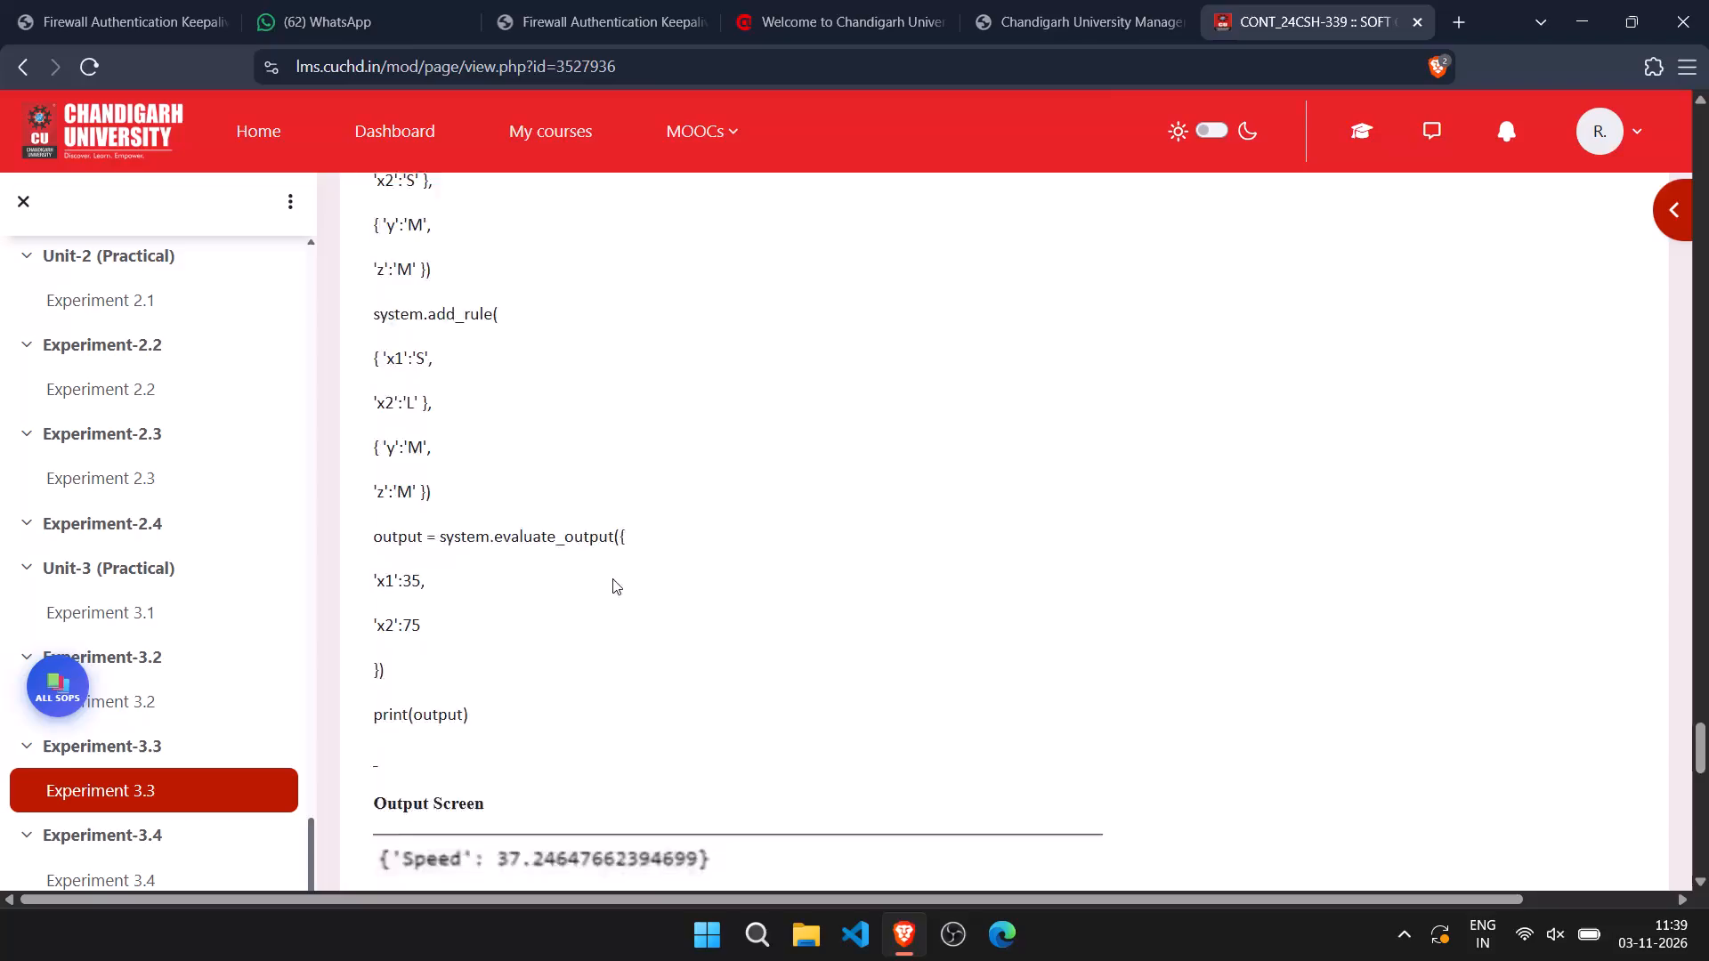
pyautogui.scroll(1, 612, 591)
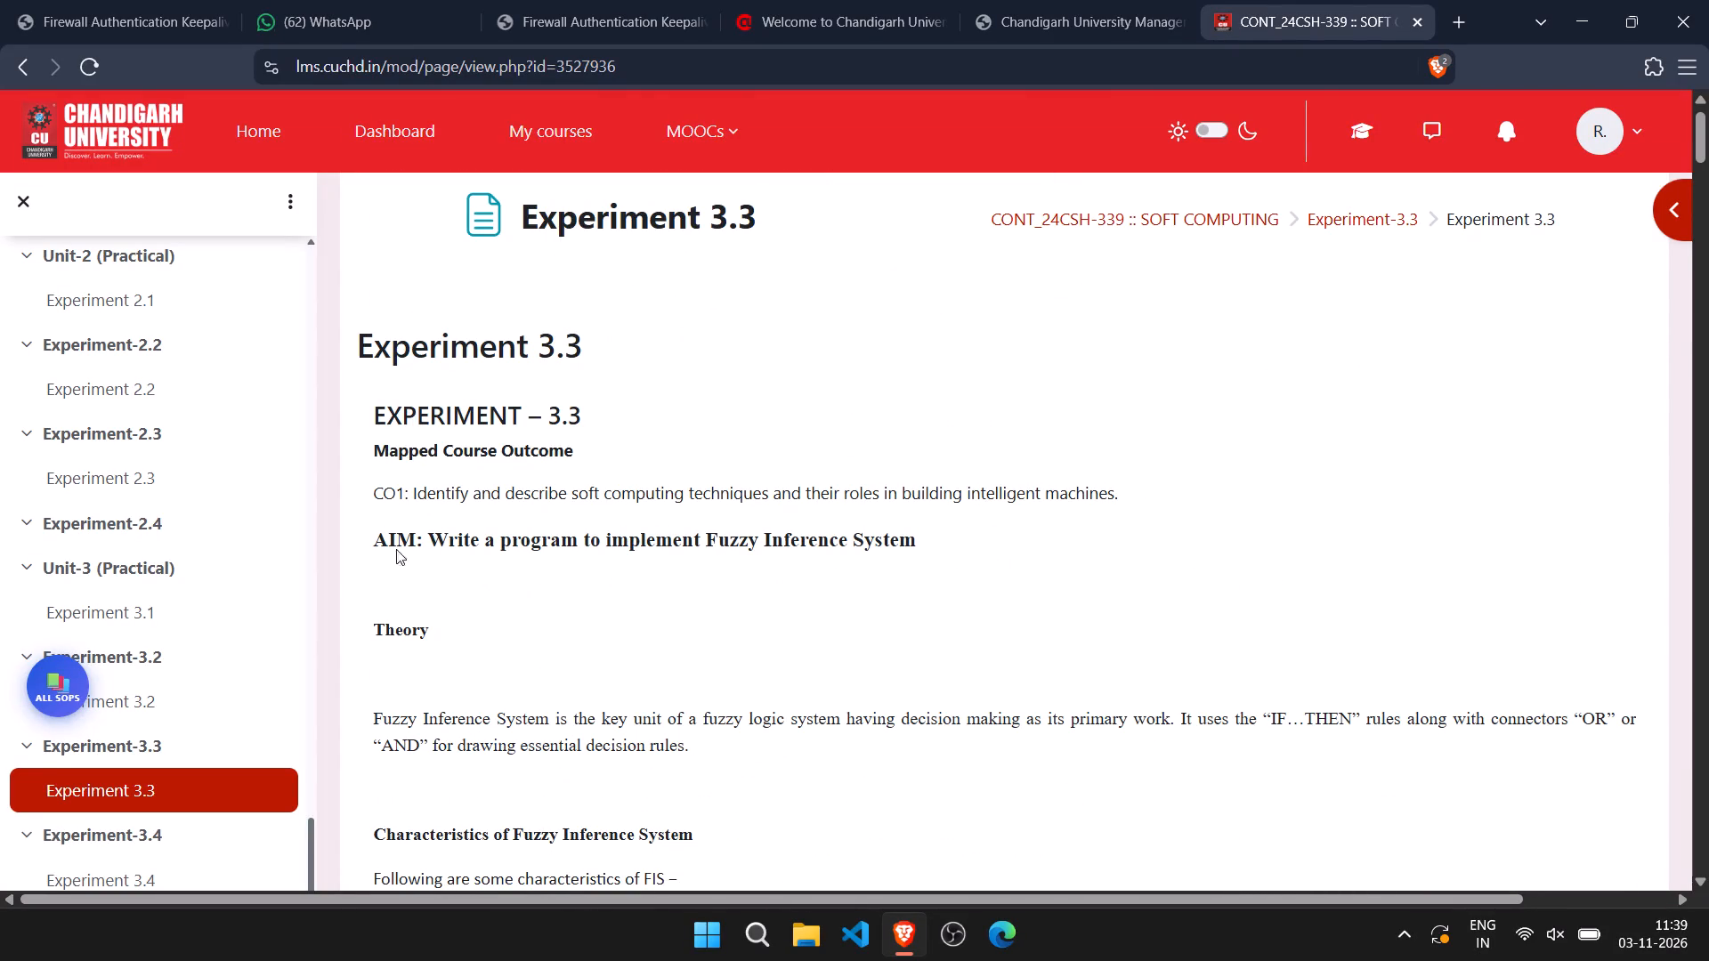
pyautogui.moveTo(371, 572); pyautogui.dragTo(780, 871)
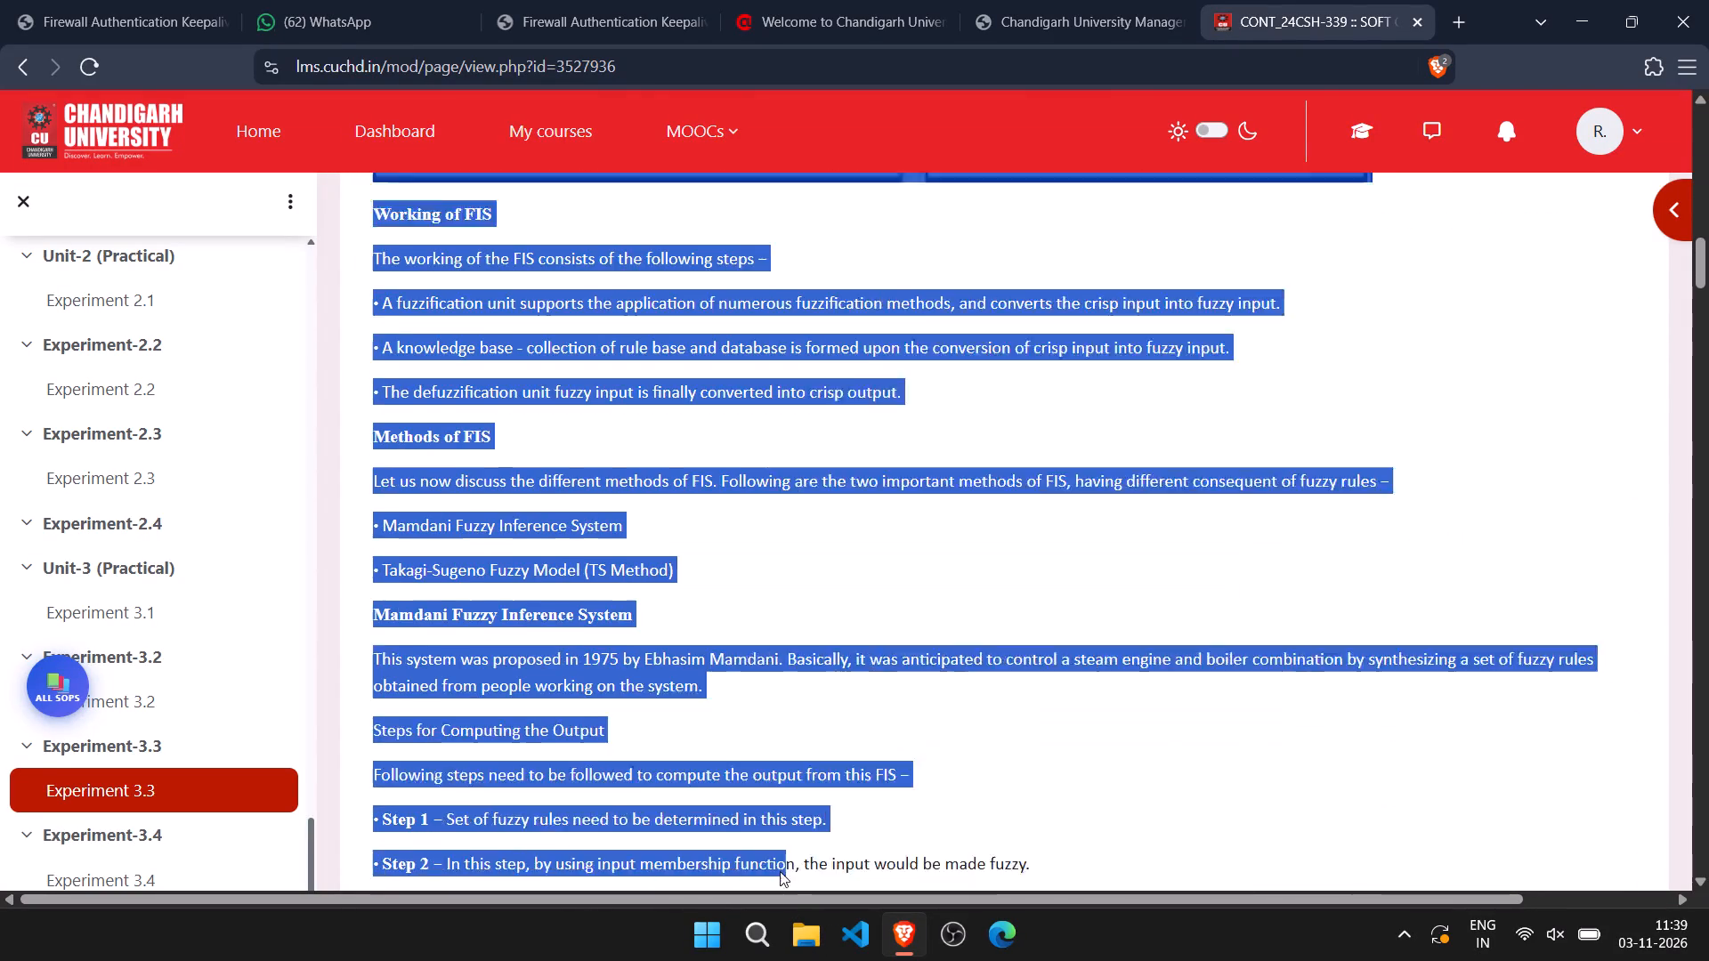
pyautogui.moveTo(780, 871); pyautogui.dragTo(733, 663)
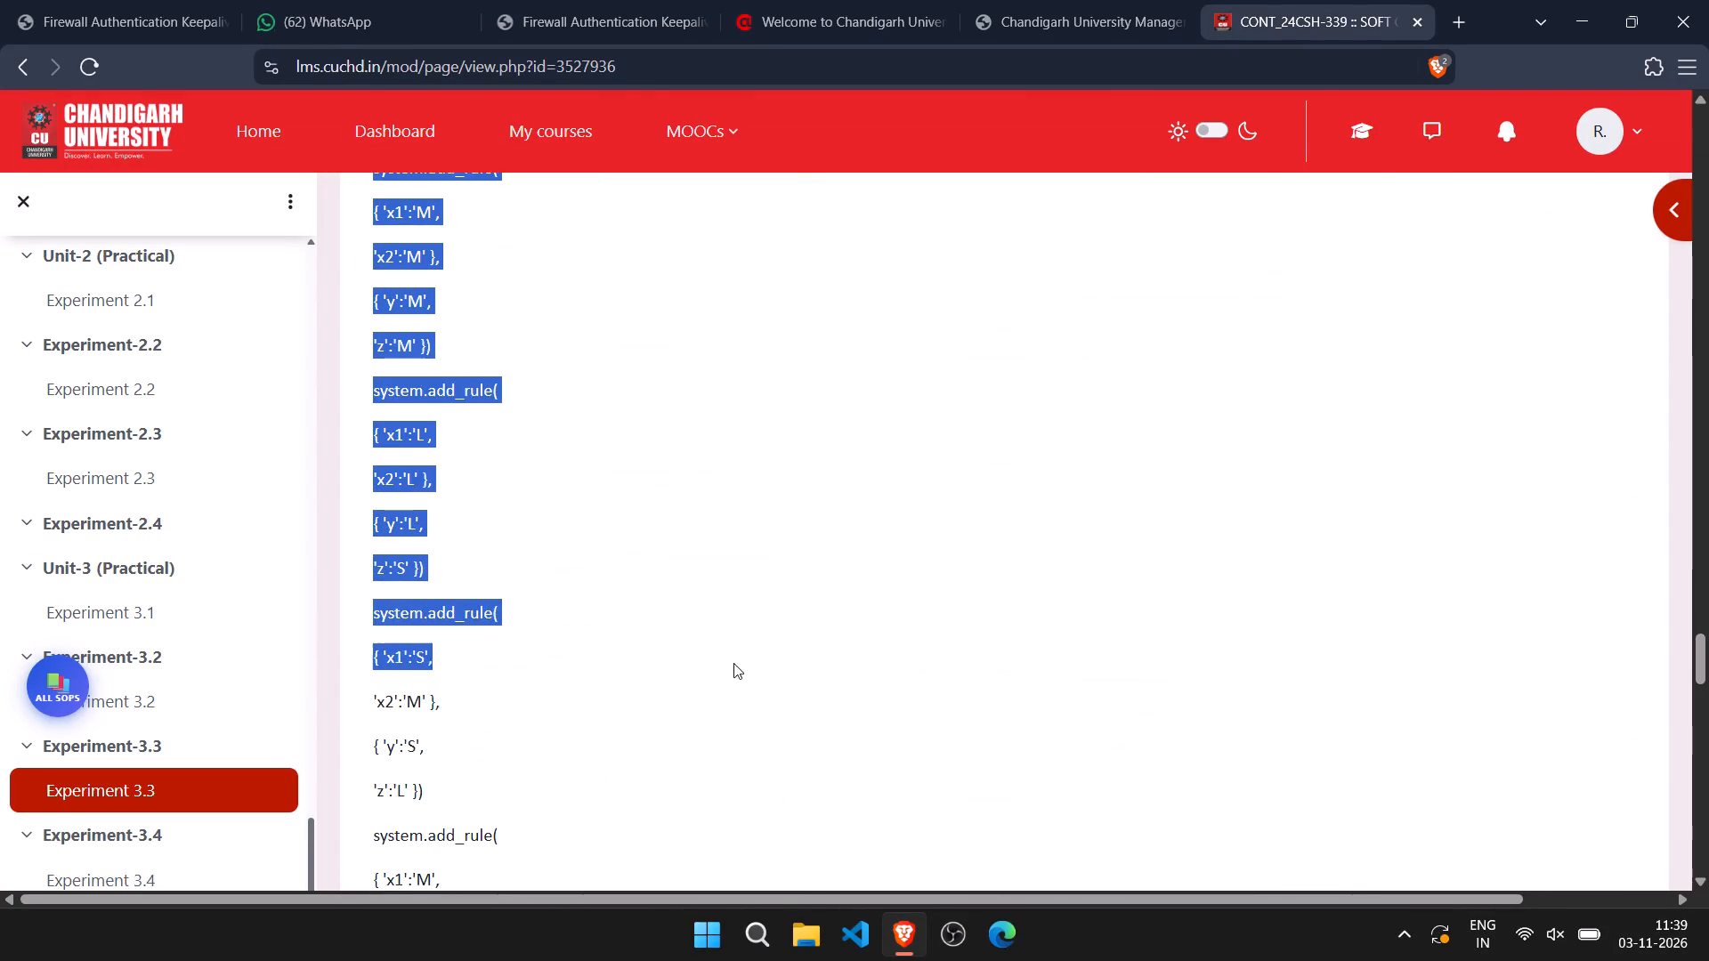
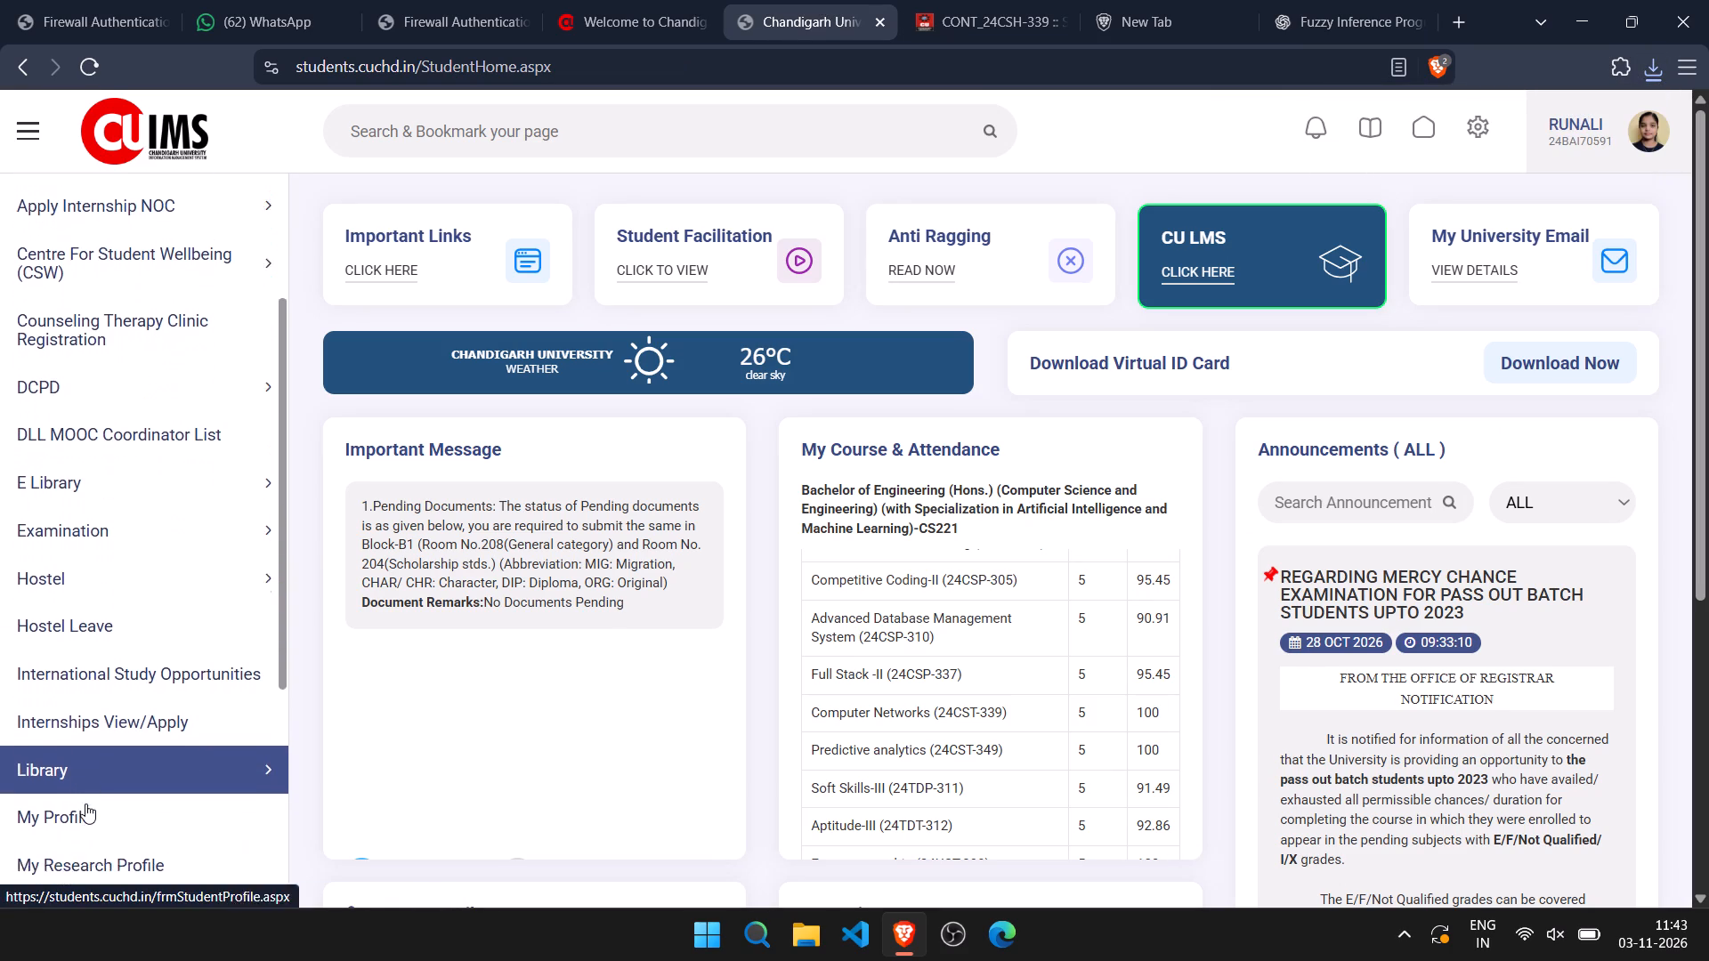
pyautogui.scroll(-1, 85, 804)
pyautogui.scroll(-2, 934, 754)
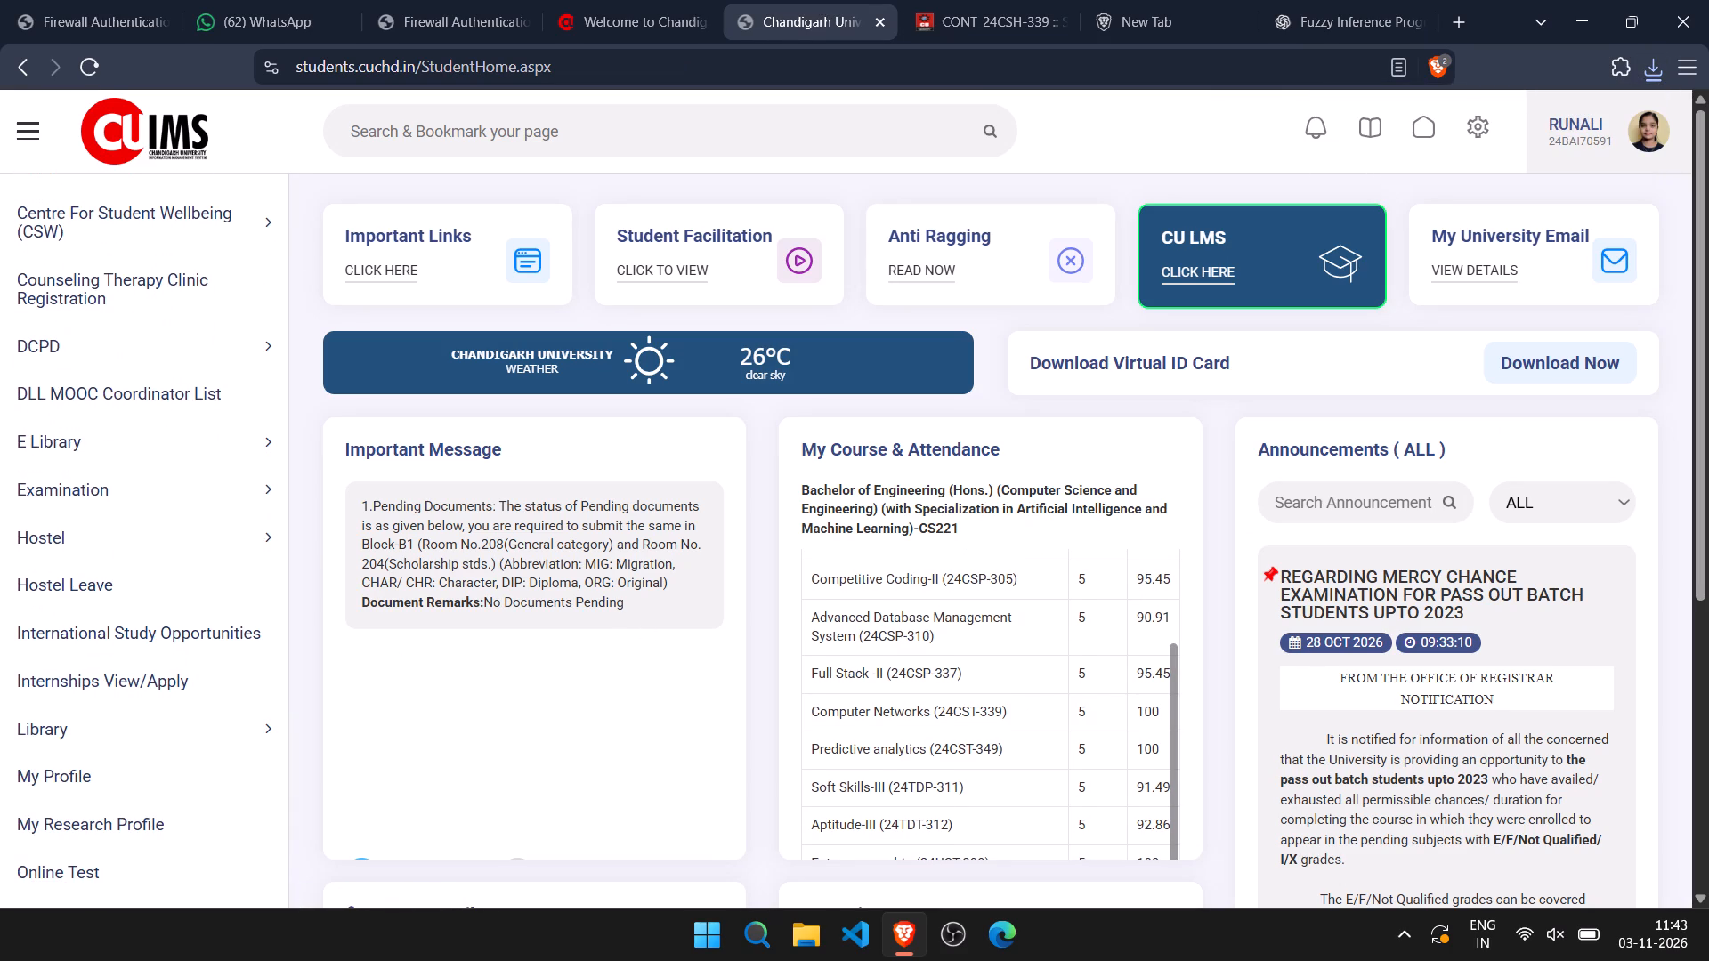
pyautogui.scroll(-2, 934, 754)
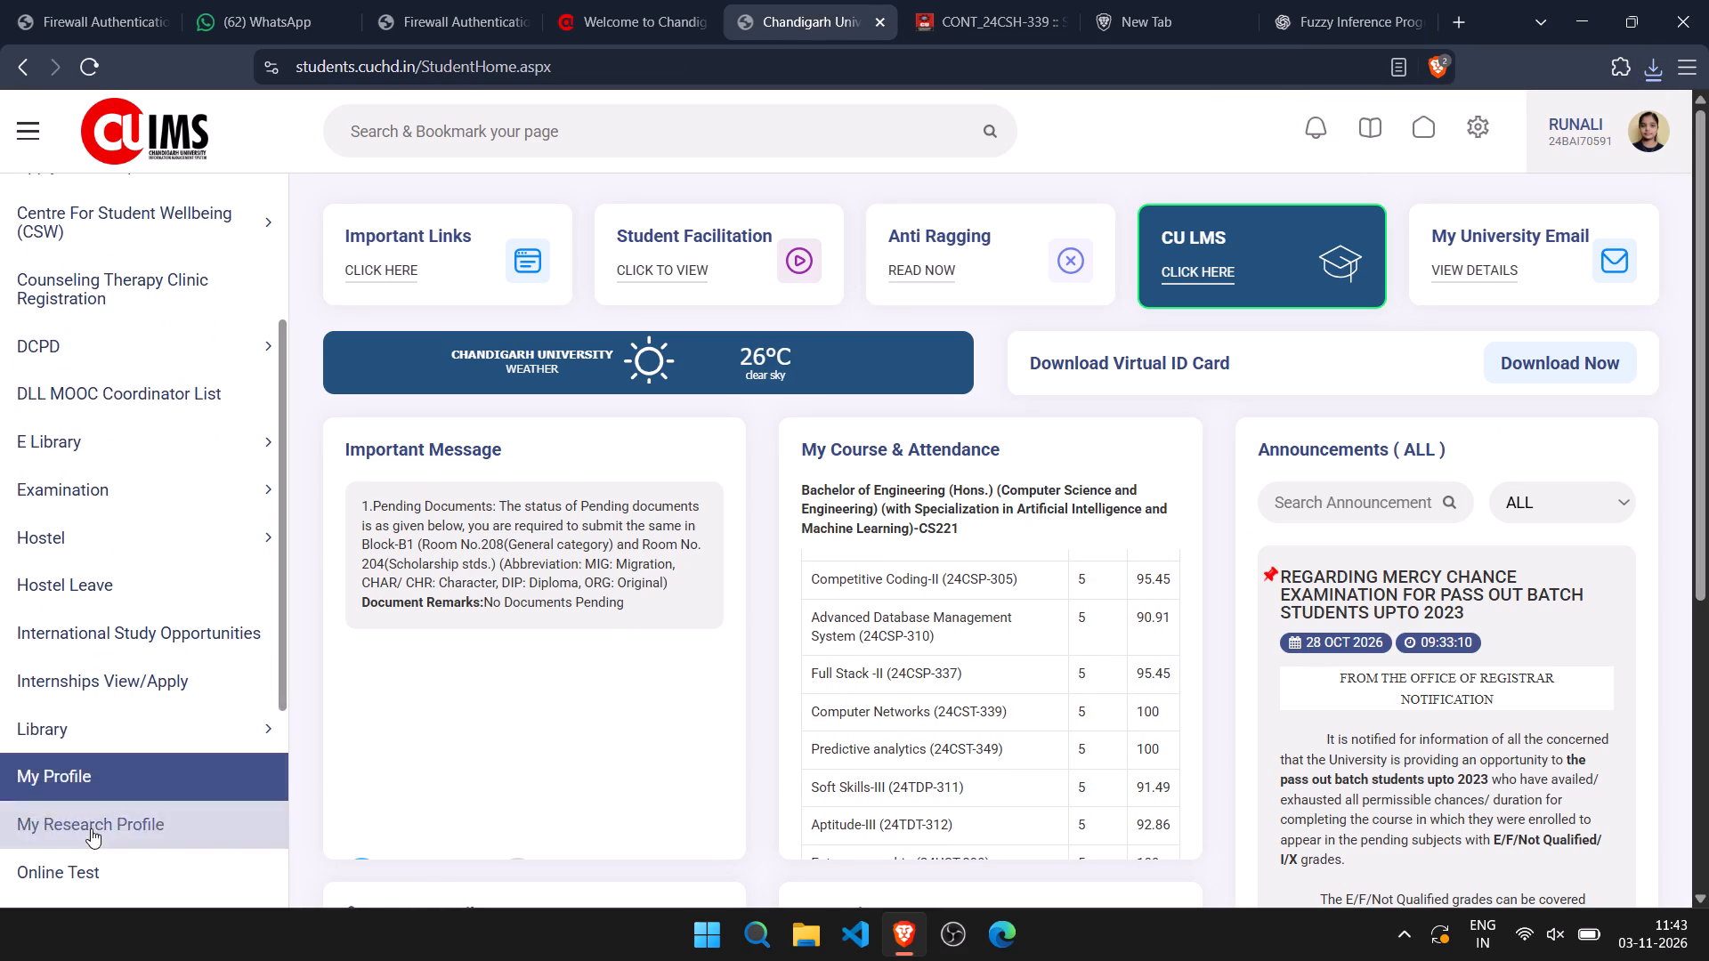
pyautogui.click(100, 489)
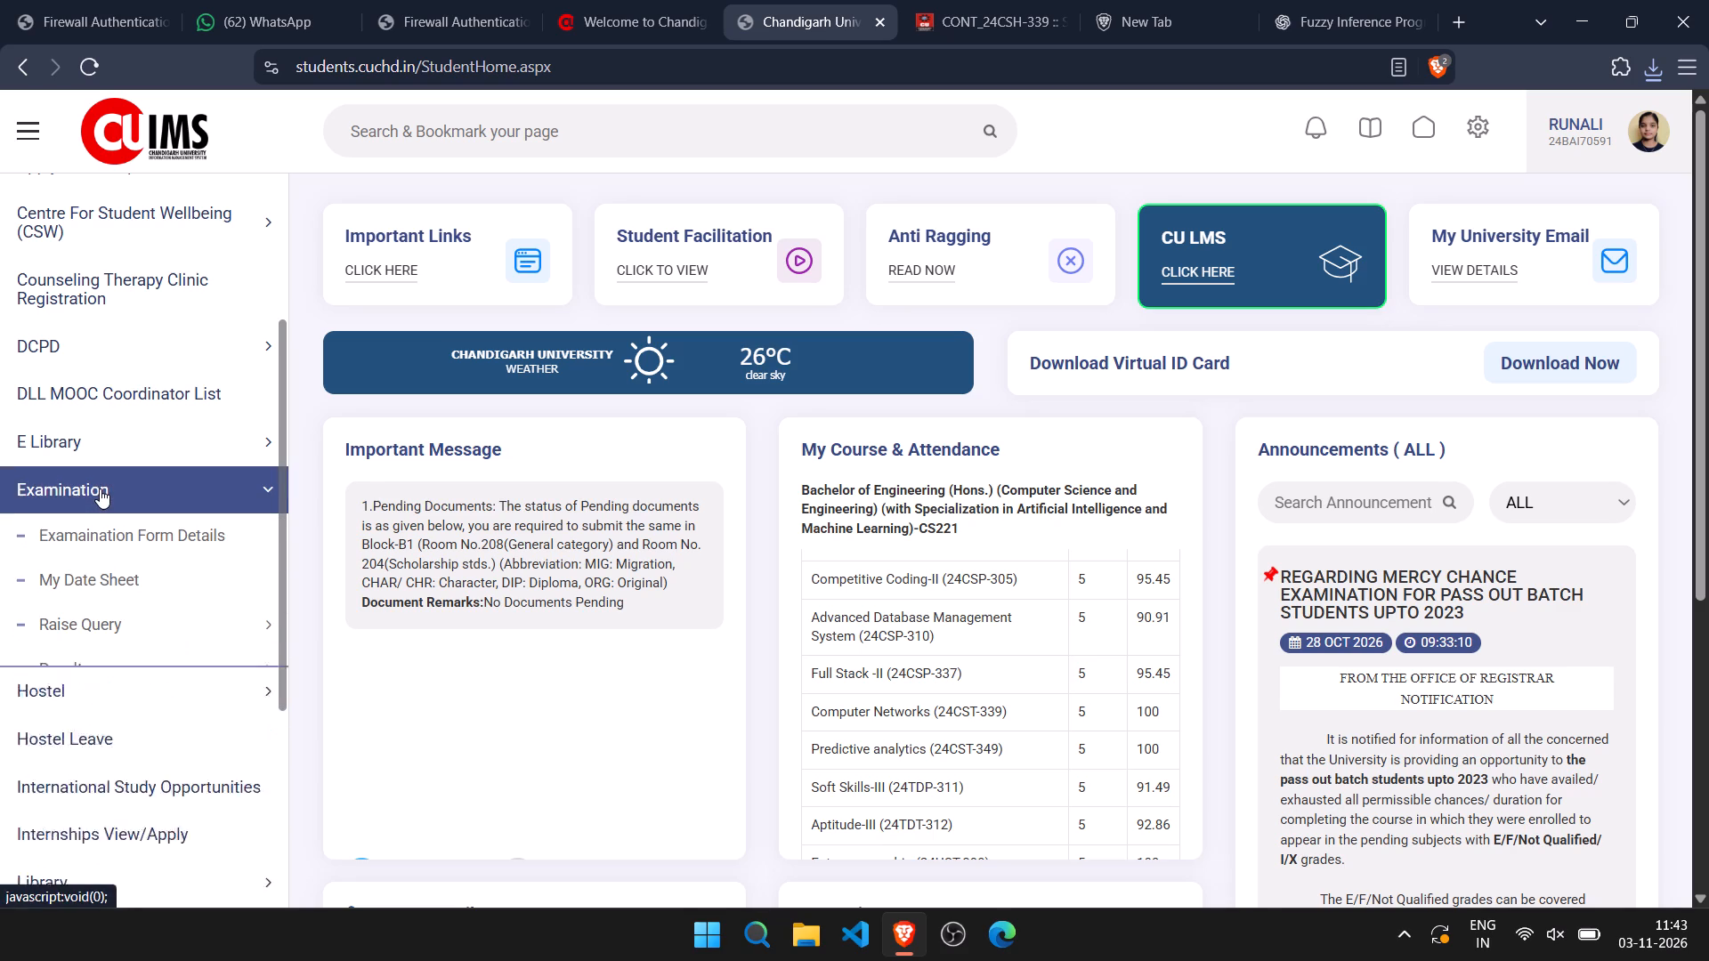
pyautogui.click(89, 769)
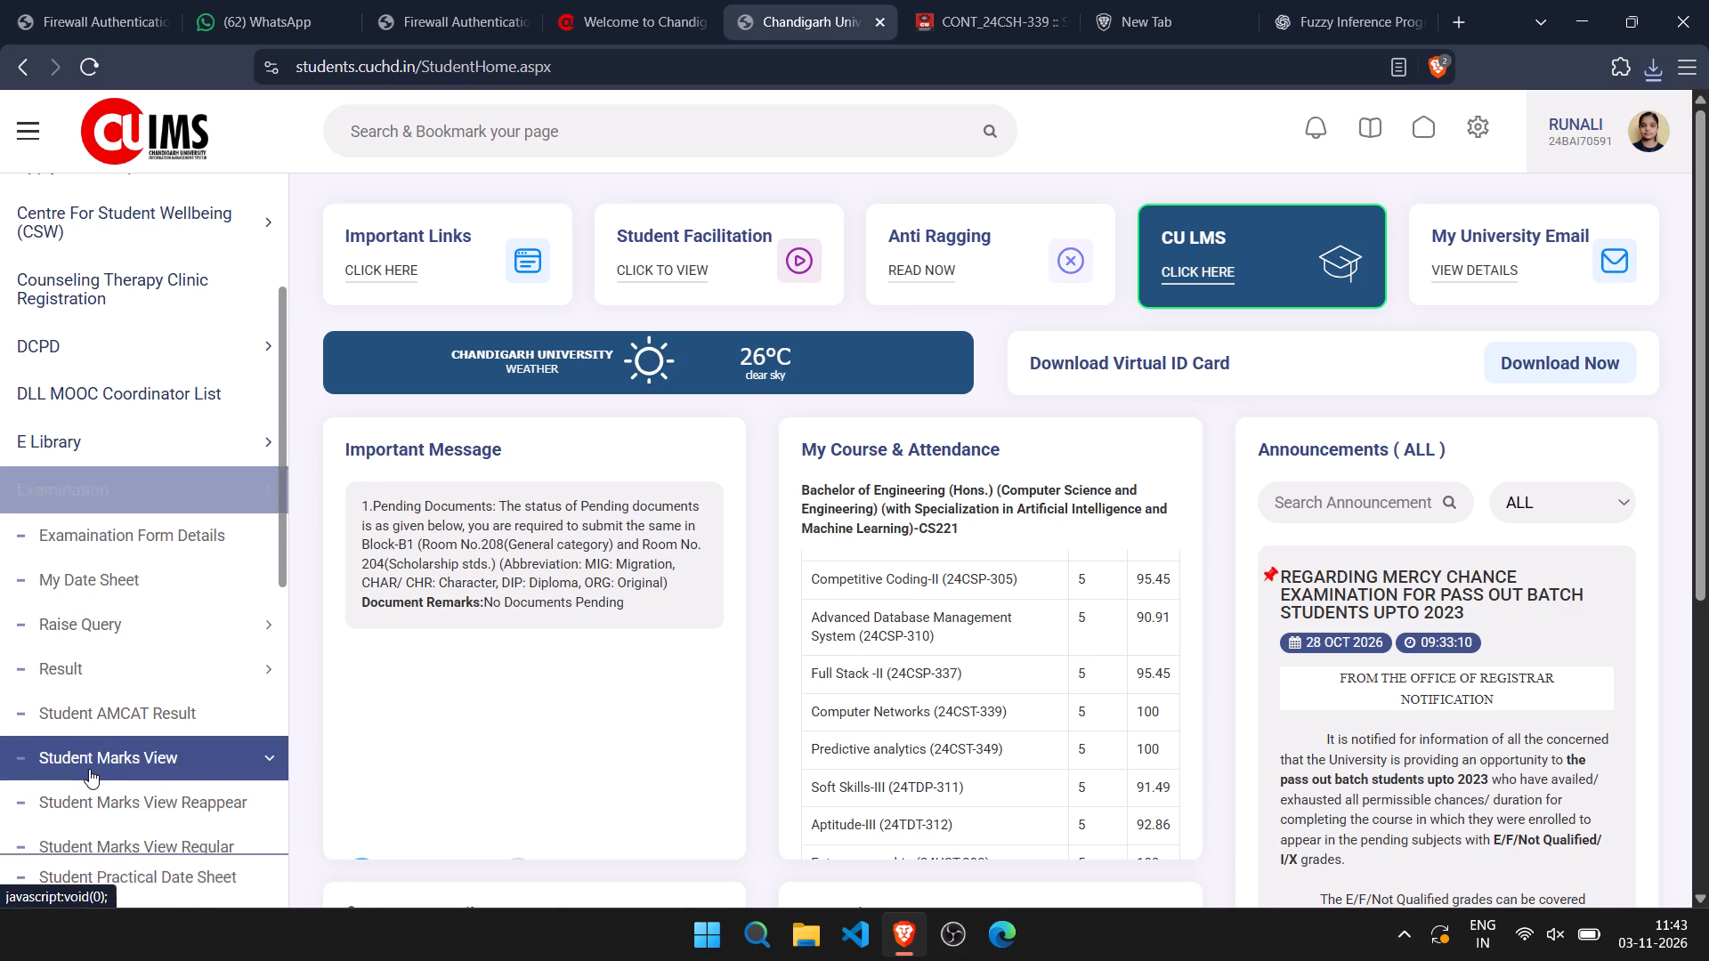
pyautogui.scroll(-1, 89, 769)
pyautogui.click(84, 726)
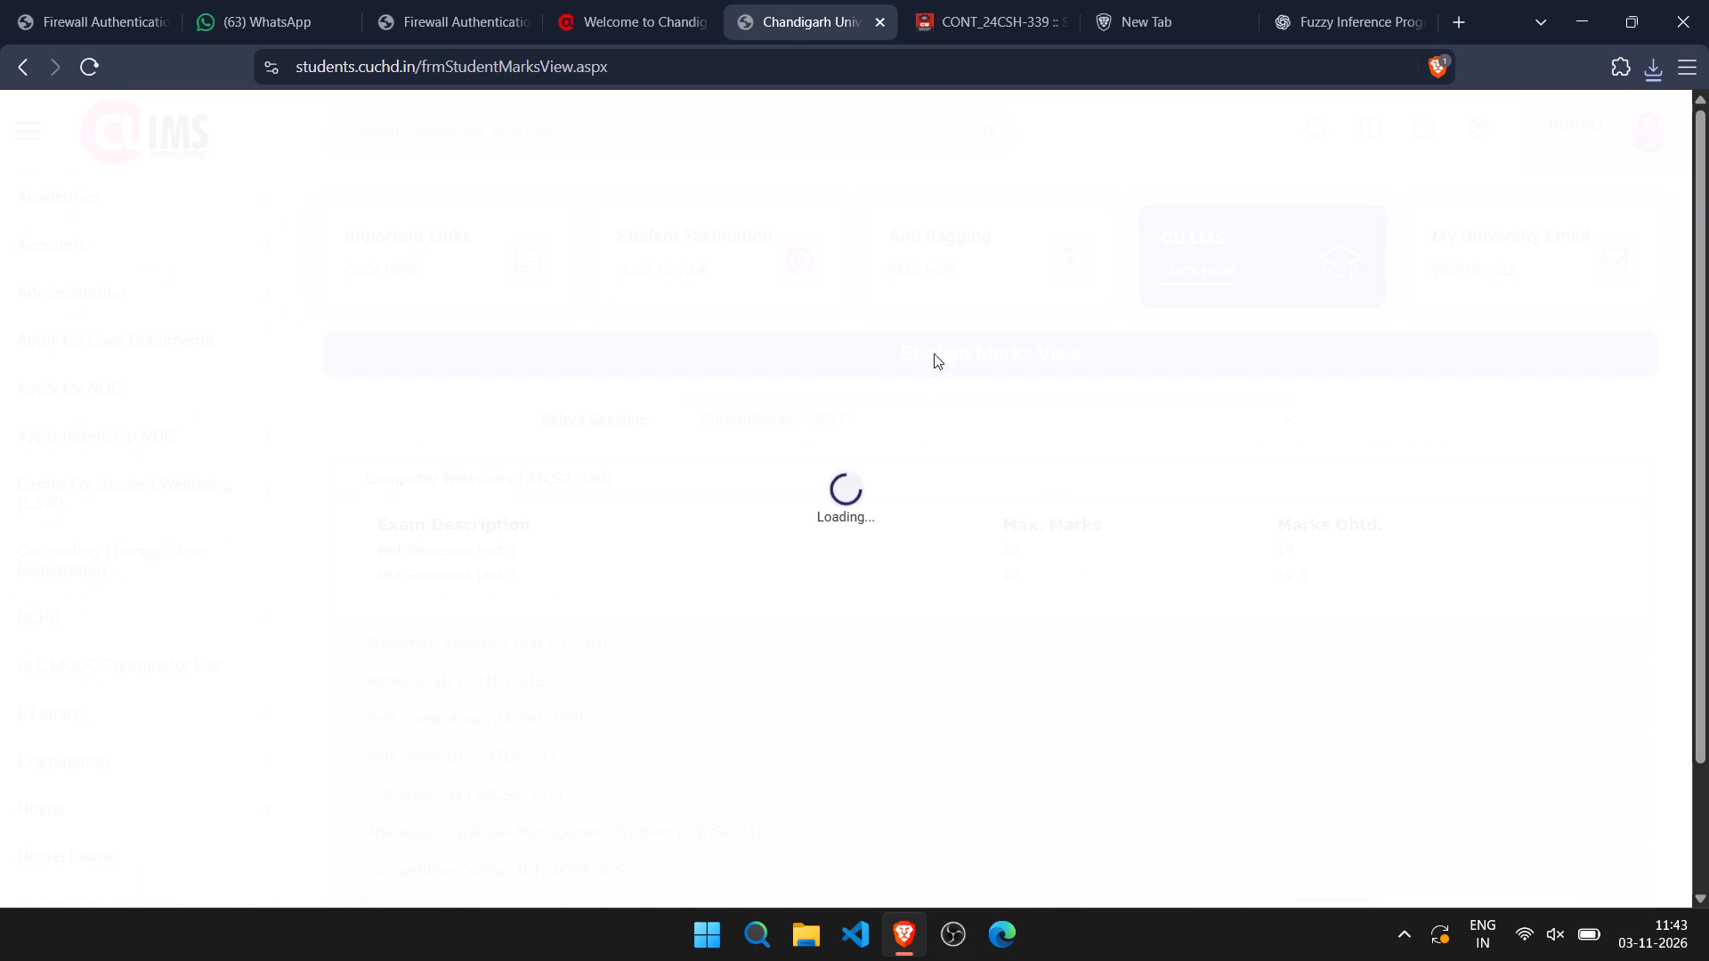
# Check the current-session marks for Predictive analytics, Aptitude-III and Soft Computing.
pyautogui.click(734, 646)
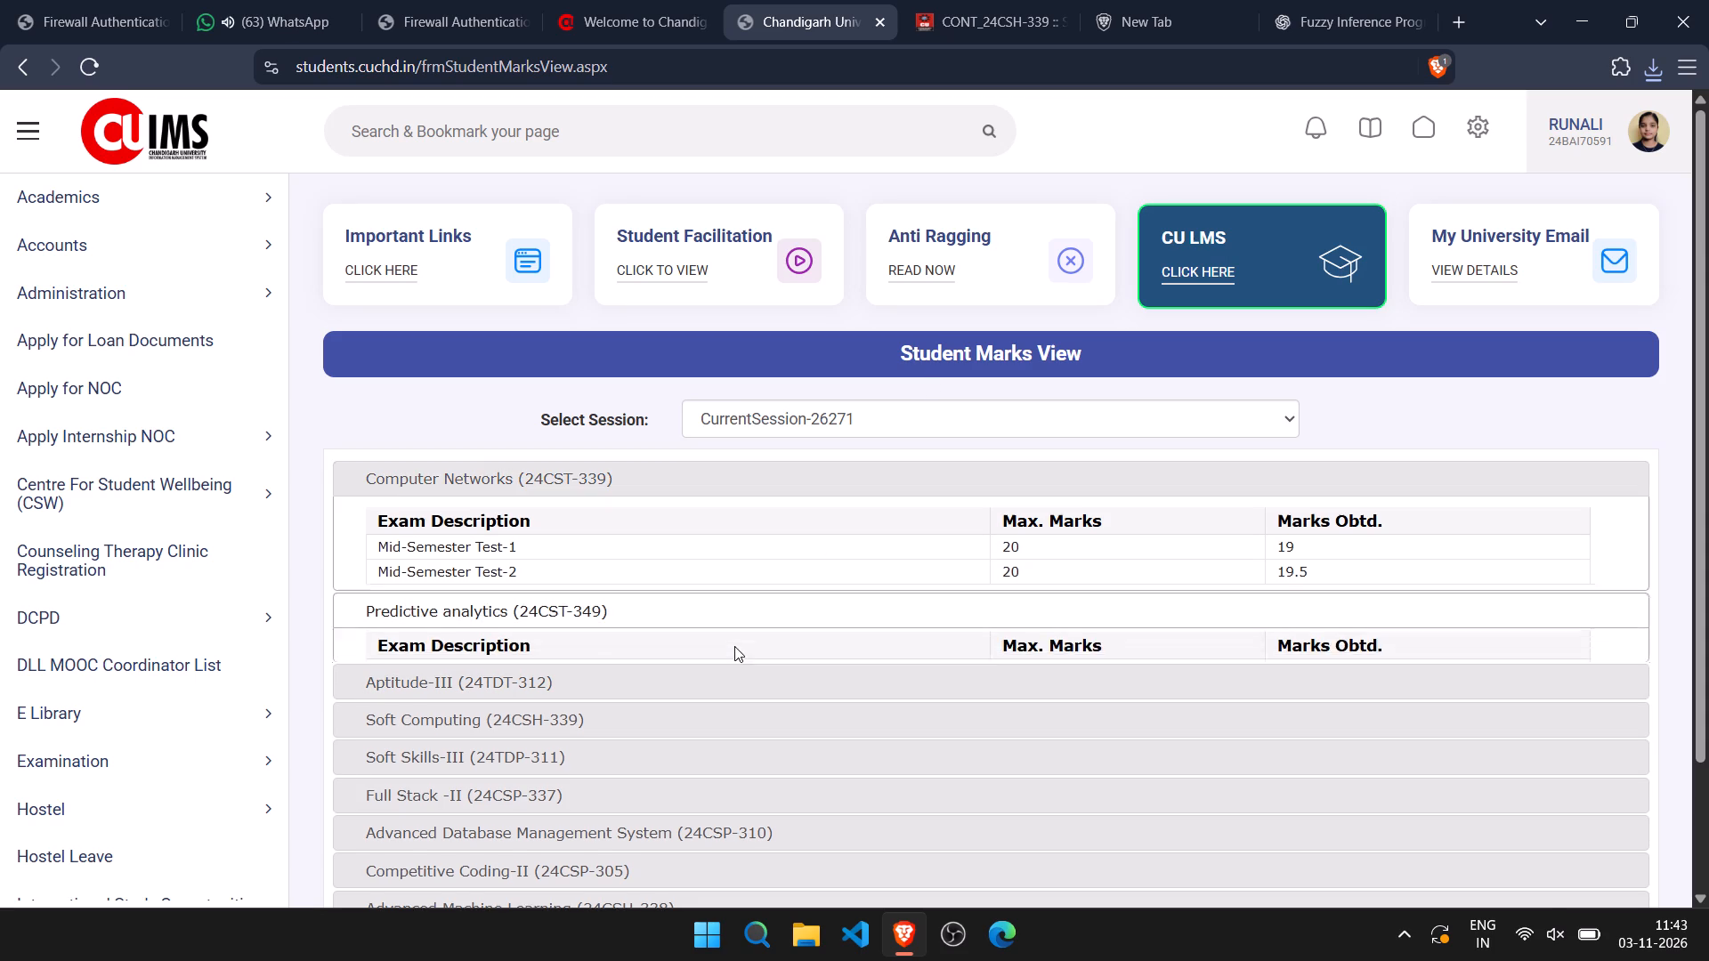
pyautogui.click(731, 682)
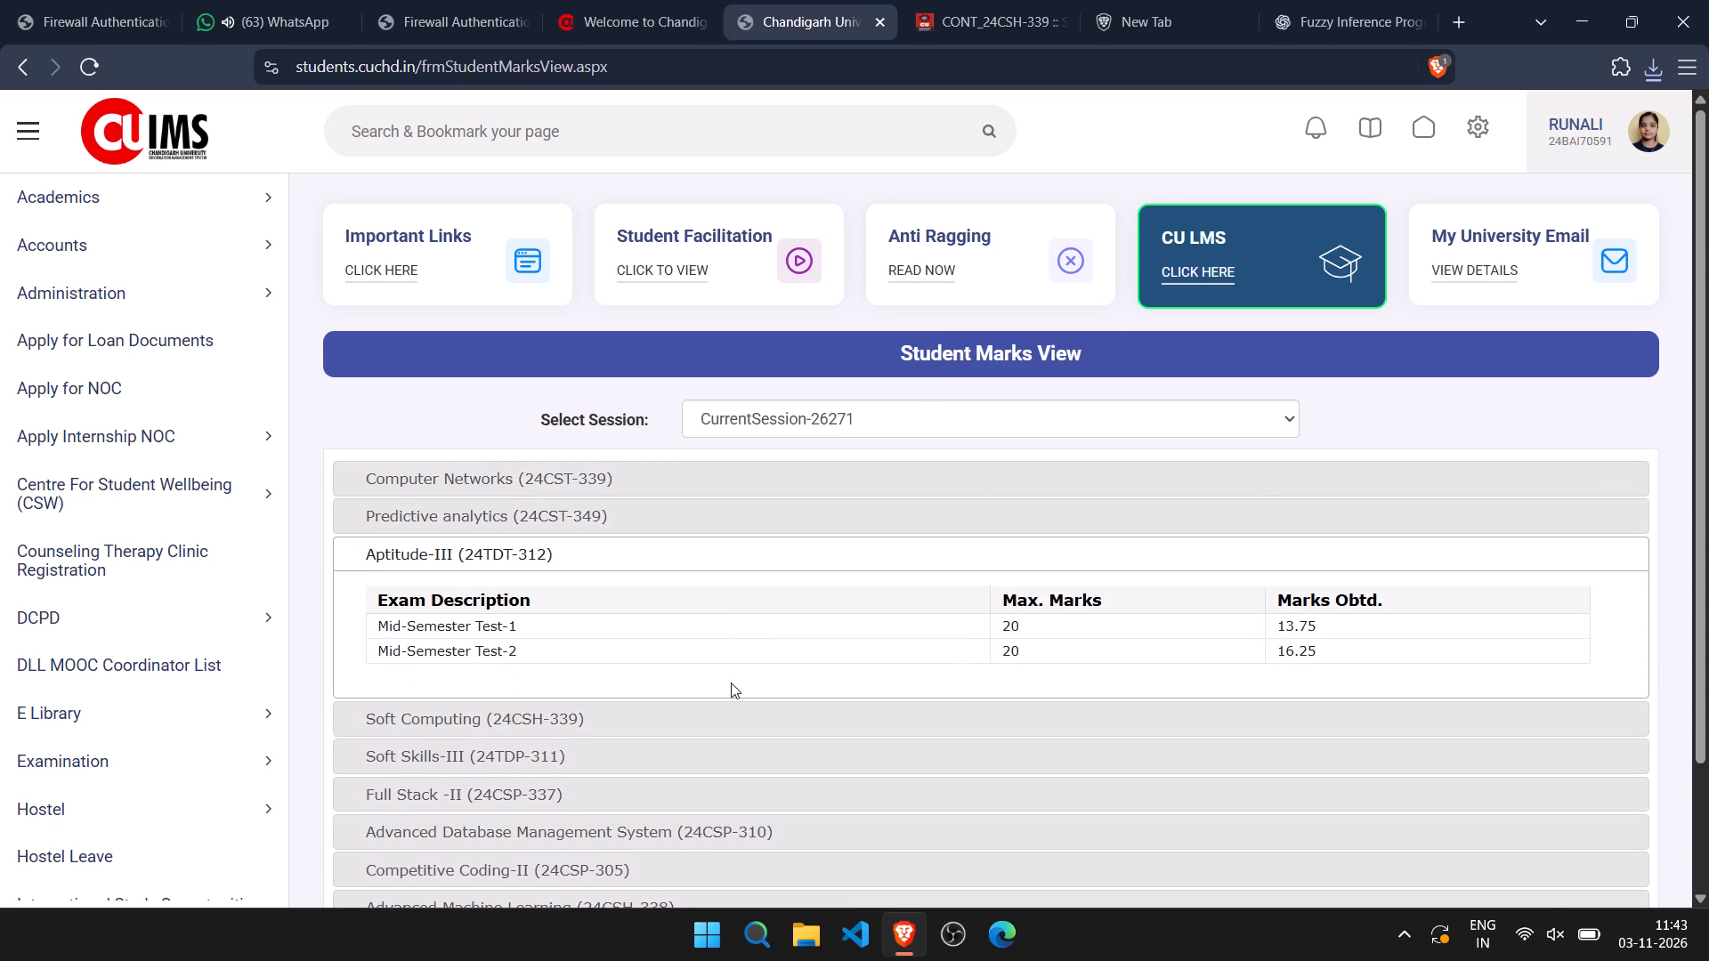
pyautogui.click(731, 720)
pyautogui.scroll(-1, 731, 720)
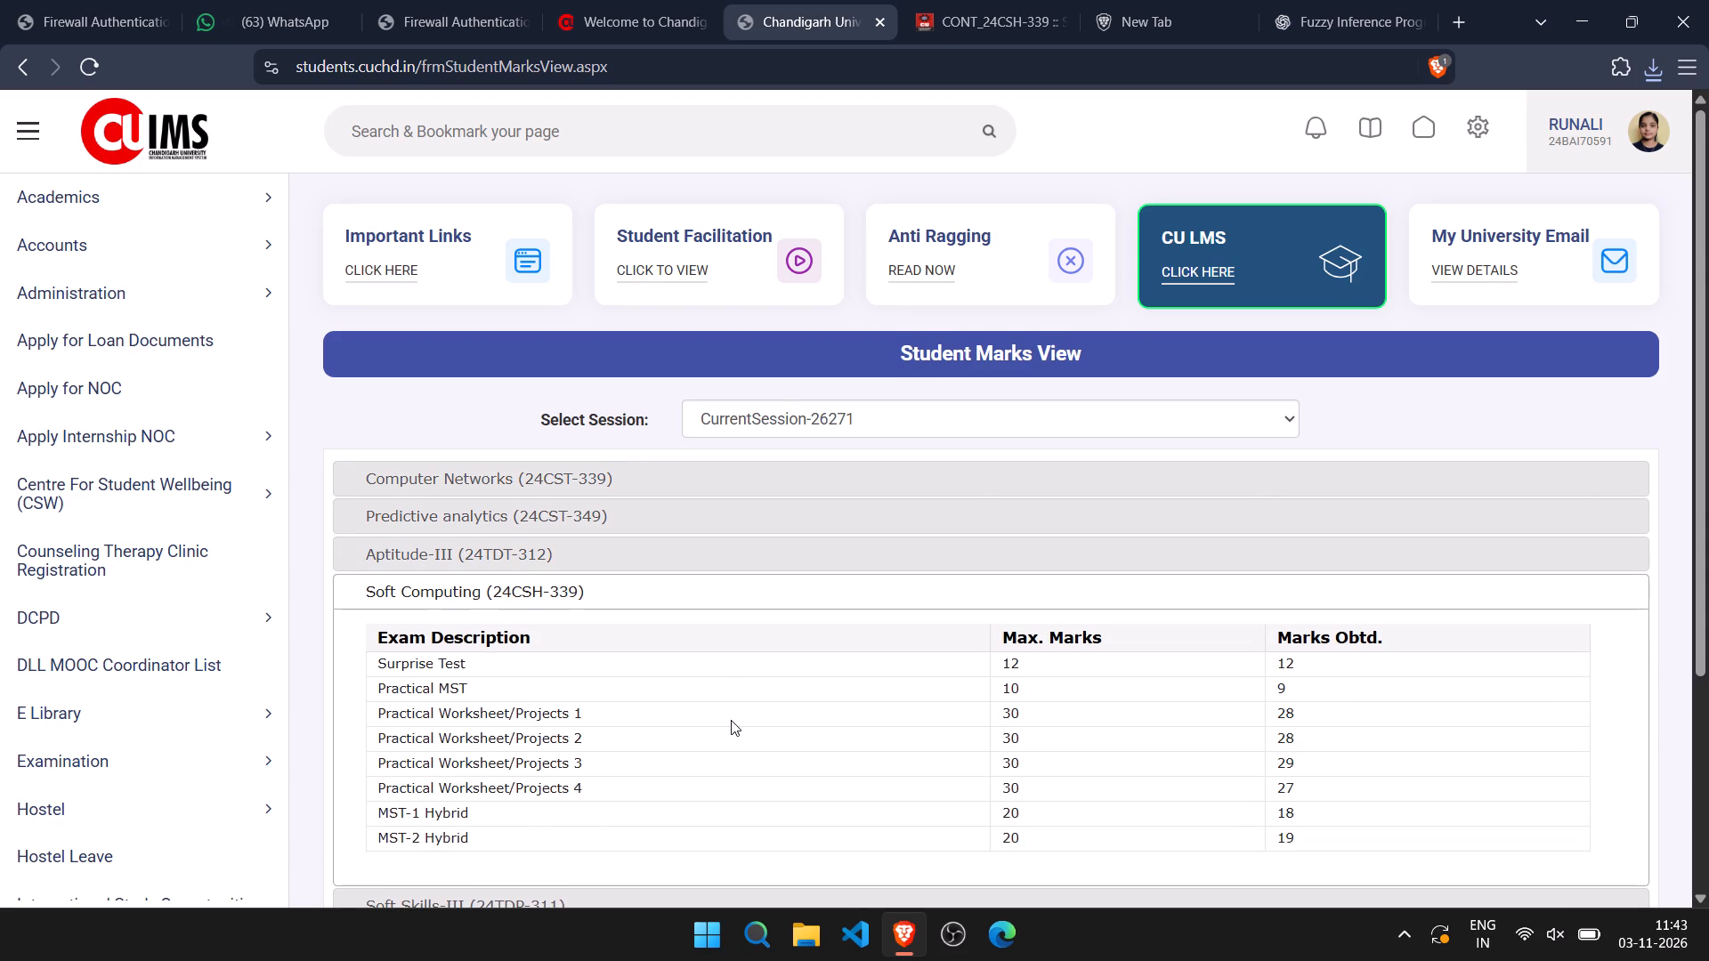
pyautogui.scroll(-1, 731, 720)
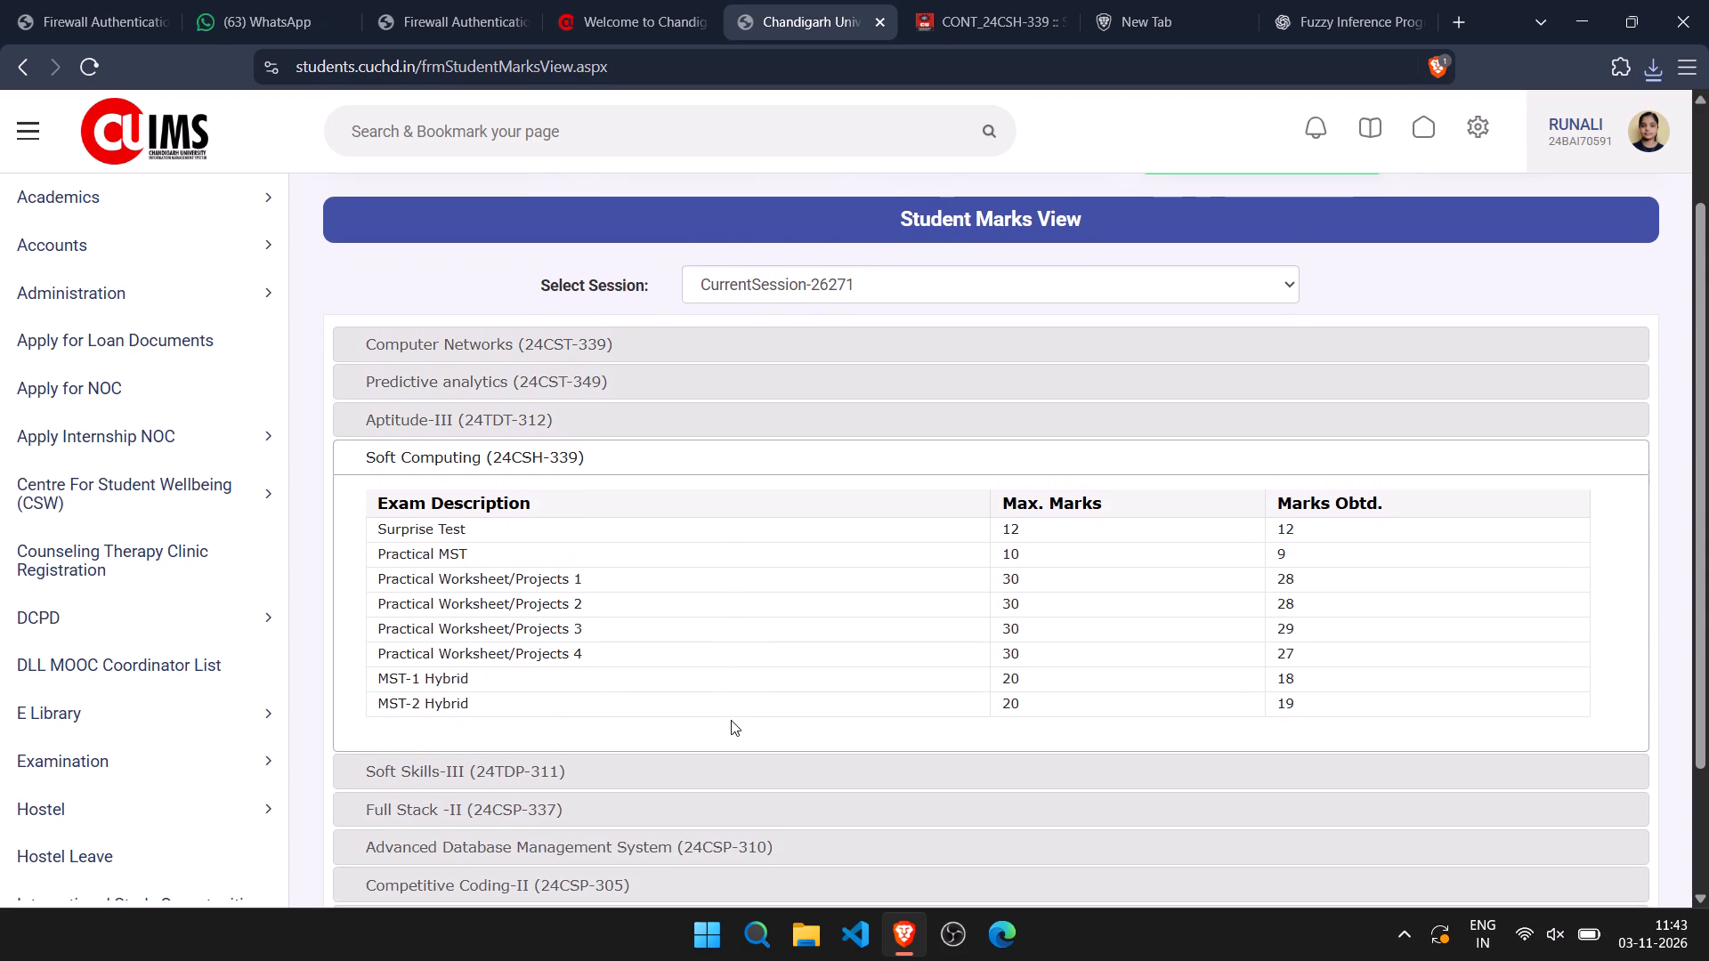
pyautogui.scroll(-2, 731, 720)
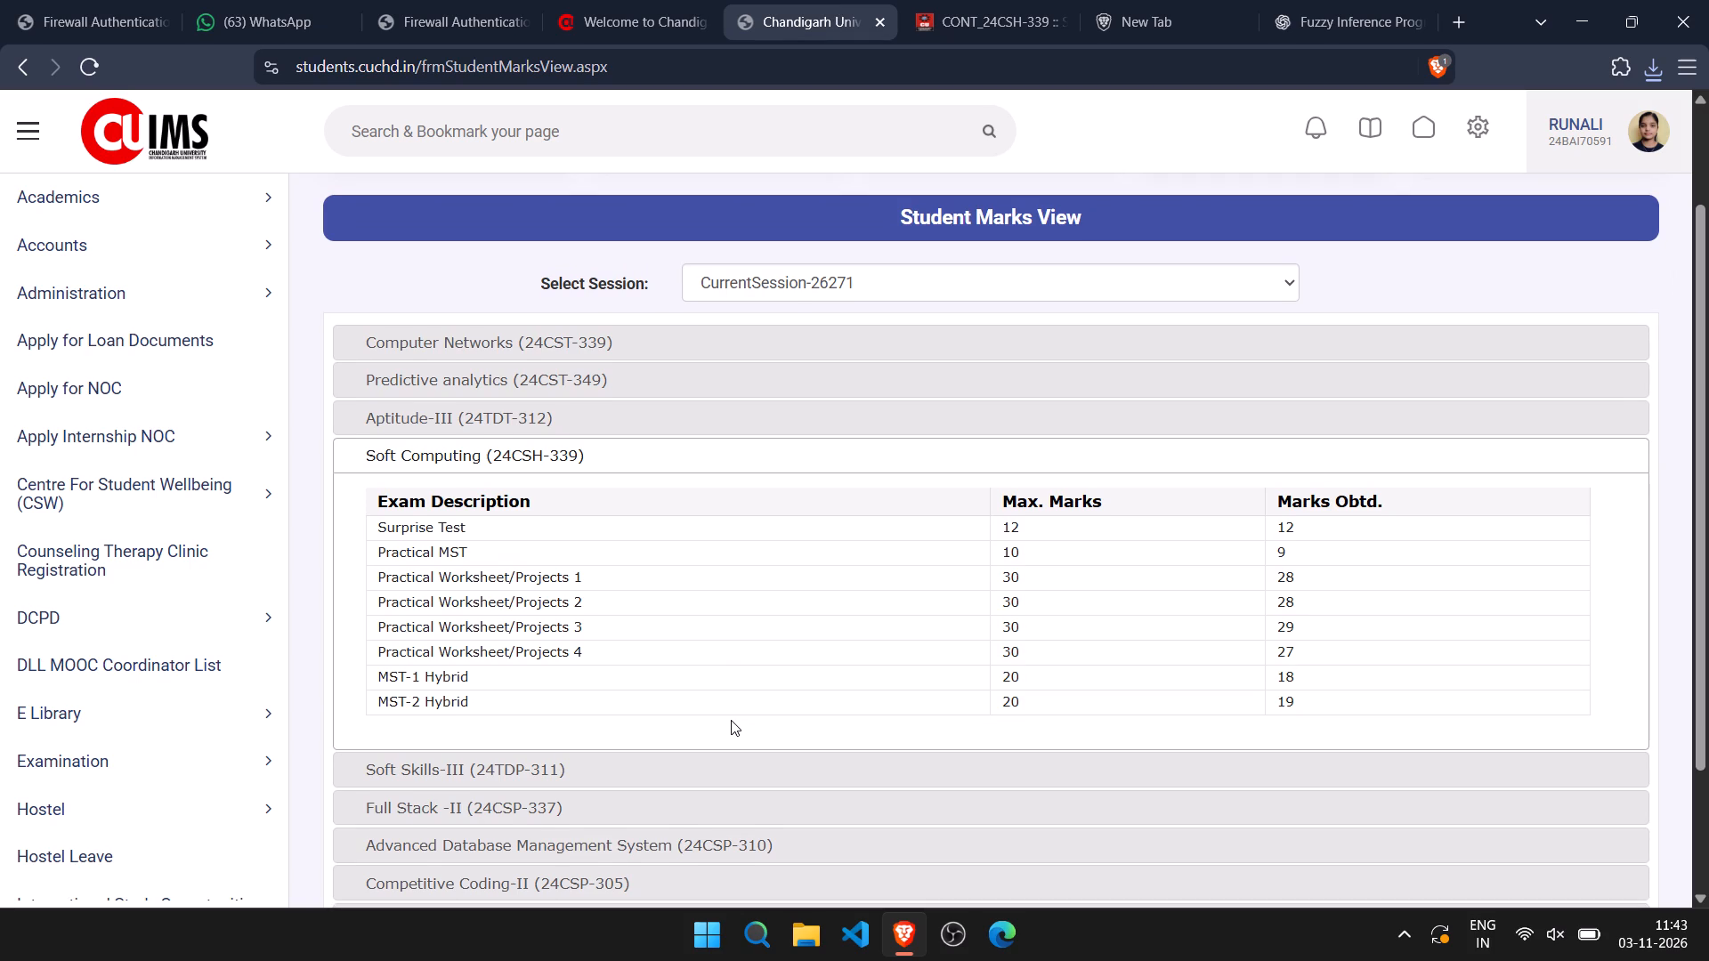
# Check the marks for Soft Skills-III, Full Stack-II, Advanced Database Management System, Competitive Coding-II and Advanced Machine Learning, ending back on Full Stack-II.
pyautogui.click(710, 771)
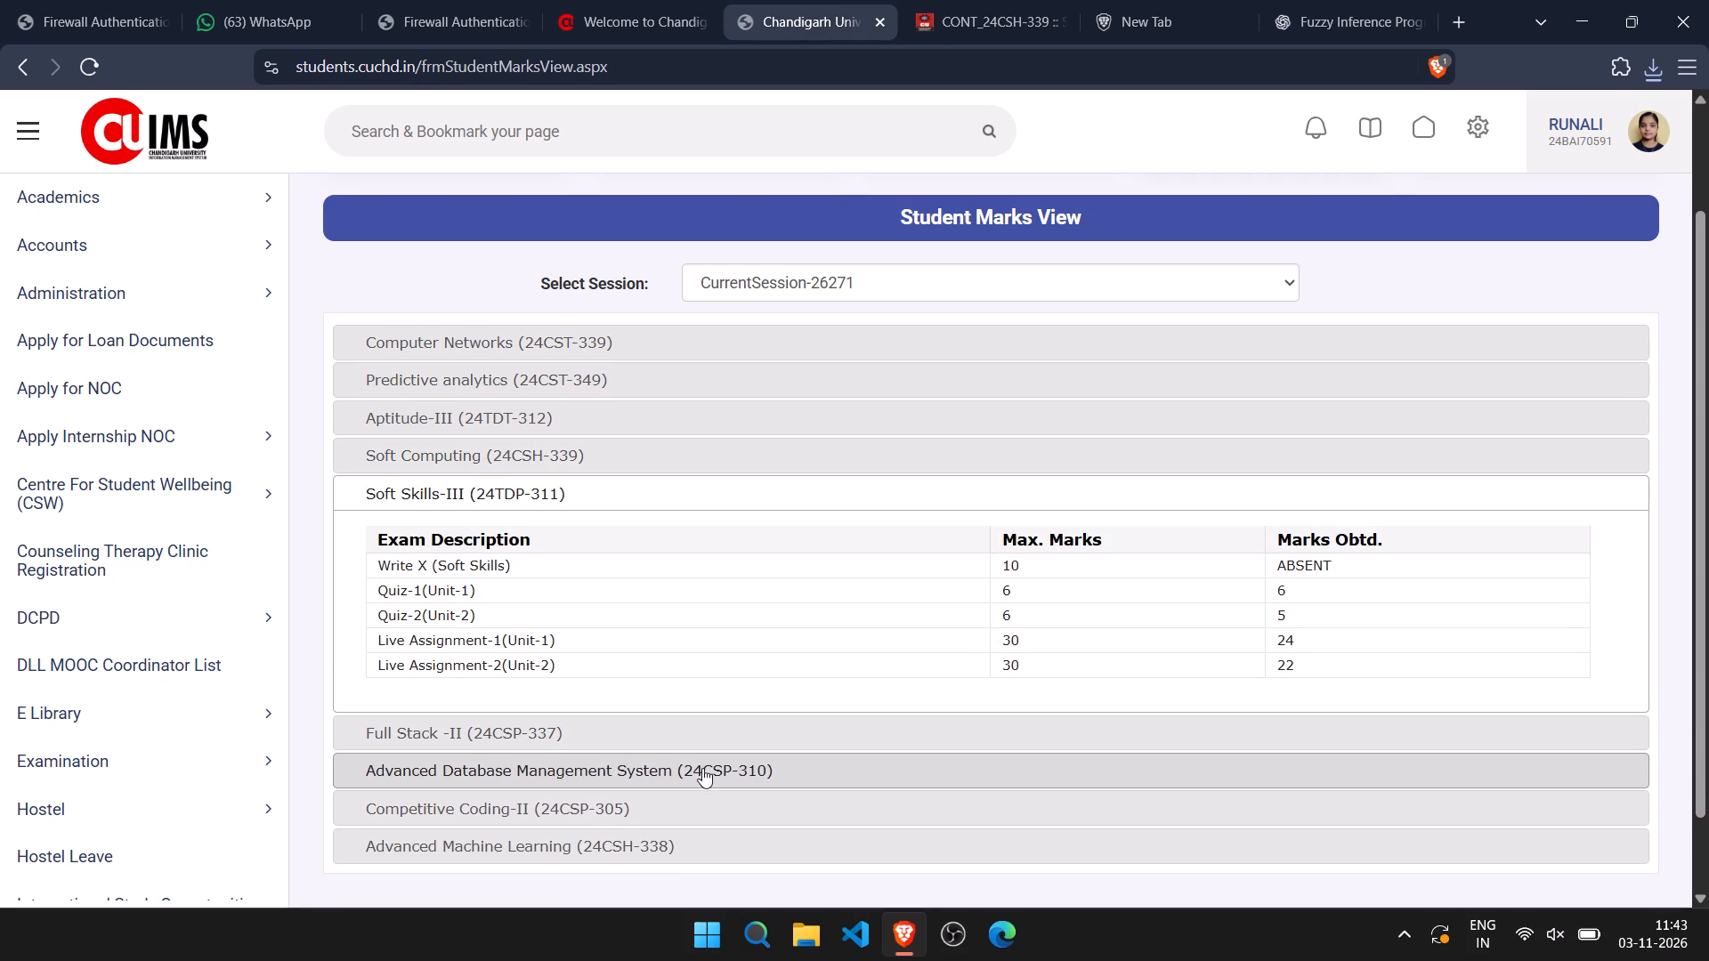
pyautogui.click(682, 734)
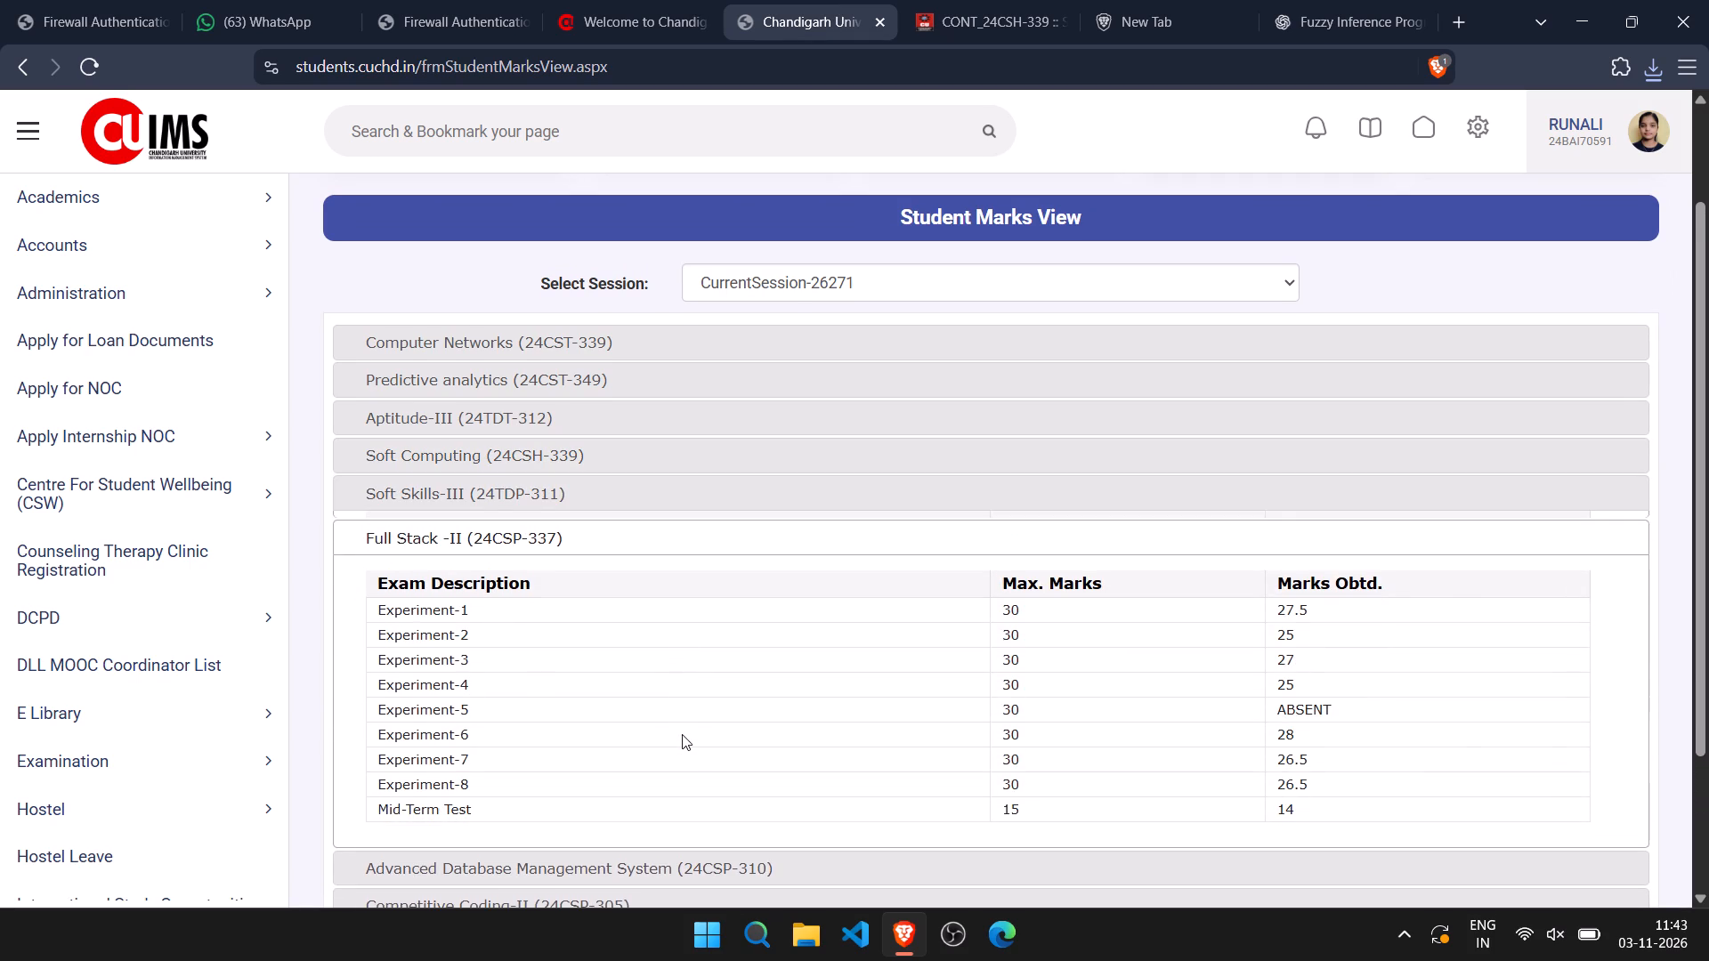
pyautogui.scroll(-1, 682, 734)
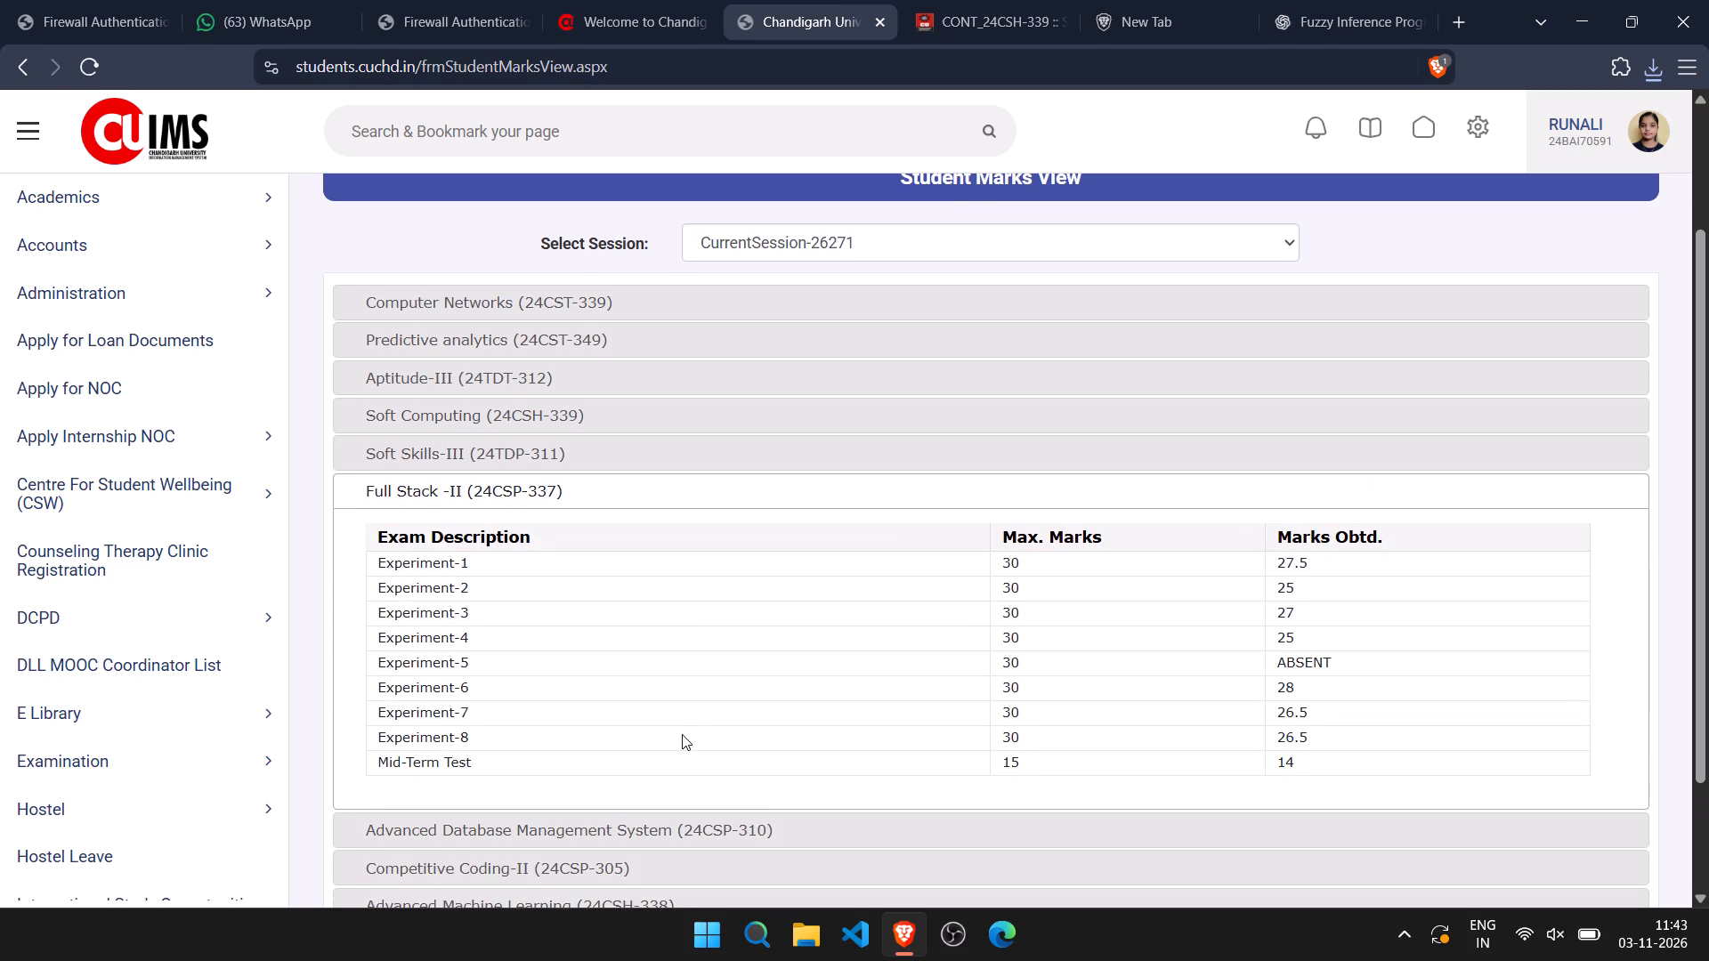
pyautogui.scroll(-2, 682, 734)
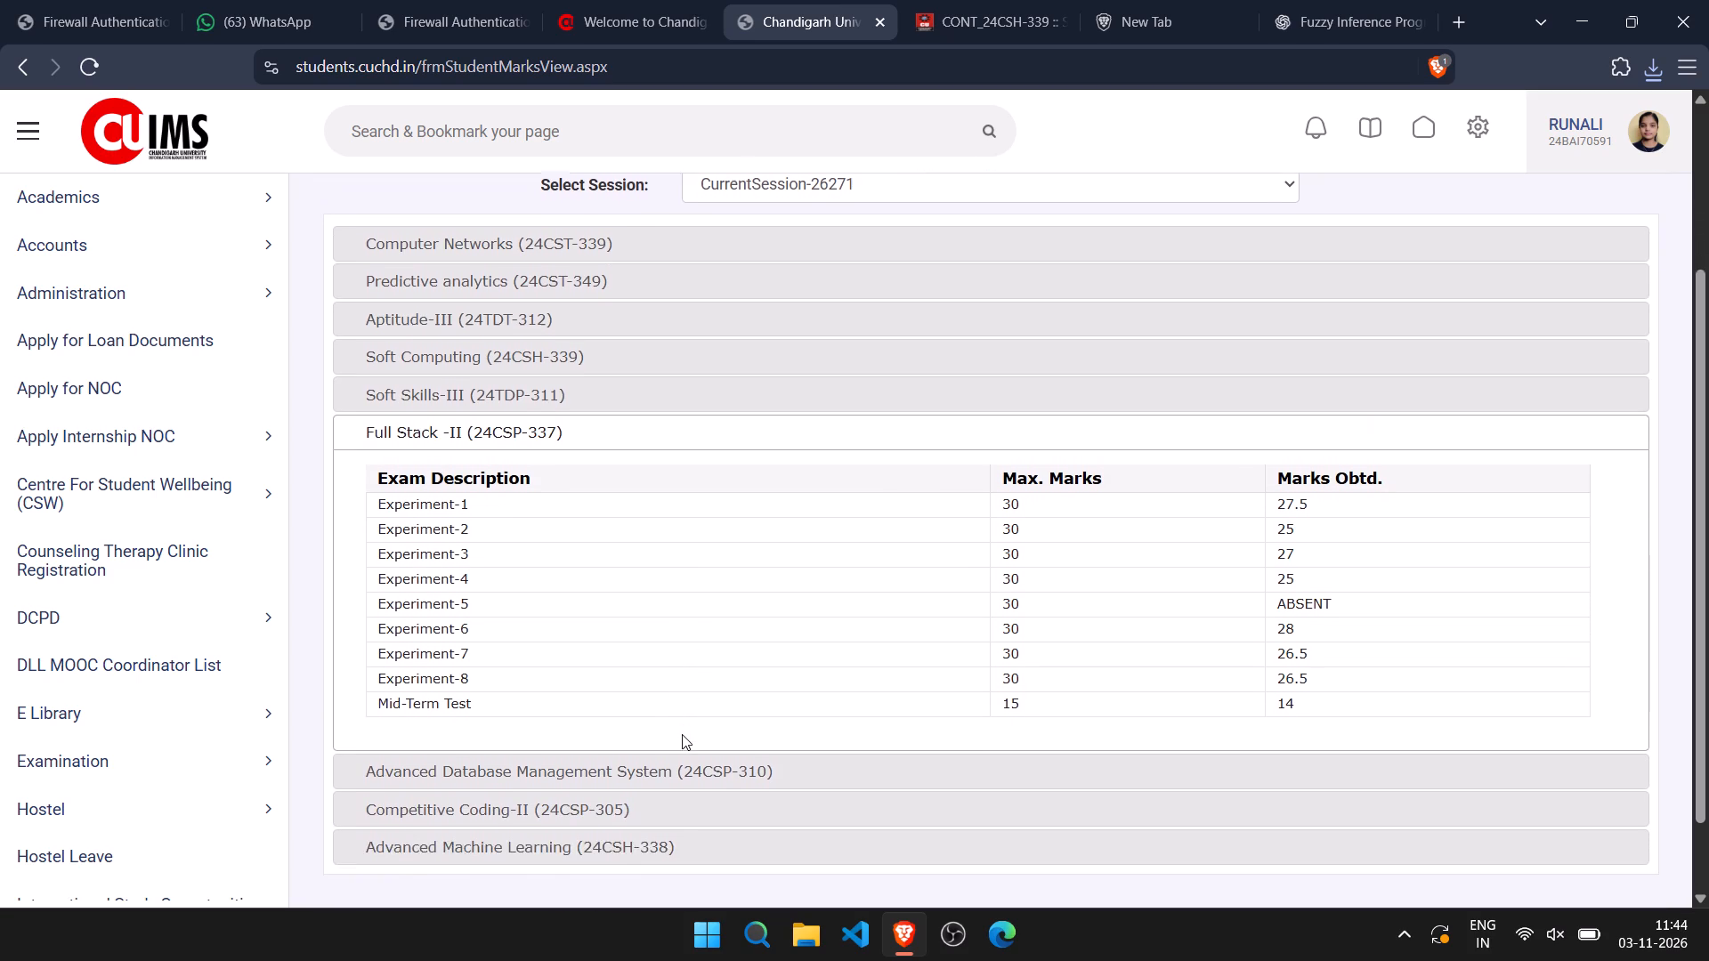
pyautogui.scroll(-1, 682, 734)
pyautogui.click(681, 742)
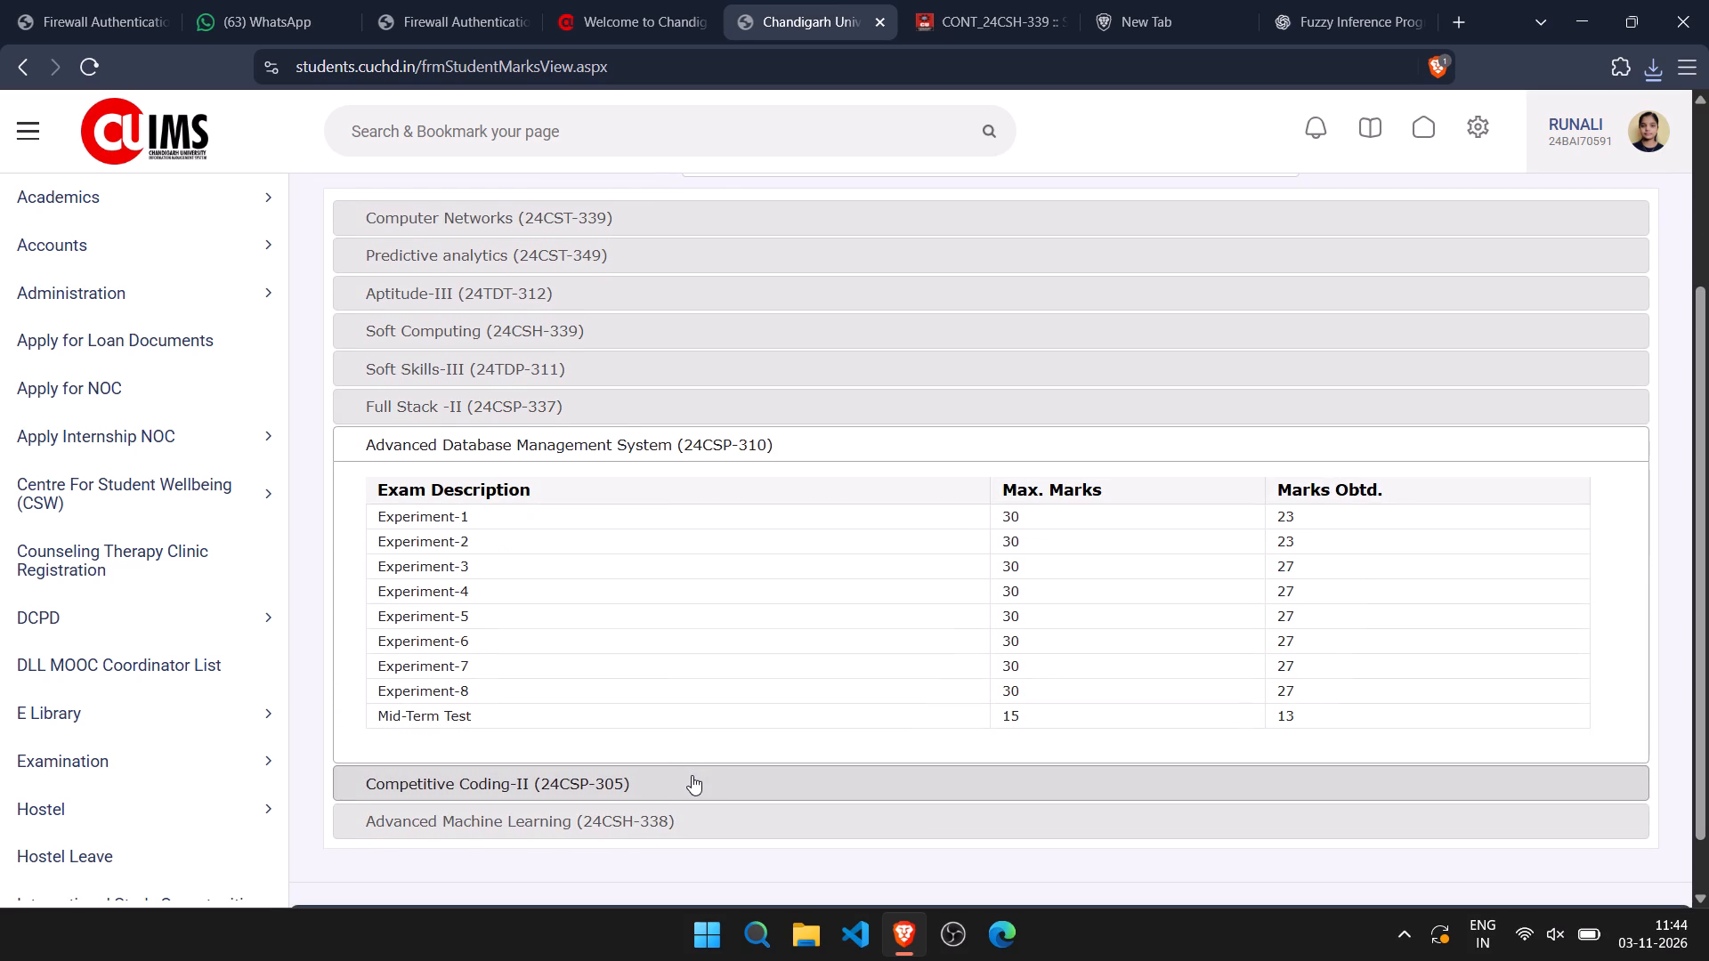
pyautogui.click(692, 775)
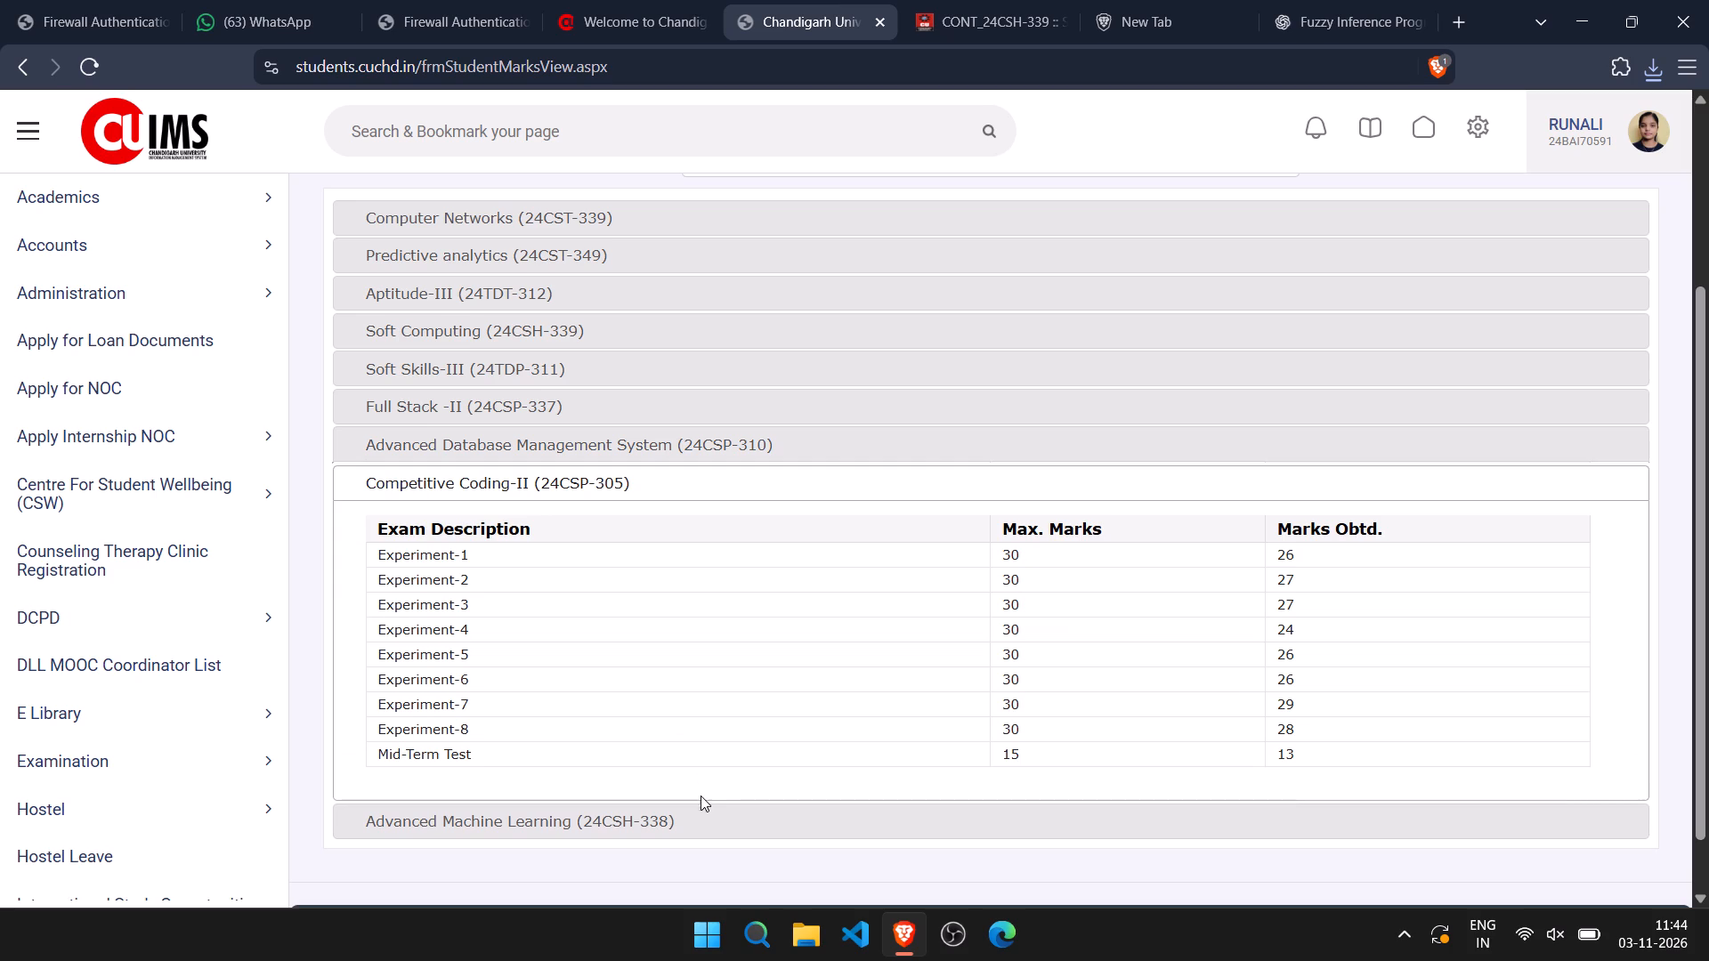
pyautogui.click(705, 810)
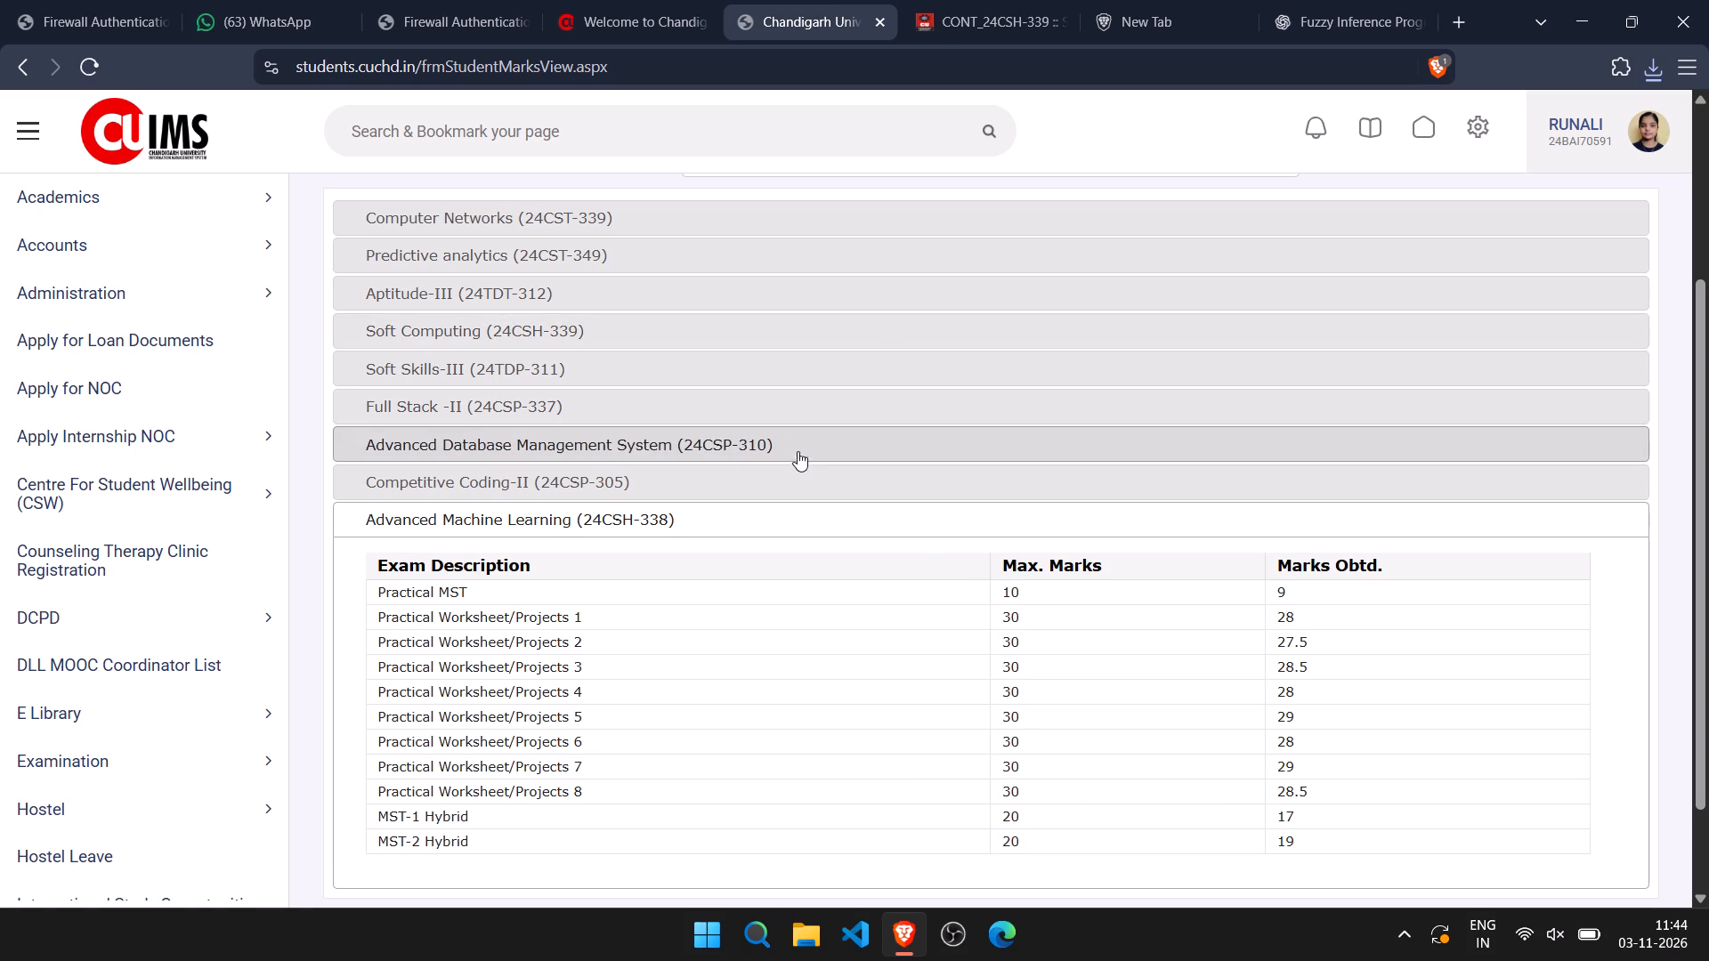
pyautogui.click(782, 418)
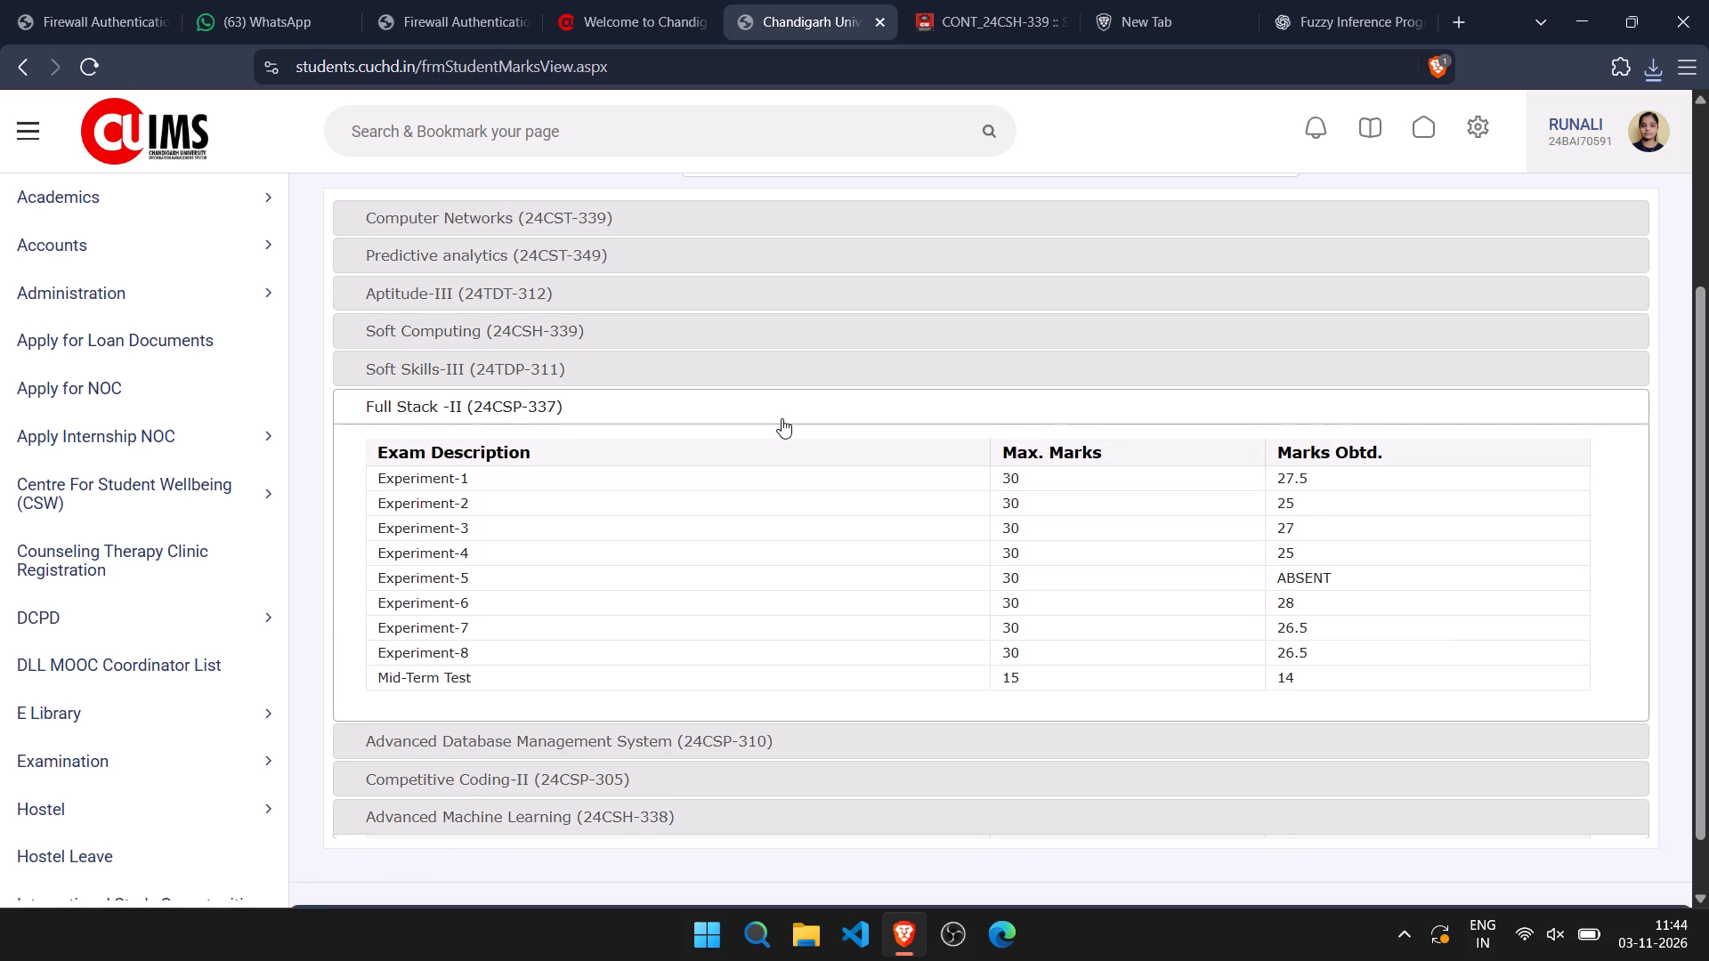
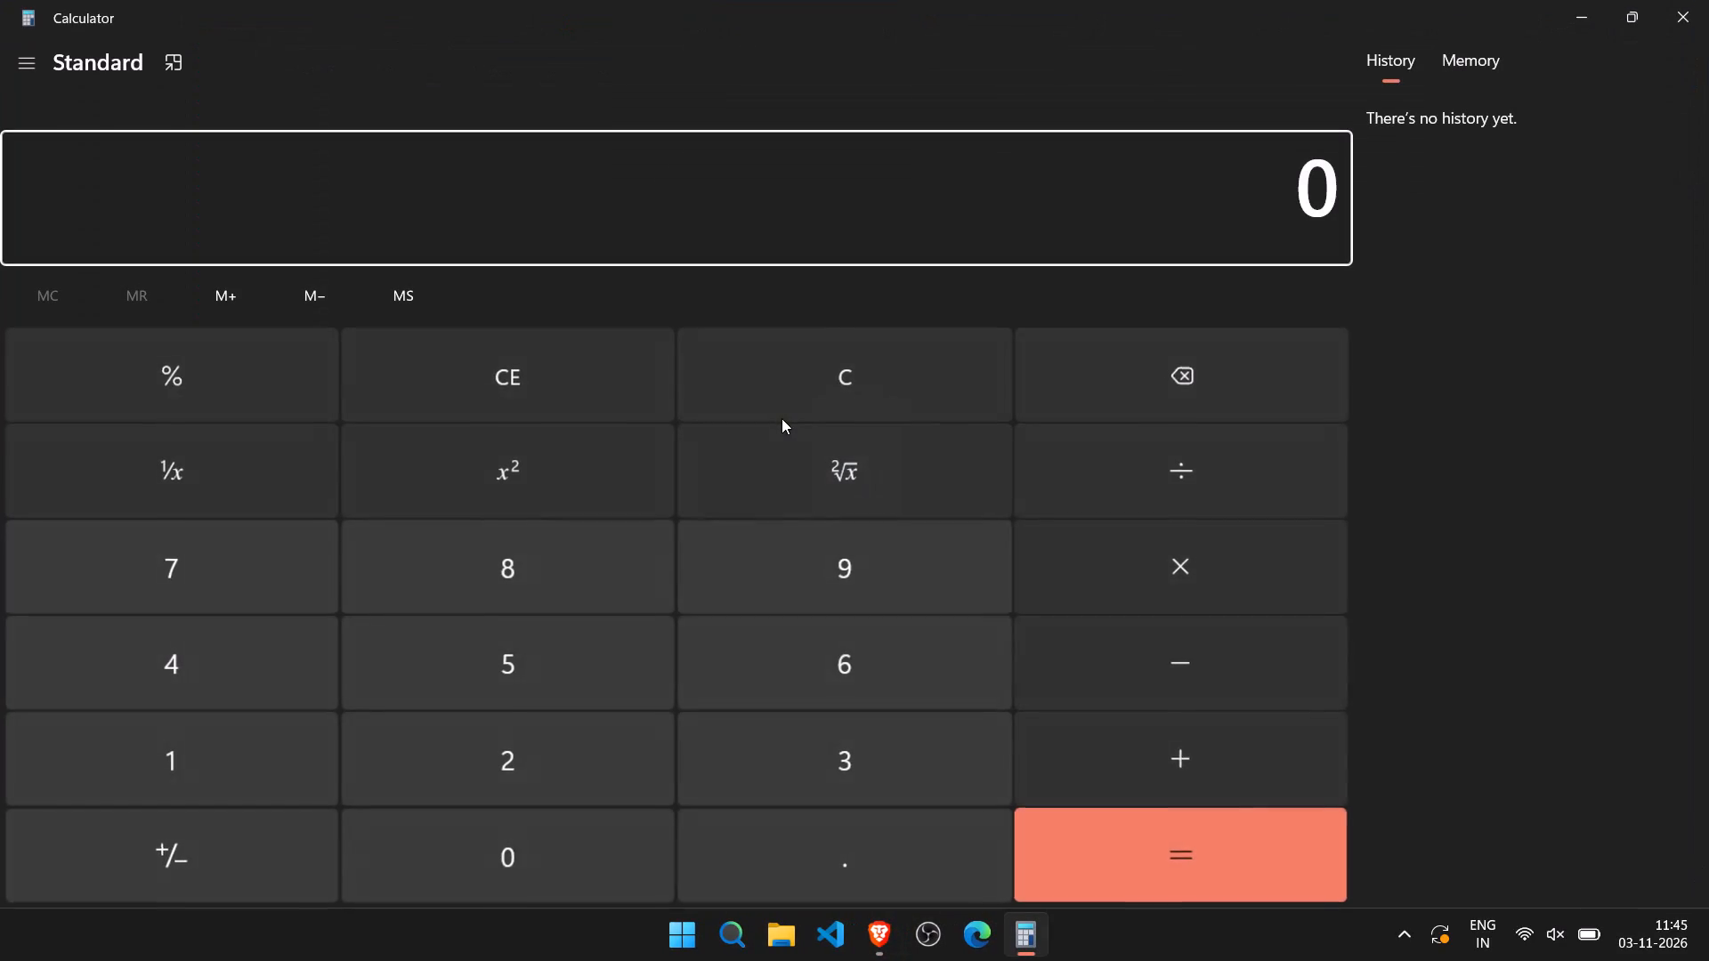
# Keep the calculator on top of the marks page and start summing Full Stack-II marks with 27.5 + 25 + 27.
pyautogui.click(166, 58)
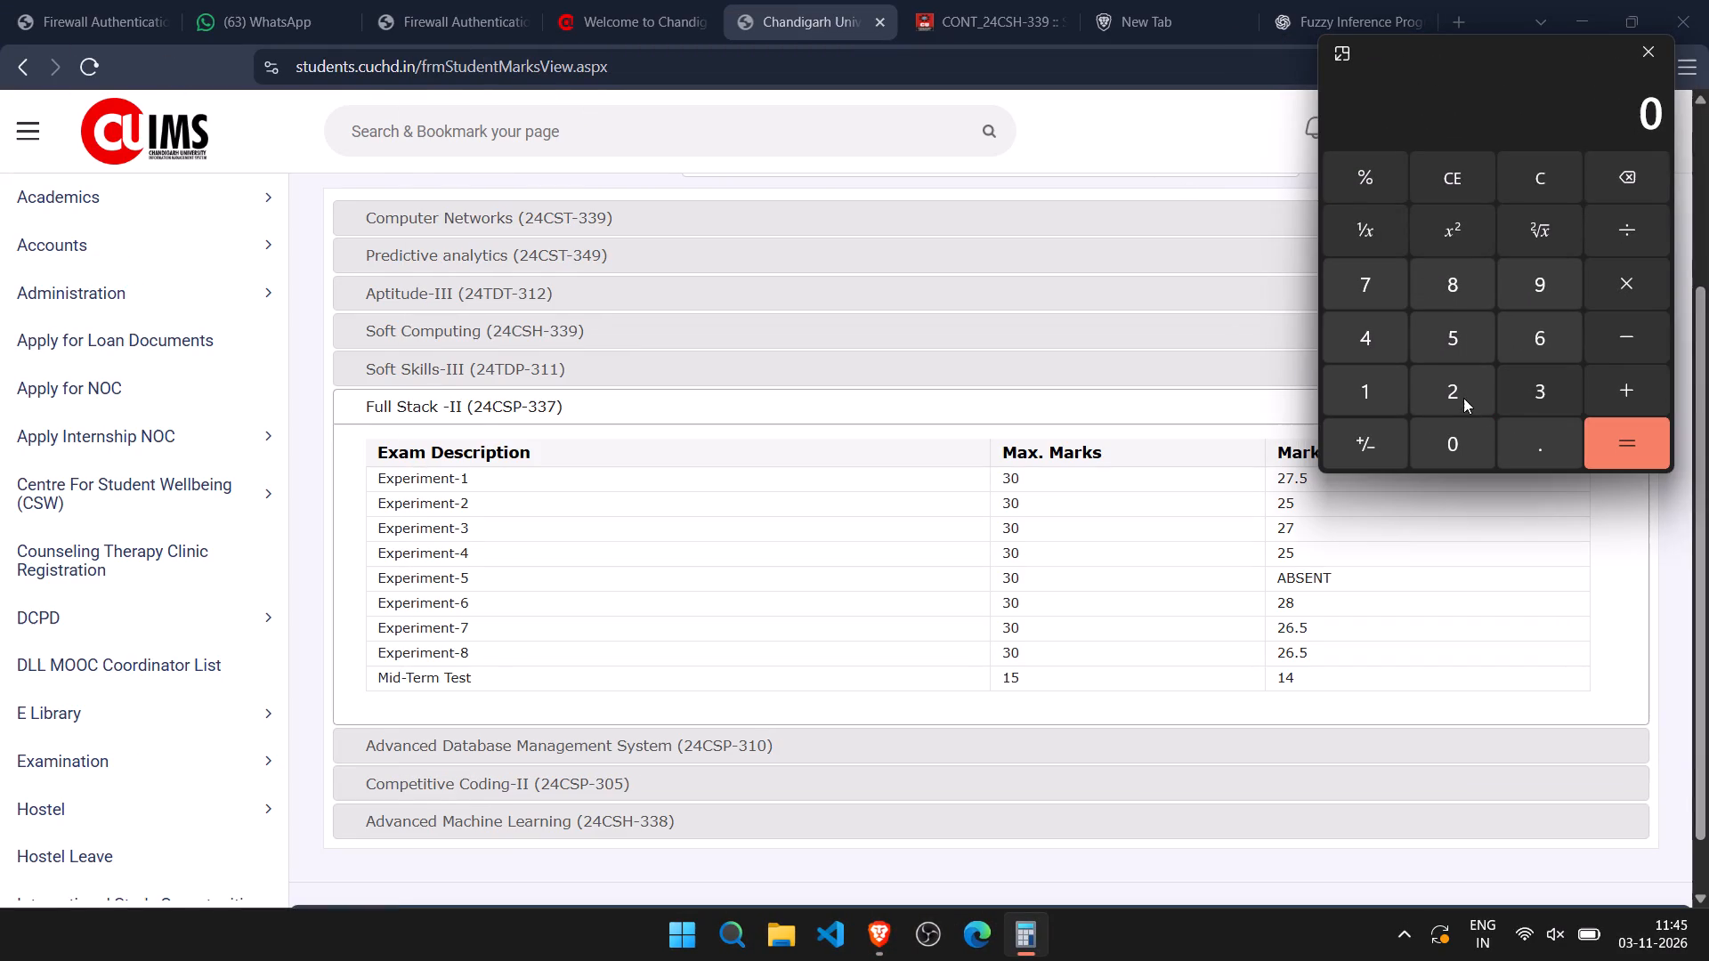
pyautogui.click(1462, 397)
pyautogui.click(1361, 287)
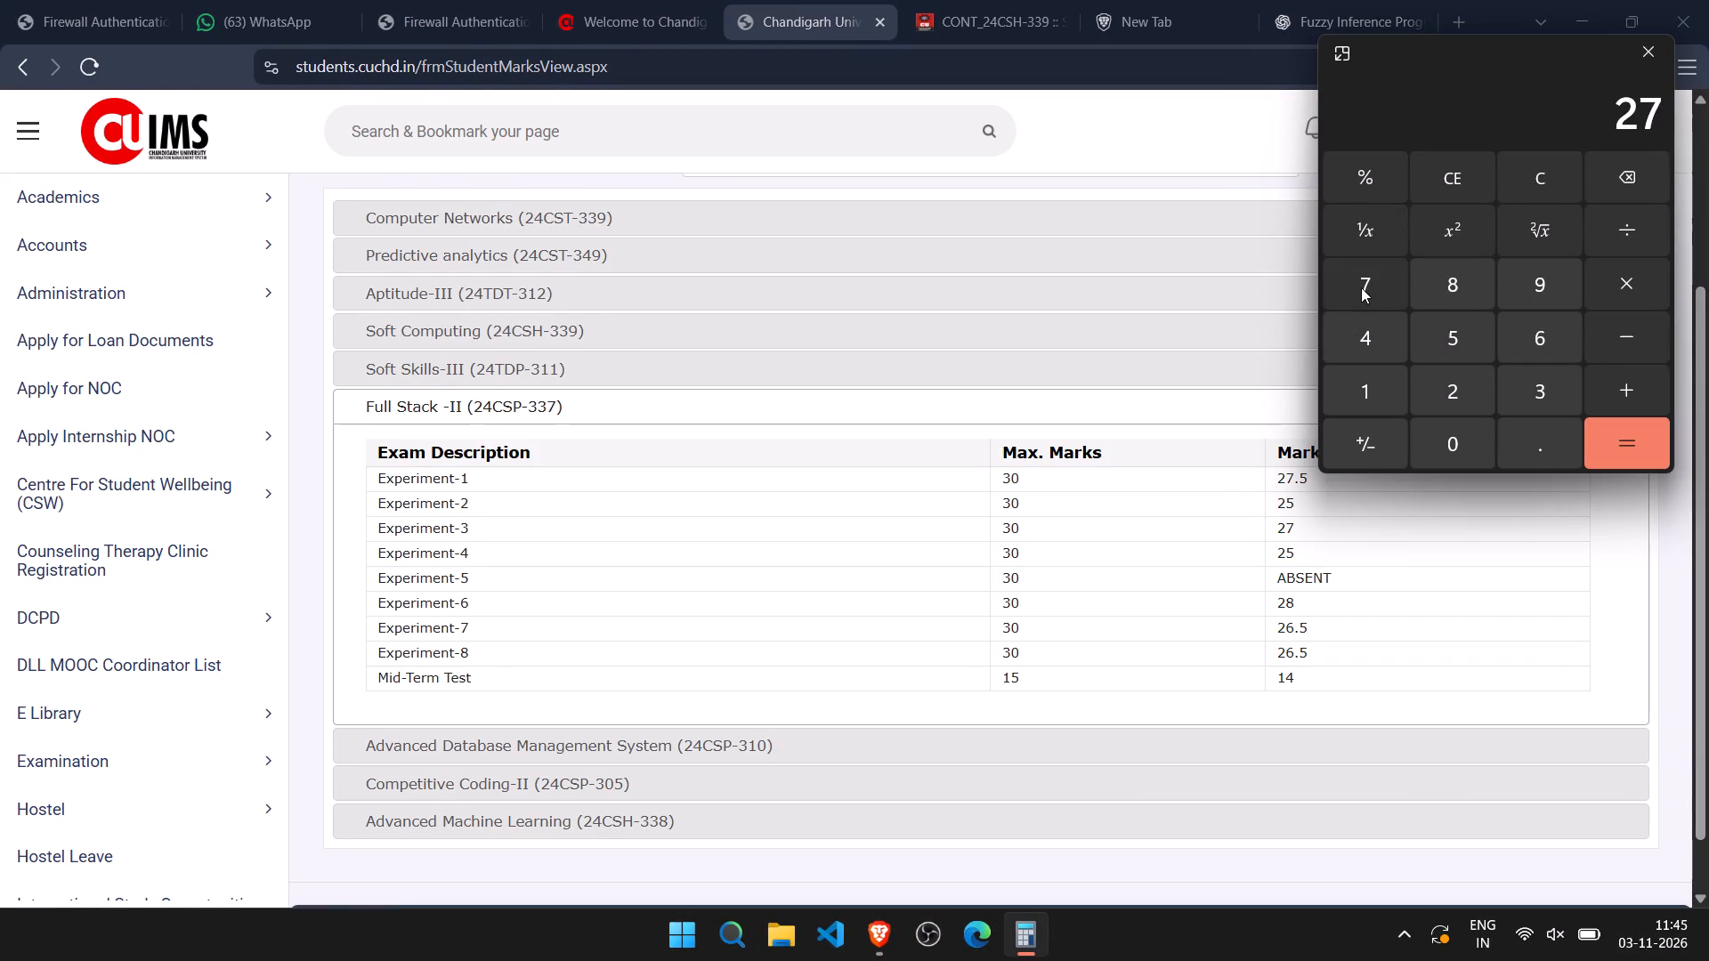
pyautogui.click(1543, 449)
pyautogui.click(1462, 343)
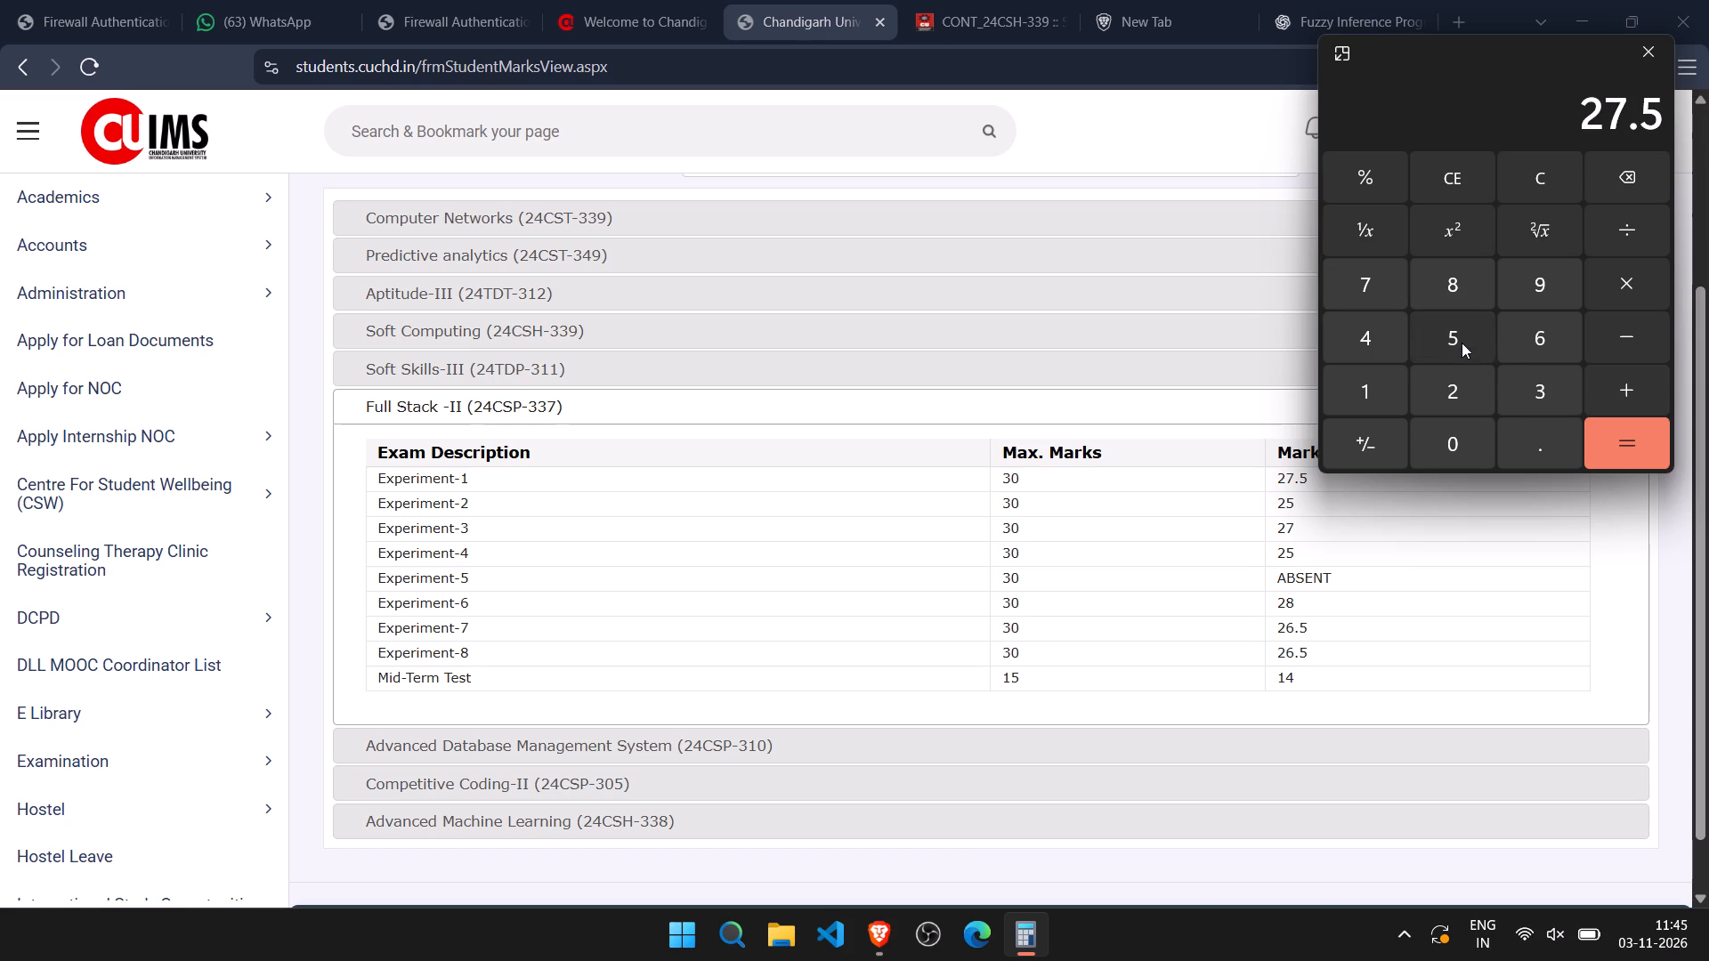
pyautogui.click(1623, 396)
pyautogui.click(1452, 386)
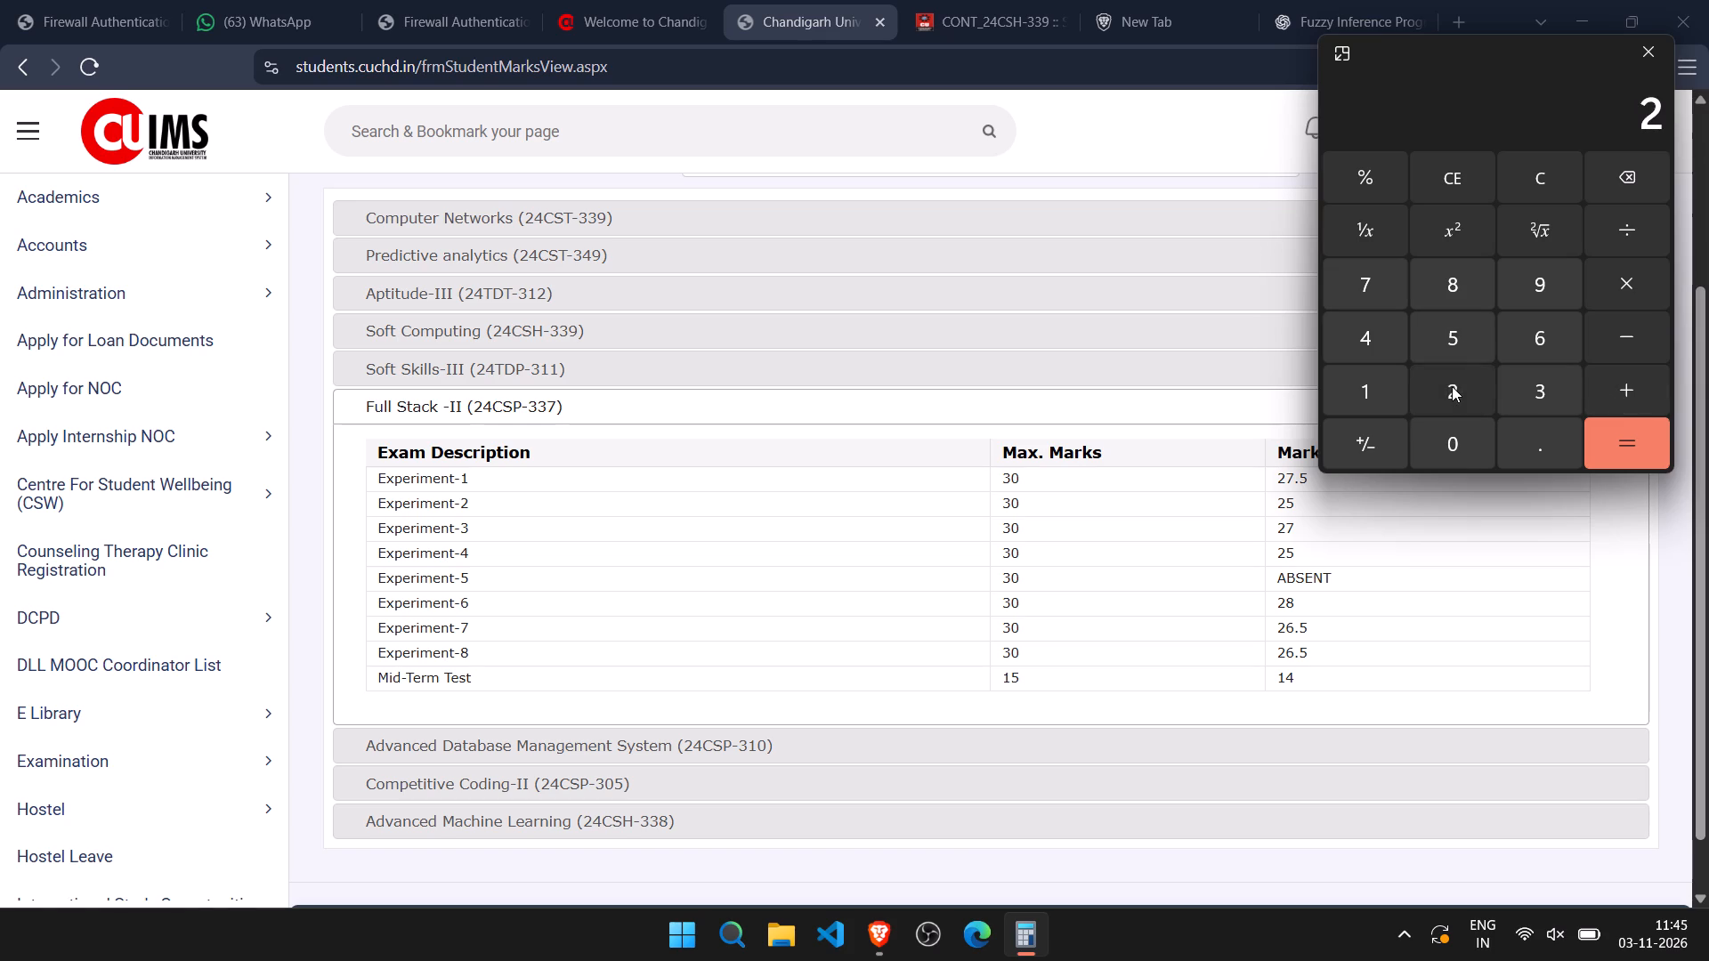
pyautogui.click(1448, 333)
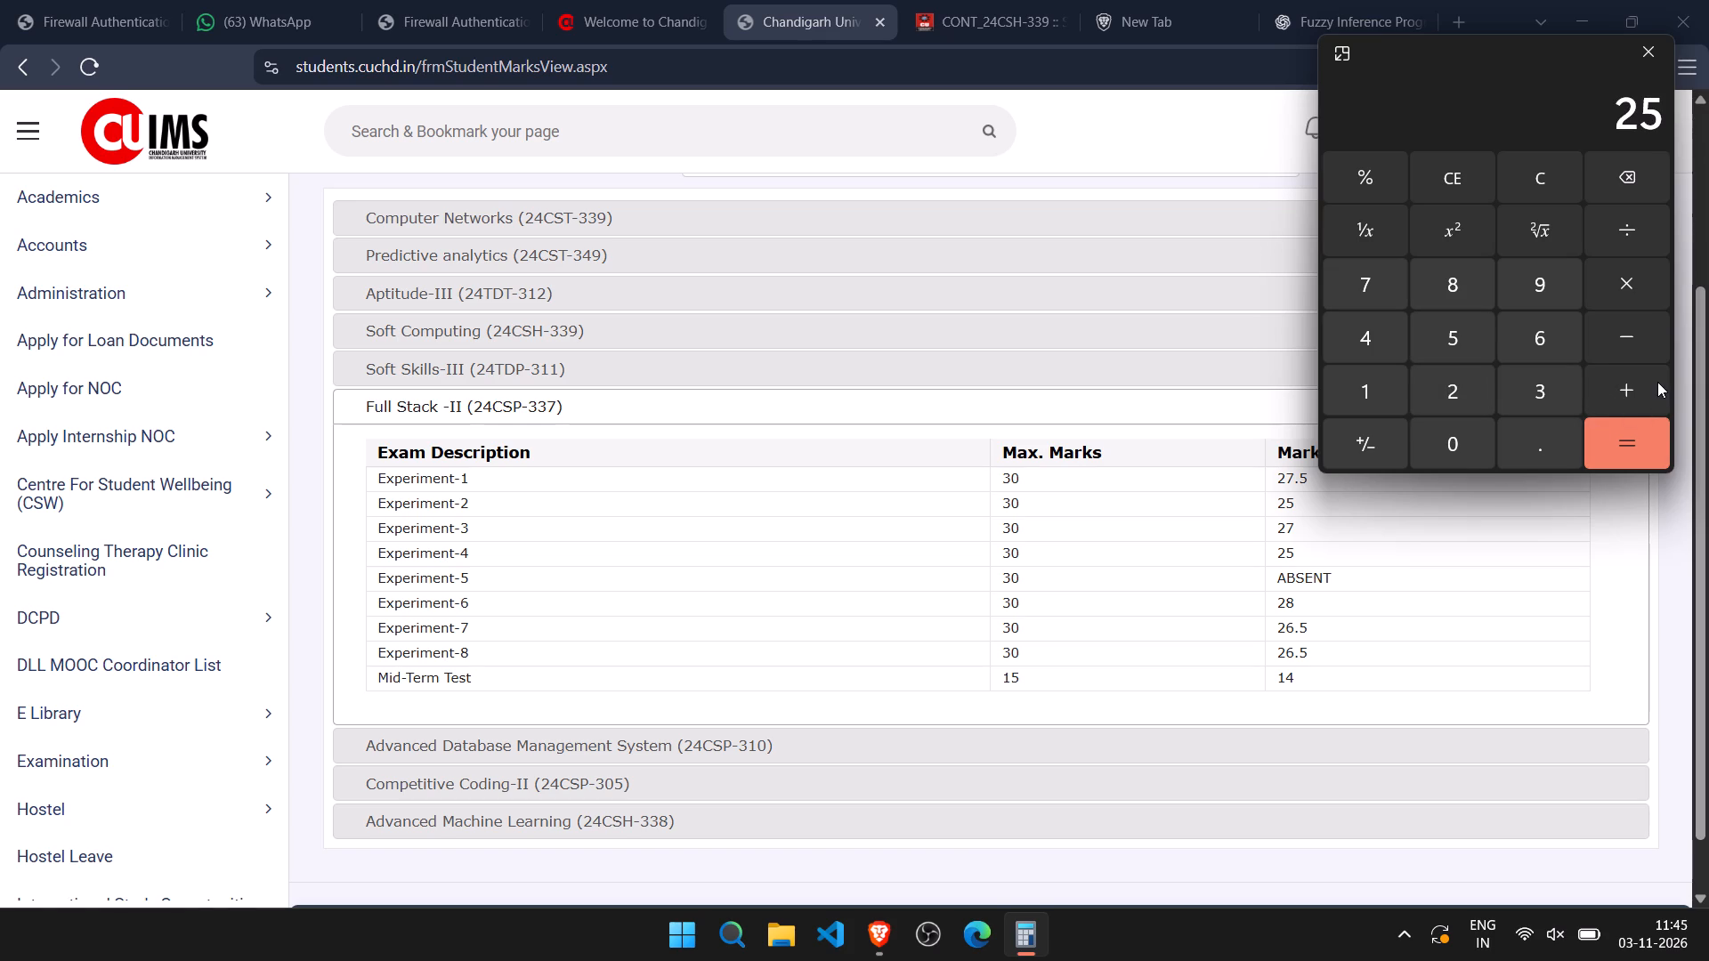
pyautogui.click(1656, 388)
pyautogui.click(1466, 389)
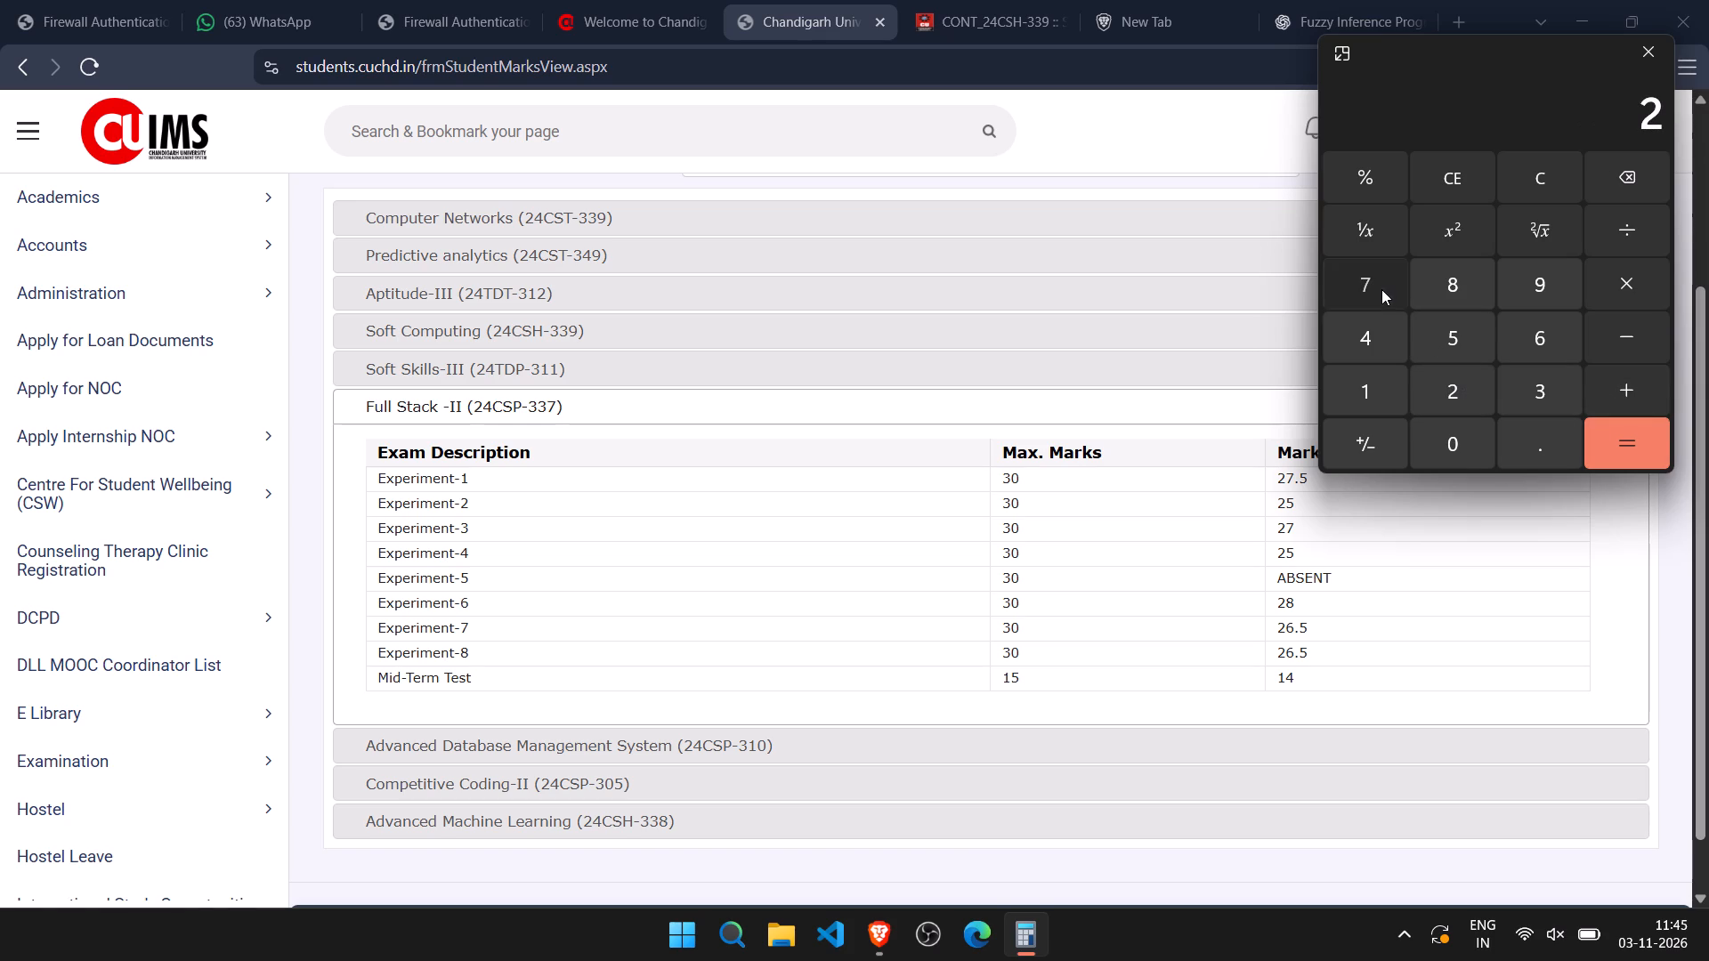
pyautogui.click(1381, 289)
pyautogui.click(1616, 393)
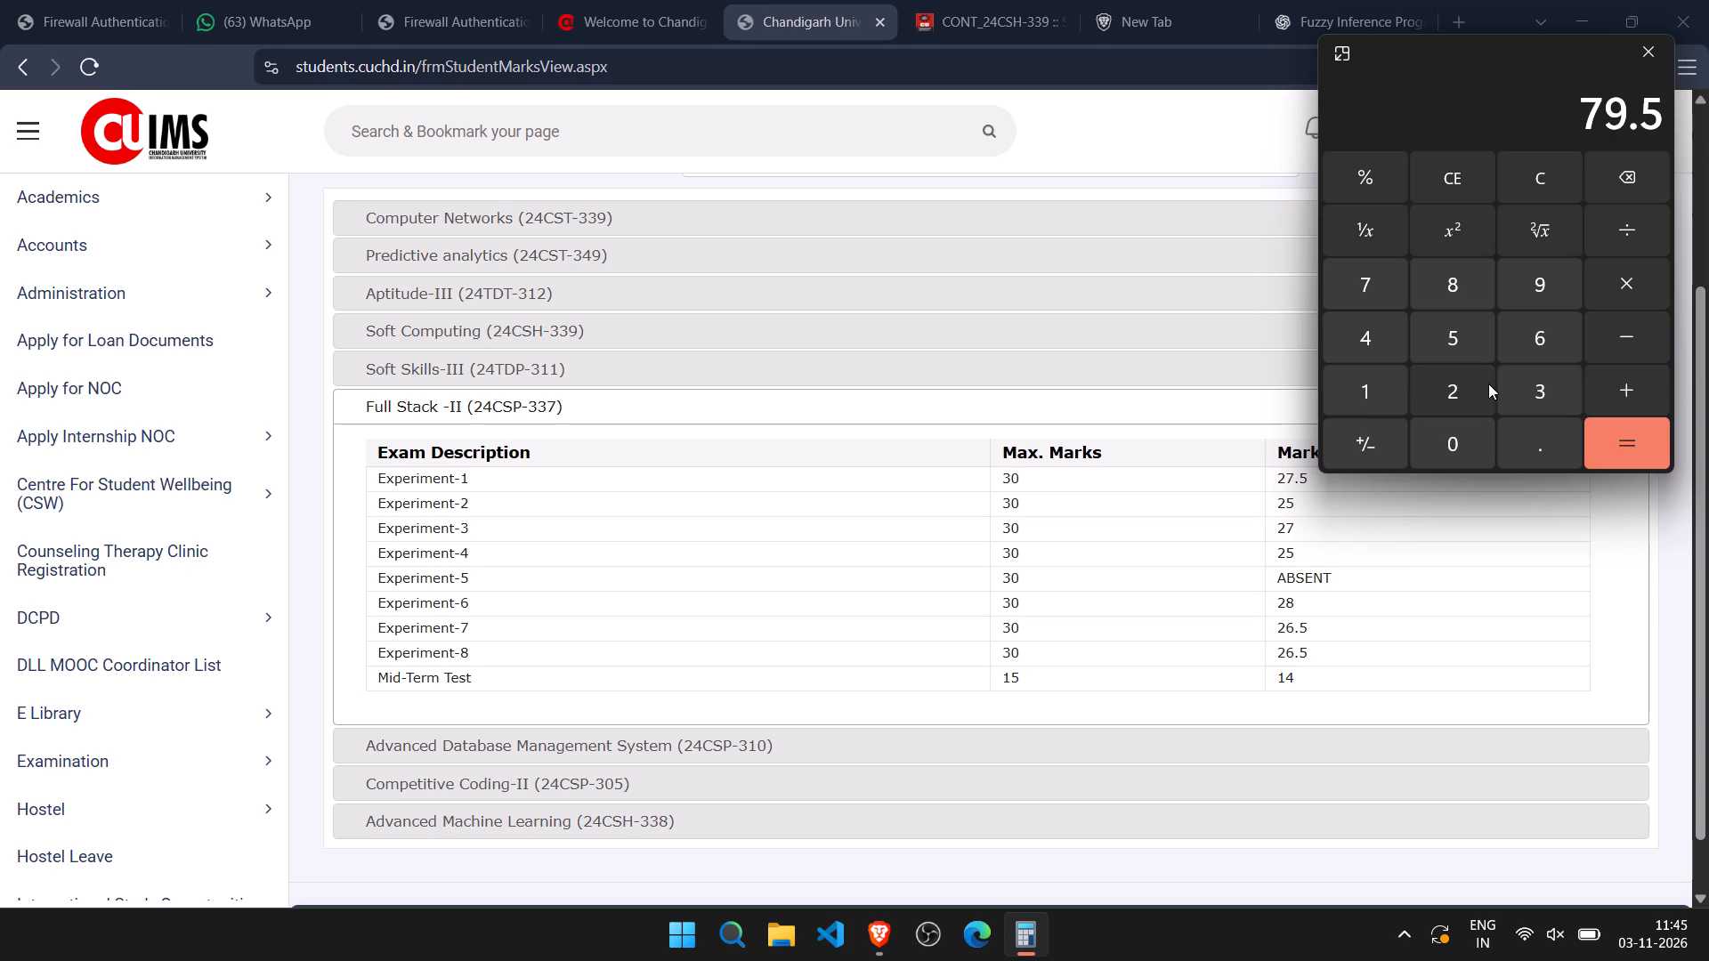
# Continue the running sum with 25, 25, 28 and 26.5, and close the calculator.
pyautogui.click(1471, 387)
pyautogui.click(1454, 329)
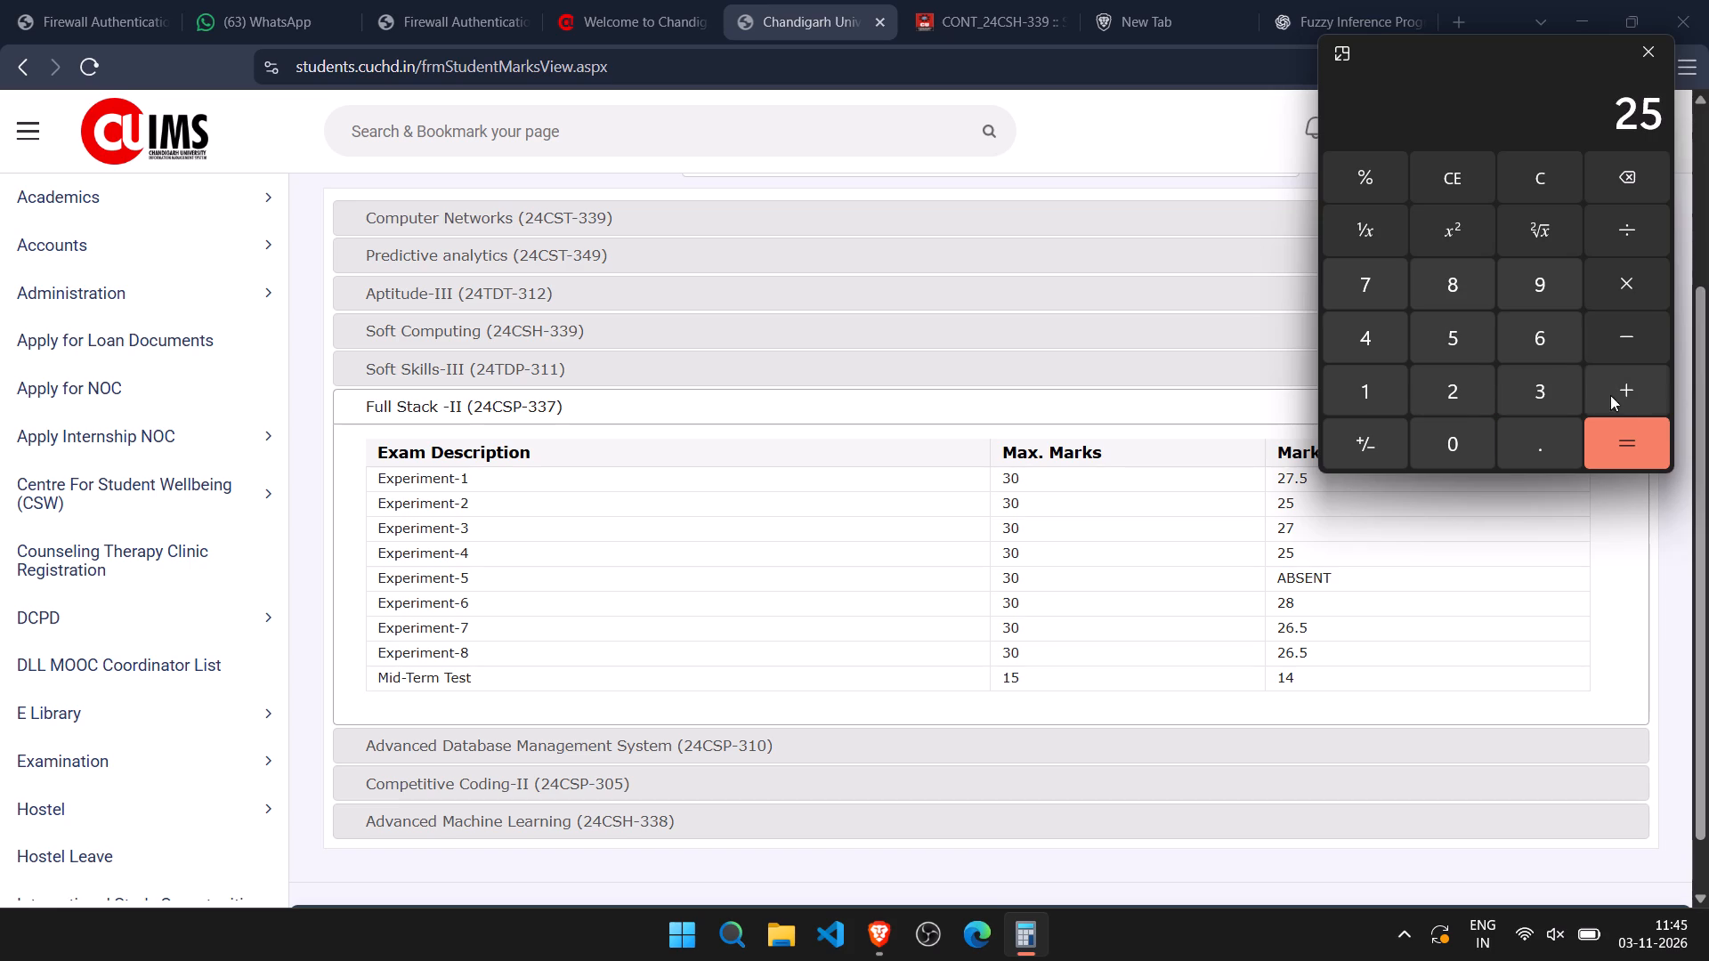
pyautogui.click(1627, 400)
pyautogui.click(1460, 396)
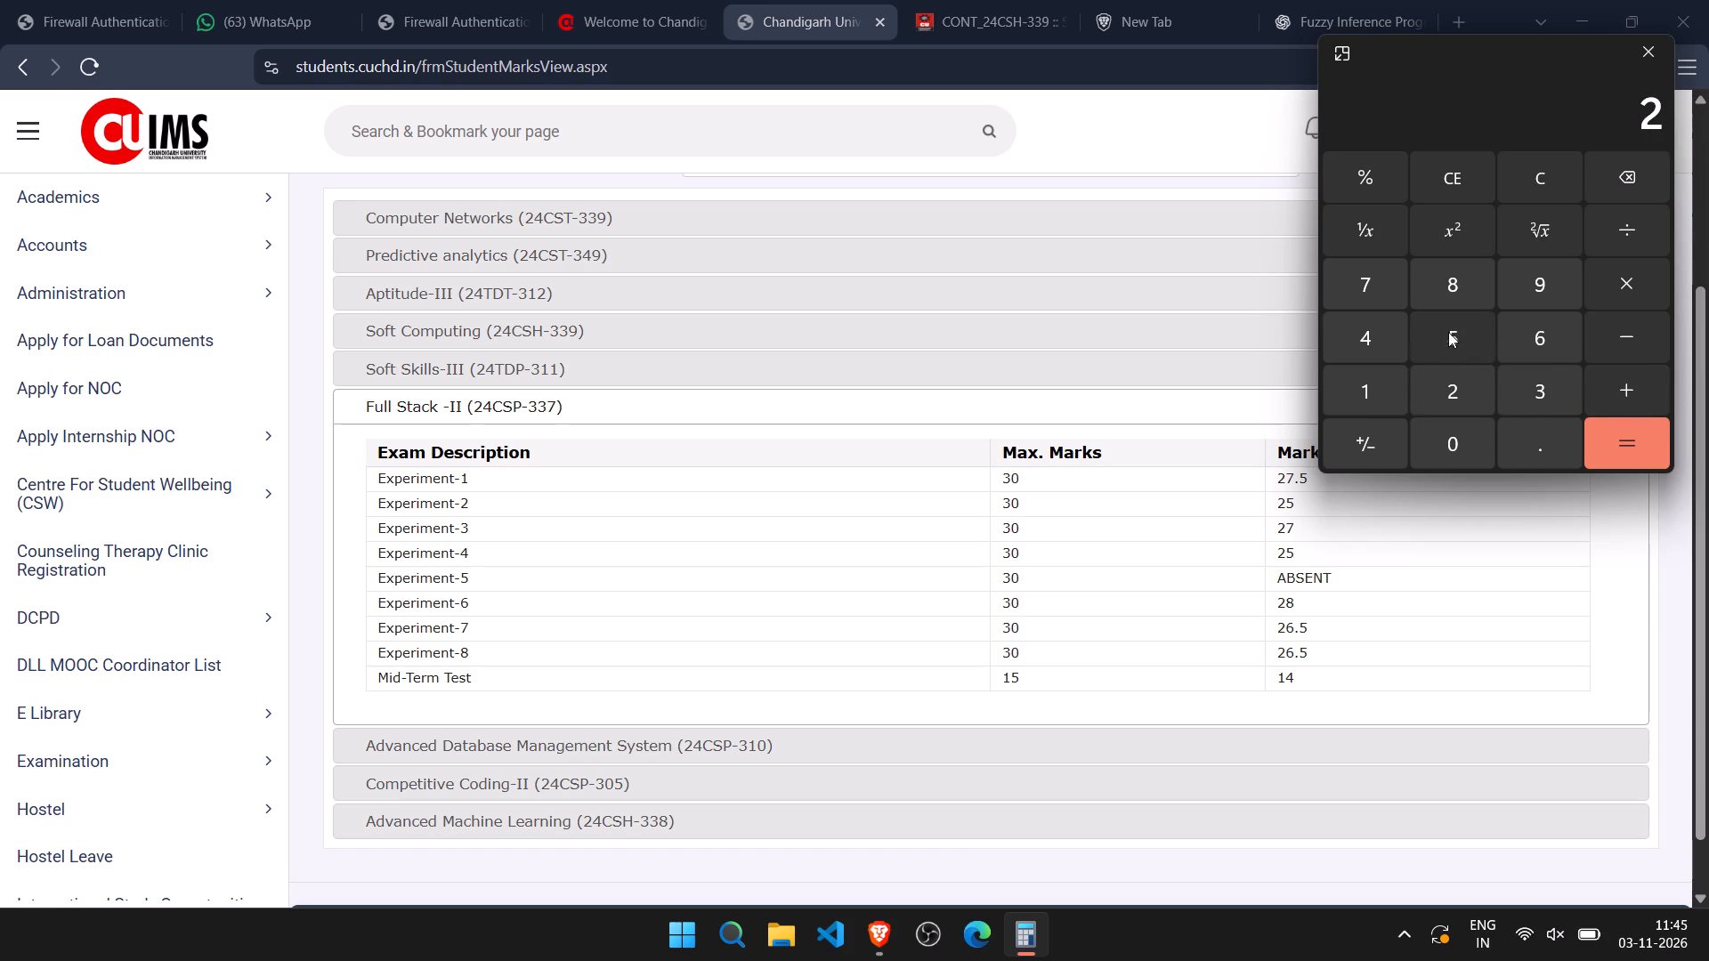
pyautogui.click(1457, 335)
pyautogui.click(1618, 387)
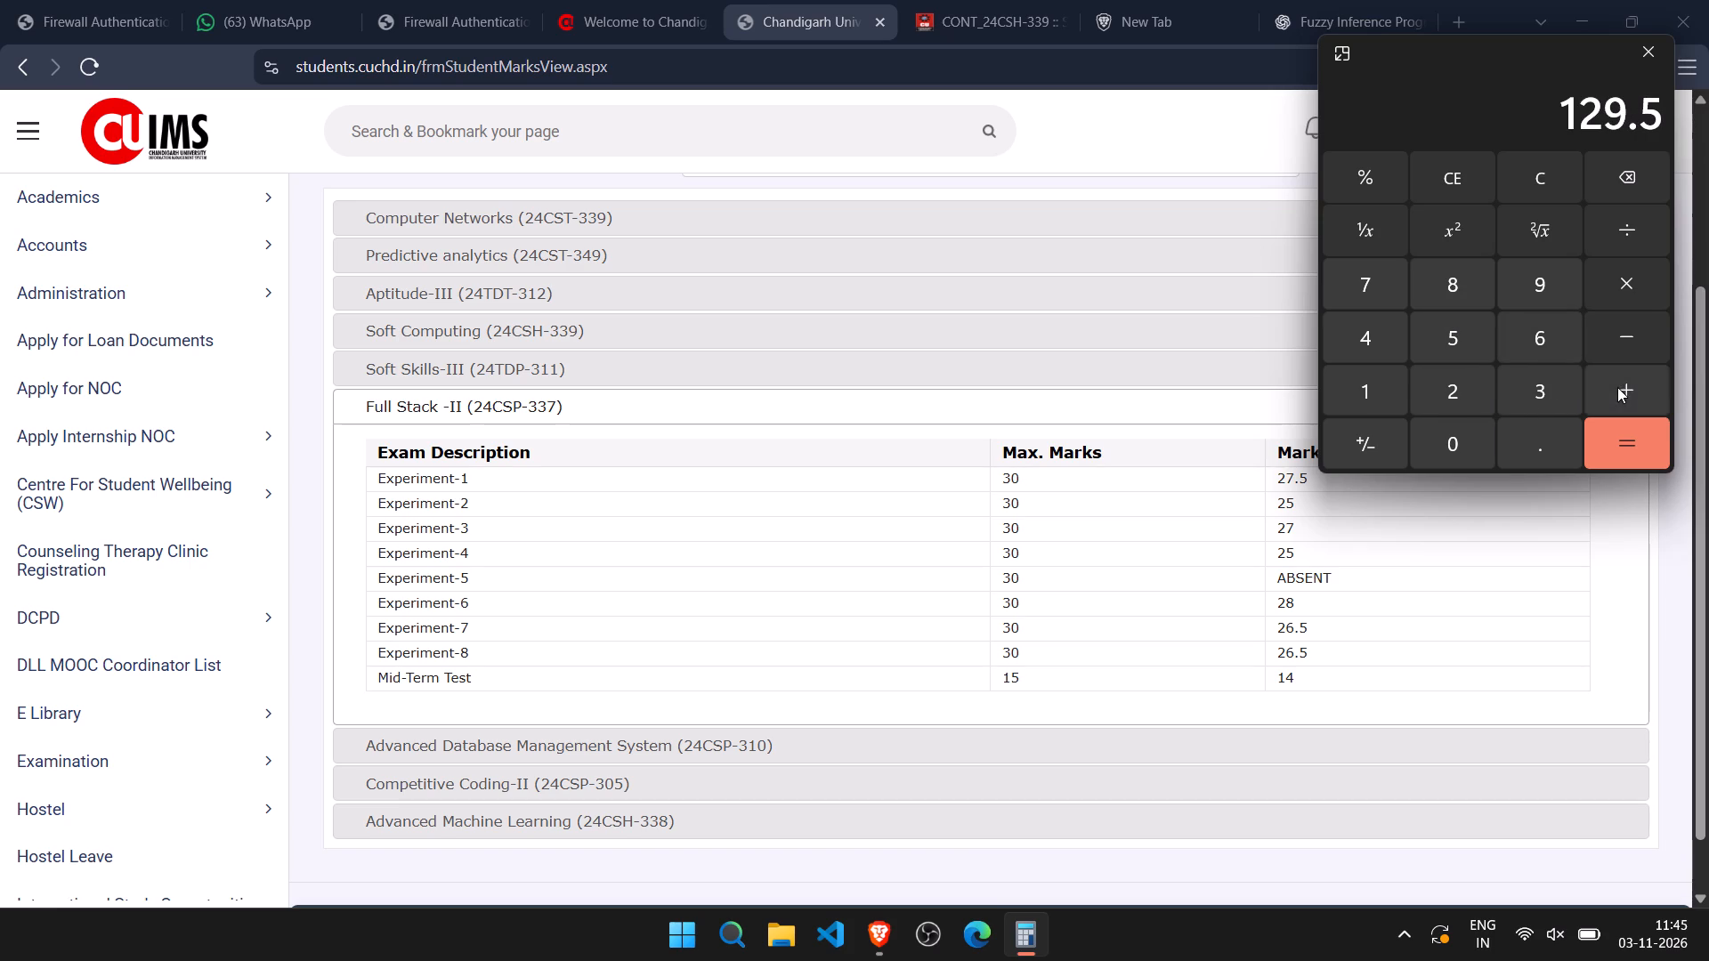
pyautogui.click(1453, 399)
pyautogui.click(1446, 305)
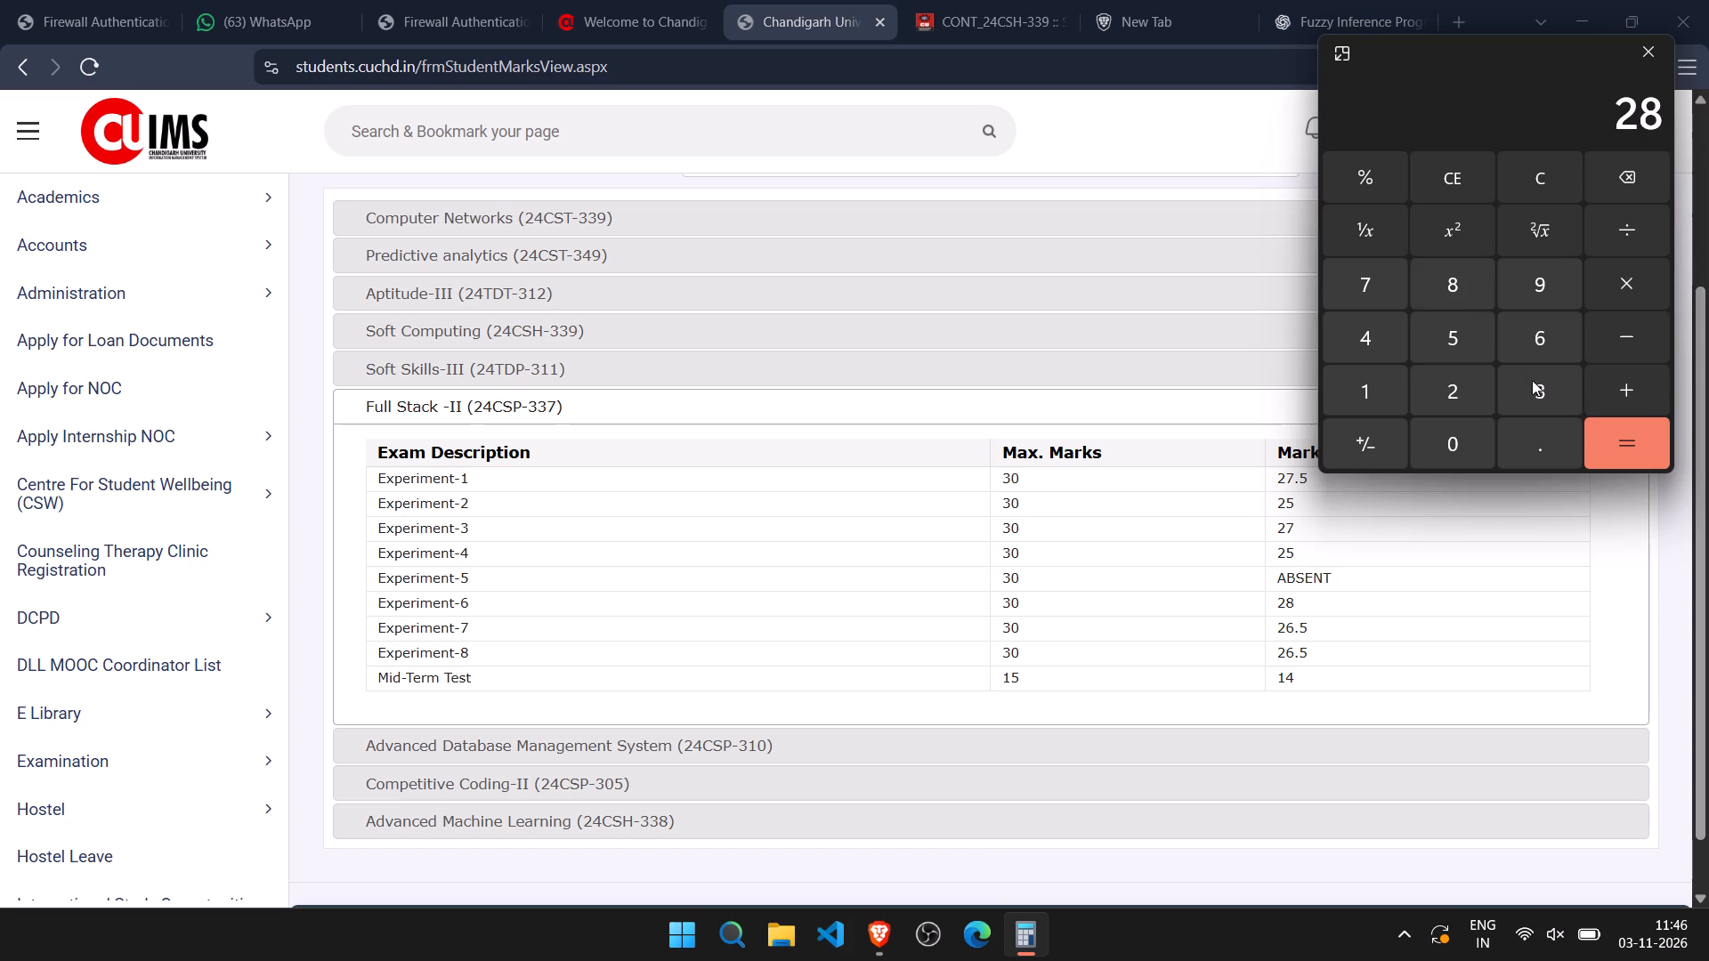
pyautogui.click(1610, 406)
pyautogui.click(1456, 400)
pyautogui.click(1543, 335)
pyautogui.click(1541, 447)
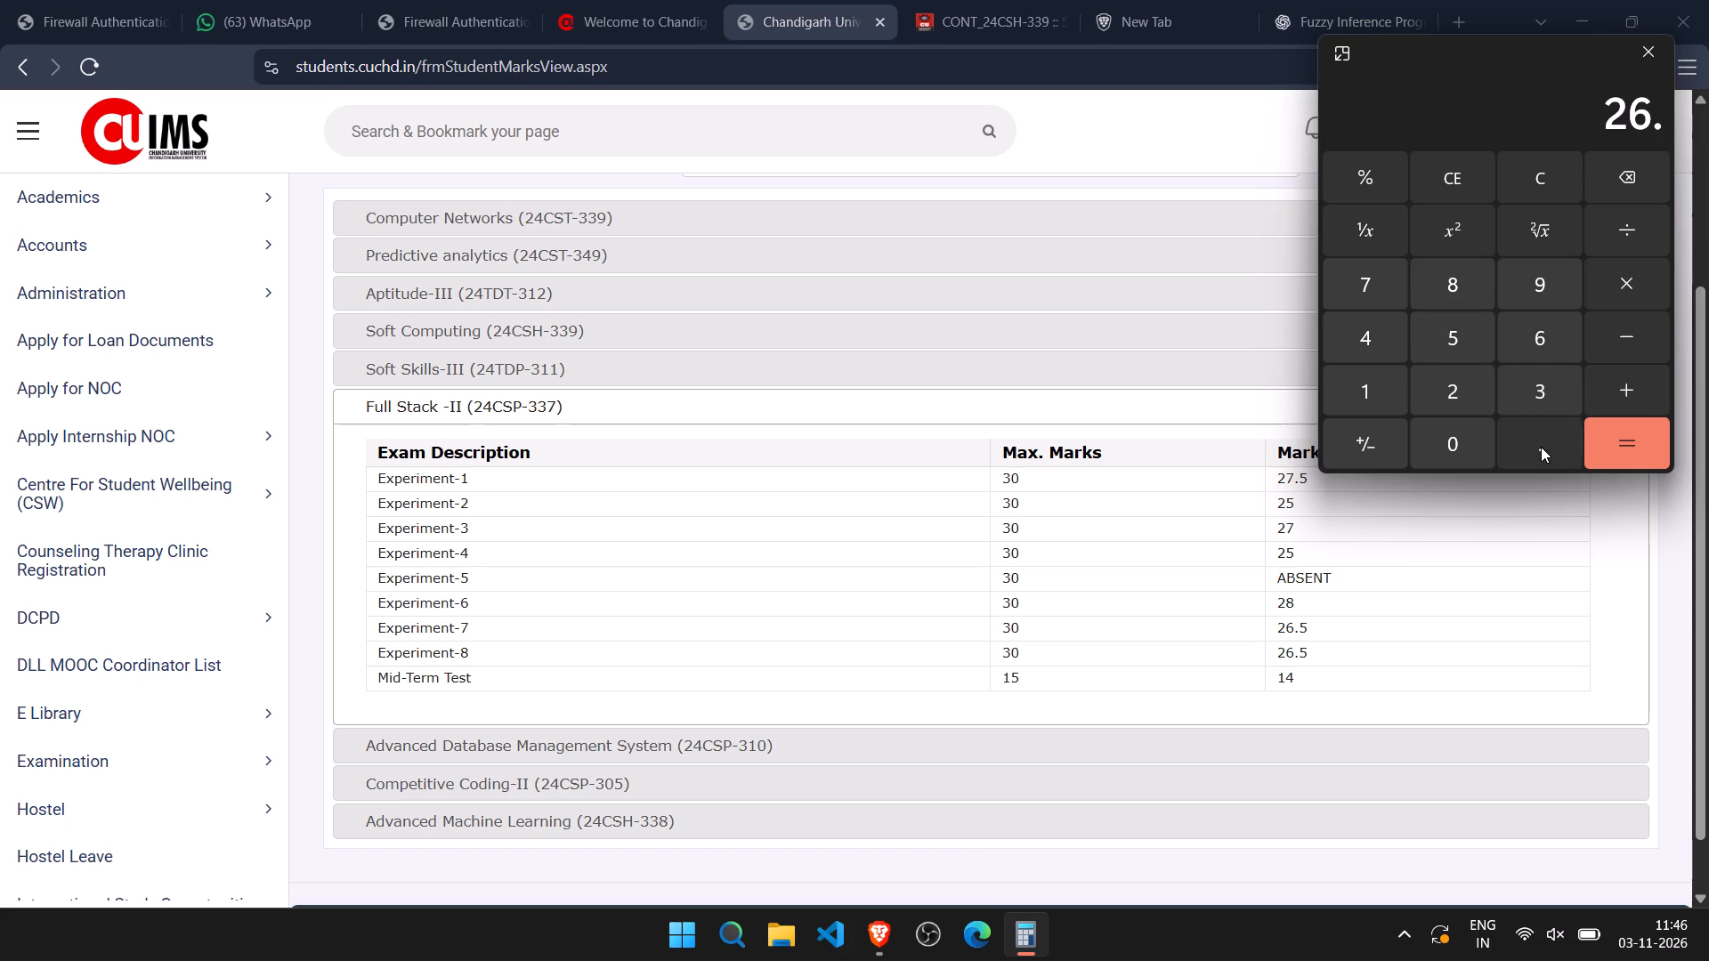
pyautogui.click(1464, 340)
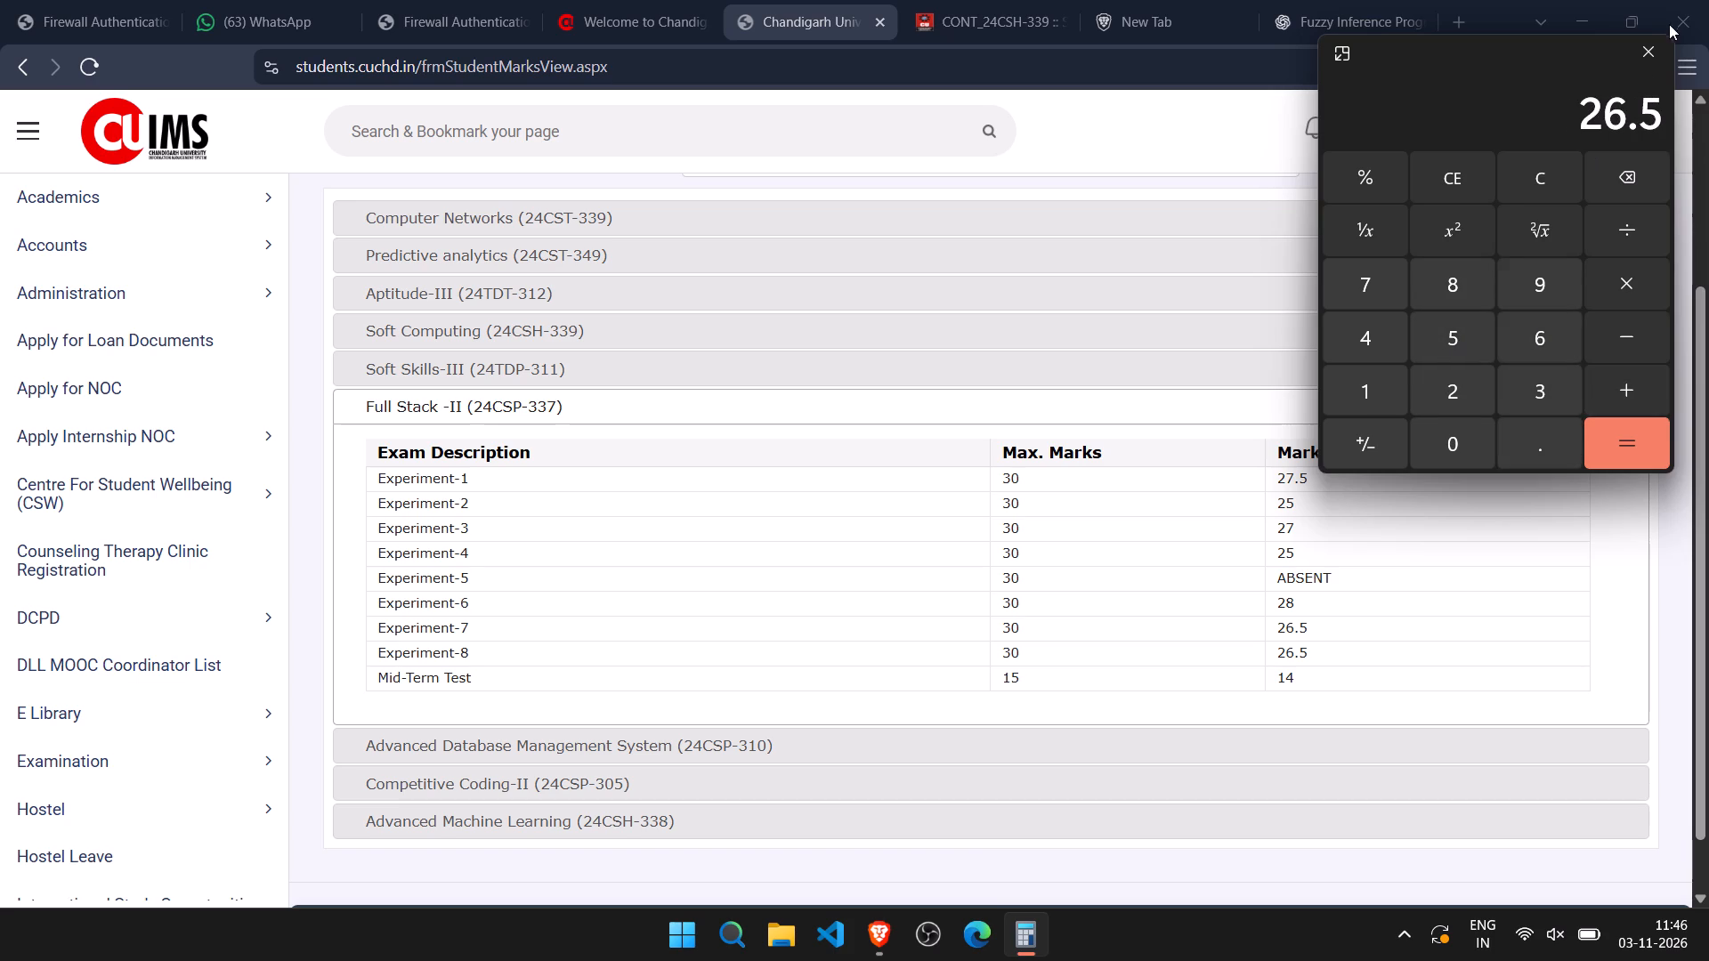
pyautogui.click(1642, 61)
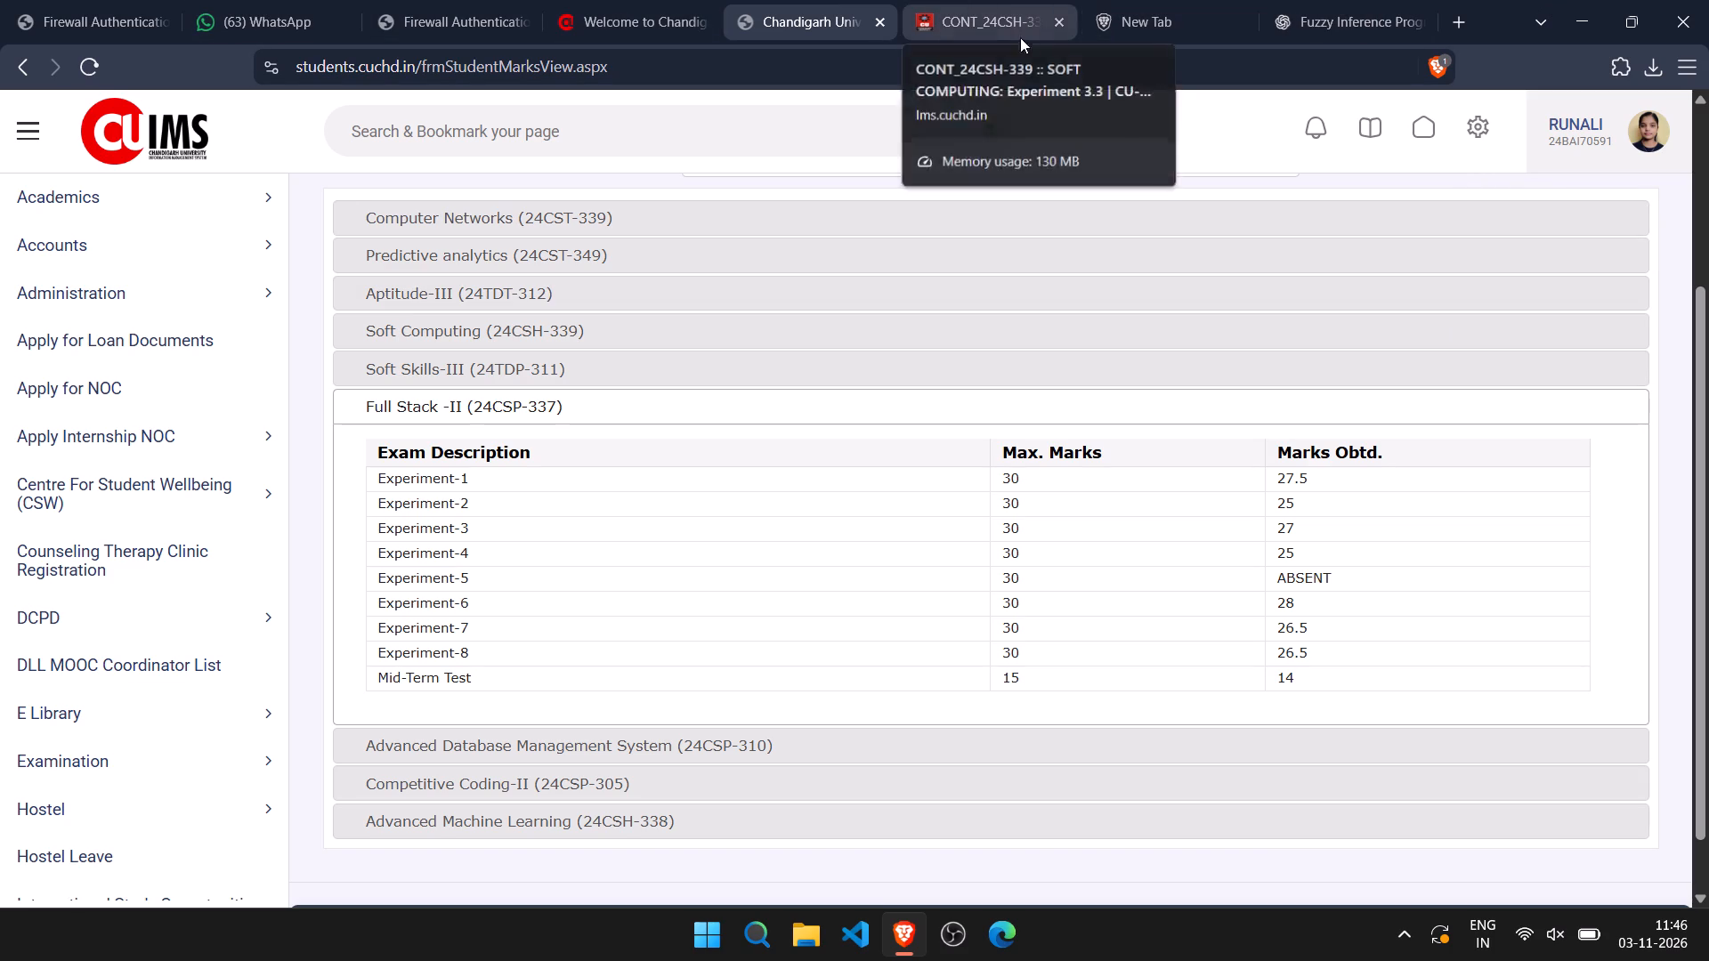
# Check the marks for Advanced Database Management System, Competitive Coding-II and Advanced Machine Learning, and collapse the last section.
pyautogui.click(1015, 747)
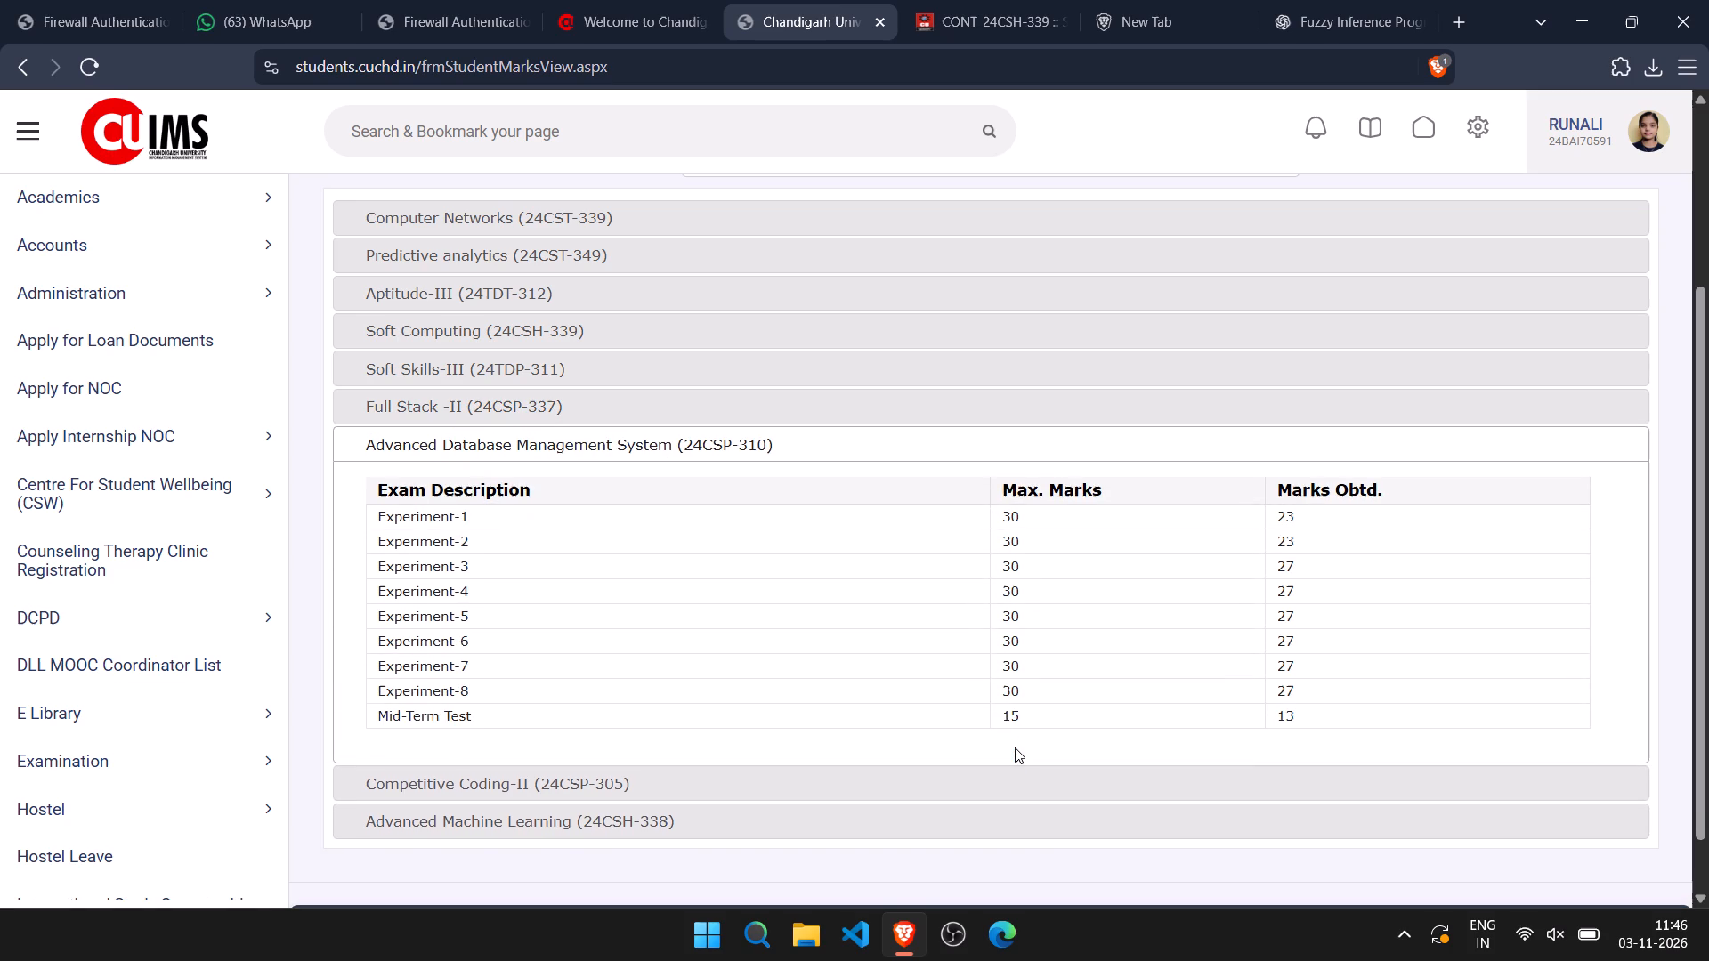
pyautogui.click(1002, 795)
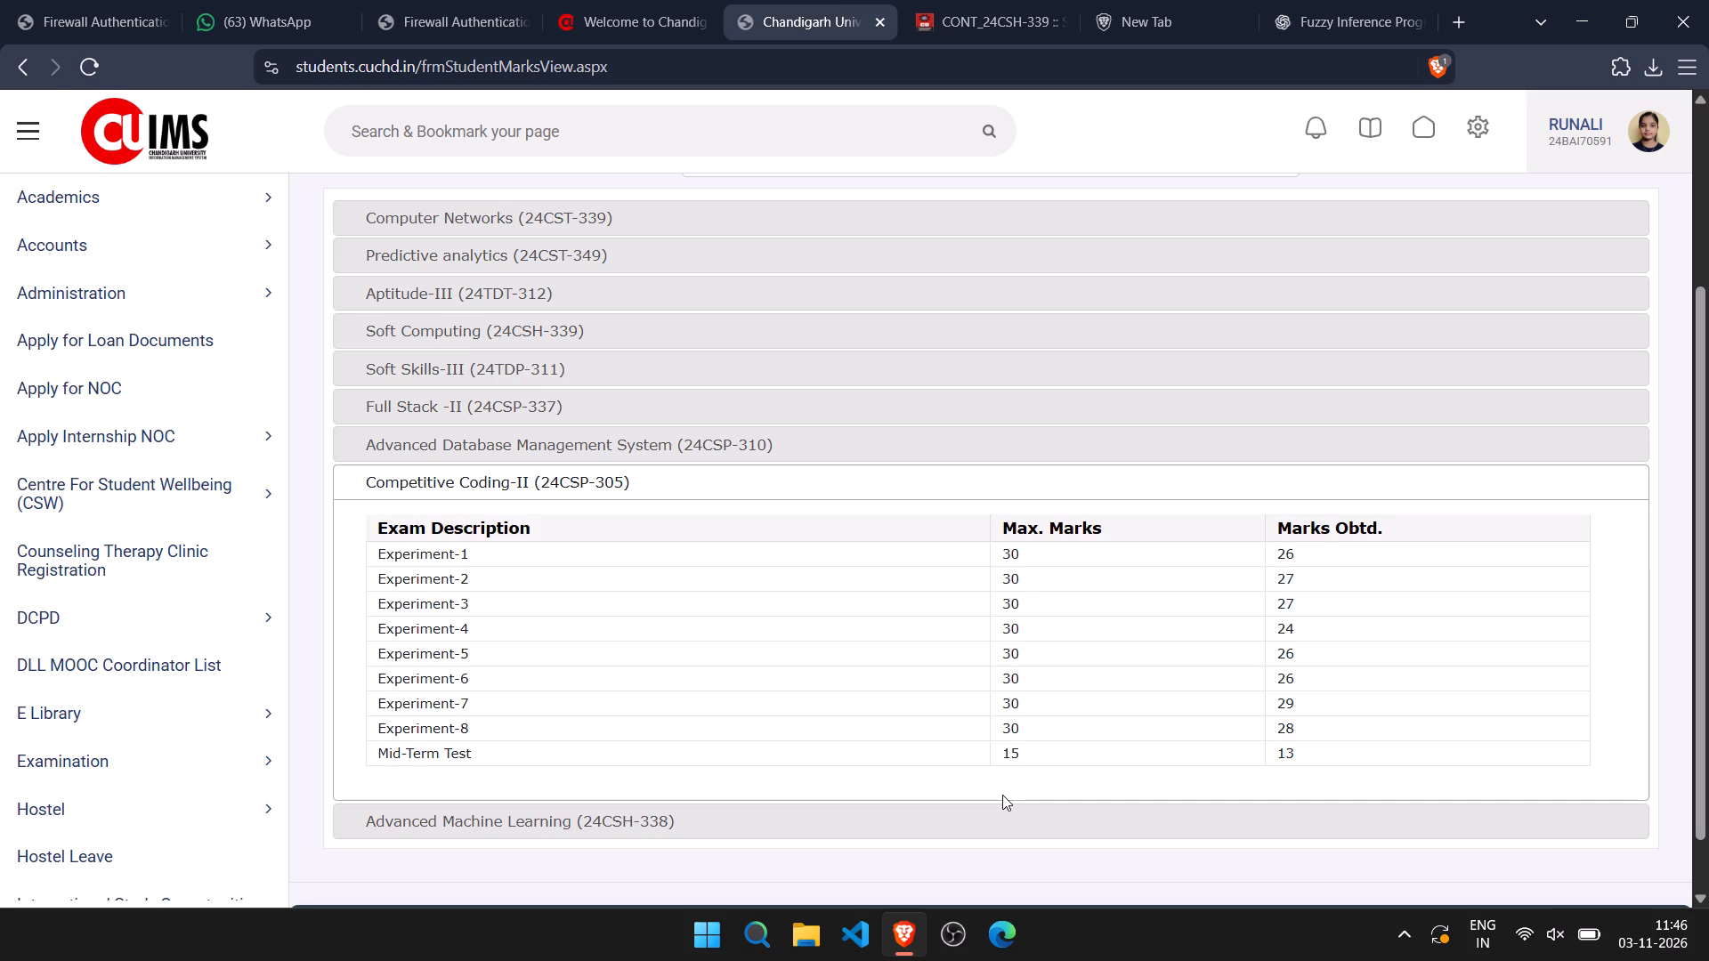
pyautogui.click(990, 827)
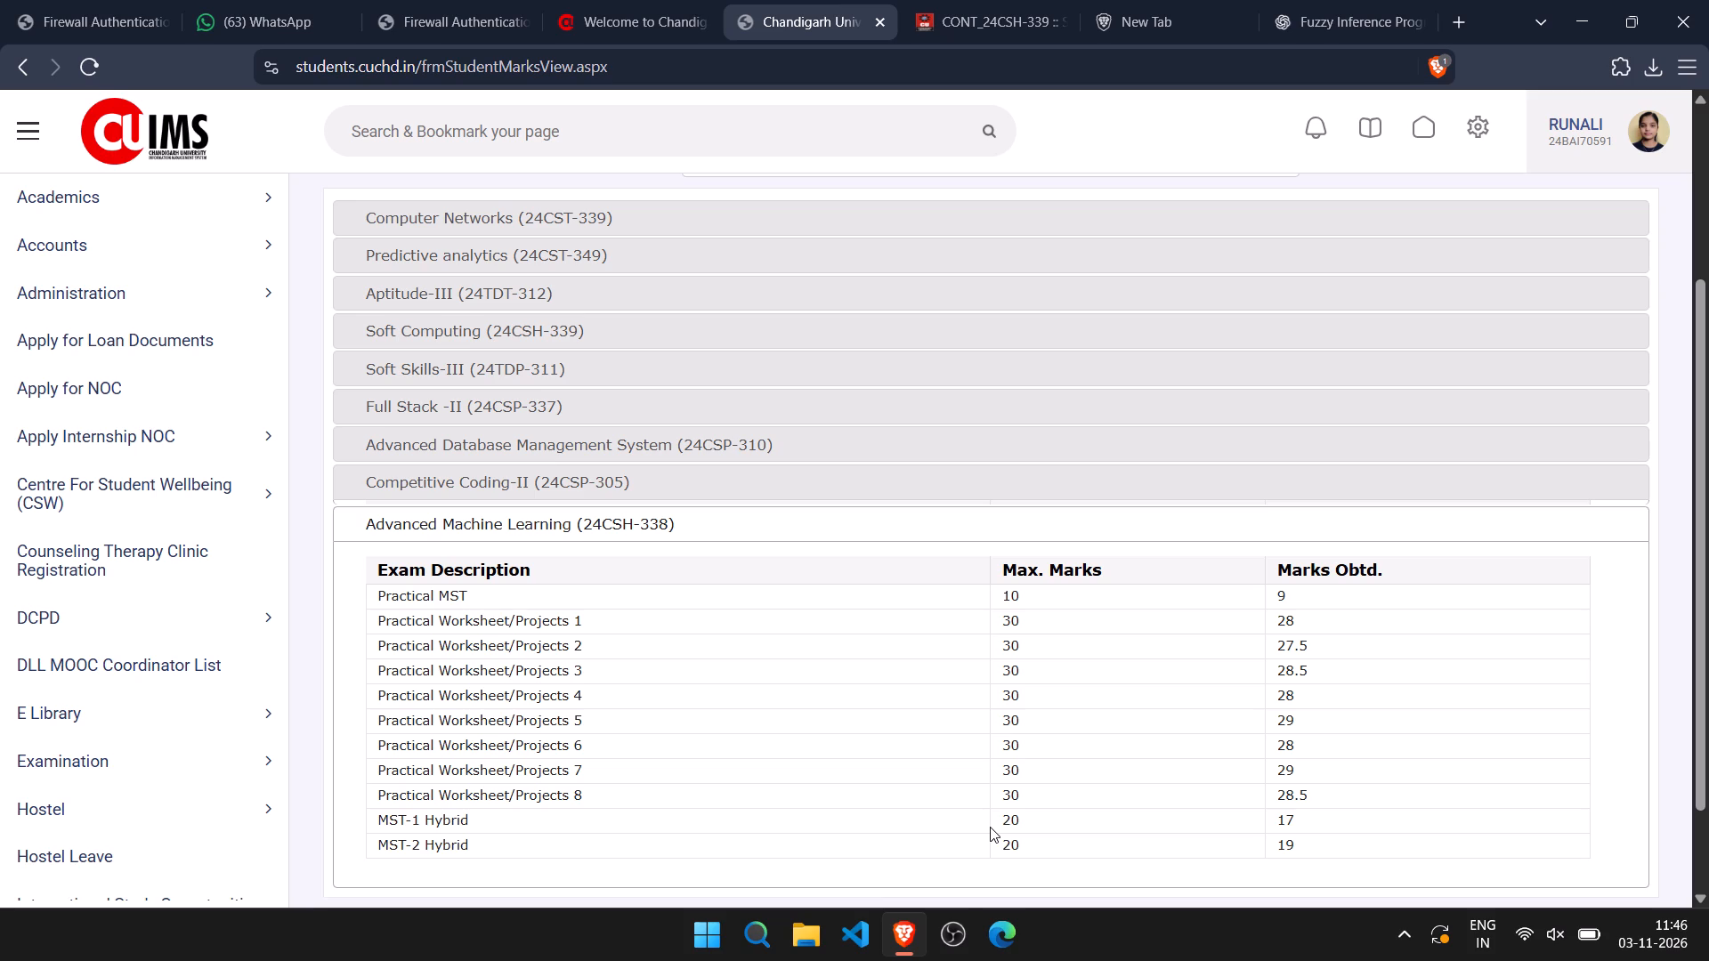
pyautogui.click(909, 524)
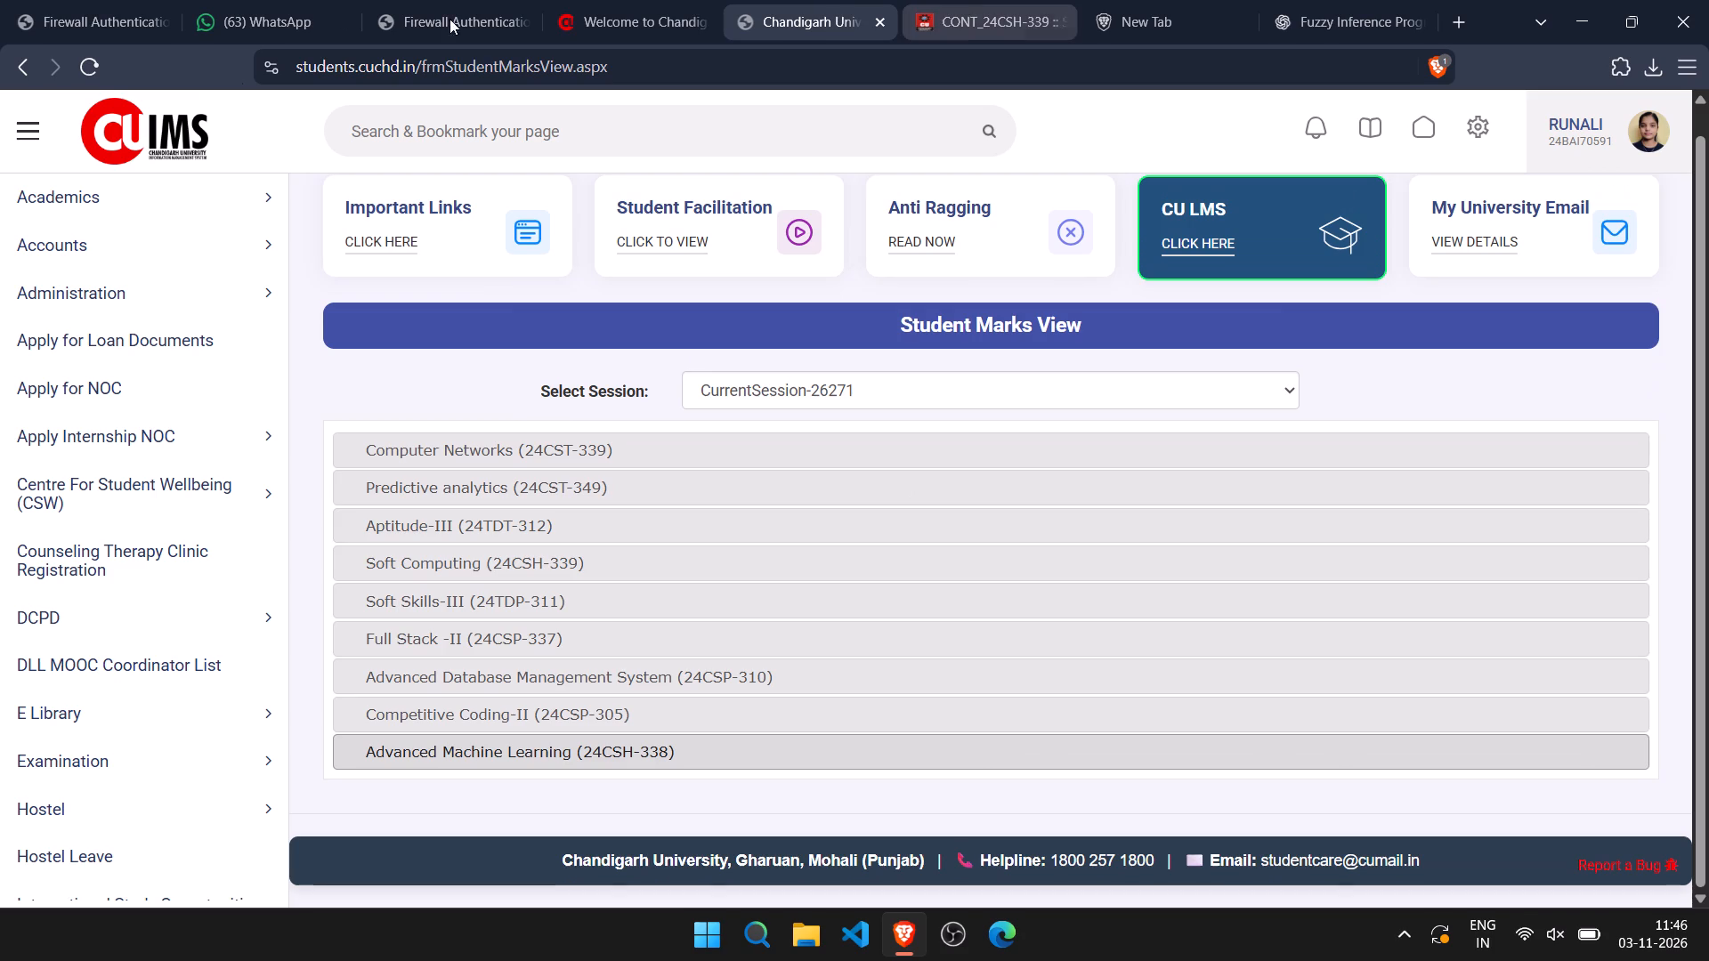
# Switch to the LMS Experiment 3.3 page and clear the text selection over its code.
pyautogui.click(977, 0)
pyautogui.scroll(10, 923, 572)
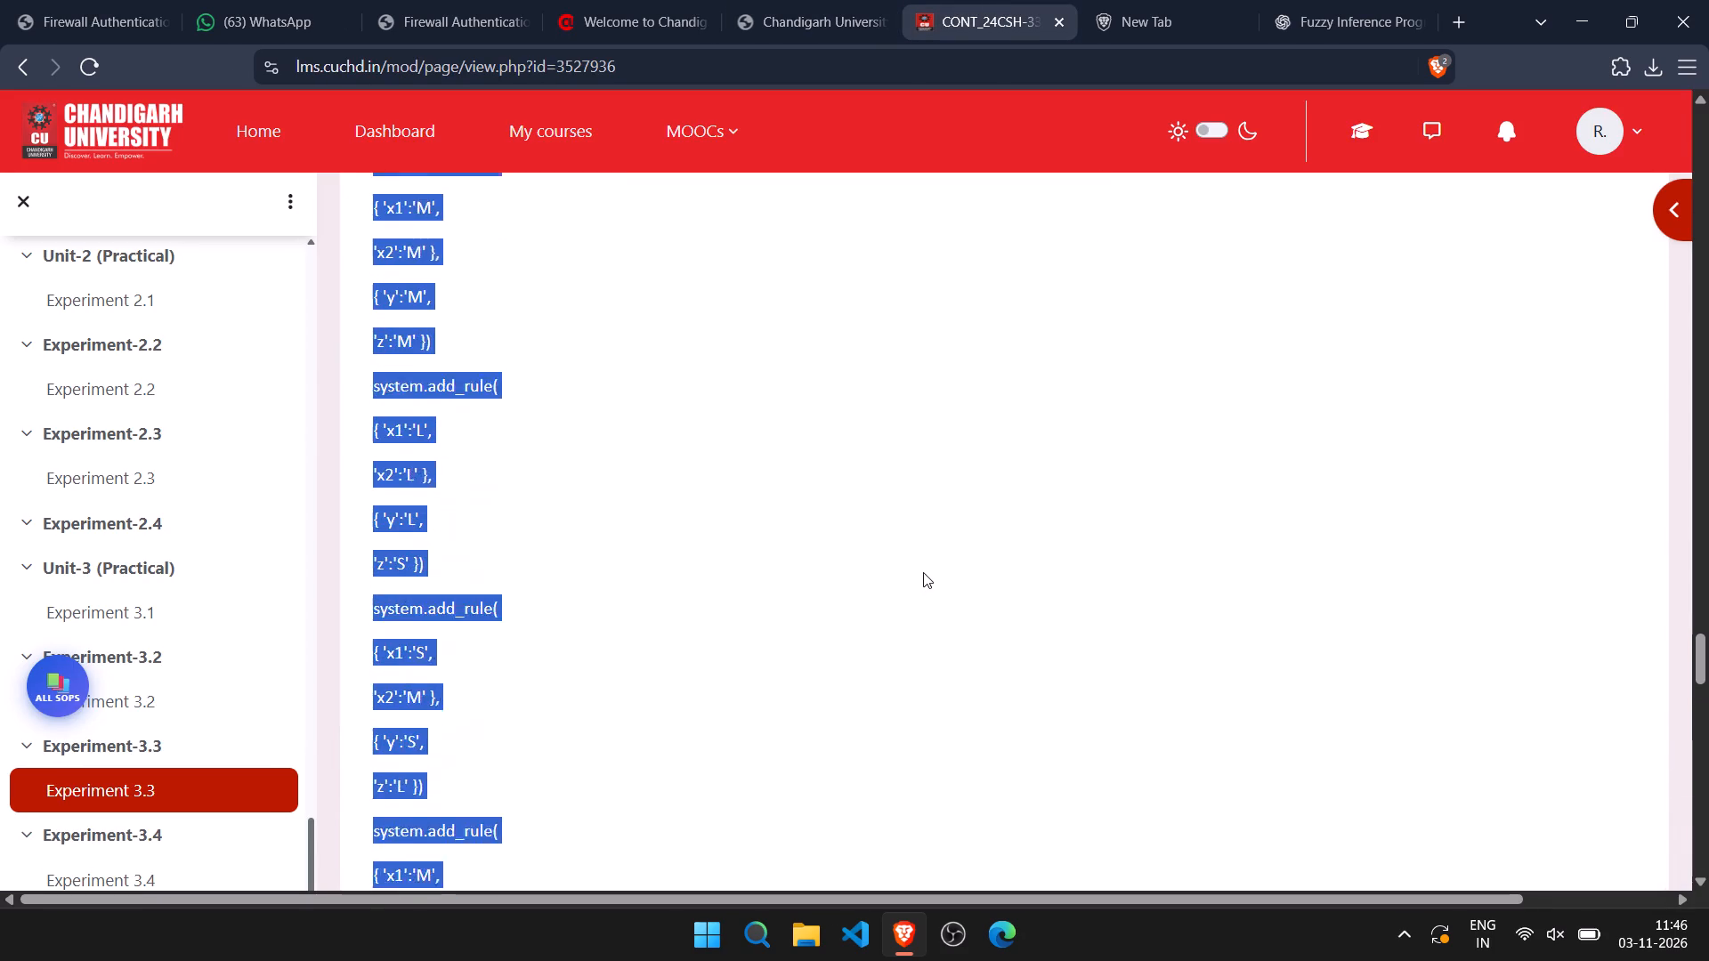
pyautogui.click(923, 572)
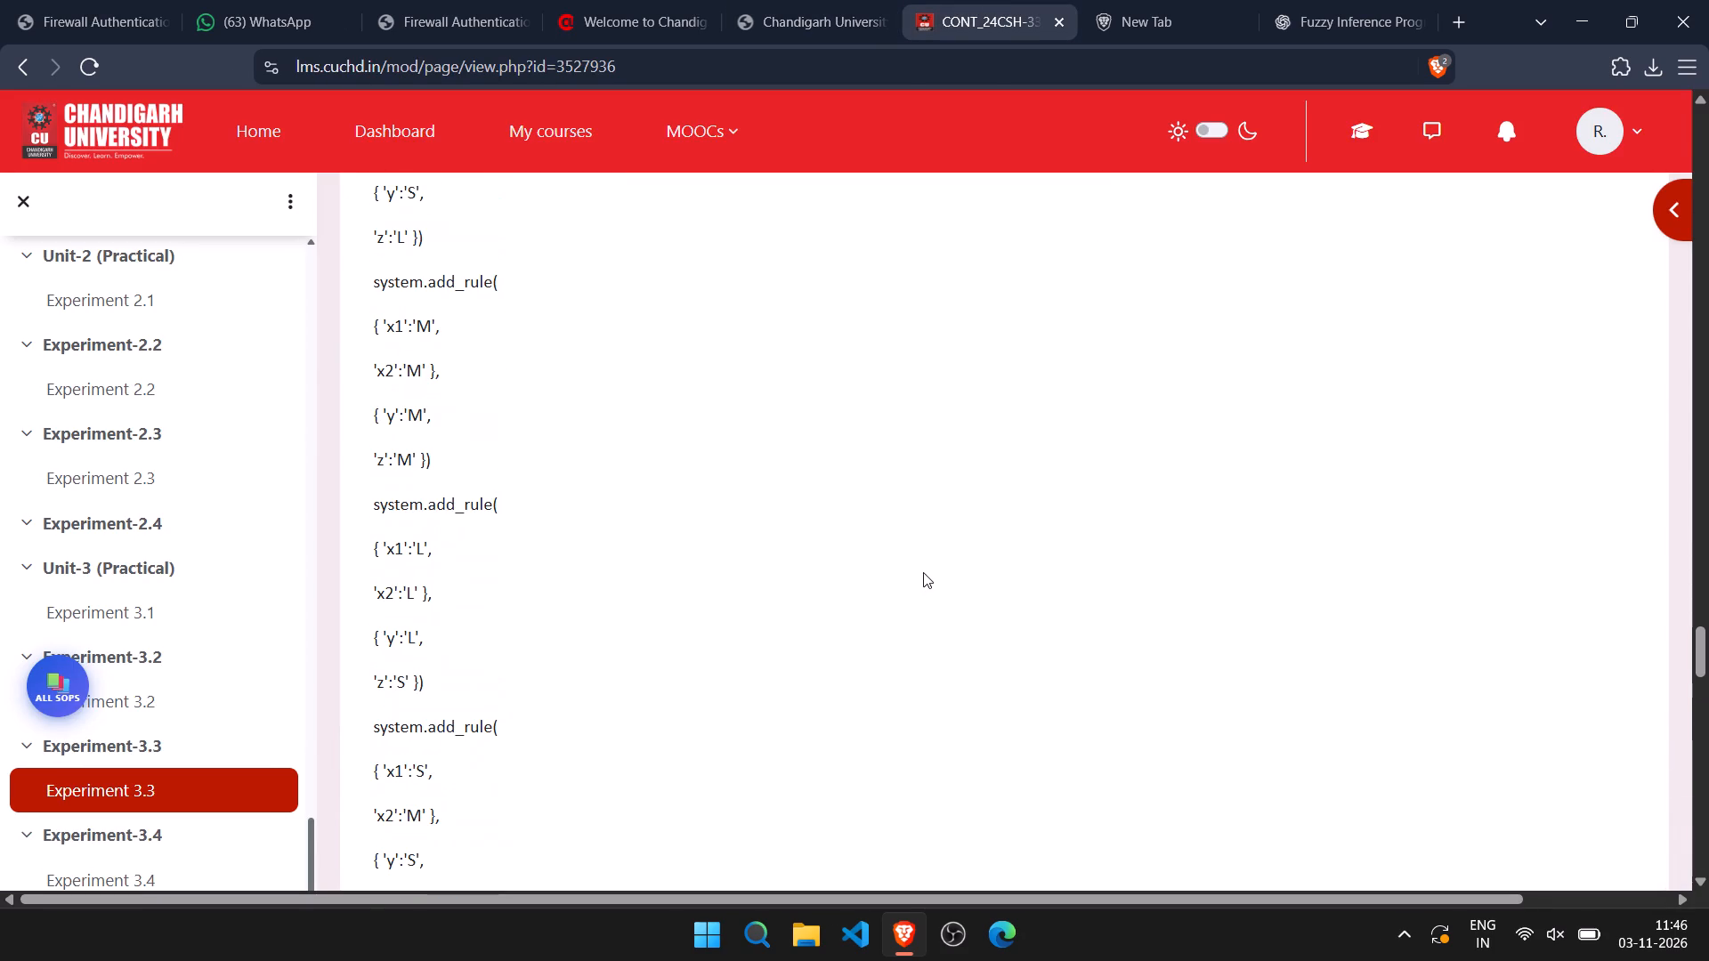
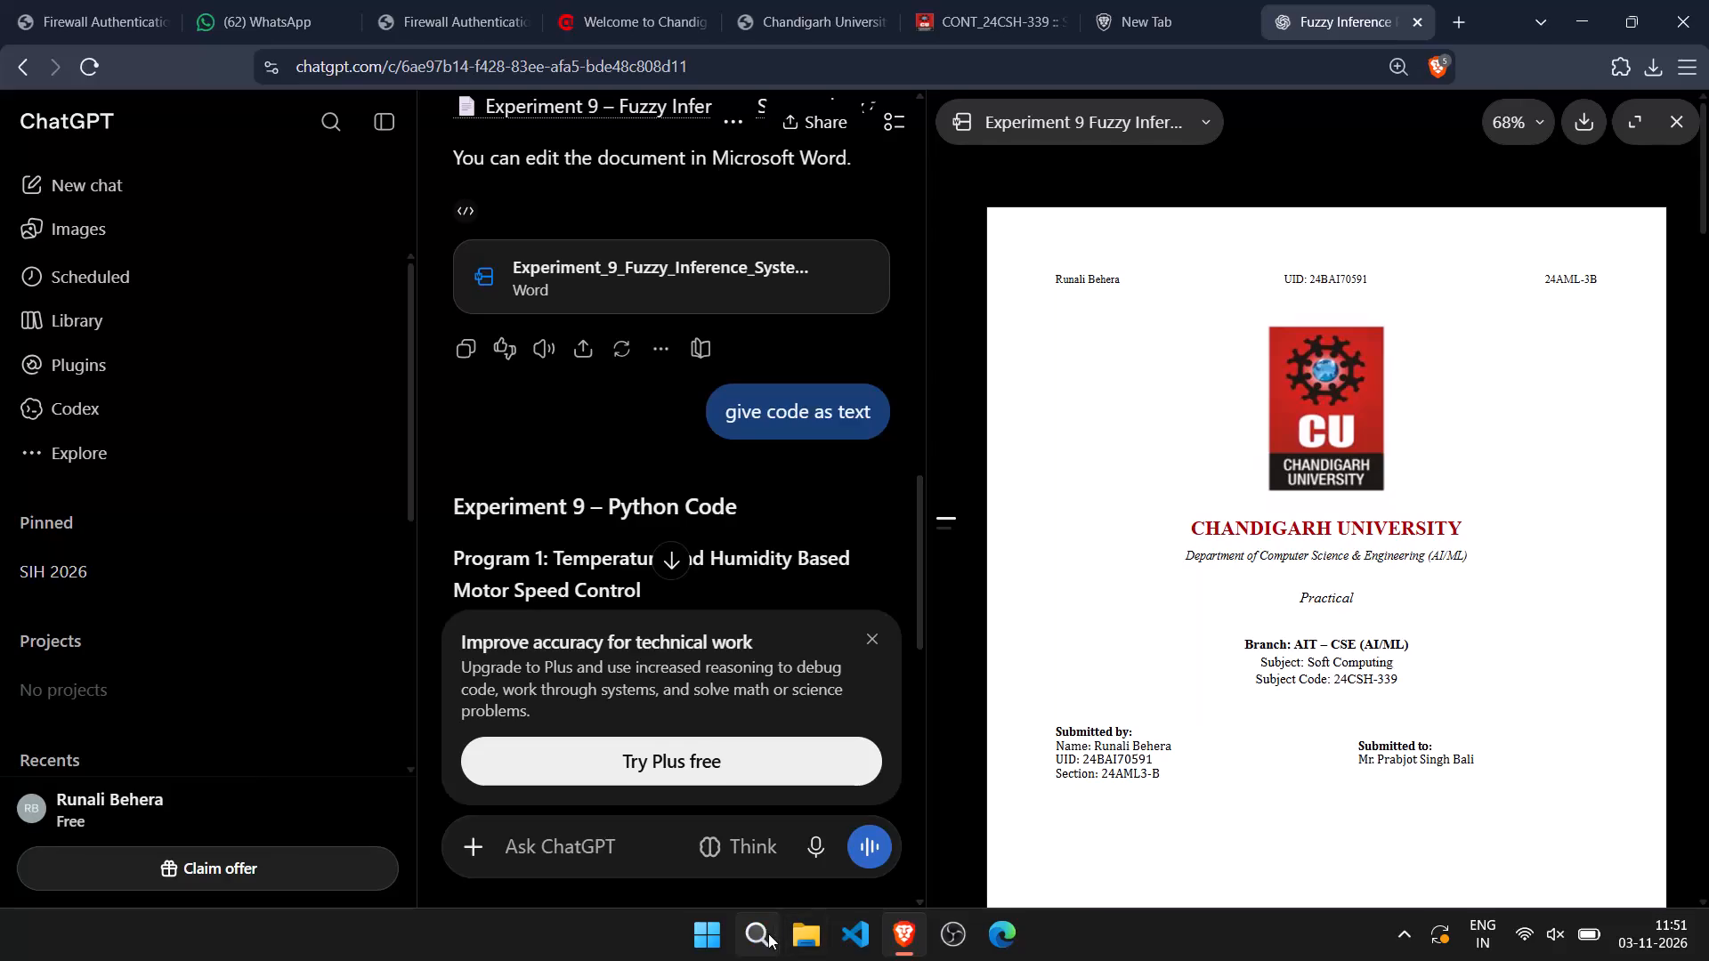
# Open Experiment_9_Fuzzy_Inference_System from the Downloads folder in Word and enable editing.
pyautogui.click(802, 949)
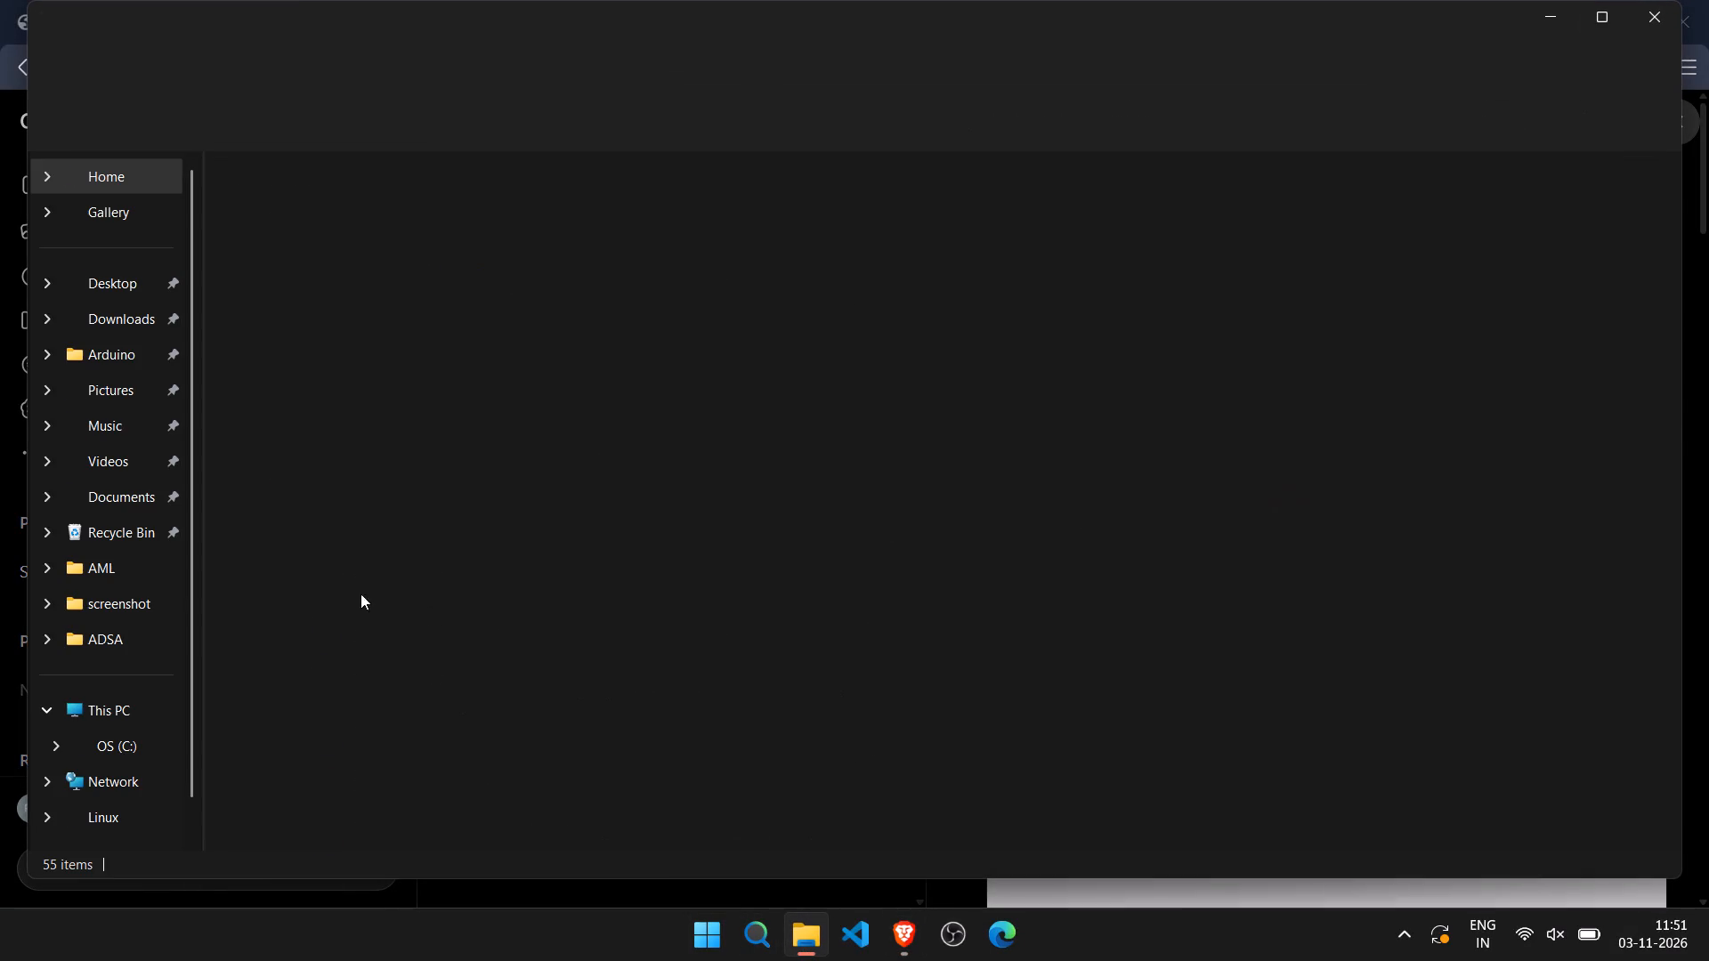
pyautogui.click(146, 324)
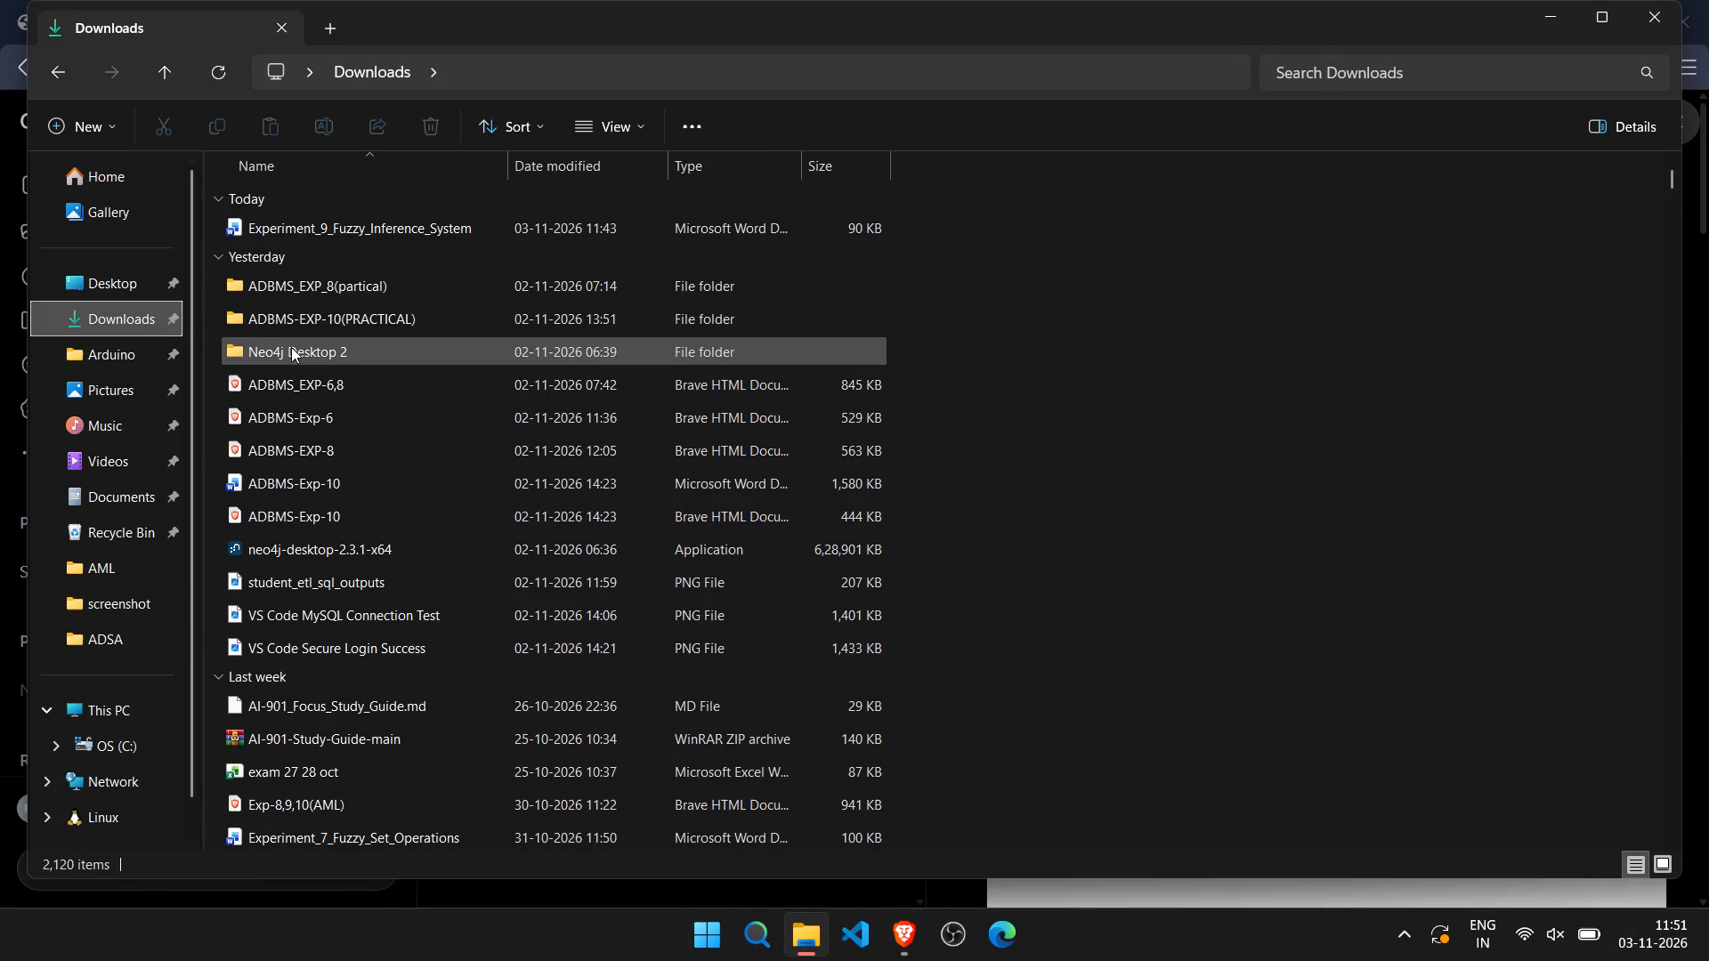
pyautogui.click(386, 226)
pyautogui.doubleClick(386, 226)
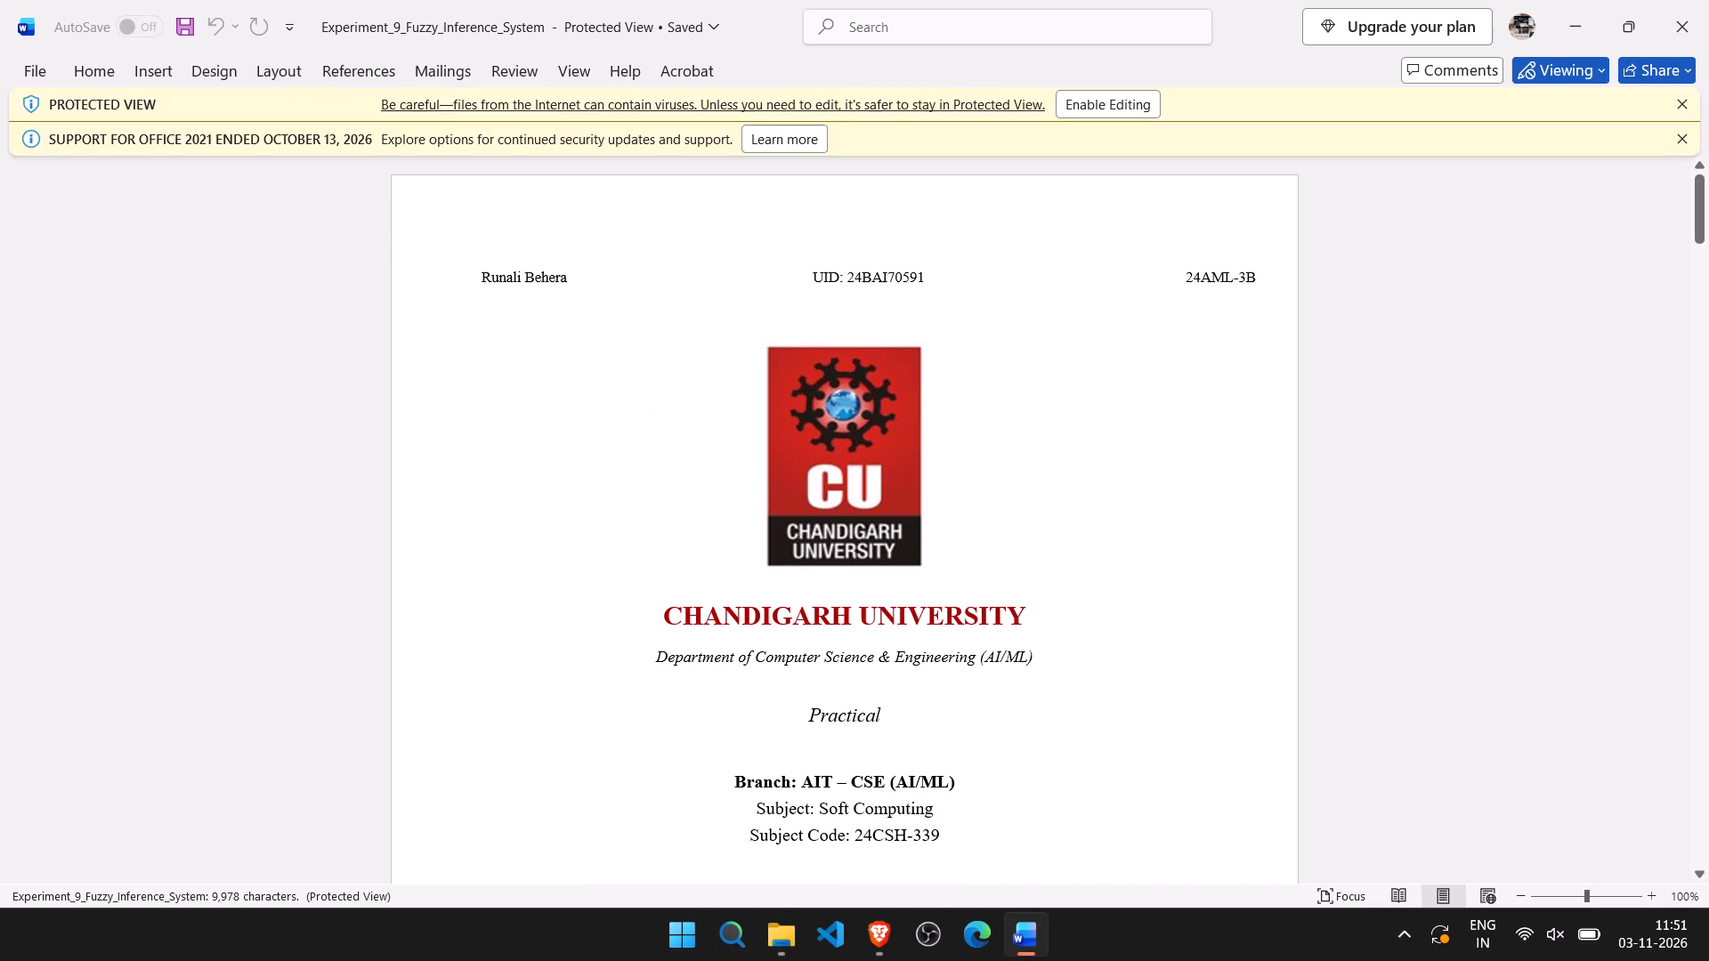
pyautogui.click(1115, 124)
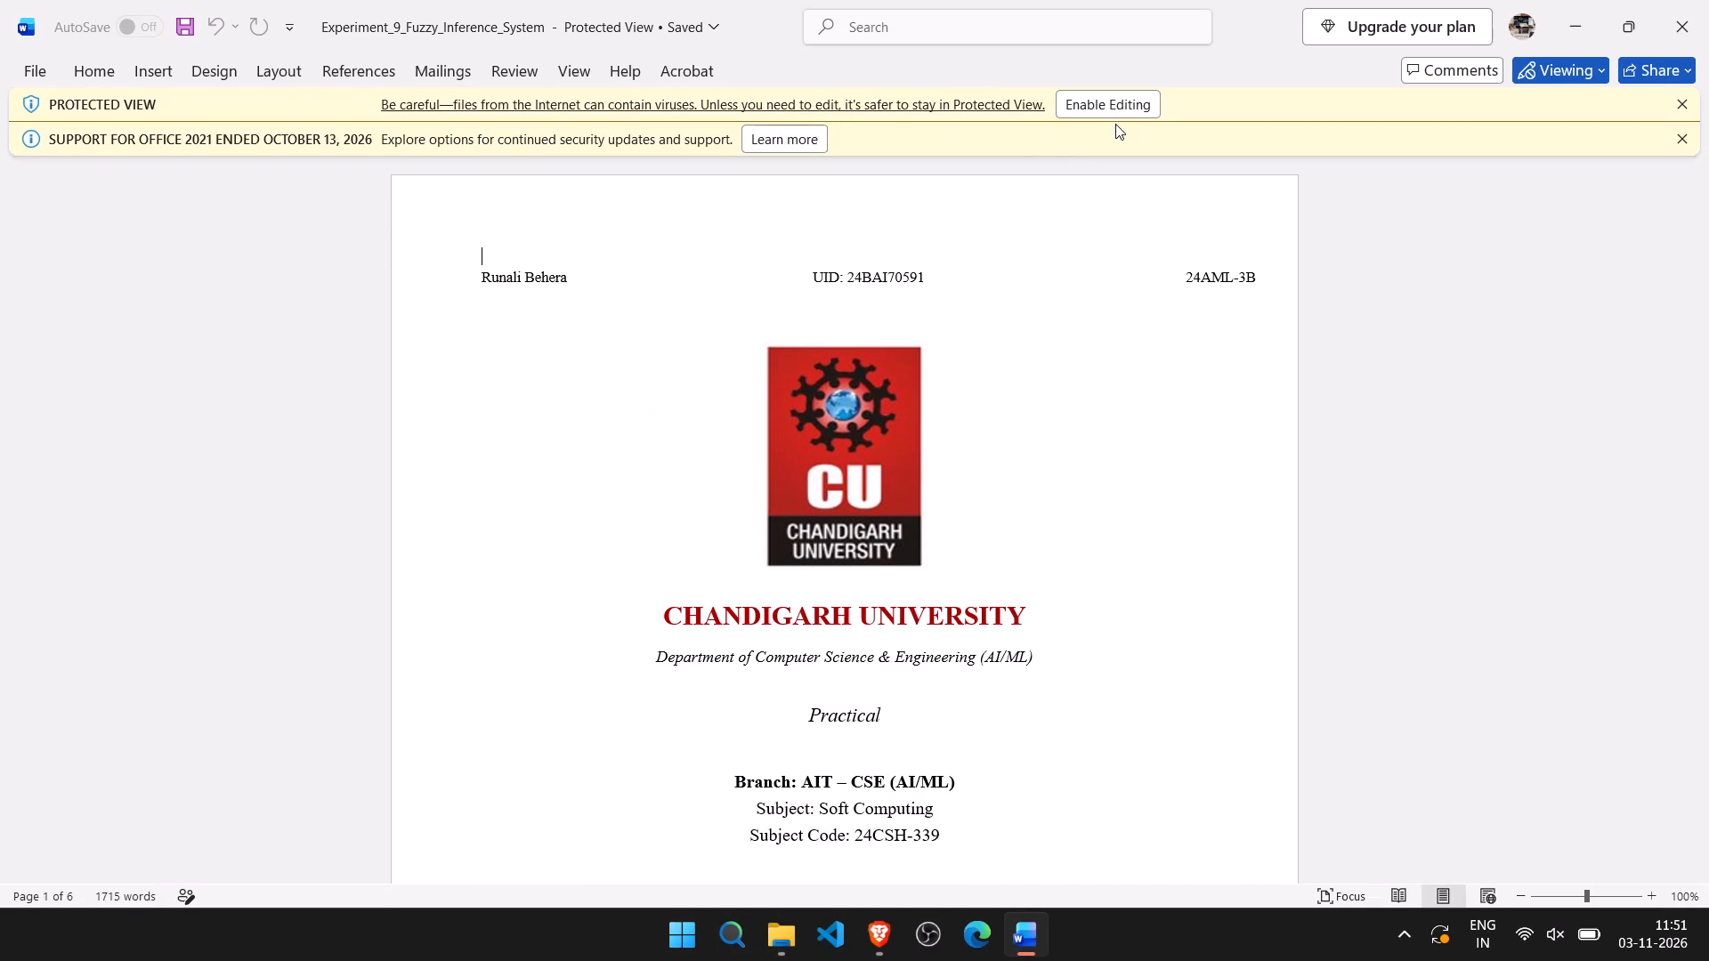
pyautogui.click(1092, 101)
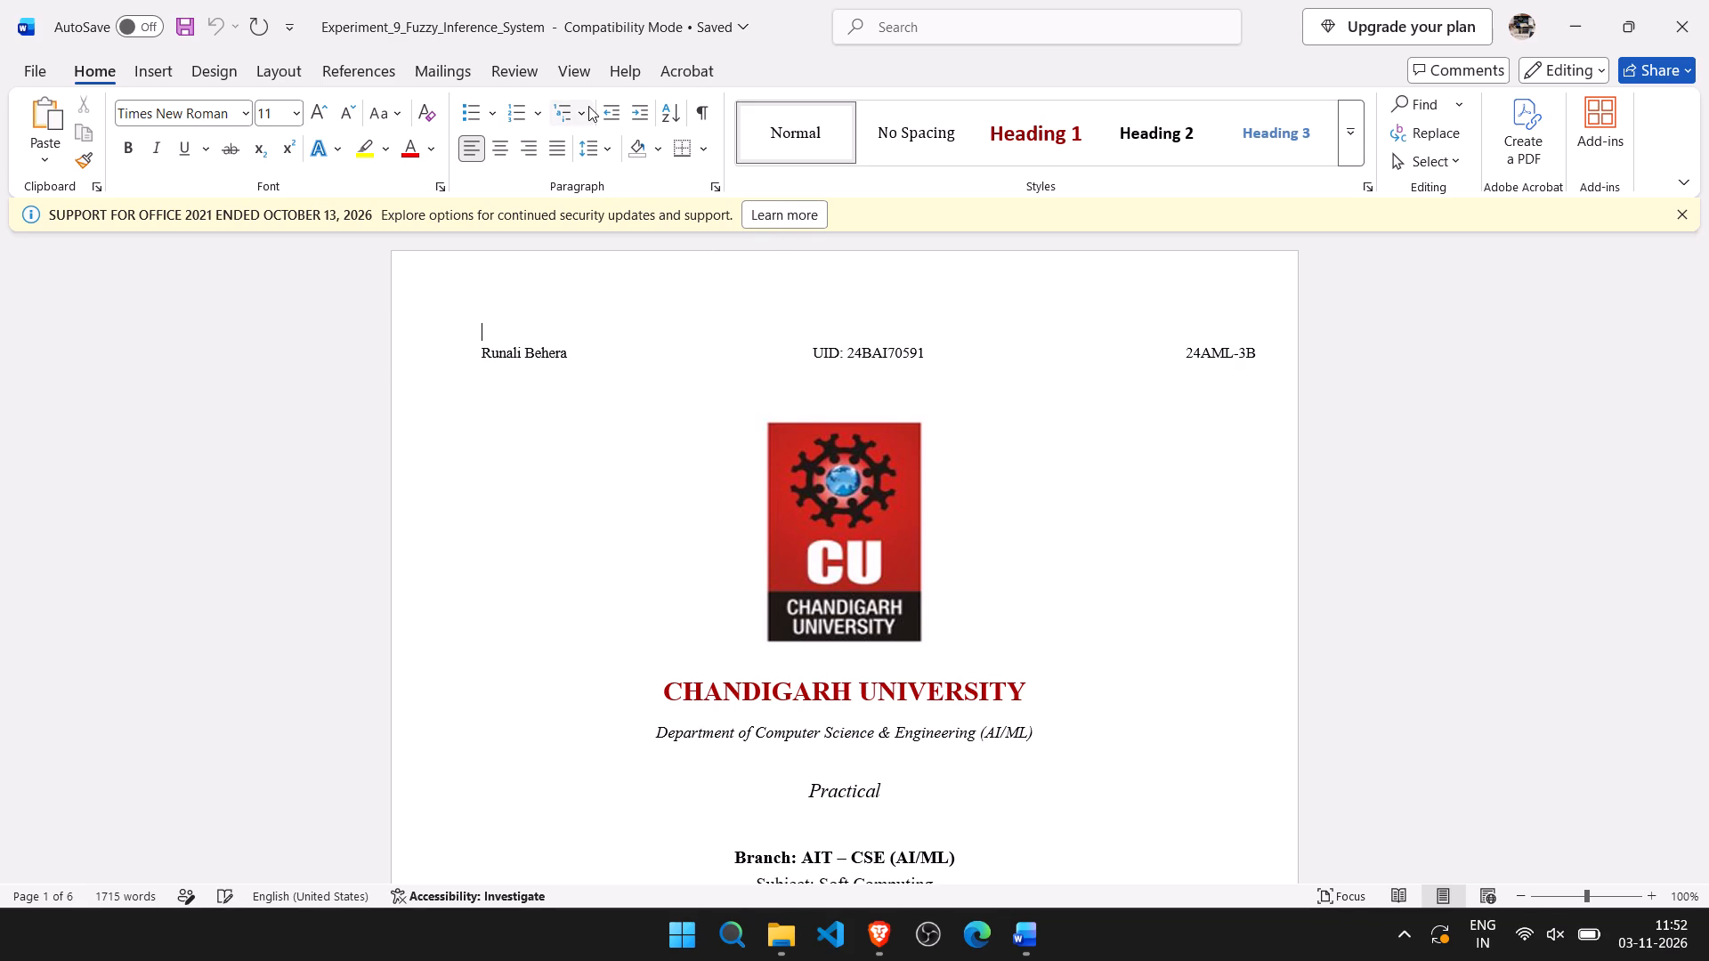
# Insert a Blank (Three Columns) header into the document.
pyautogui.click(176, 69)
pyautogui.click(933, 104)
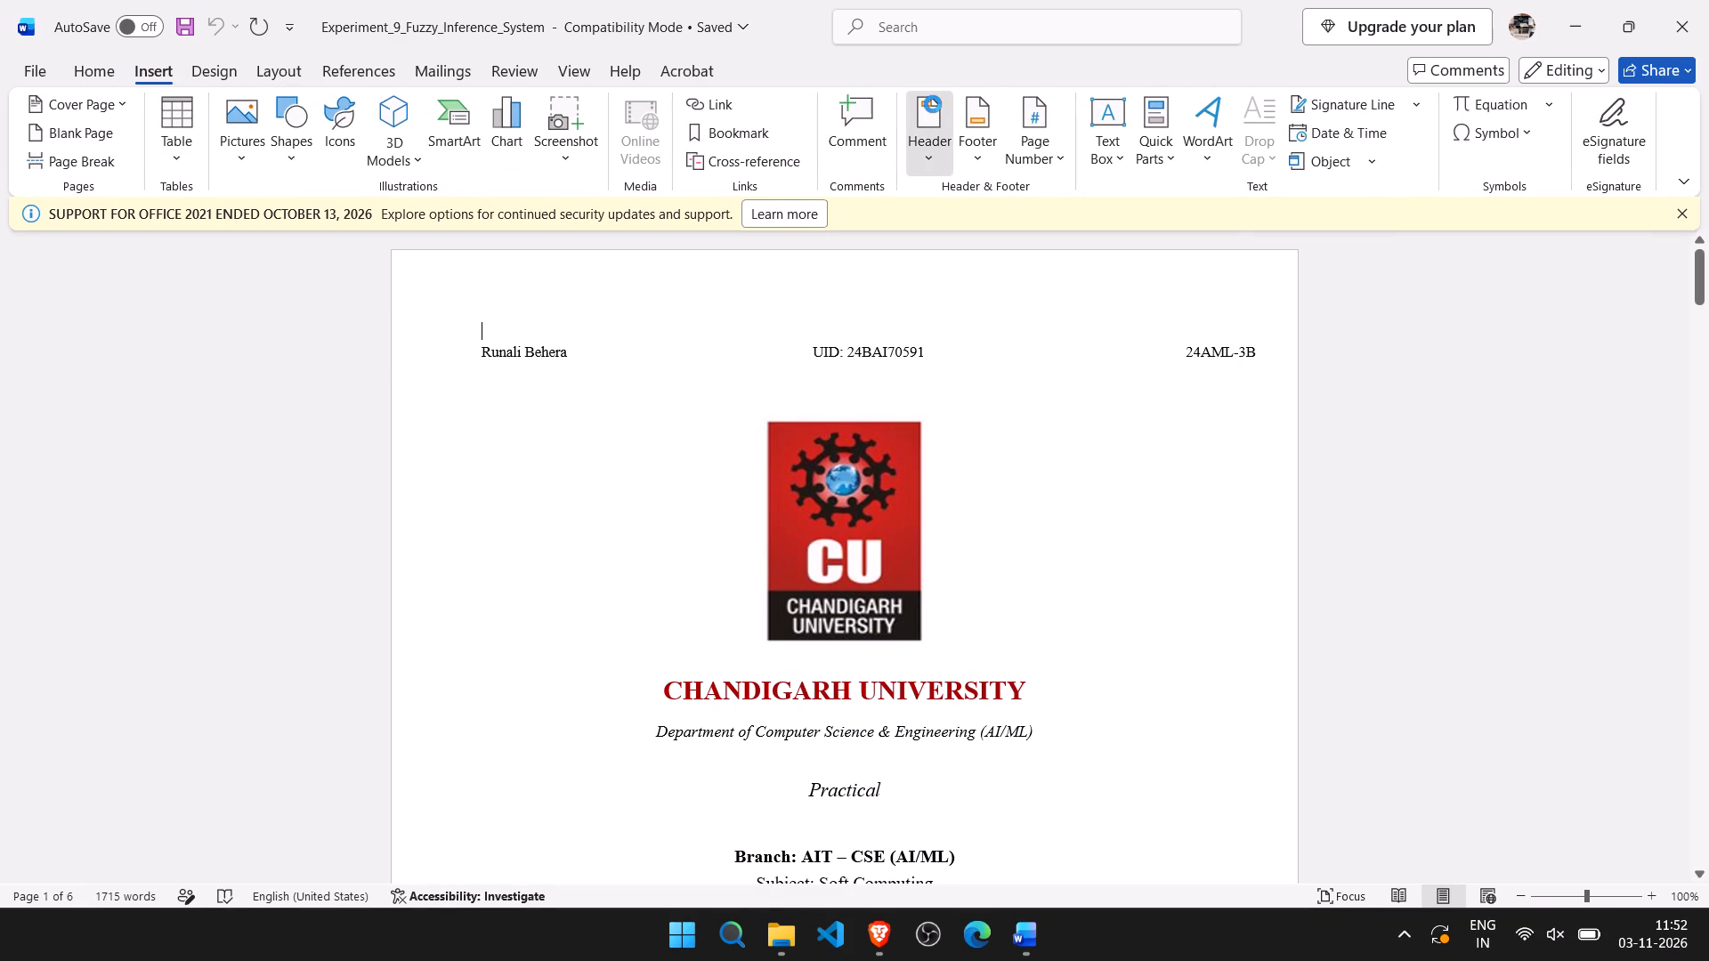
pyautogui.click(933, 104)
pyautogui.click(933, 104)
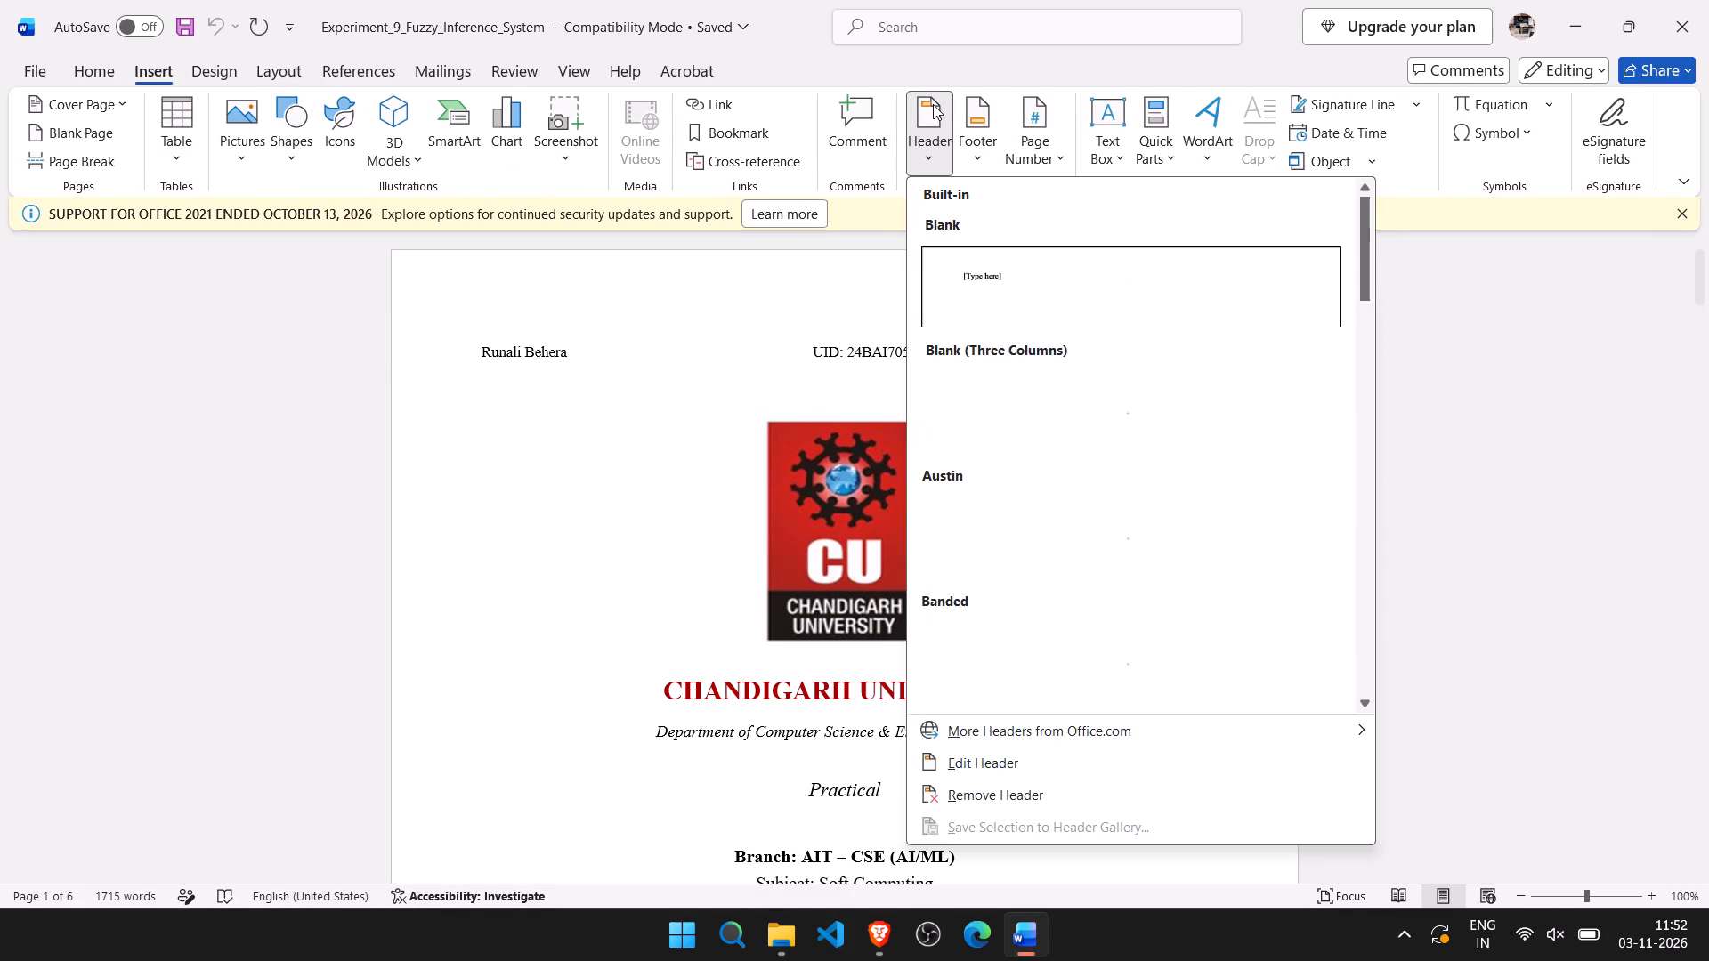
pyautogui.click(983, 396)
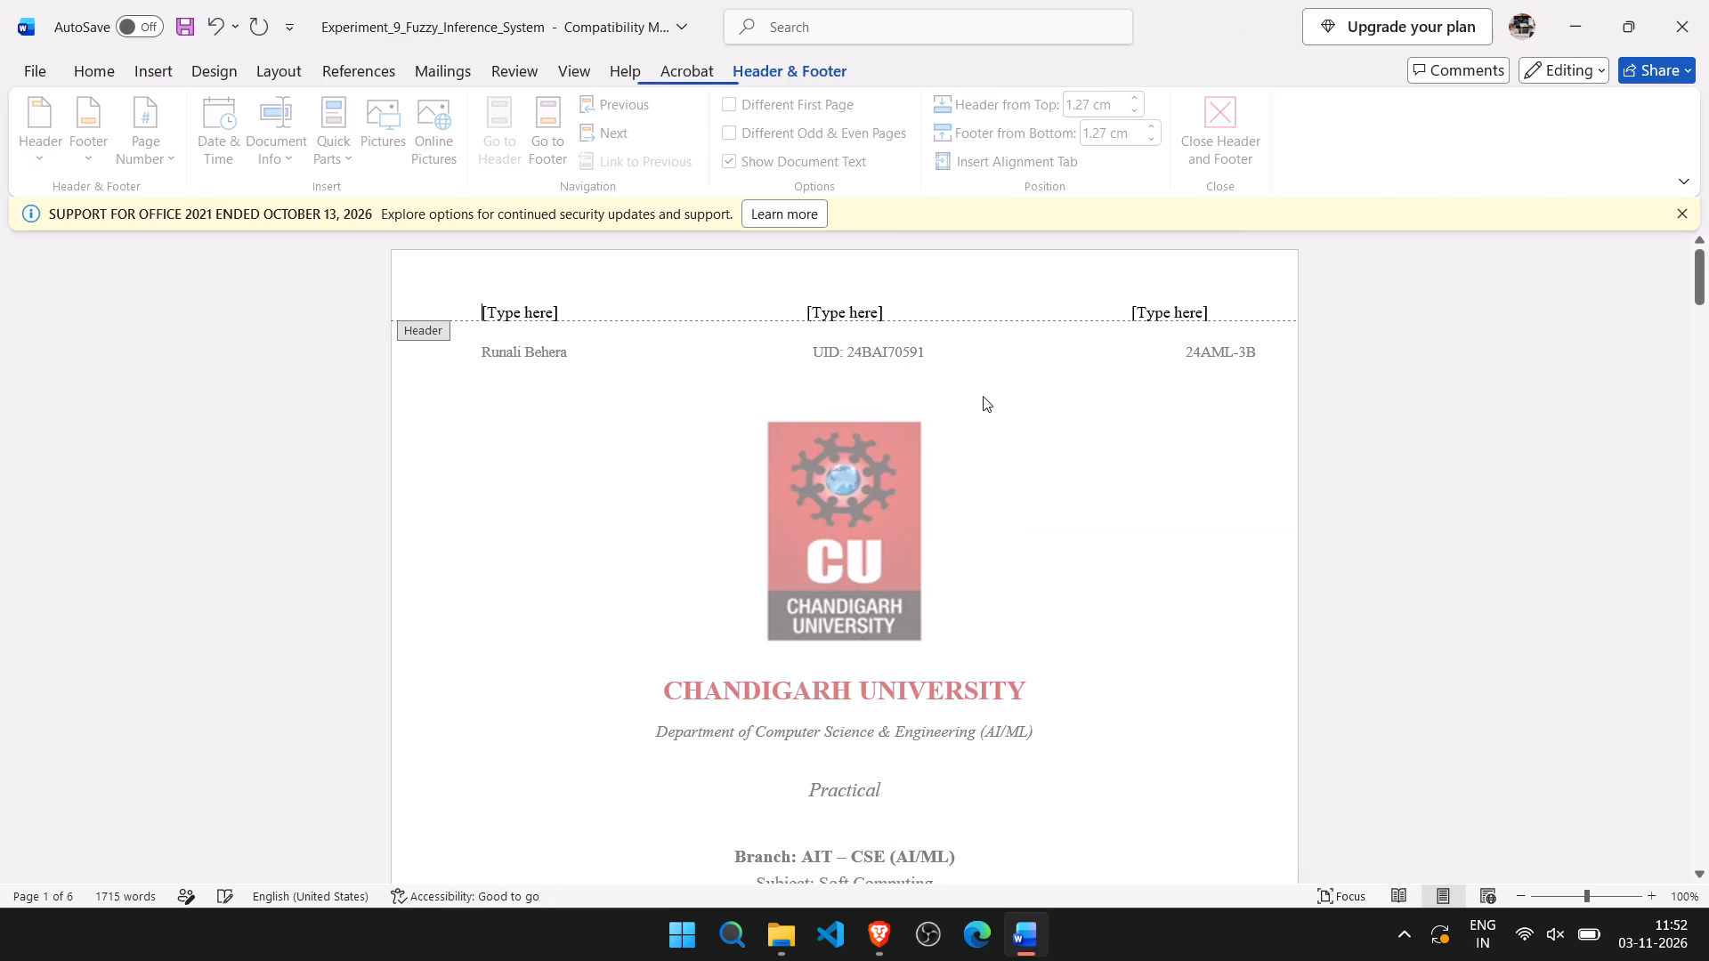
# Fill the header's first placeholder with the student's name and the middle one with "UID:" and the student's ID.
pyautogui.click(639, 314)
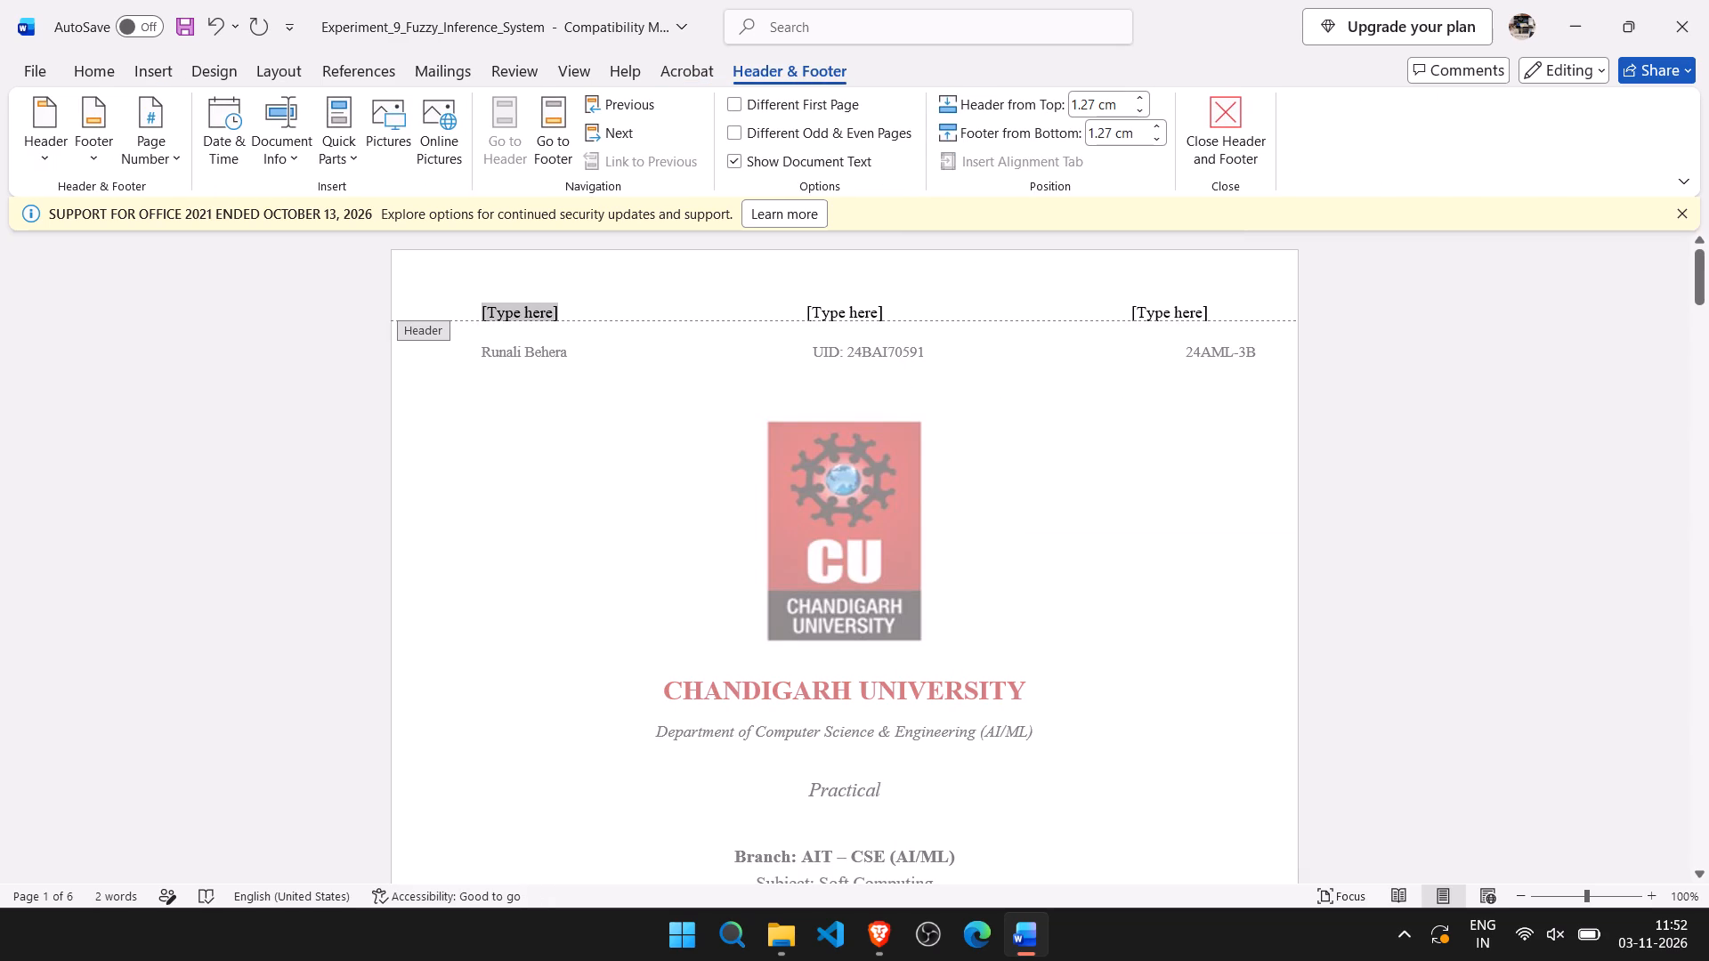
pyautogui.press('BackSpace')
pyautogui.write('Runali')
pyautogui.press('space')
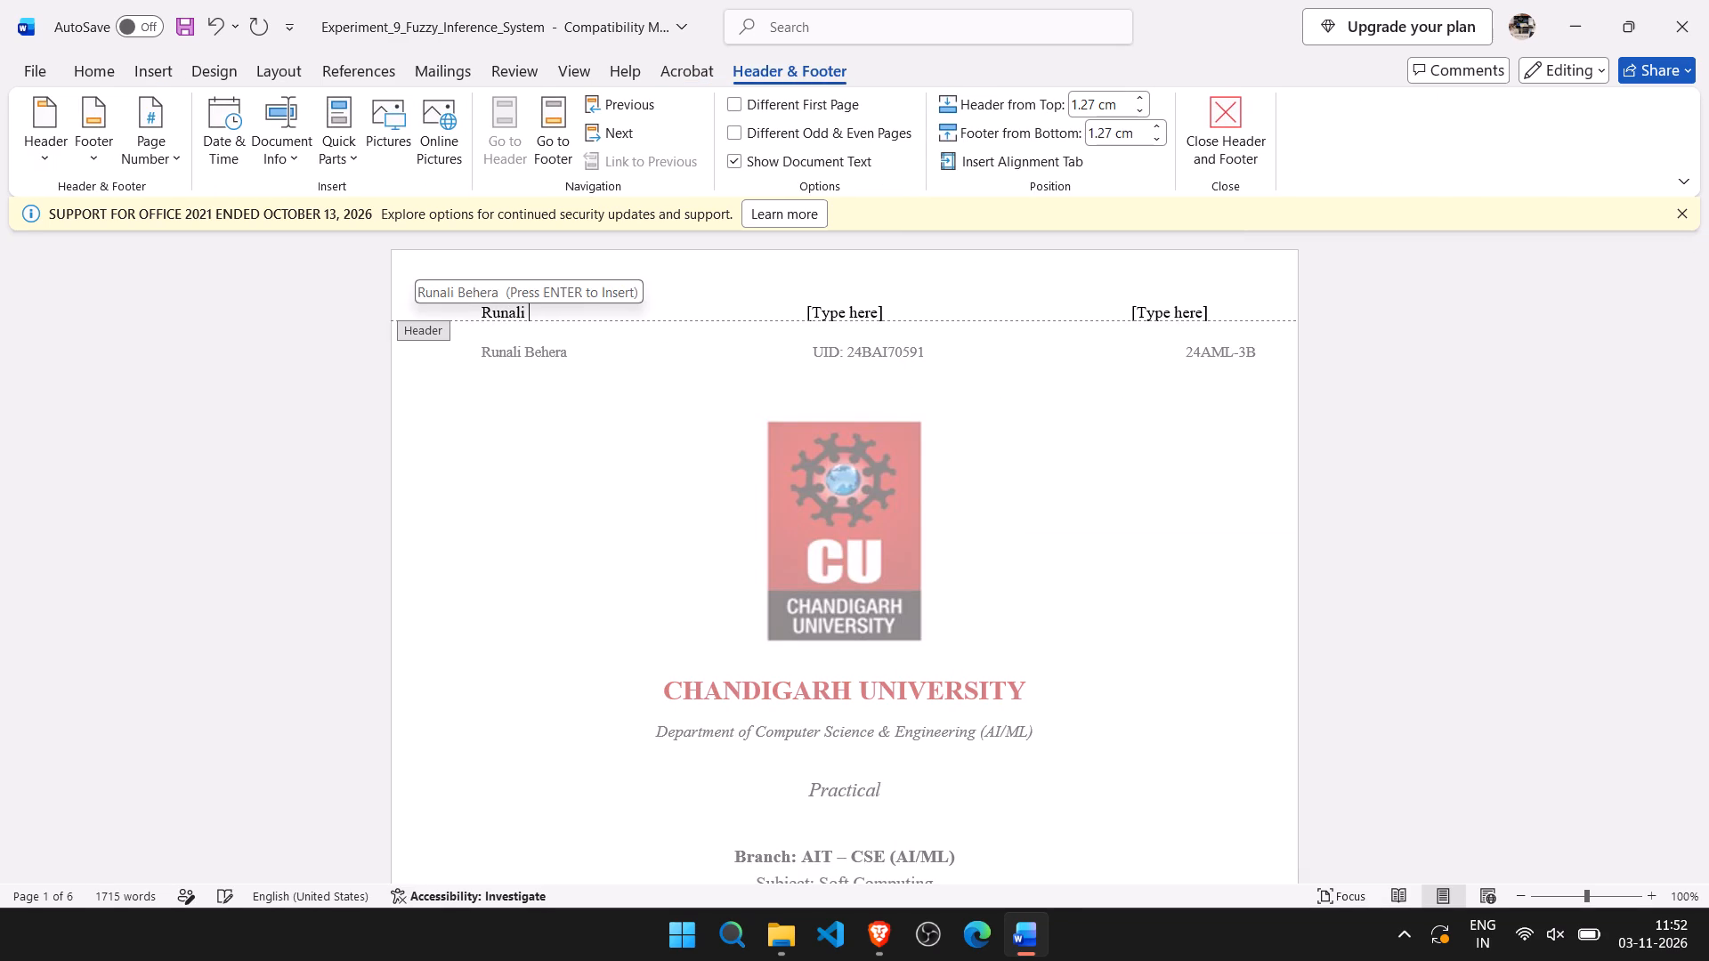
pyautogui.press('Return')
pyautogui.click(887, 315)
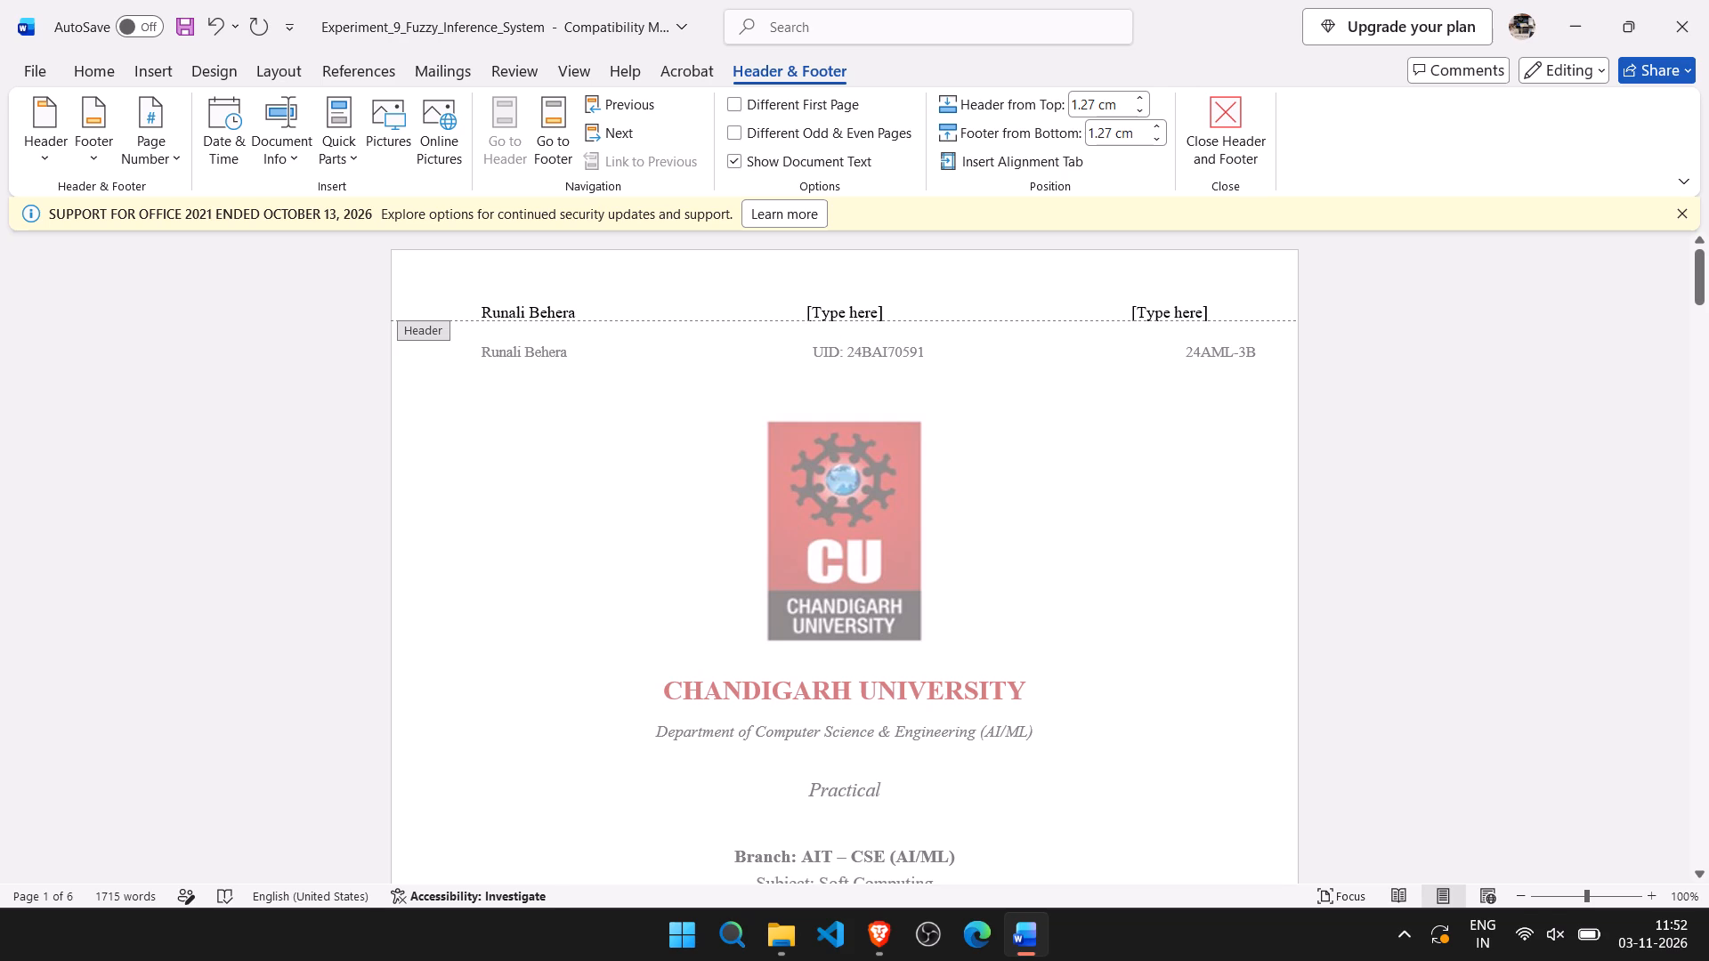
pyautogui.press('BackSpace')
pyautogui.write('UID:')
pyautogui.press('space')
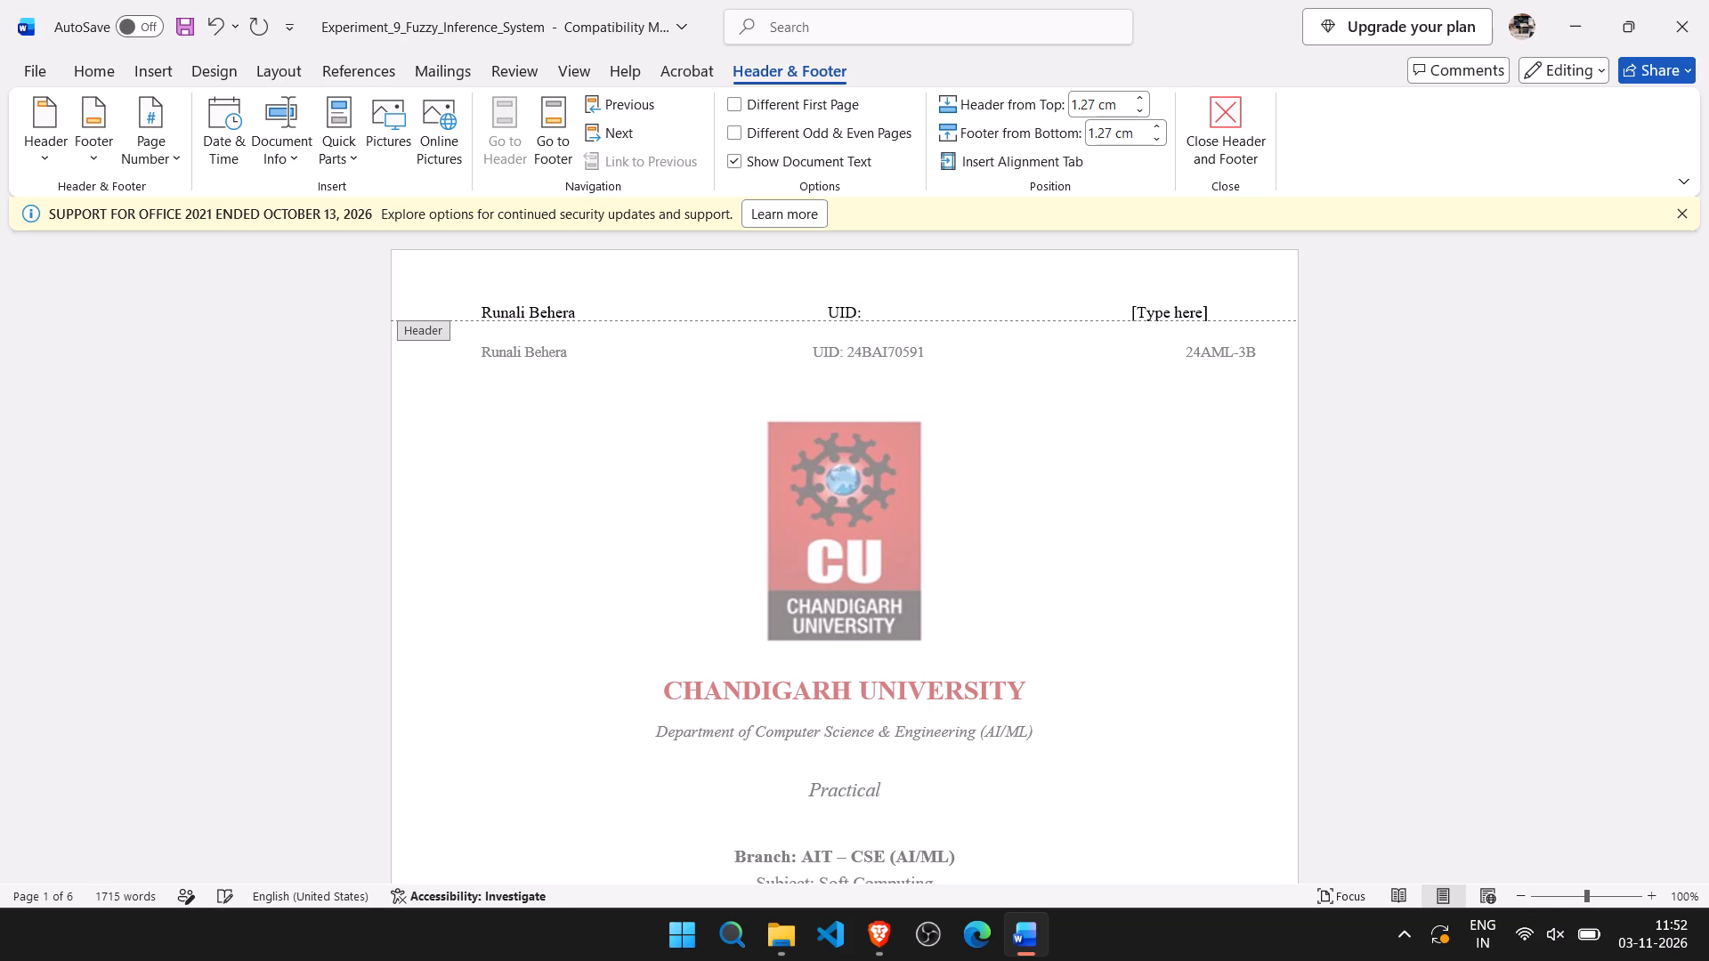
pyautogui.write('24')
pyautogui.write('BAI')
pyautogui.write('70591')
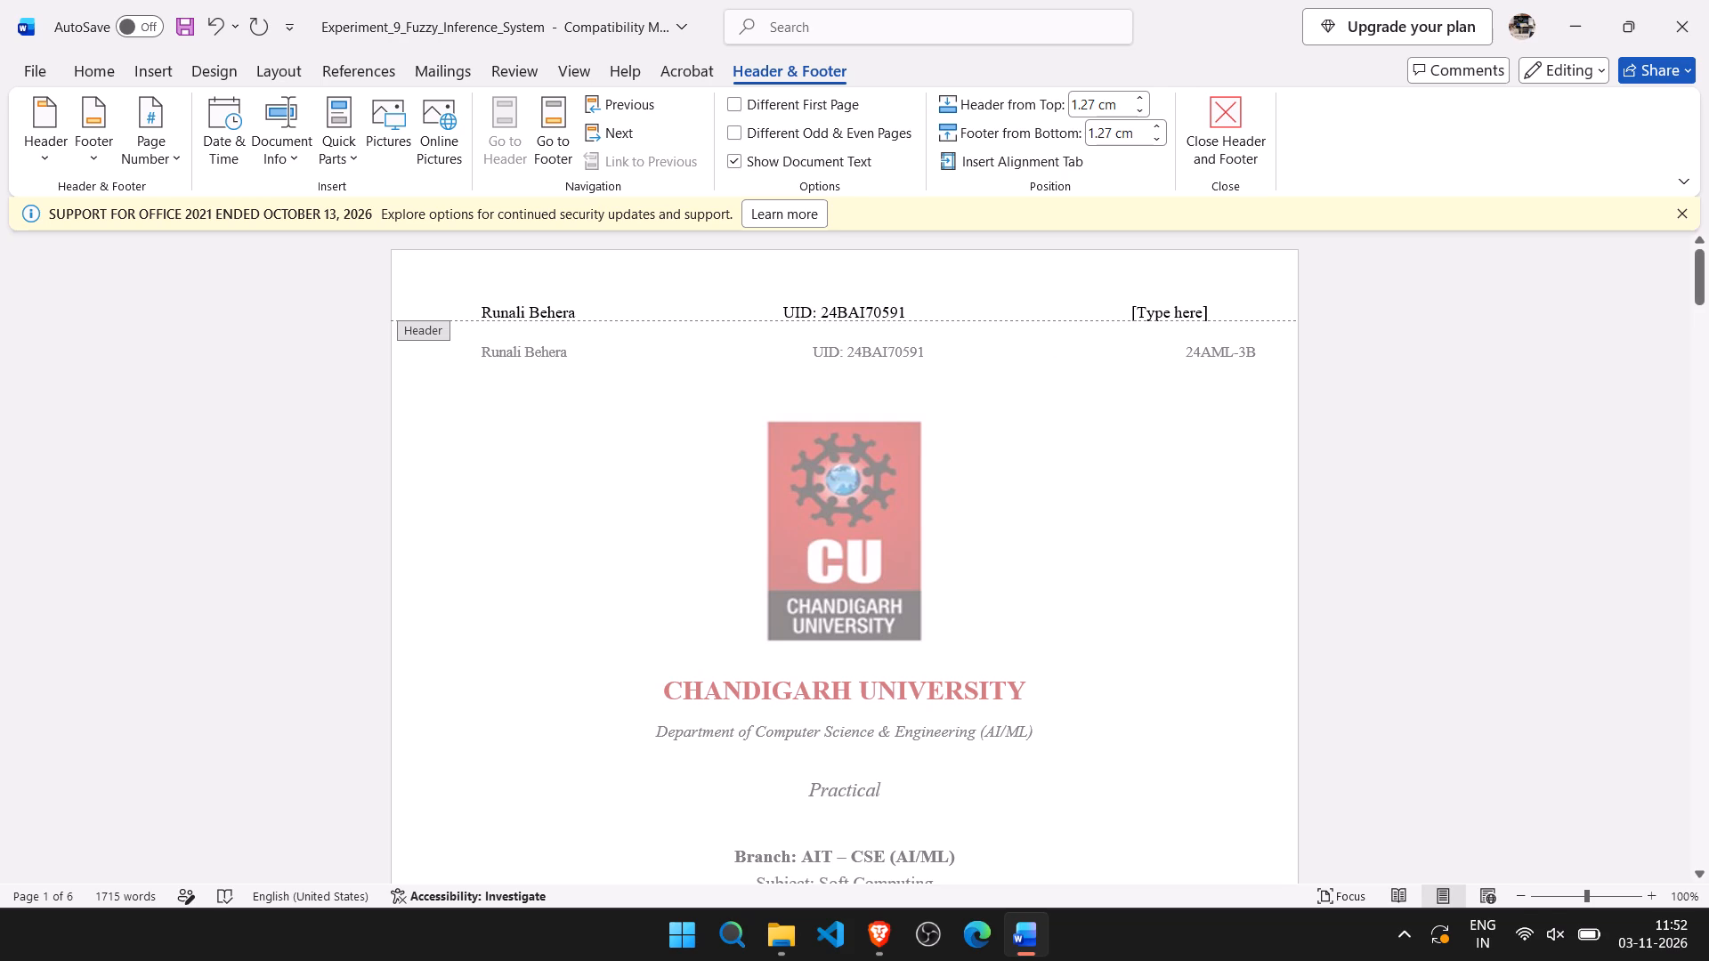
# Replace the header's last placeholder with the section 24AML-3B and close header editing.
pyautogui.click(1214, 303)
pyautogui.press('BackSpace')
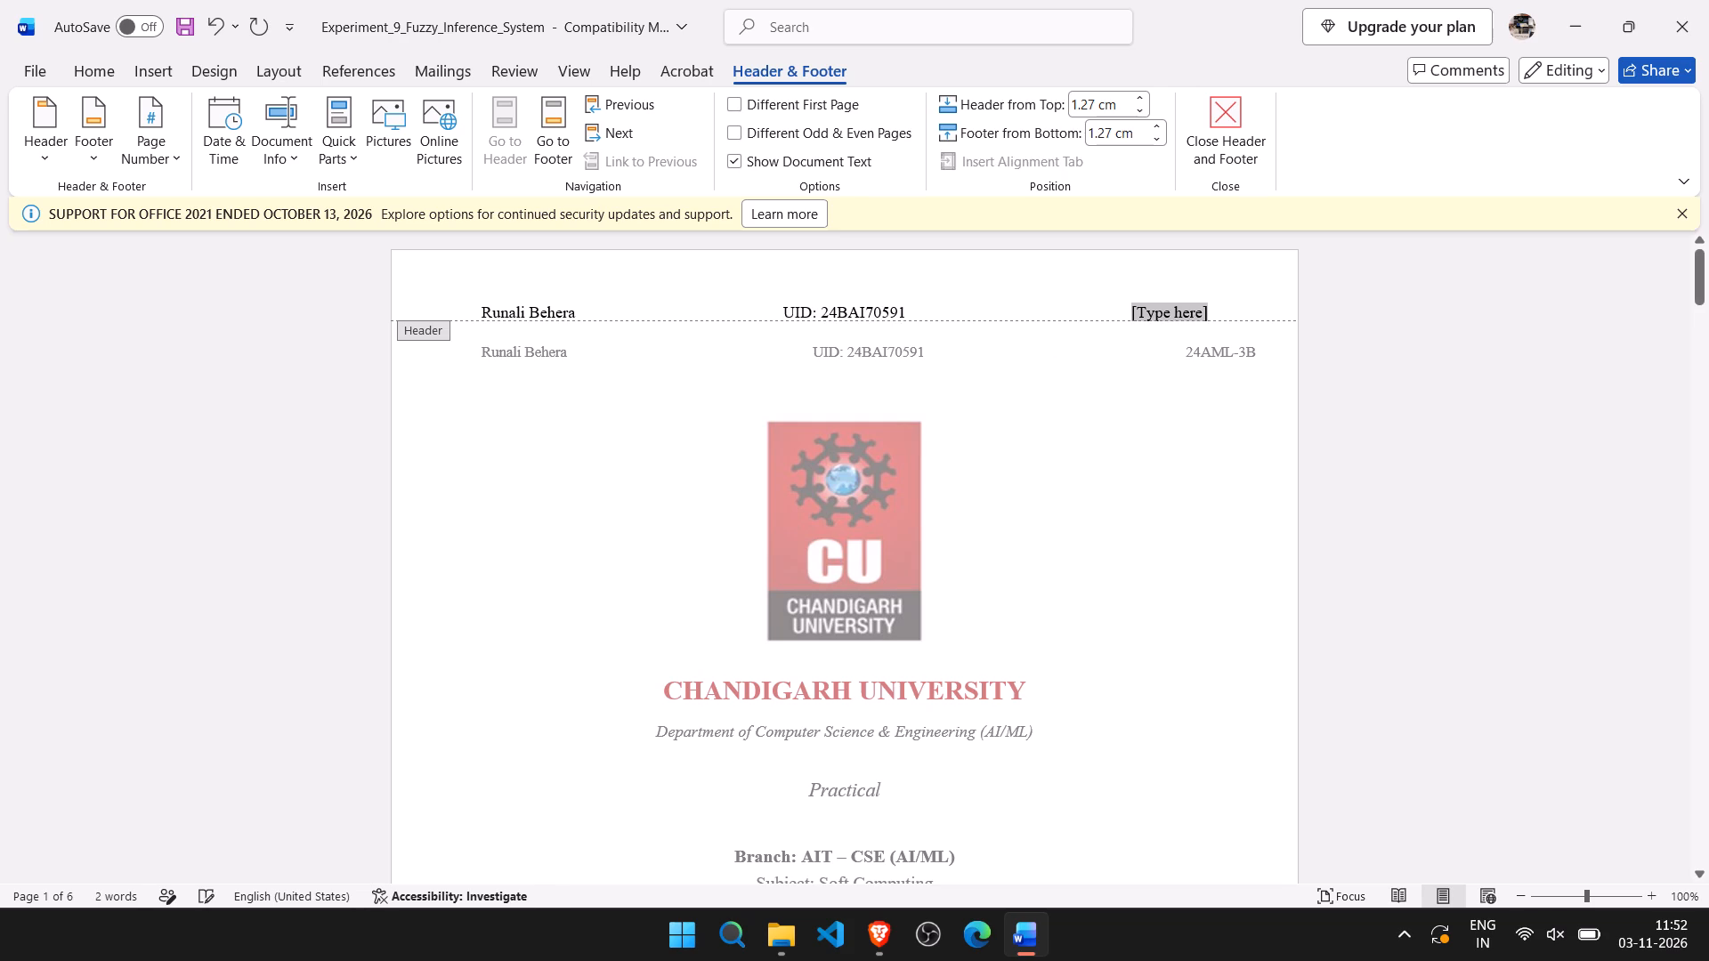
pyautogui.press('BackSpace')
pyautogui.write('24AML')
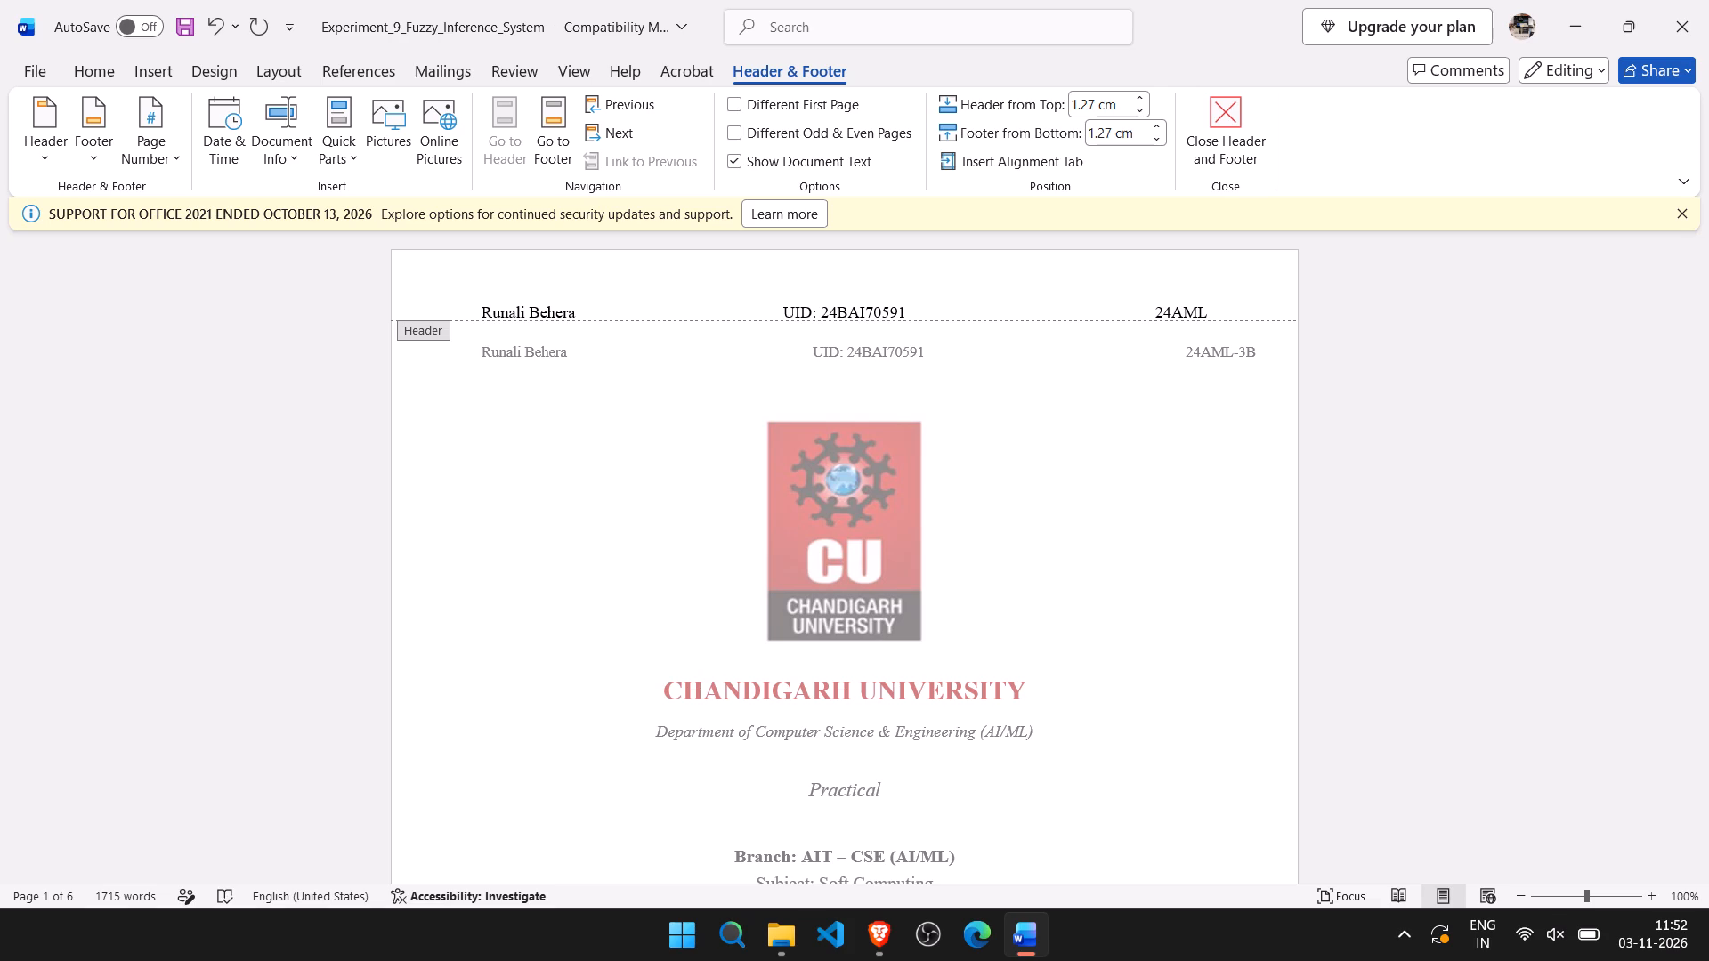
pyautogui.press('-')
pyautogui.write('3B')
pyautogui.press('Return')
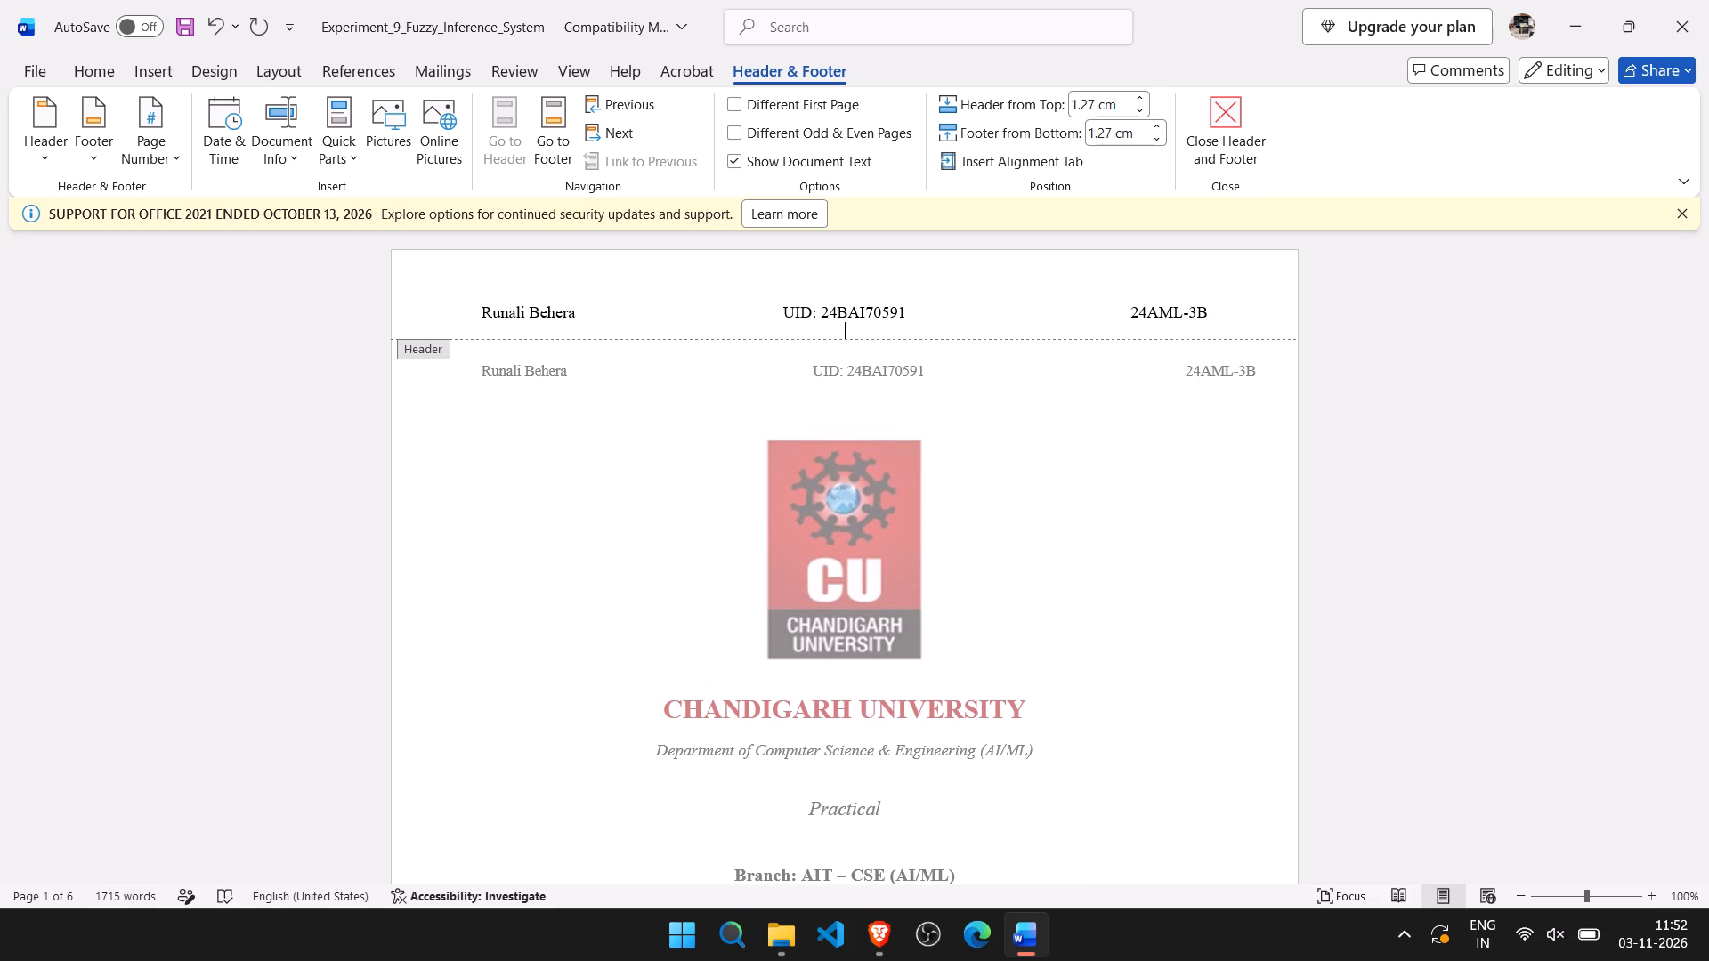
pyautogui.click(1251, 125)
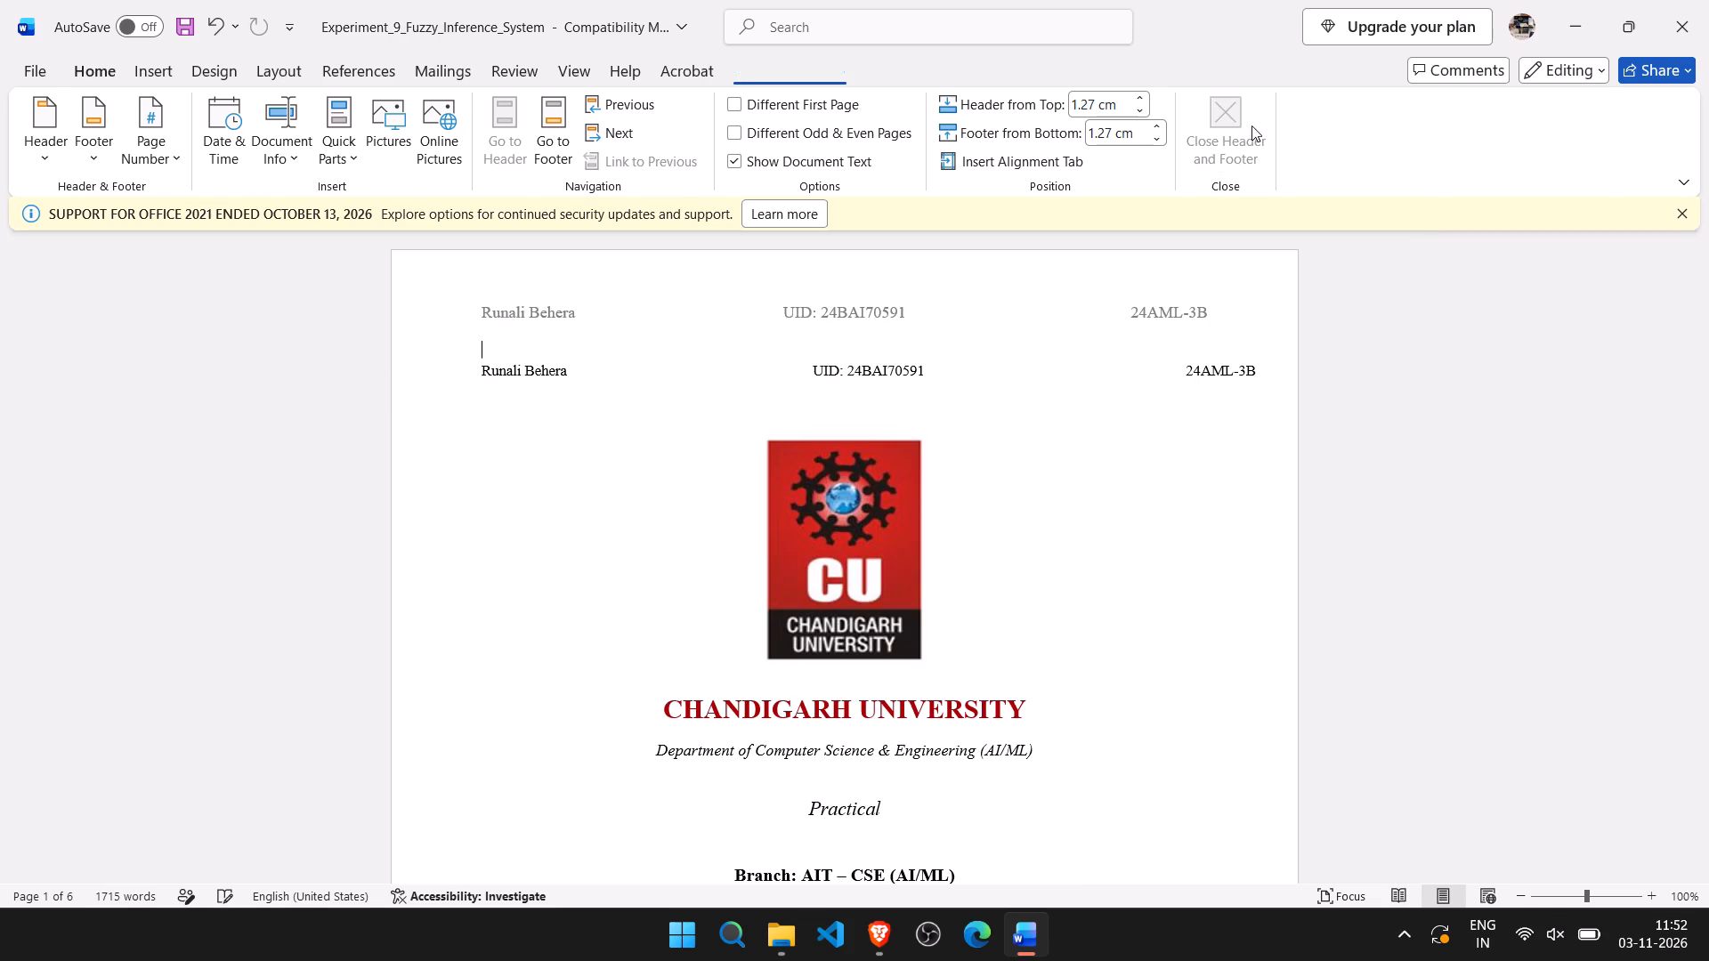
# Delete the duplicate name, UID and section line from the cover page body above the university logo.
pyautogui.moveTo(578, 374); pyautogui.dragTo(450, 367)
pyautogui.press('BackSpace')
pyautogui.moveTo(933, 361); pyautogui.dragTo(800, 371)
pyautogui.press('BackSpace')
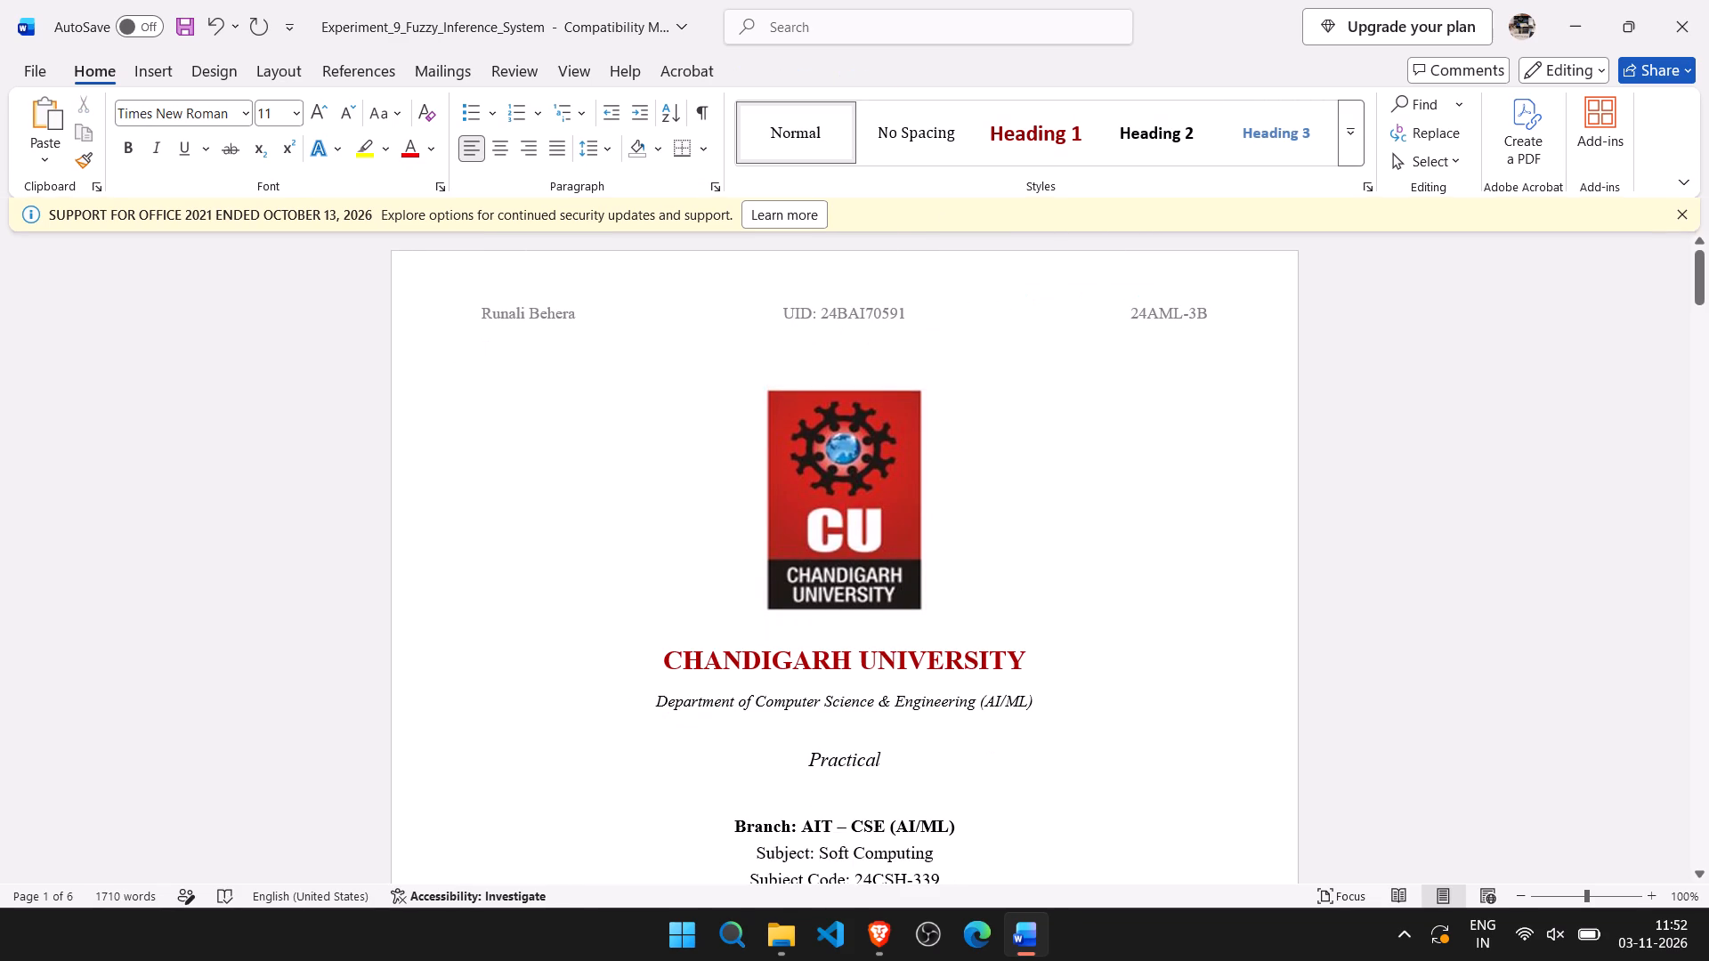
# Set the font size of the cover page's "Submitted by:" and "Submitted to:" blocks to 12.
pyautogui.click(1703, 486)
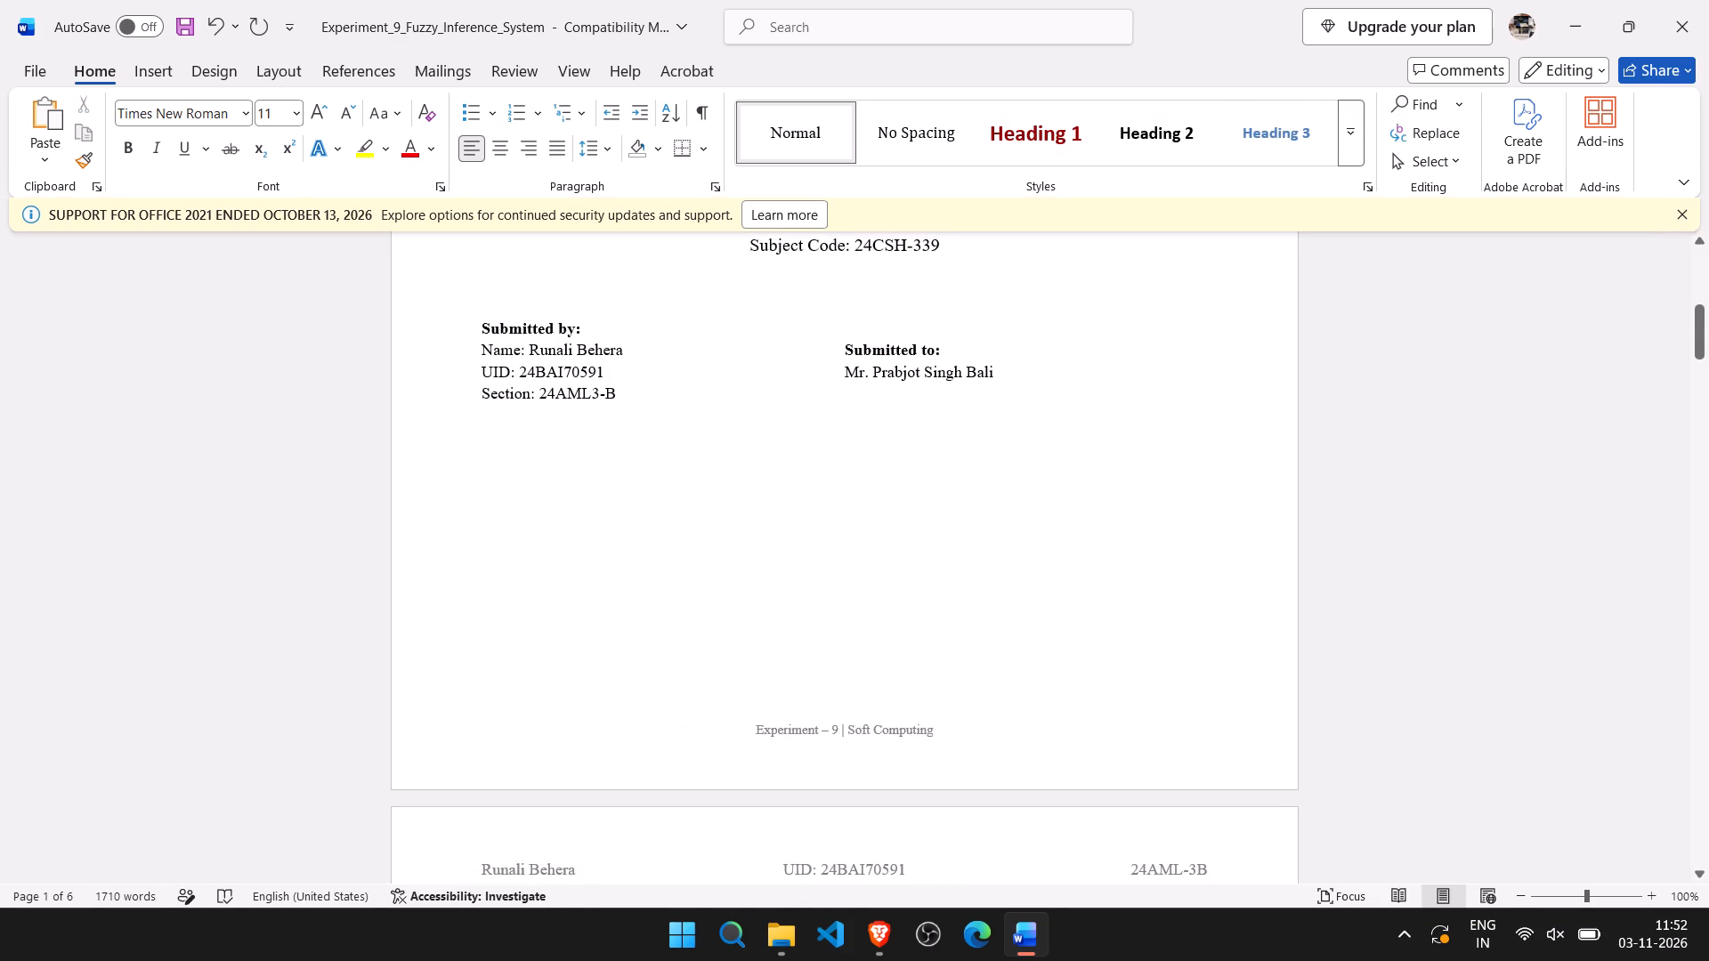
pyautogui.scroll(1, 1323, 404)
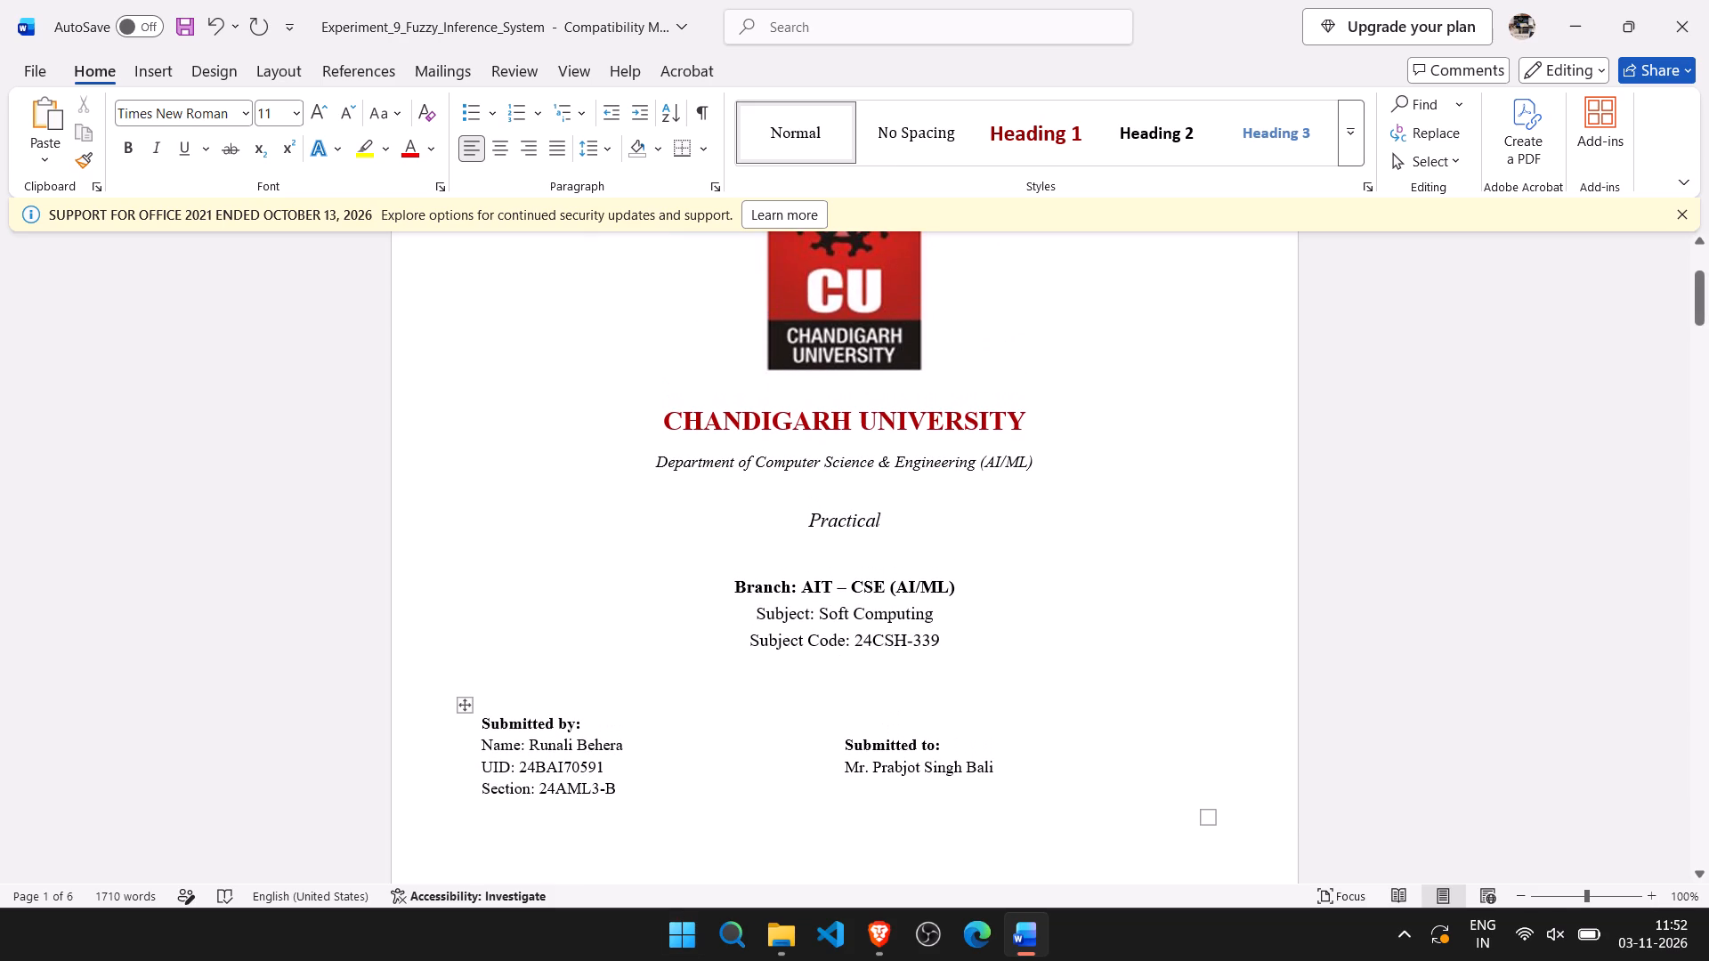
pyautogui.click(577, 776)
pyautogui.moveTo(625, 789); pyautogui.dragTo(612, 787)
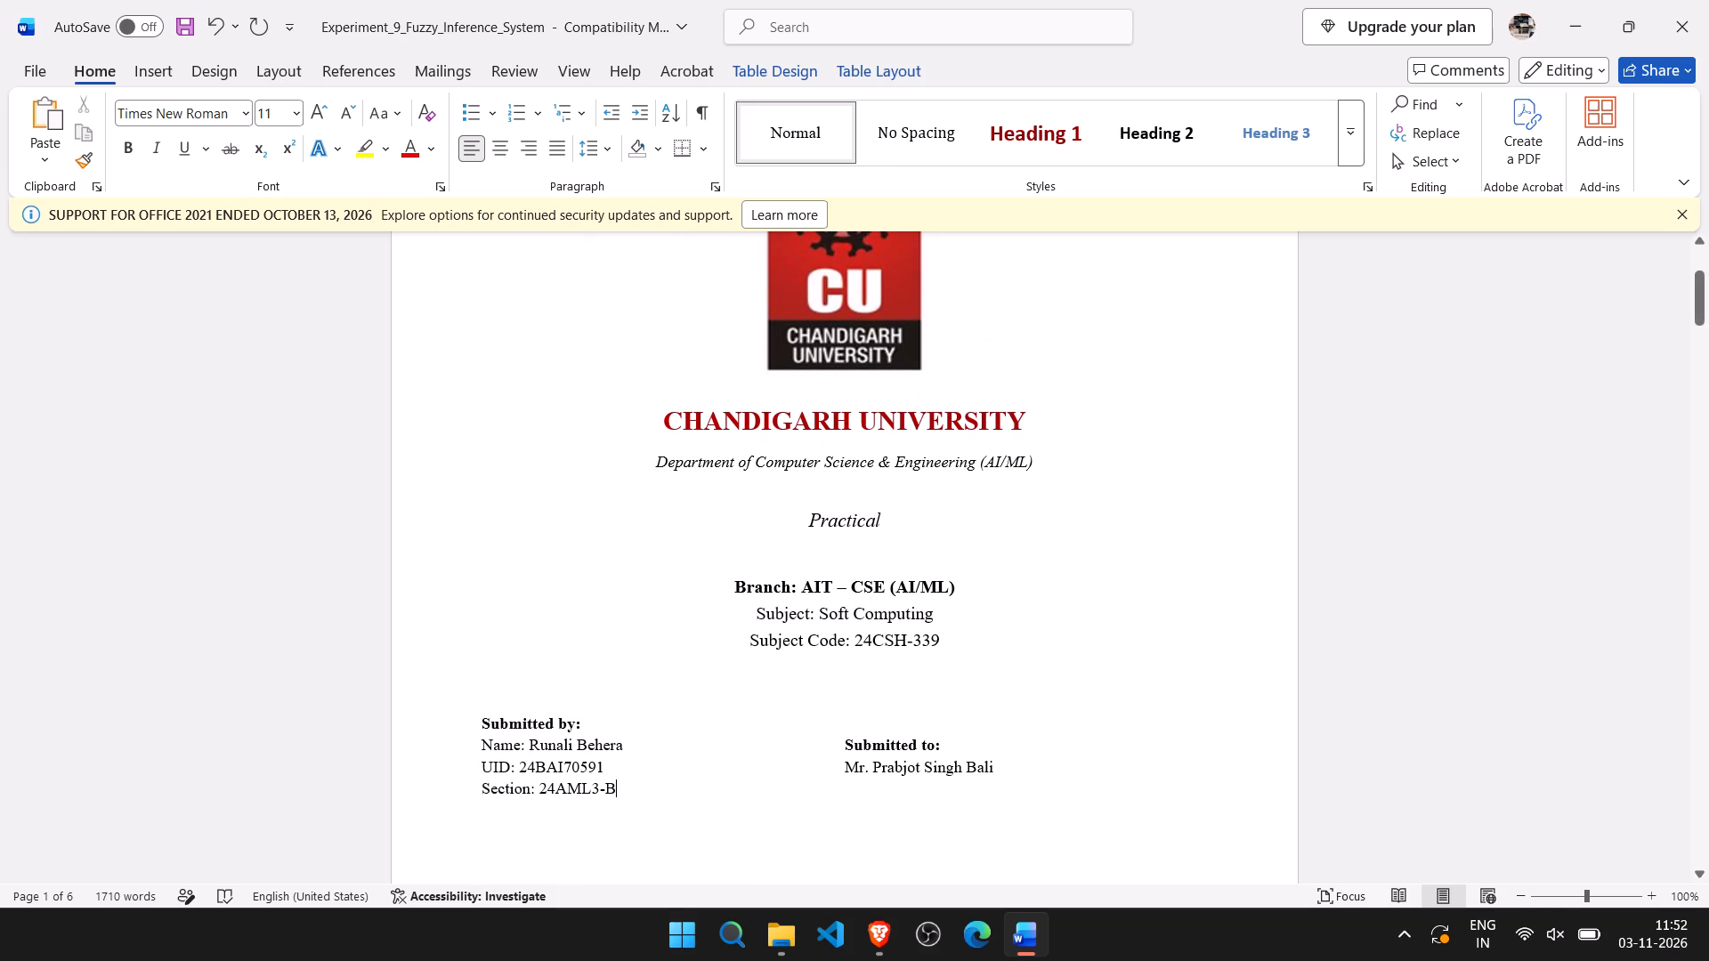
pyautogui.moveTo(612, 787); pyautogui.dragTo(485, 715)
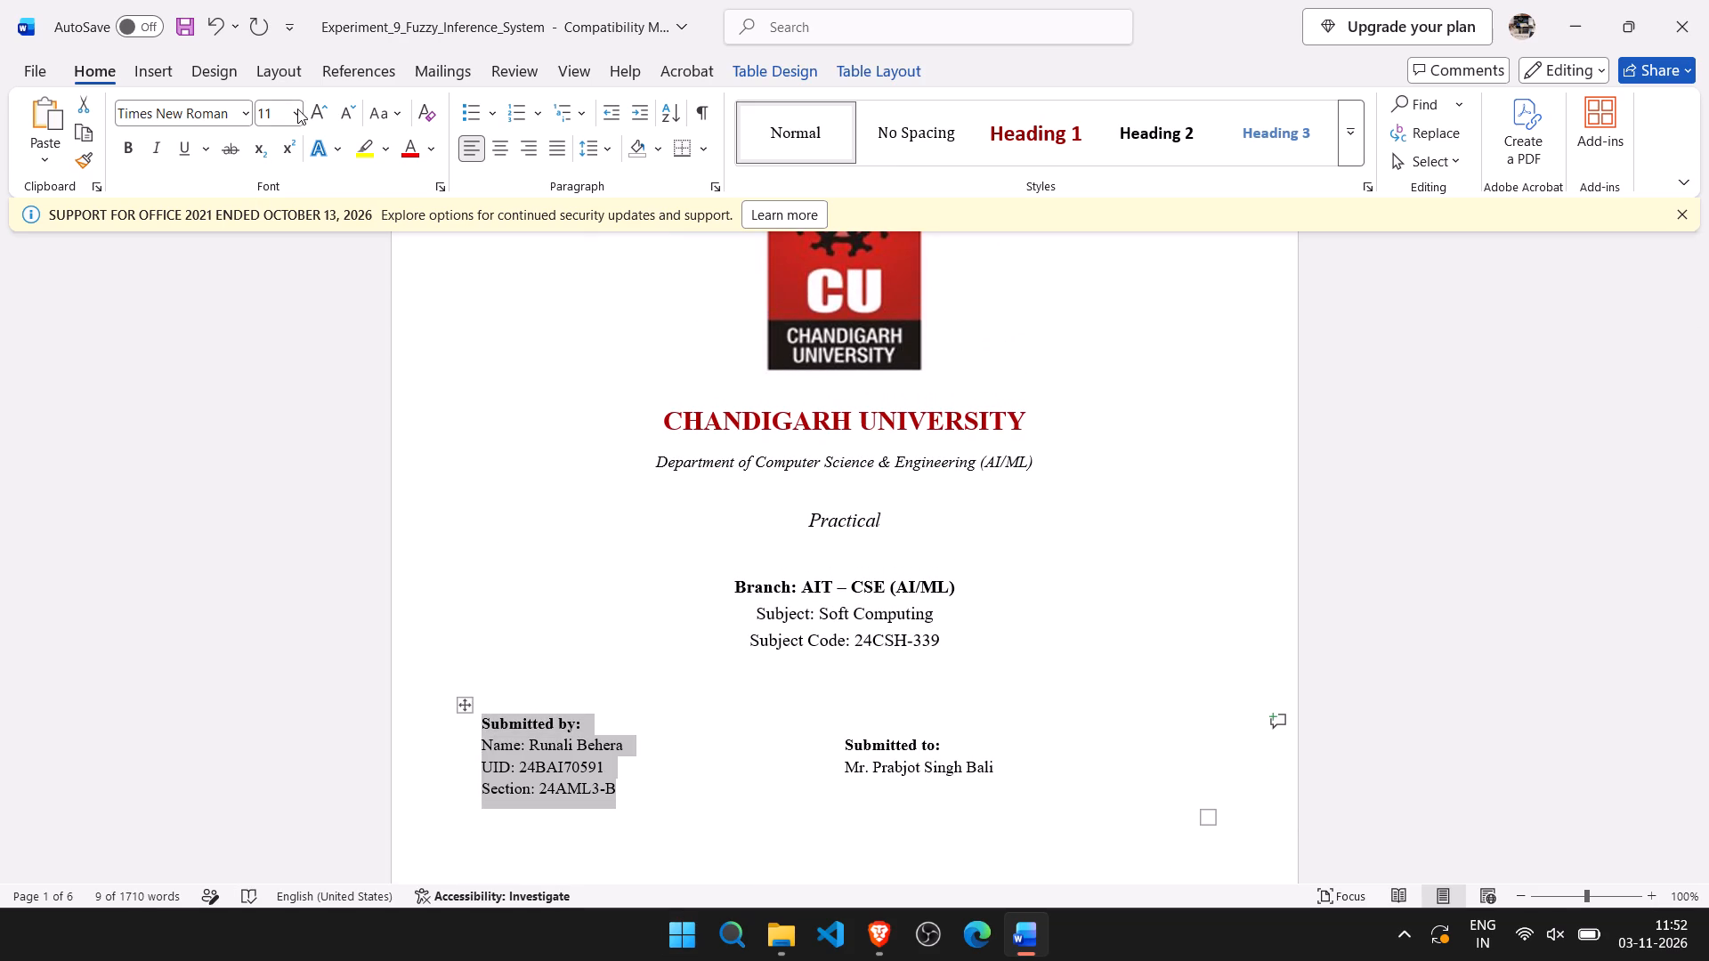
pyautogui.click(297, 109)
pyautogui.click(281, 245)
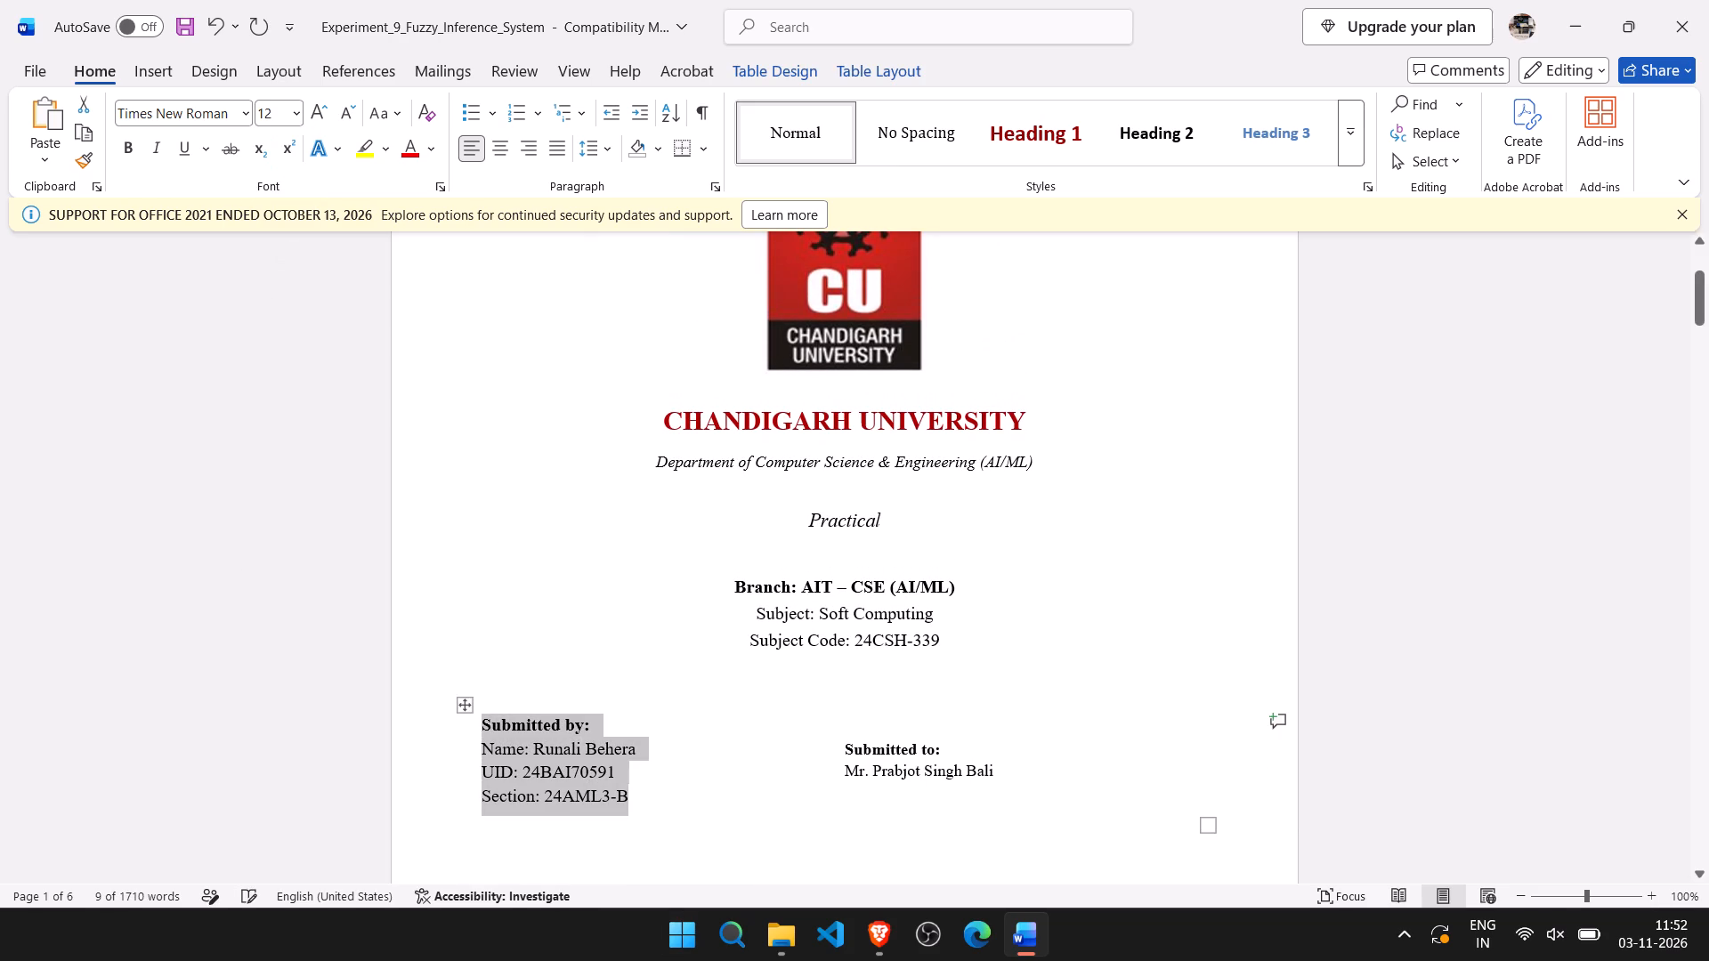
pyautogui.moveTo(1007, 768); pyautogui.dragTo(854, 744)
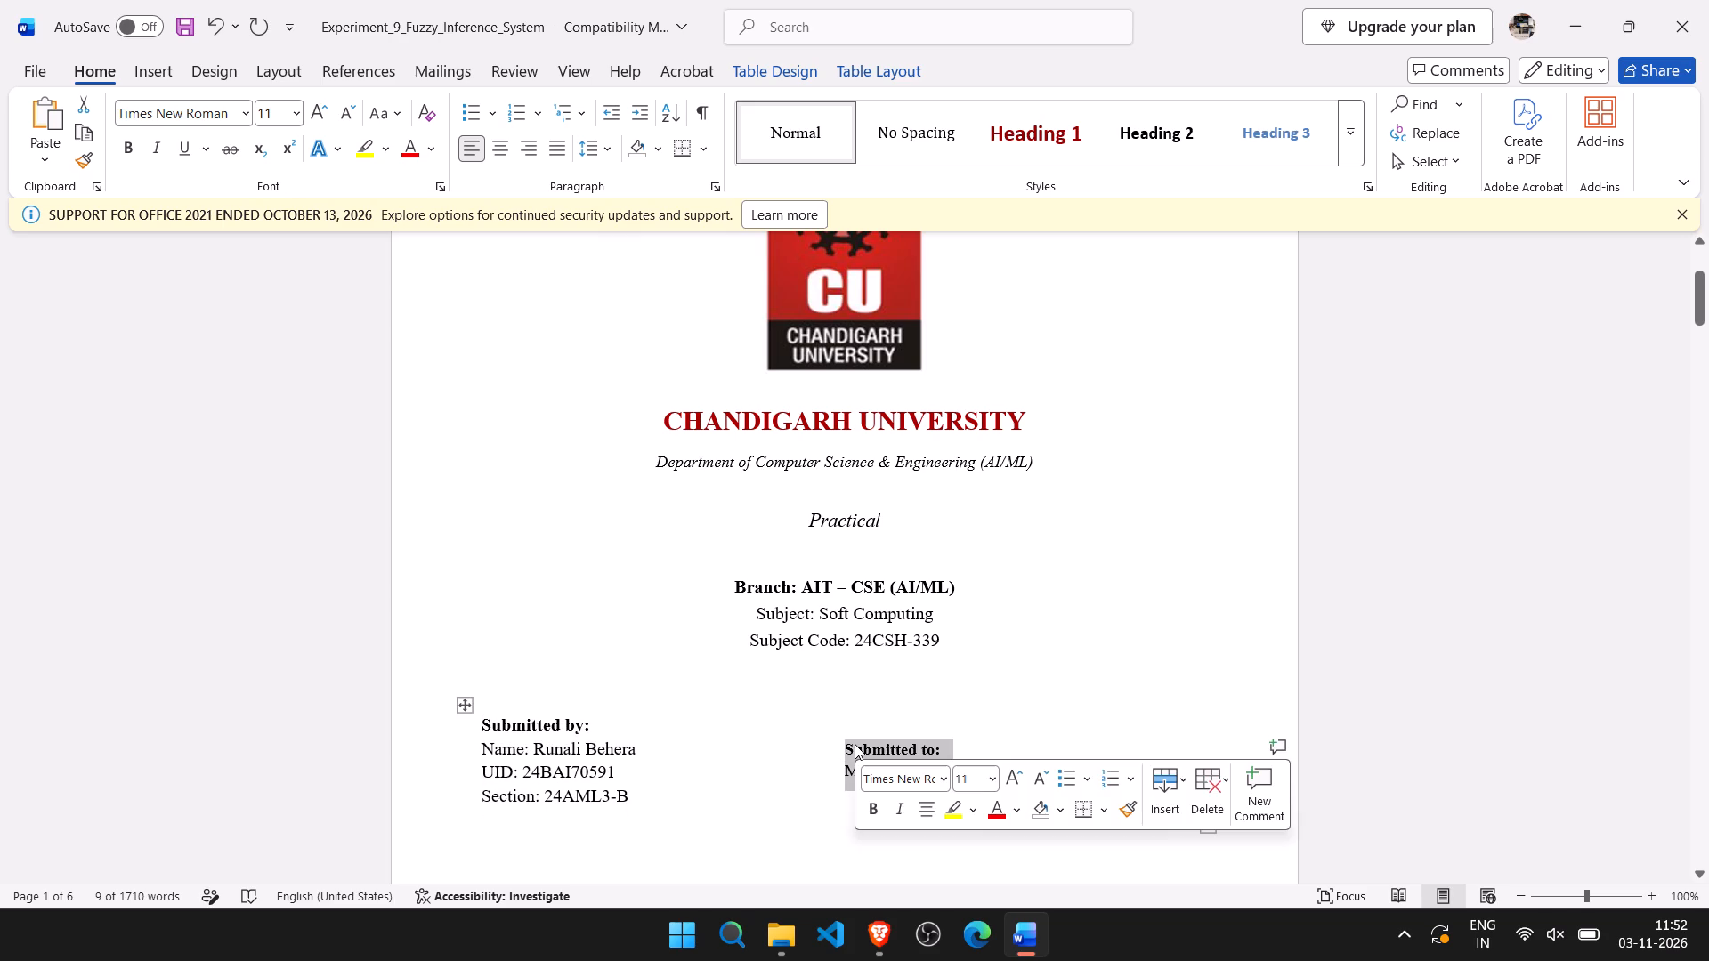
pyautogui.click(991, 780)
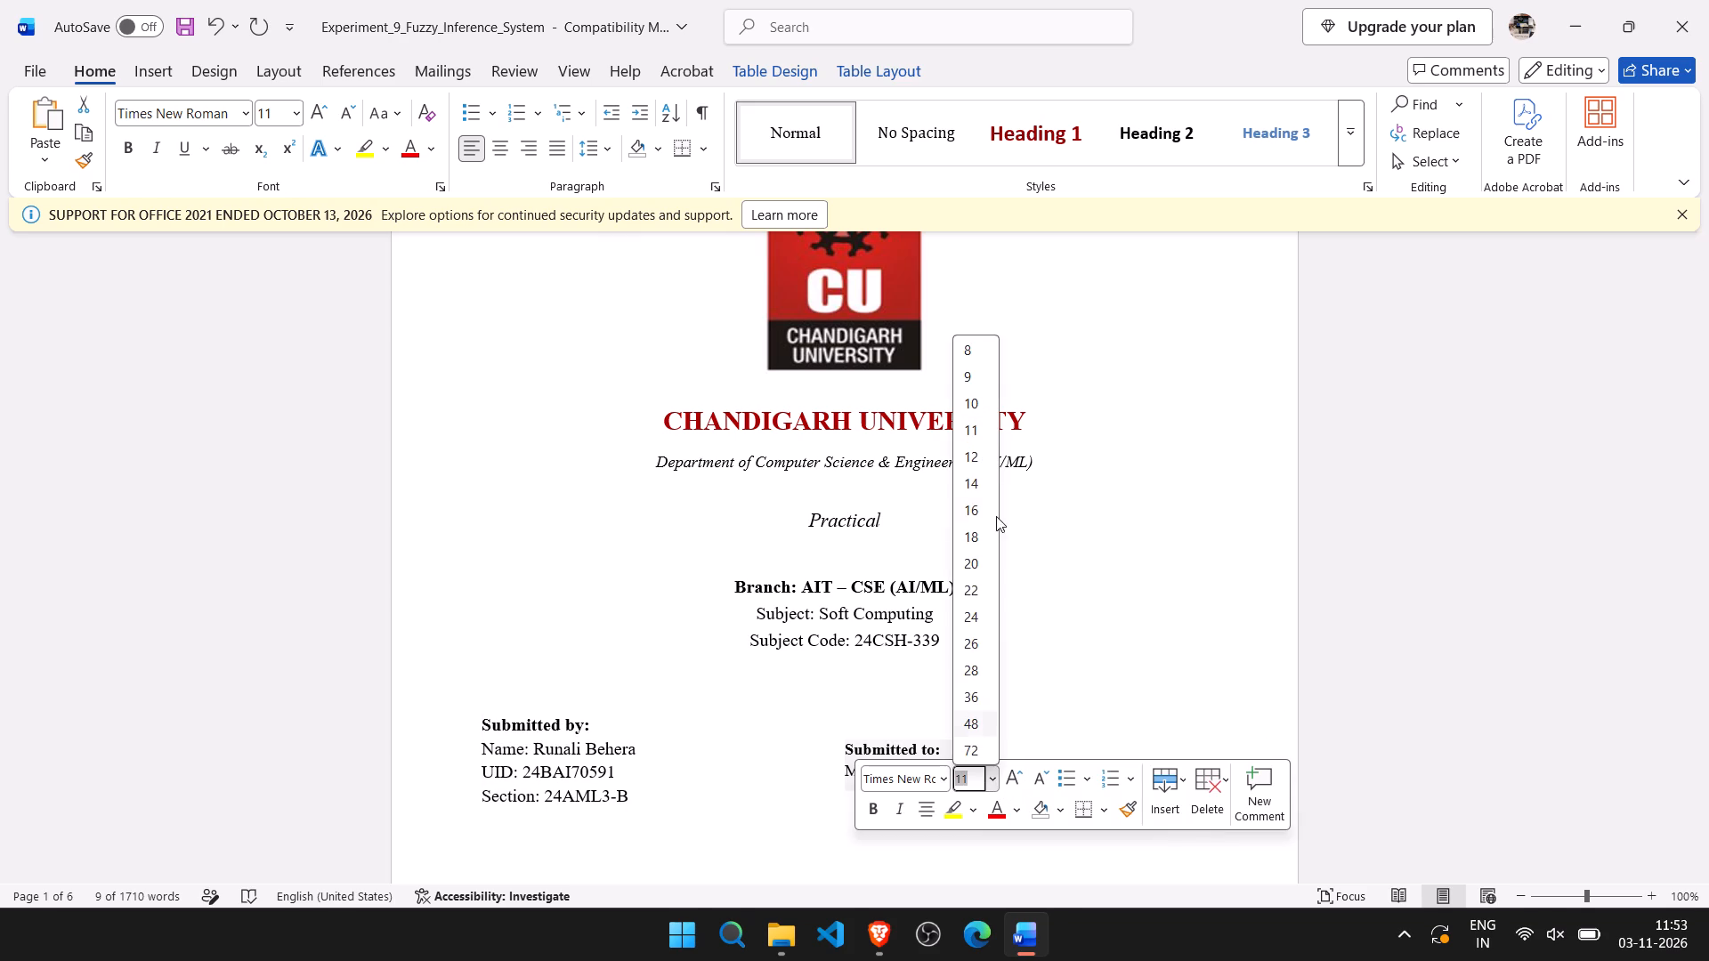
pyautogui.click(968, 466)
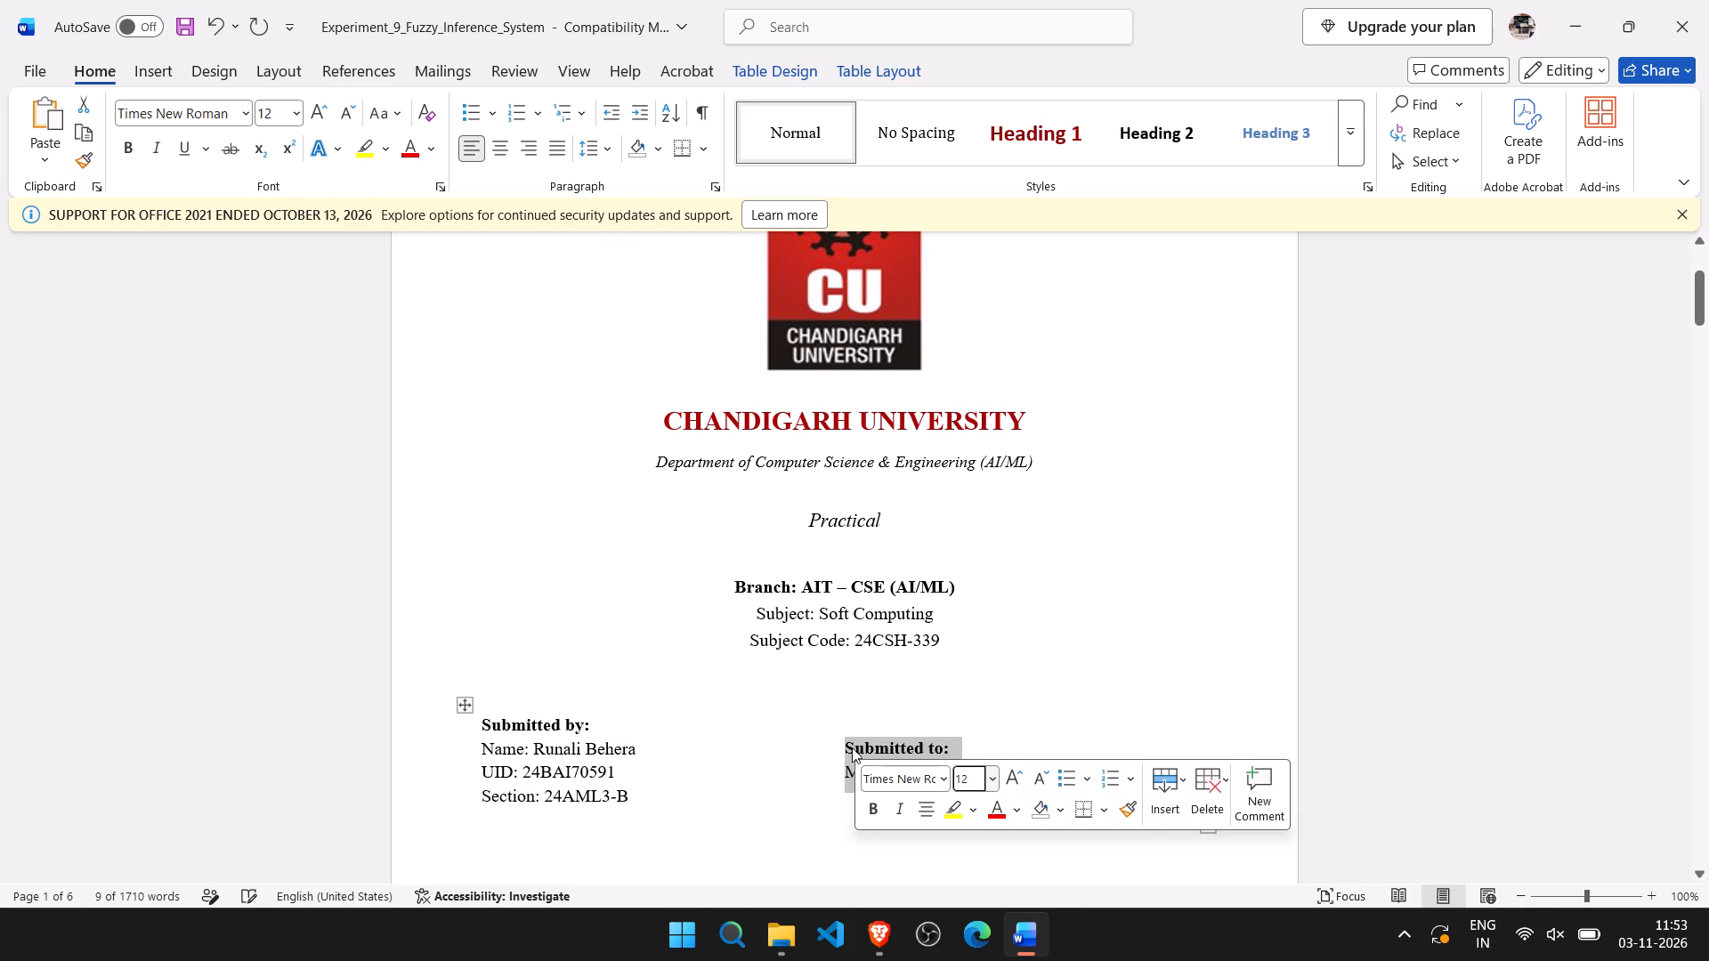
# Move the cover table's column divider rightward so the "Submitted to:" block sits near the right margin, and slightly narrow the table.
pyautogui.click(834, 747)
pyautogui.moveTo(836, 742); pyautogui.dragTo(946, 736)
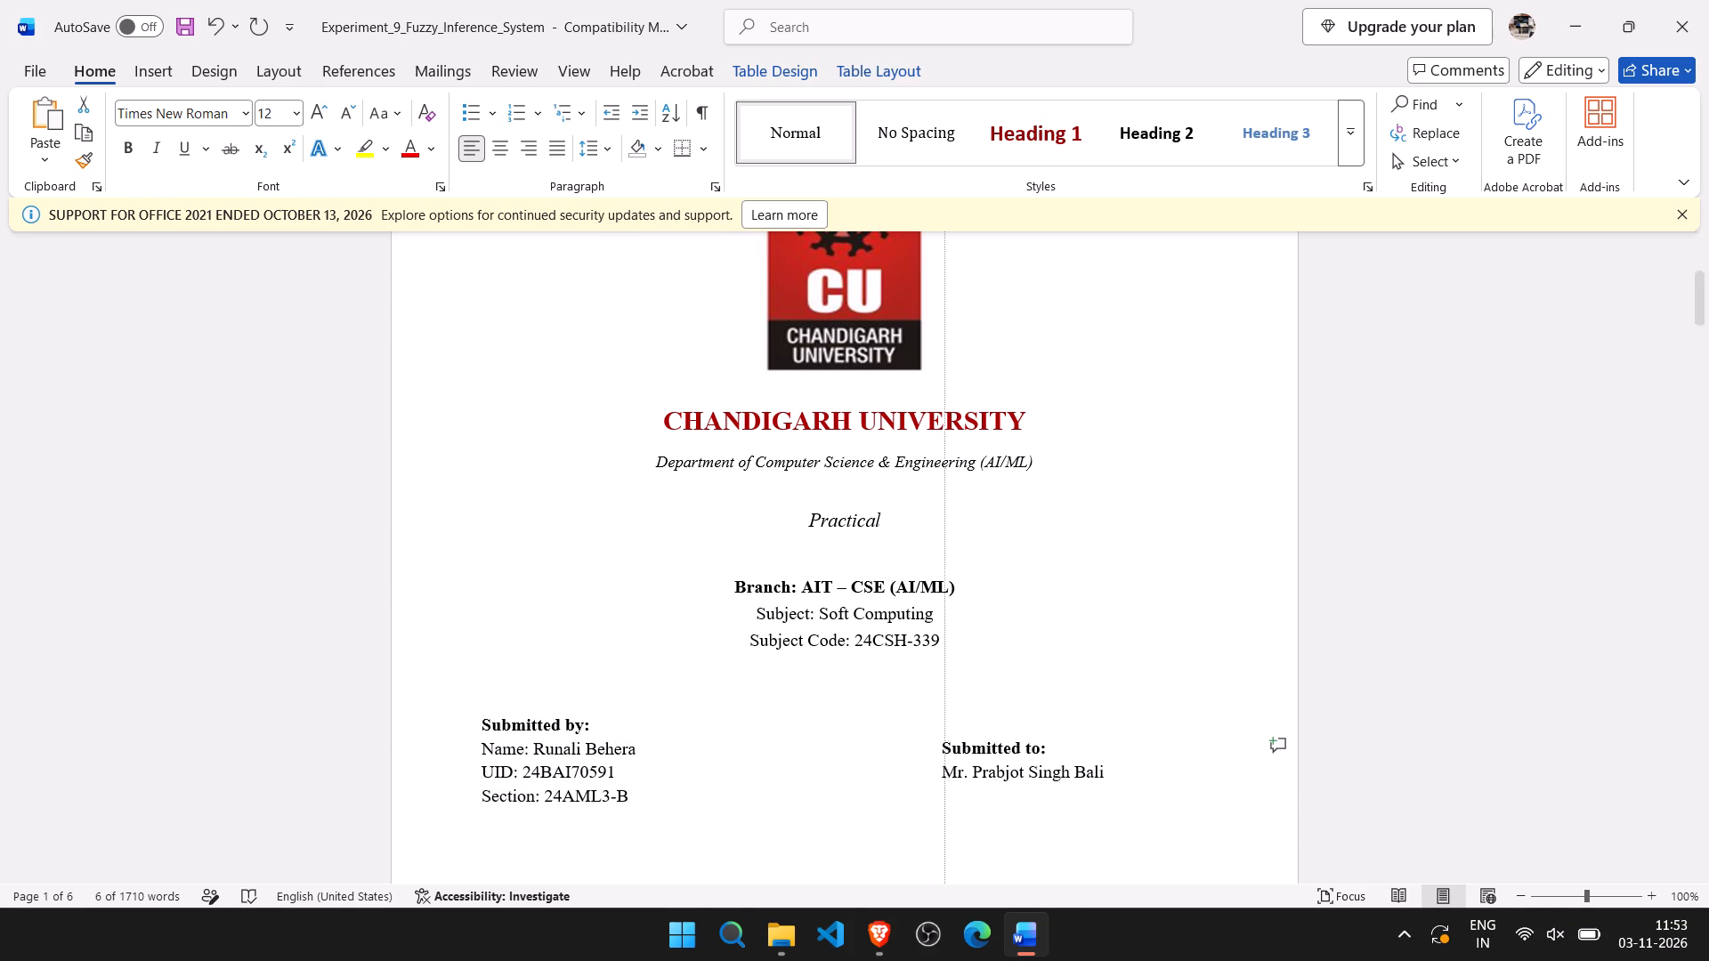
pyautogui.moveTo(946, 736); pyautogui.dragTo(1006, 693)
pyautogui.moveTo(1006, 707); pyautogui.dragTo(1004, 664)
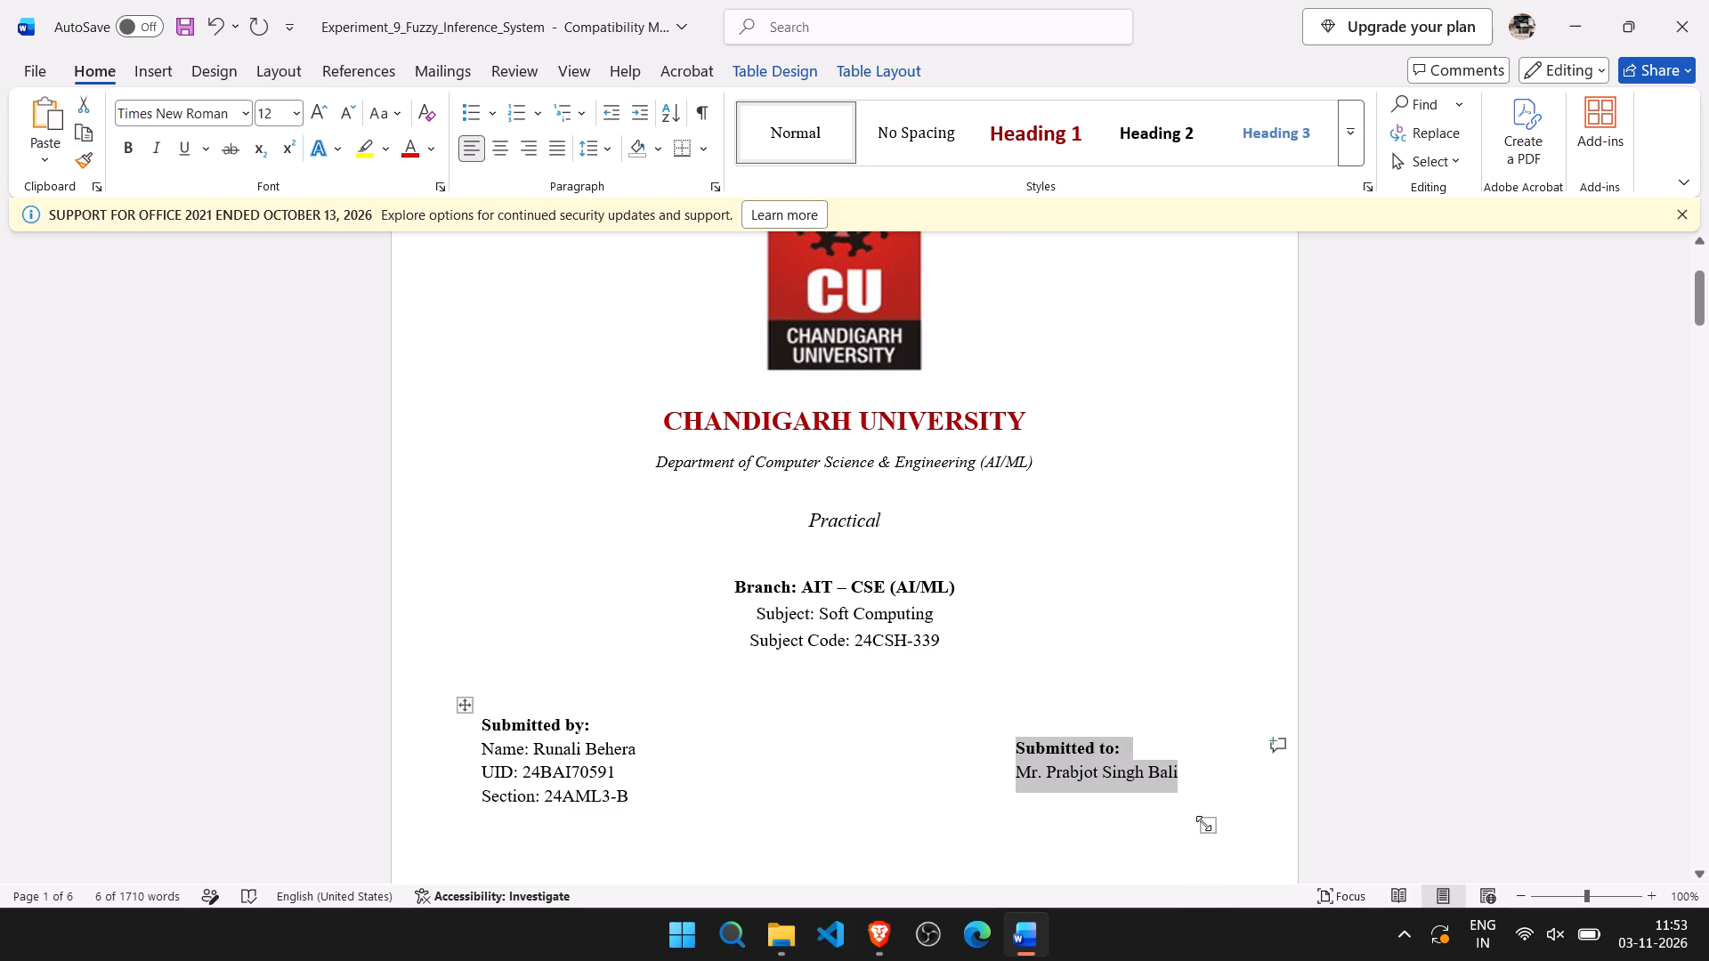
pyautogui.moveTo(1208, 827); pyautogui.dragTo(1191, 771)
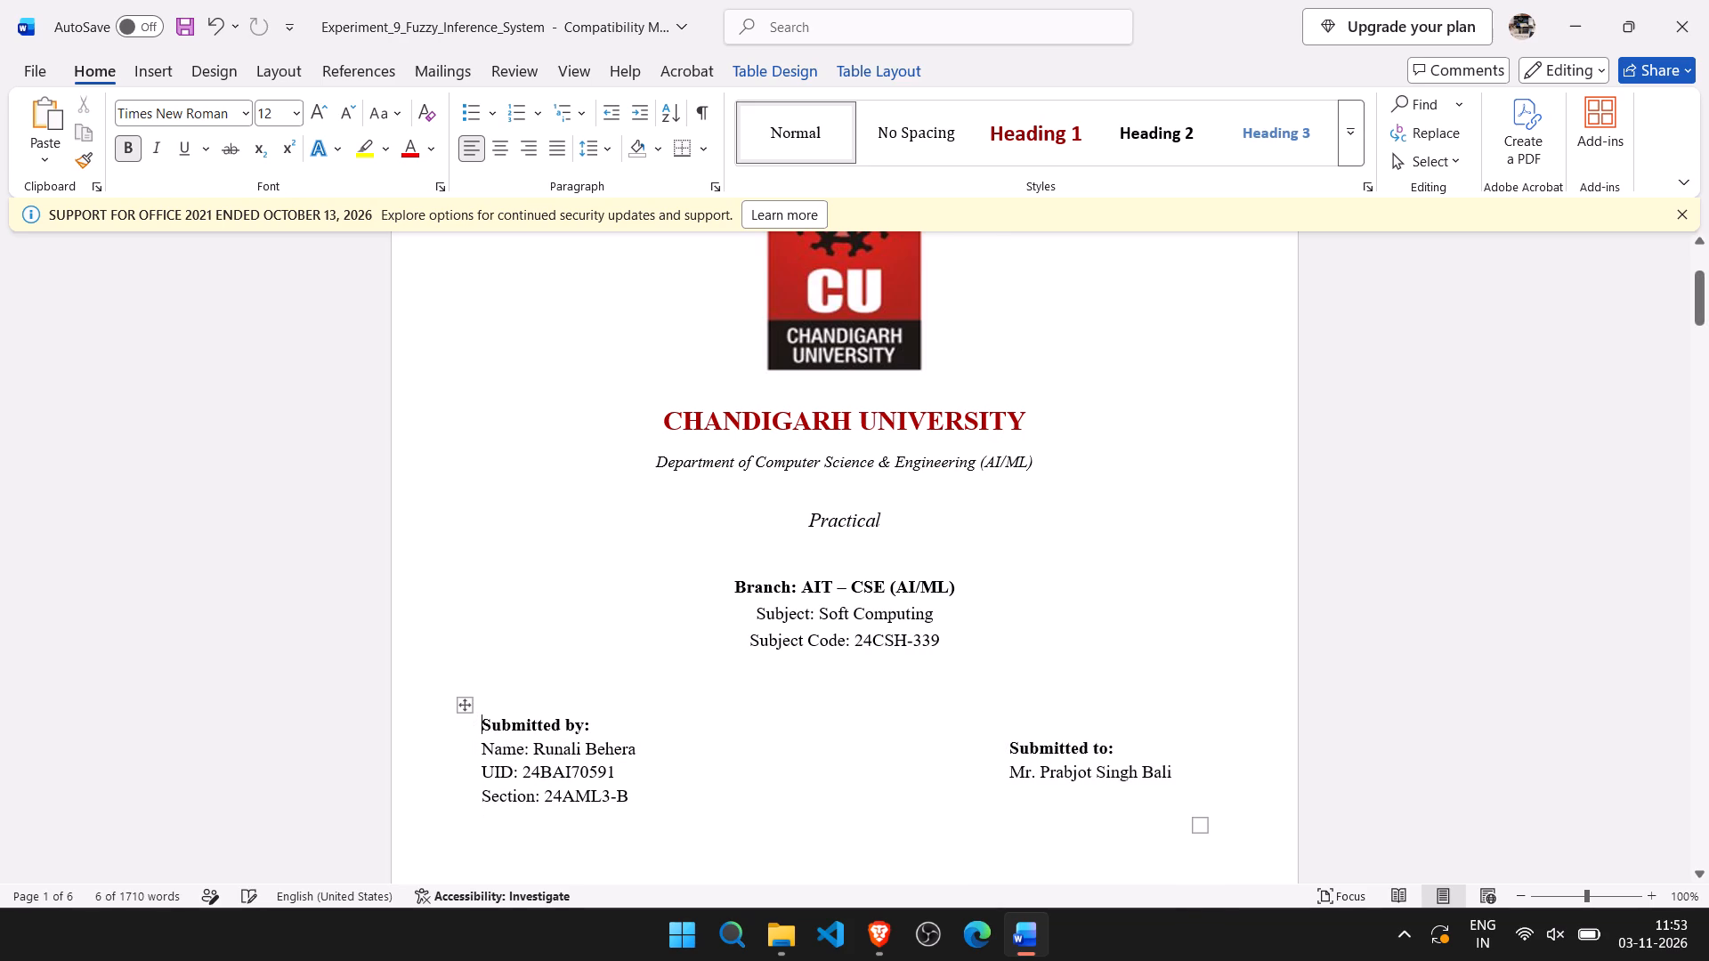
# Insert a blank line above "Submitted by:" in the cover page table's first cell.
pyautogui.click(1012, 753)
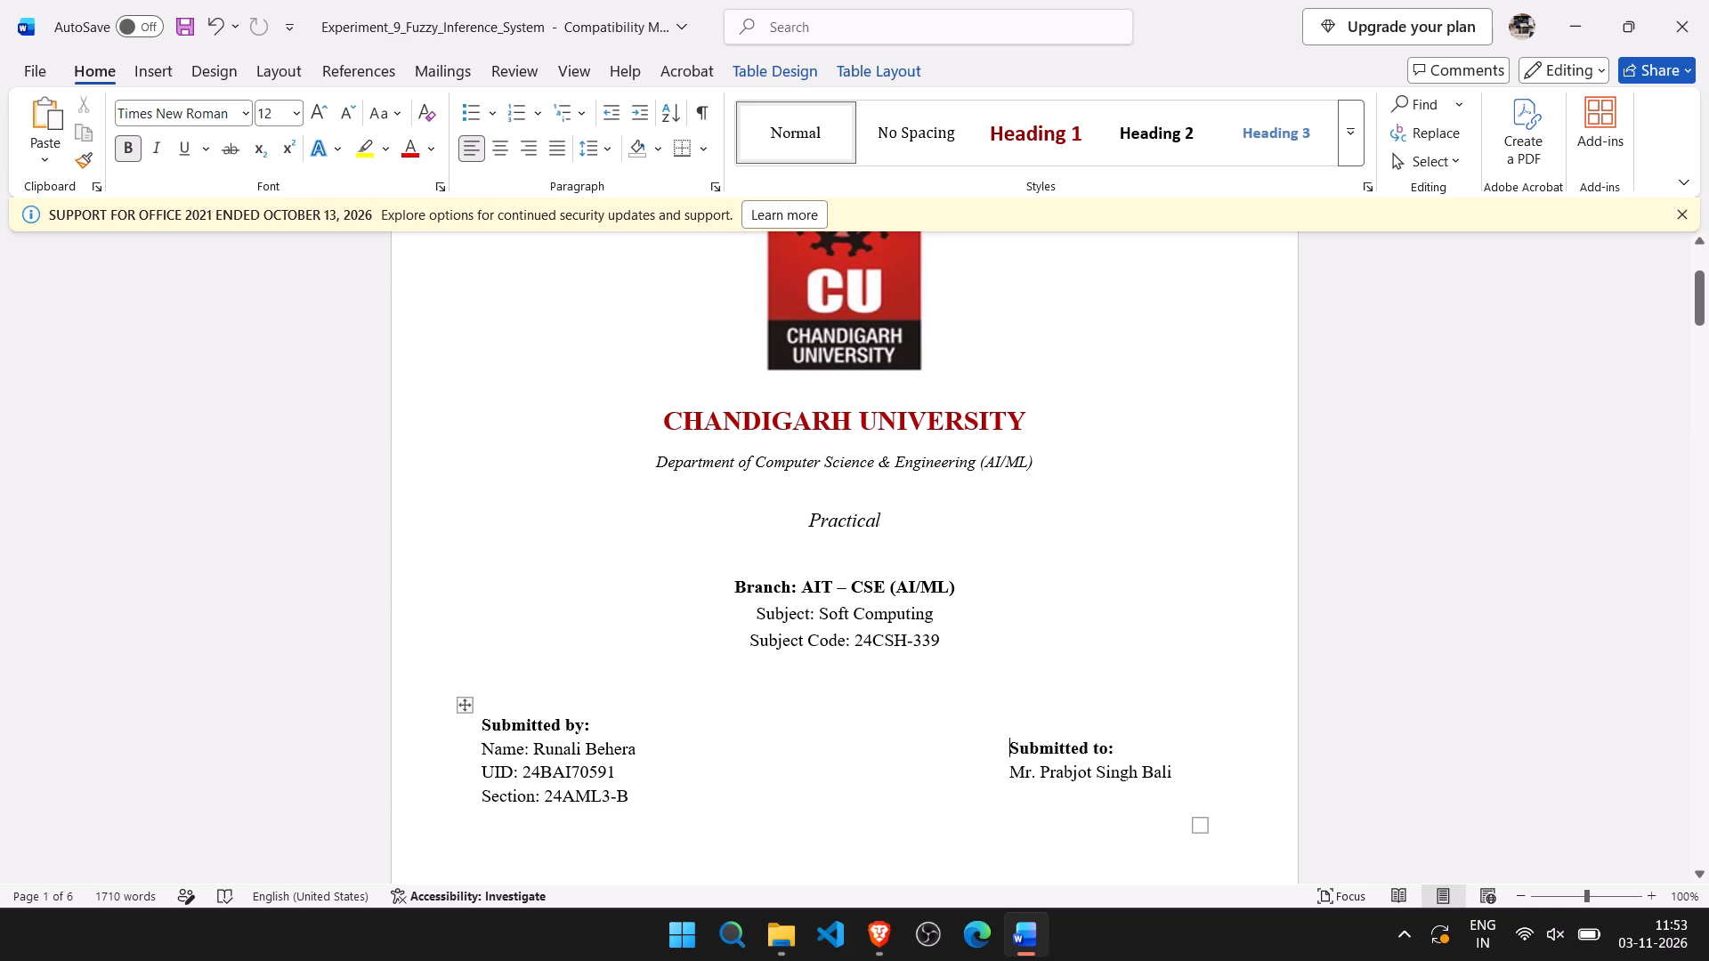
pyautogui.press('BackSpace')
pyautogui.press('BackSpace')
pyautogui.press('BackSpace')
pyautogui.press('BackSpace')
pyautogui.click(482, 726)
pyautogui.press('Return')
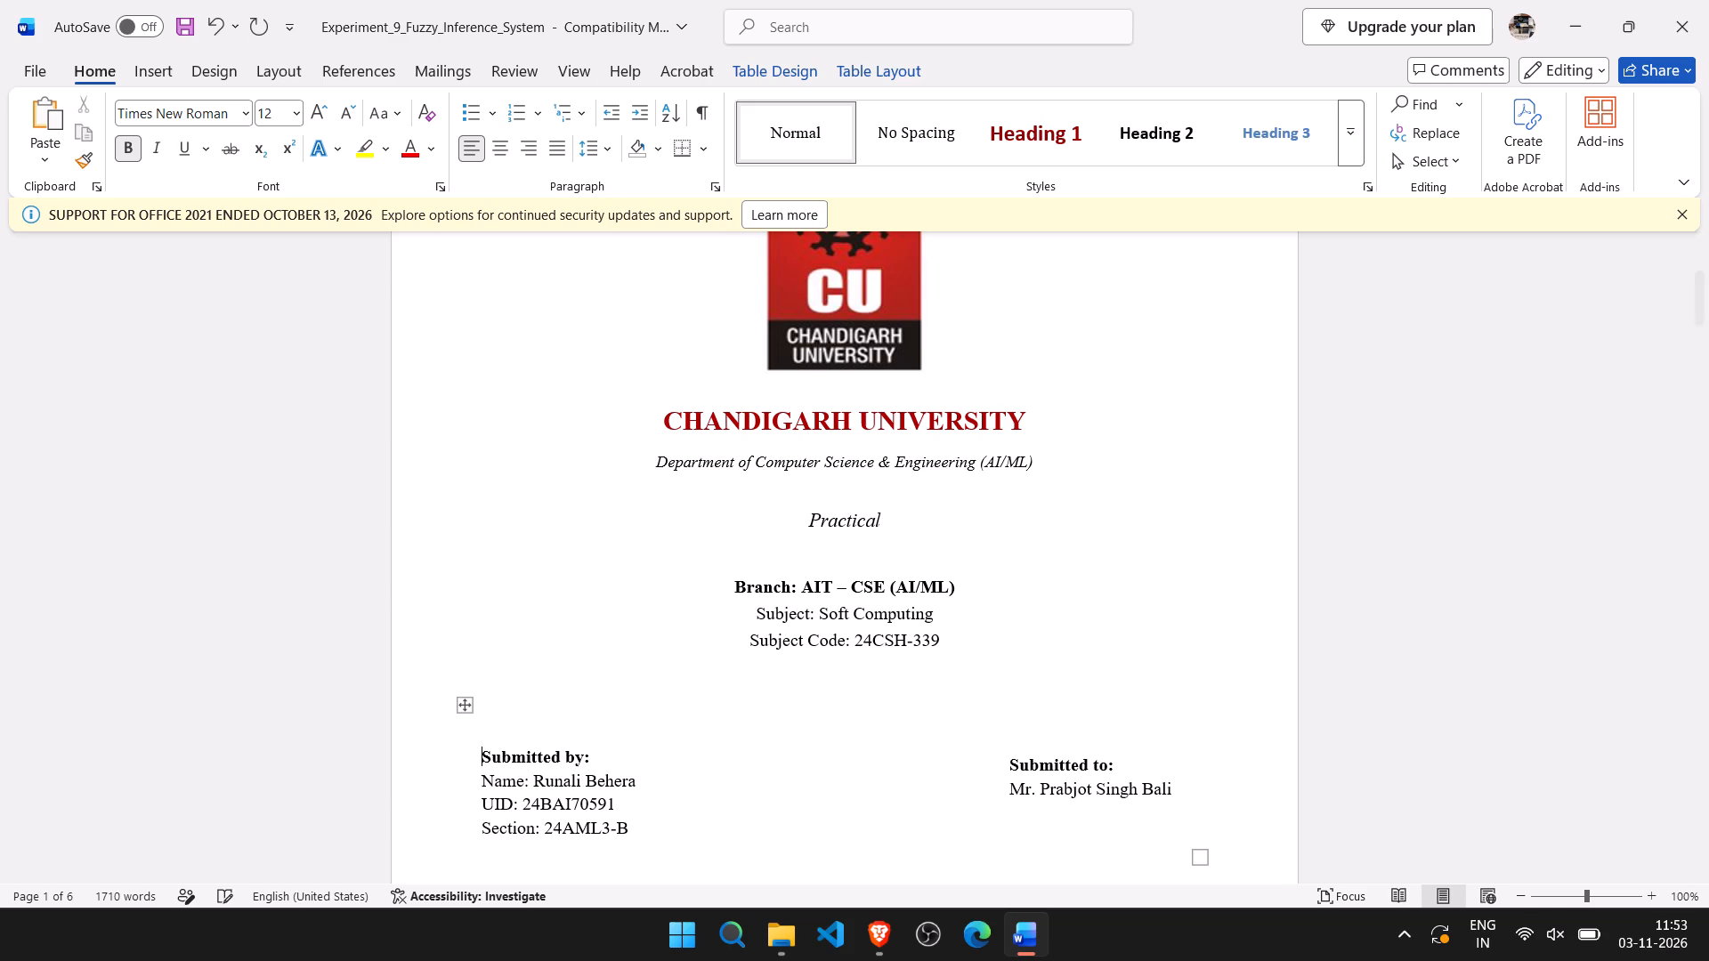
# Delete the footer text "Experiment – 9 | Soft Computing" and close footer editing.
pyautogui.scroll(-2, 482, 726)
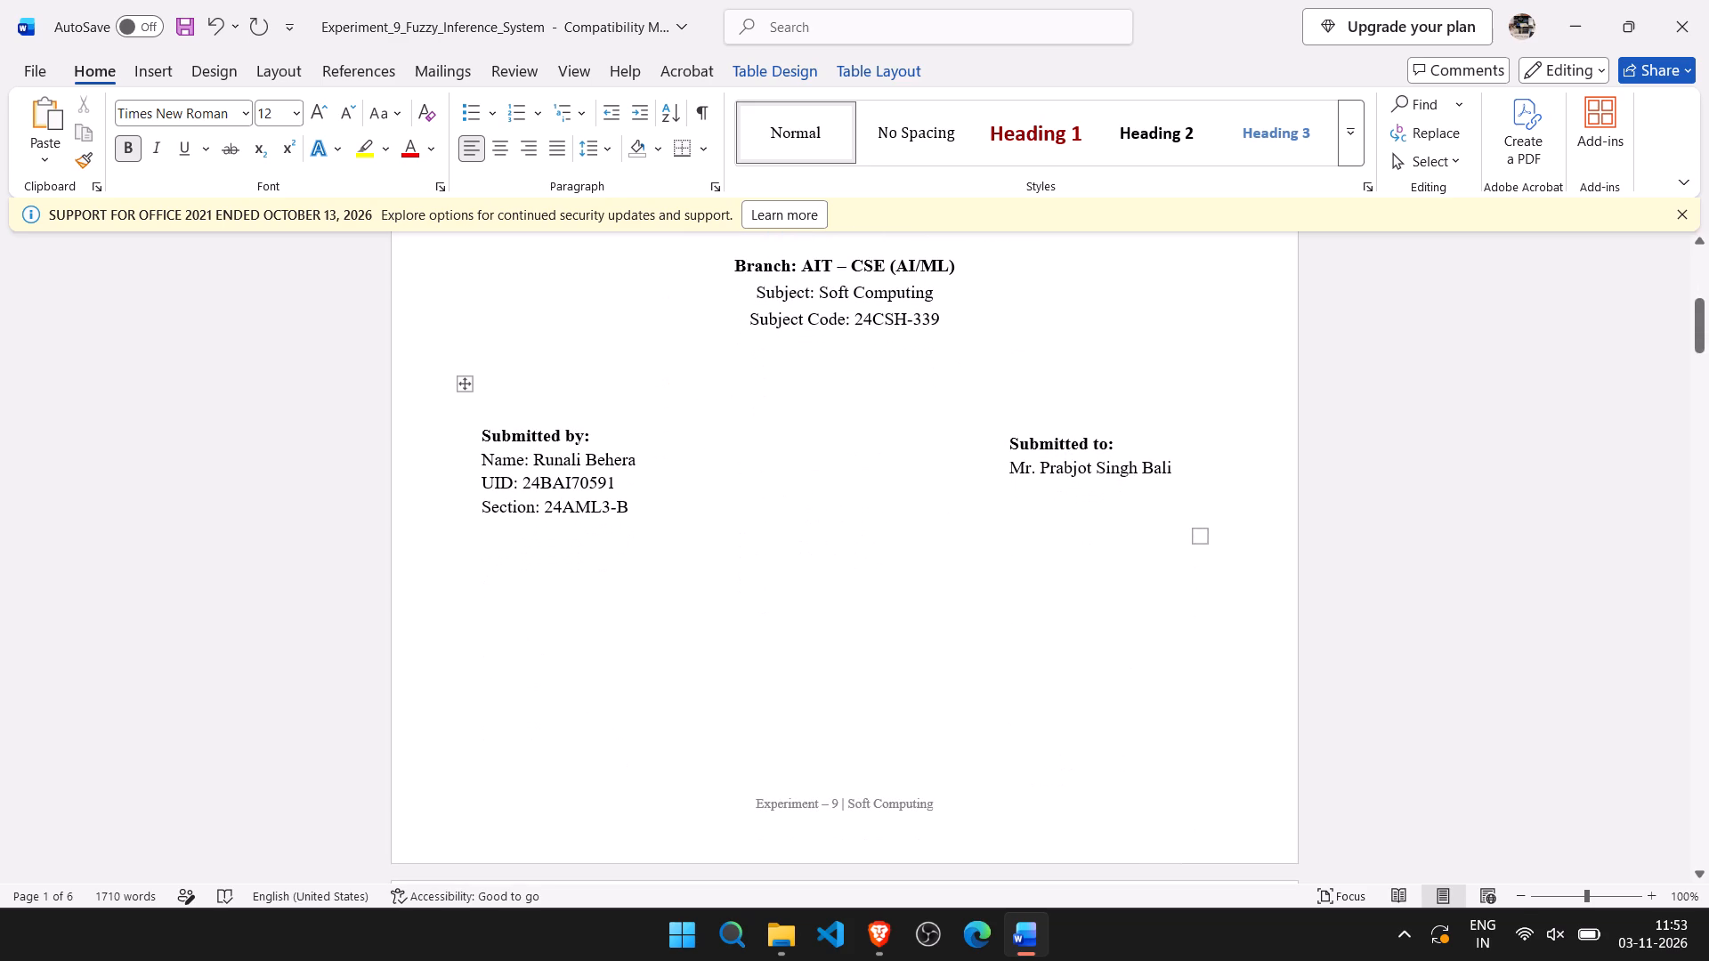
pyautogui.scroll(-1, 482, 726)
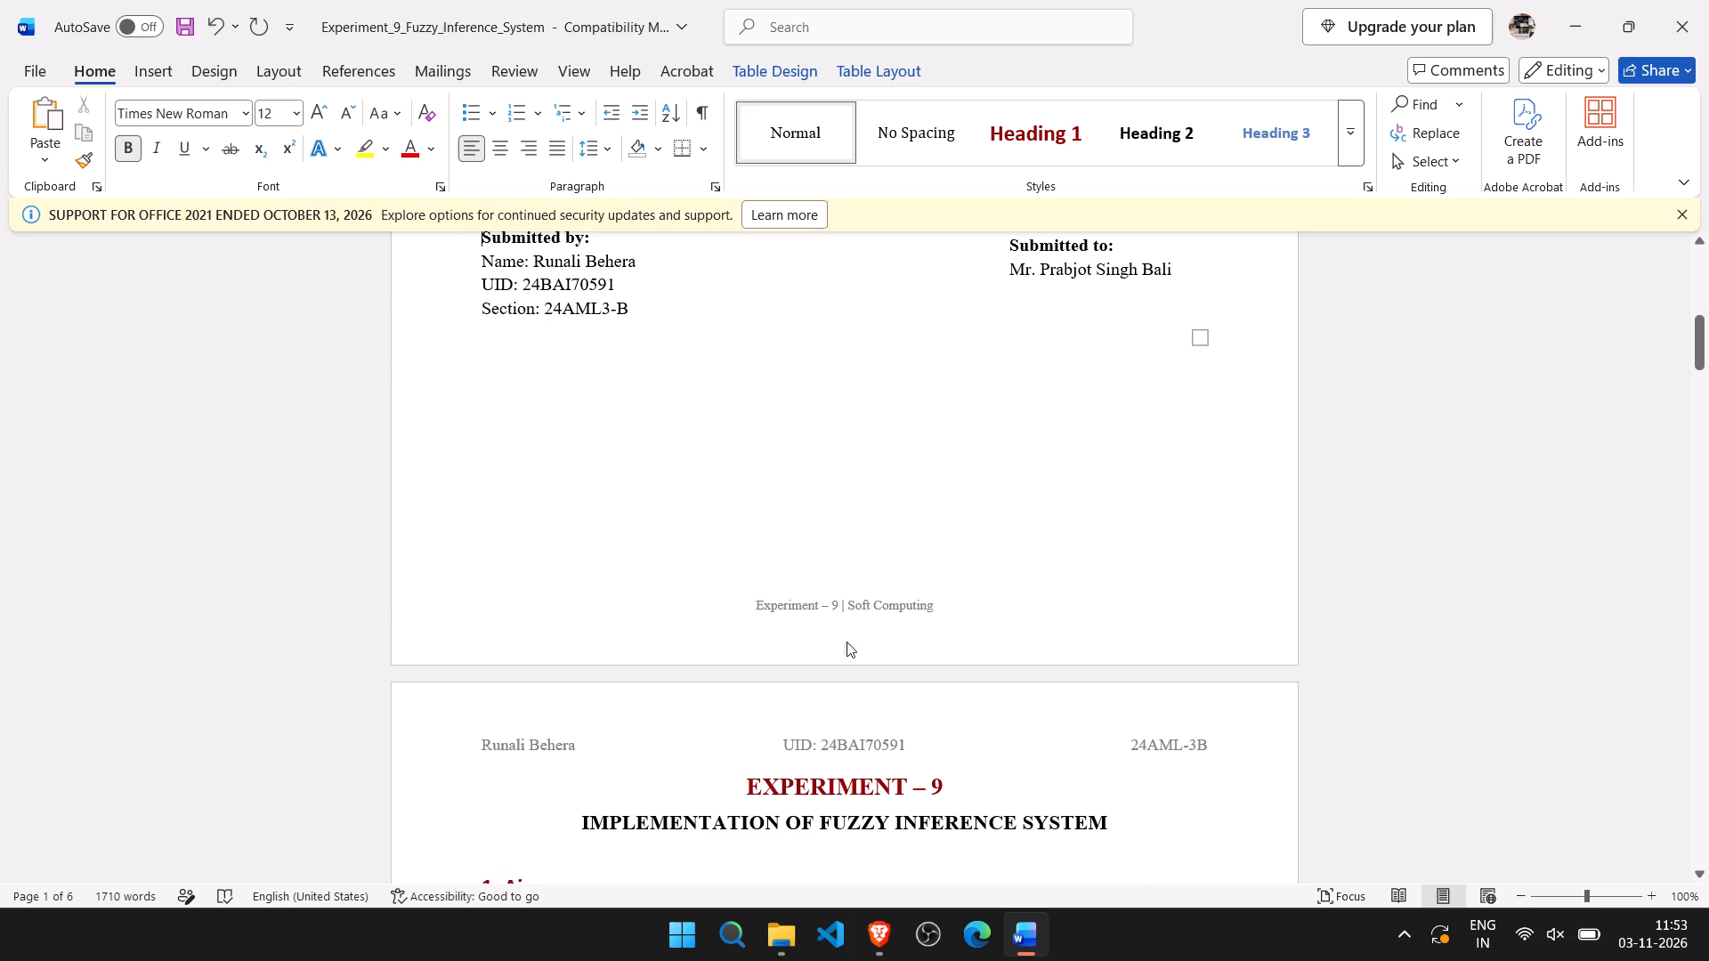
pyautogui.click(833, 609)
pyautogui.click(833, 609)
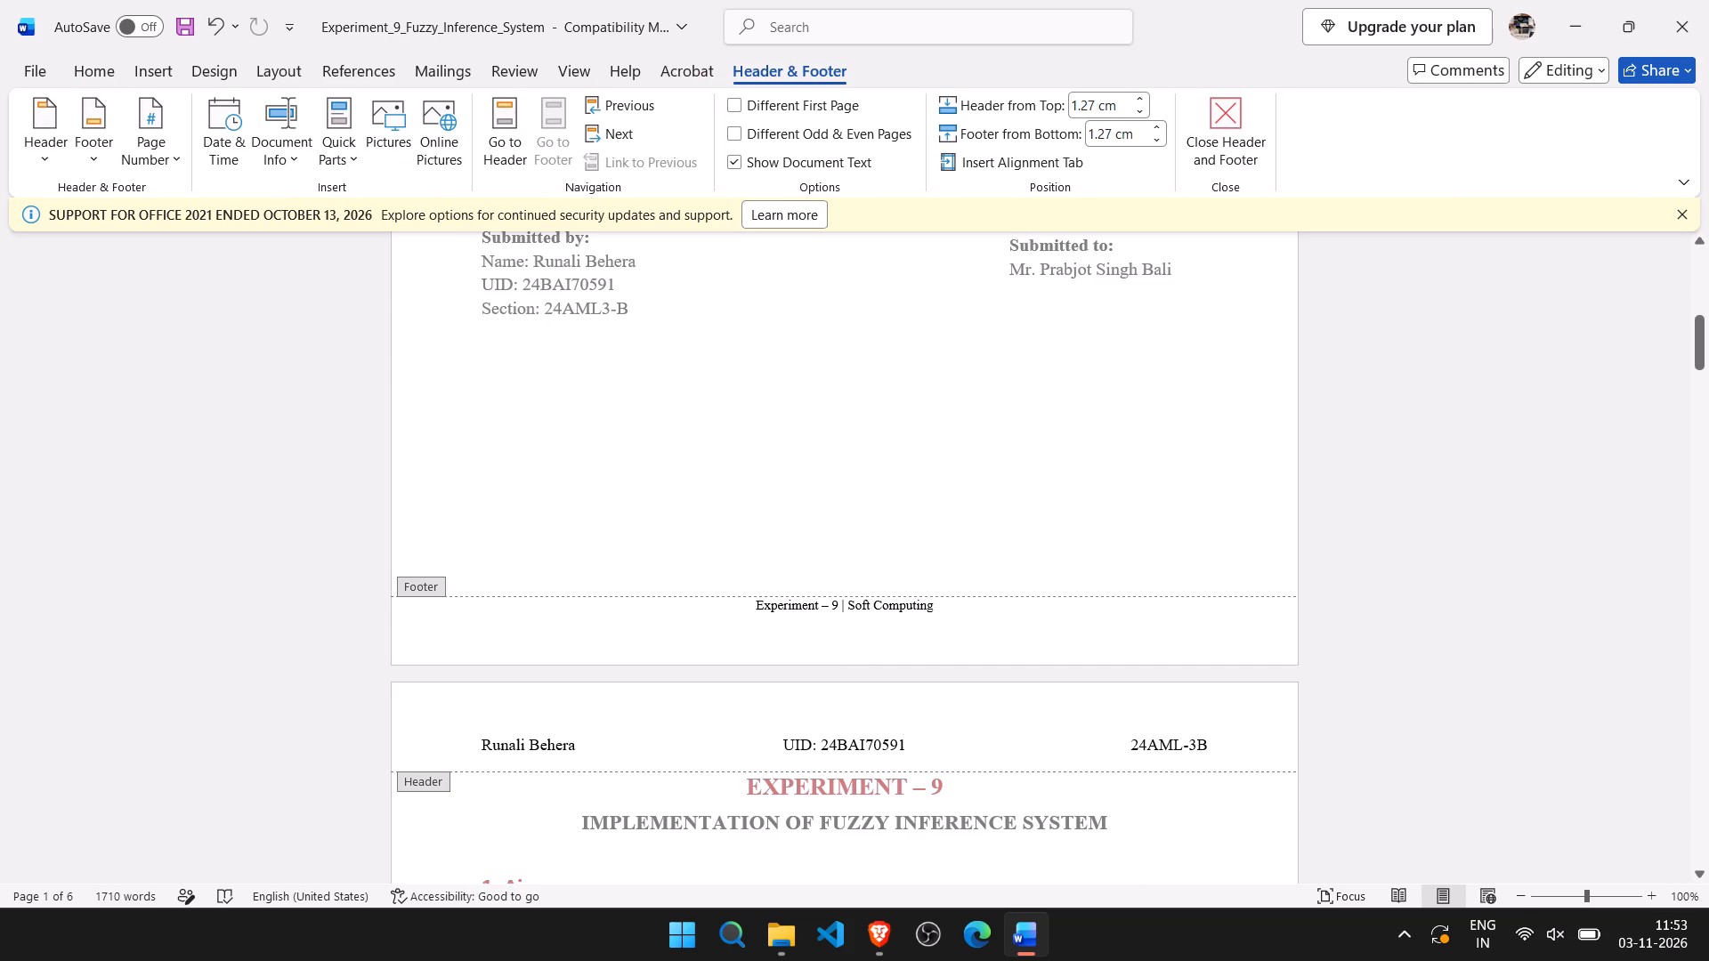
pyautogui.moveTo(940, 607); pyautogui.dragTo(755, 613)
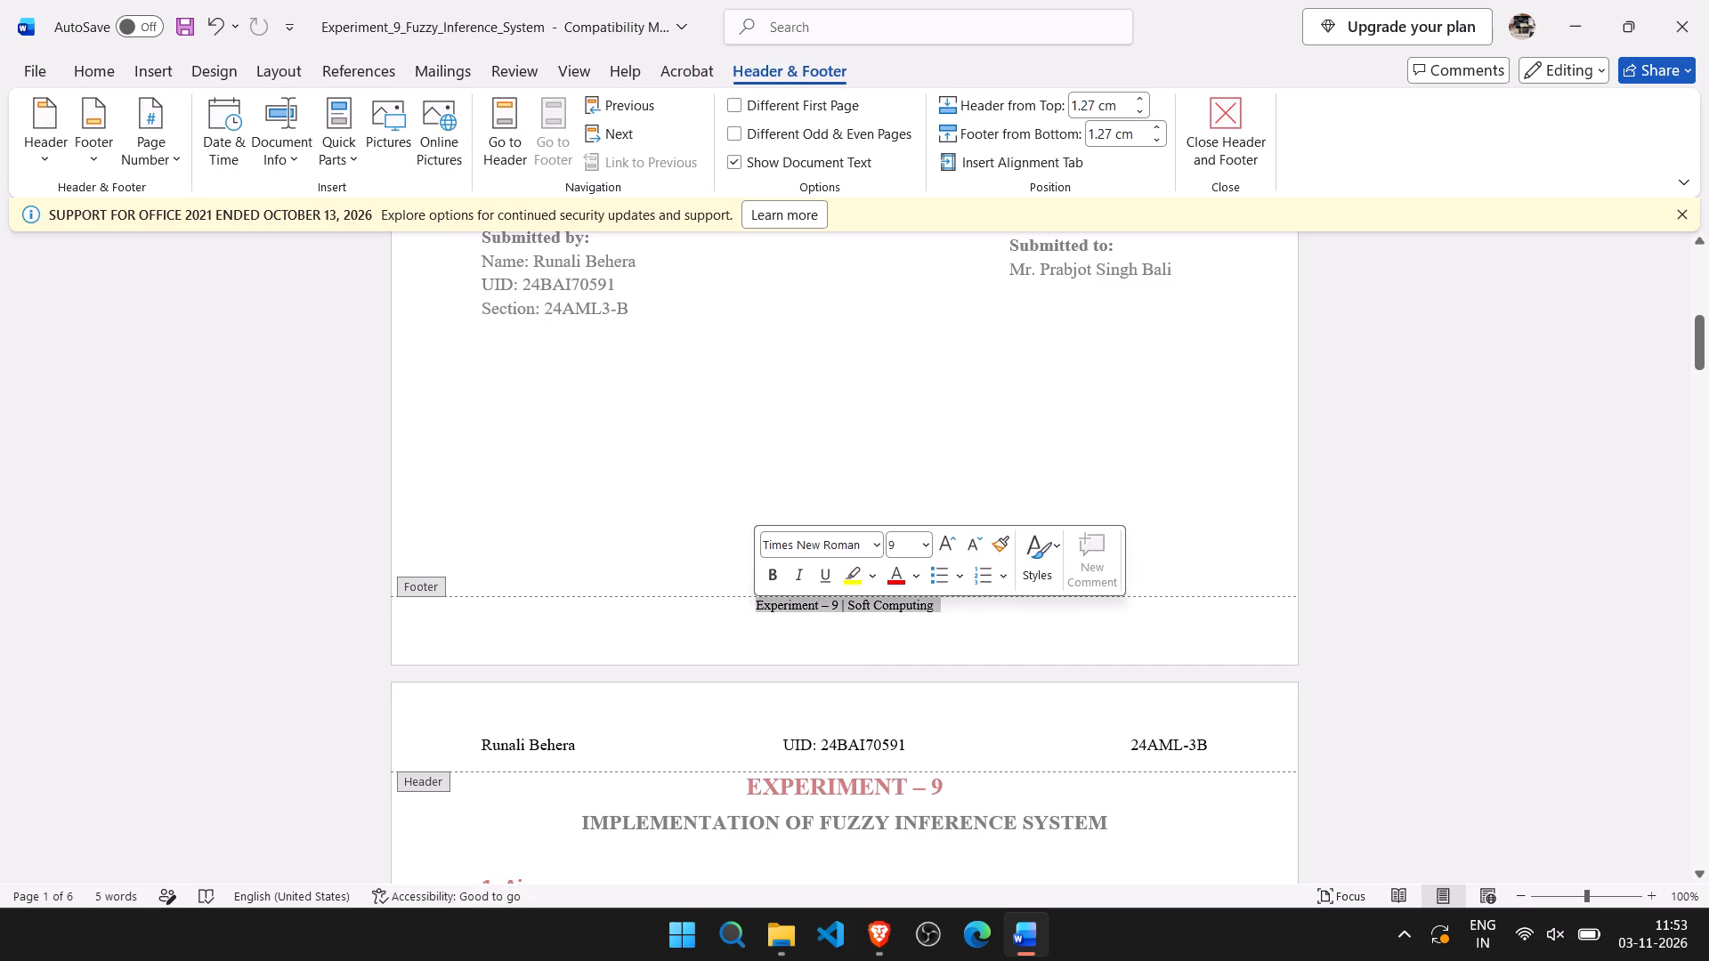
pyautogui.press('BackSpace')
pyautogui.click(1228, 154)
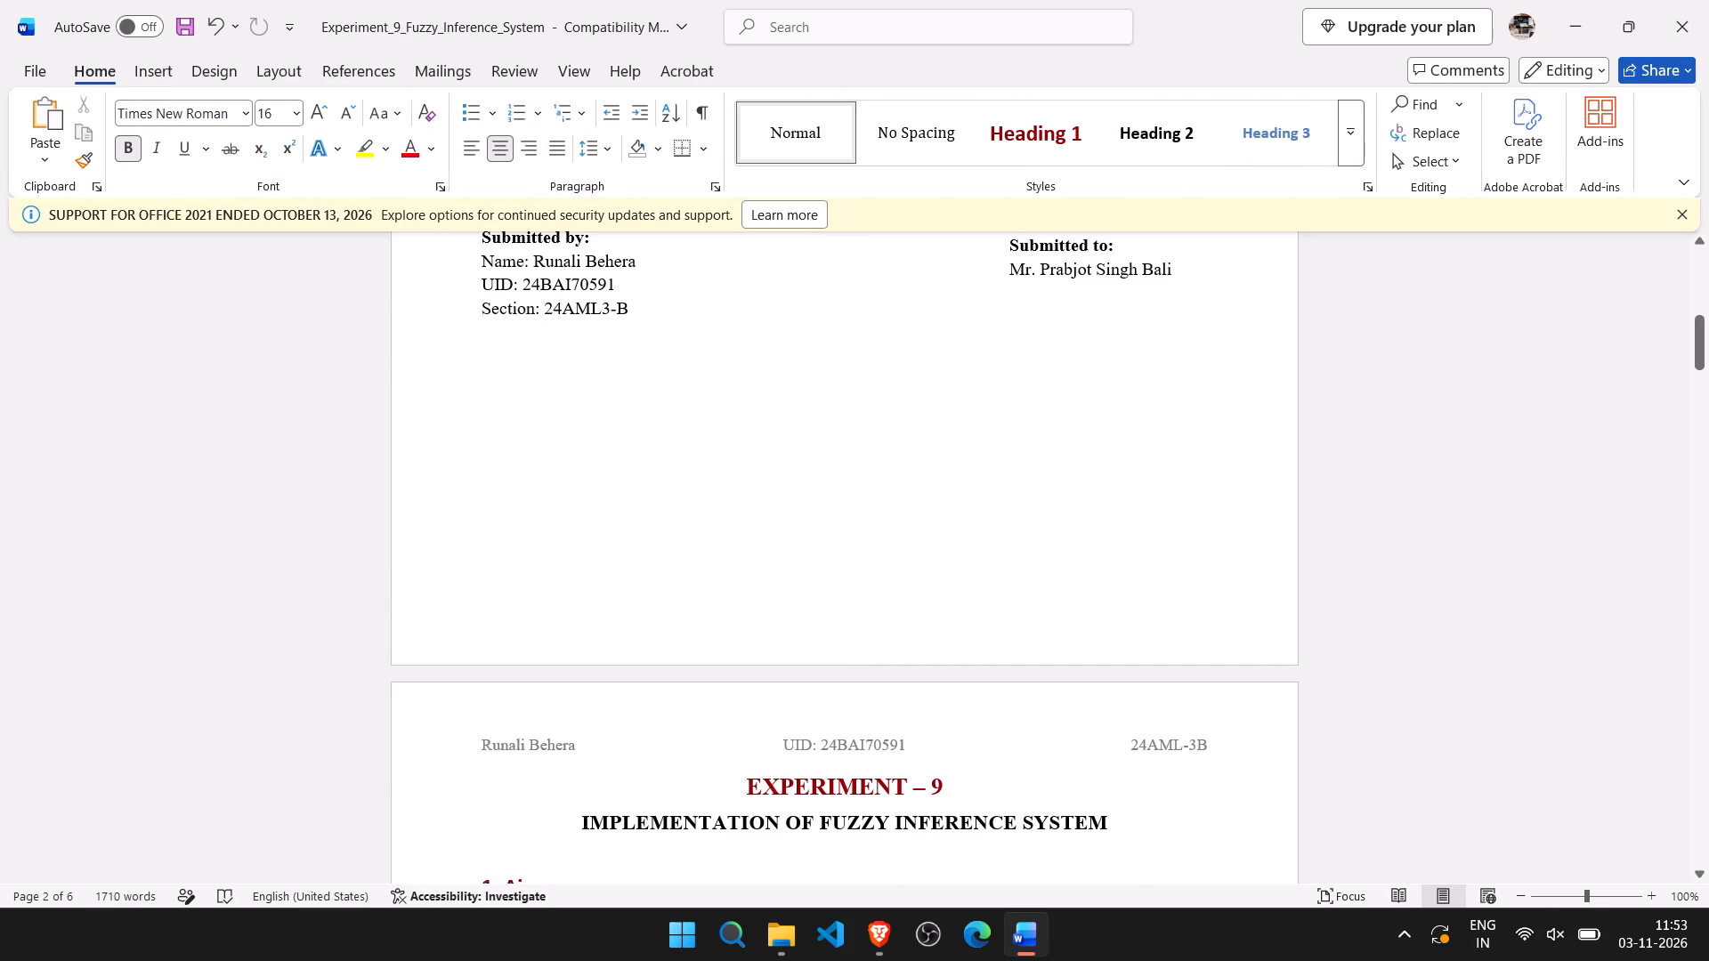
# Insert Plain Number 2 page numbers at the bottom of the pages and close footer editing.
pyautogui.click(151, 79)
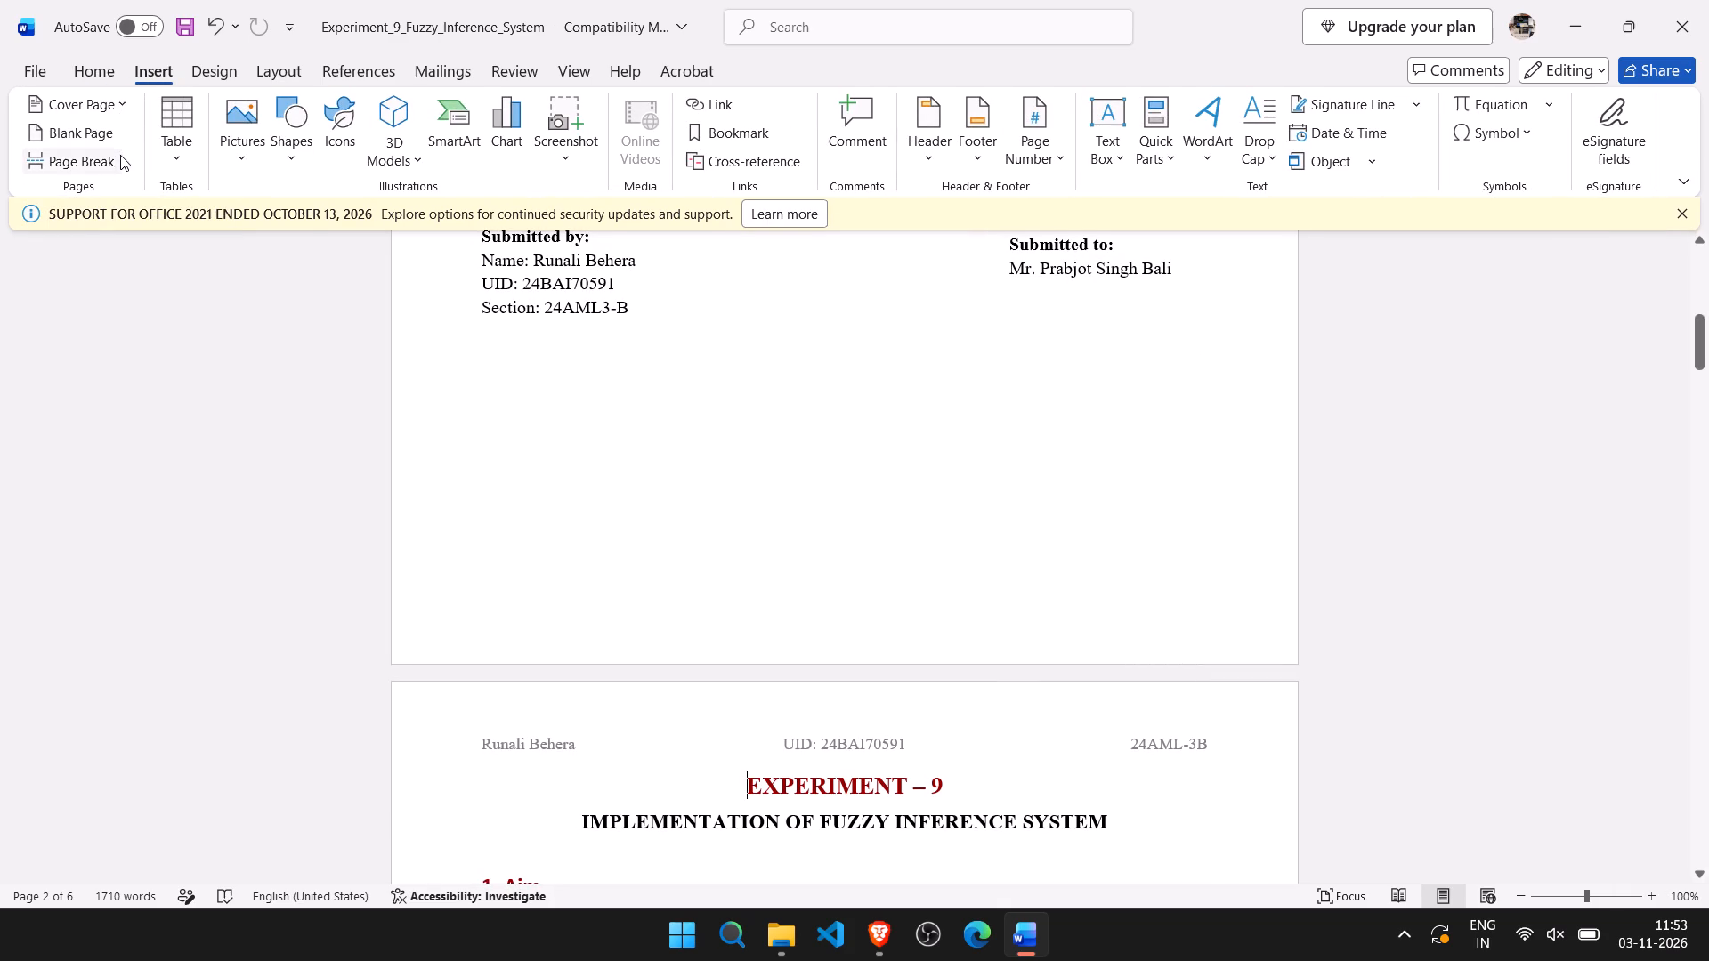
pyautogui.click(1062, 167)
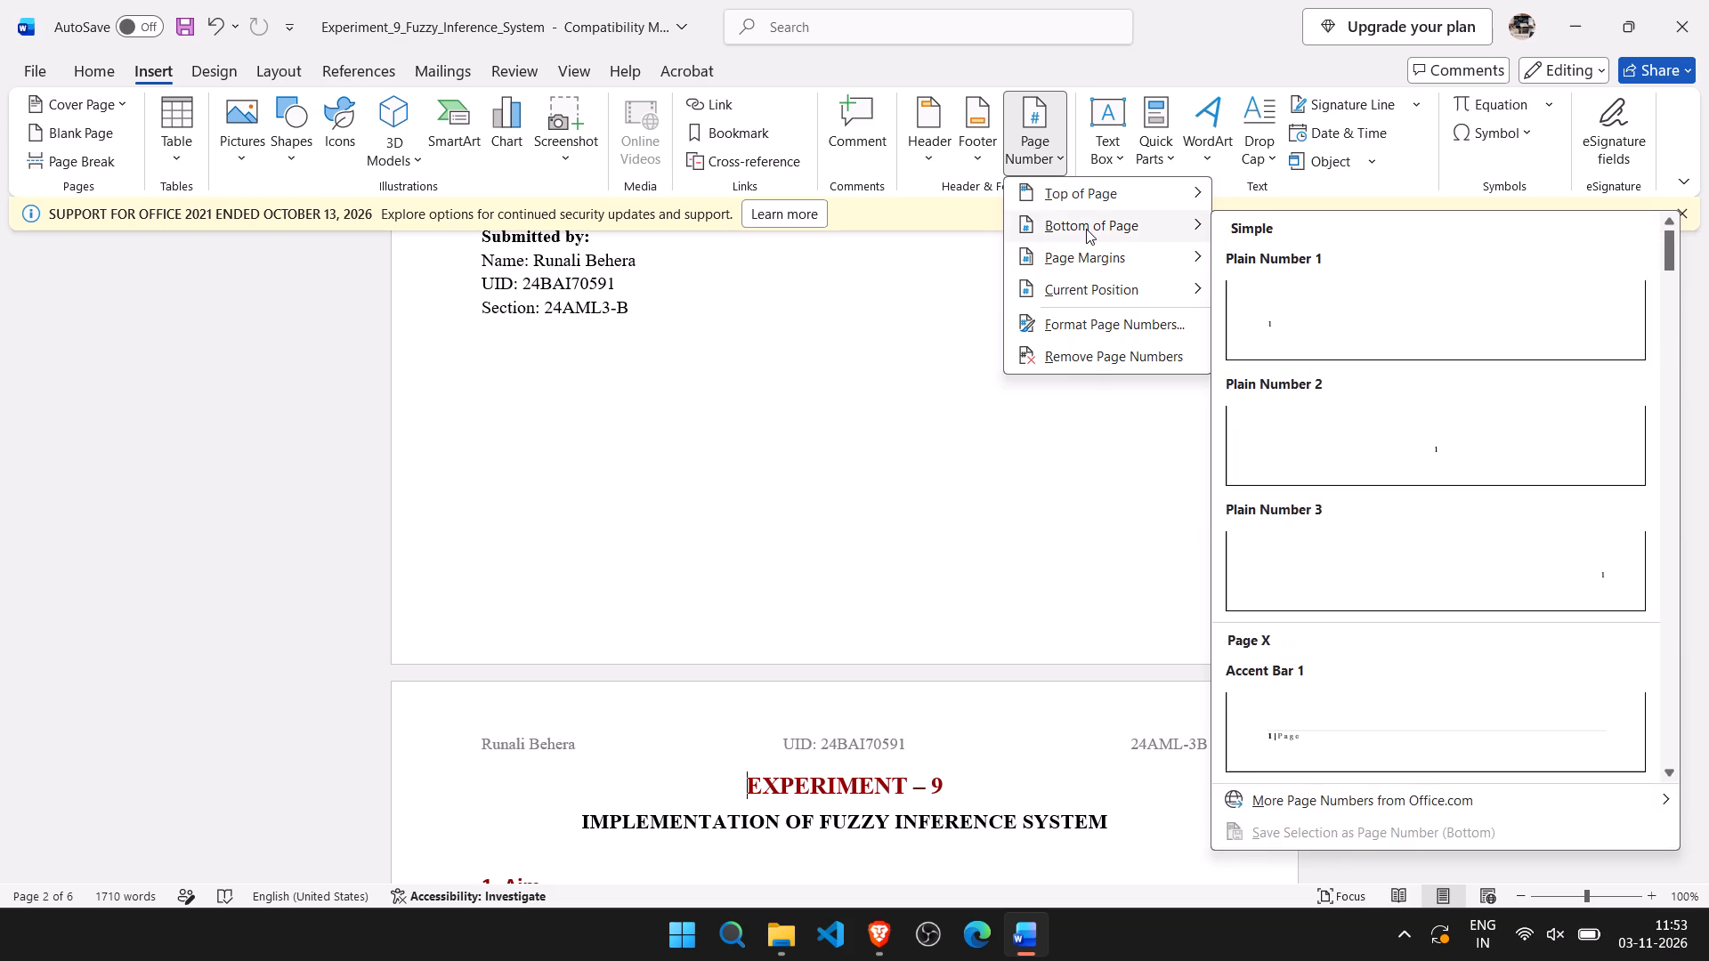
pyautogui.click(1086, 229)
pyautogui.click(1376, 424)
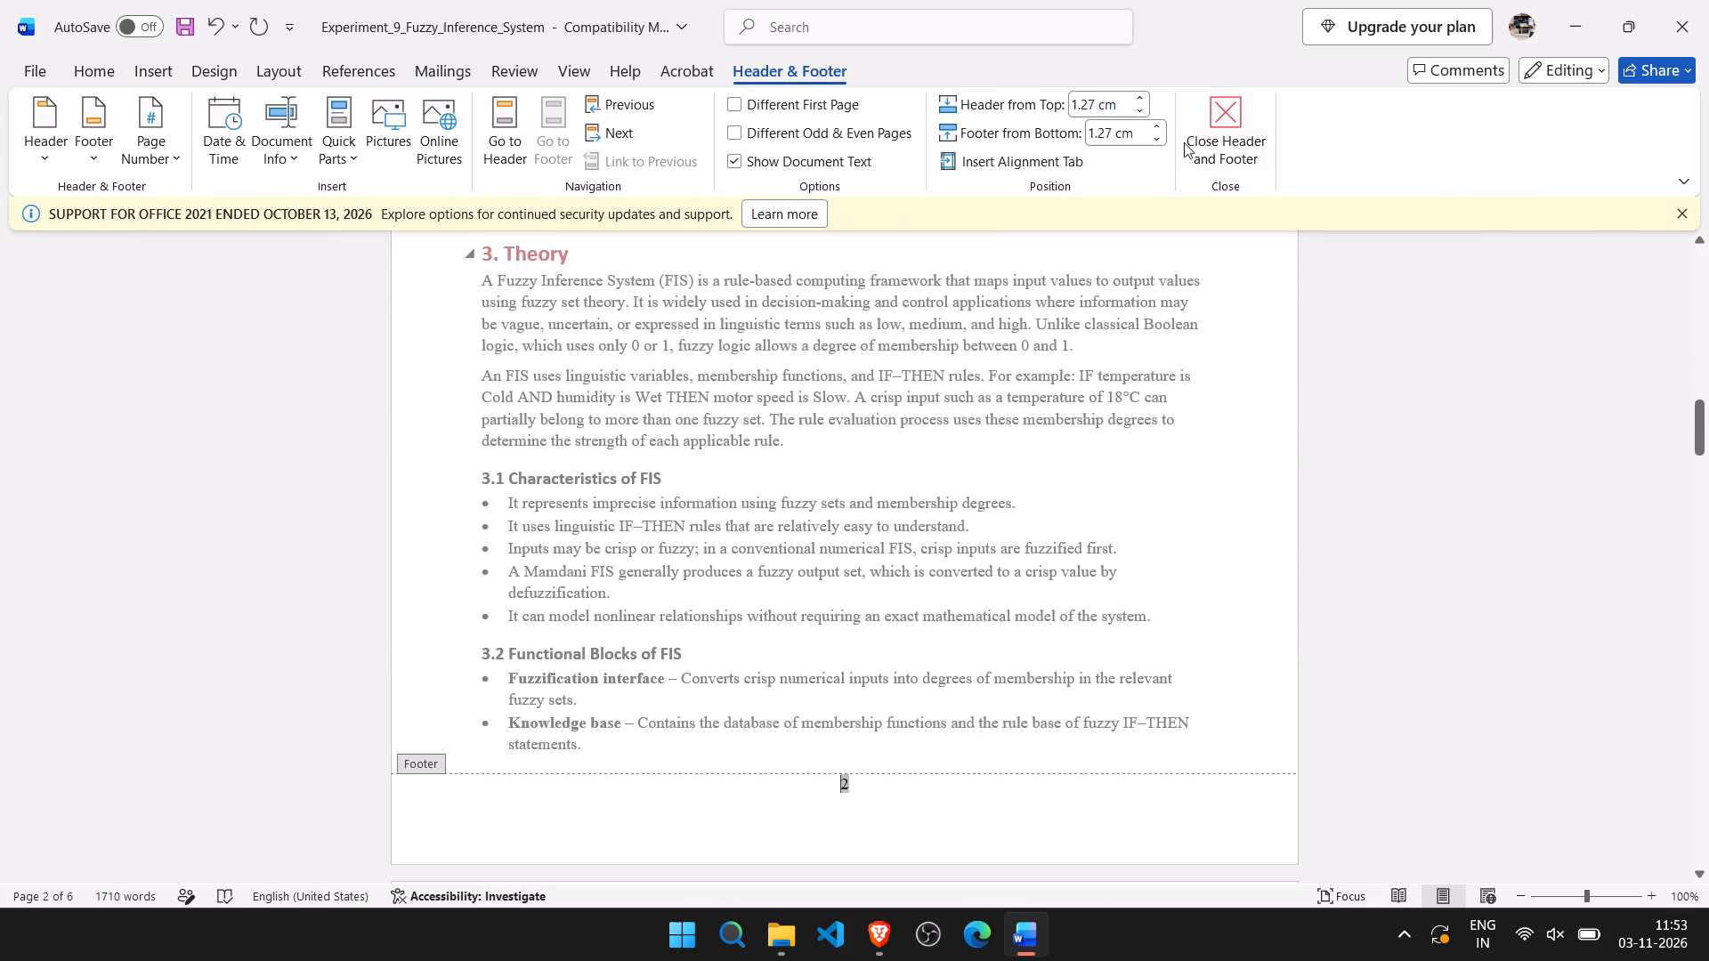
pyautogui.click(1233, 135)
# Change the font colour of the "EXPERIMENT – 9" title on page 2 to black.
pyautogui.scroll(1, 997, 355)
pyautogui.scroll(-1, 997, 355)
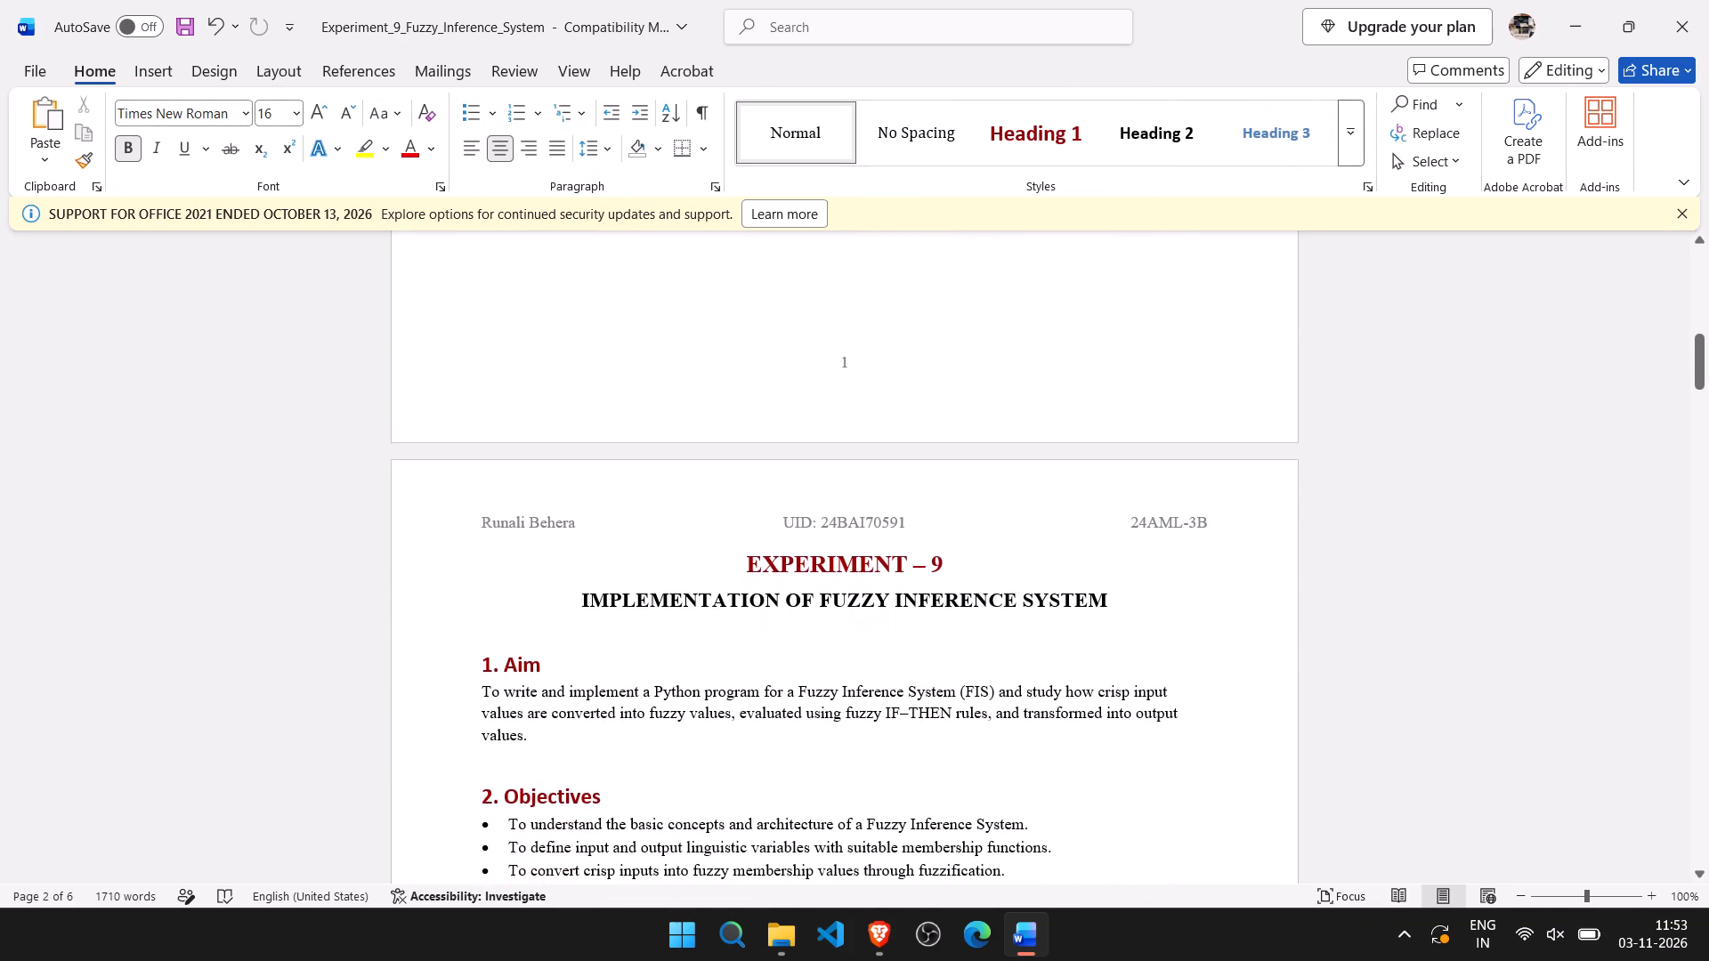
pyautogui.moveTo(956, 560); pyautogui.dragTo(766, 540)
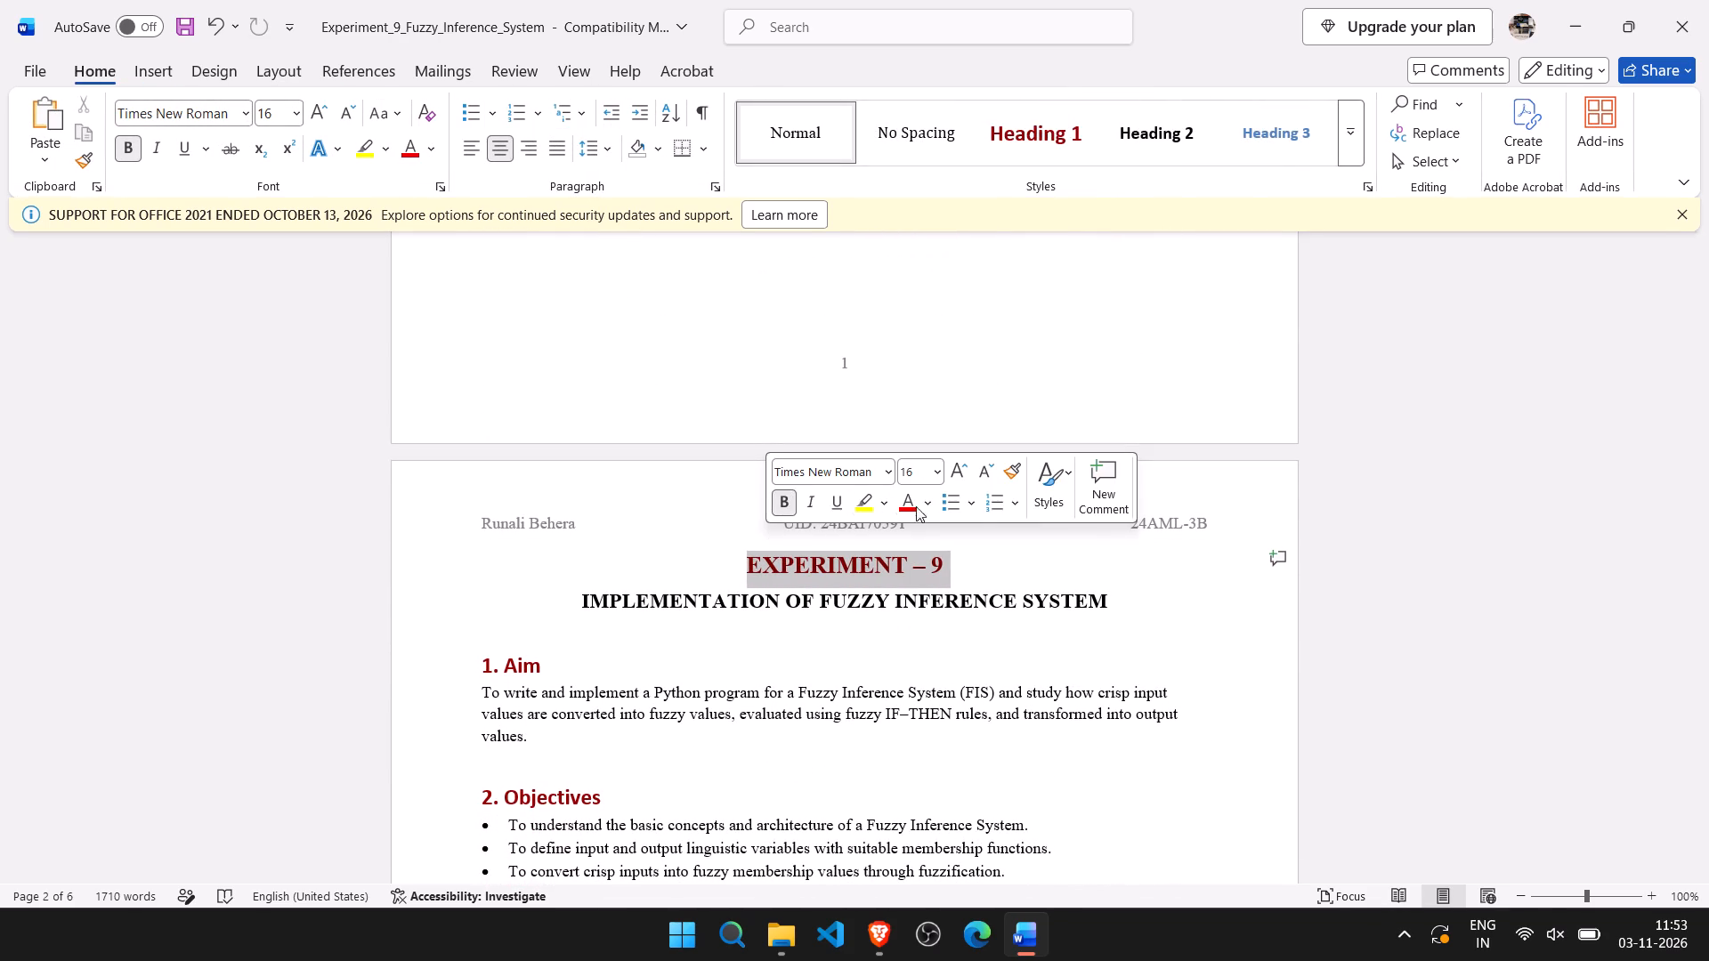
pyautogui.click(930, 500)
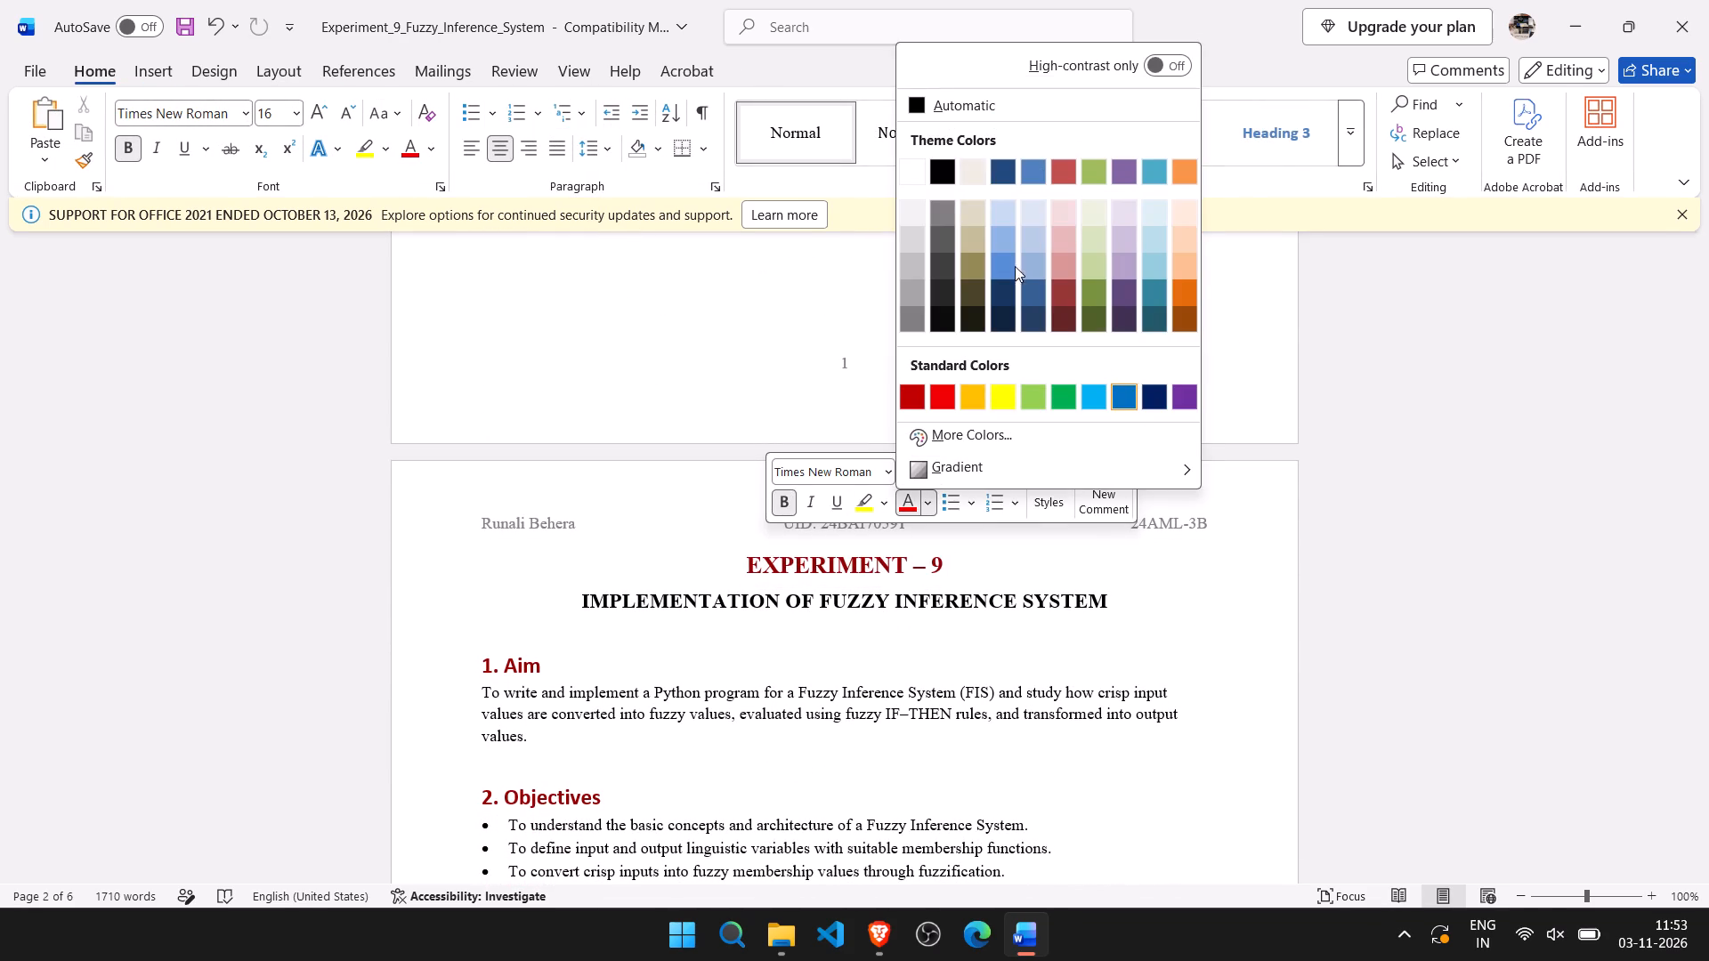
pyautogui.click(944, 163)
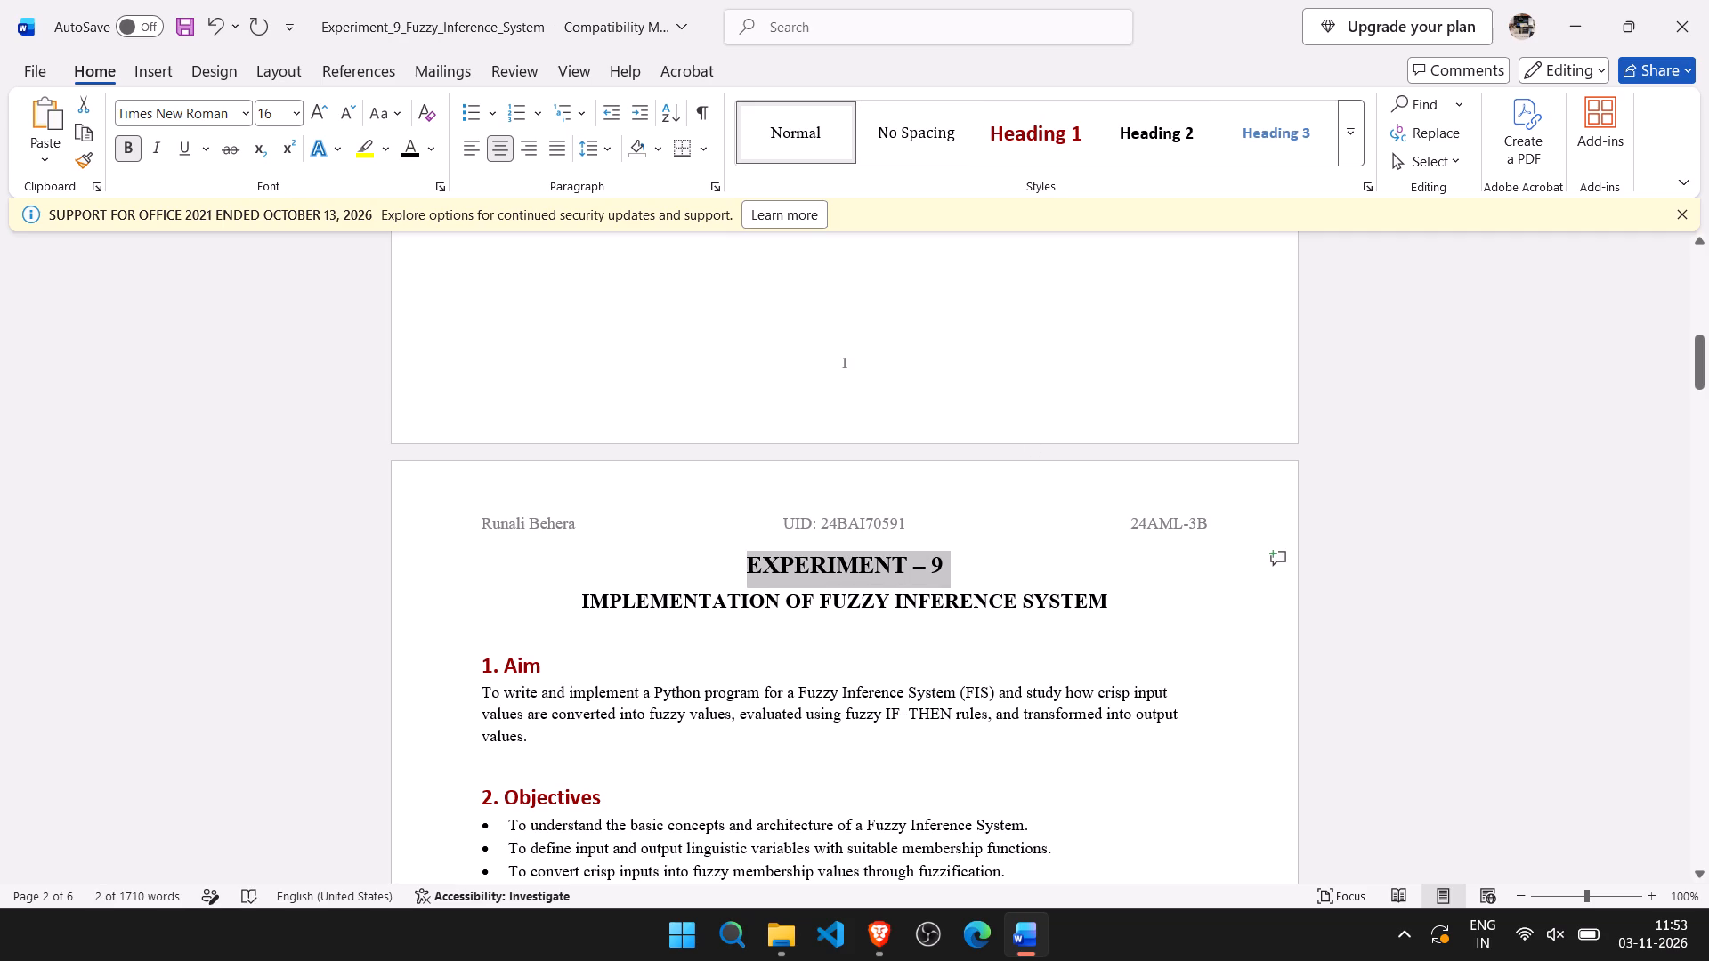
# Delete the "IMPLEMENTATION OF FUZZY INFERENCE SYSTEM" subtitle below the experiment title.
pyautogui.moveTo(1119, 601); pyautogui.dragTo(622, 600)
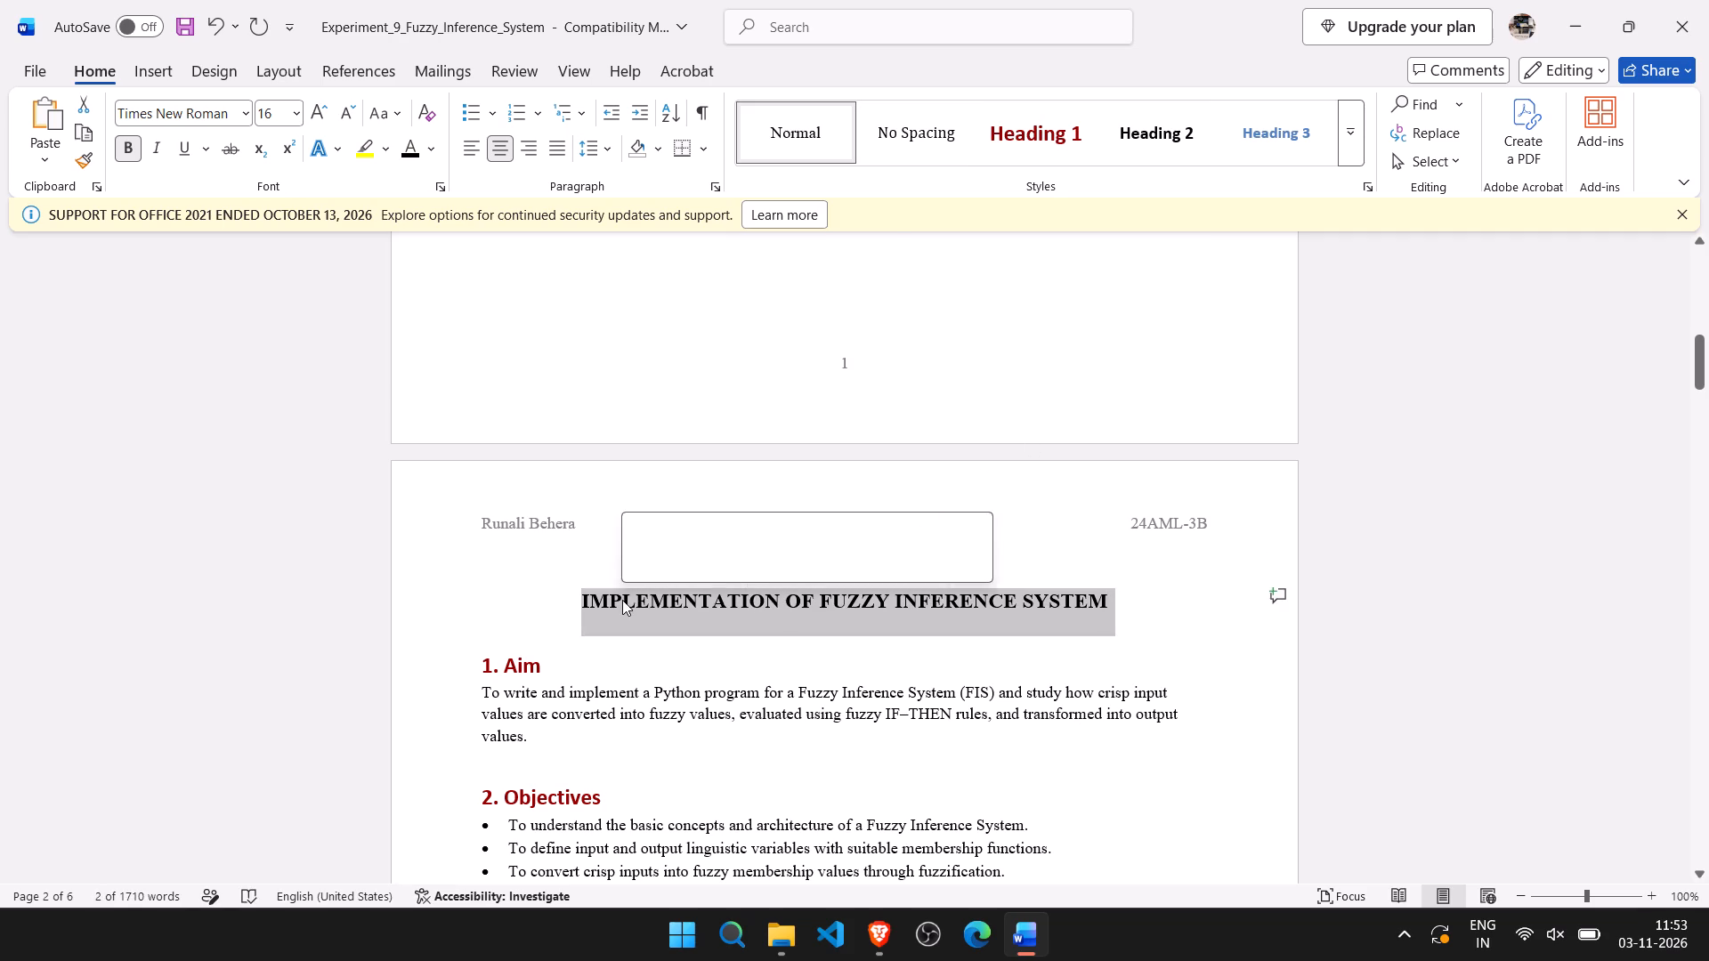
pyautogui.press('BackSpace')
pyautogui.press('BackSpace')
pyautogui.press('BackSpace')
pyautogui.press('BackSpace')
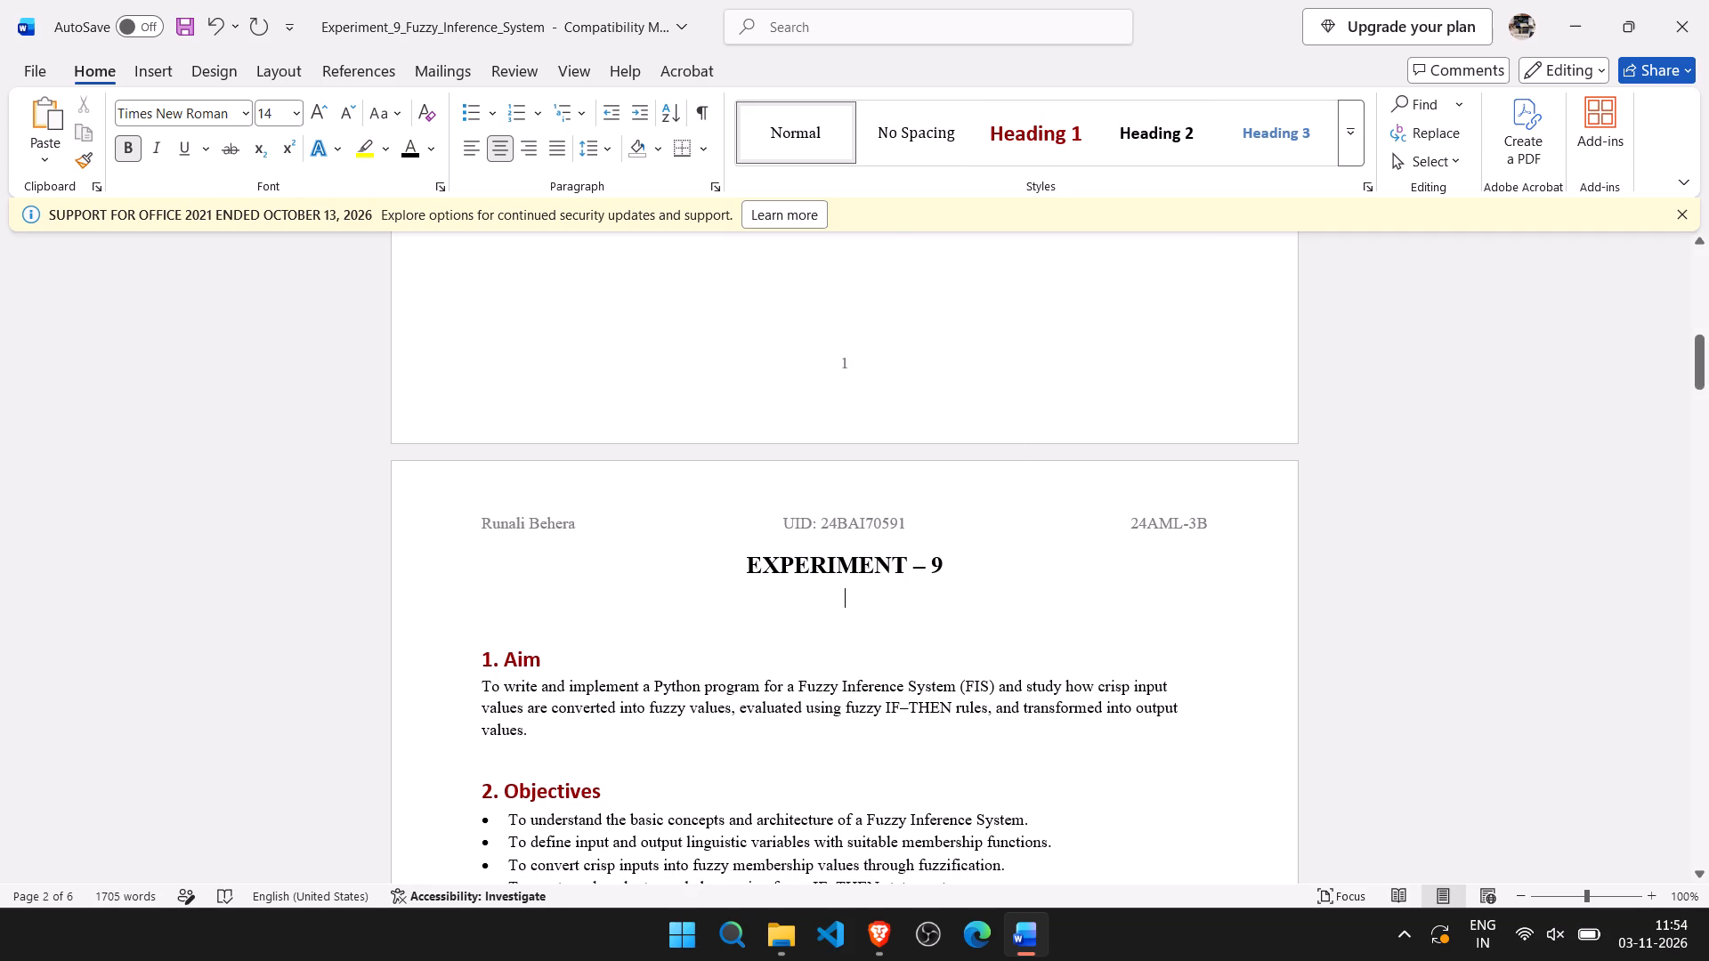
# Change the font colour of the "1. Aim" heading to black.
pyautogui.moveTo(551, 658); pyautogui.dragTo(474, 666)
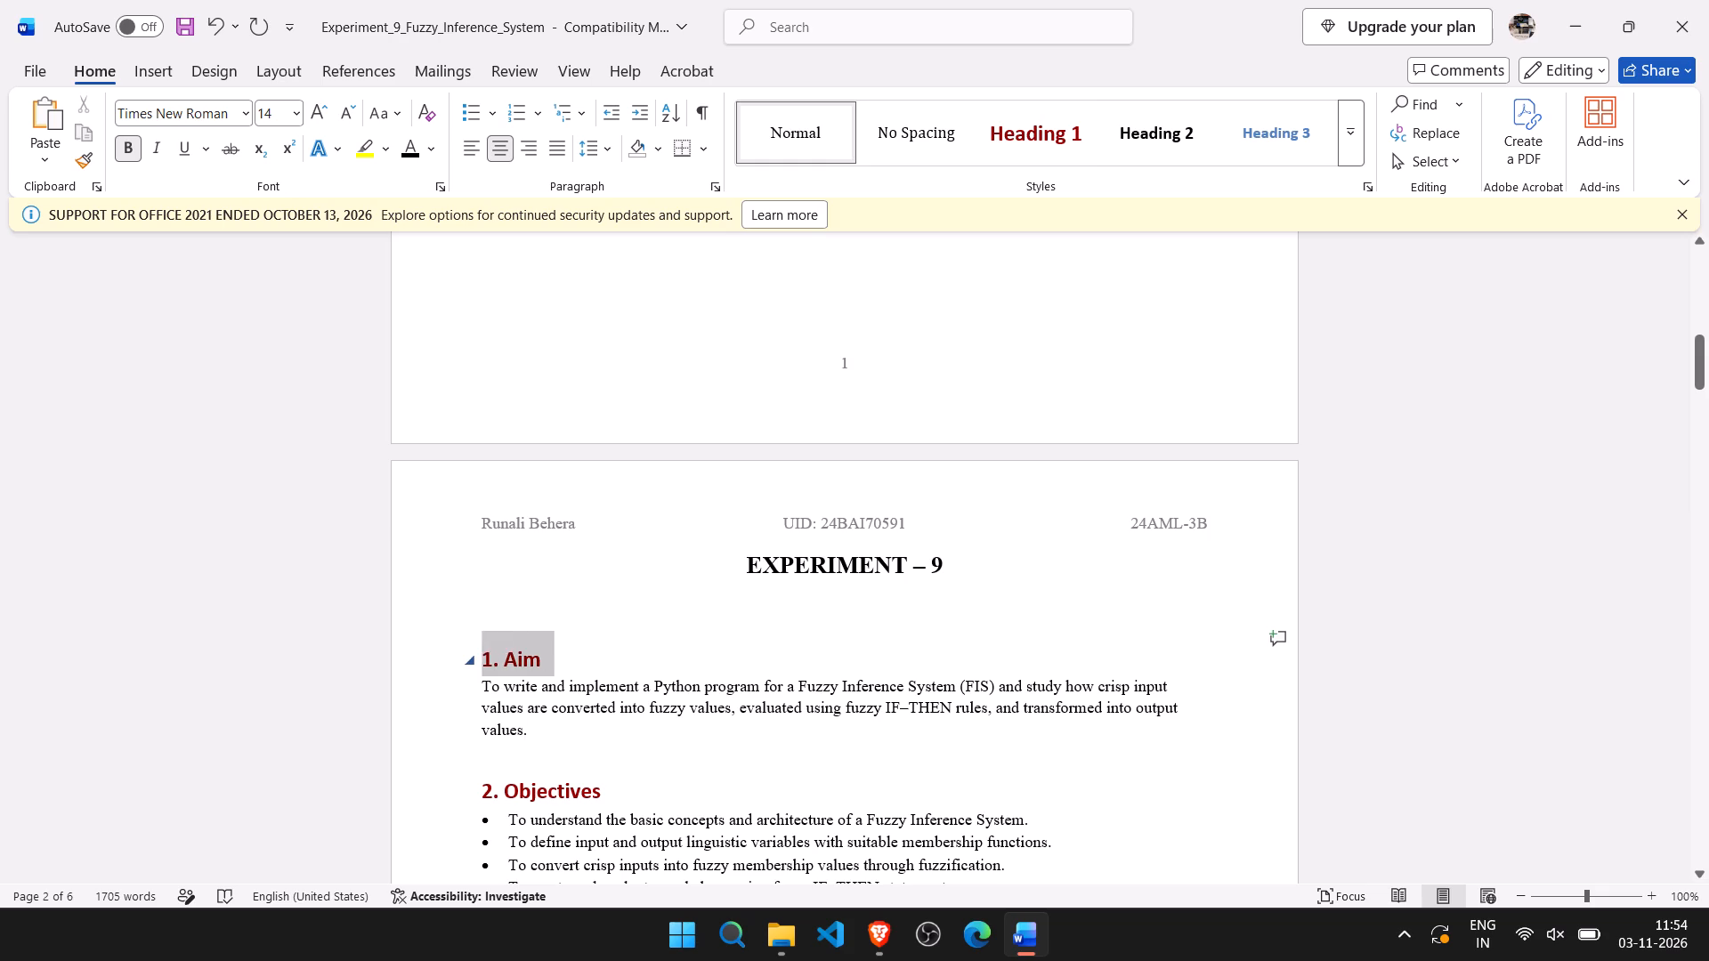
pyautogui.moveTo(474, 666); pyautogui.dragTo(474, 666)
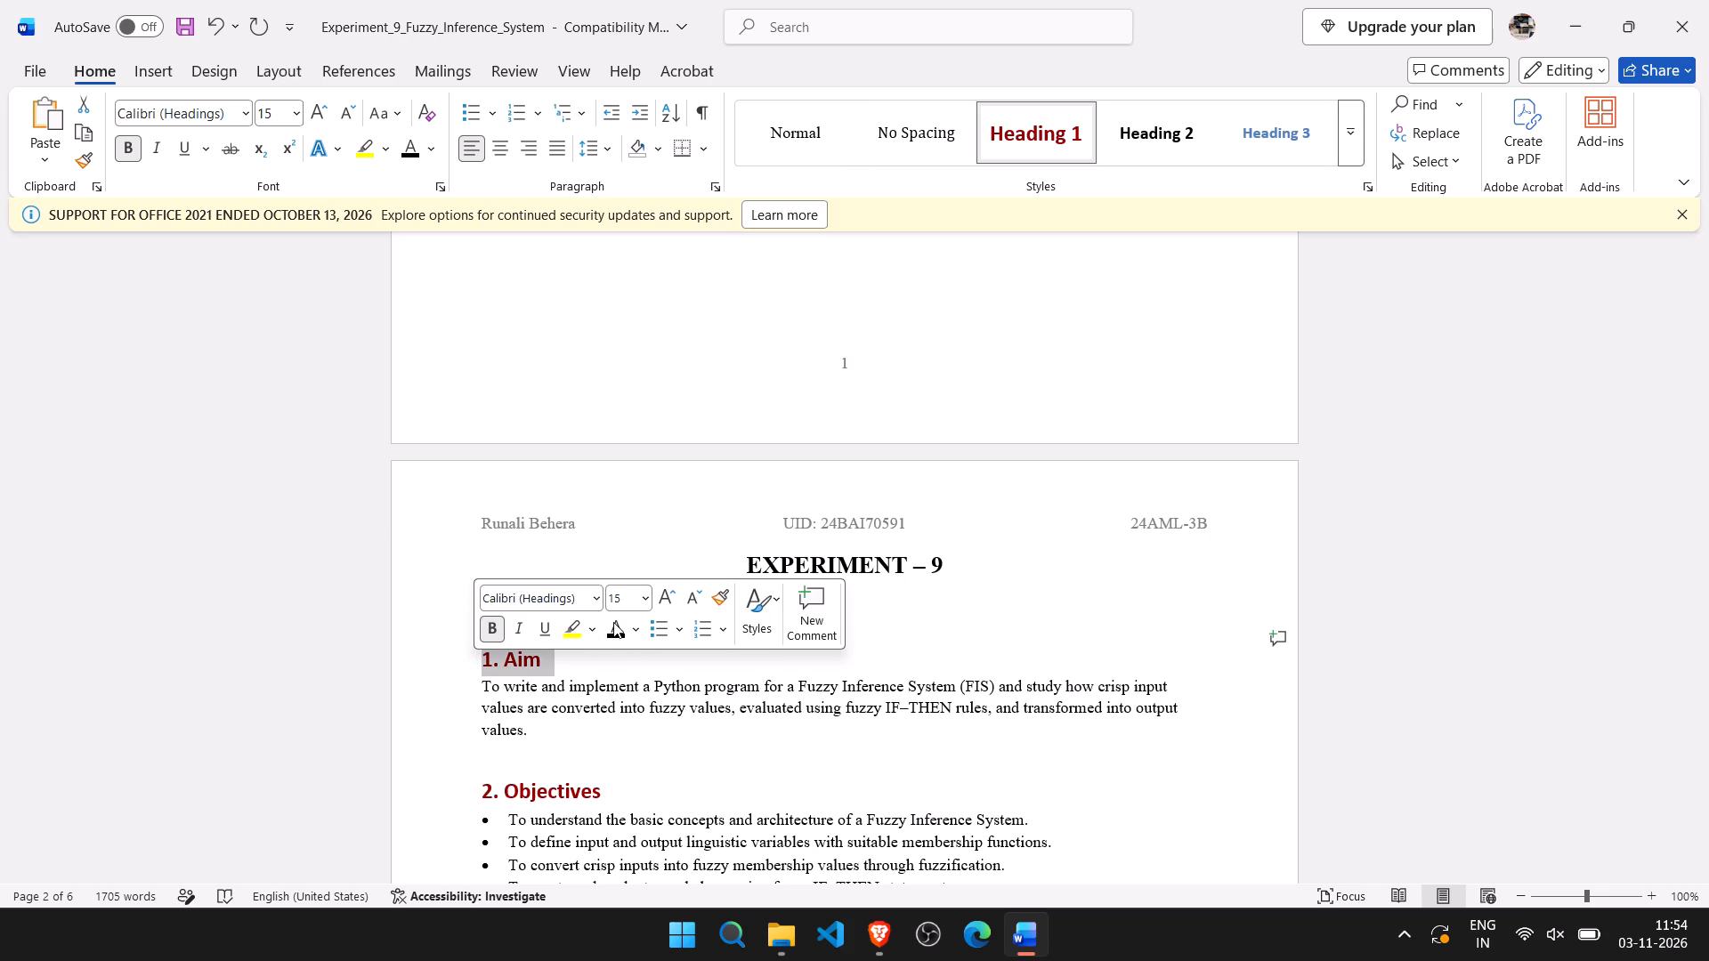
pyautogui.click(613, 622)
pyautogui.click(524, 715)
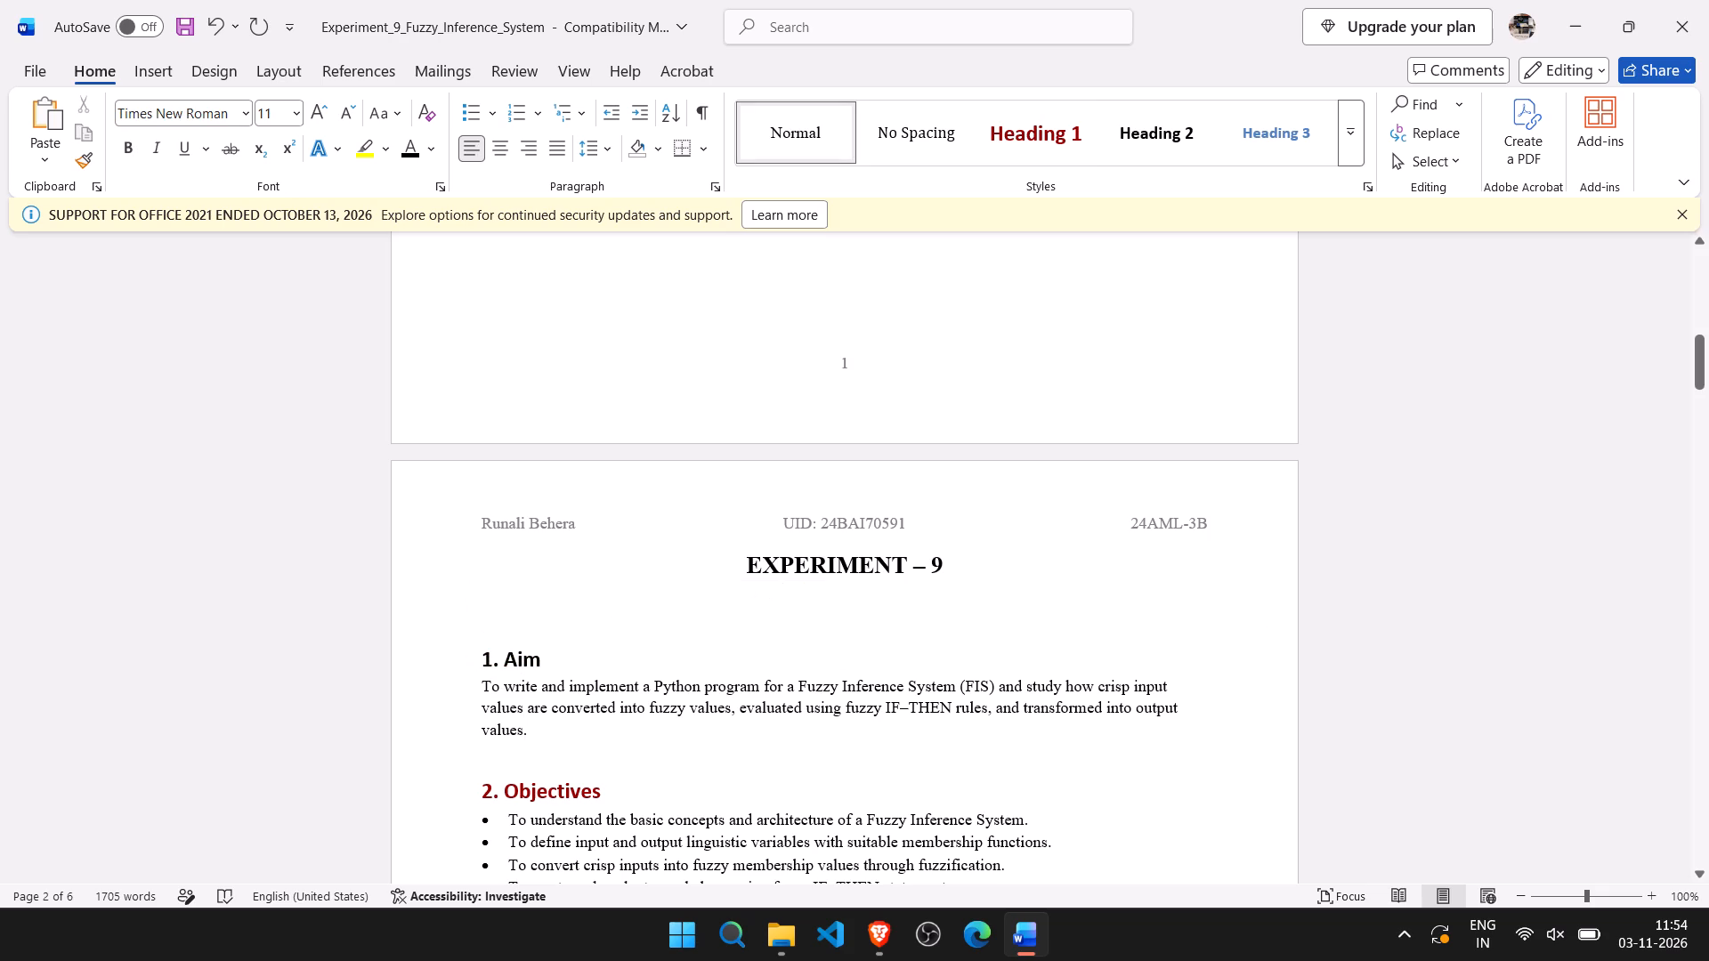
# Justify the paragraph under the Aim heading and set its font size to 12.
pyautogui.moveTo(533, 731); pyautogui.dragTo(485, 695)
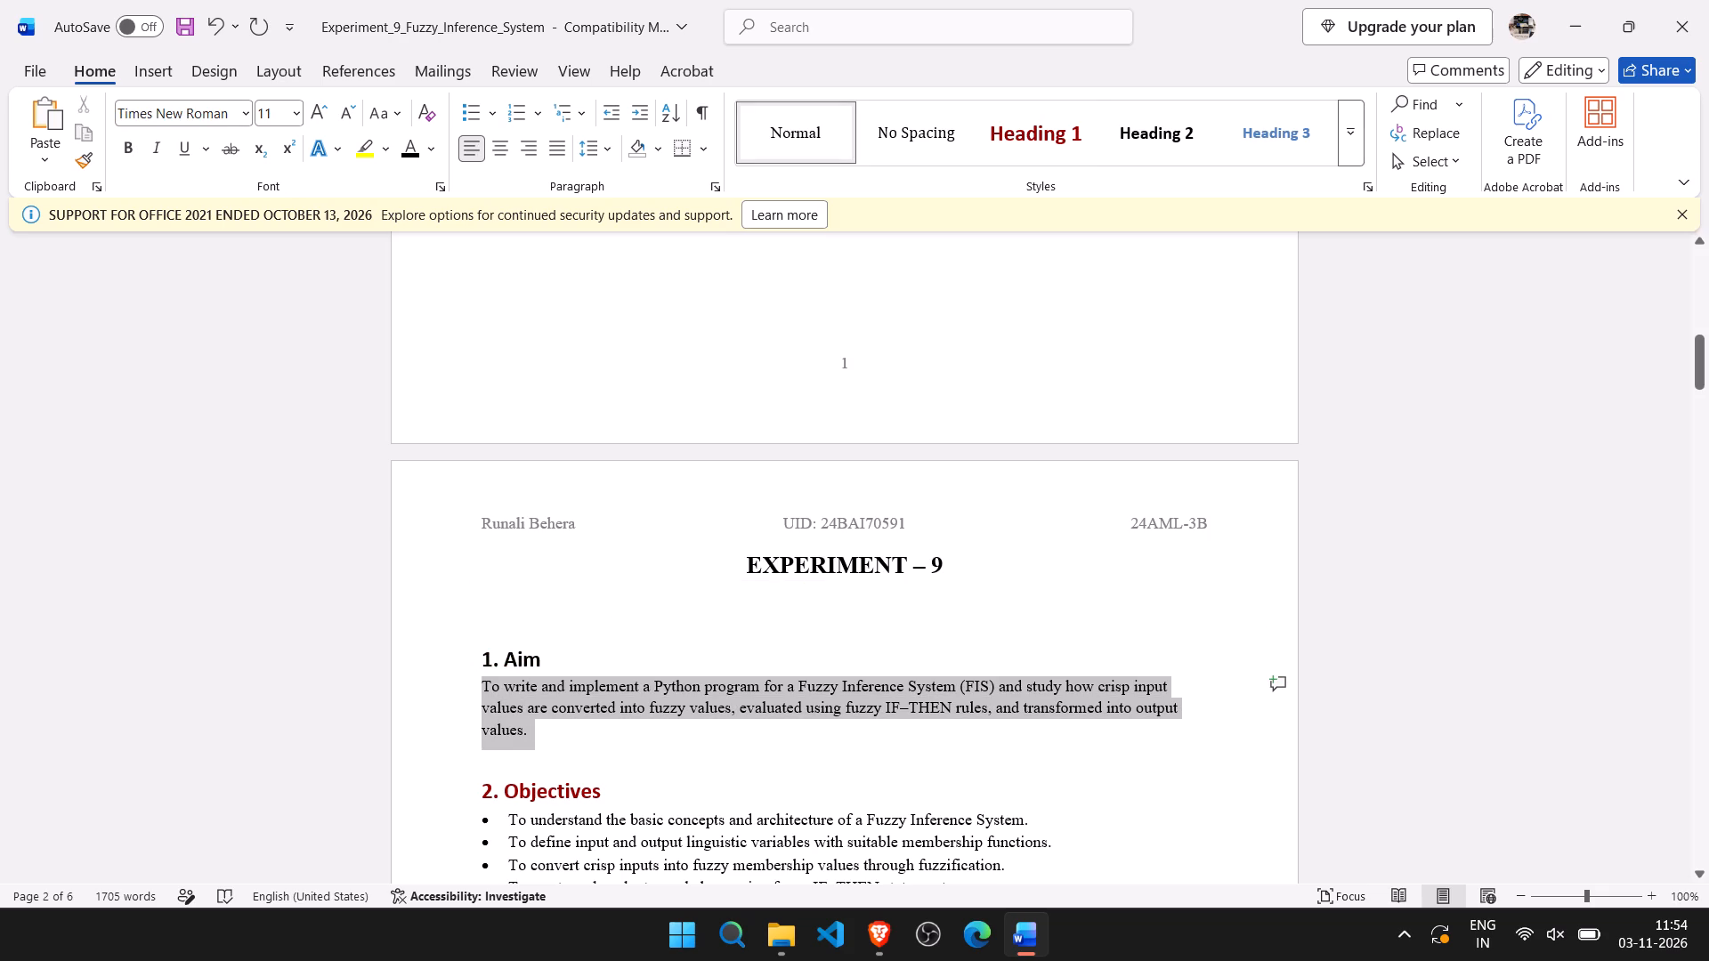
pyautogui.moveTo(485, 695); pyautogui.dragTo(483, 693)
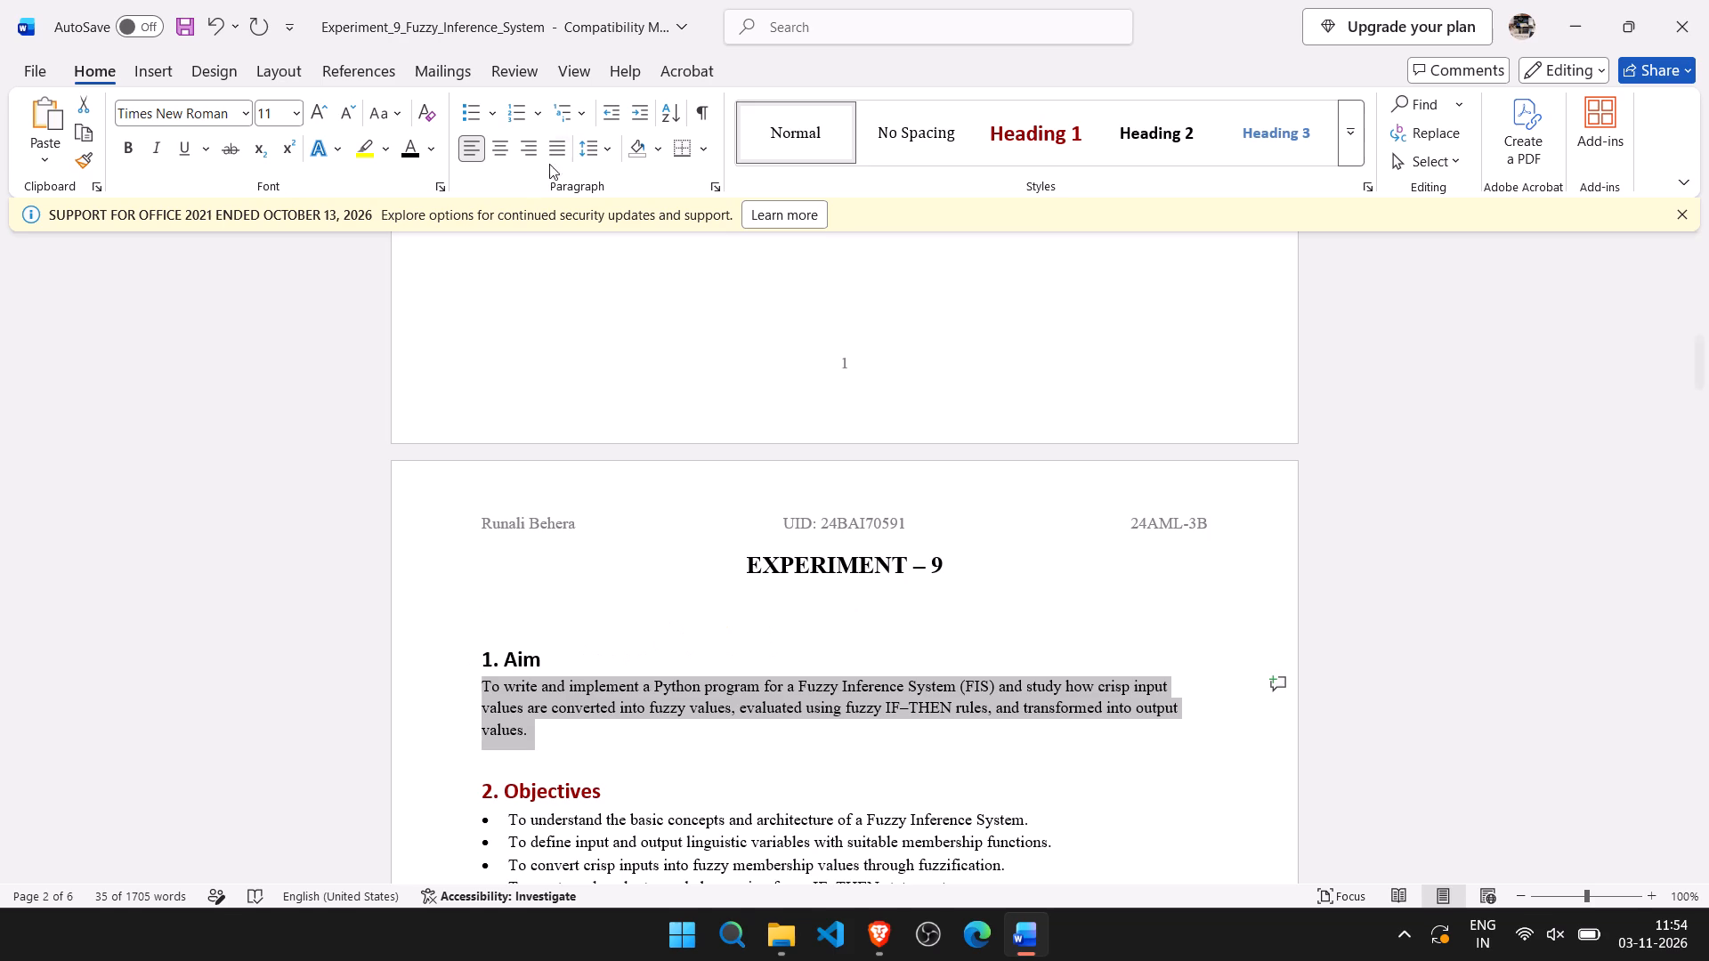
pyautogui.click(555, 148)
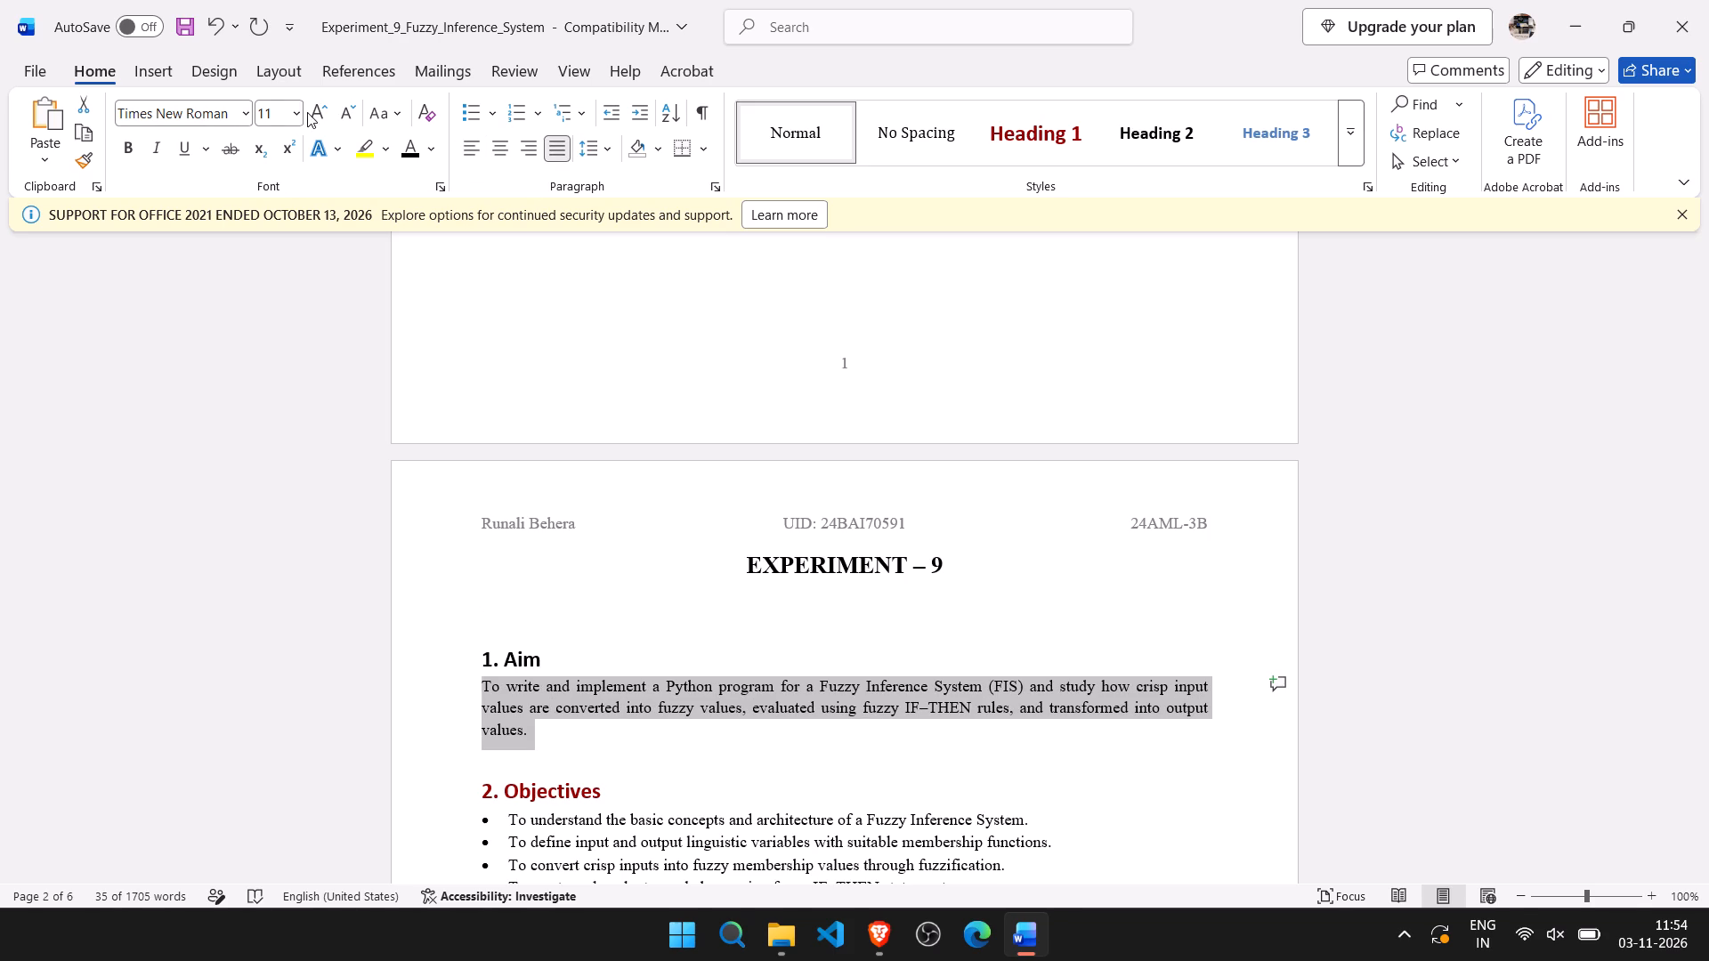
pyautogui.click(296, 114)
pyautogui.click(276, 253)
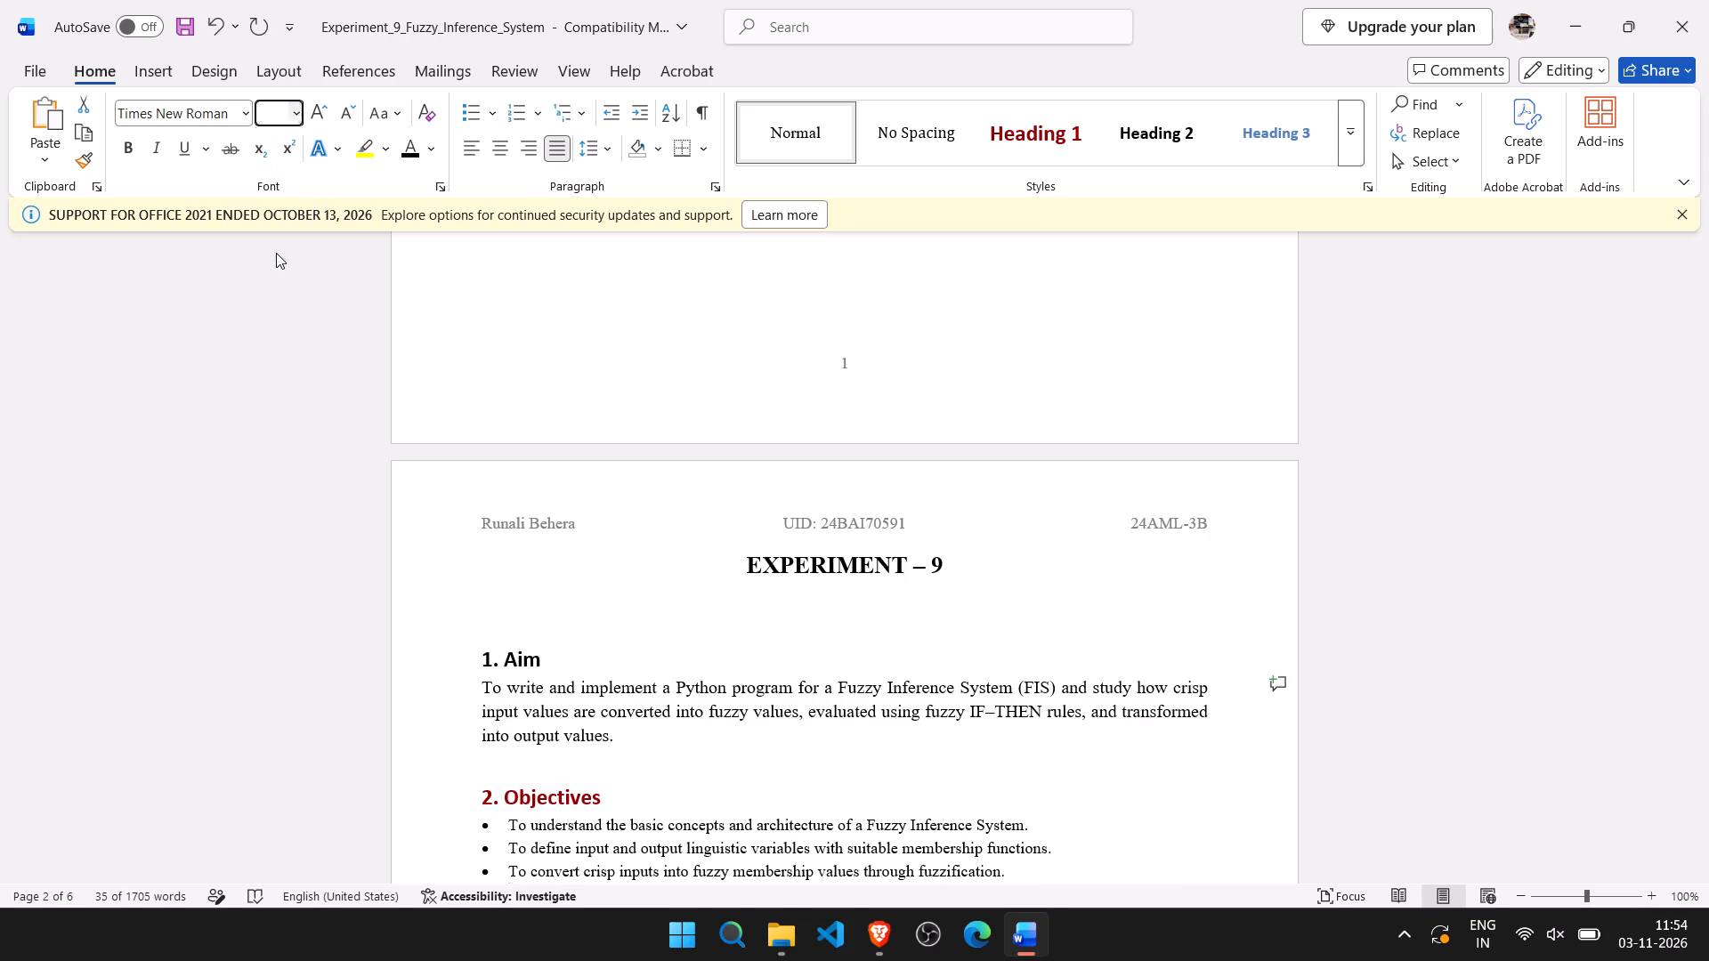
# Change the font colour of the "2. Objectives" heading to black.
pyautogui.scroll(-1, 639, 750)
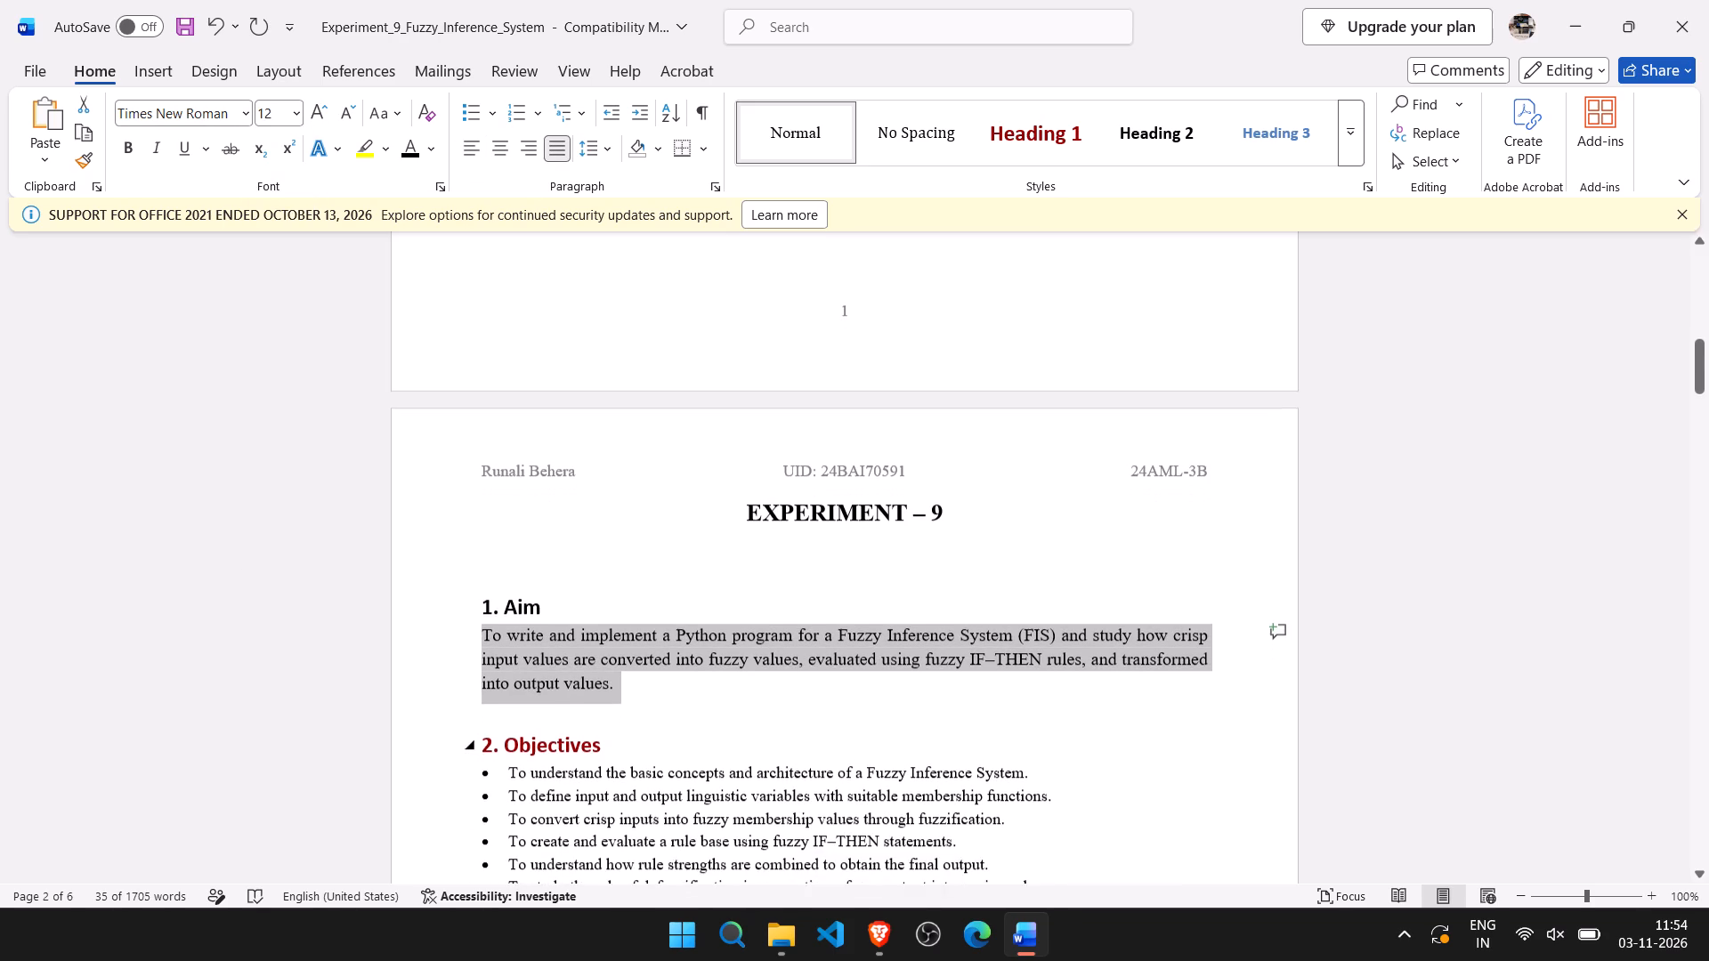
pyautogui.moveTo(612, 746); pyautogui.dragTo(466, 748)
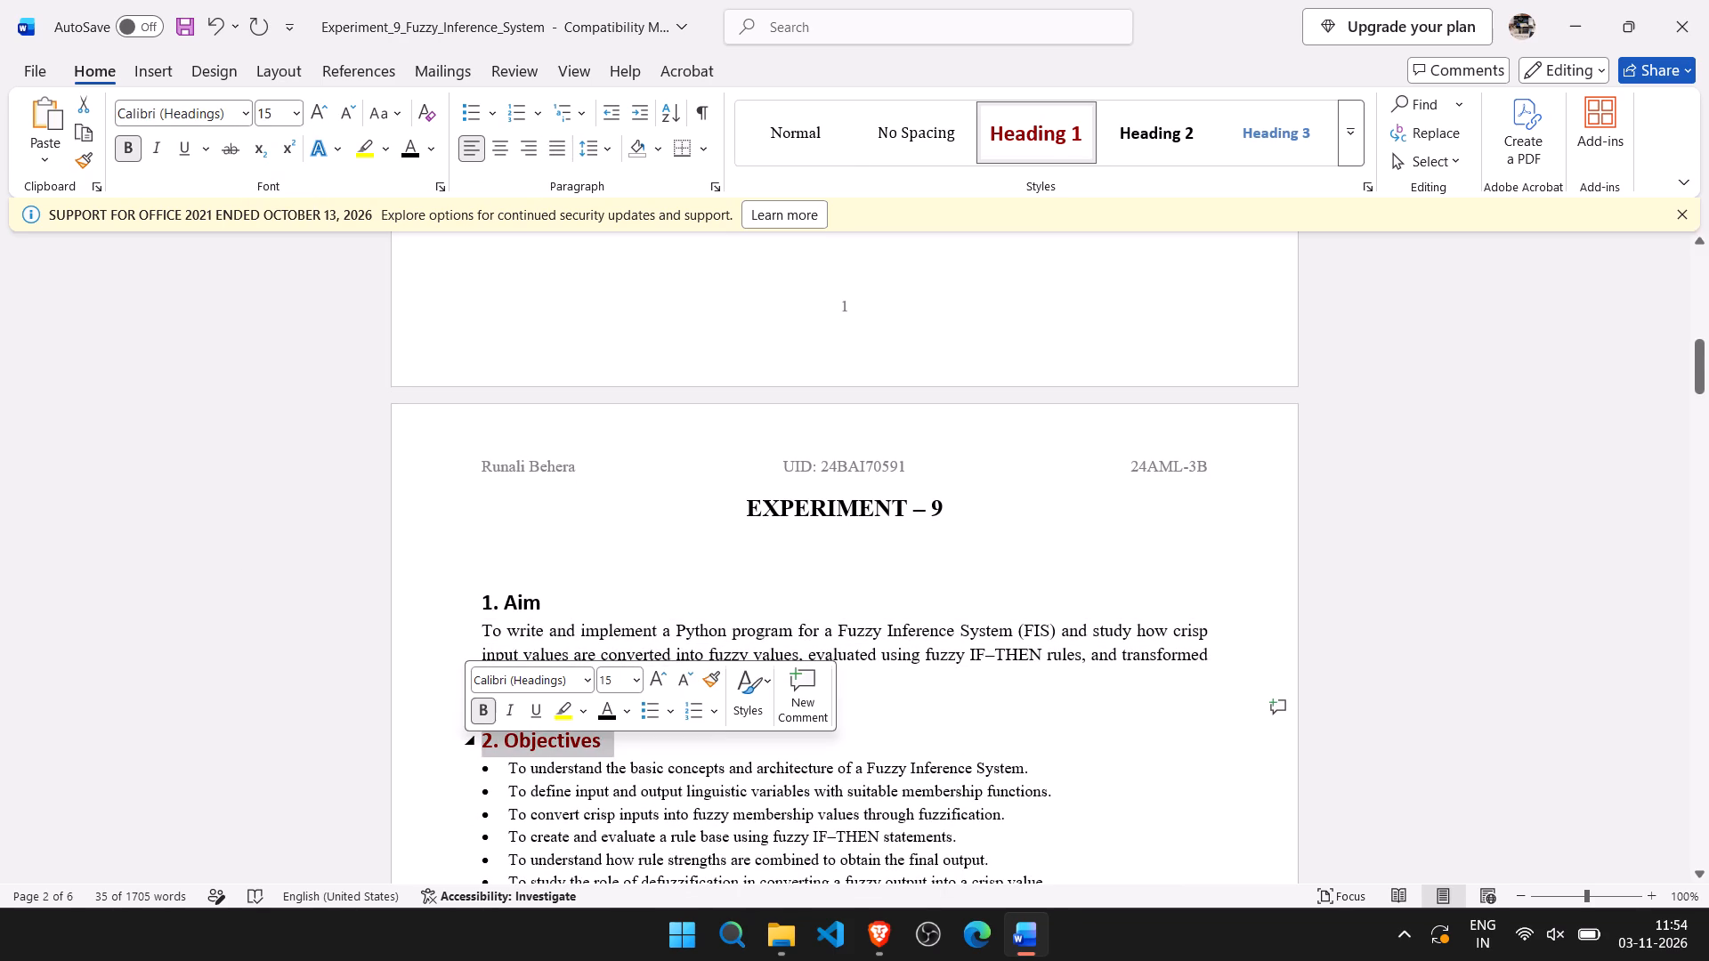
pyautogui.click(603, 711)
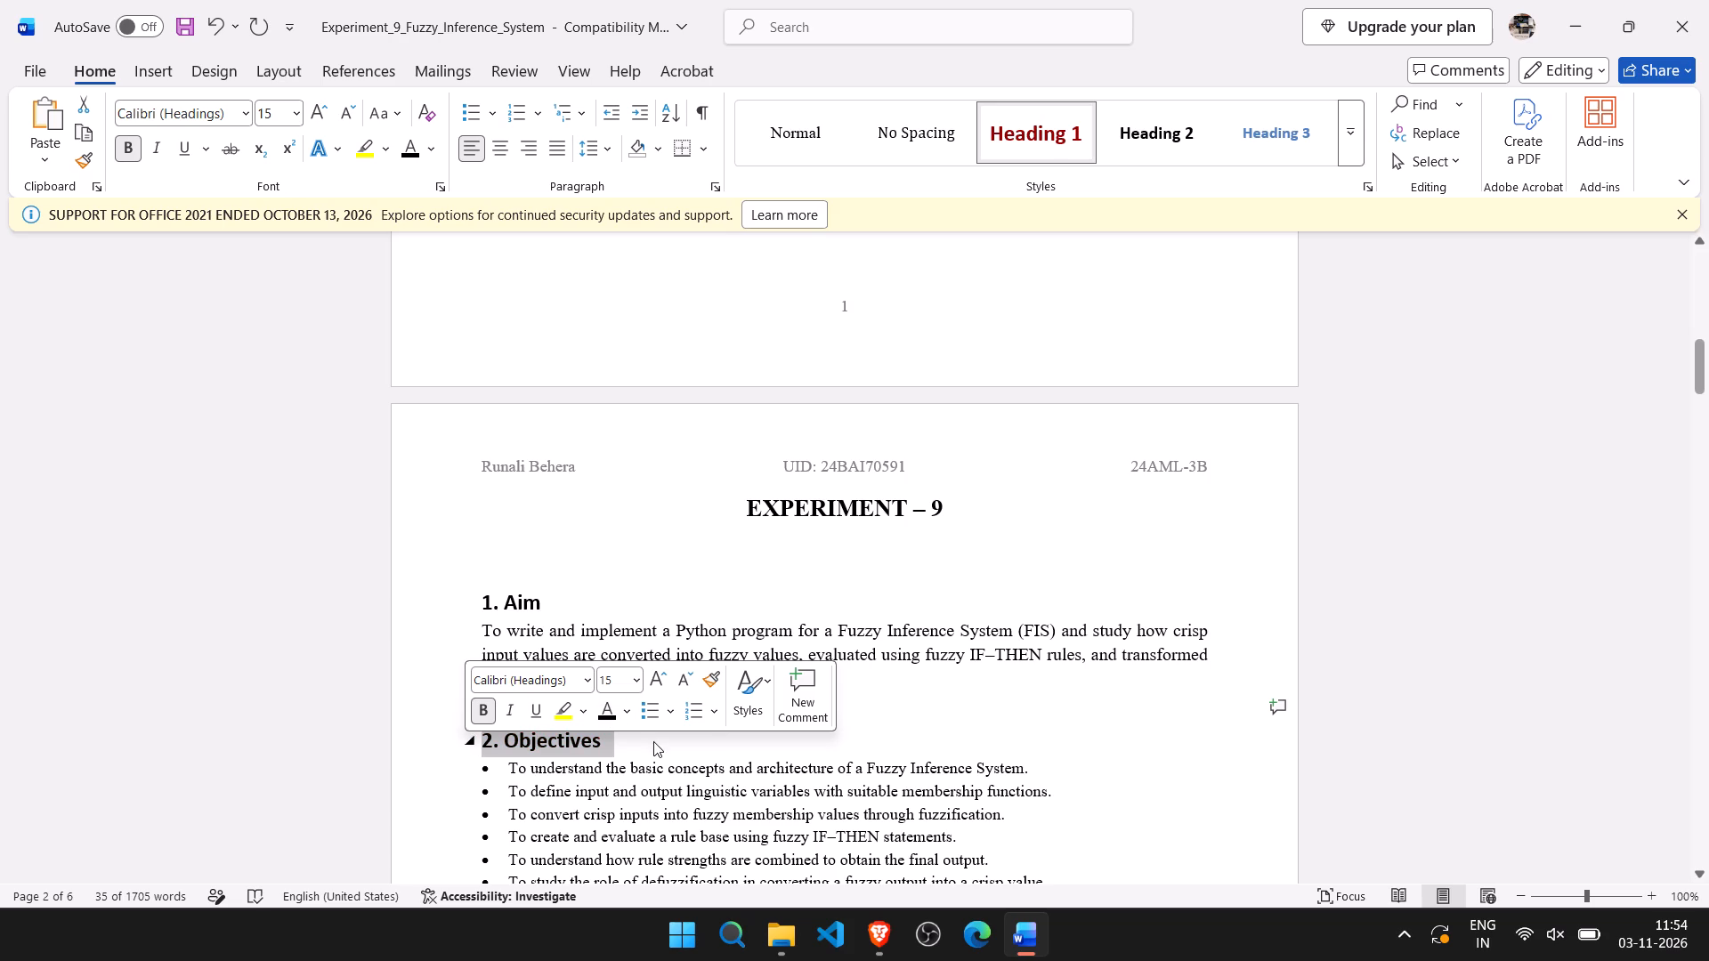
pyautogui.click(649, 747)
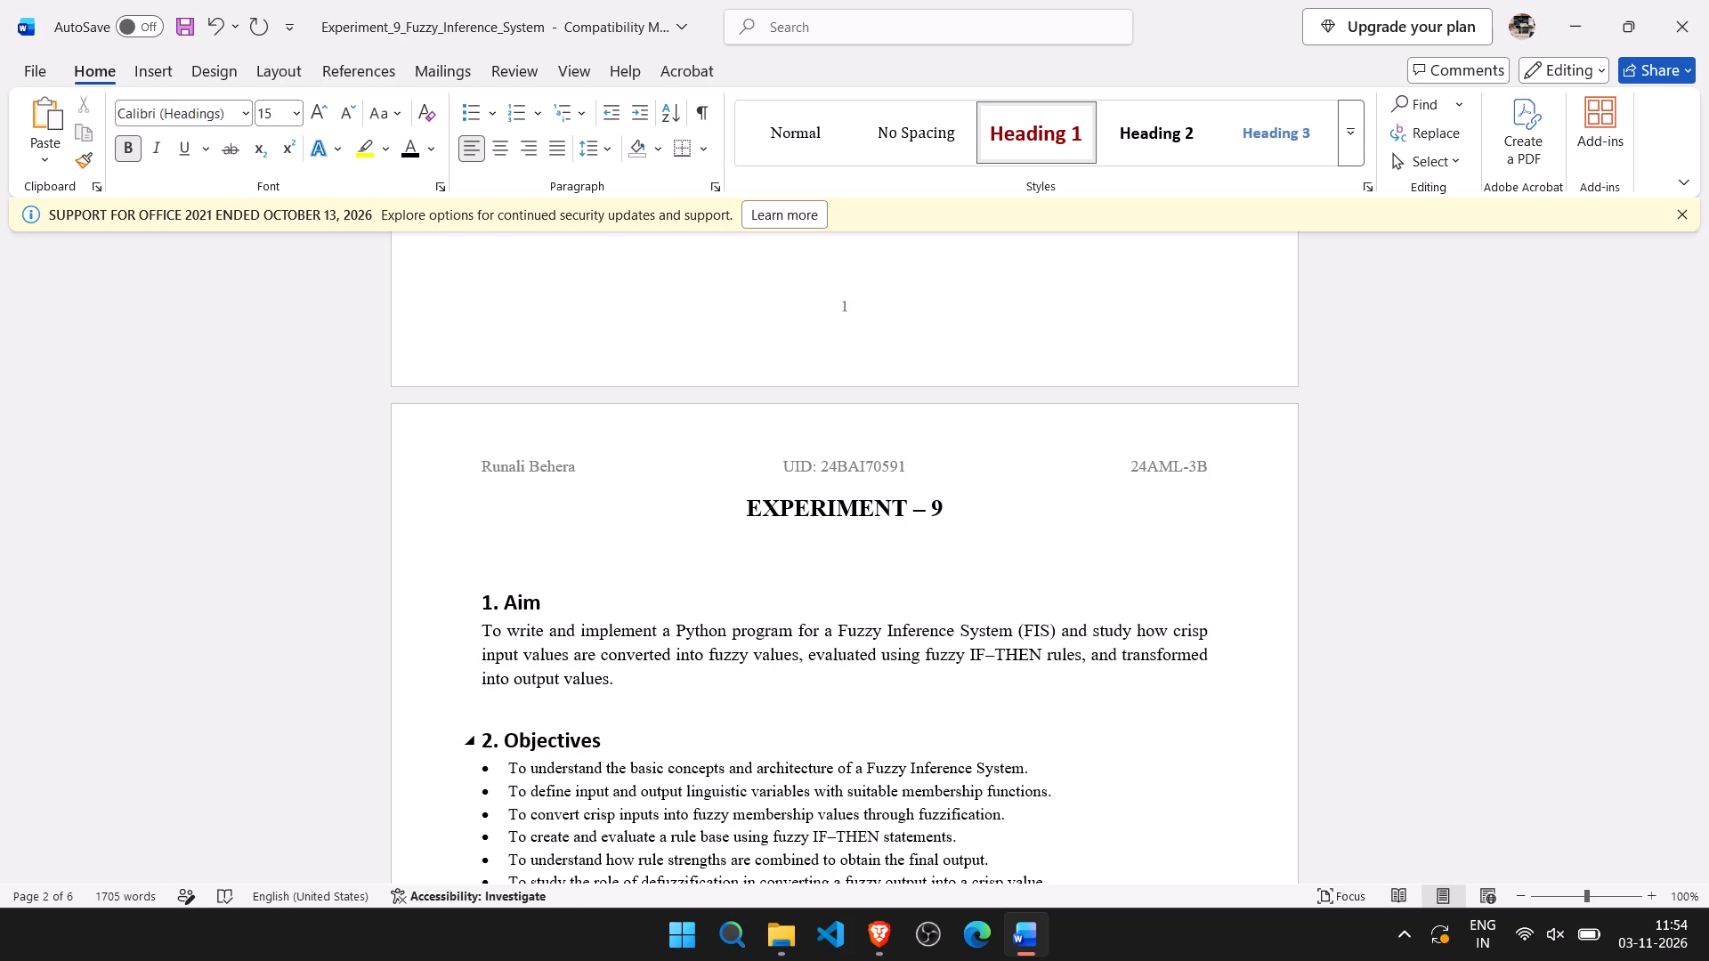
# Justify the Objectives bullet points, set their font size to 12, and convert them to a numbered list.
pyautogui.scroll(-1, 649, 747)
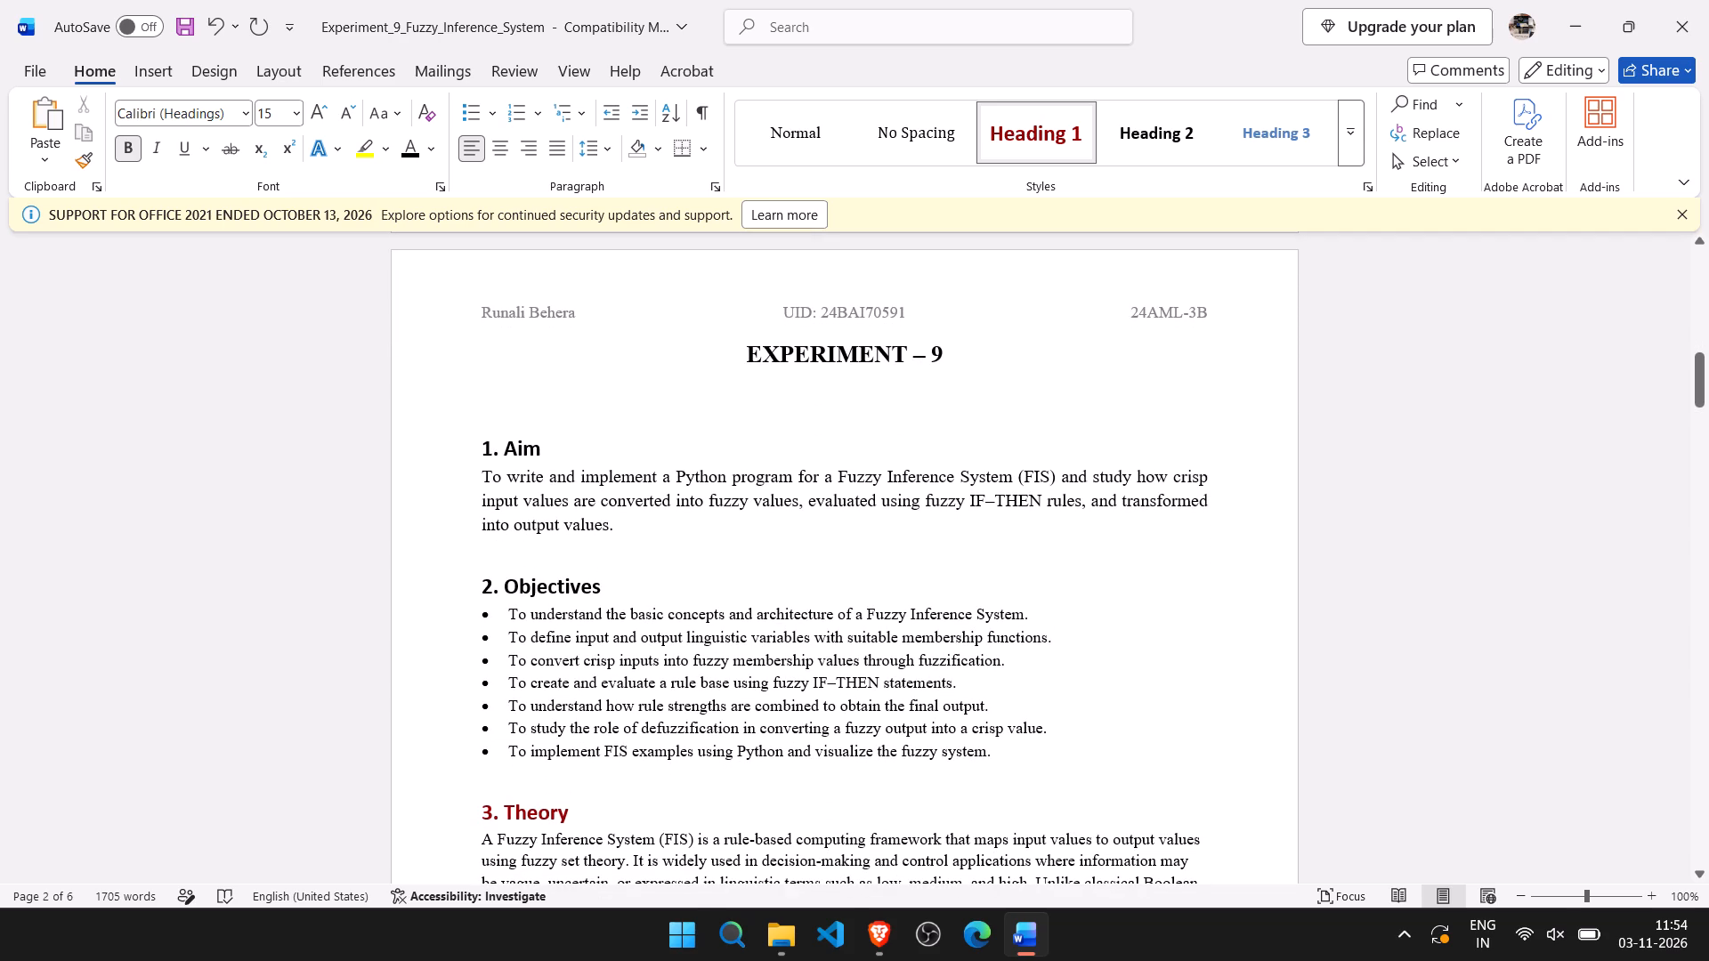
pyautogui.moveTo(509, 611); pyautogui.dragTo(1019, 747)
pyautogui.click(555, 152)
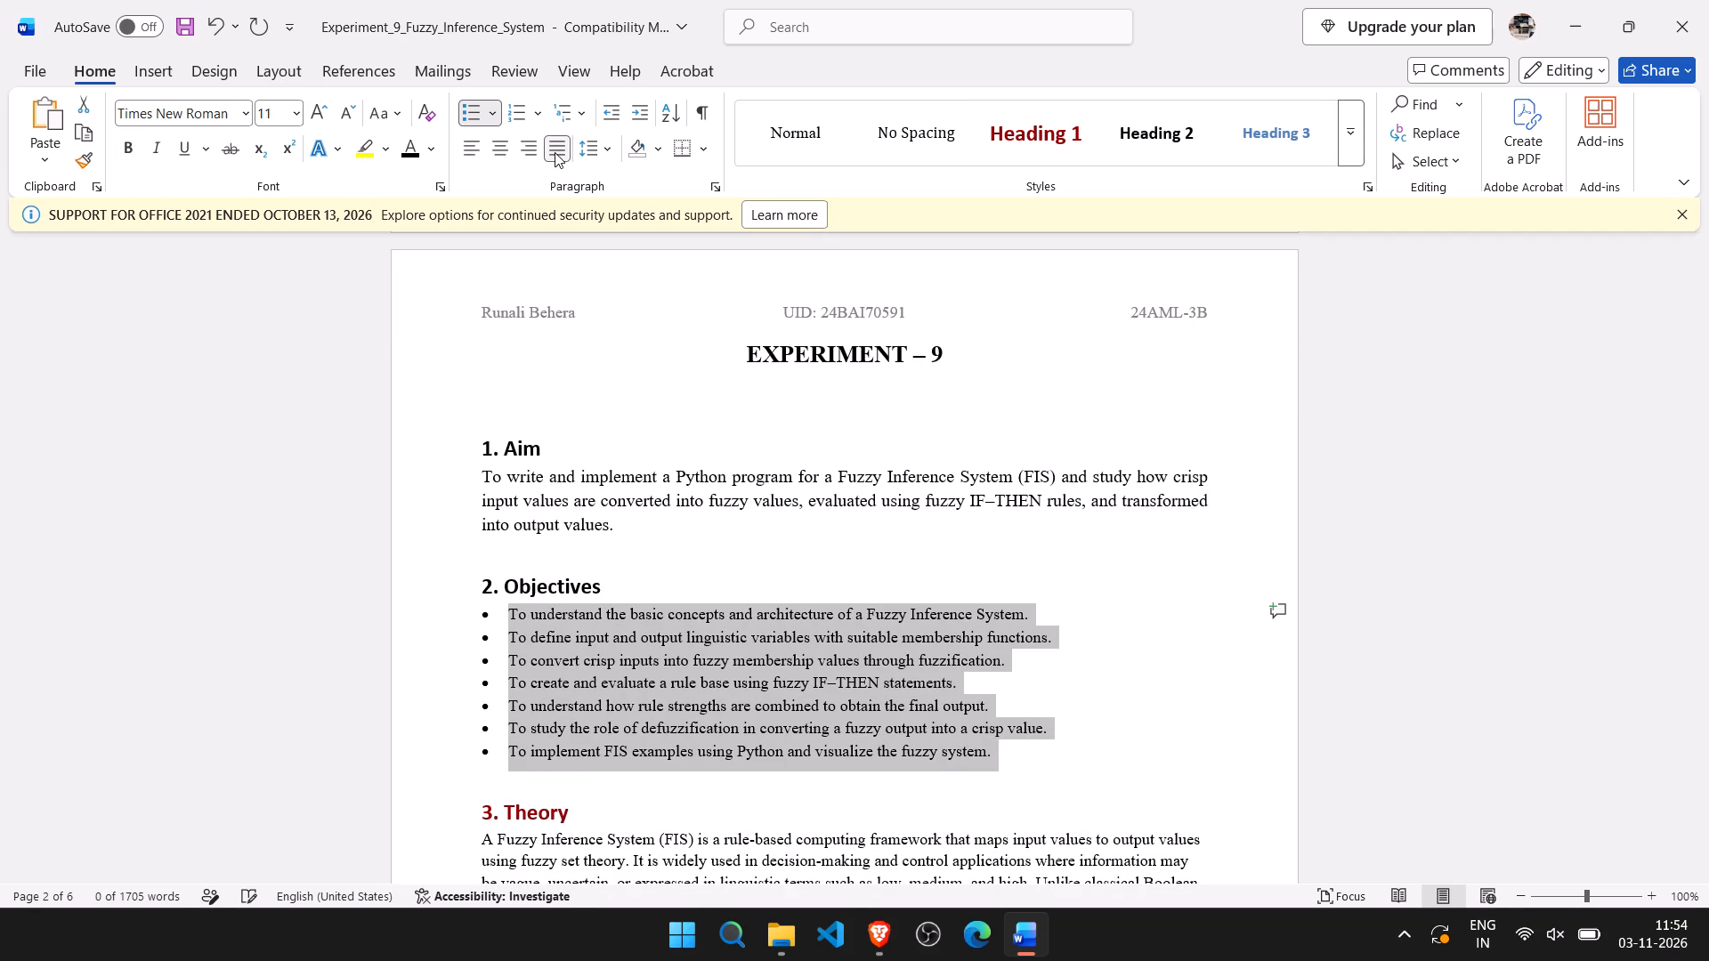
pyautogui.click(296, 109)
pyautogui.click(272, 250)
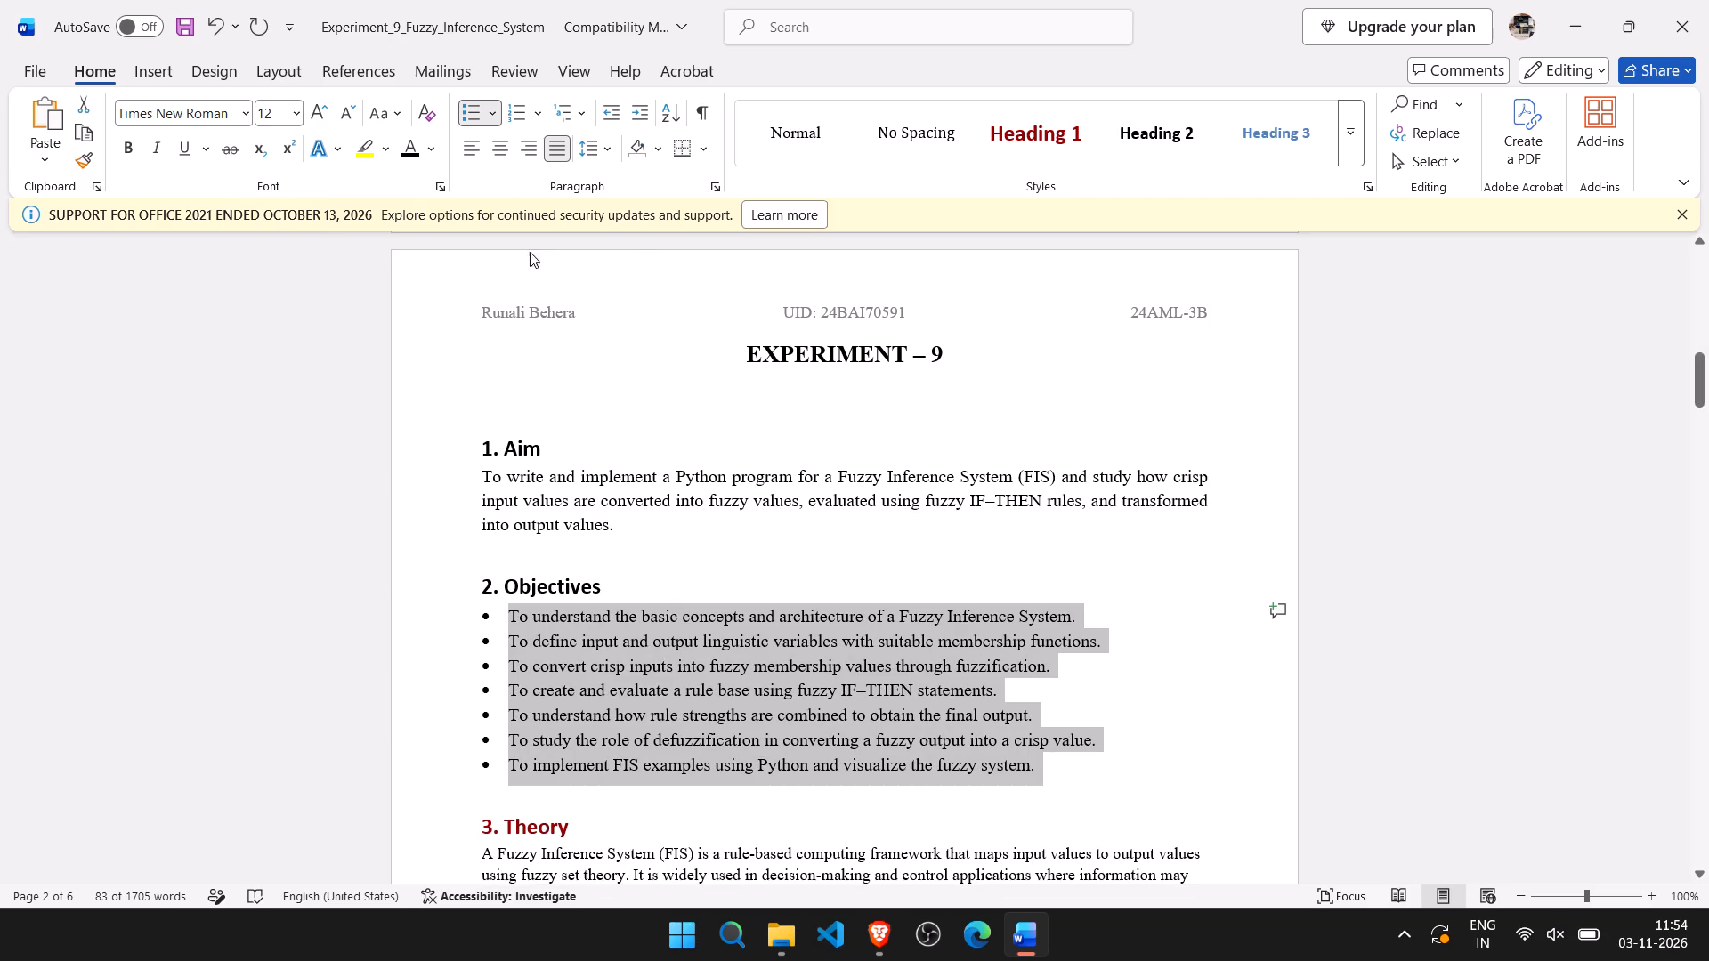
pyautogui.click(512, 113)
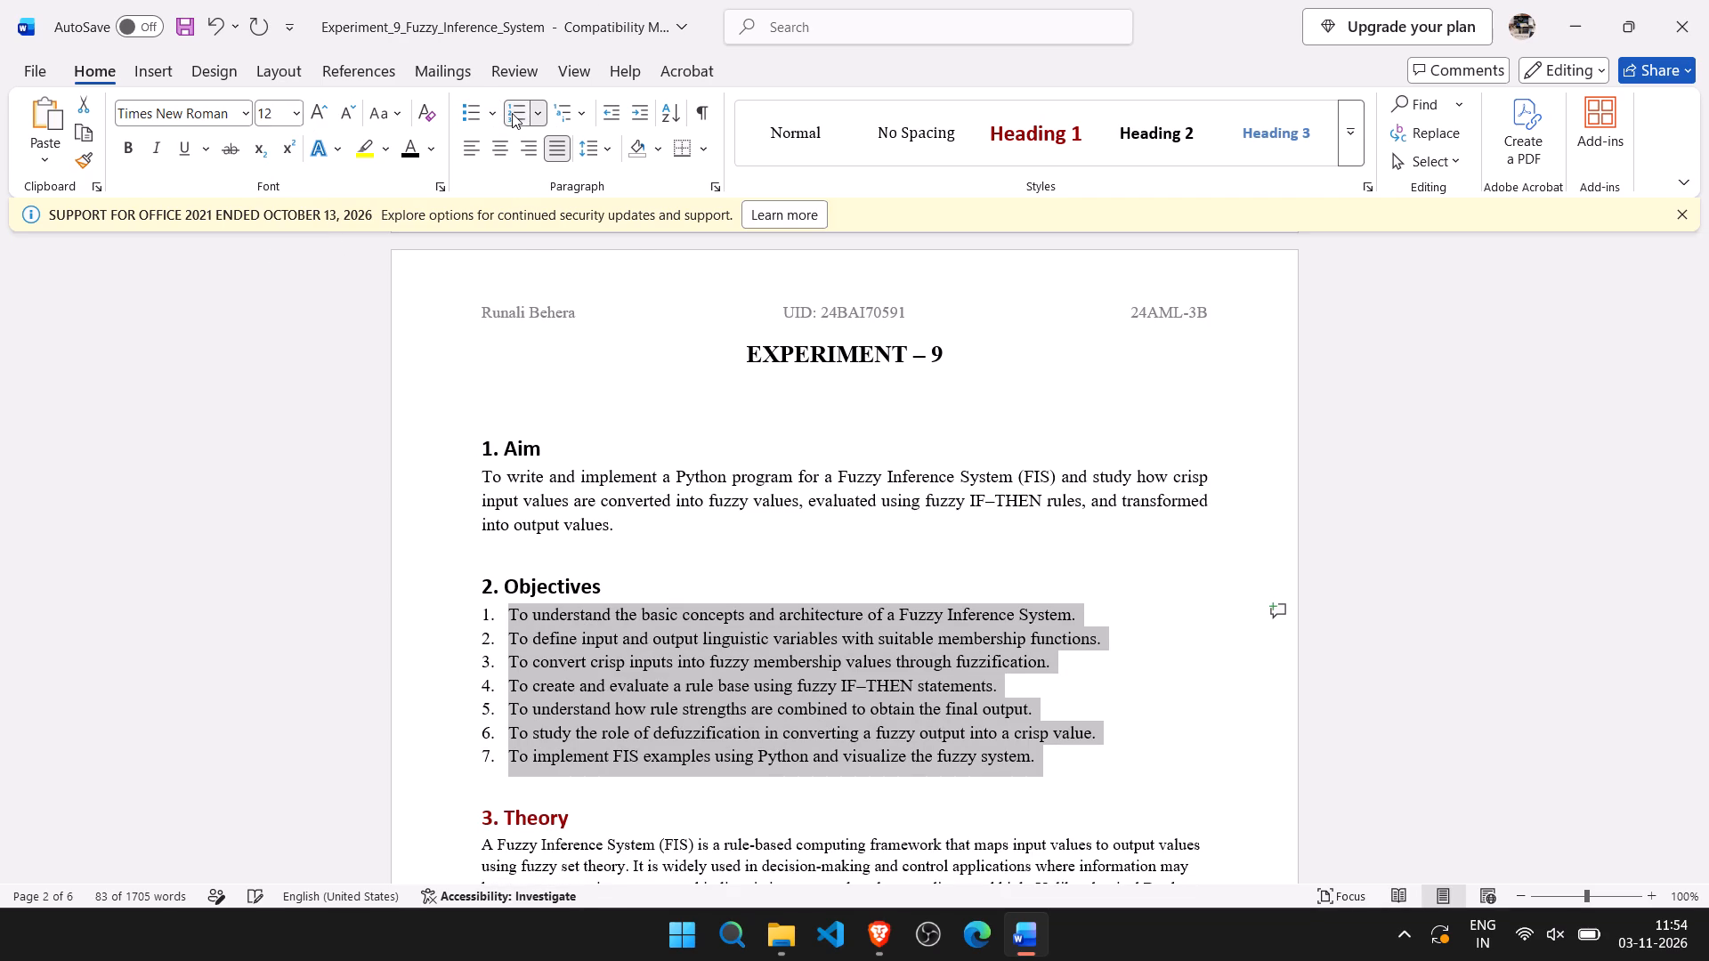
pyautogui.click(660, 547)
# Set the font of the "2. Objectives" and "1. Aim" headings to Times New Roman.
pyautogui.scroll(-1, 660, 547)
pyautogui.moveTo(628, 541); pyautogui.dragTo(467, 545)
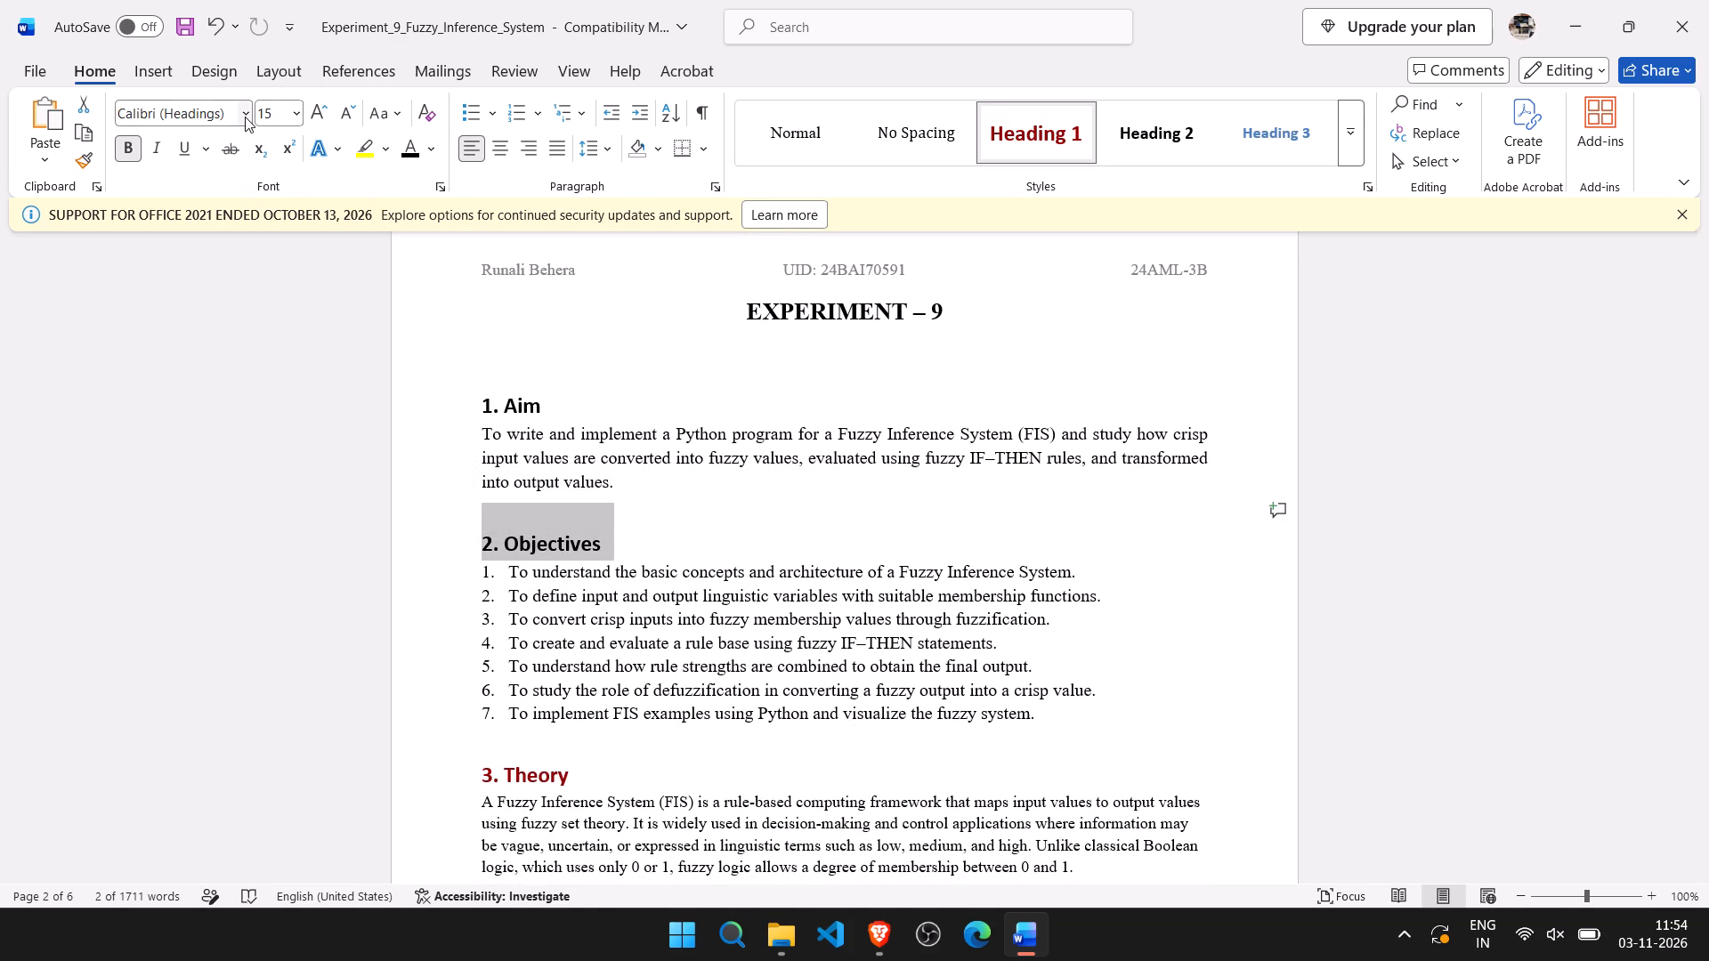
pyautogui.click(245, 117)
pyautogui.click(224, 263)
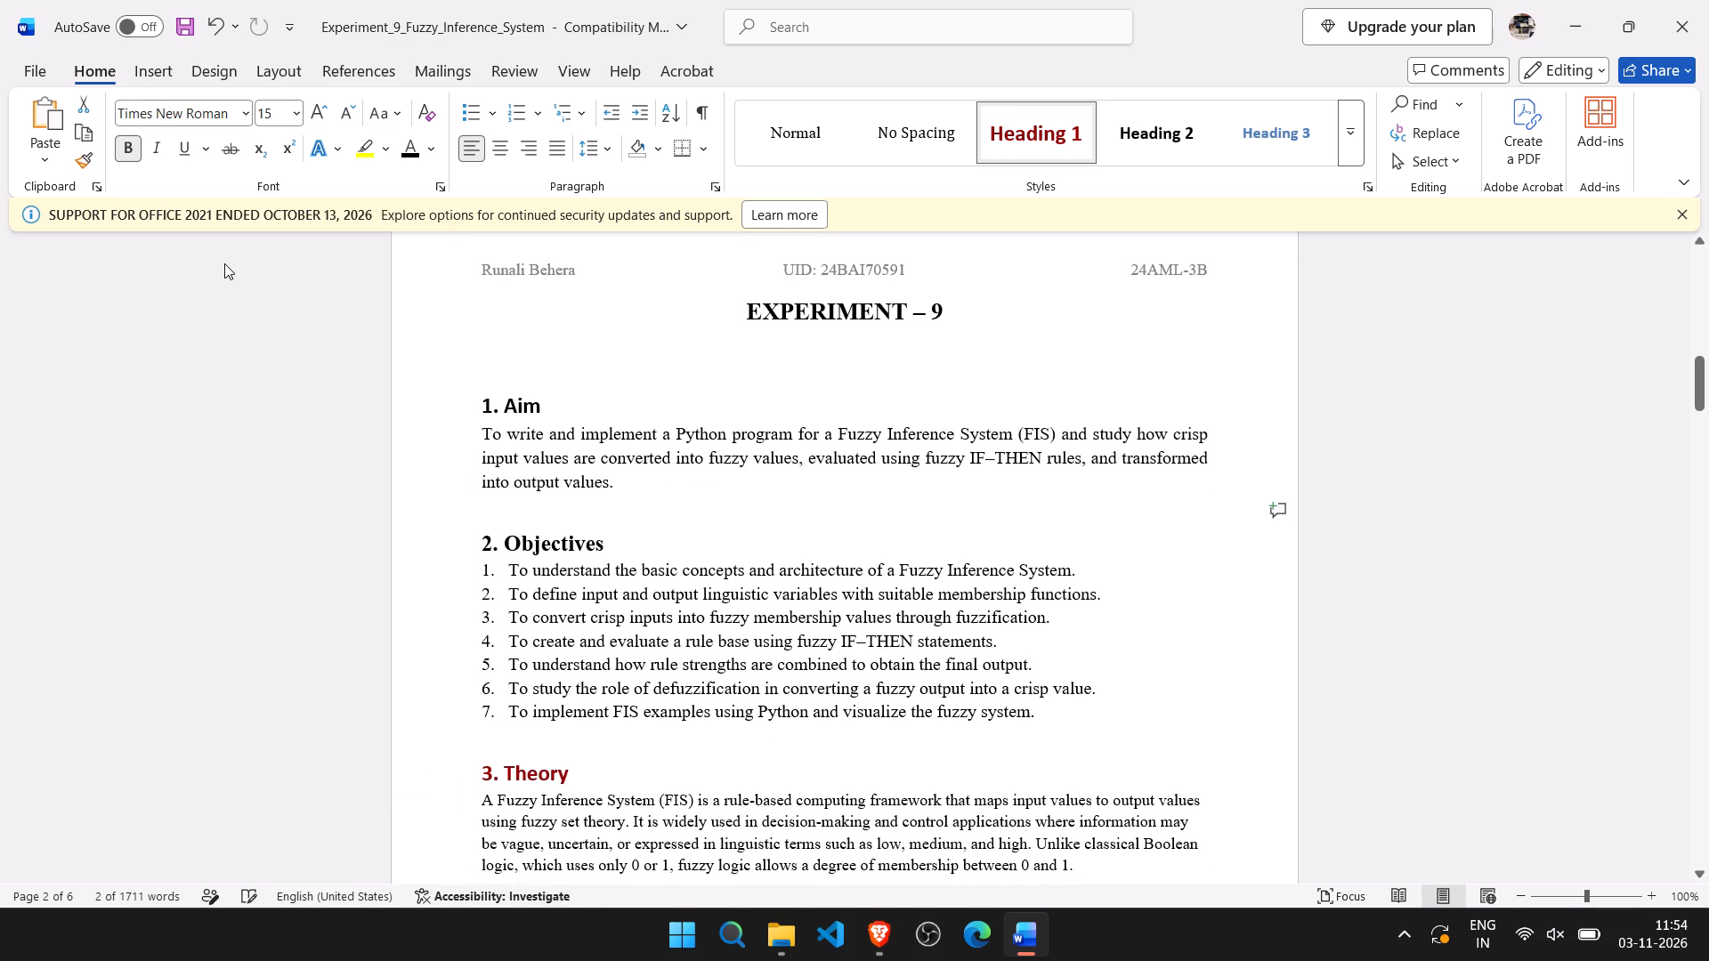
pyautogui.moveTo(560, 416); pyautogui.dragTo(474, 405)
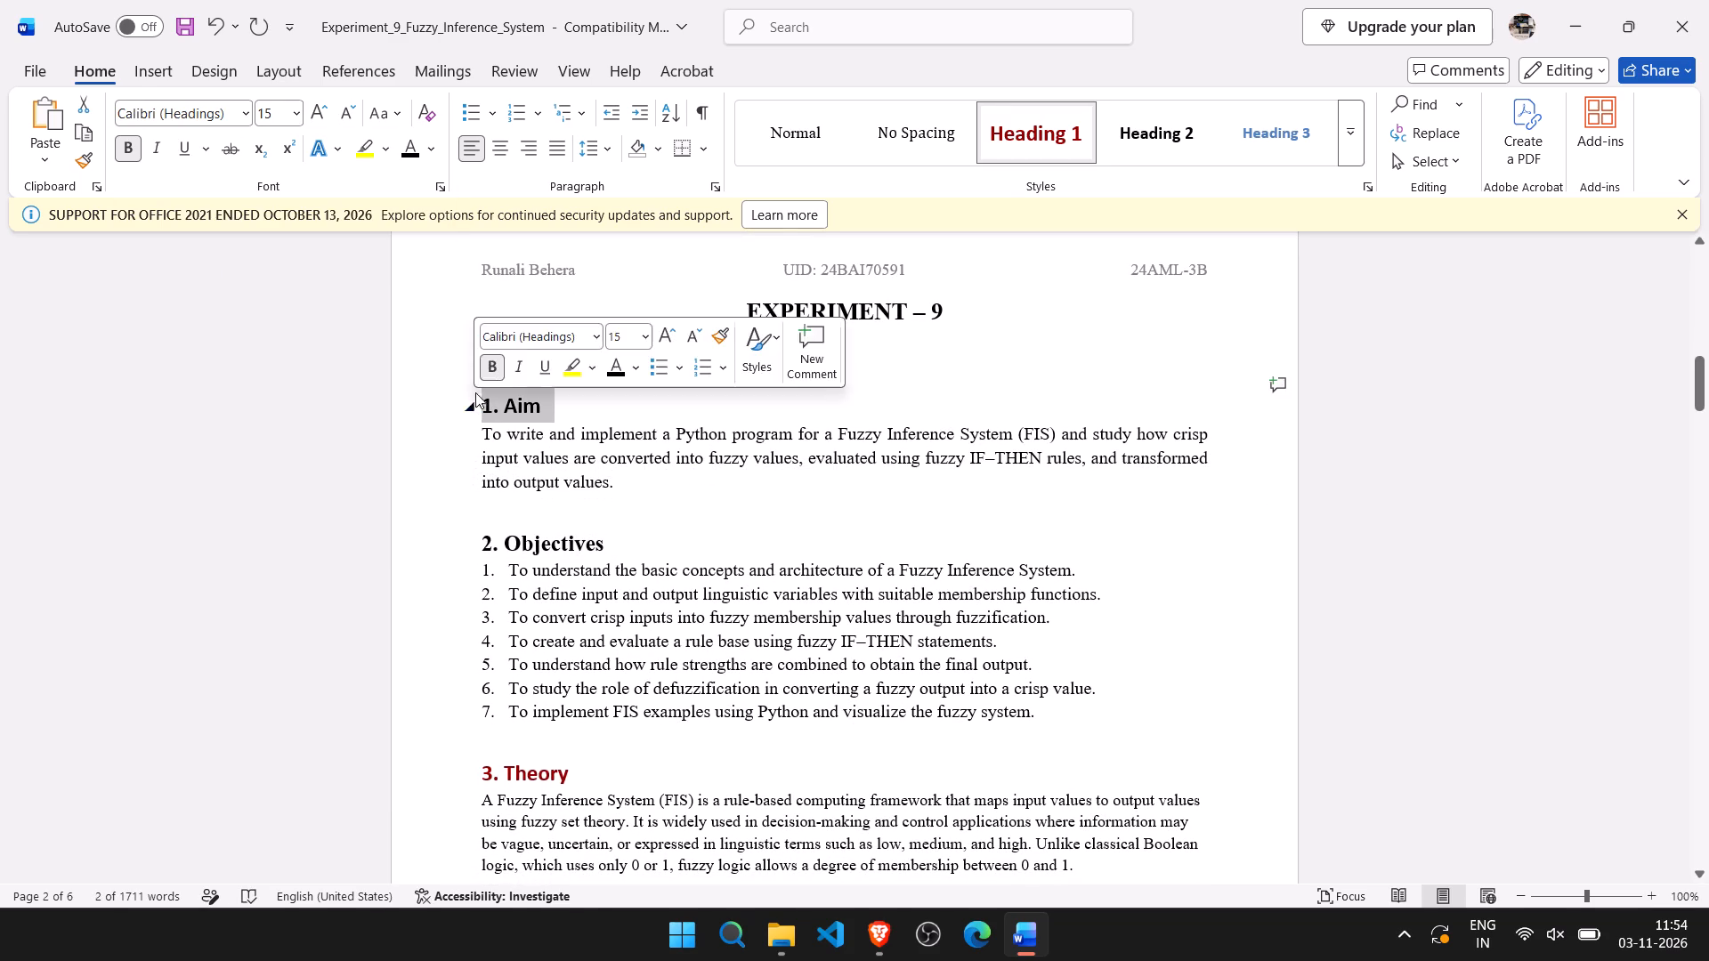
pyautogui.click(241, 116)
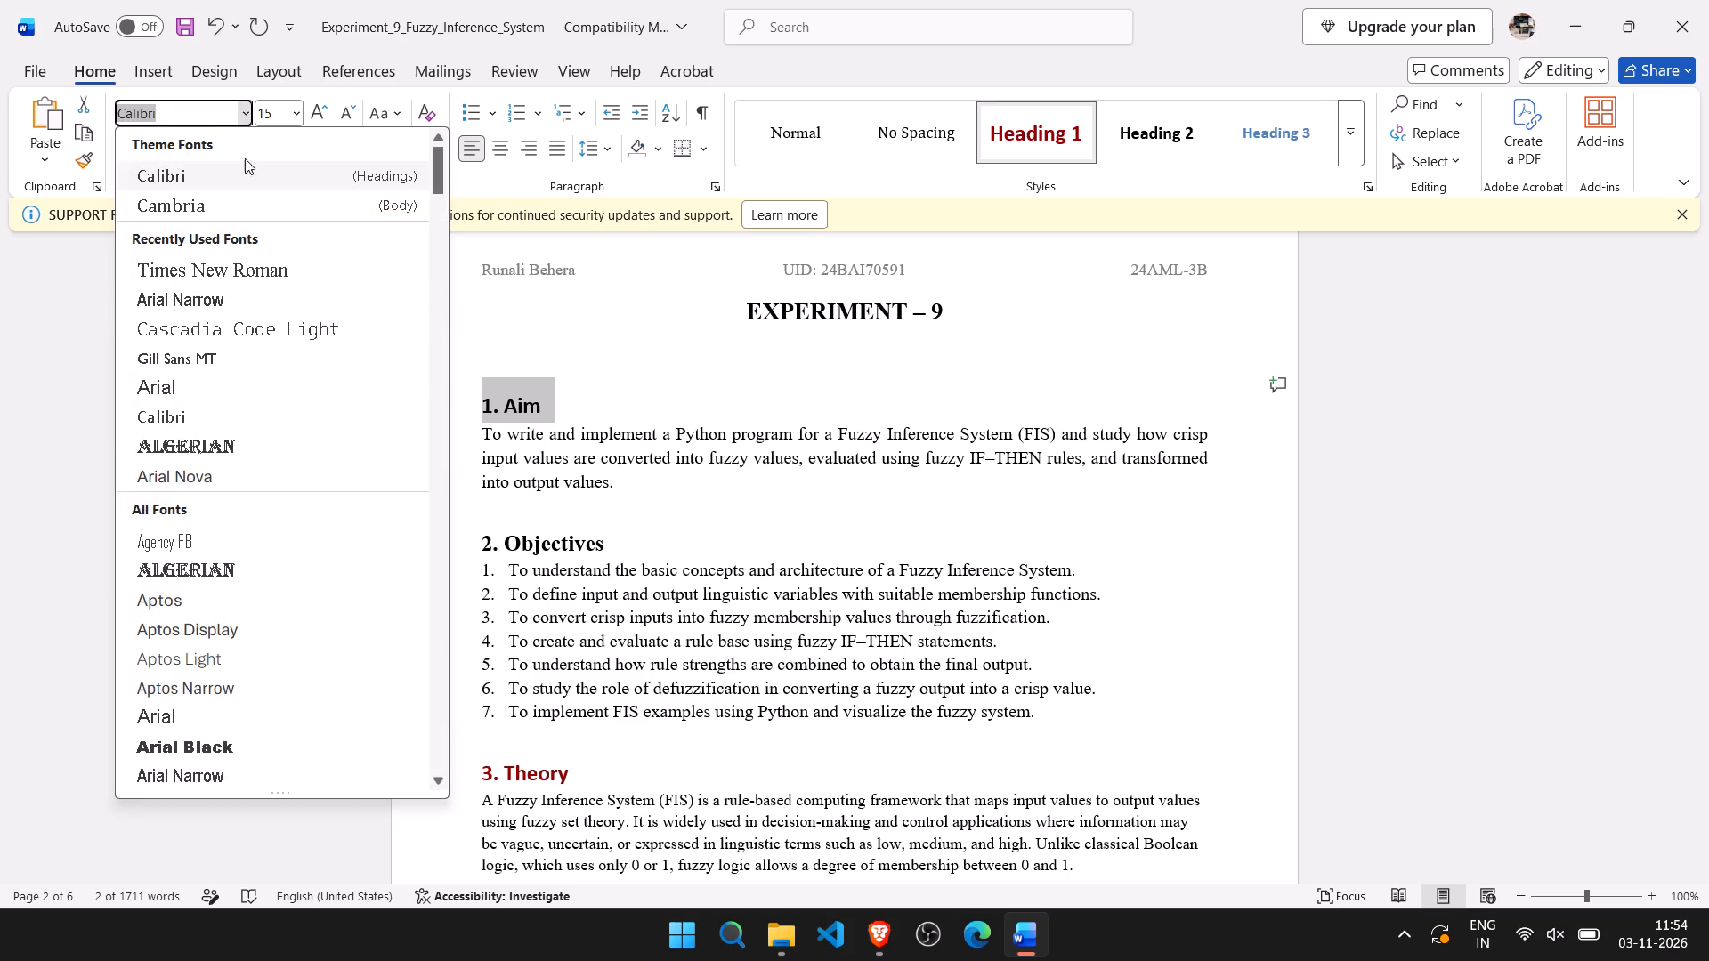
pyautogui.click(240, 274)
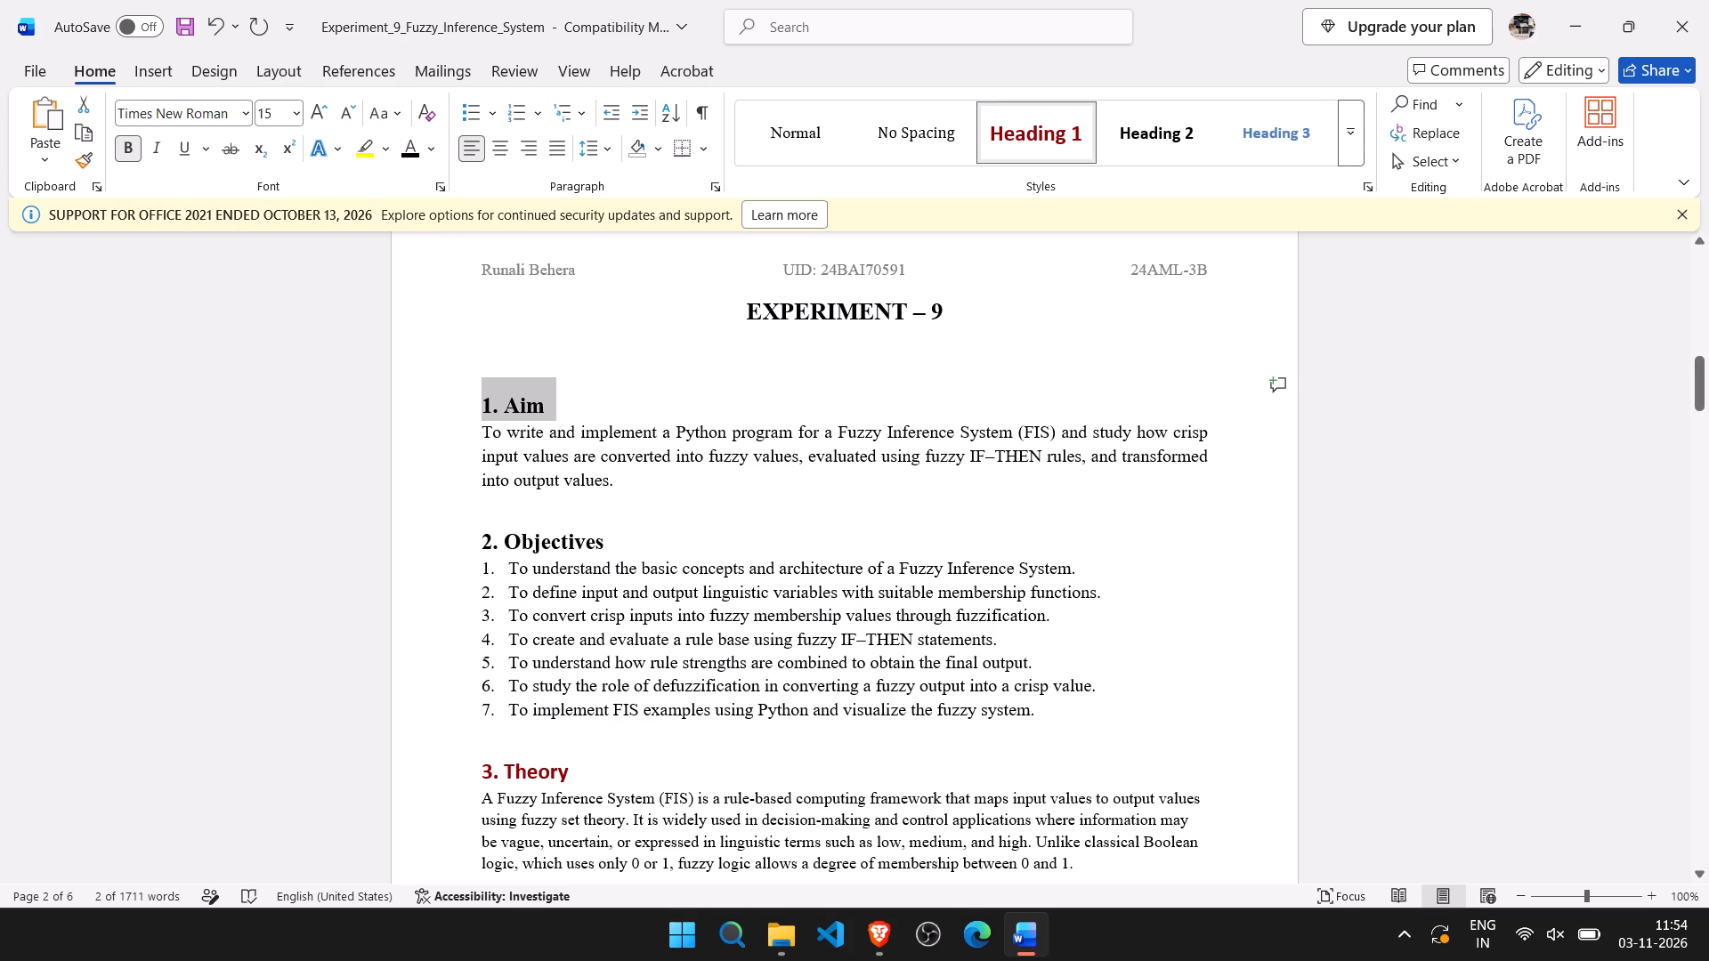
# Format the "3. Theory" heading in black Times New Roman.
pyautogui.scroll(-1, 619, 559)
pyautogui.moveTo(570, 569); pyautogui.dragTo(445, 568)
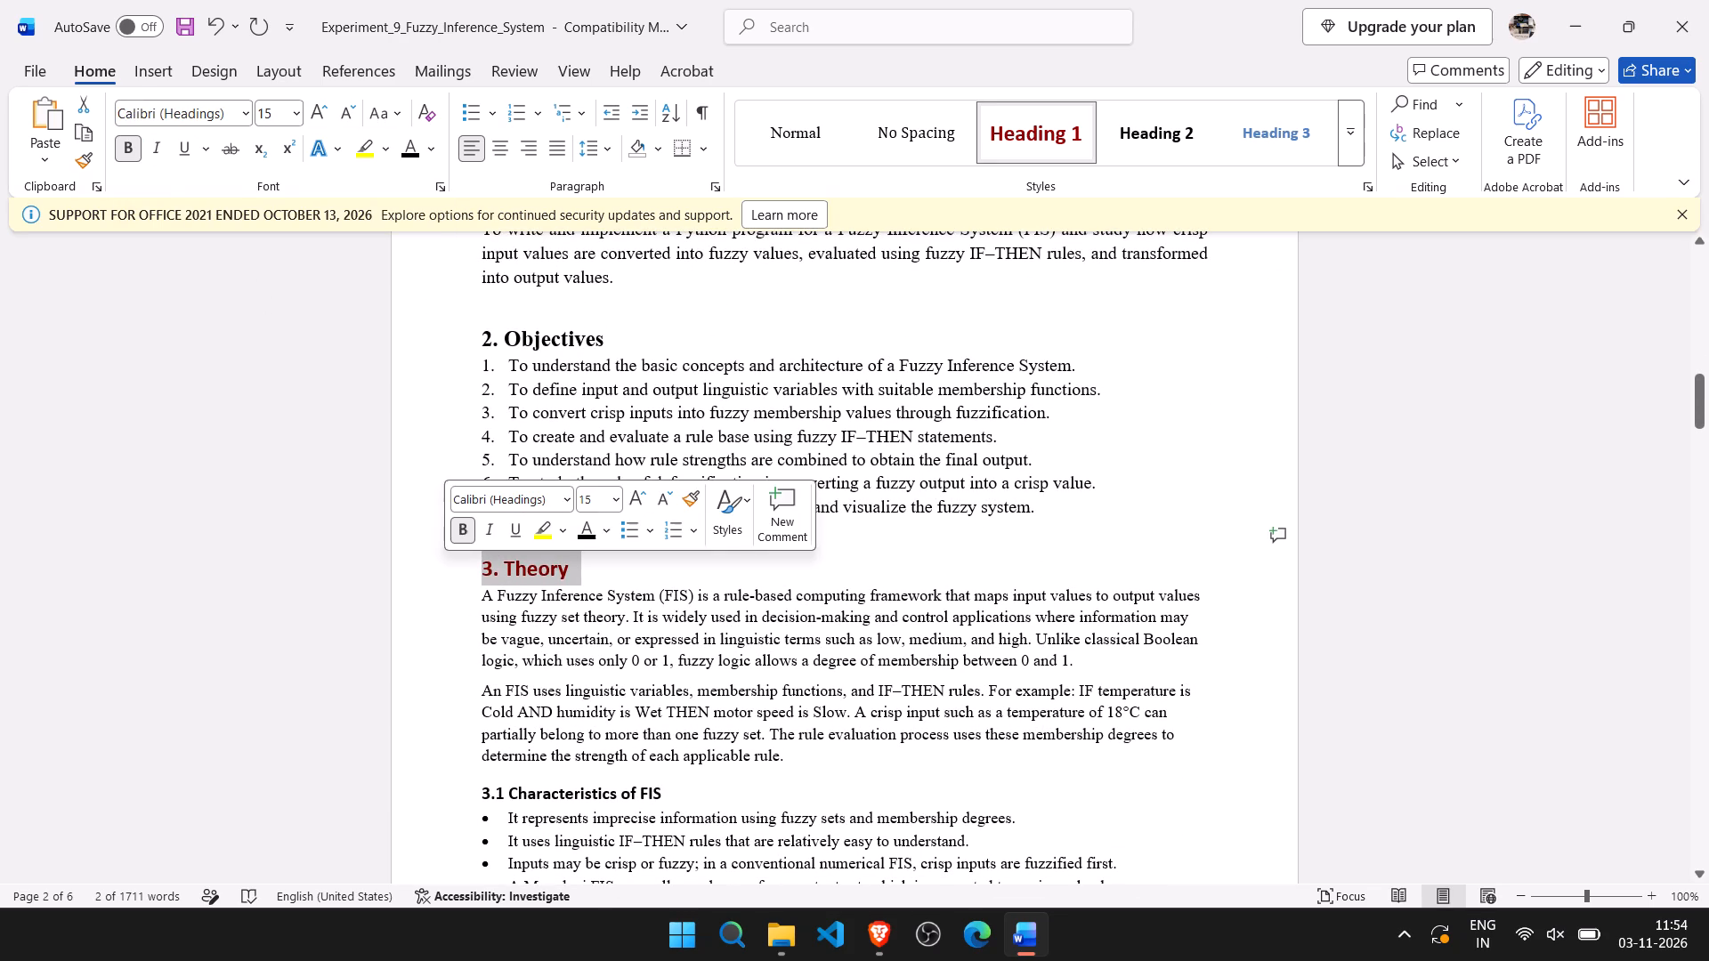
pyautogui.click(579, 529)
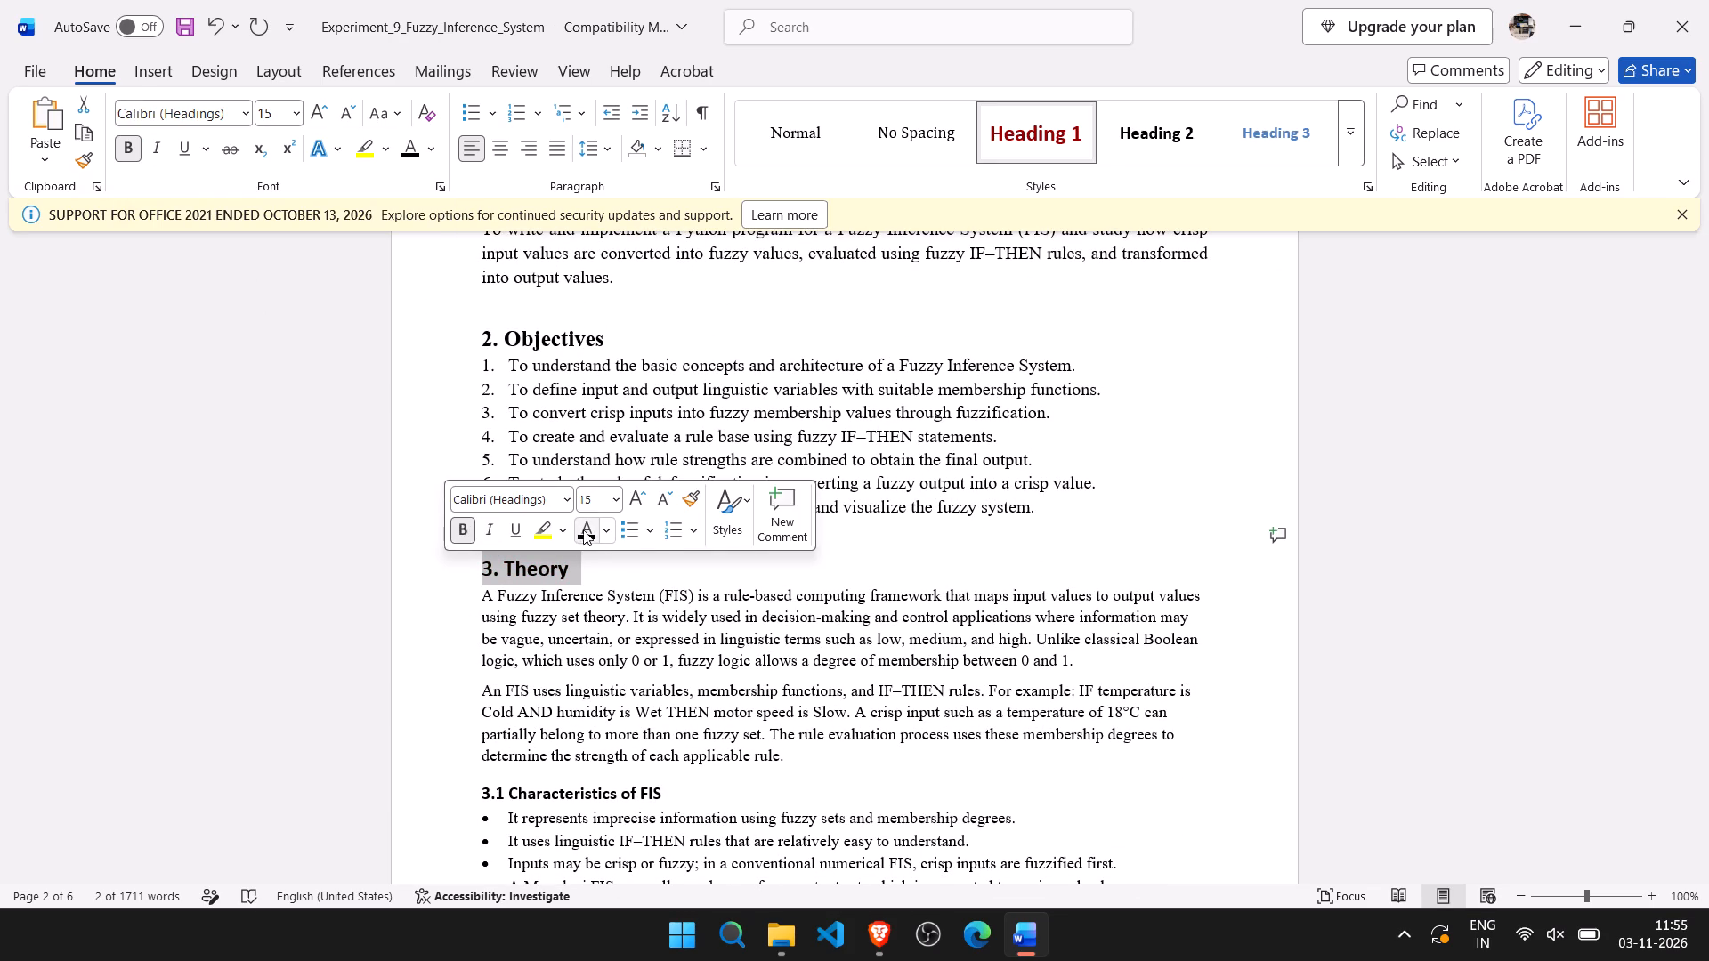
pyautogui.click(566, 498)
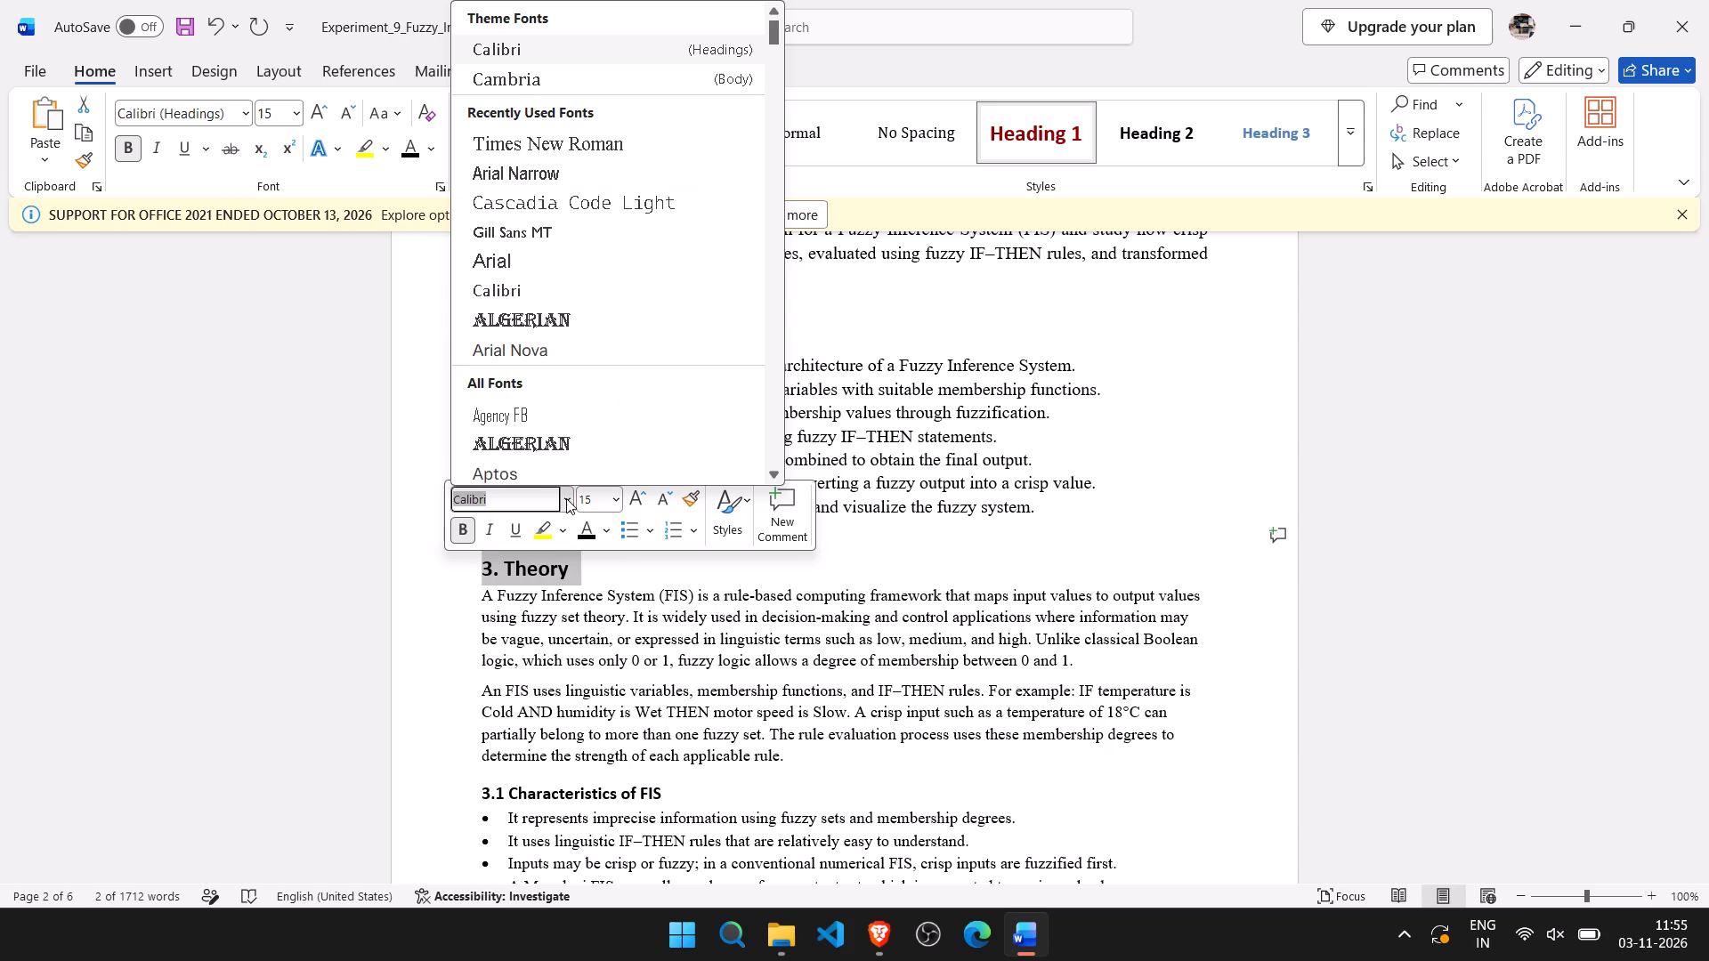
pyautogui.click(519, 148)
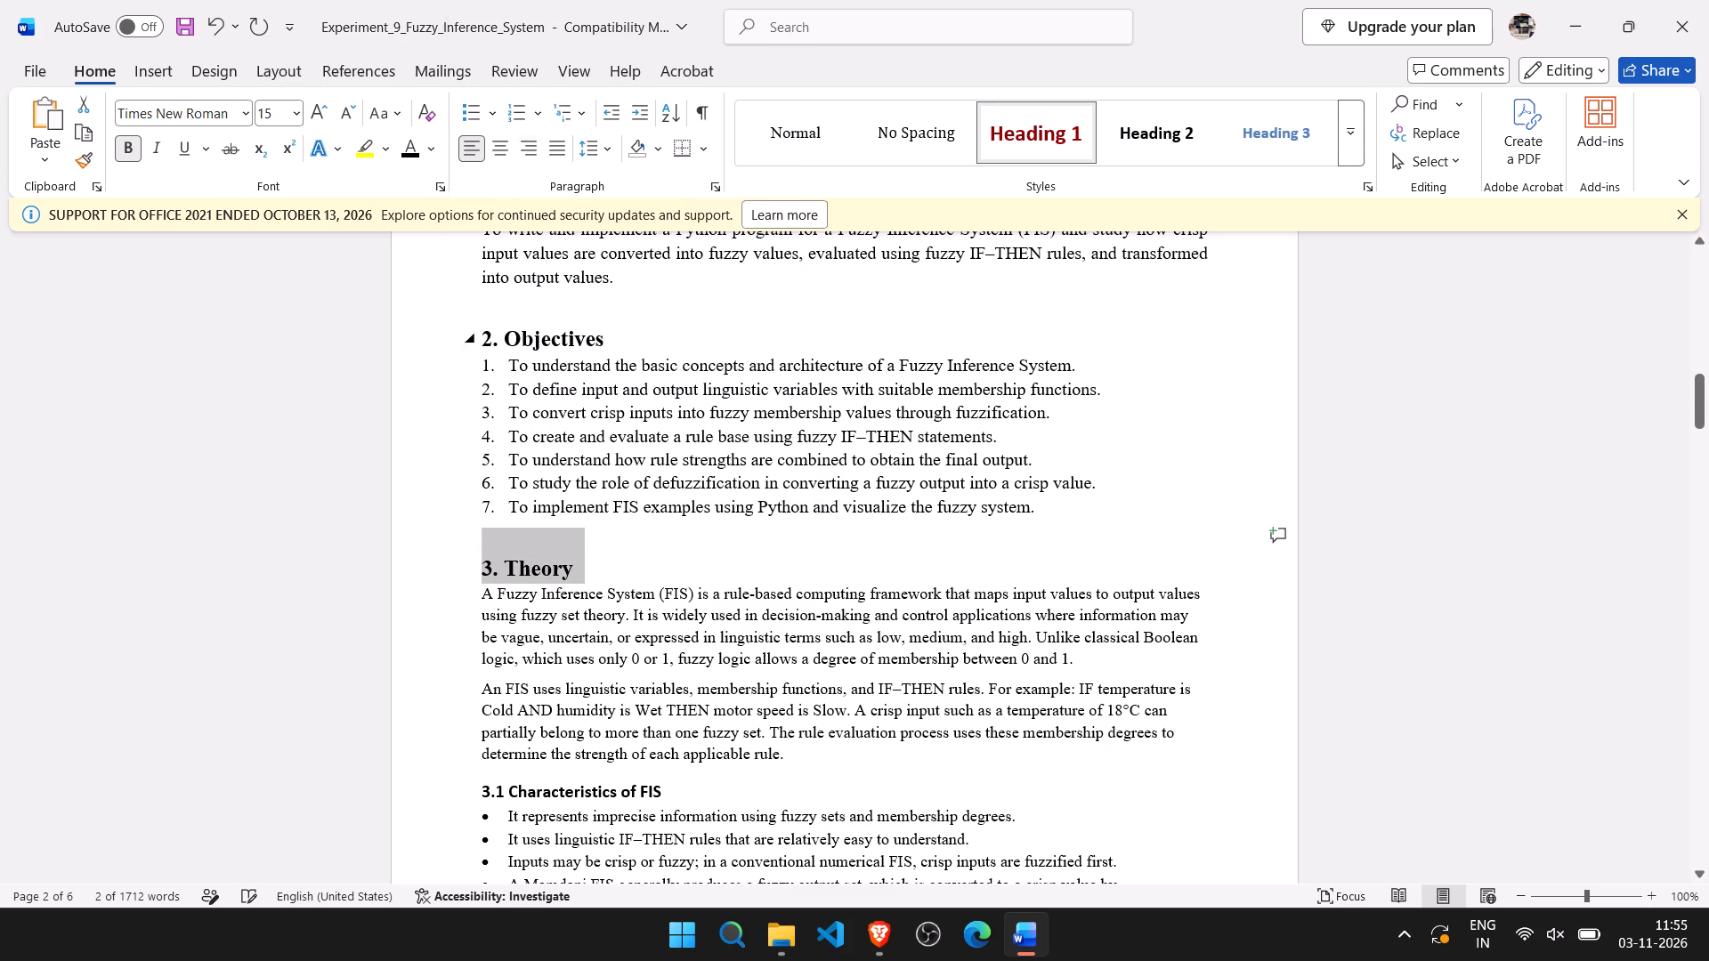
# Justify the two paragraphs under the Theory heading and set their font size to 12.
pyautogui.scroll(-1, 617, 560)
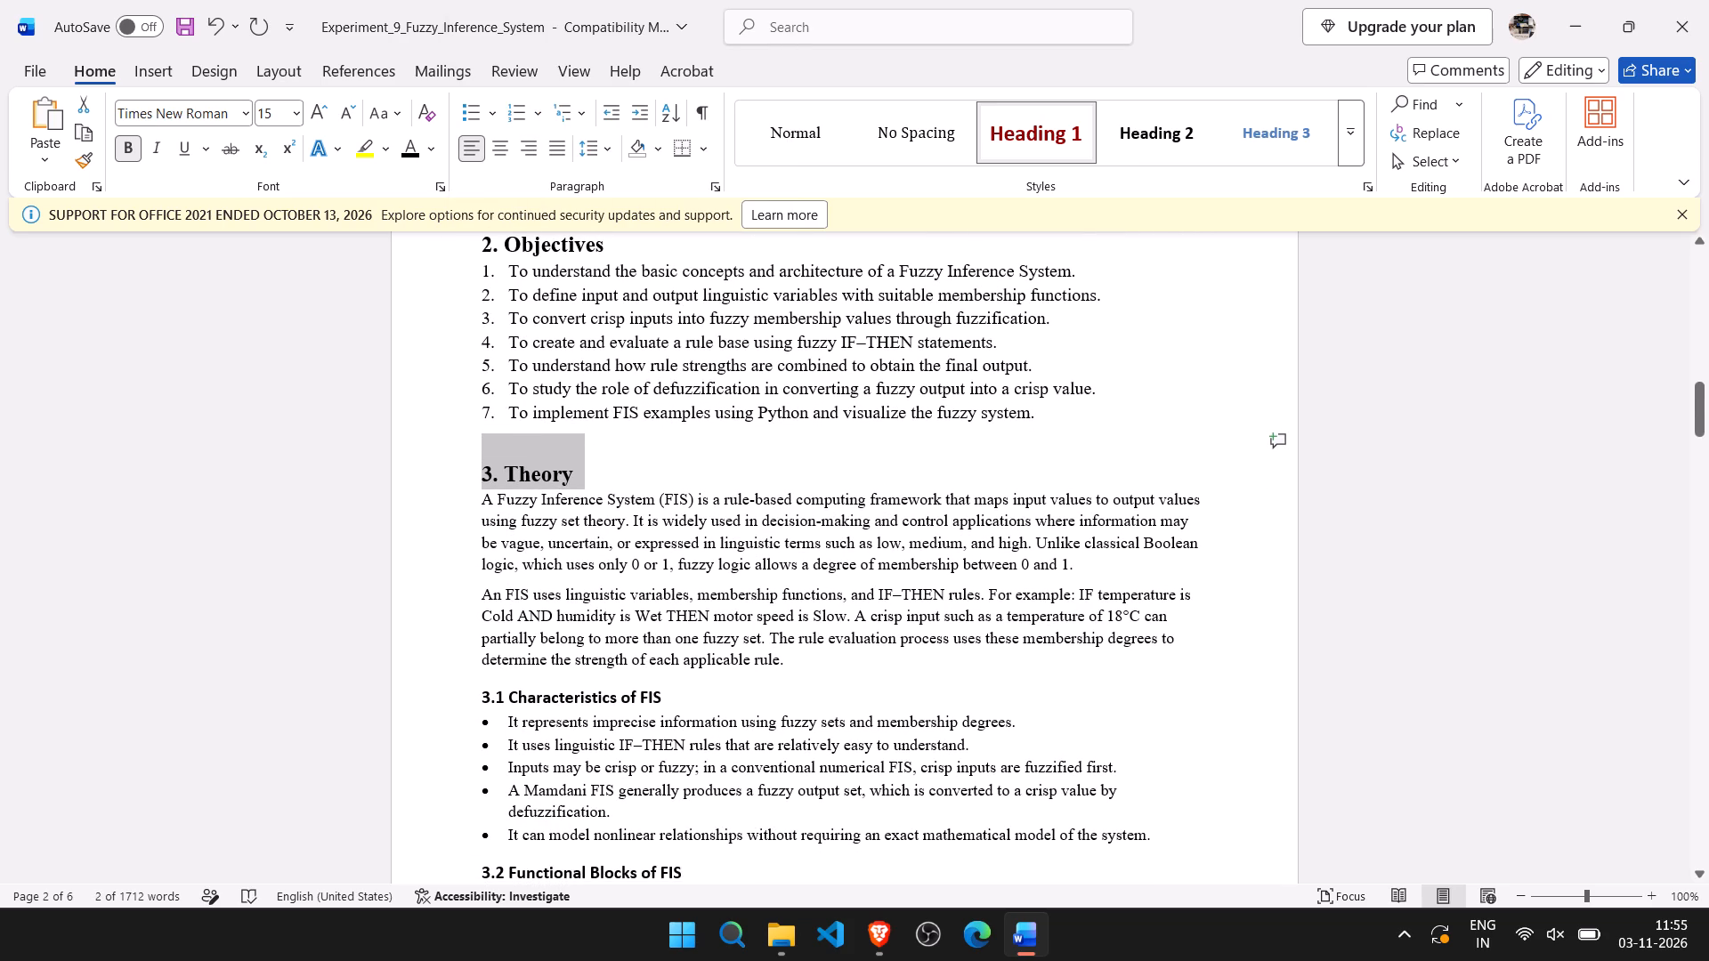
pyautogui.moveTo(784, 665); pyautogui.dragTo(480, 490)
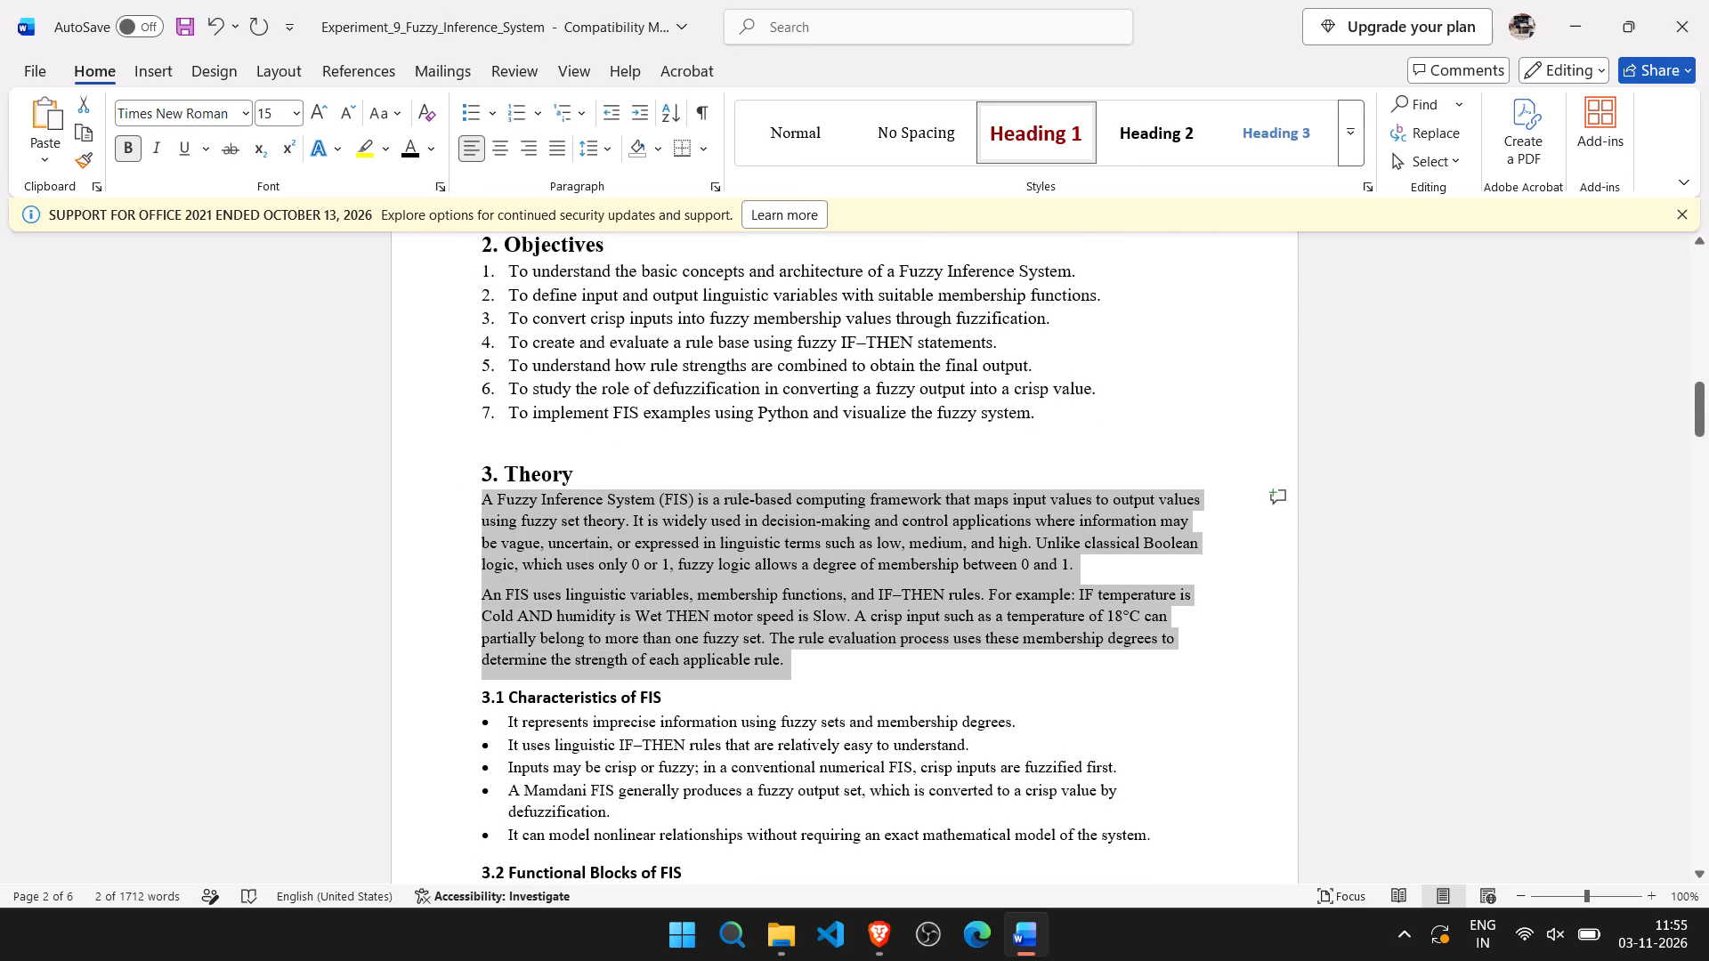
pyautogui.moveTo(480, 490); pyautogui.dragTo(482, 493)
pyautogui.click(550, 147)
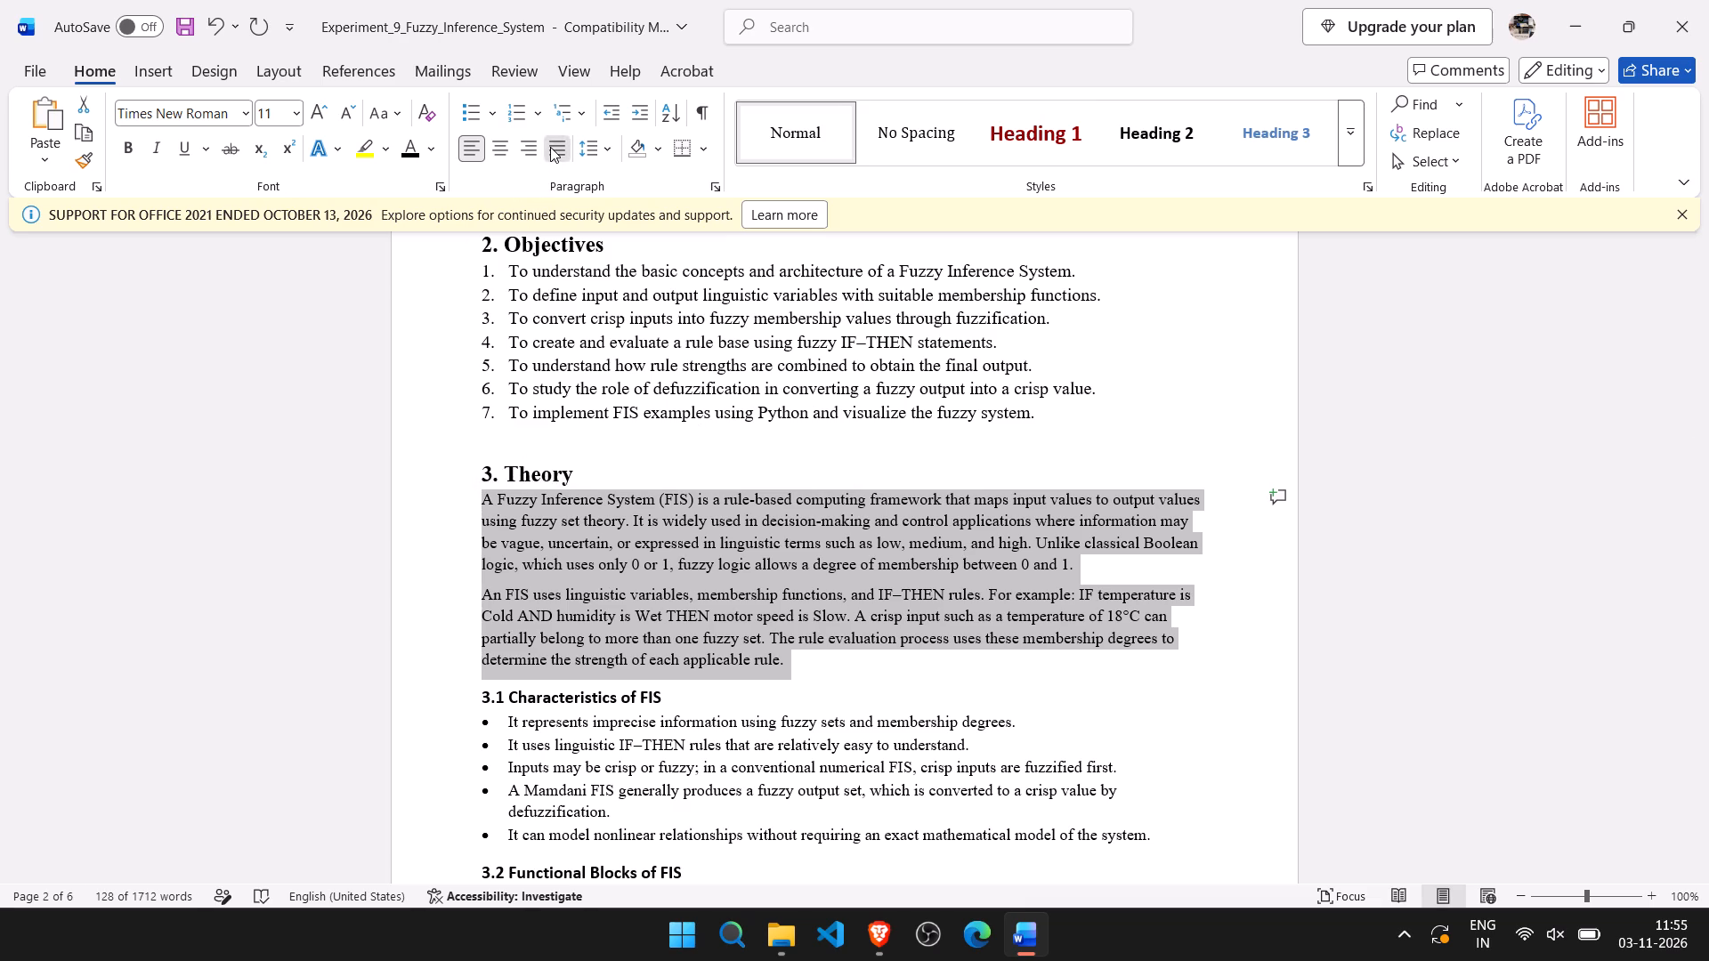
pyautogui.click(300, 113)
pyautogui.click(275, 250)
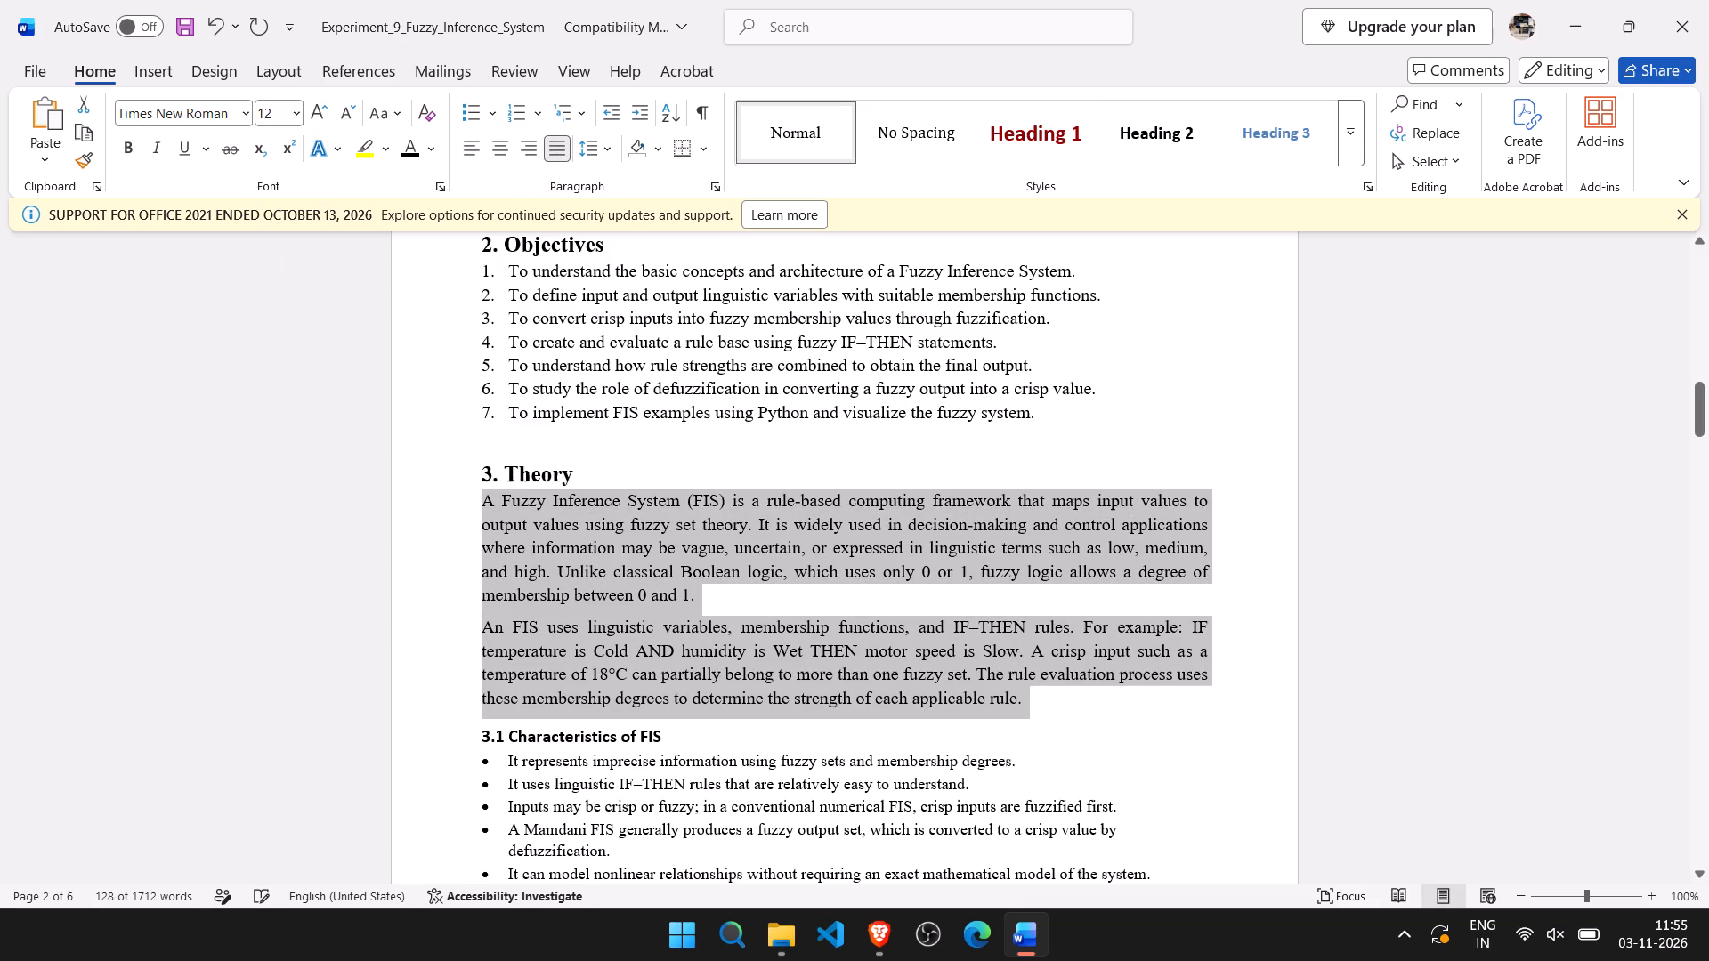
# Delete the number "3.1" from the "Characteristics of FIS" subheading.
pyautogui.scroll(-1, 526, 553)
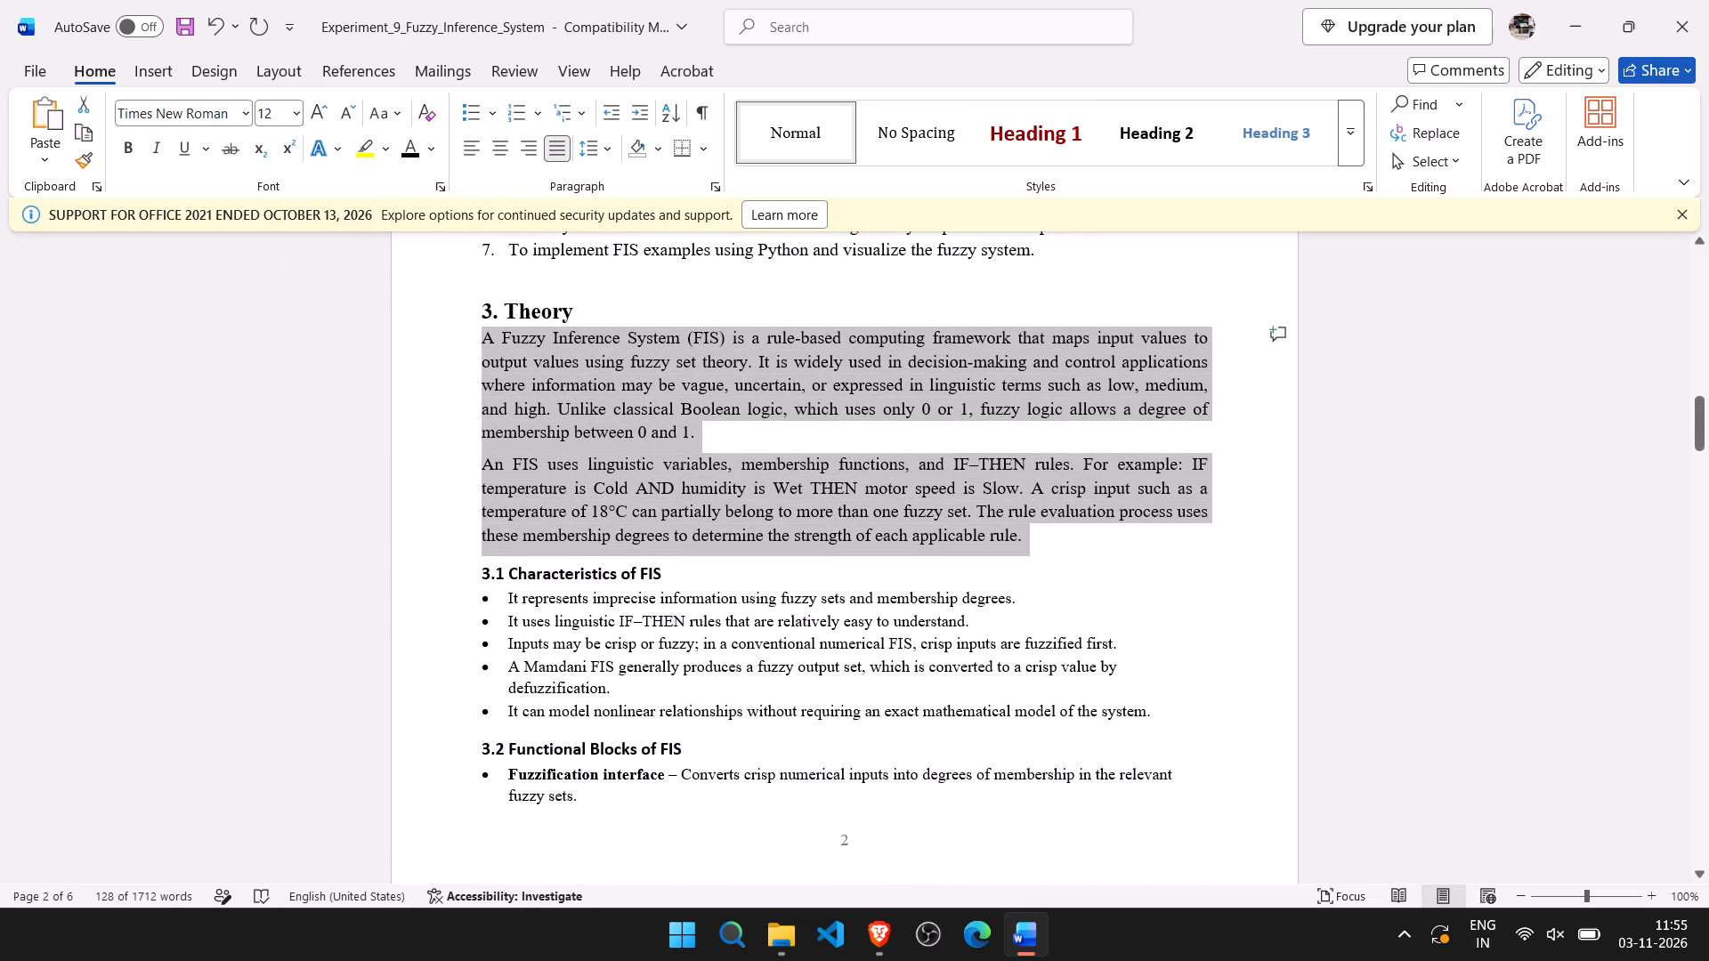
pyautogui.click(499, 574)
pyautogui.moveTo(510, 574); pyautogui.dragTo(475, 575)
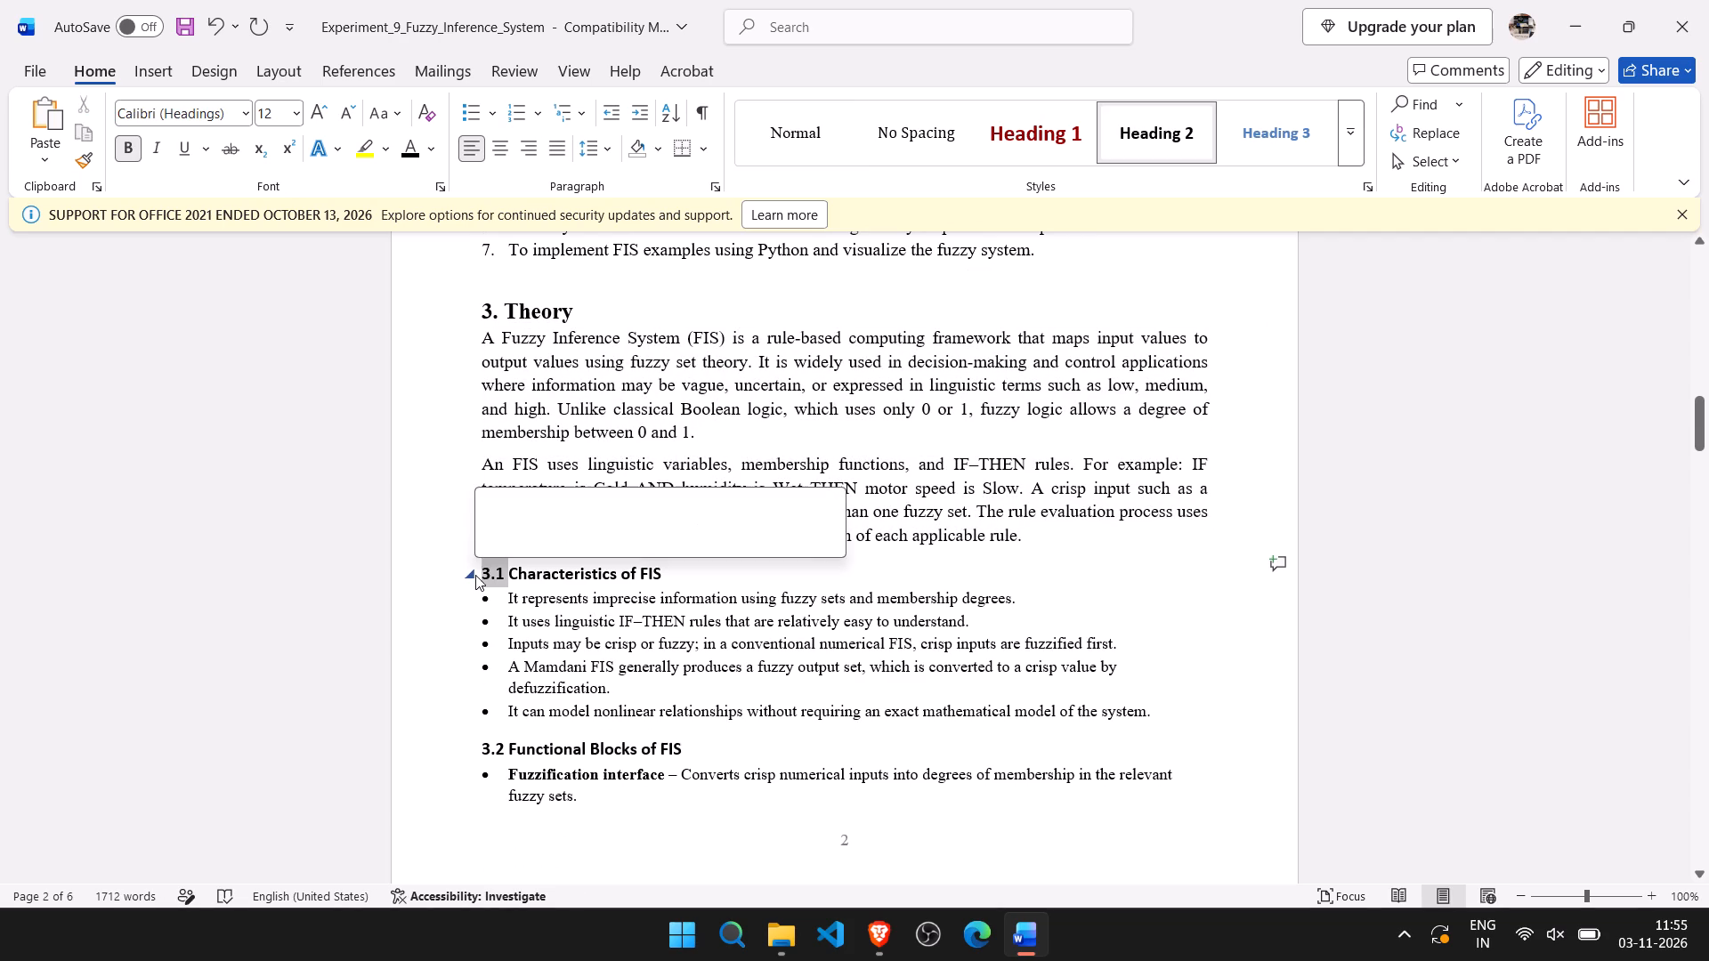
pyautogui.press('BackSpace')
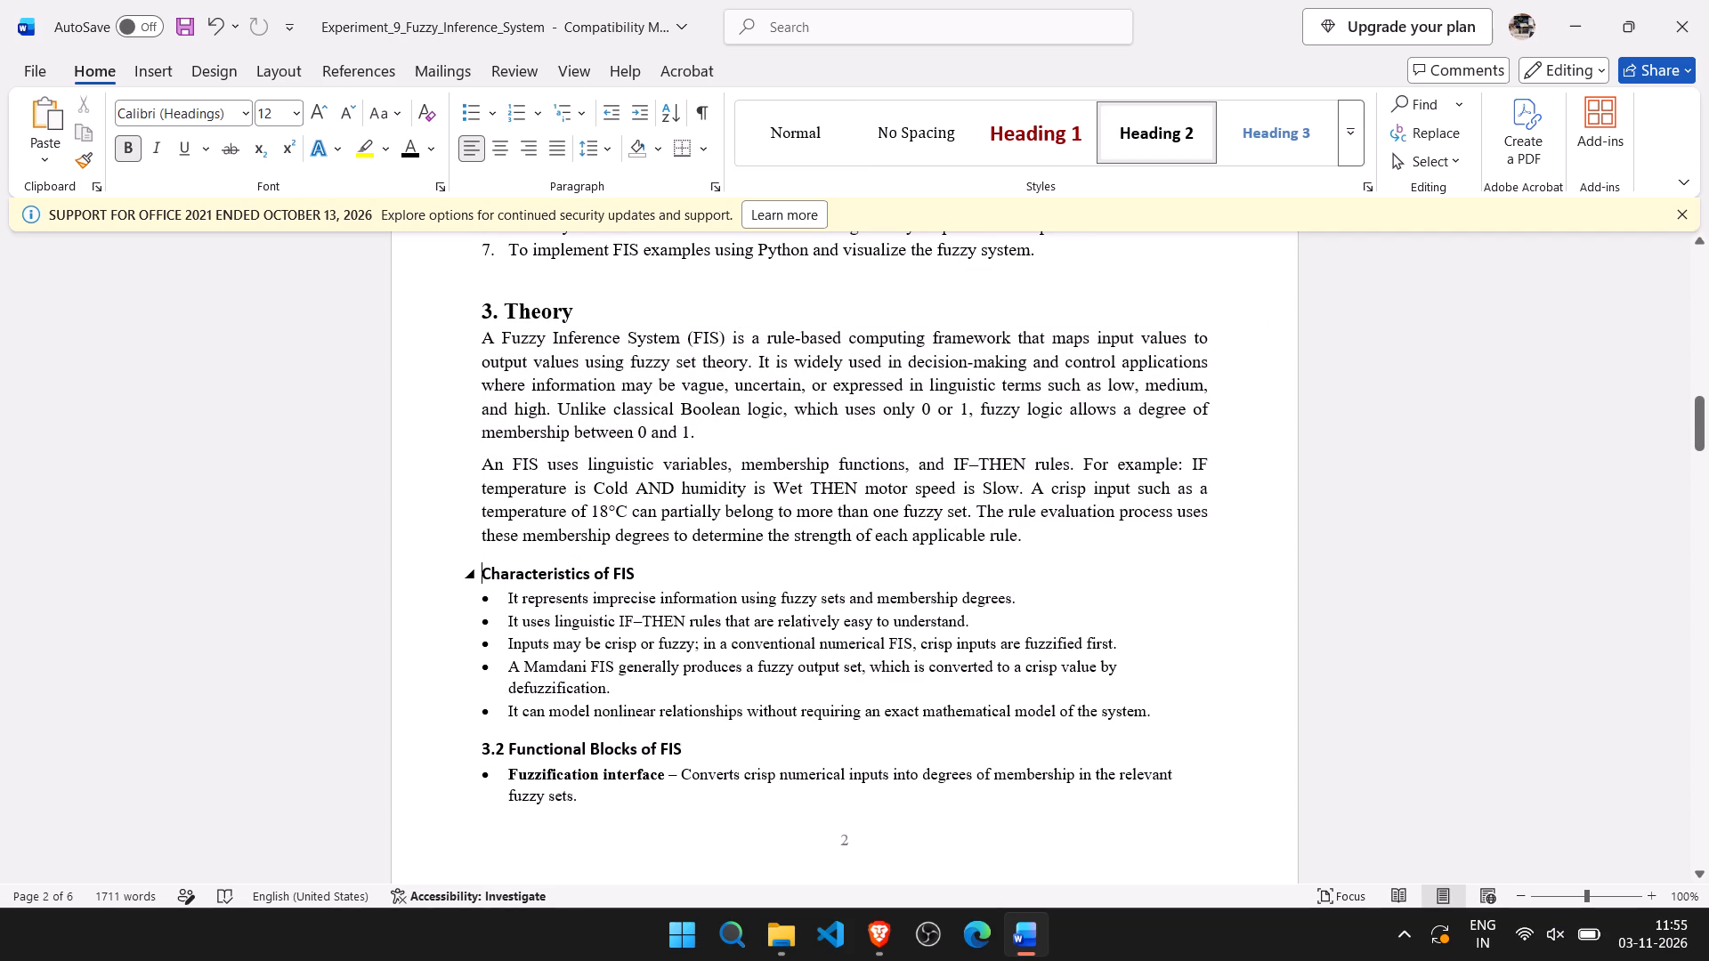
# Set the "Characteristics of FIS" subheading to size 14 in Times New Roman.
pyautogui.moveTo(646, 578); pyautogui.dragTo(471, 579)
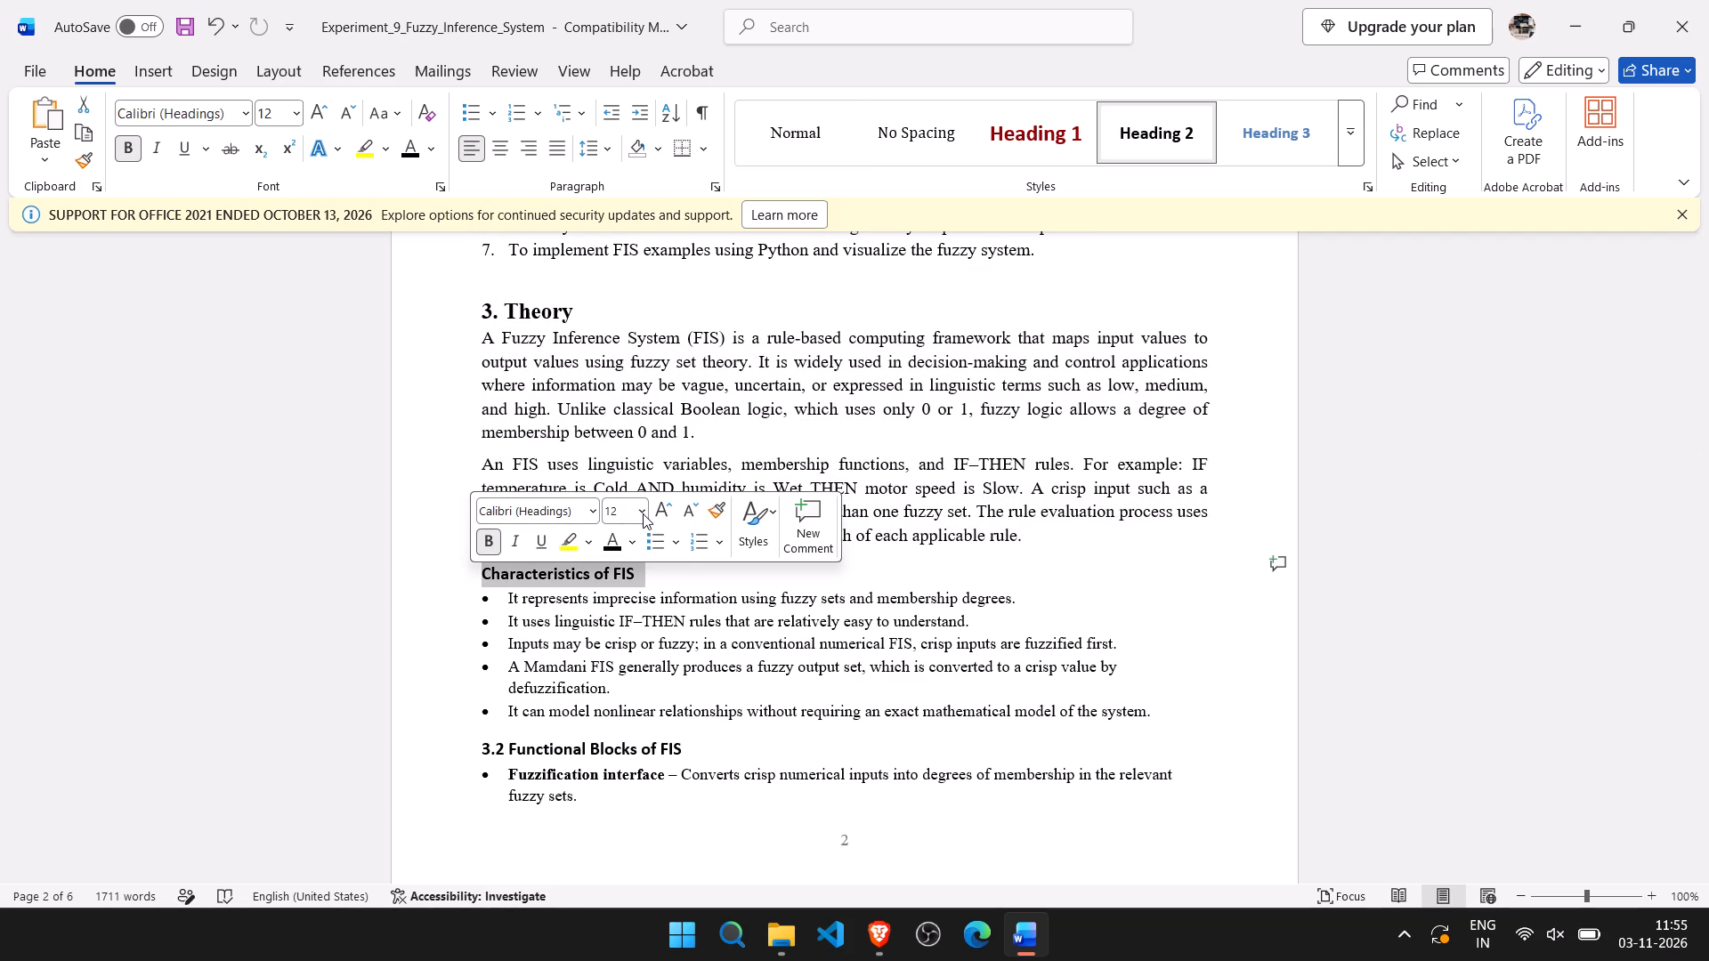
pyautogui.click(641, 513)
pyautogui.click(625, 219)
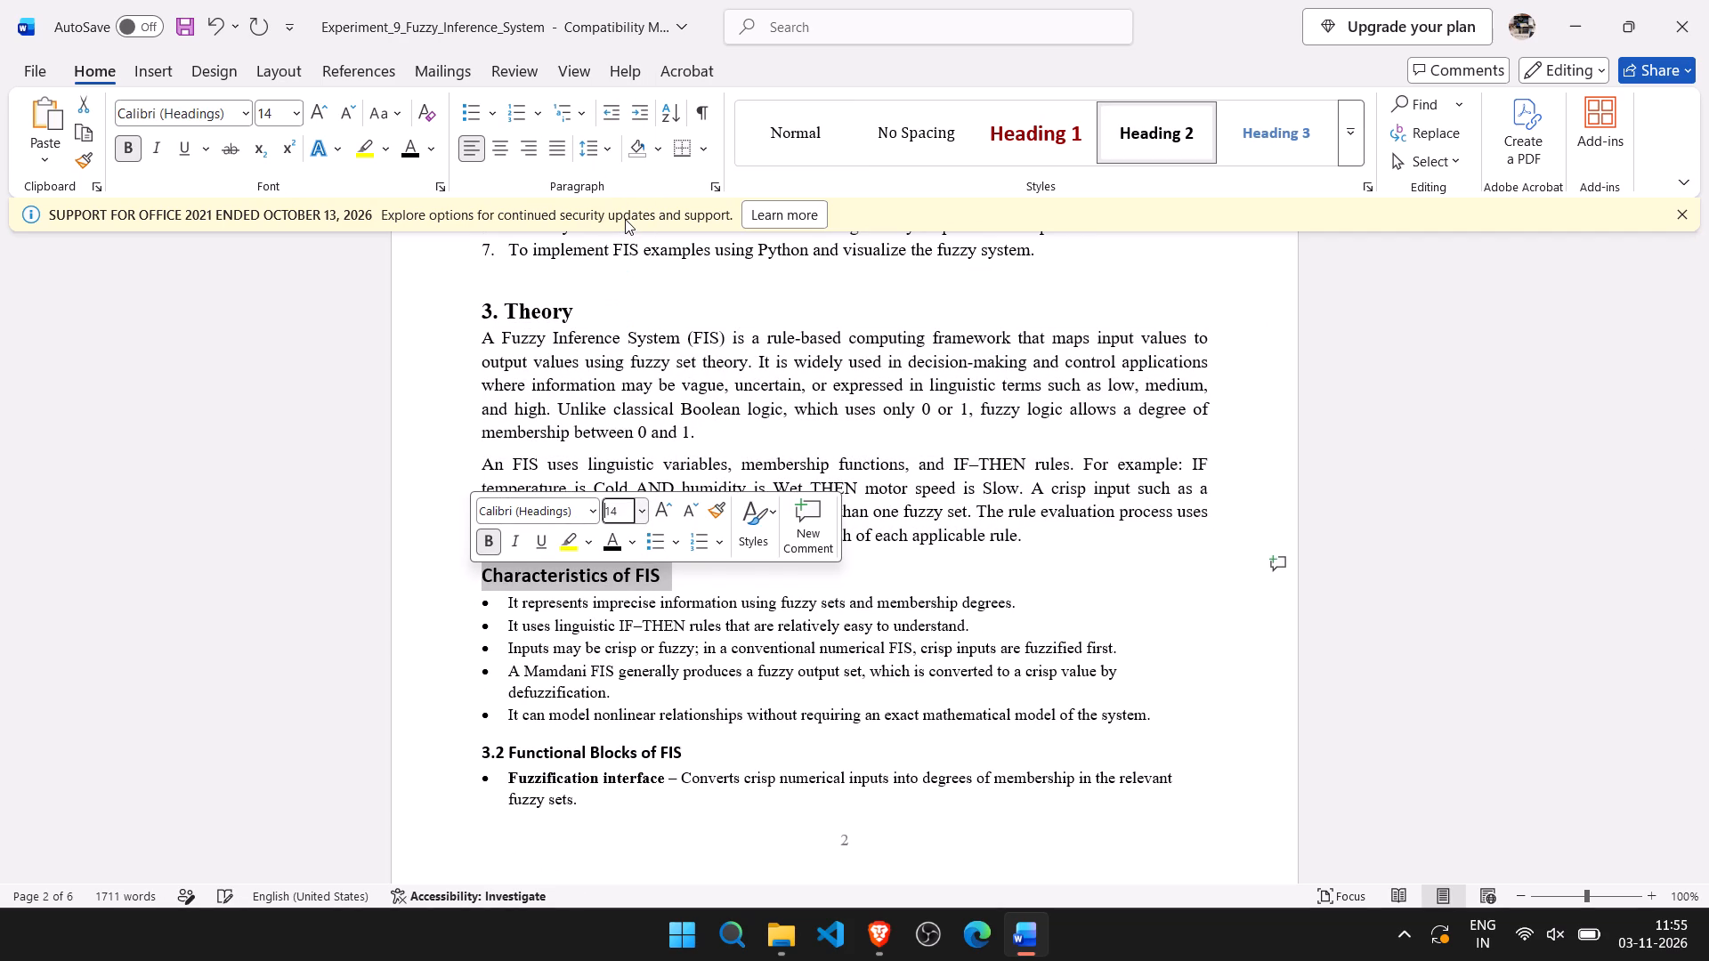
pyautogui.click(250, 114)
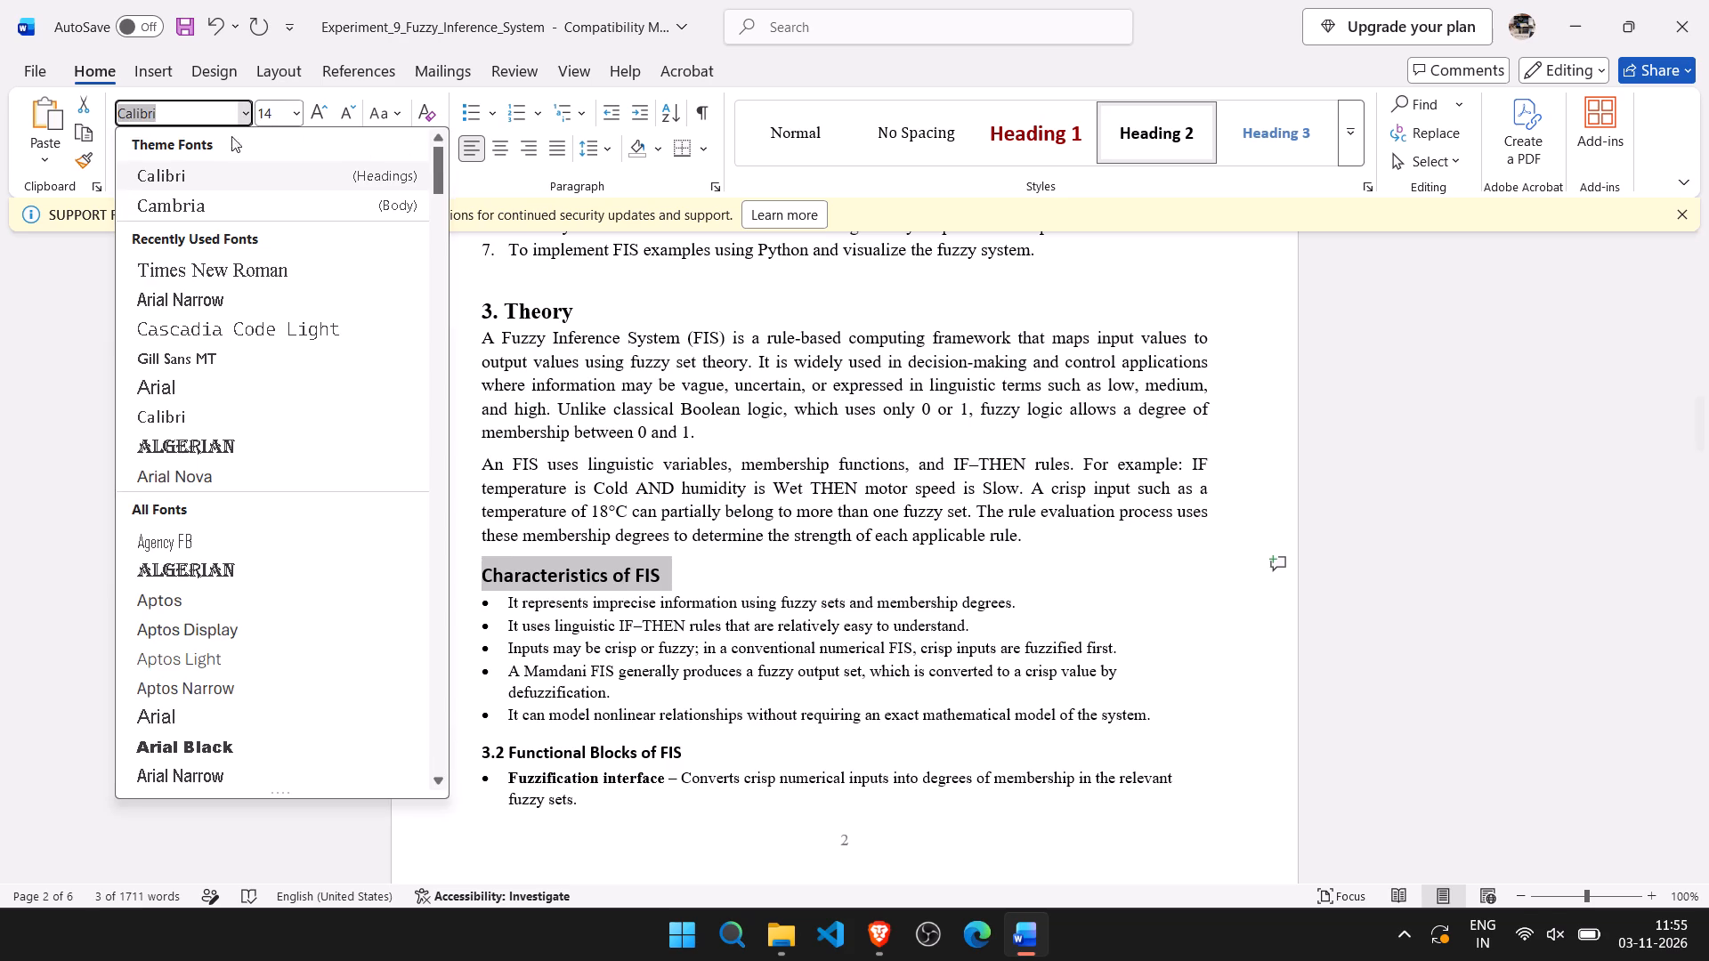
pyautogui.click(202, 265)
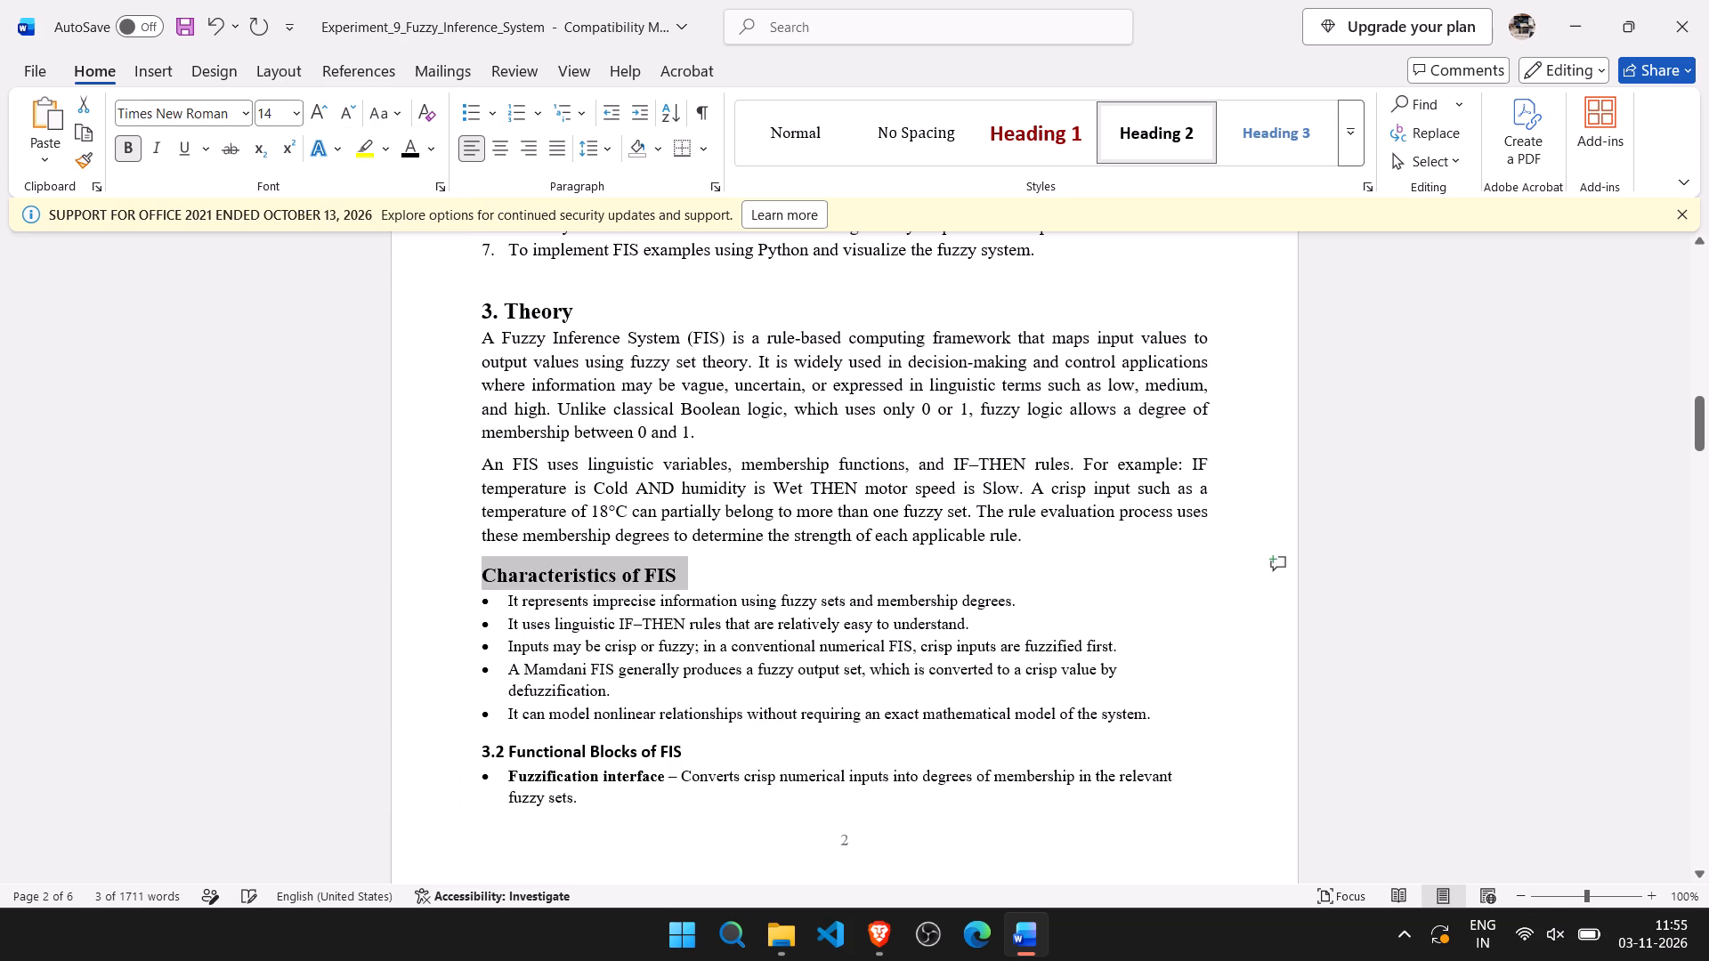
# Justify the bullet list under "Characteristics of FIS", convert it to a 1., 2., 3. numbered list and set its font size to 12.
pyautogui.moveTo(509, 601); pyautogui.dragTo(986, 730)
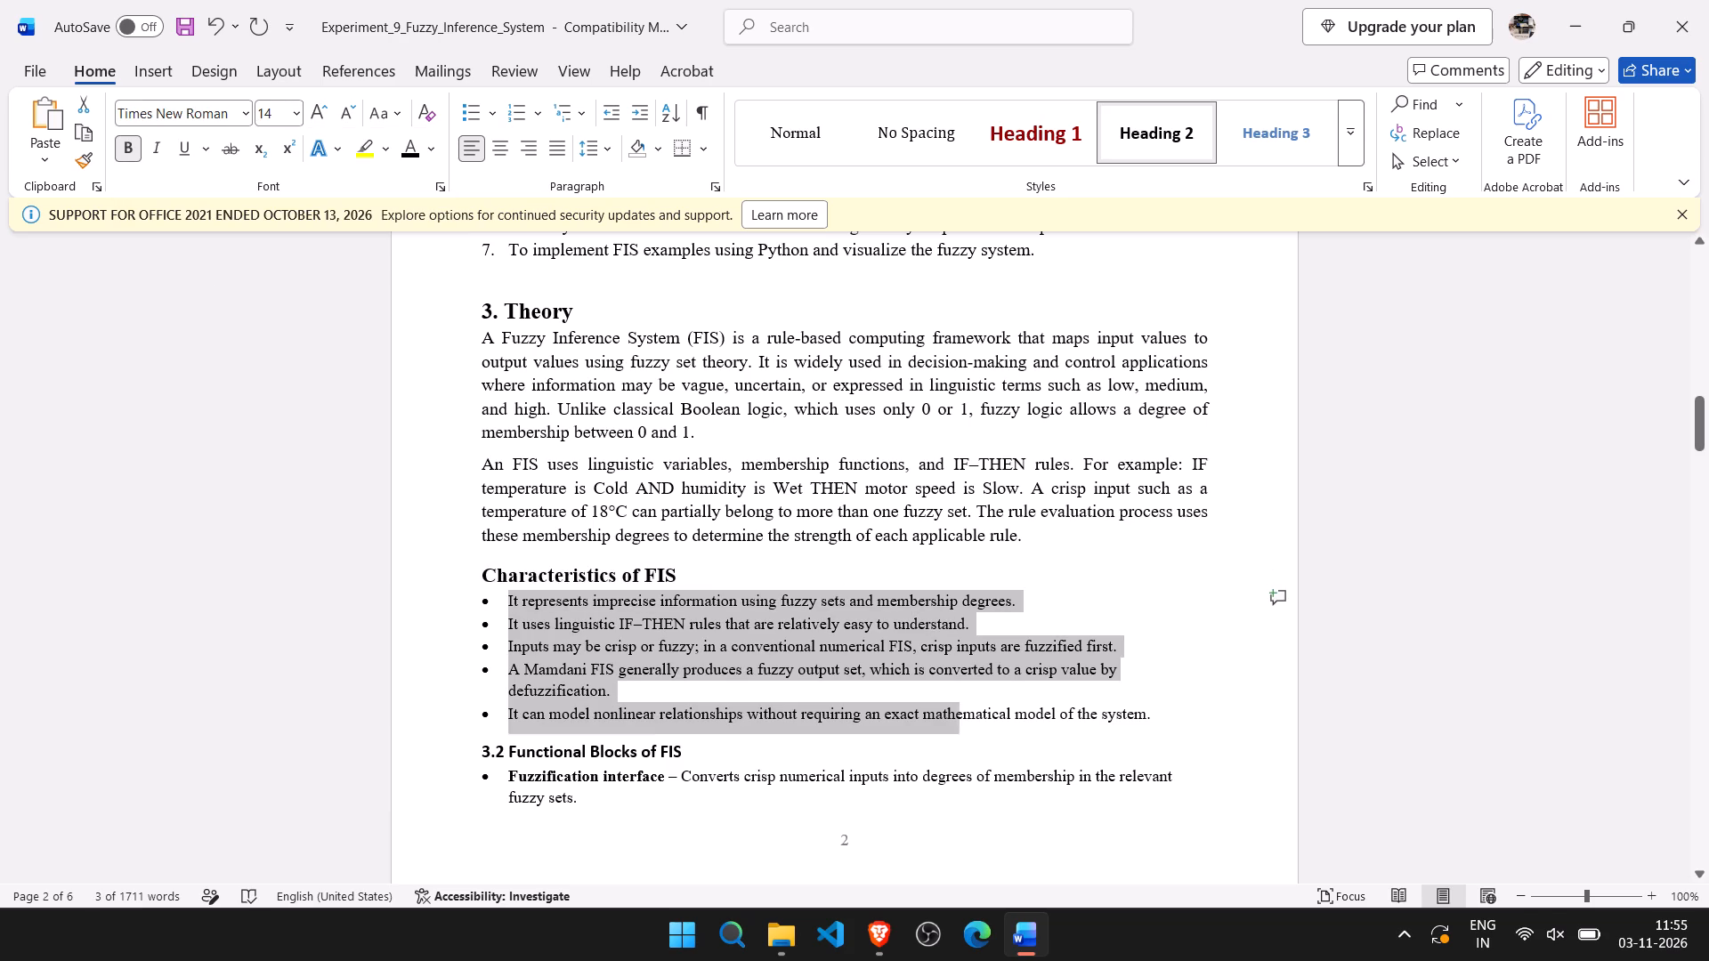
pyautogui.moveTo(986, 730); pyautogui.dragTo(1158, 717)
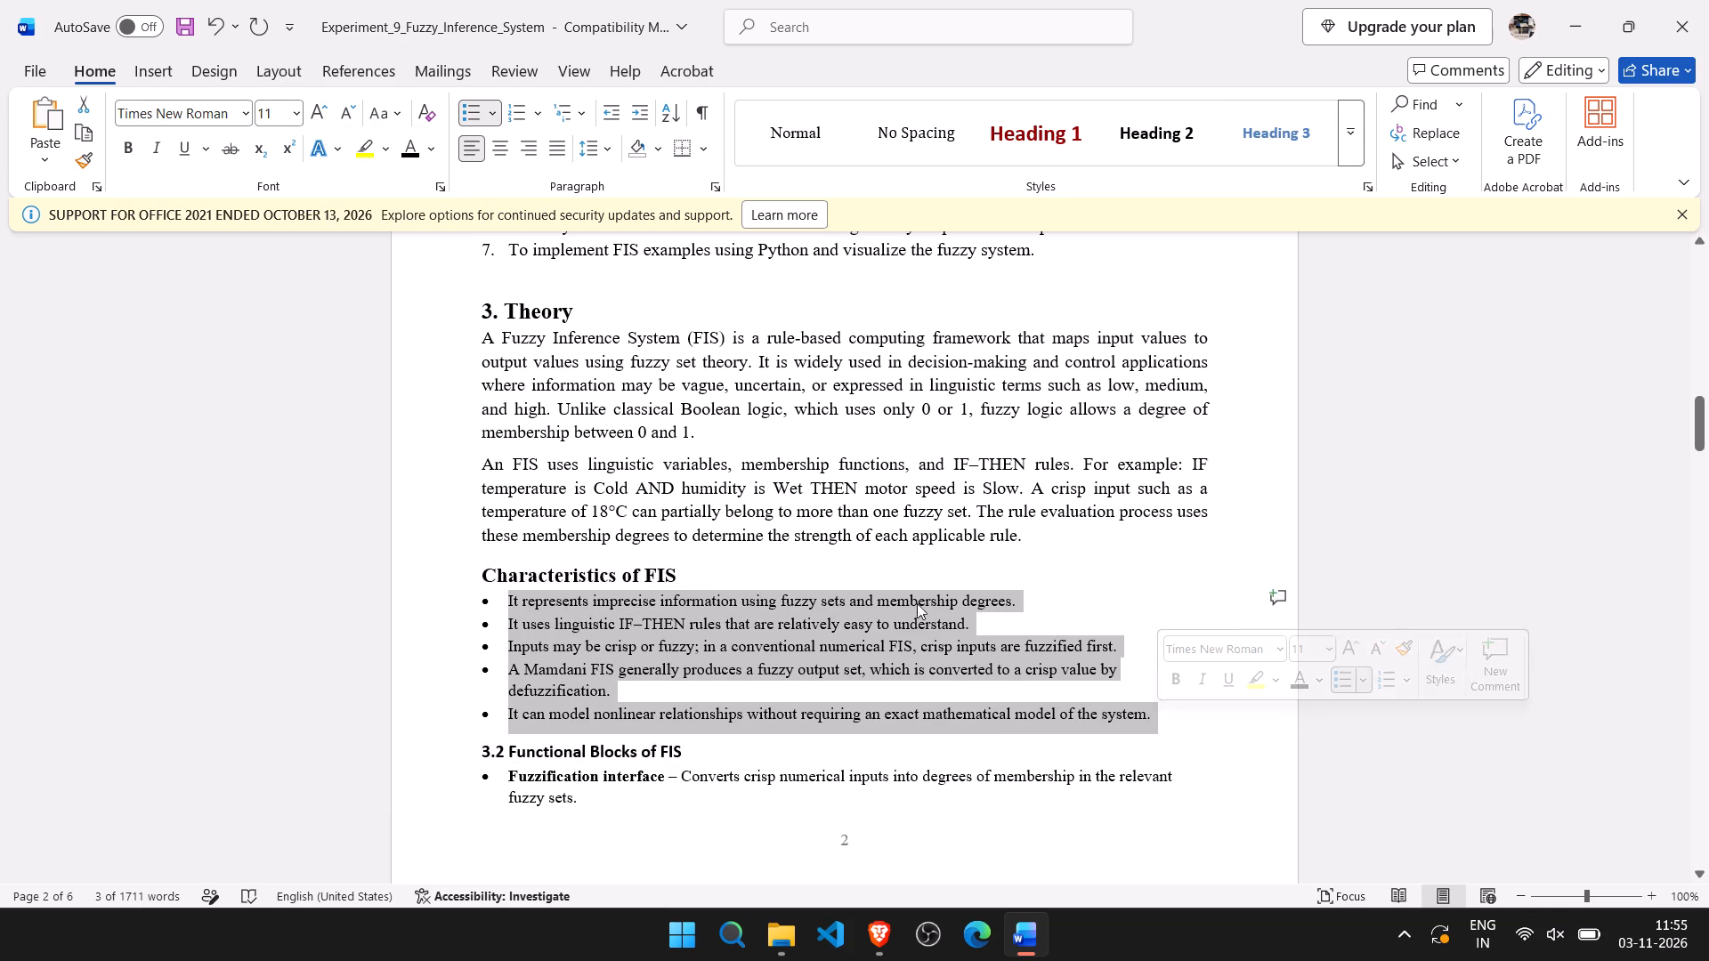
pyautogui.click(551, 148)
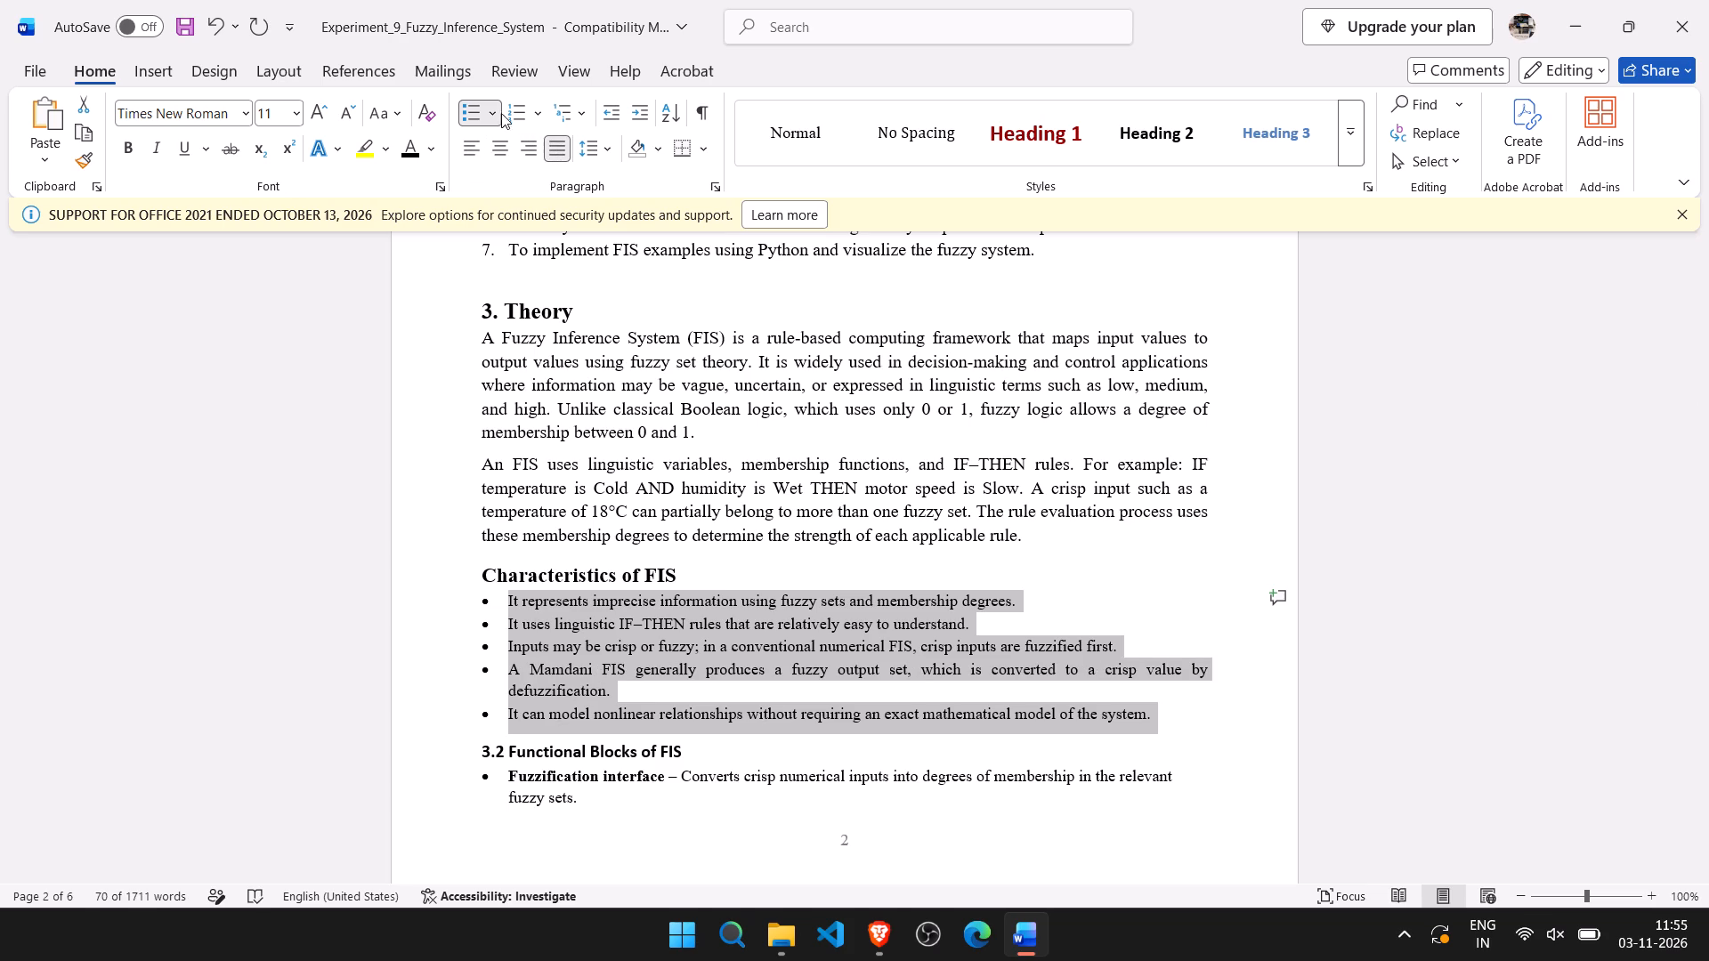
pyautogui.click(515, 115)
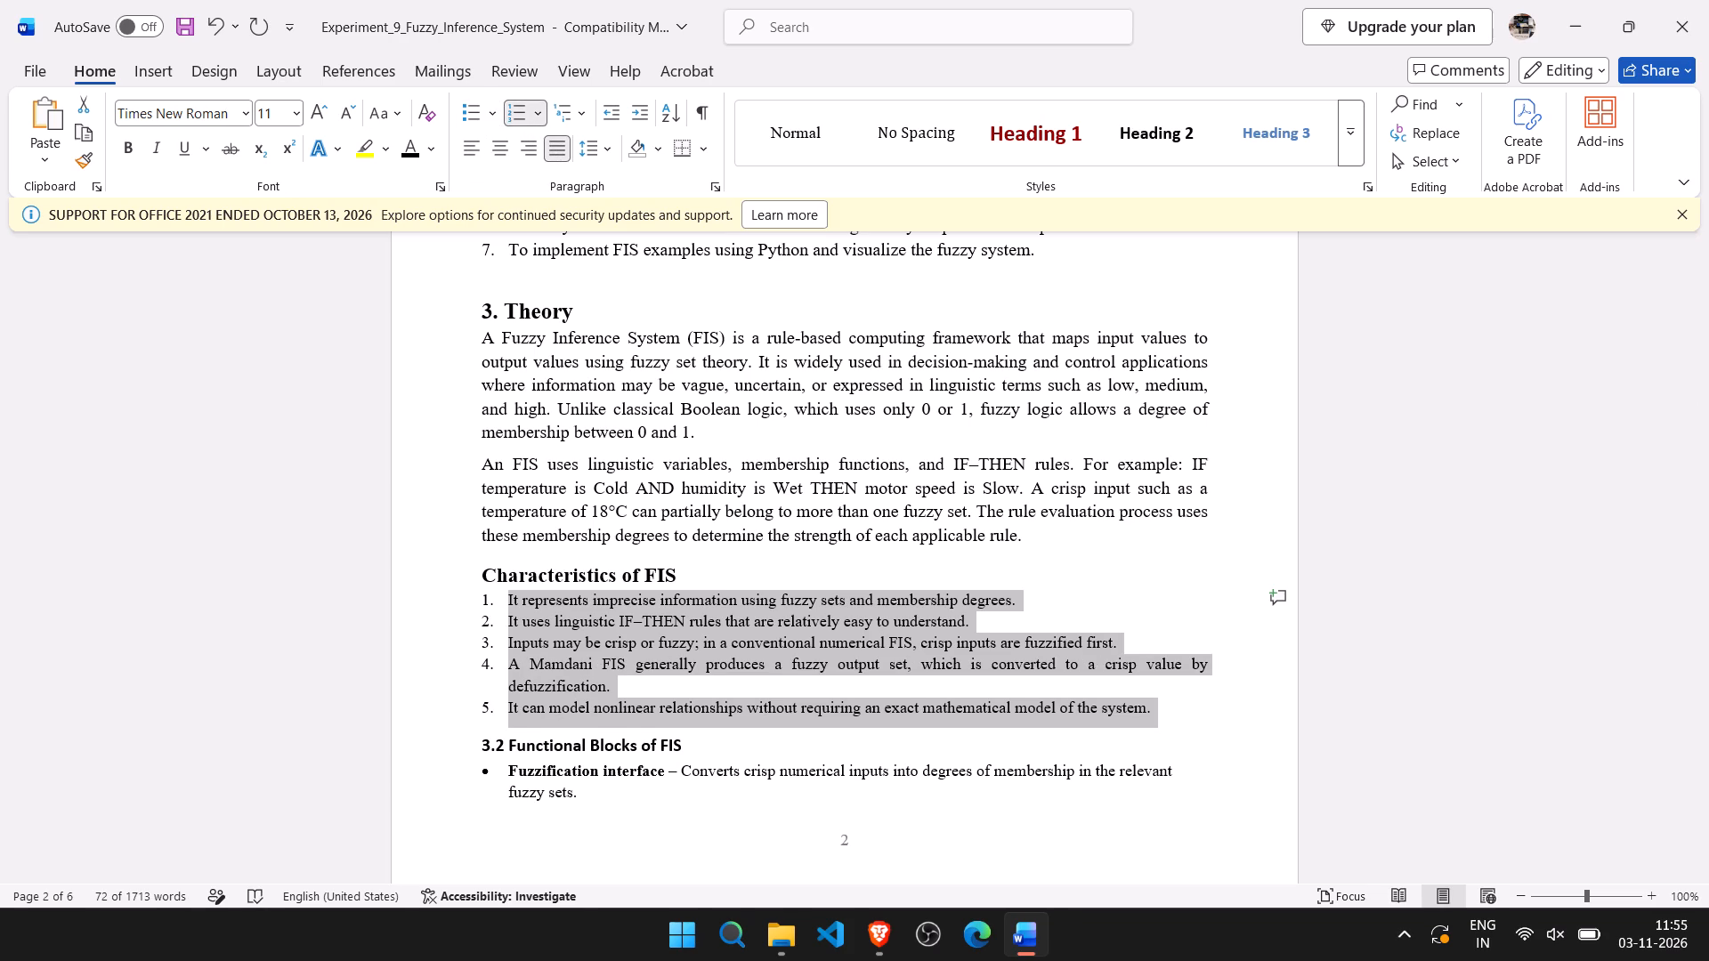
pyautogui.click(293, 116)
pyautogui.click(267, 249)
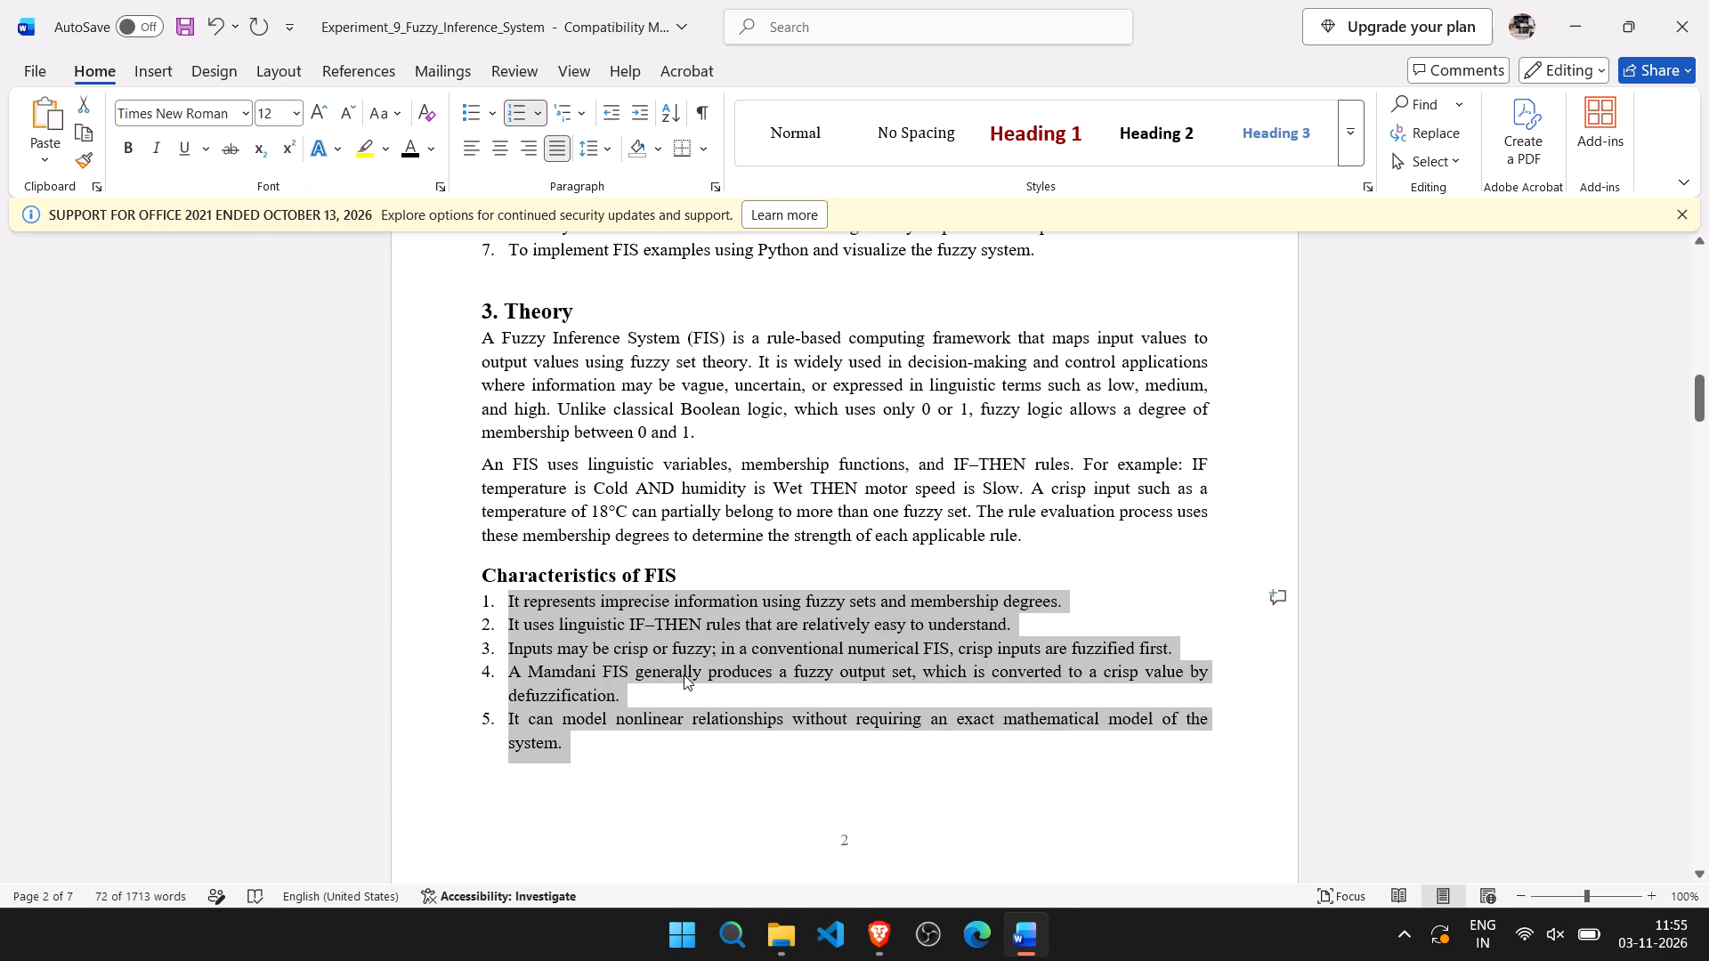
pyautogui.click(705, 738)
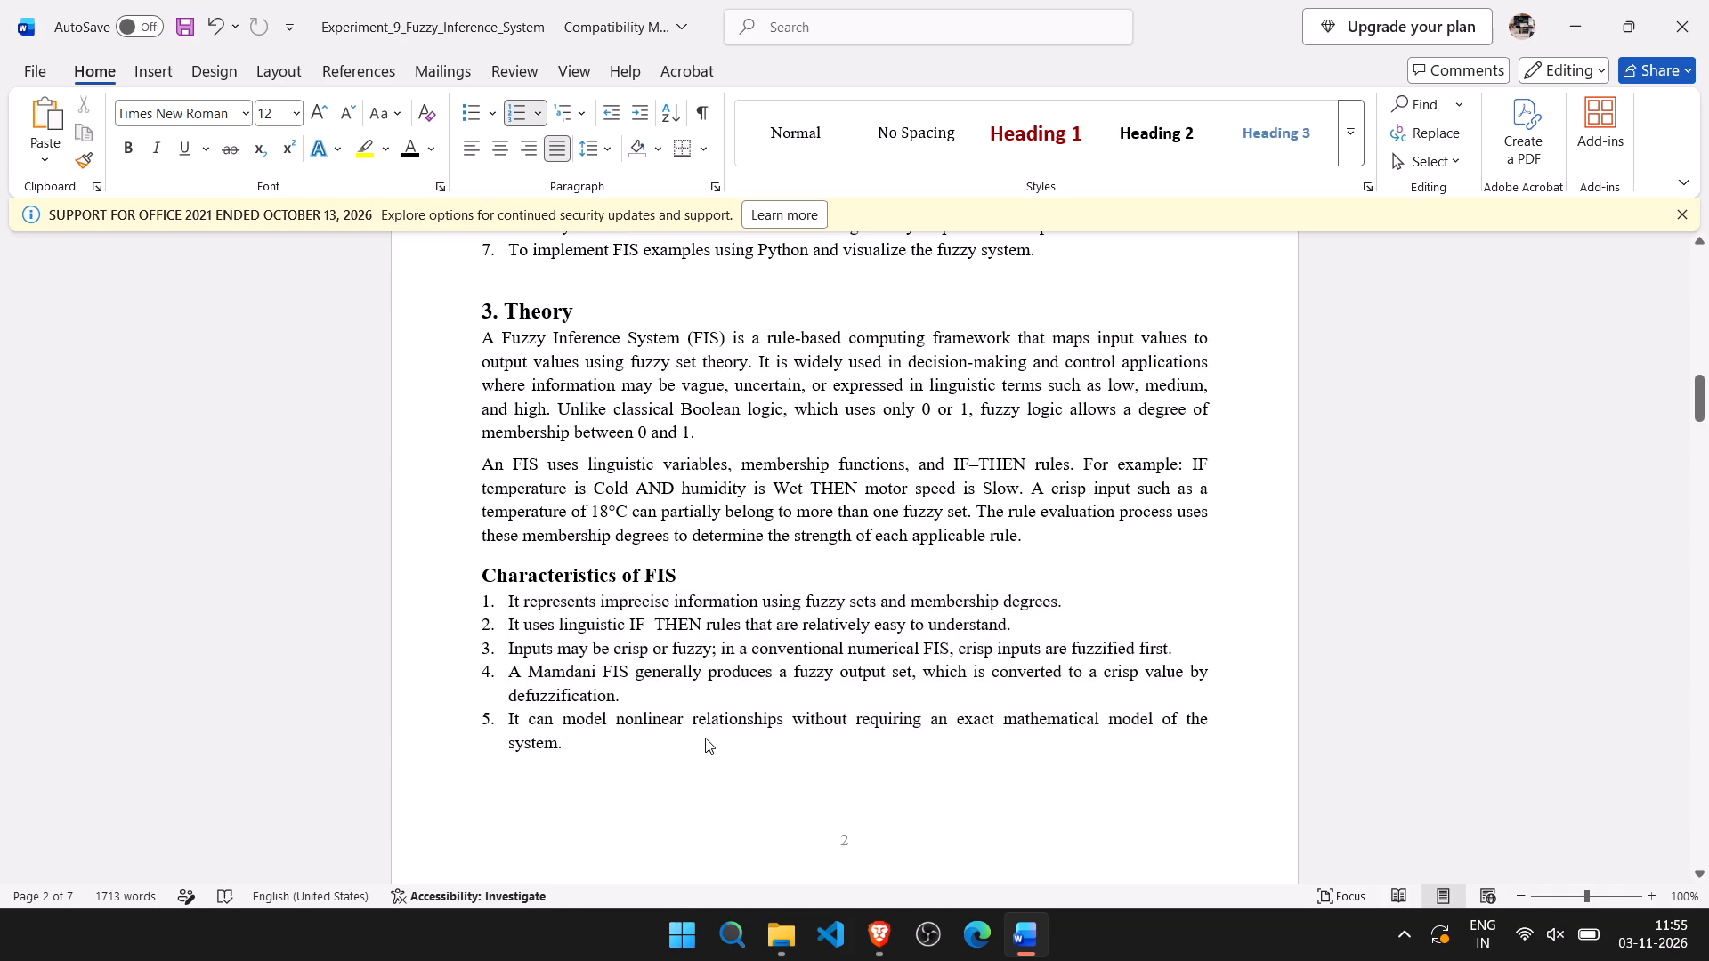
# Delete the number "3.2" from the "Functional Blocks of FIS" subheading and set the subheading to size 14 in Times New Roman.
pyautogui.scroll(-4, 705, 738)
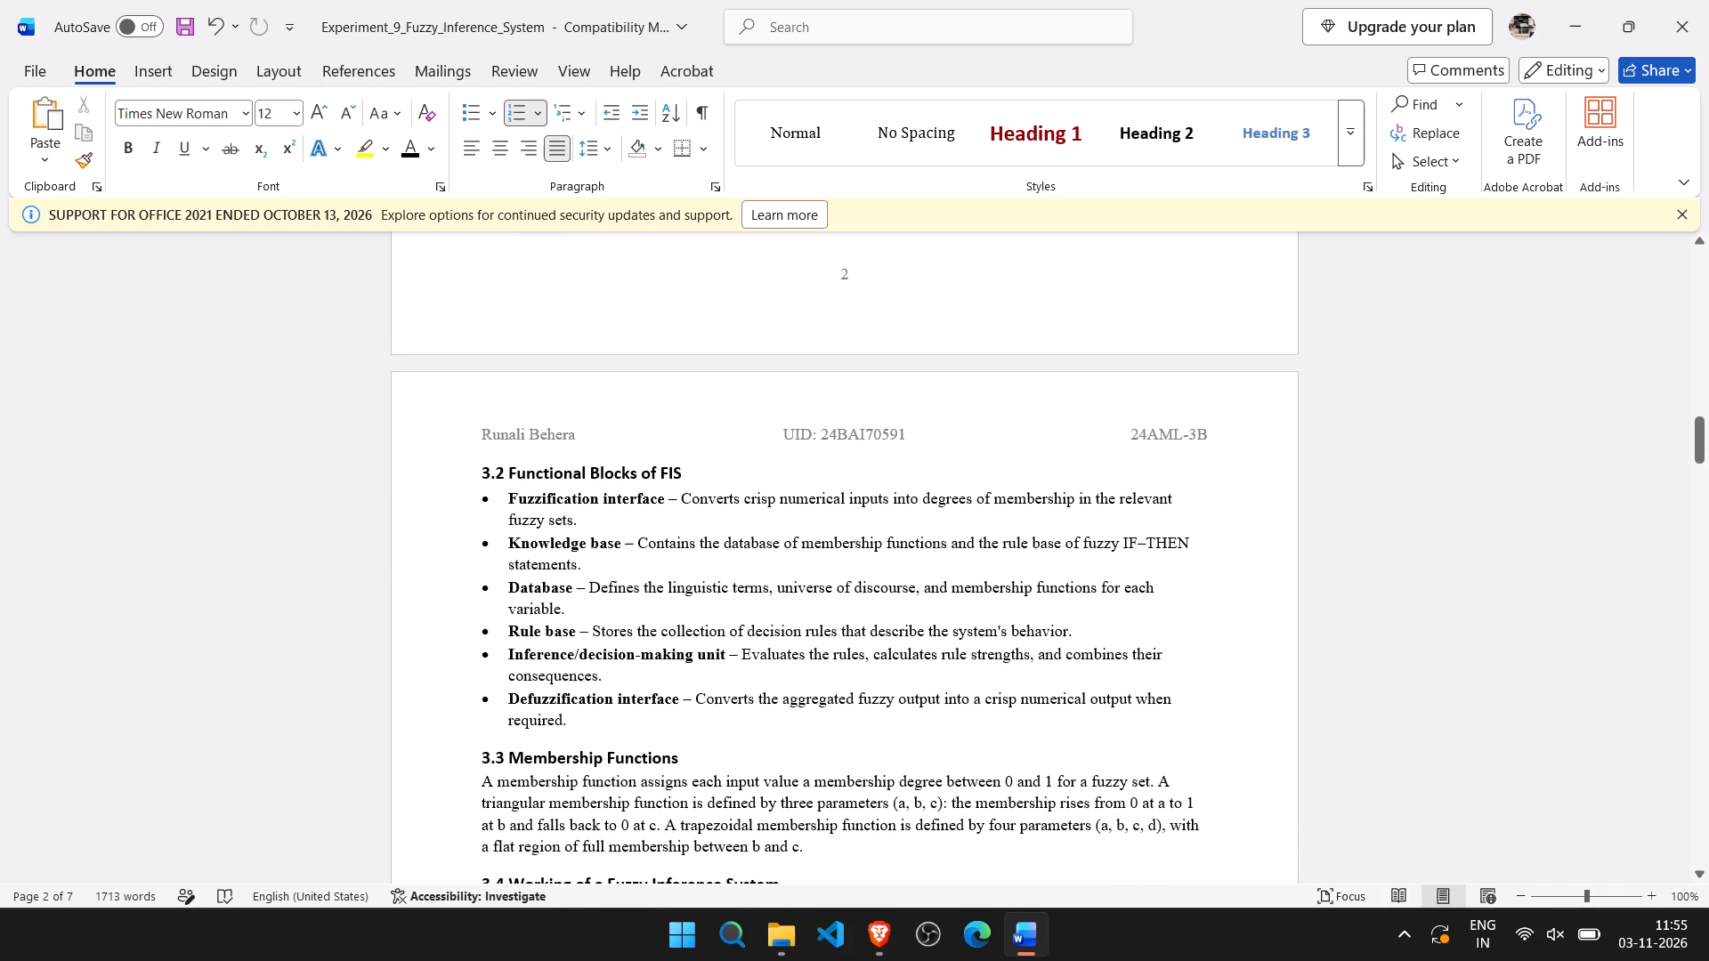
pyautogui.moveTo(508, 478); pyautogui.dragTo(475, 472)
pyautogui.press('BackSpace')
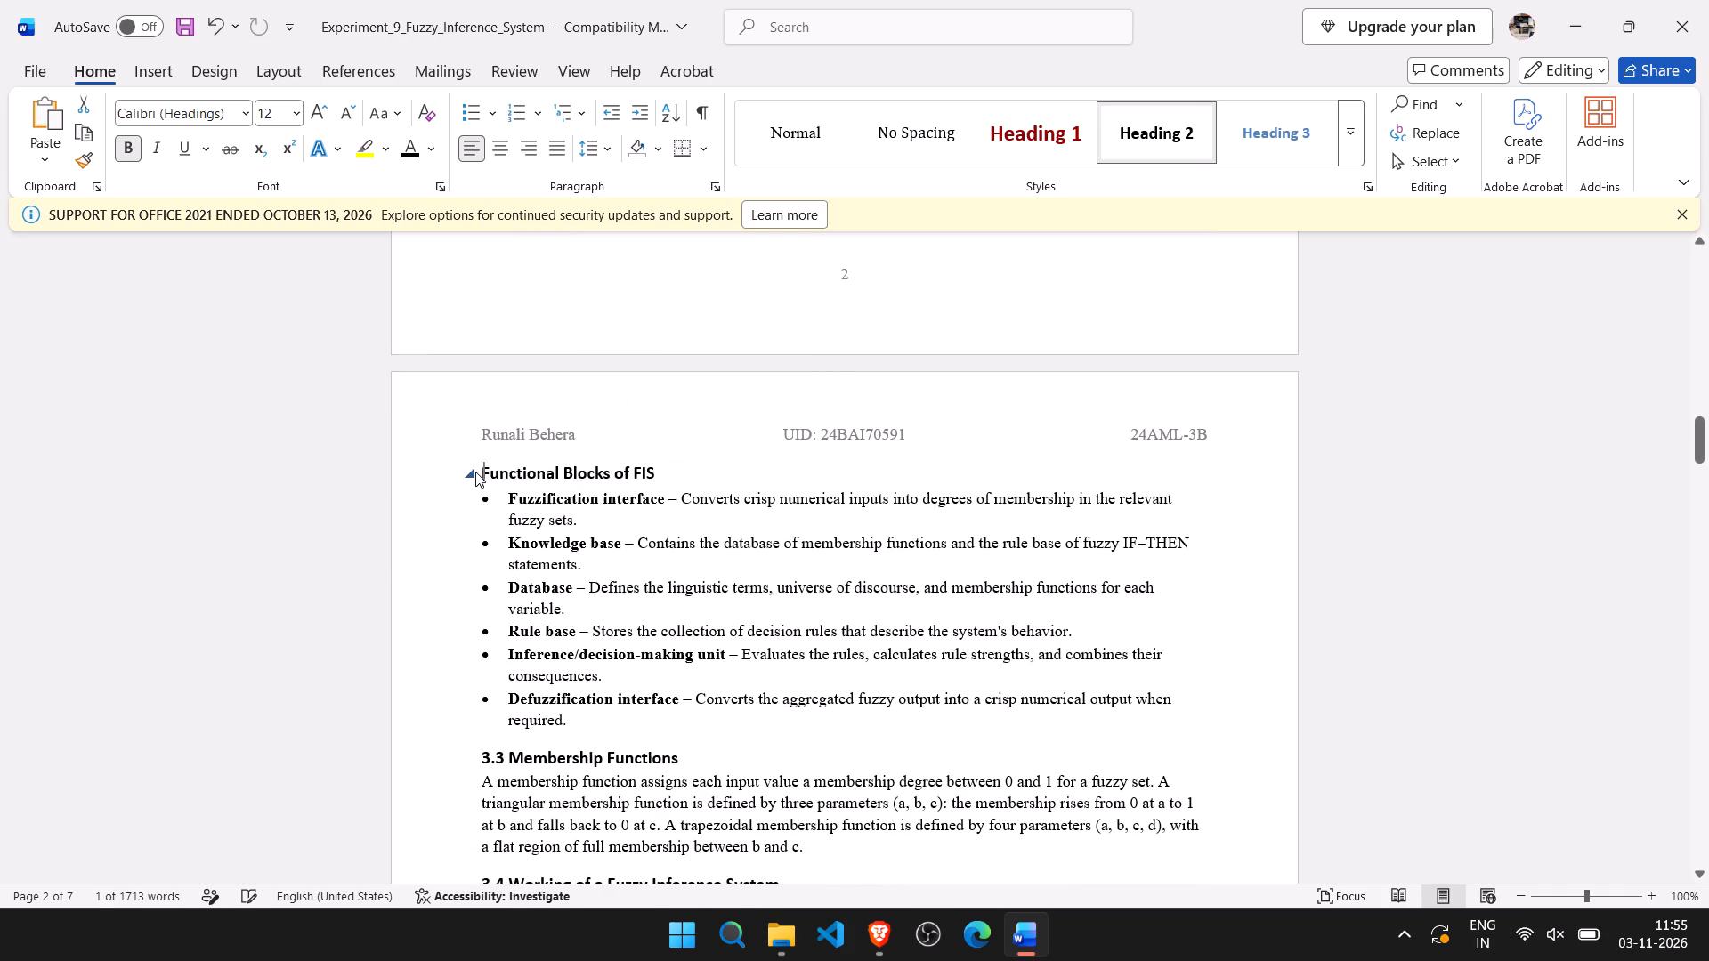
pyautogui.moveTo(656, 476); pyautogui.dragTo(500, 470)
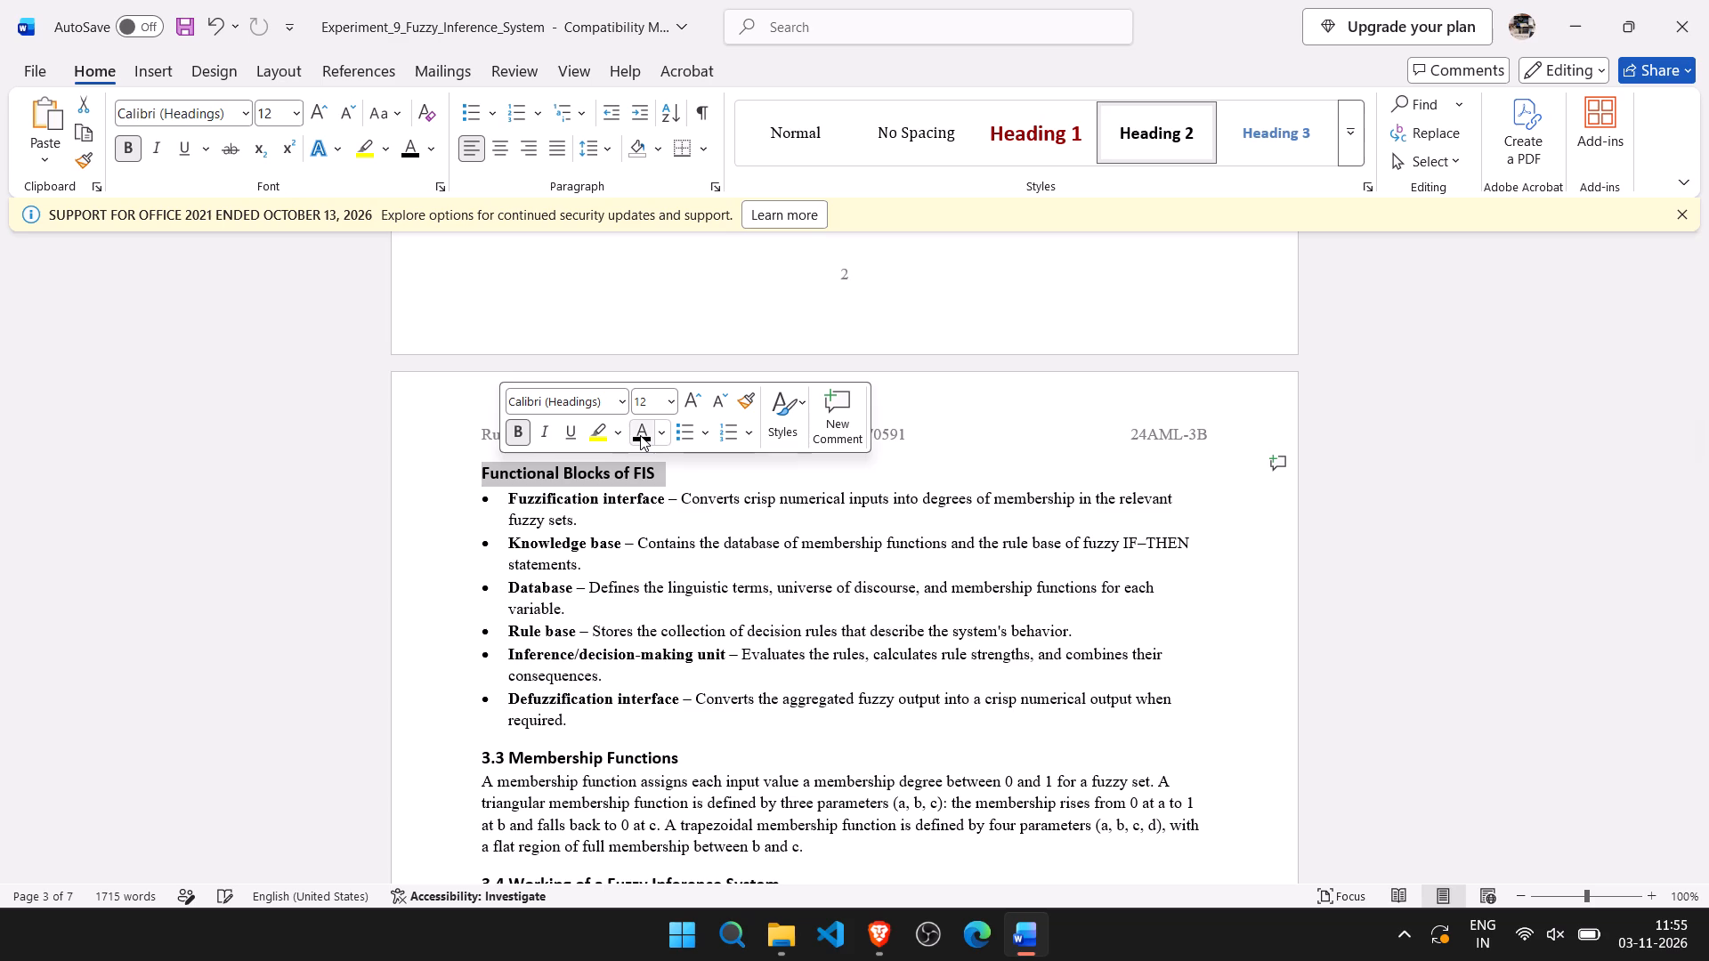
pyautogui.click(668, 401)
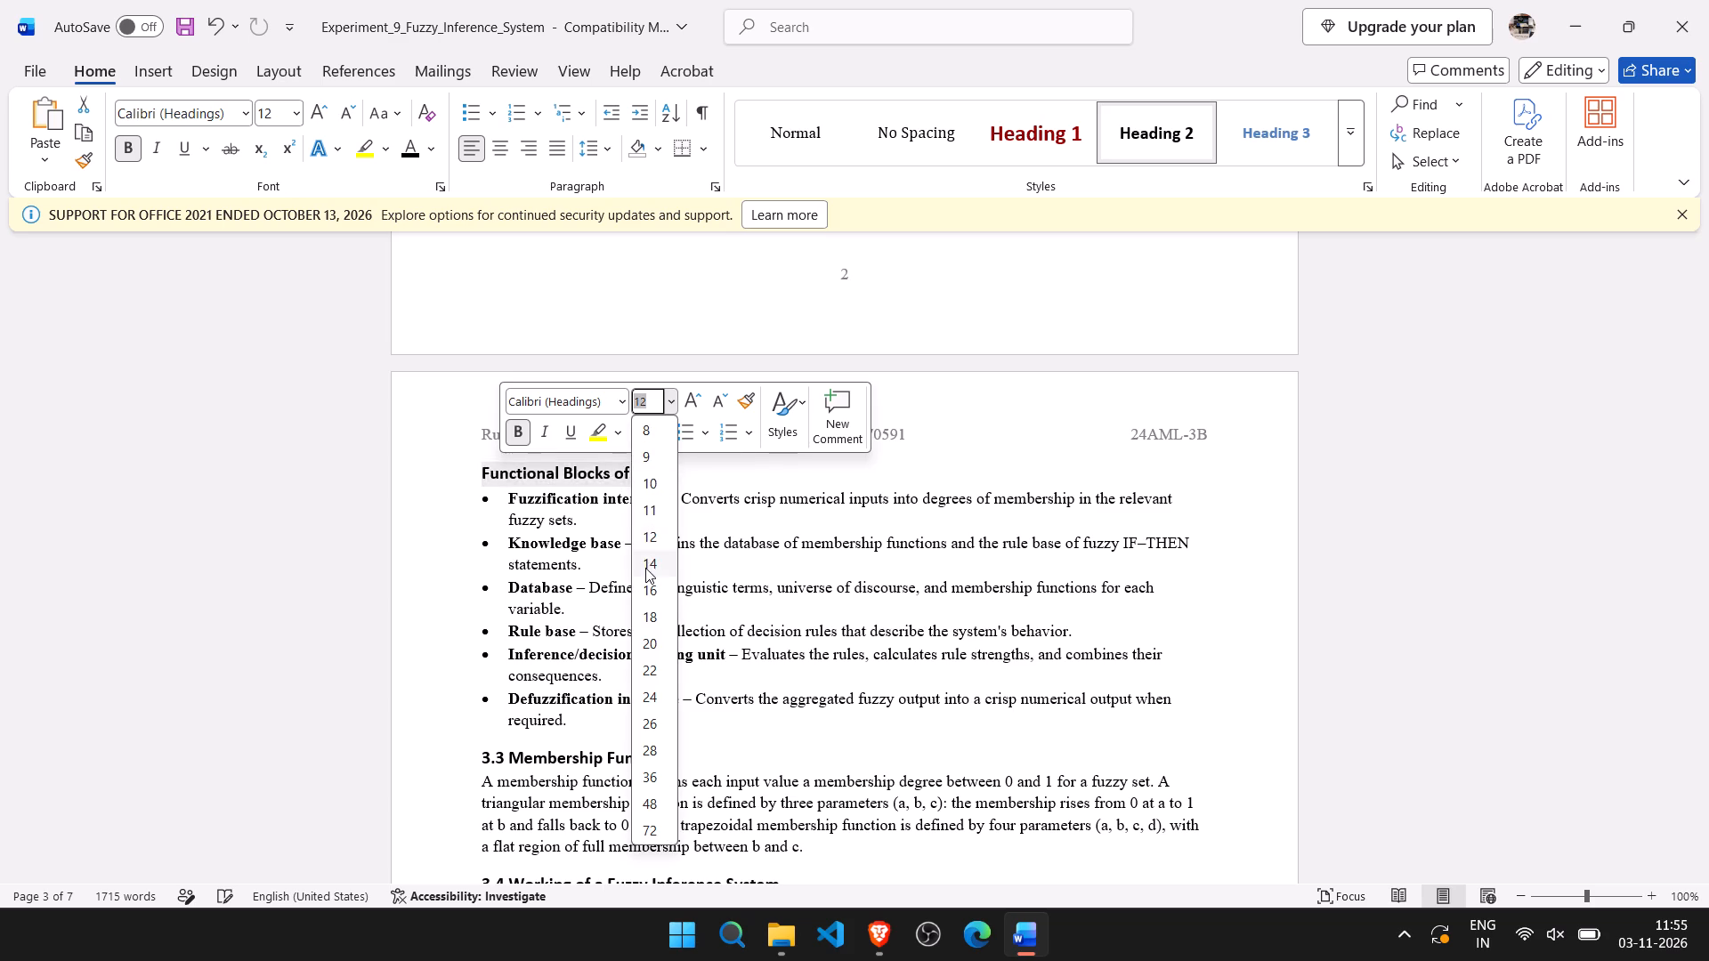
pyautogui.click(647, 568)
pyautogui.click(620, 408)
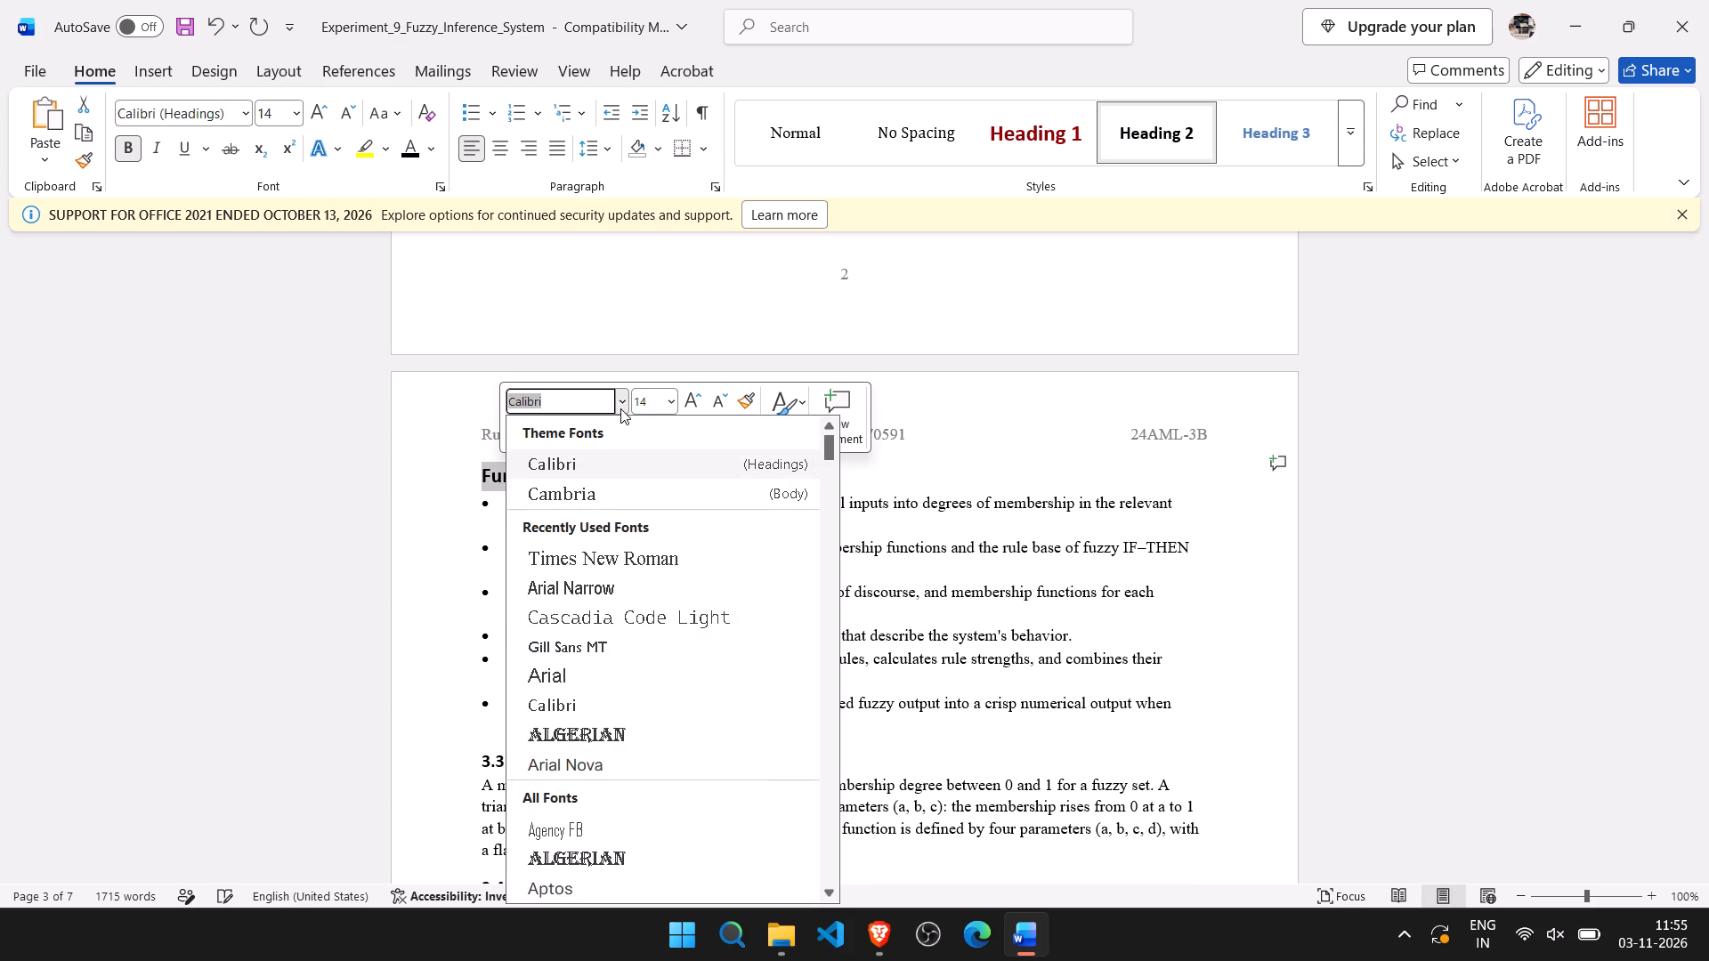
pyautogui.click(605, 561)
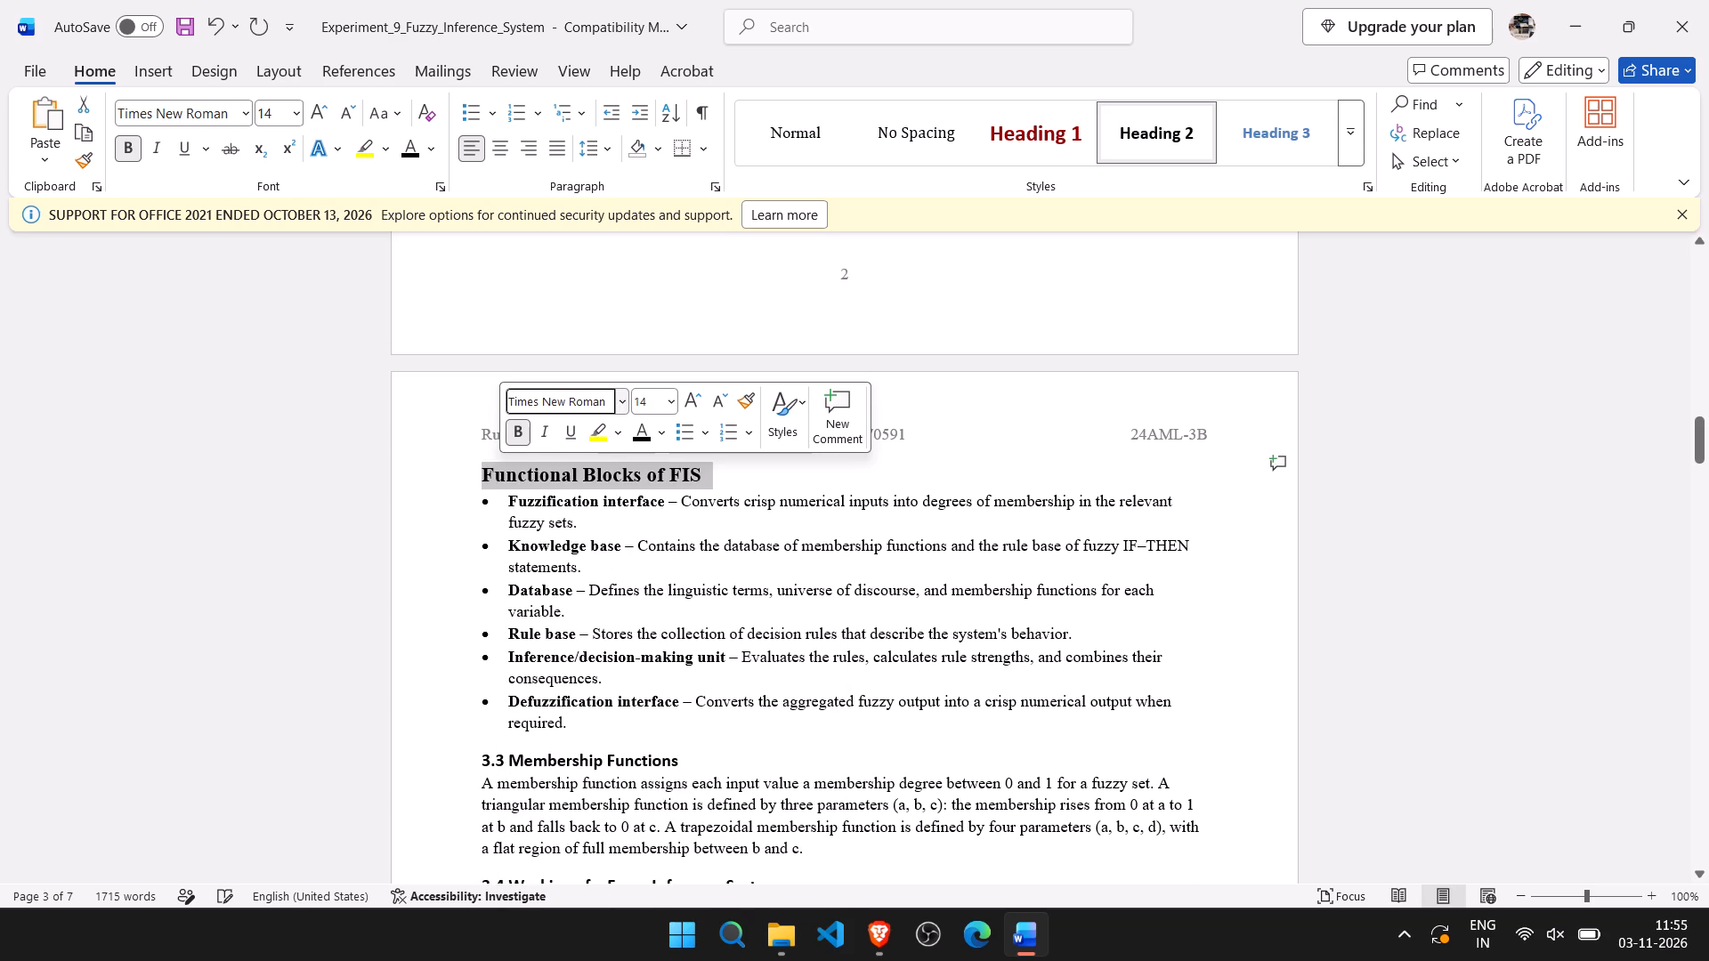
# Set the bullet list under "Functional Blocks of FIS" to font size 12 and convert it to a numbered list.
pyautogui.moveTo(500, 505); pyautogui.dragTo(682, 717)
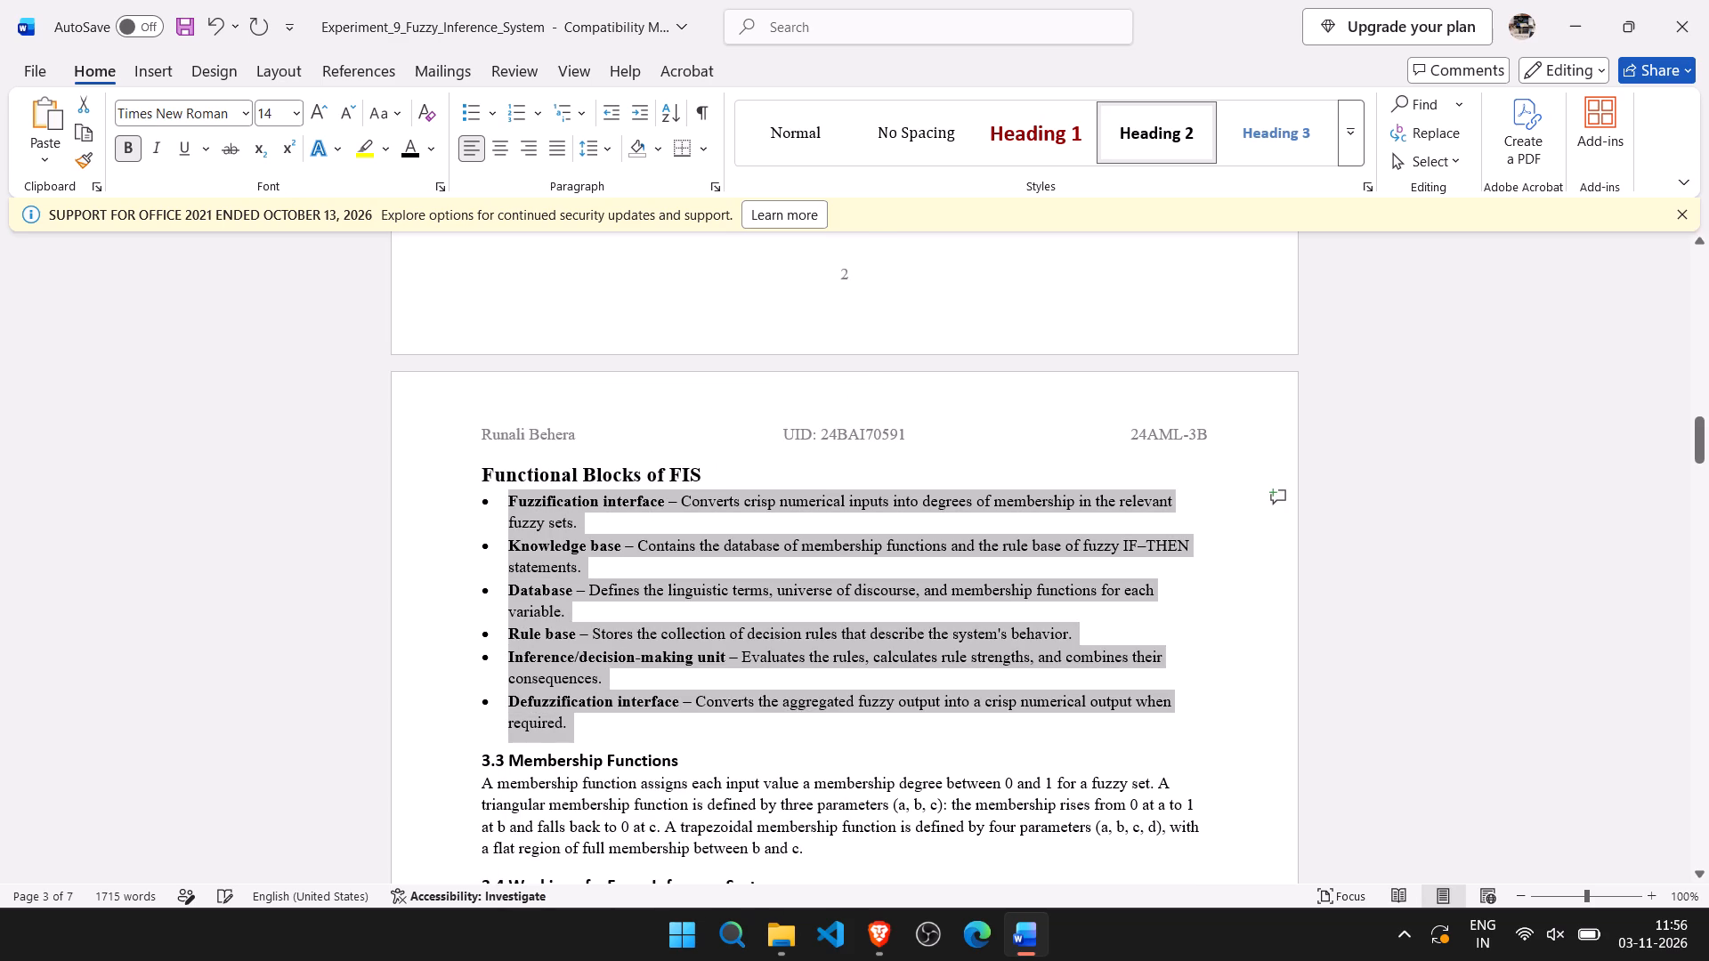
pyautogui.moveTo(682, 717); pyautogui.dragTo(682, 719)
pyautogui.click(297, 124)
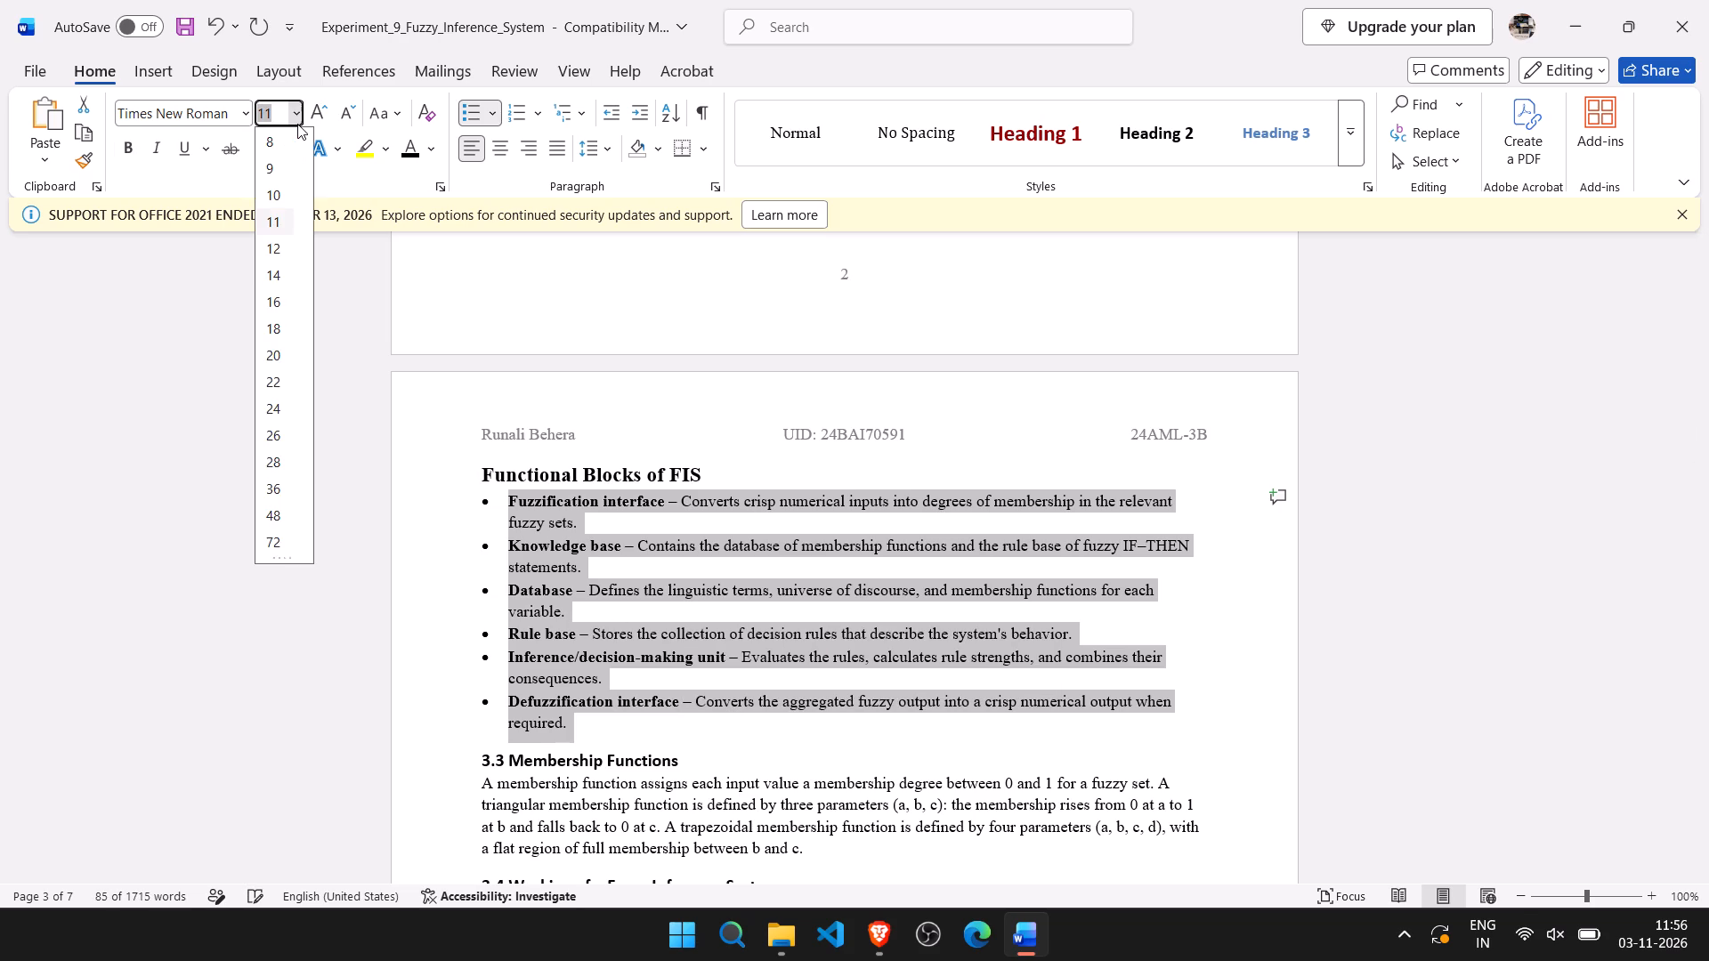
pyautogui.click(275, 256)
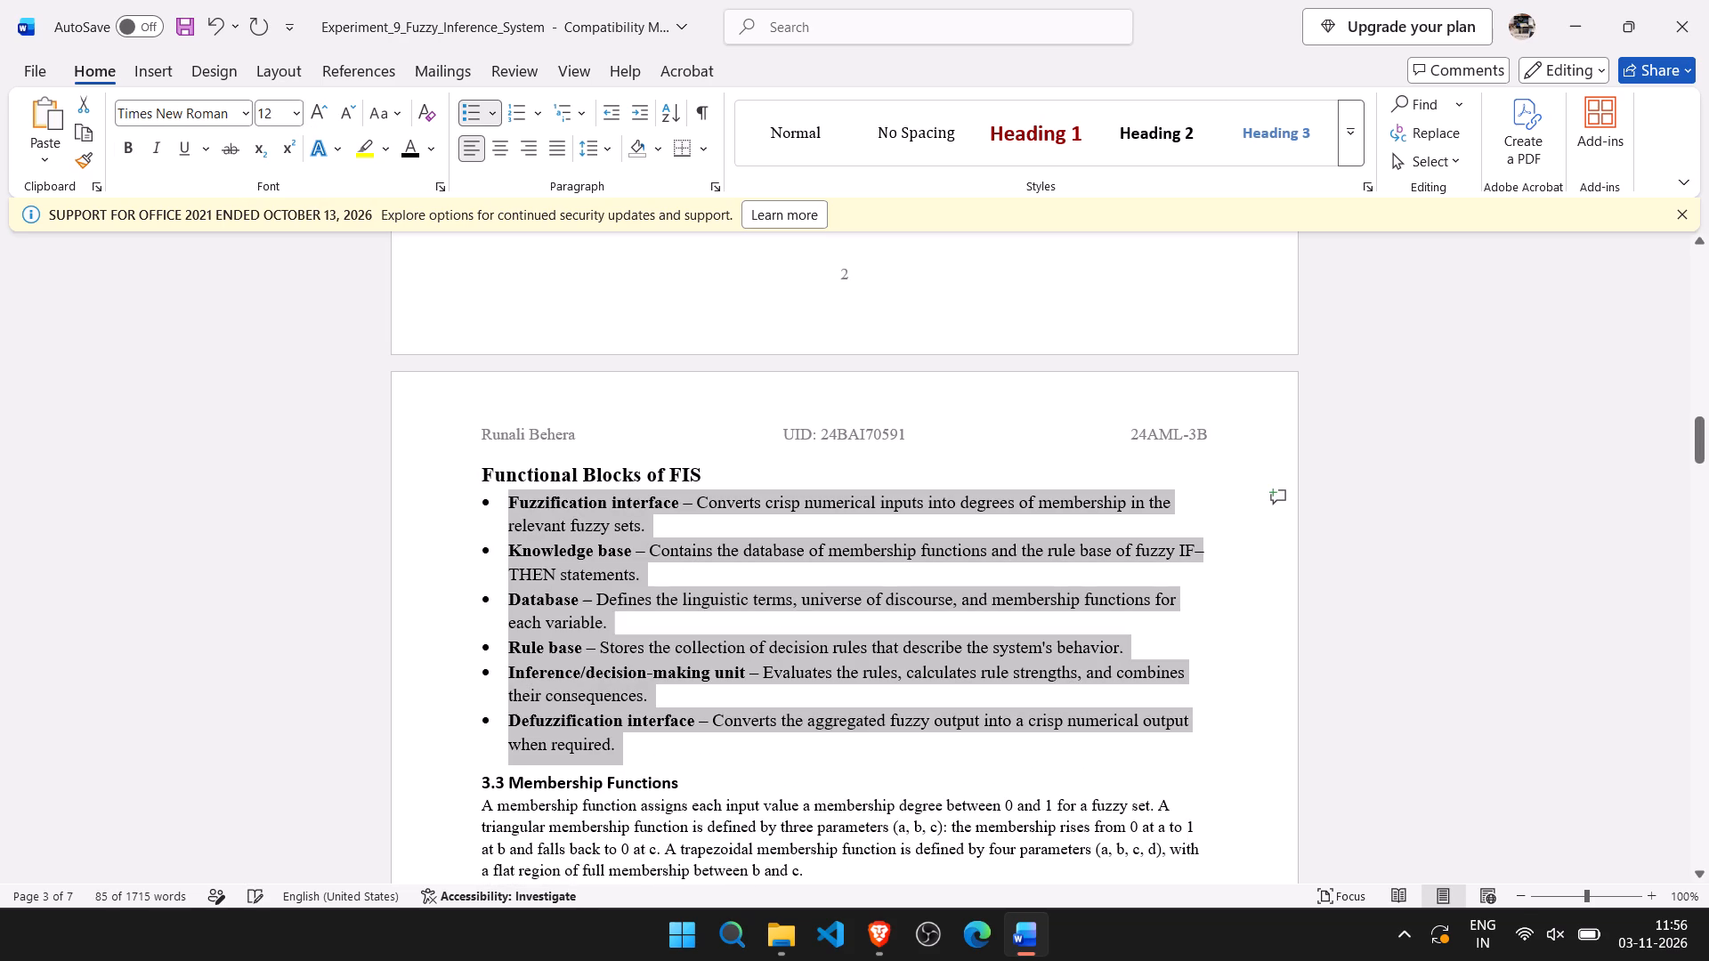
pyautogui.click(511, 108)
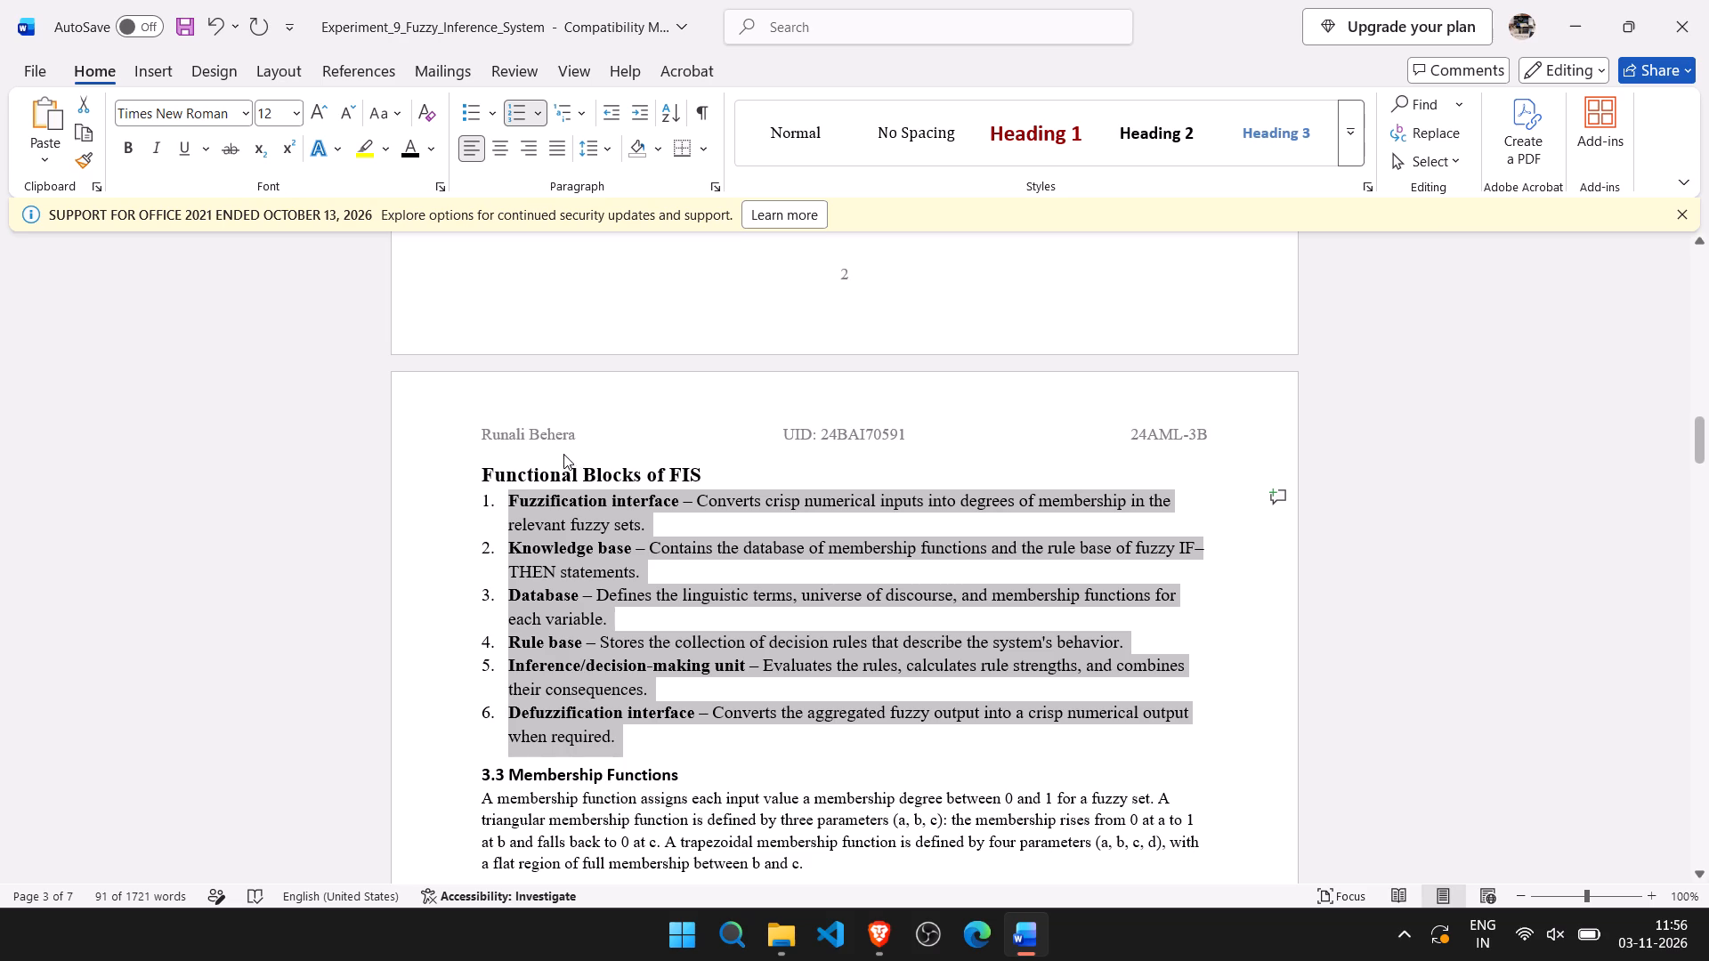
# Delete the number "3.3" from the "Membership Functions" subheading and set the subheading to size 14 in Times New Roman.
pyautogui.scroll(-1, 691, 634)
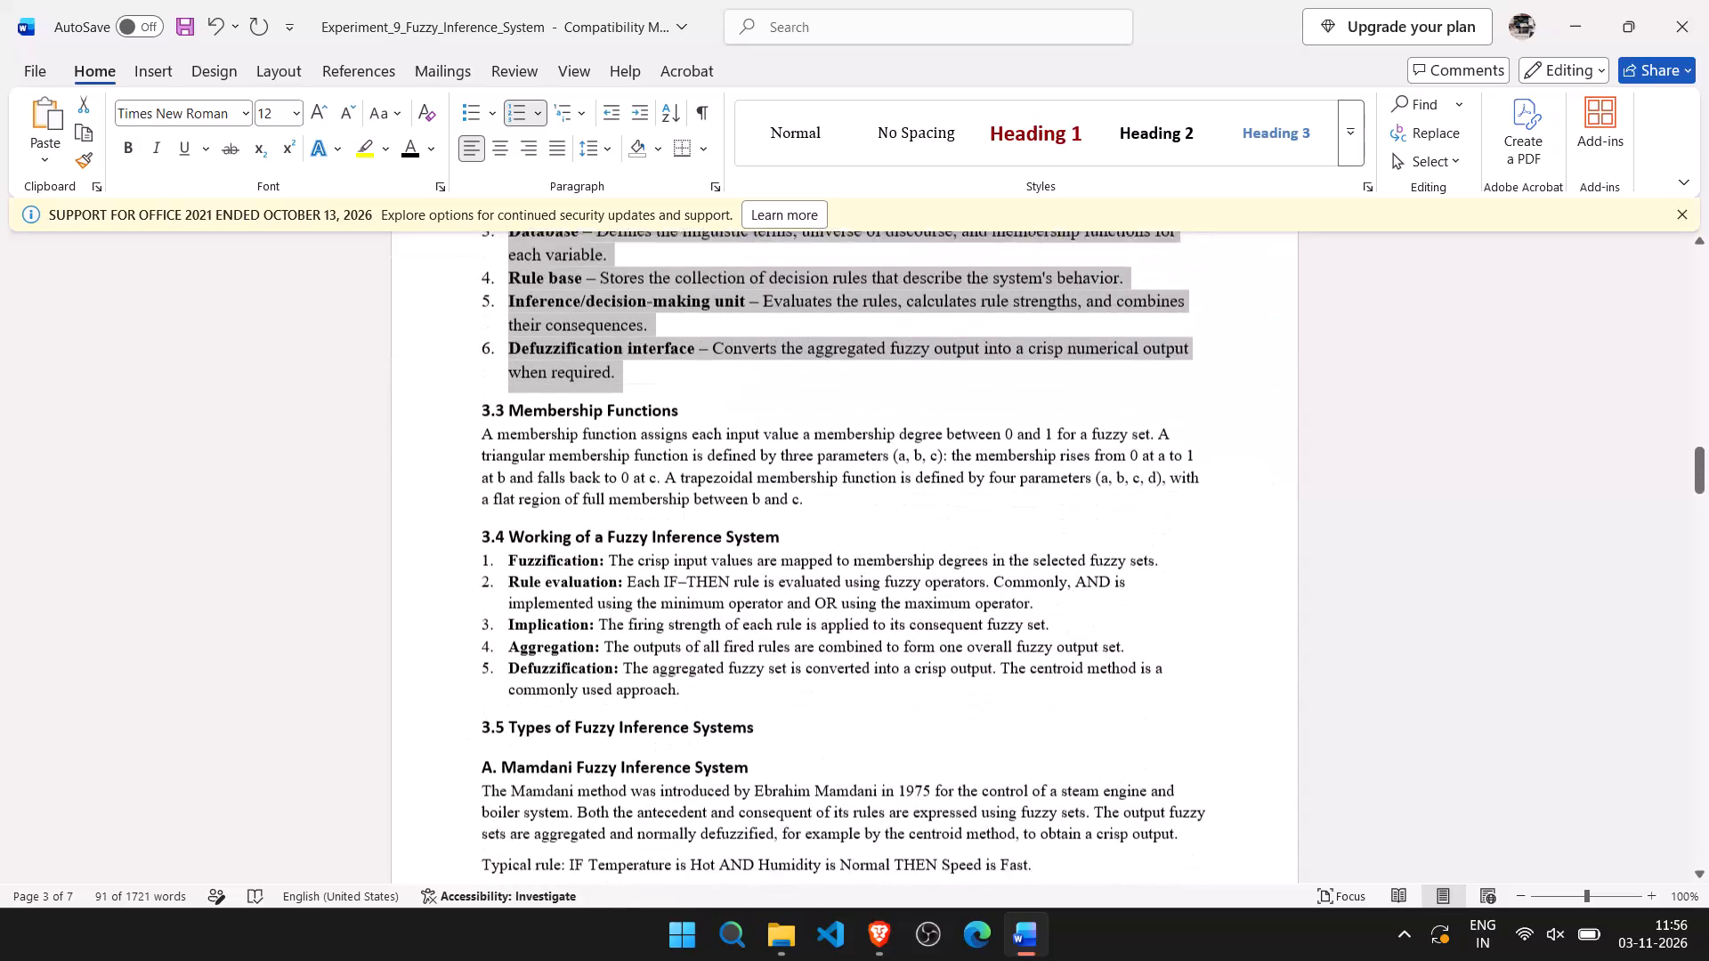
pyautogui.scroll(-1, 691, 634)
pyautogui.click(497, 351)
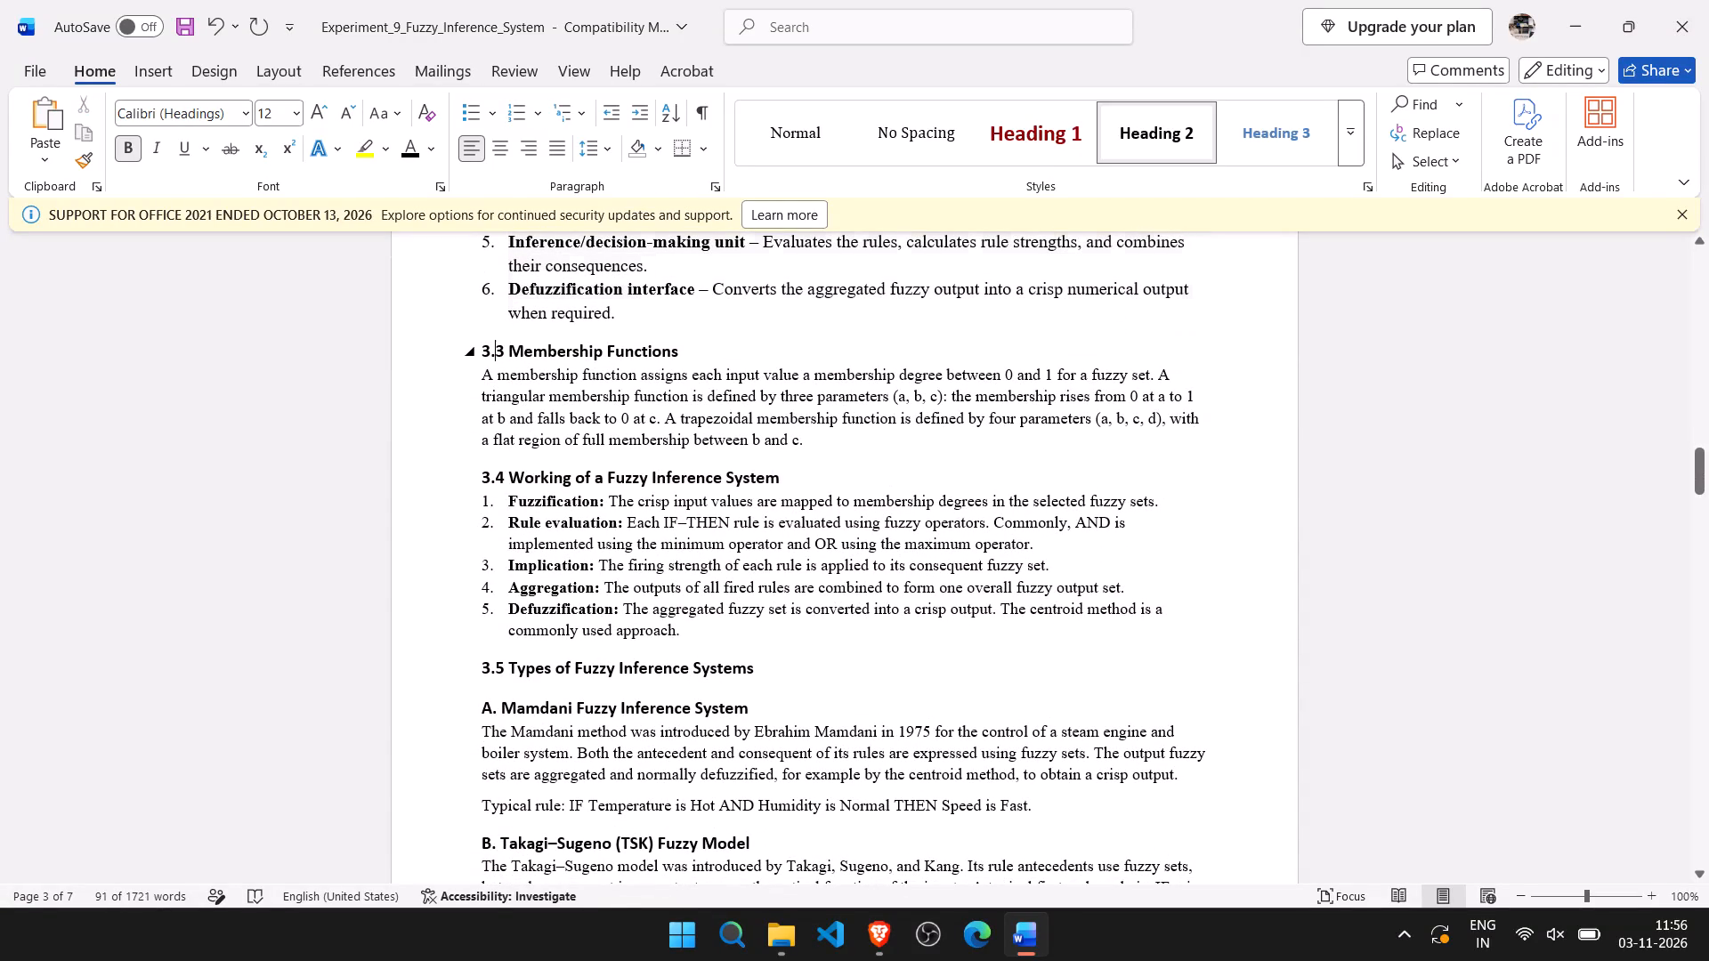
pyautogui.moveTo(509, 354); pyautogui.dragTo(472, 352)
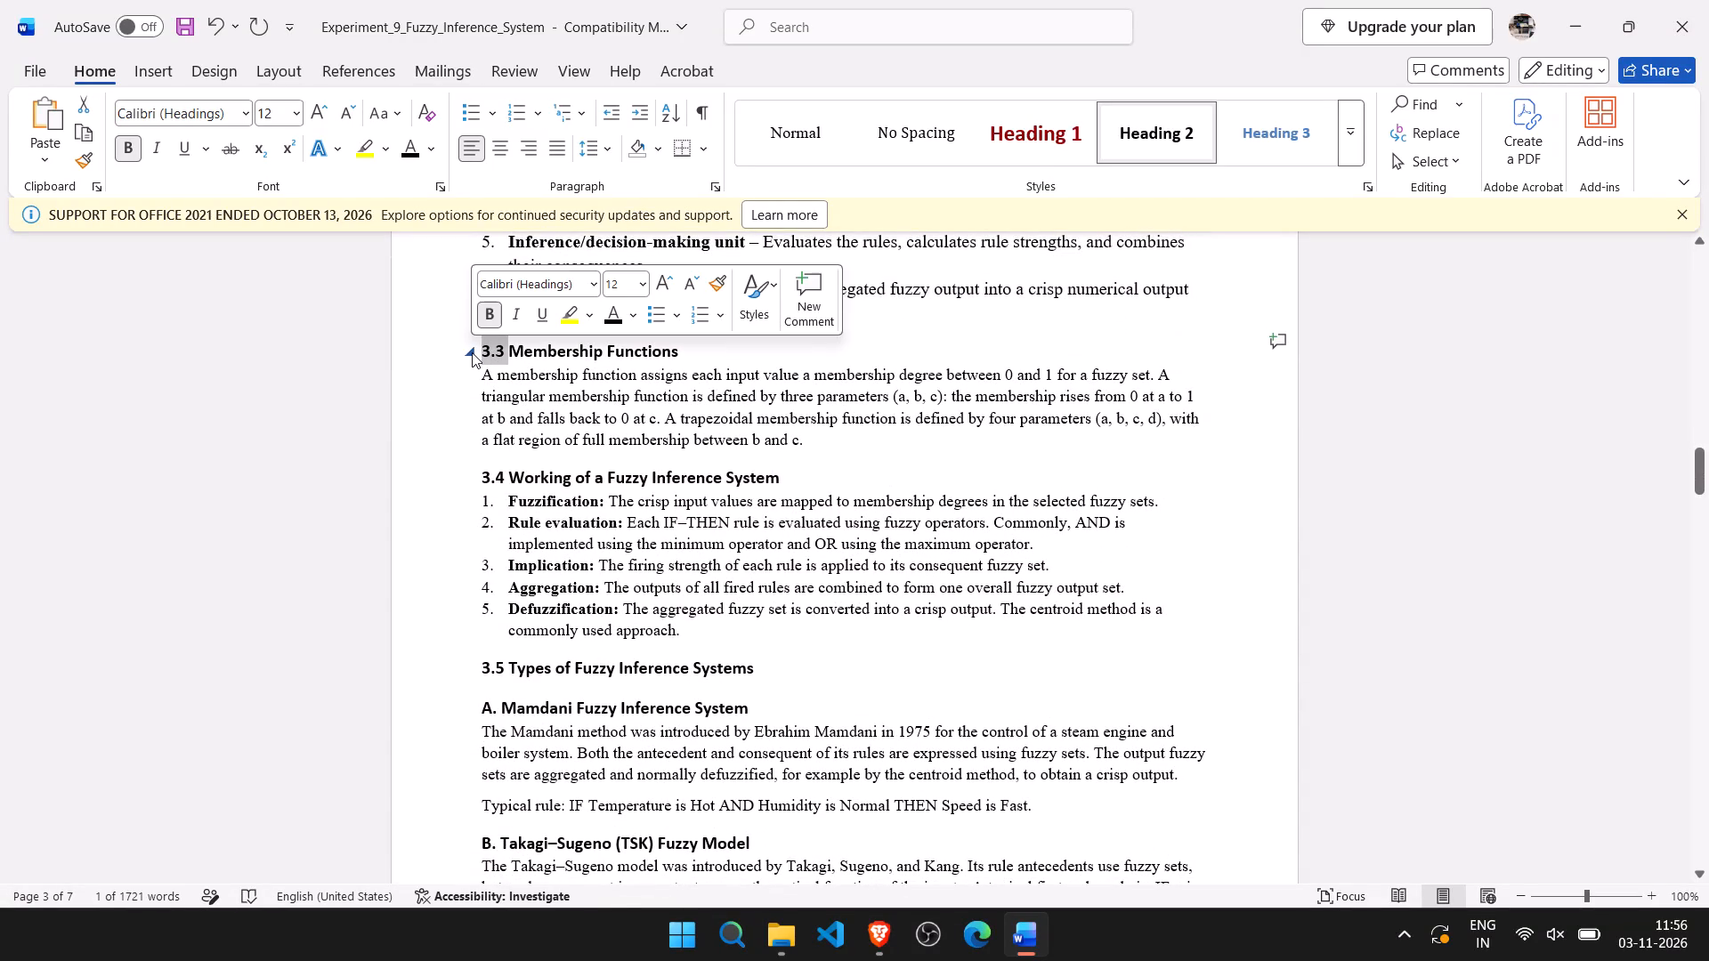
pyautogui.press('BackSpace')
pyautogui.moveTo(657, 354); pyautogui.dragTo(560, 355)
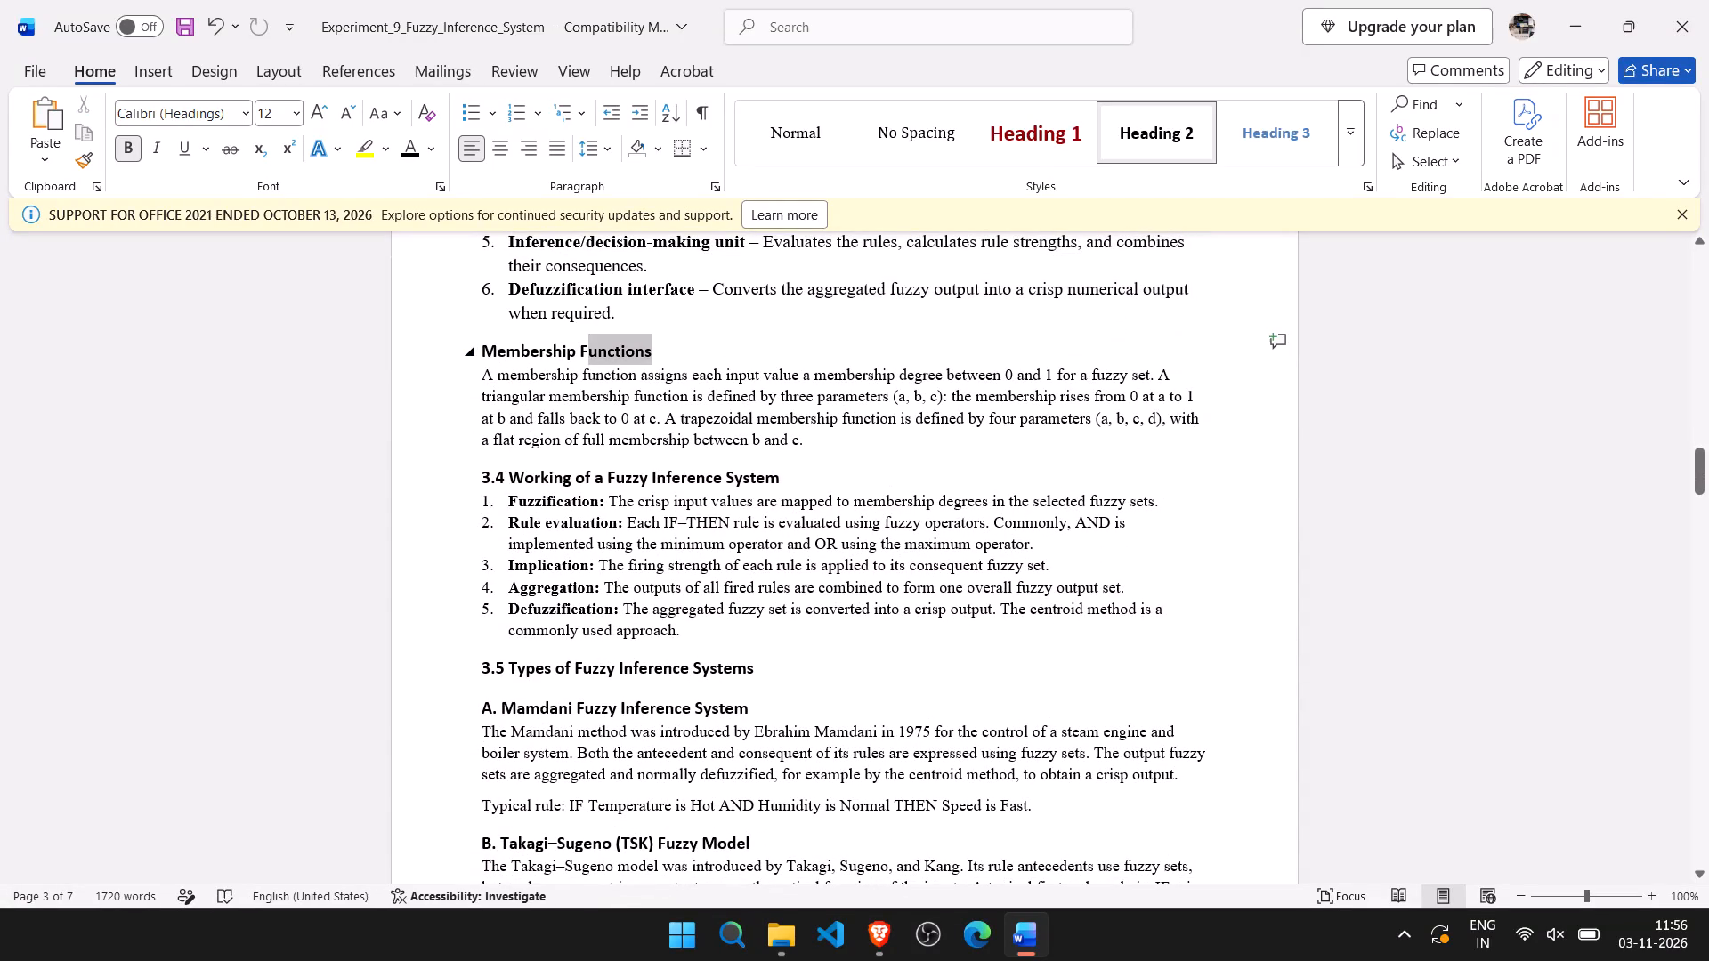
pyautogui.moveTo(560, 355); pyautogui.dragTo(470, 355)
pyautogui.click(296, 109)
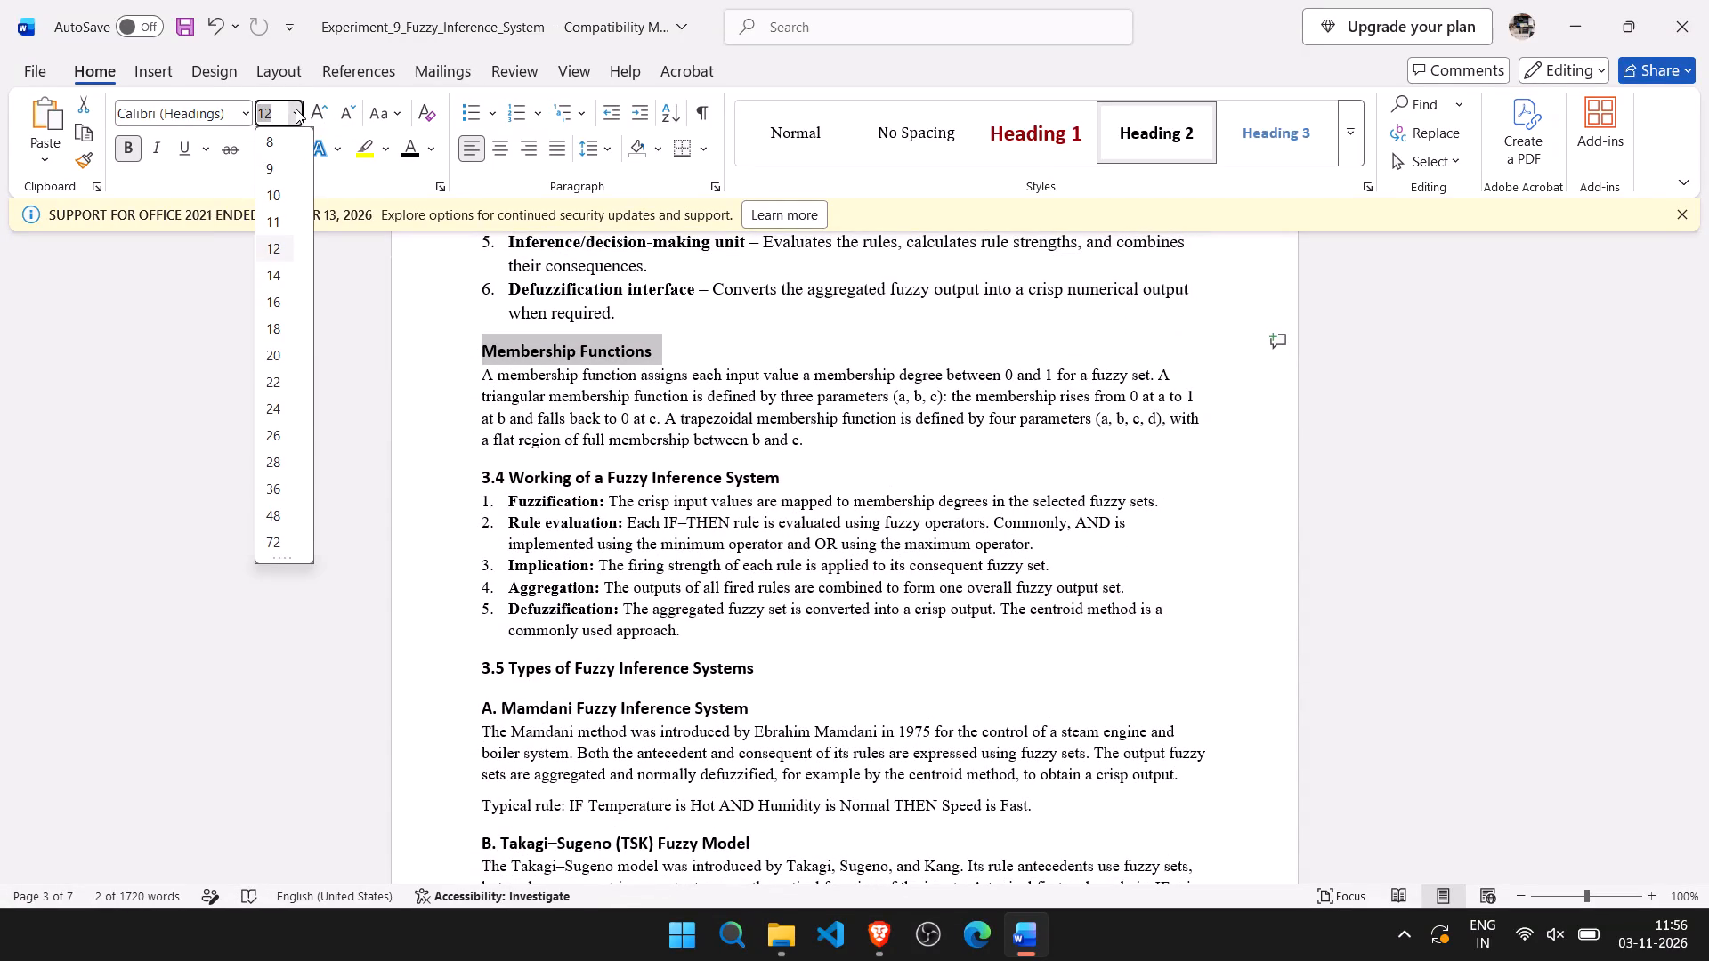
pyautogui.click(286, 282)
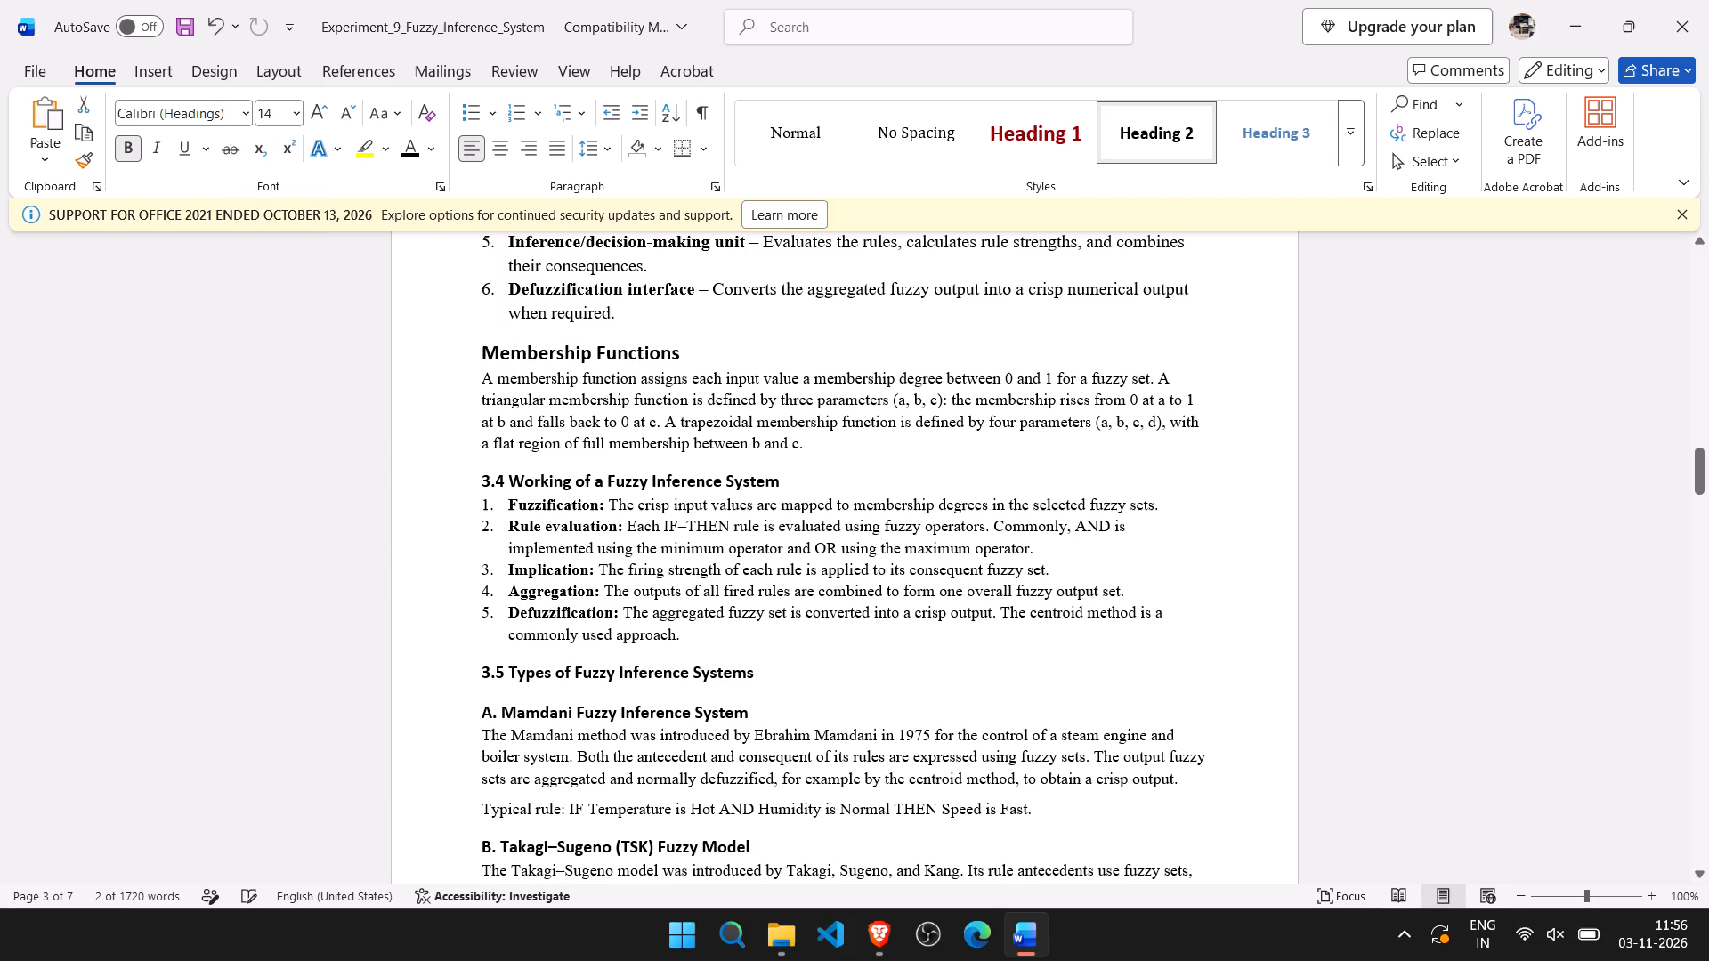
pyautogui.click(244, 109)
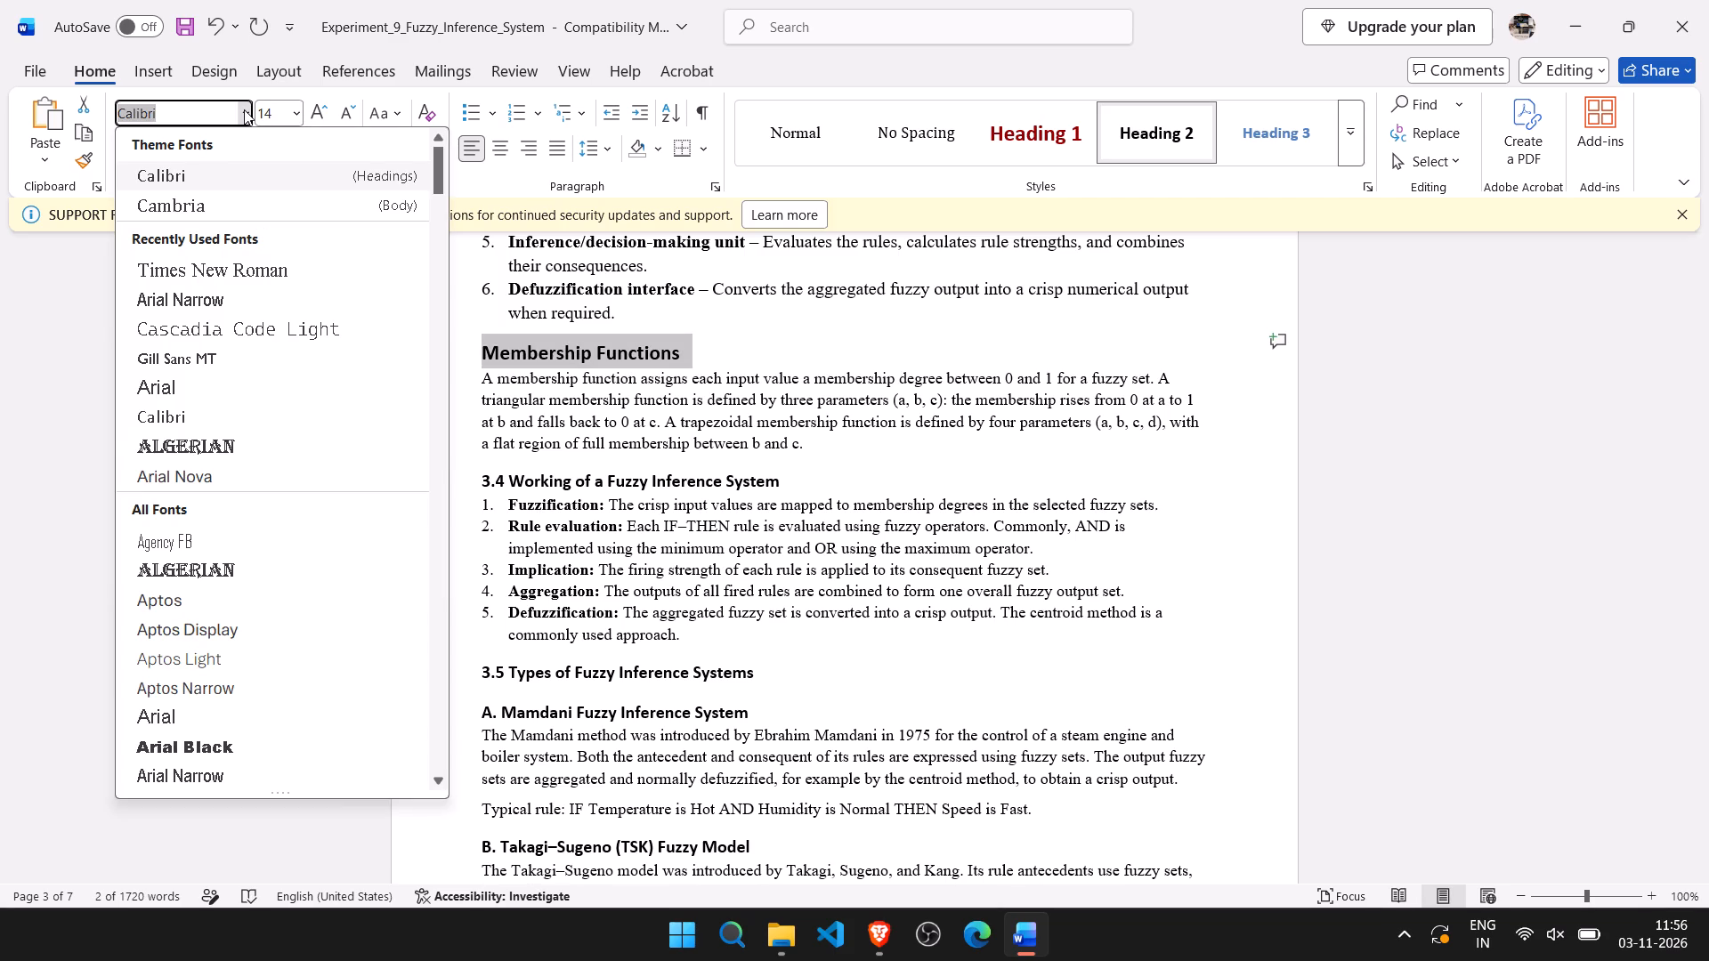
pyautogui.click(259, 265)
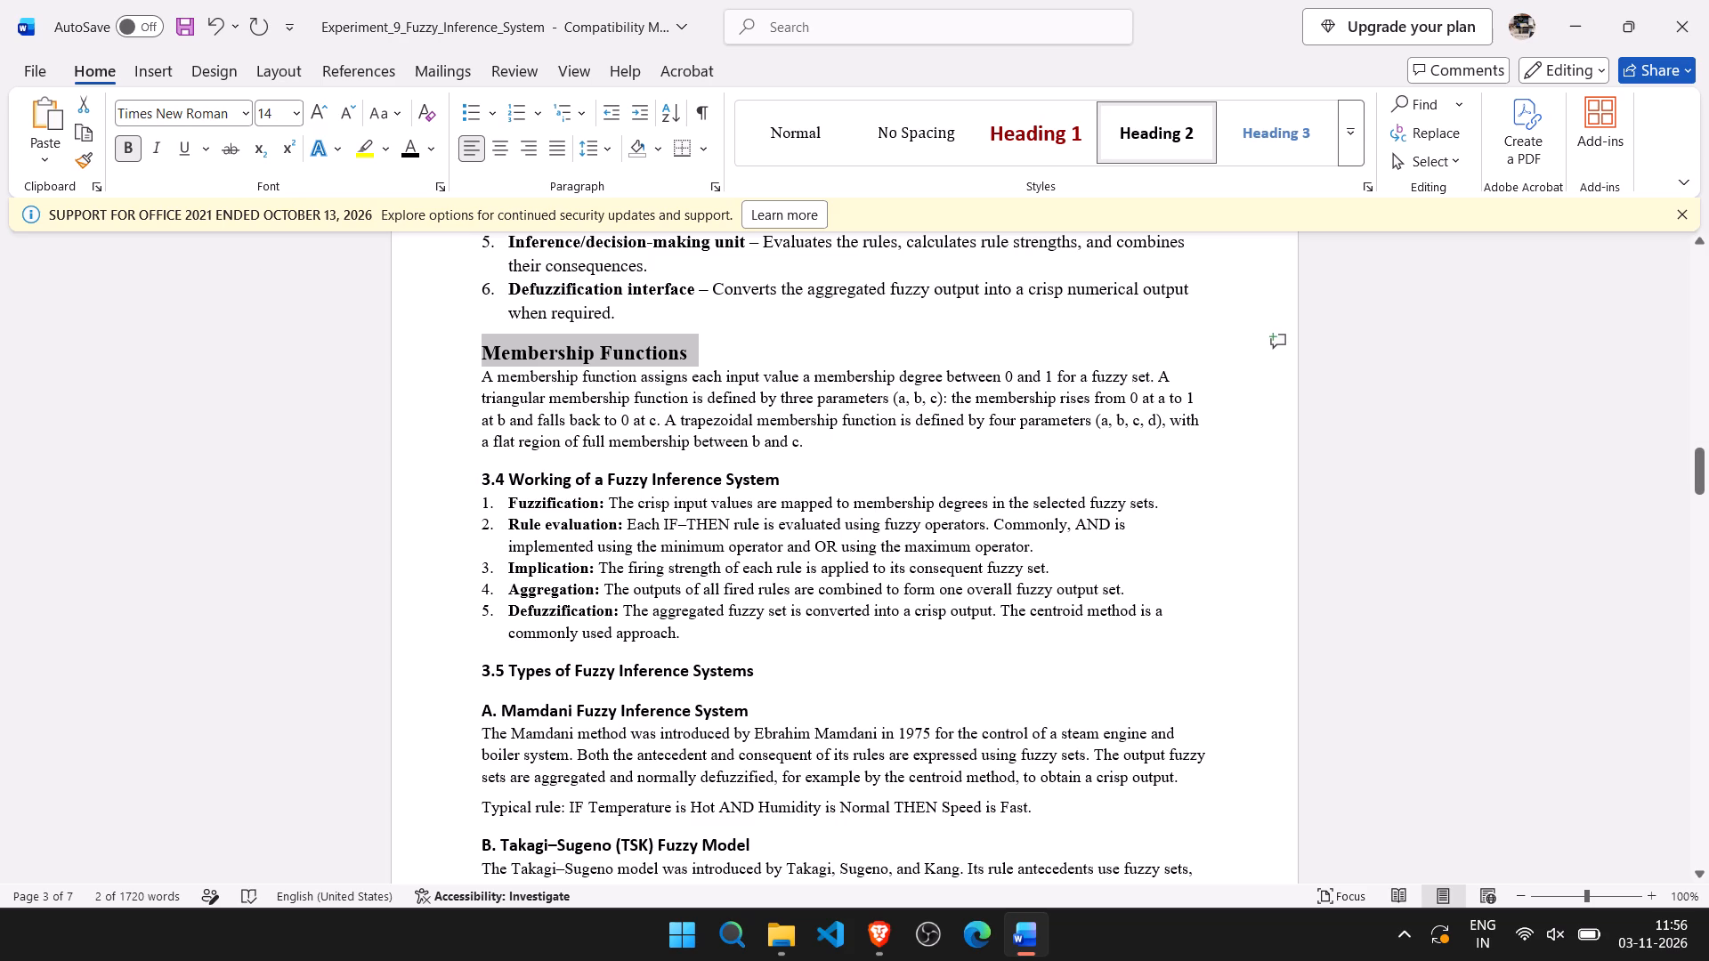
# Set the paragraph under the "Membership Functions" subheading to font size 12.
pyautogui.moveTo(806, 446); pyautogui.dragTo(482, 384)
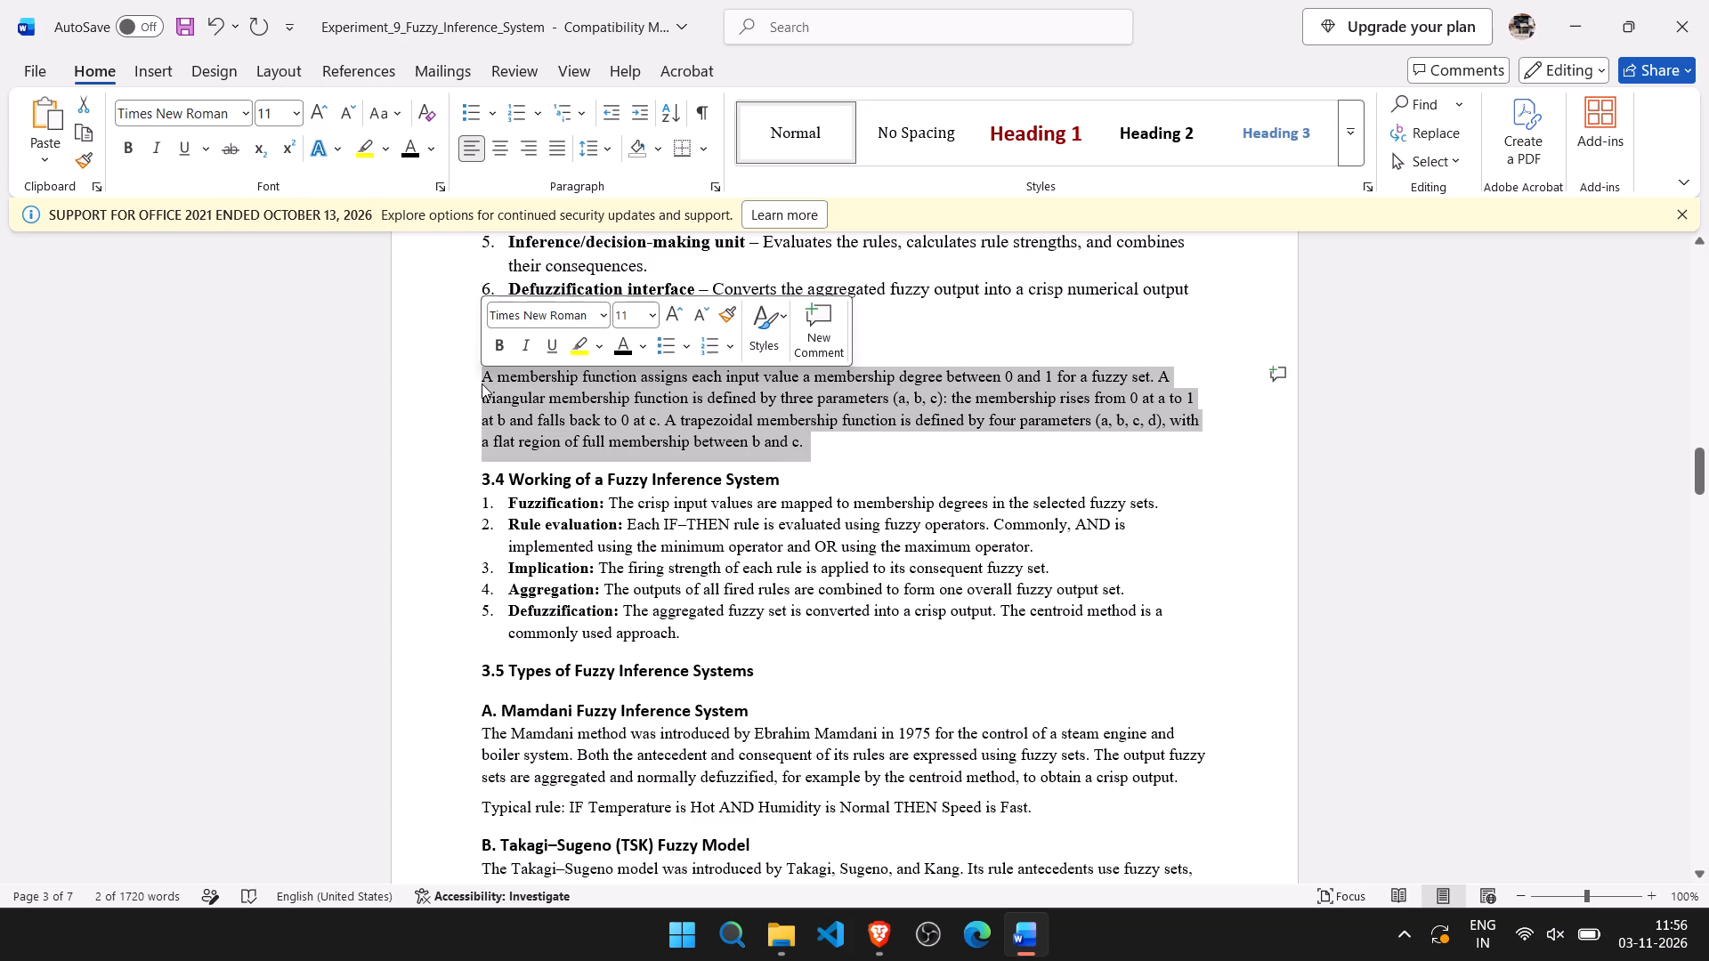
pyautogui.click(651, 321)
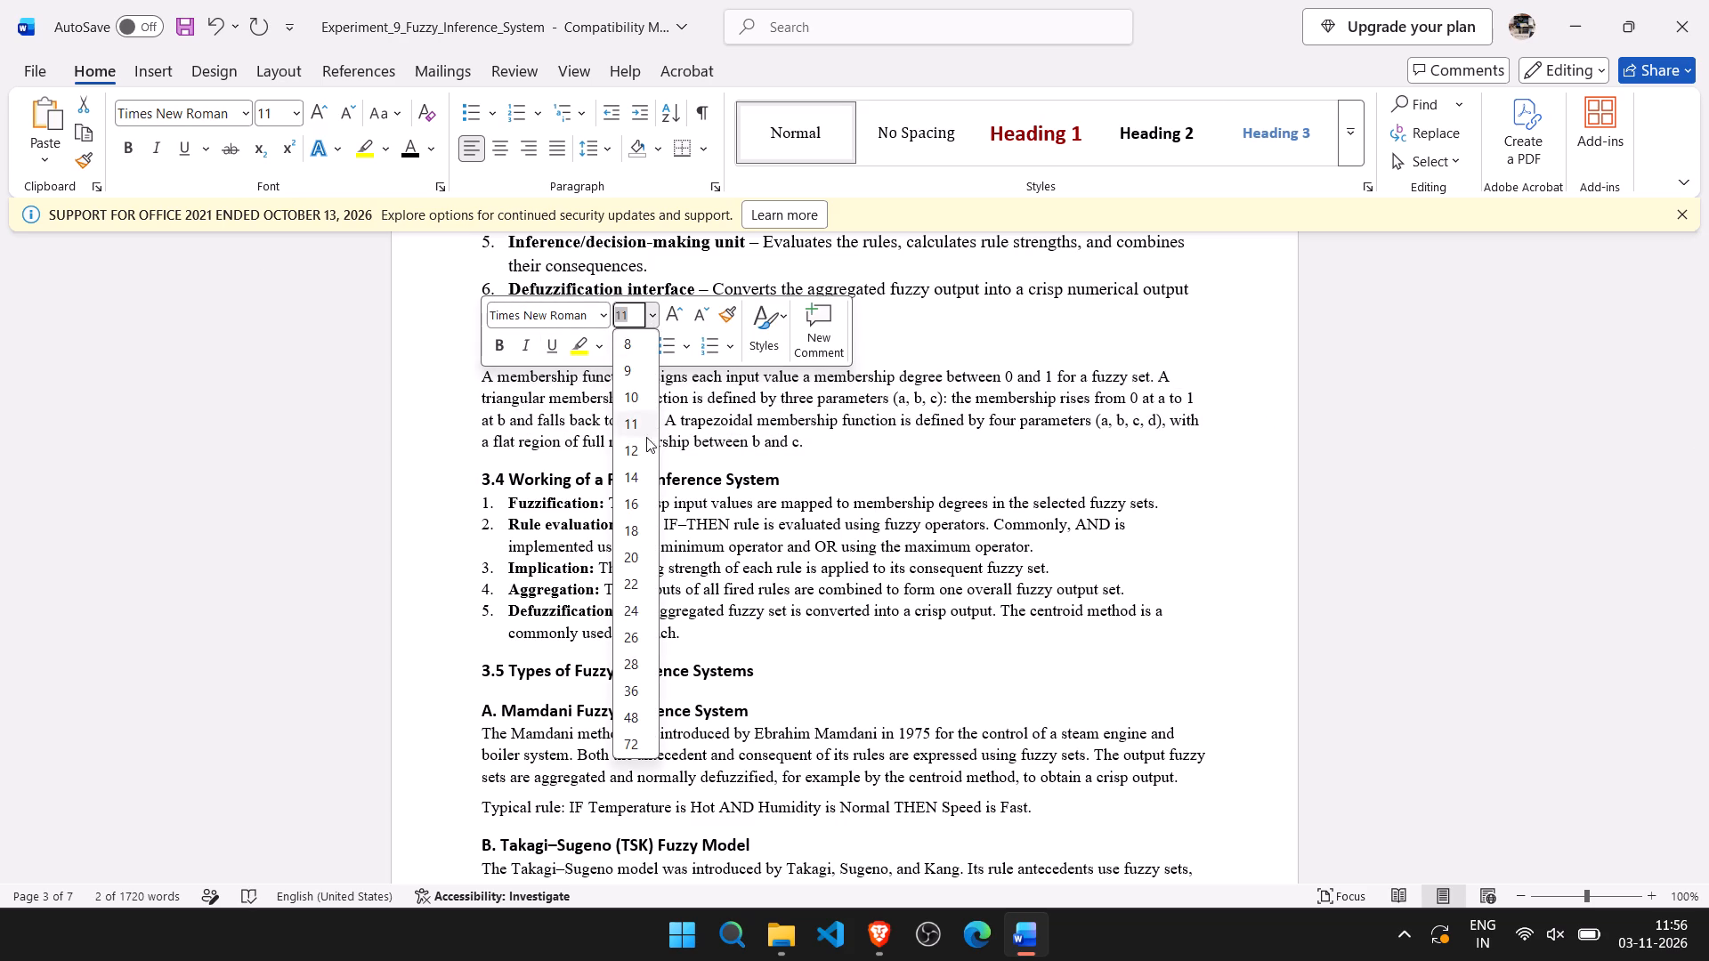
pyautogui.click(641, 455)
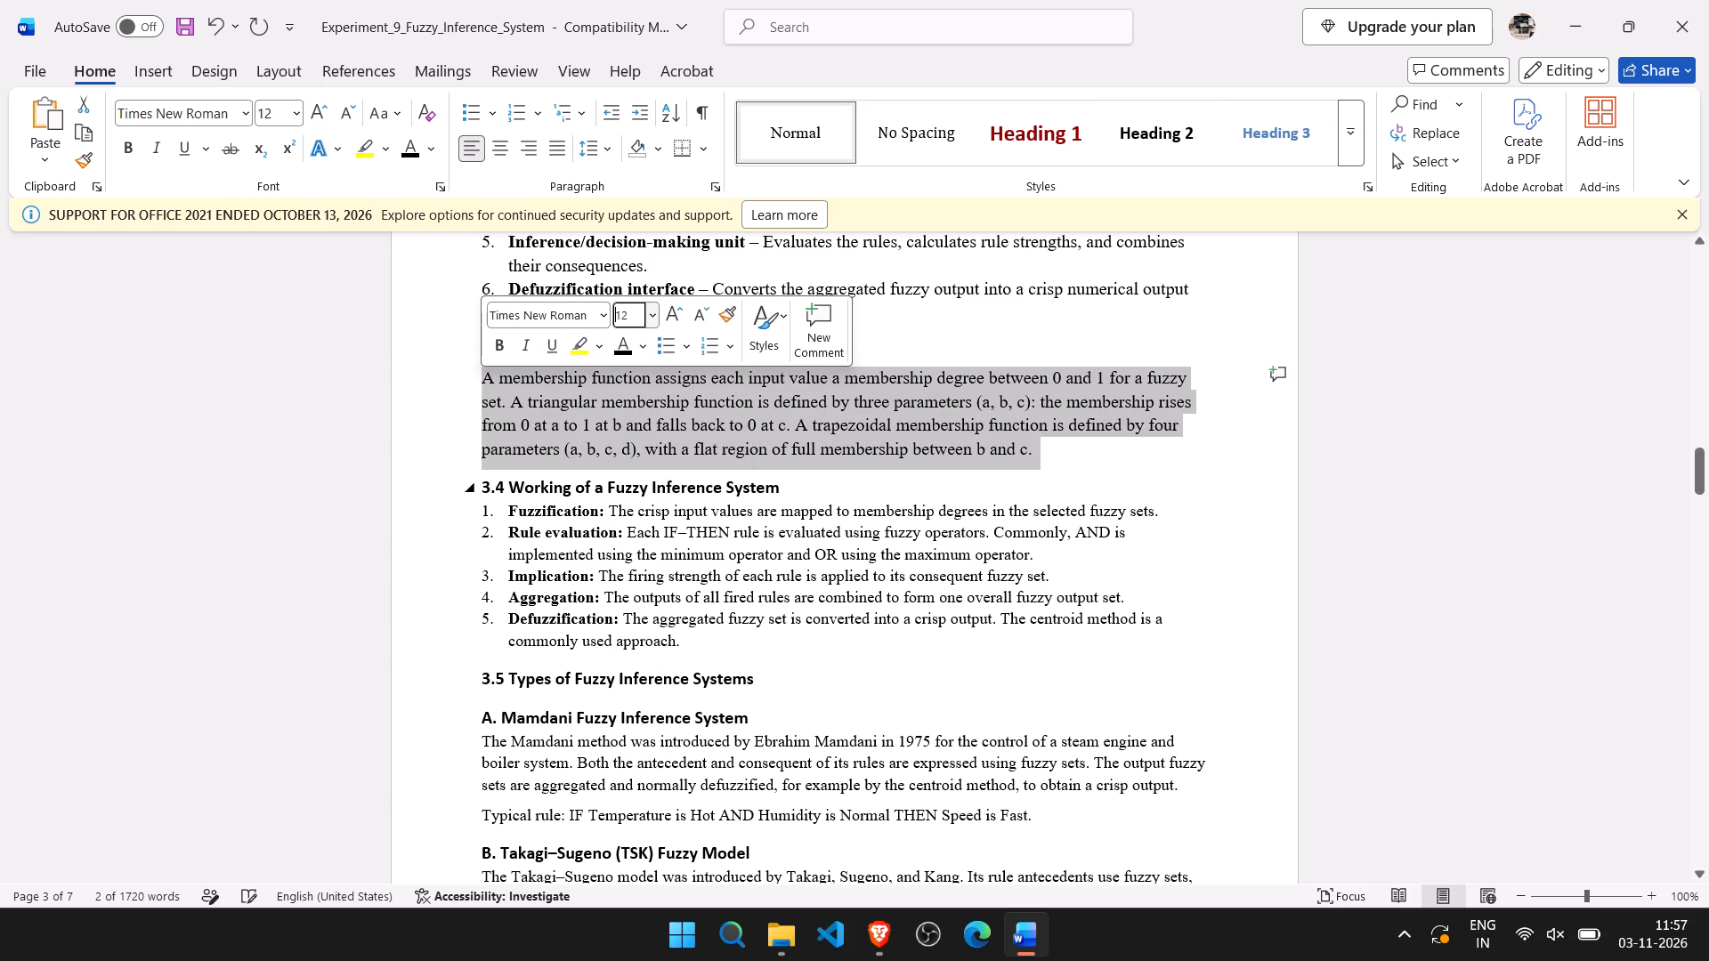
# Delete the number "3.4" from the "Working of a Fuzzy Inference System" subheading and select the remaining heading text.
pyautogui.moveTo(507, 486); pyautogui.dragTo(479, 486)
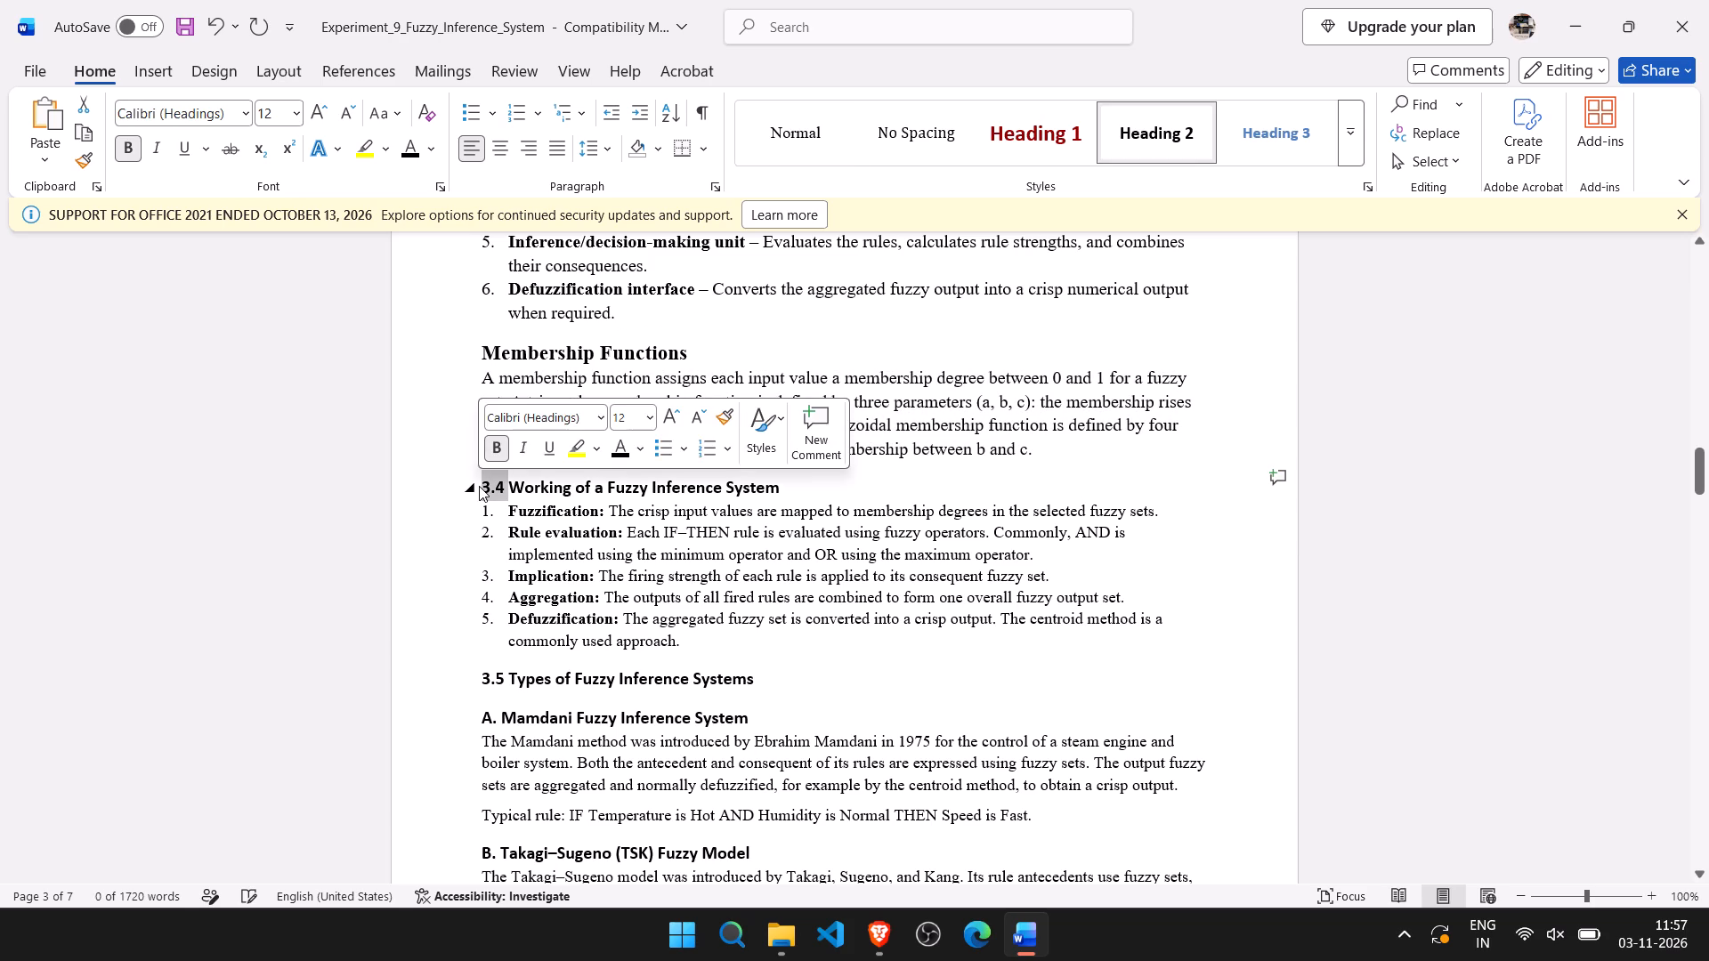
pyautogui.press('BackSpace')
pyautogui.moveTo(761, 490); pyautogui.dragTo(550, 527)
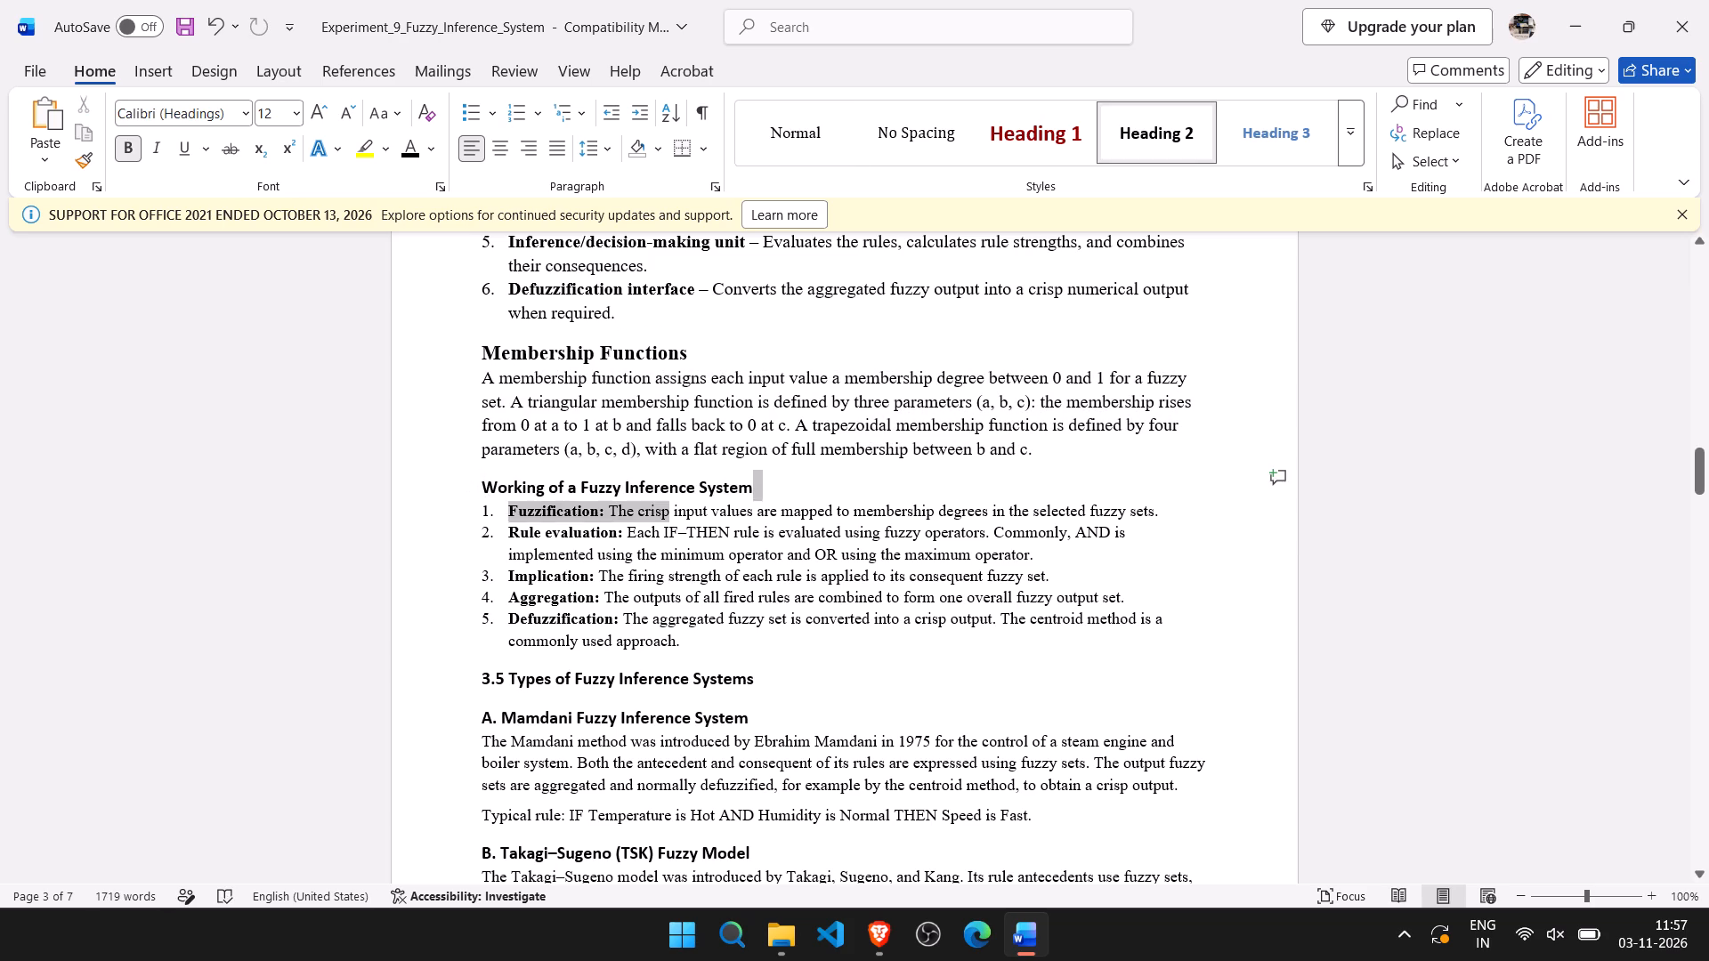
pyautogui.moveTo(550, 527); pyautogui.dragTo(446, 493)
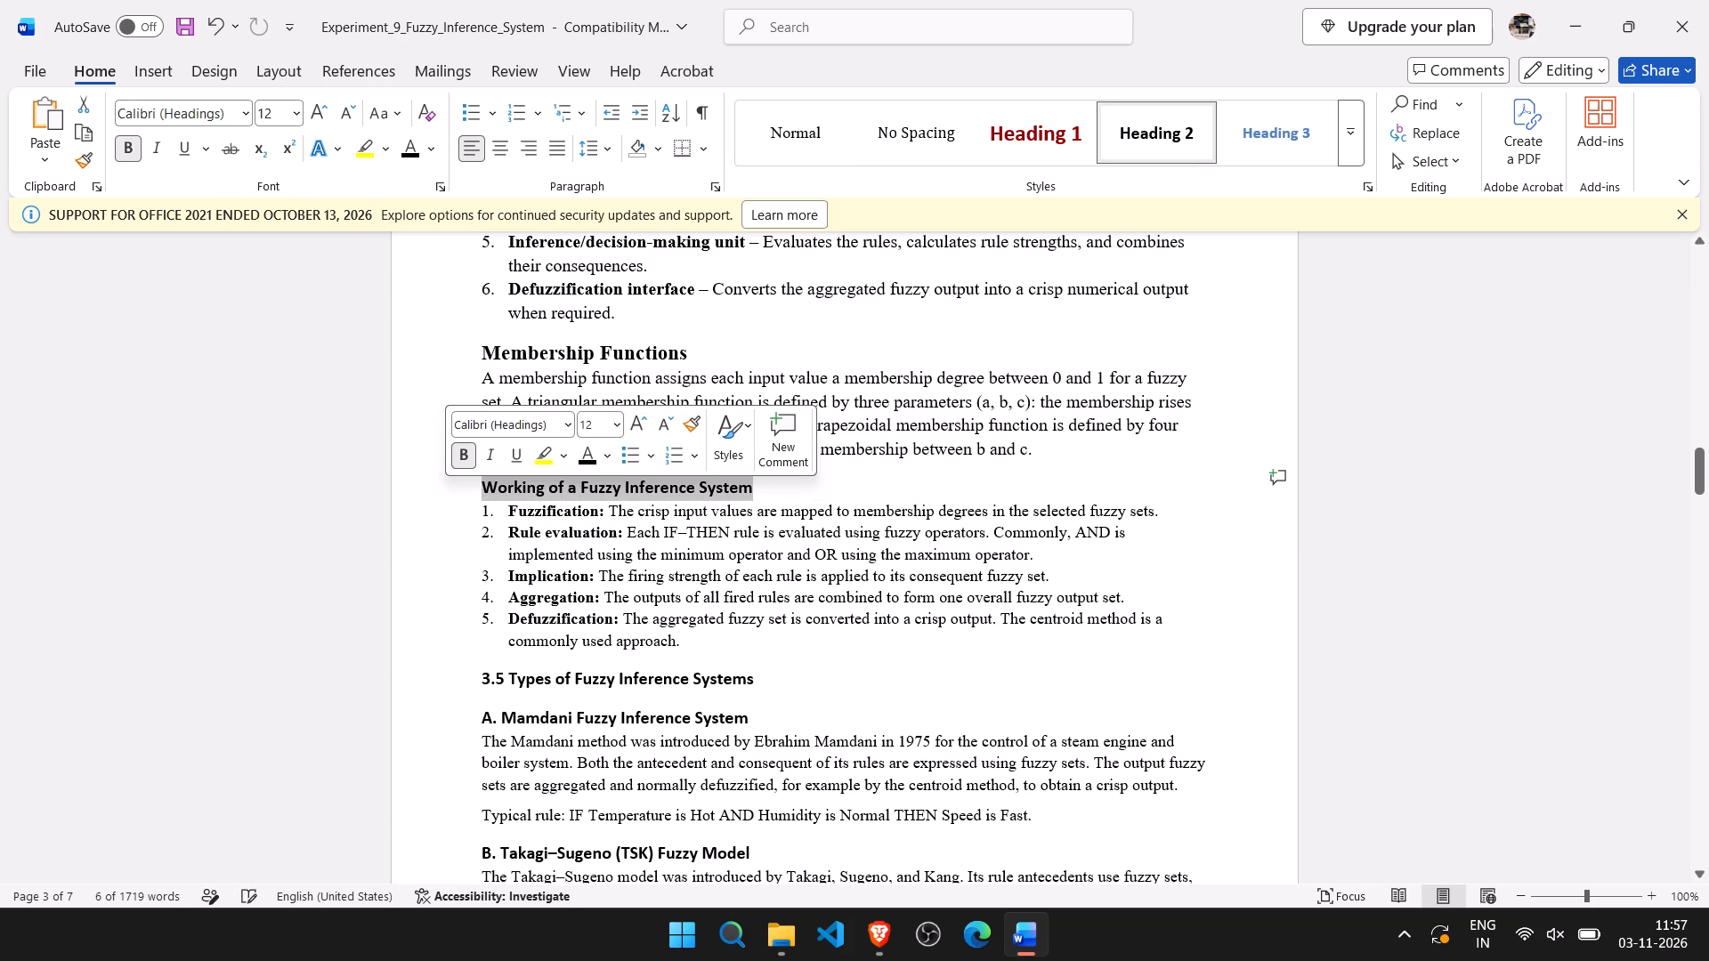
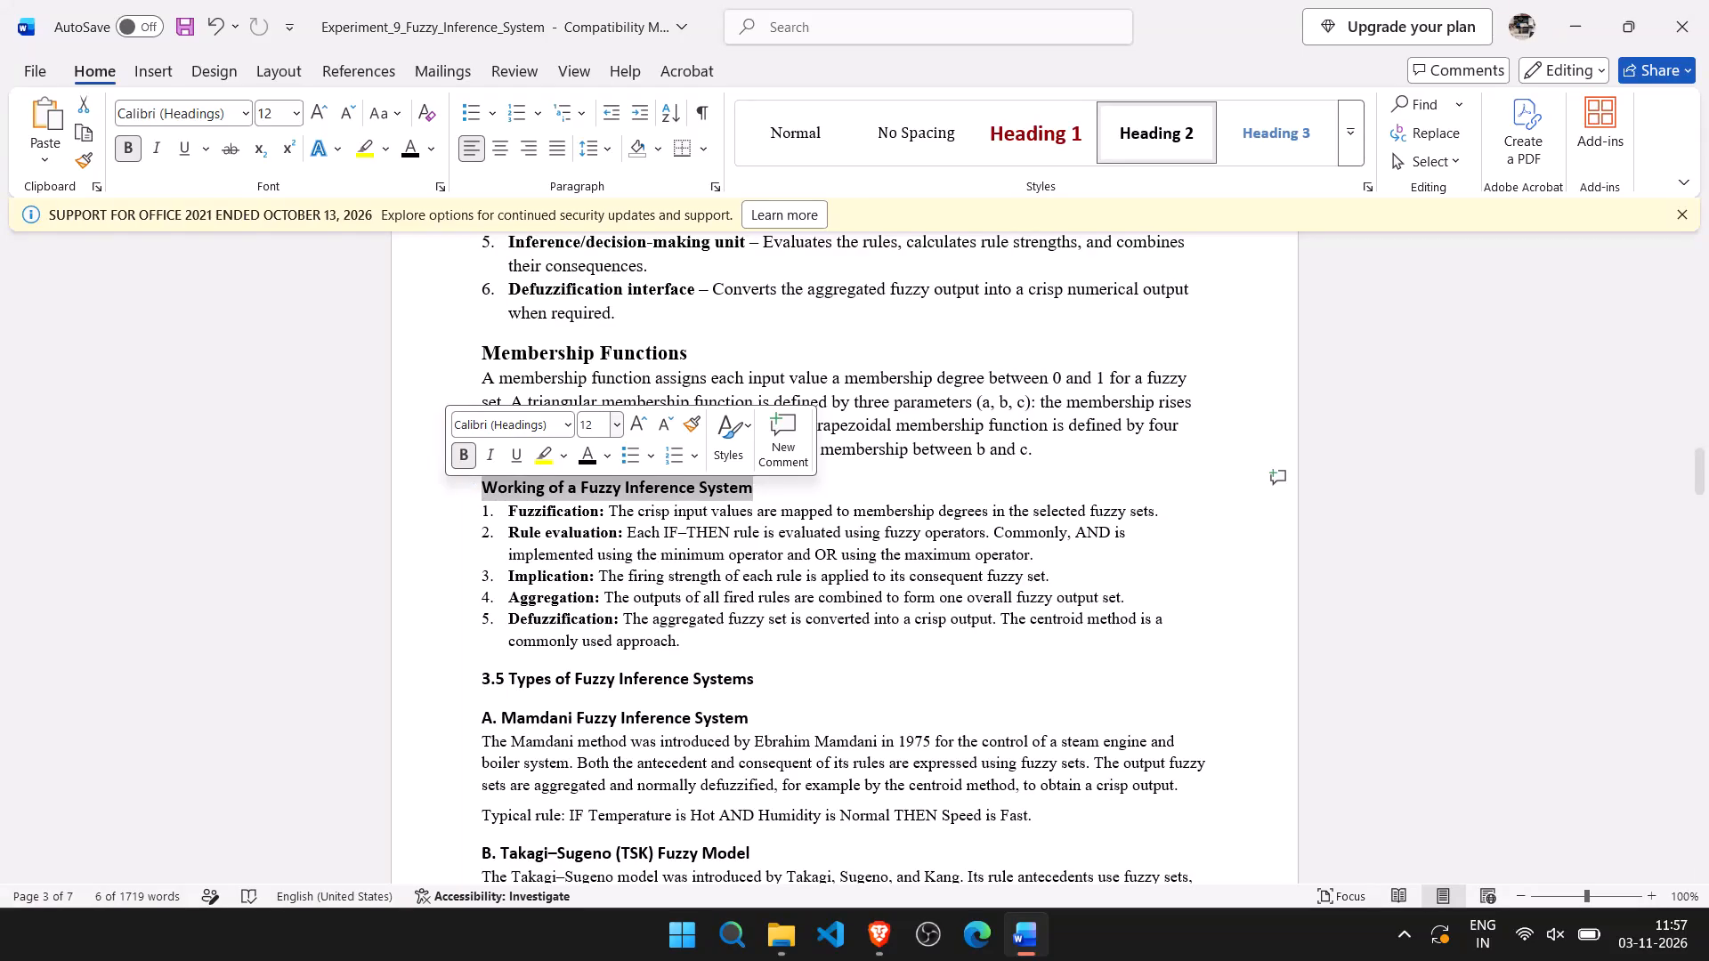
# Set the "Working of a Fuzzy Inference System" subheading to size 14 in Times New Roman.
pyautogui.click(614, 425)
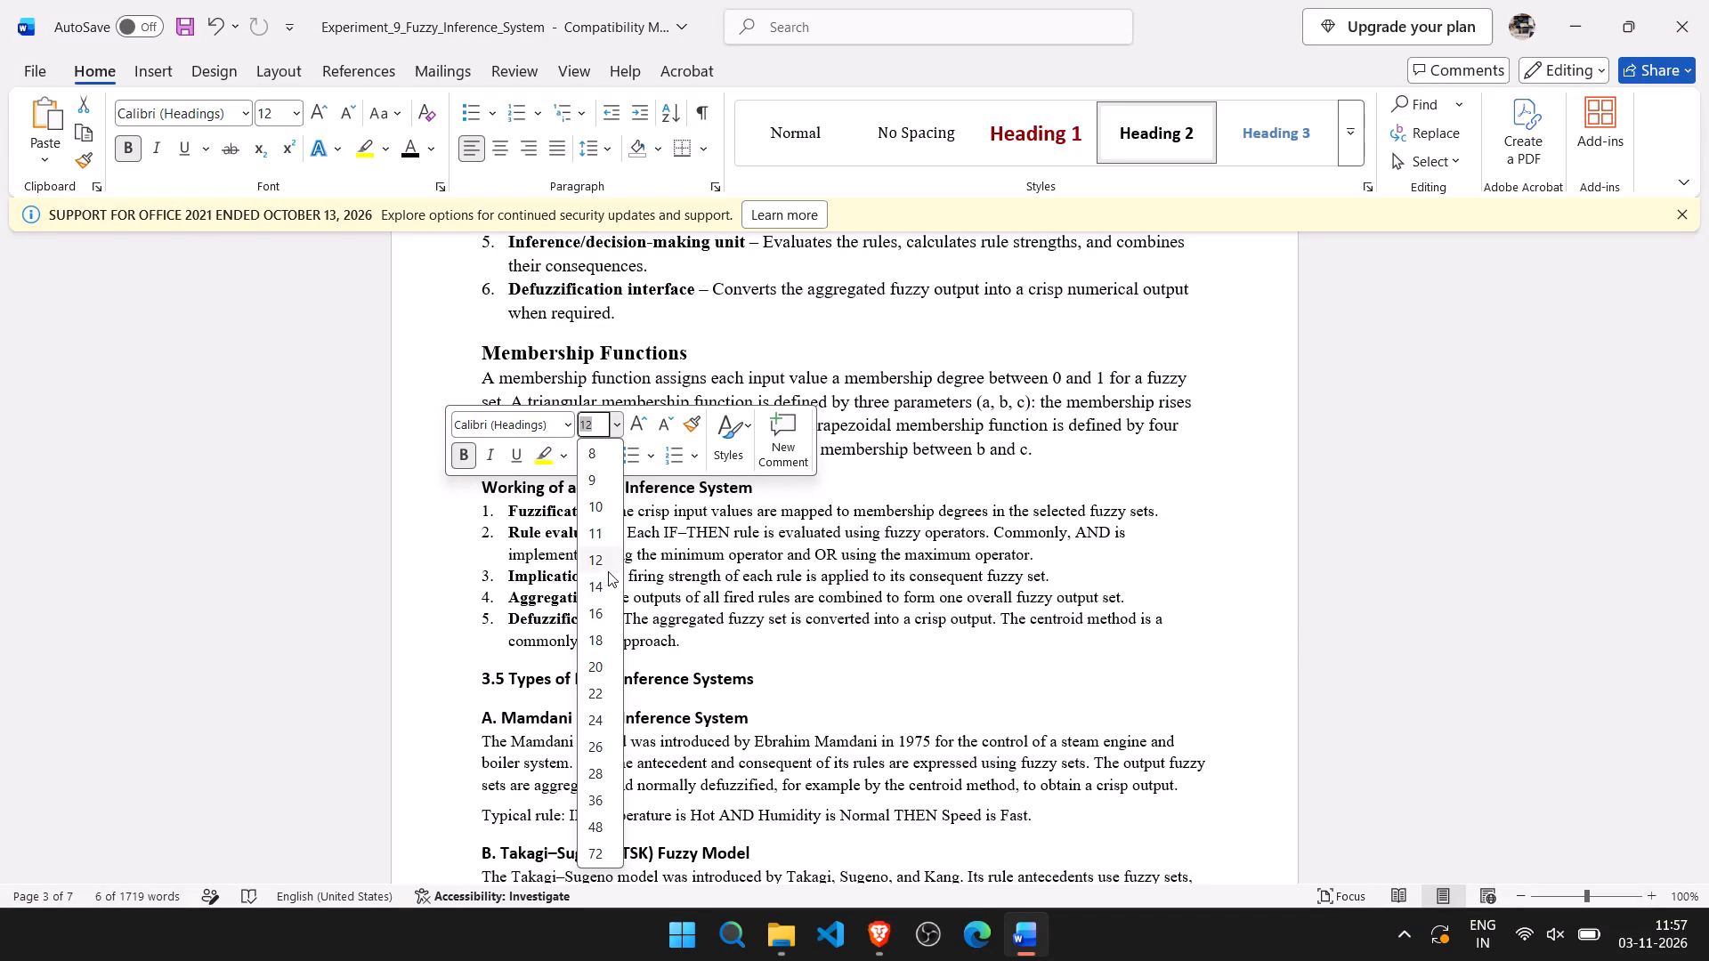
pyautogui.click(602, 589)
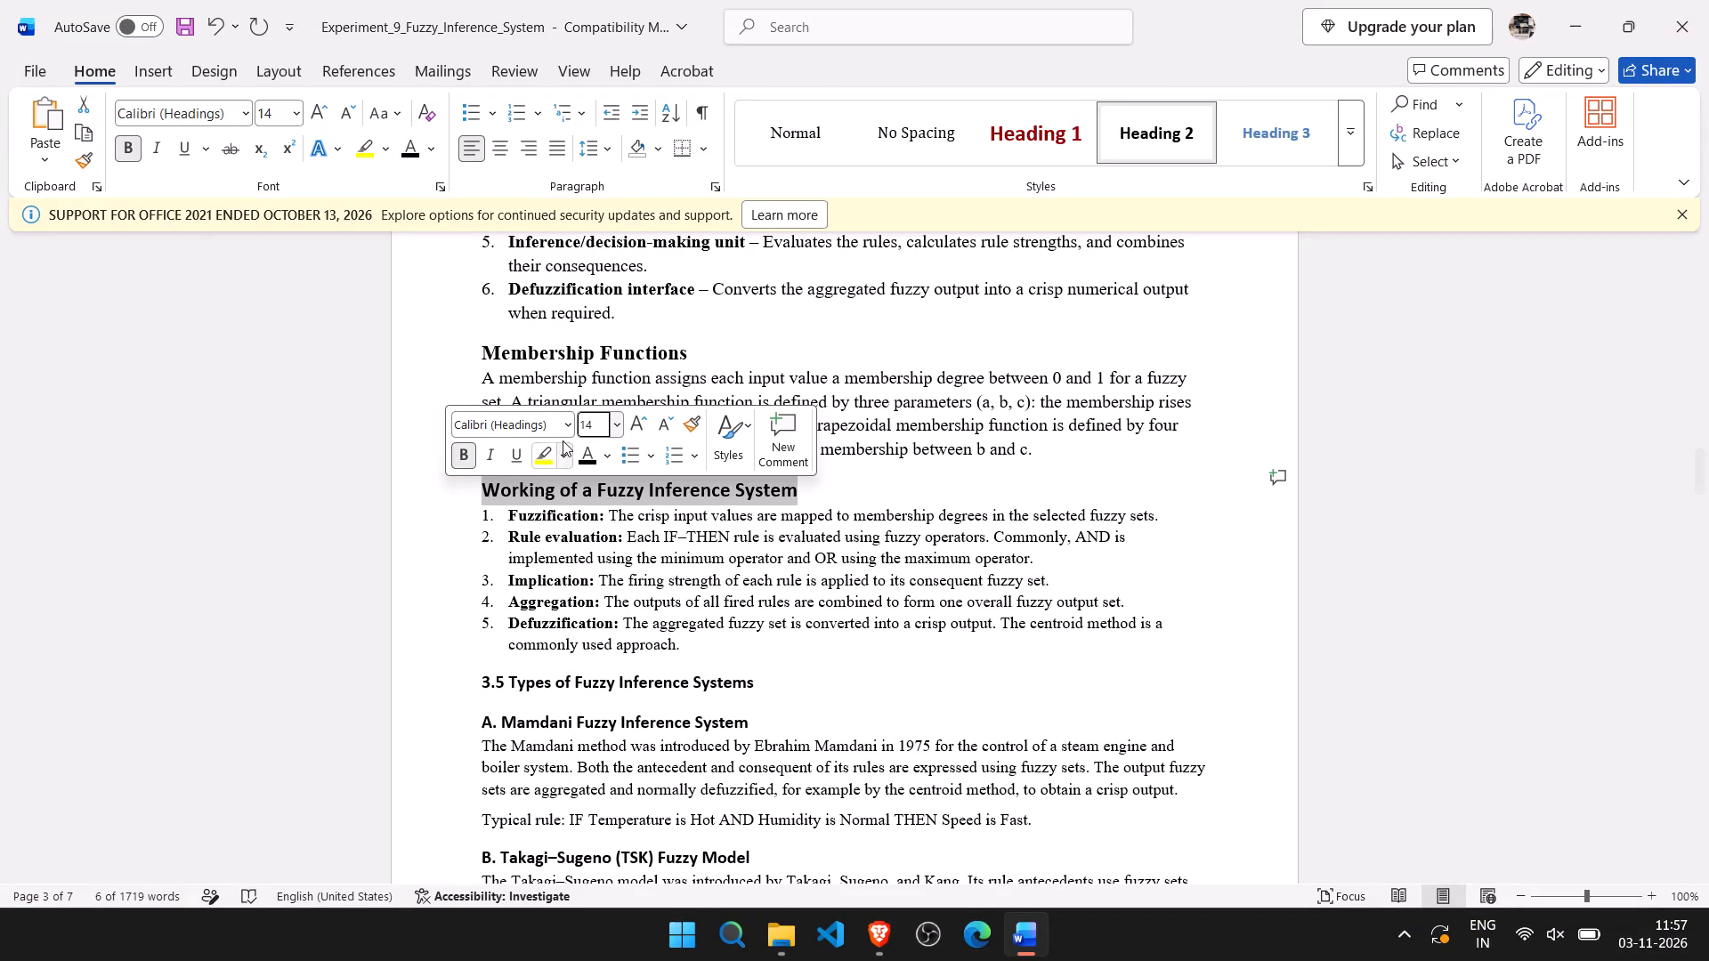
pyautogui.click(567, 425)
pyautogui.click(571, 576)
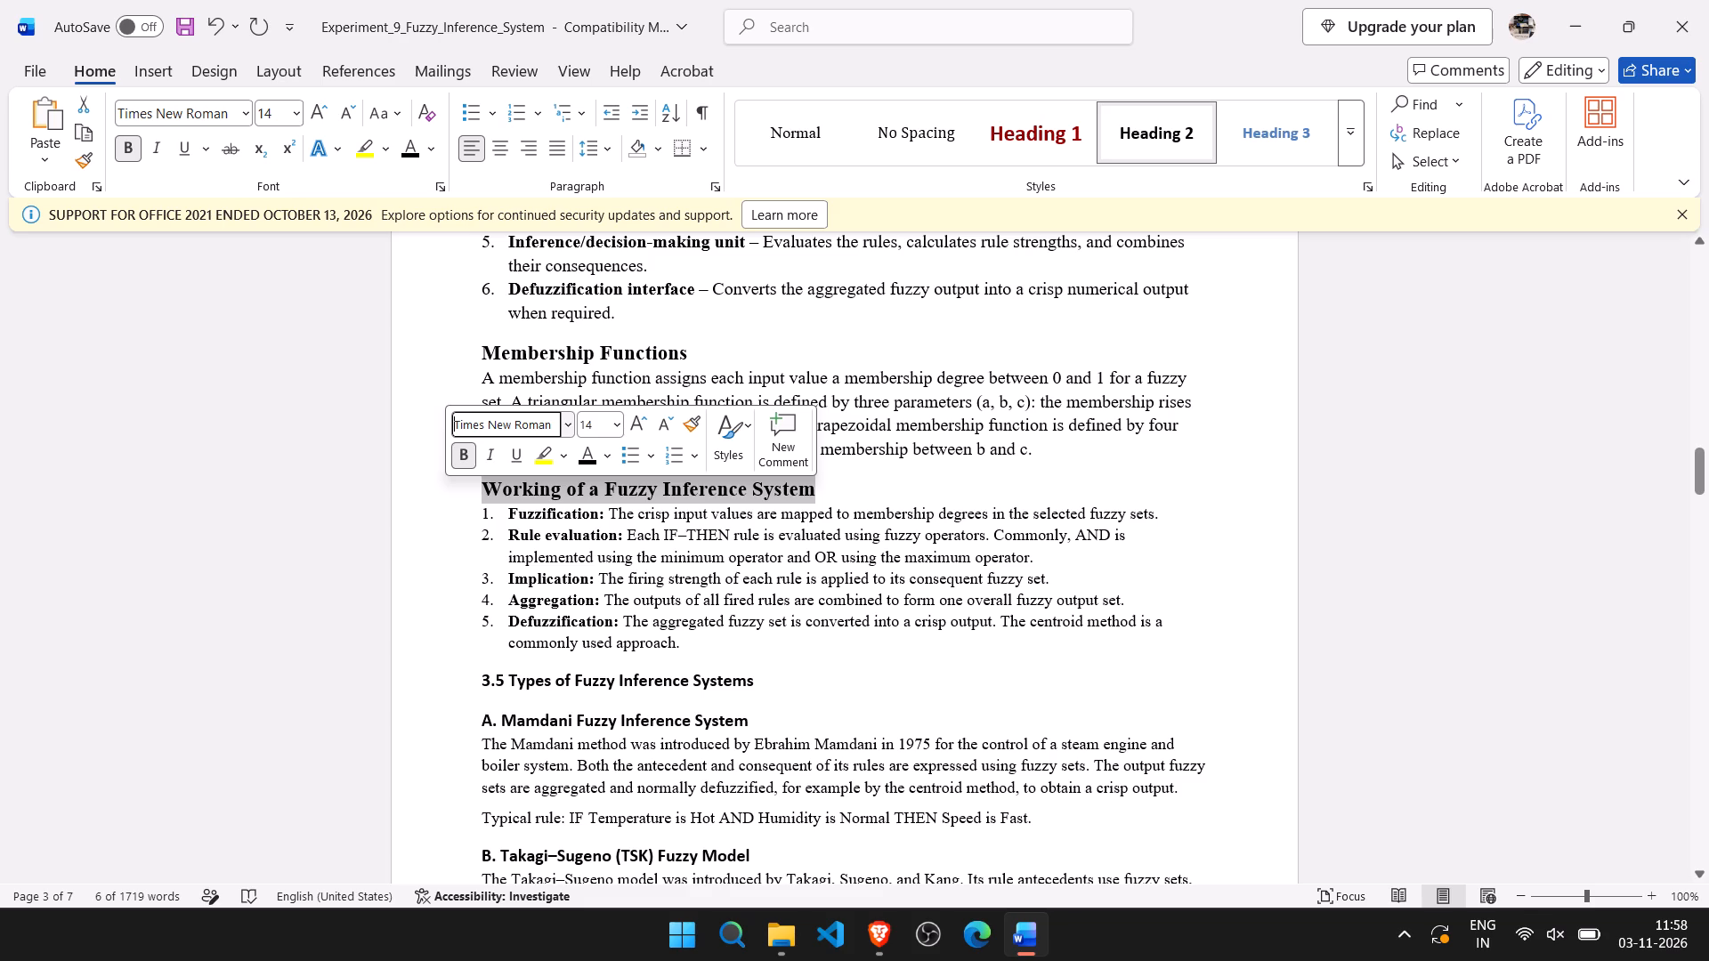
# Set the numbered list under the "Working of a Fuzzy Inference System" subheading to font size 12.
pyautogui.moveTo(699, 651); pyautogui.dragTo(509, 519)
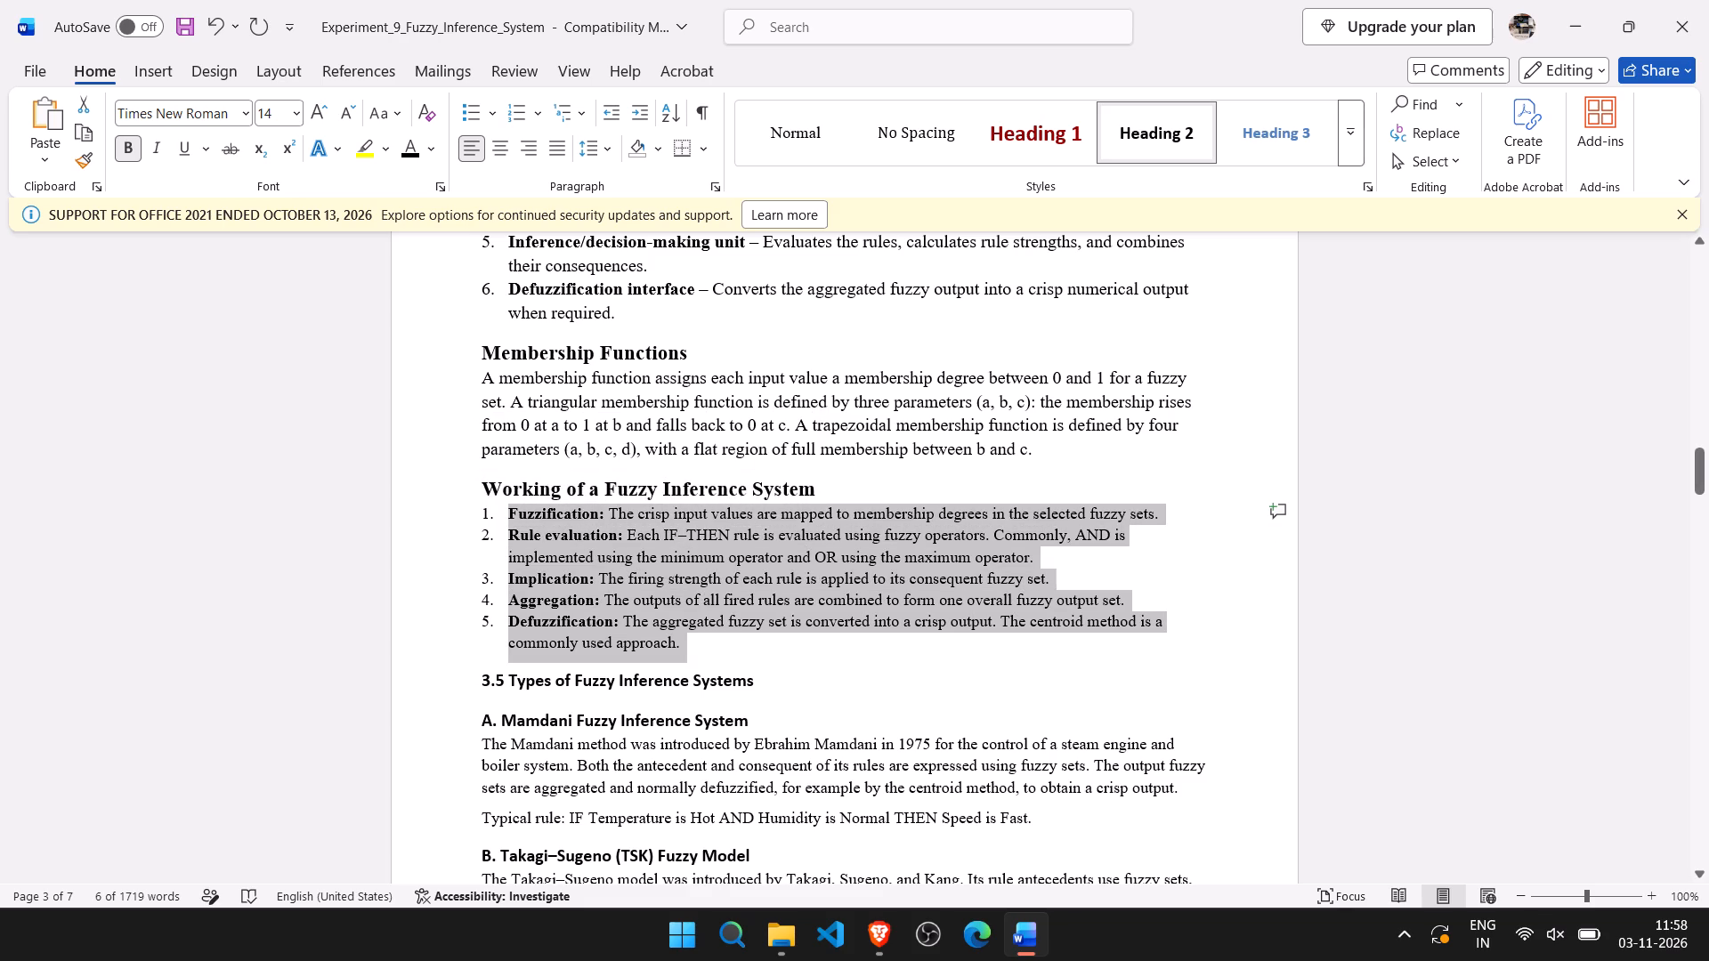
pyautogui.click(677, 456)
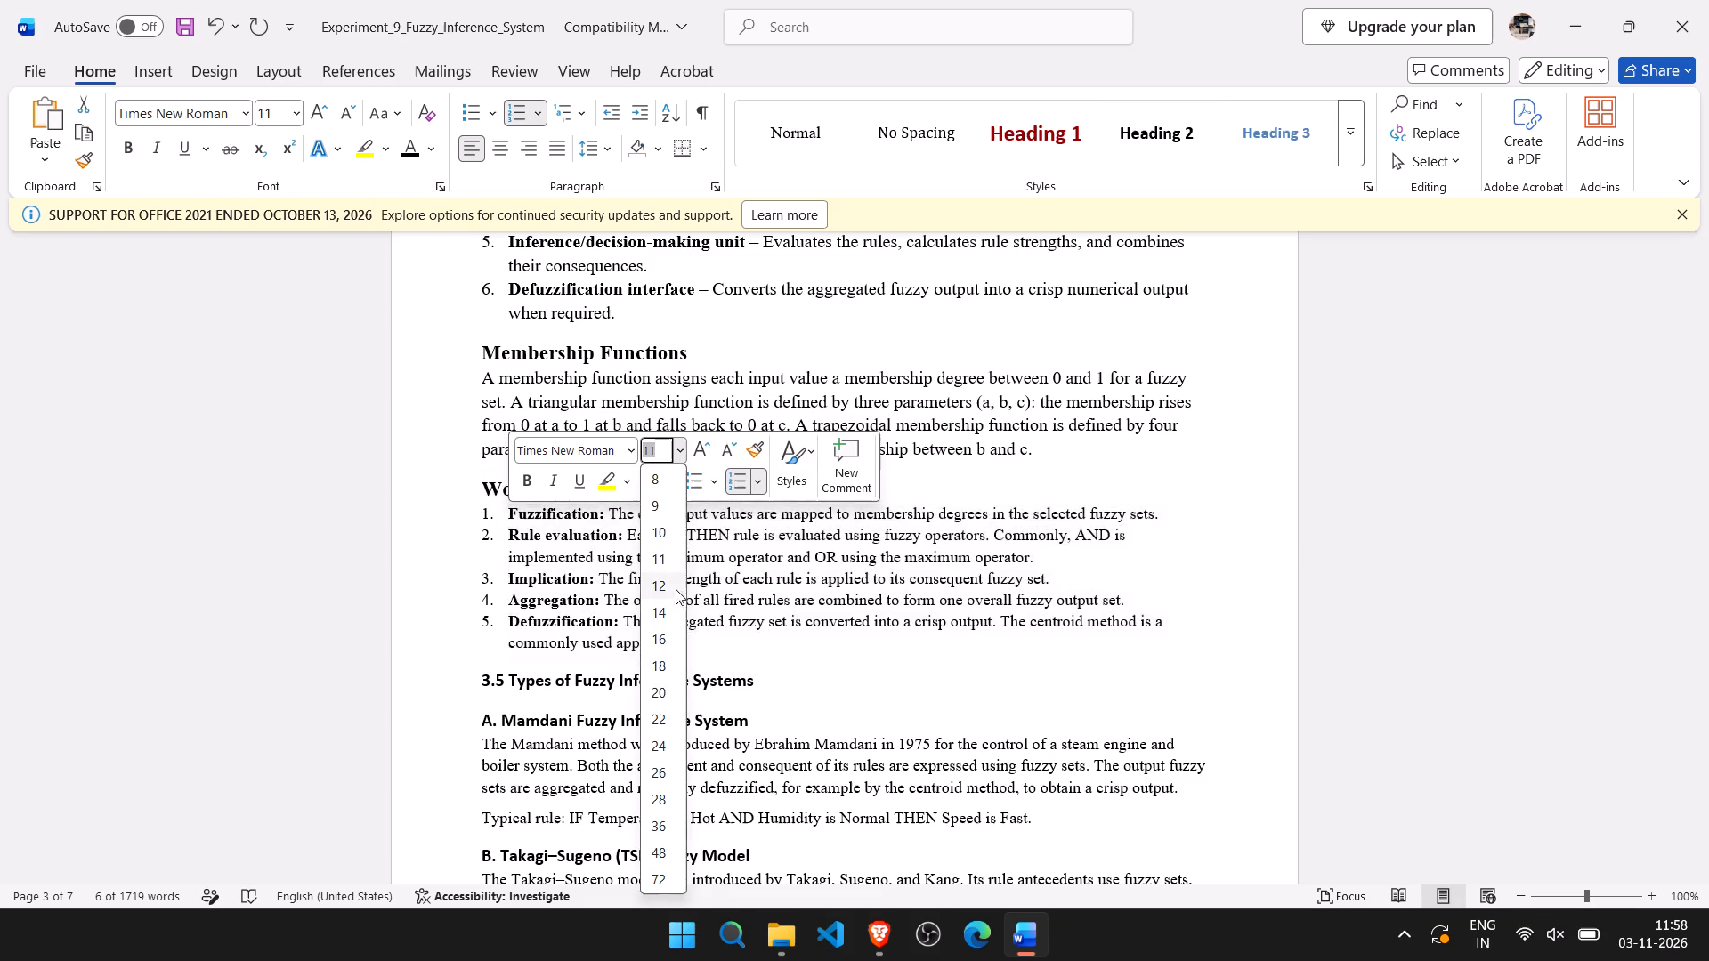
pyautogui.click(660, 588)
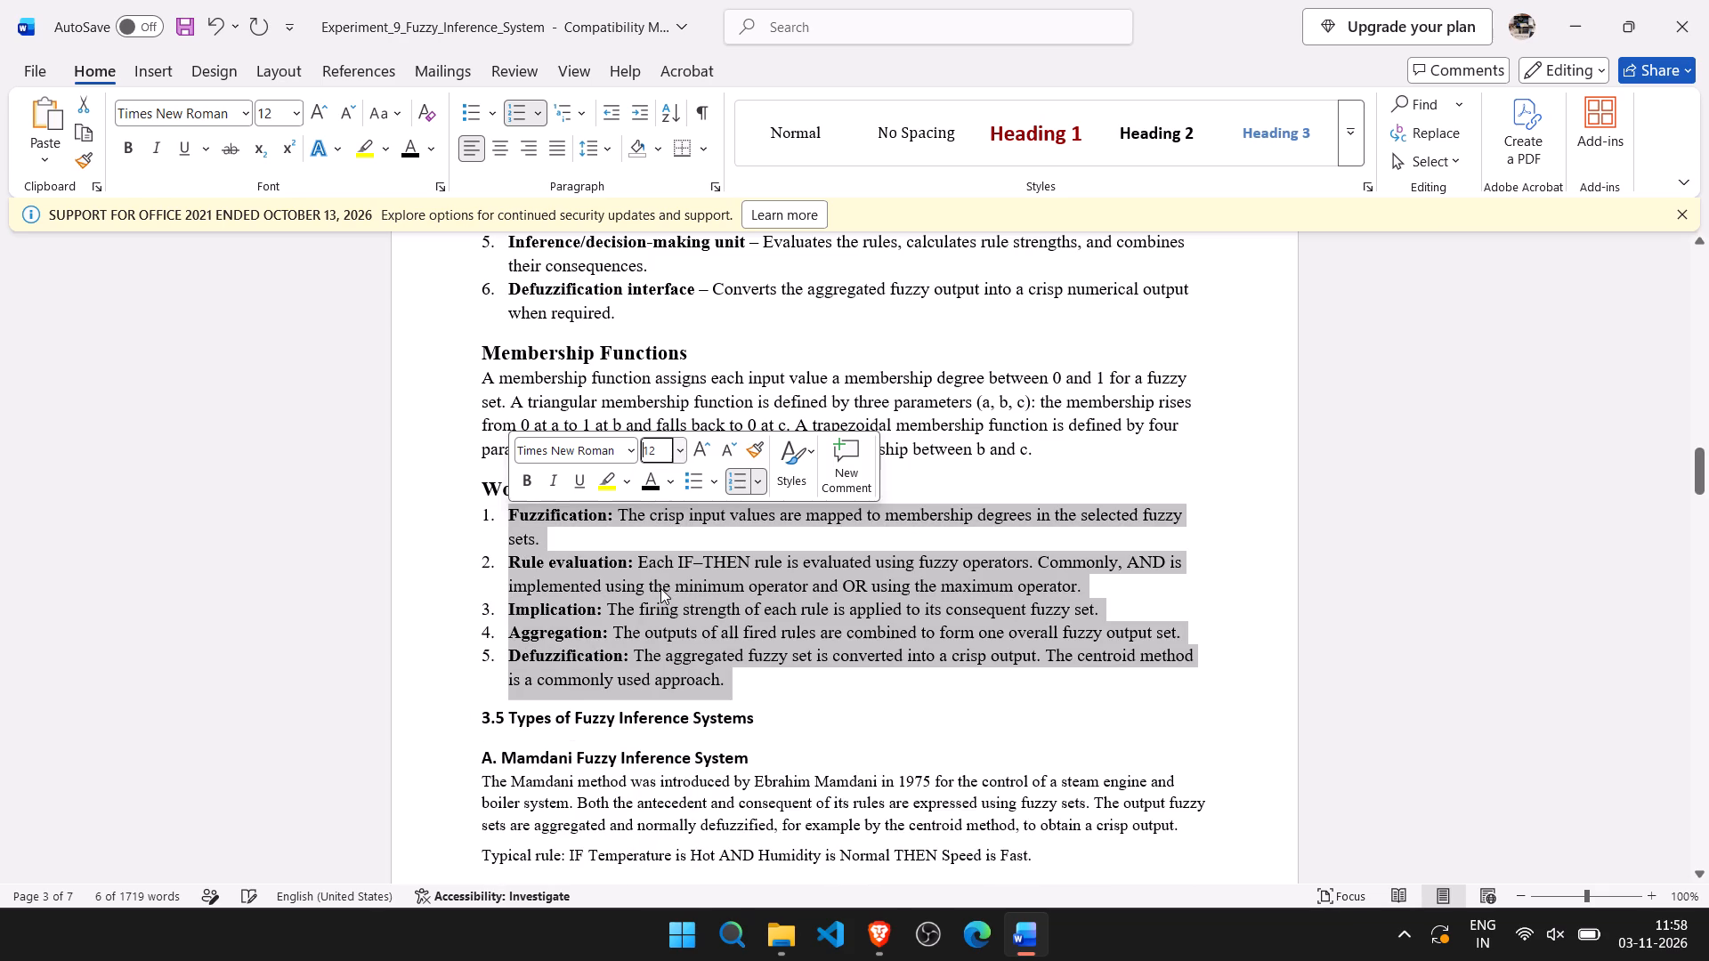
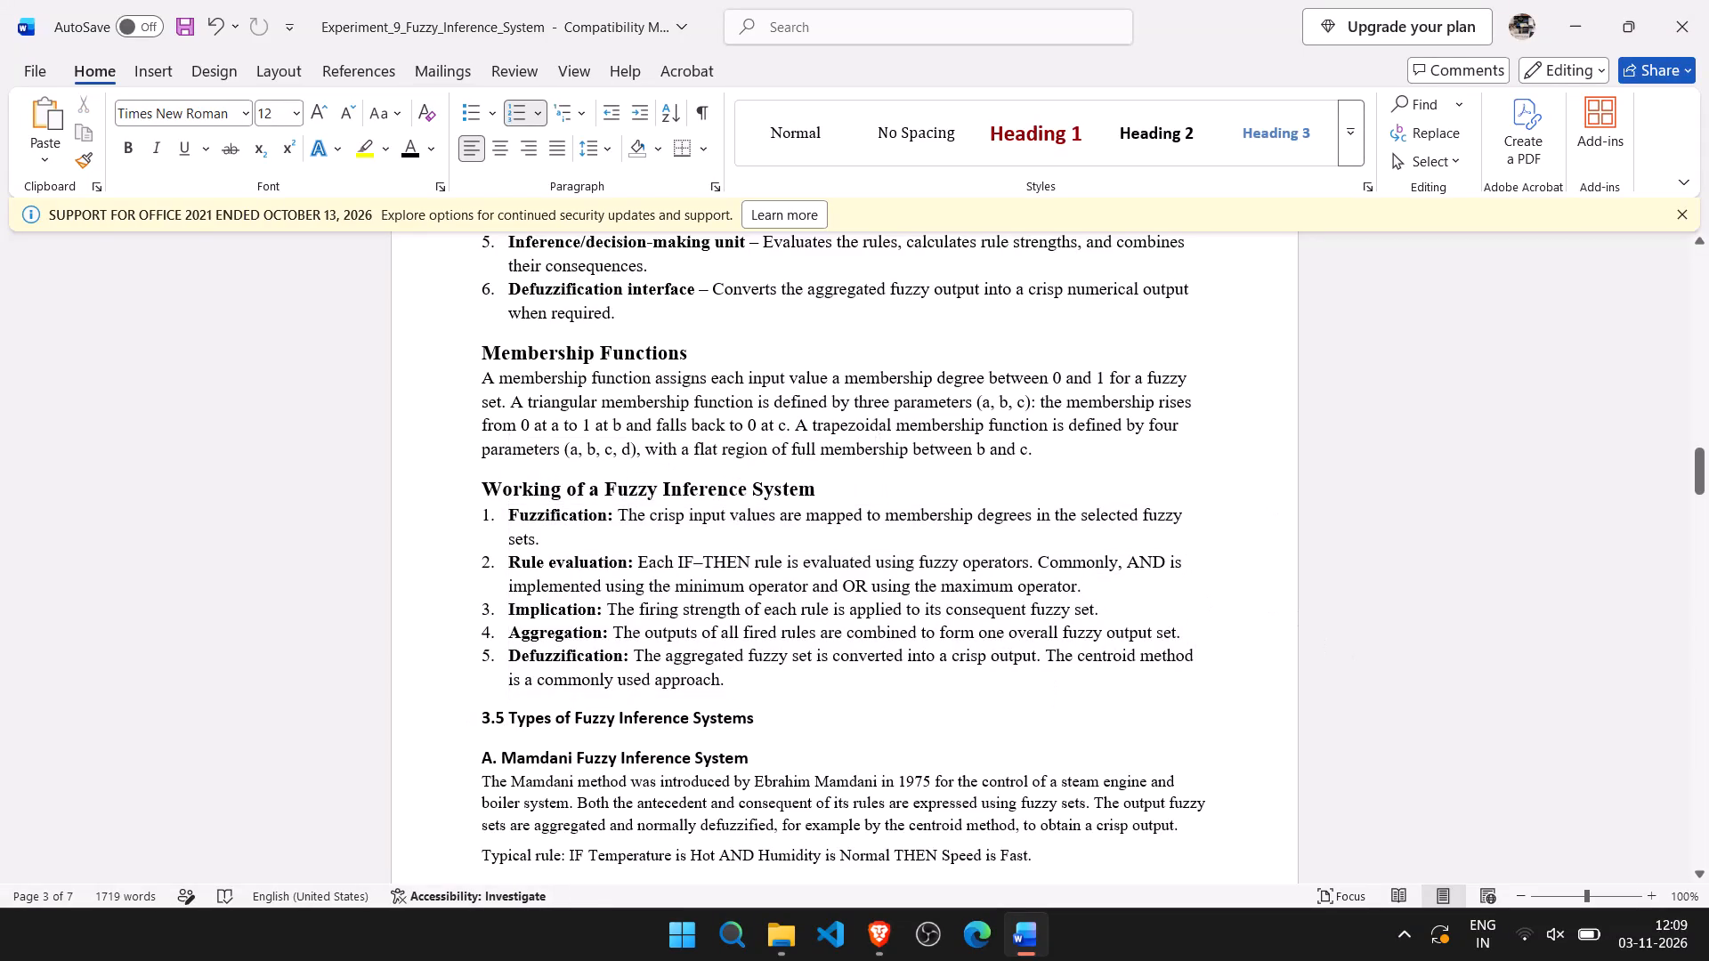
# Remove the number 3.5 from the "Types of Fuzzy Inference Systems" subheading.
pyautogui.scroll(4, 1207, 594)
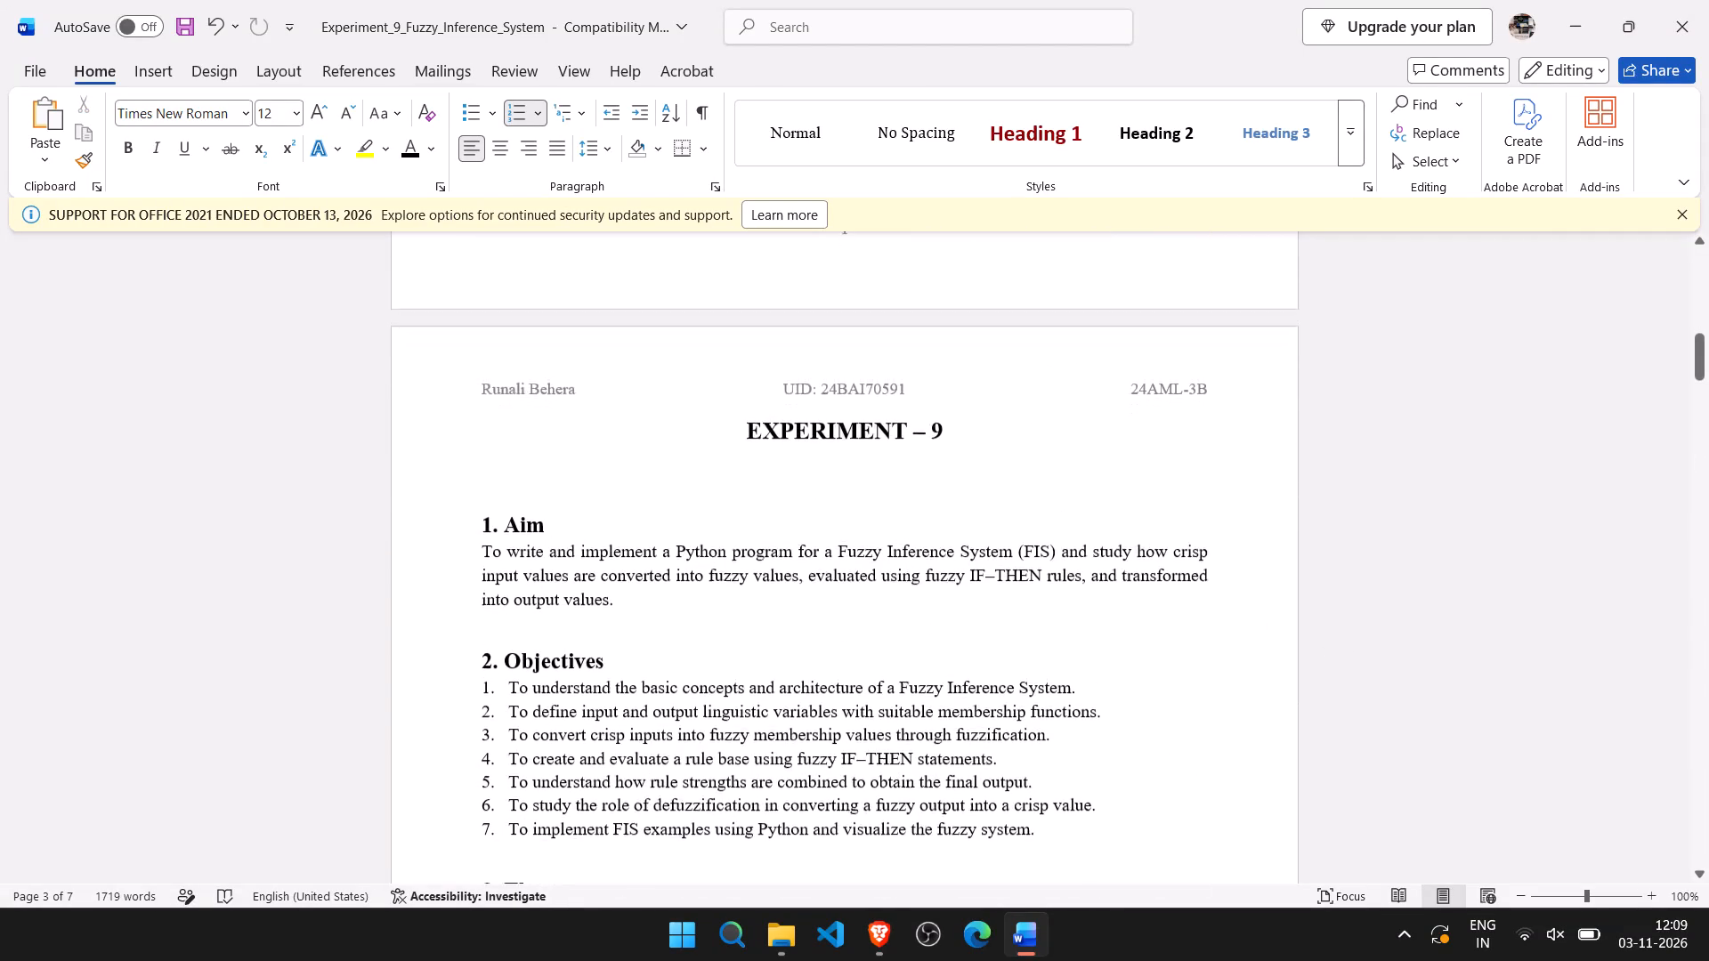
pyautogui.scroll(2, 1207, 594)
pyautogui.scroll(-3, 1207, 594)
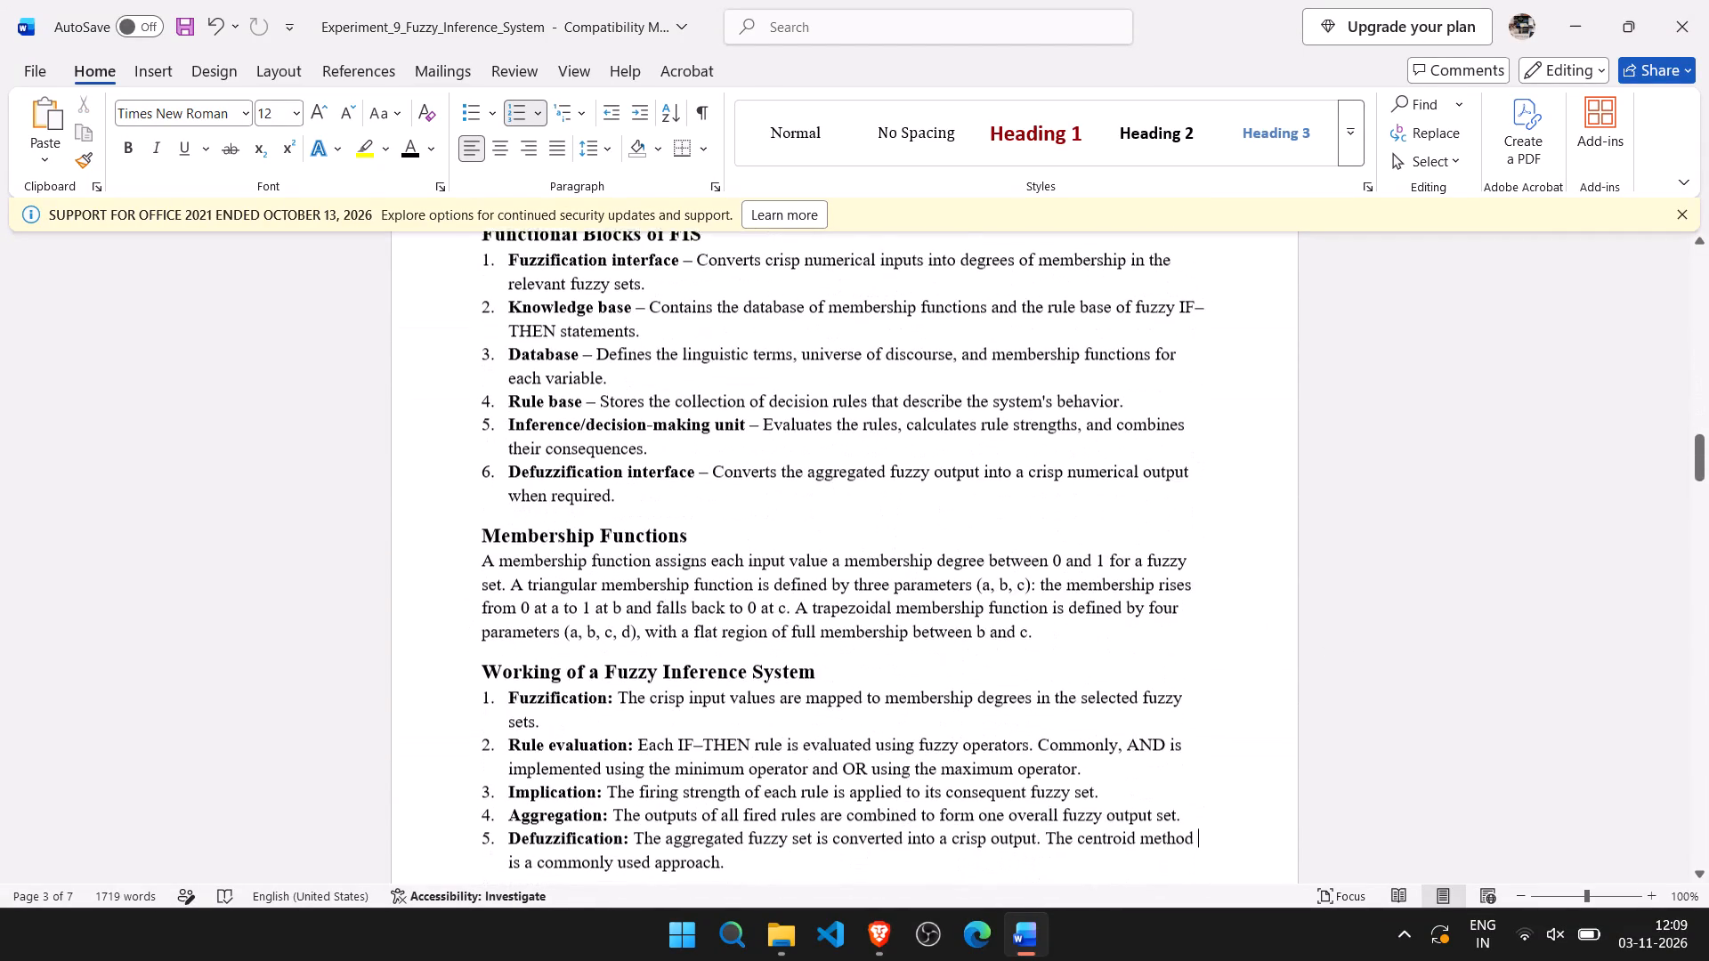
pyautogui.scroll(-4, 1207, 594)
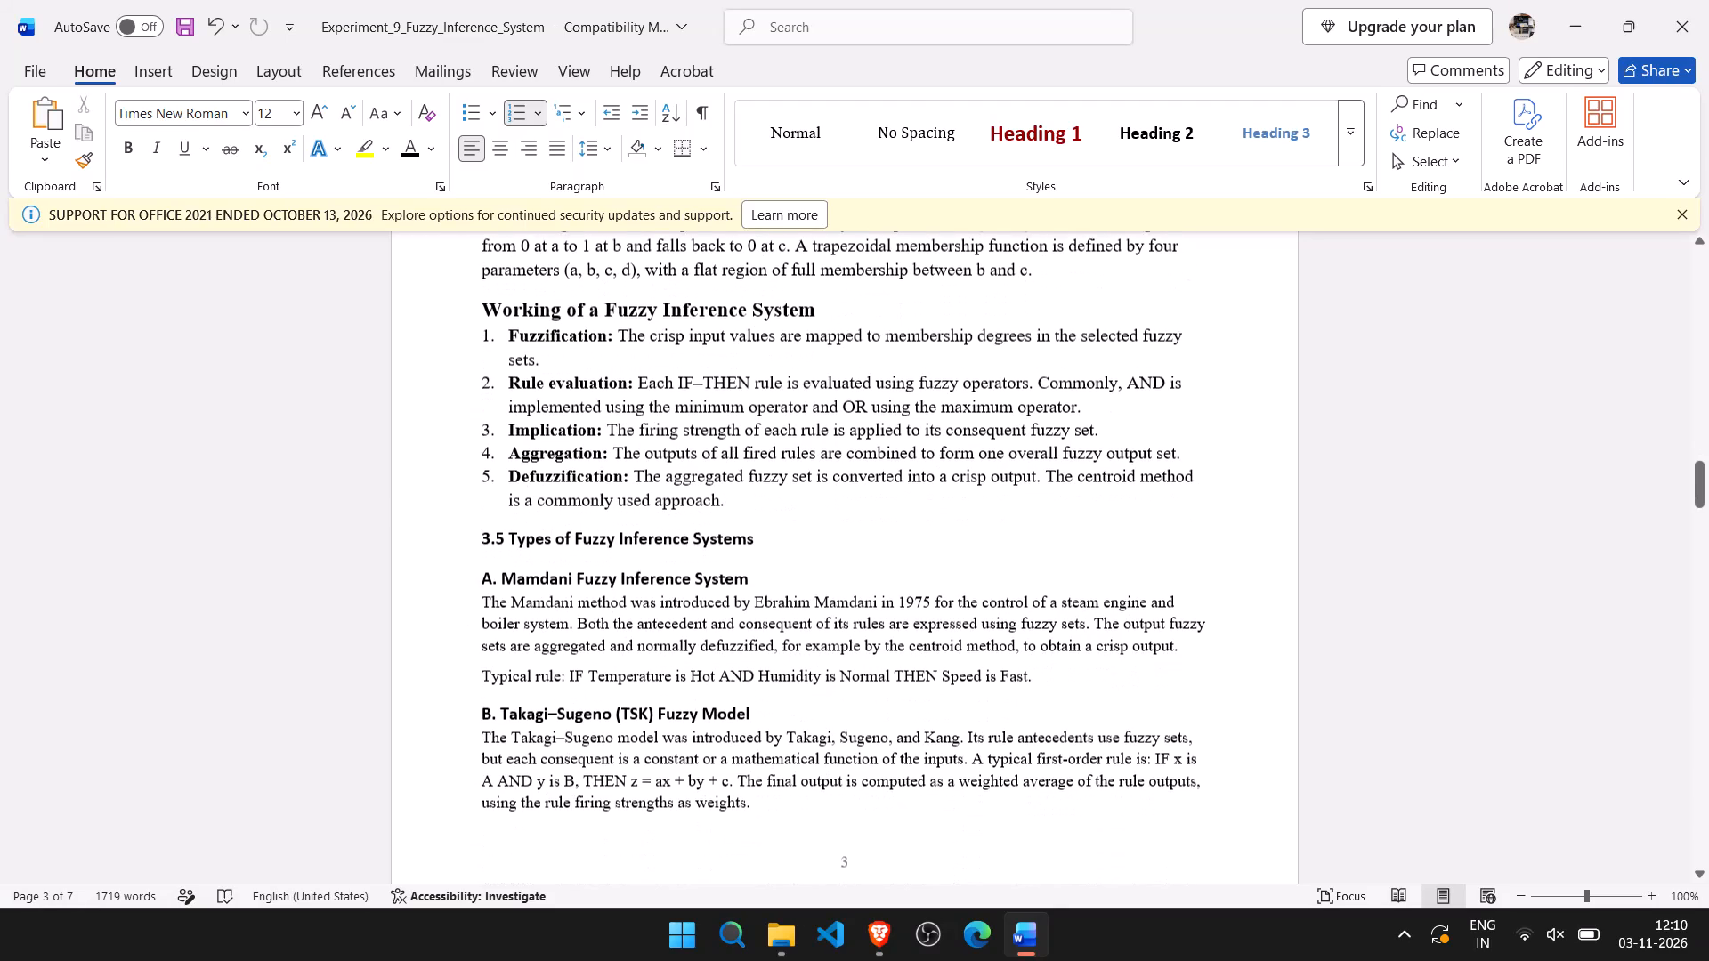
pyautogui.moveTo(506, 536); pyautogui.dragTo(471, 535)
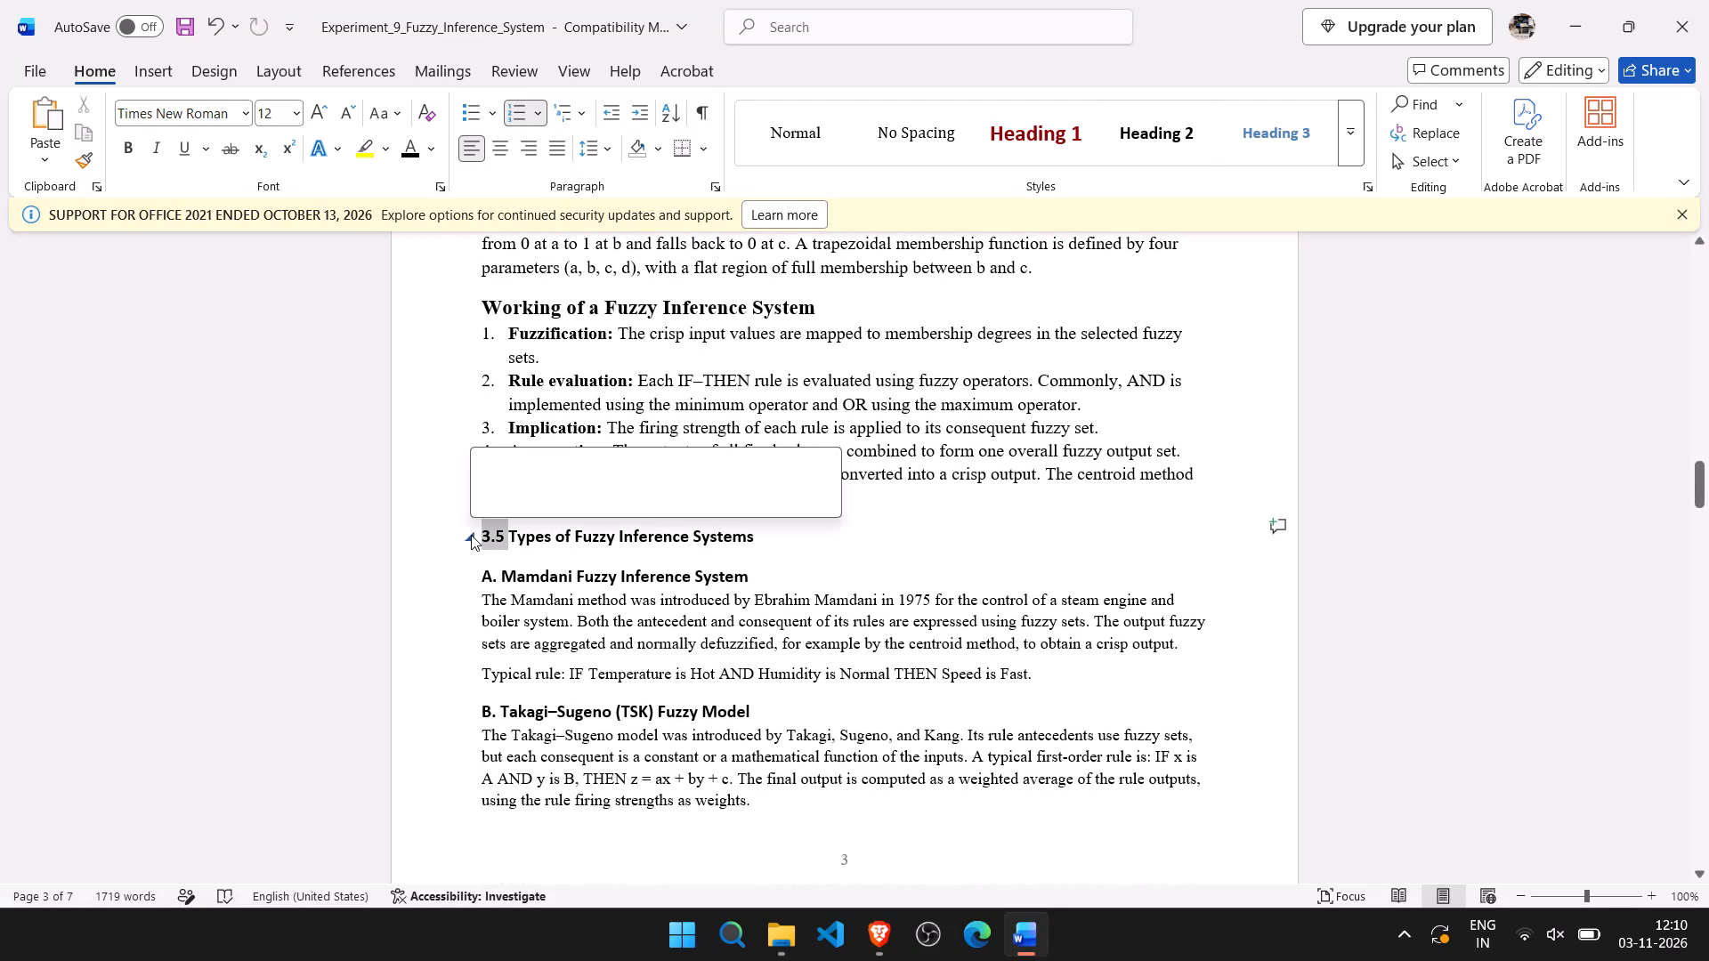
pyautogui.press('BackSpace')
# Set the "Types of Fuzzy Inference Systems" subheading to size 14 in Times New Roman.
pyautogui.moveTo(731, 541); pyautogui.dragTo(478, 529)
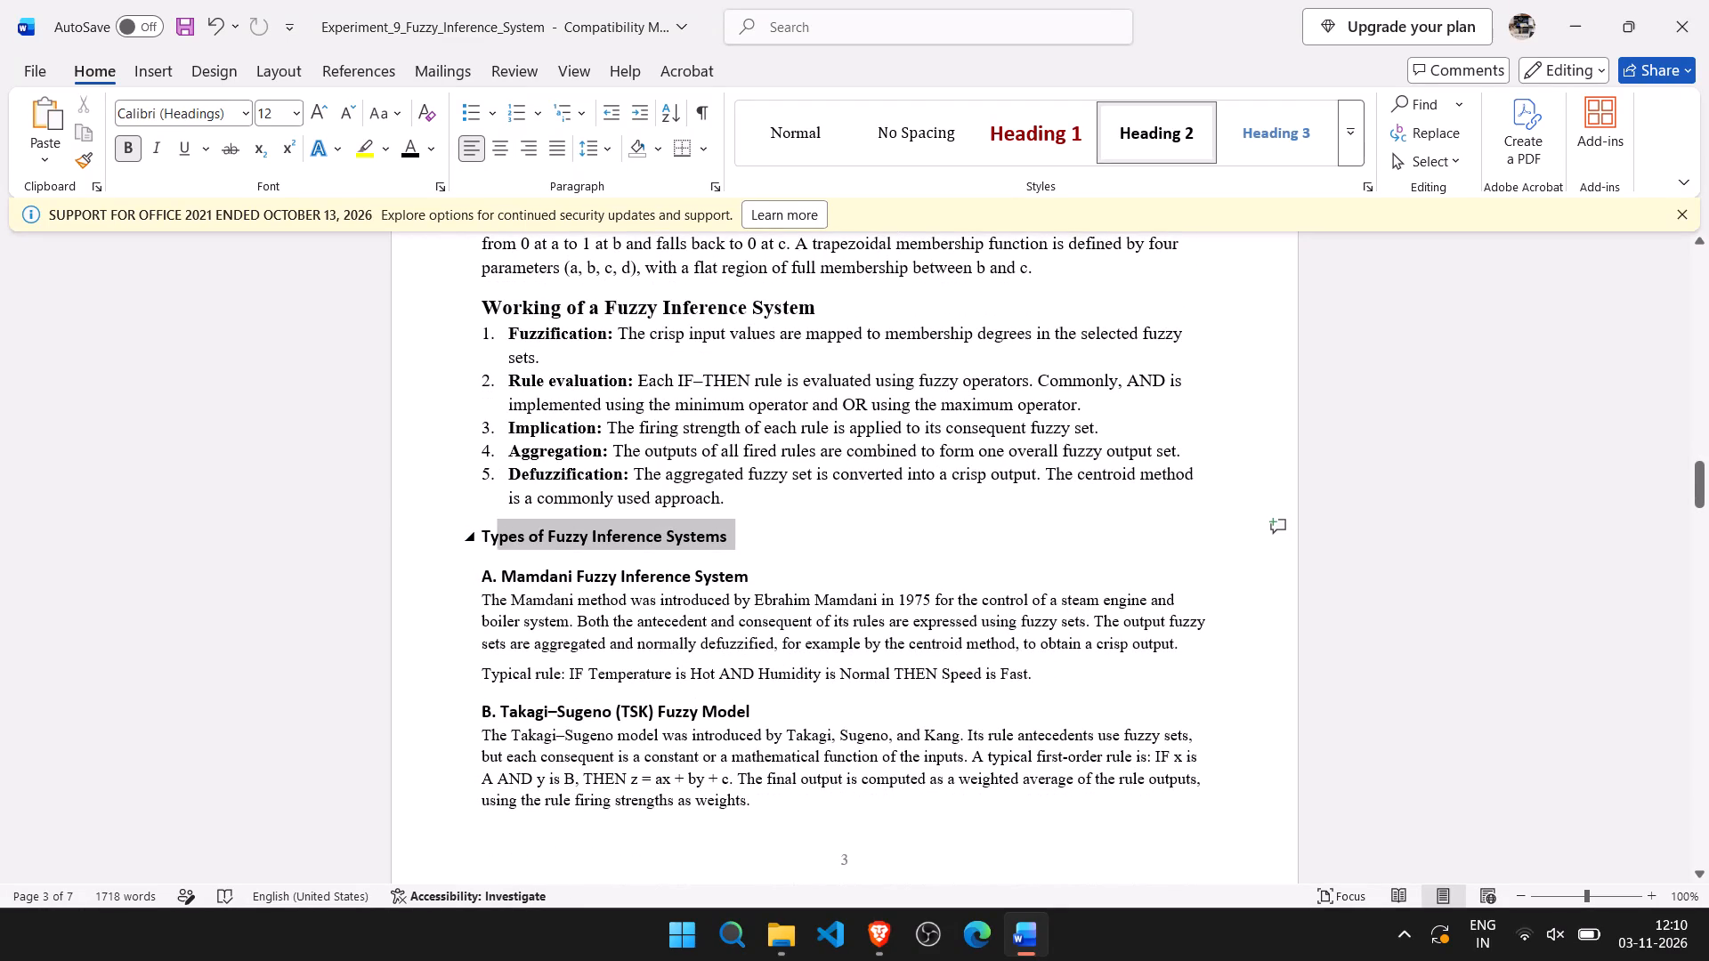
pyautogui.moveTo(478, 529); pyautogui.dragTo(453, 534)
pyautogui.click(292, 117)
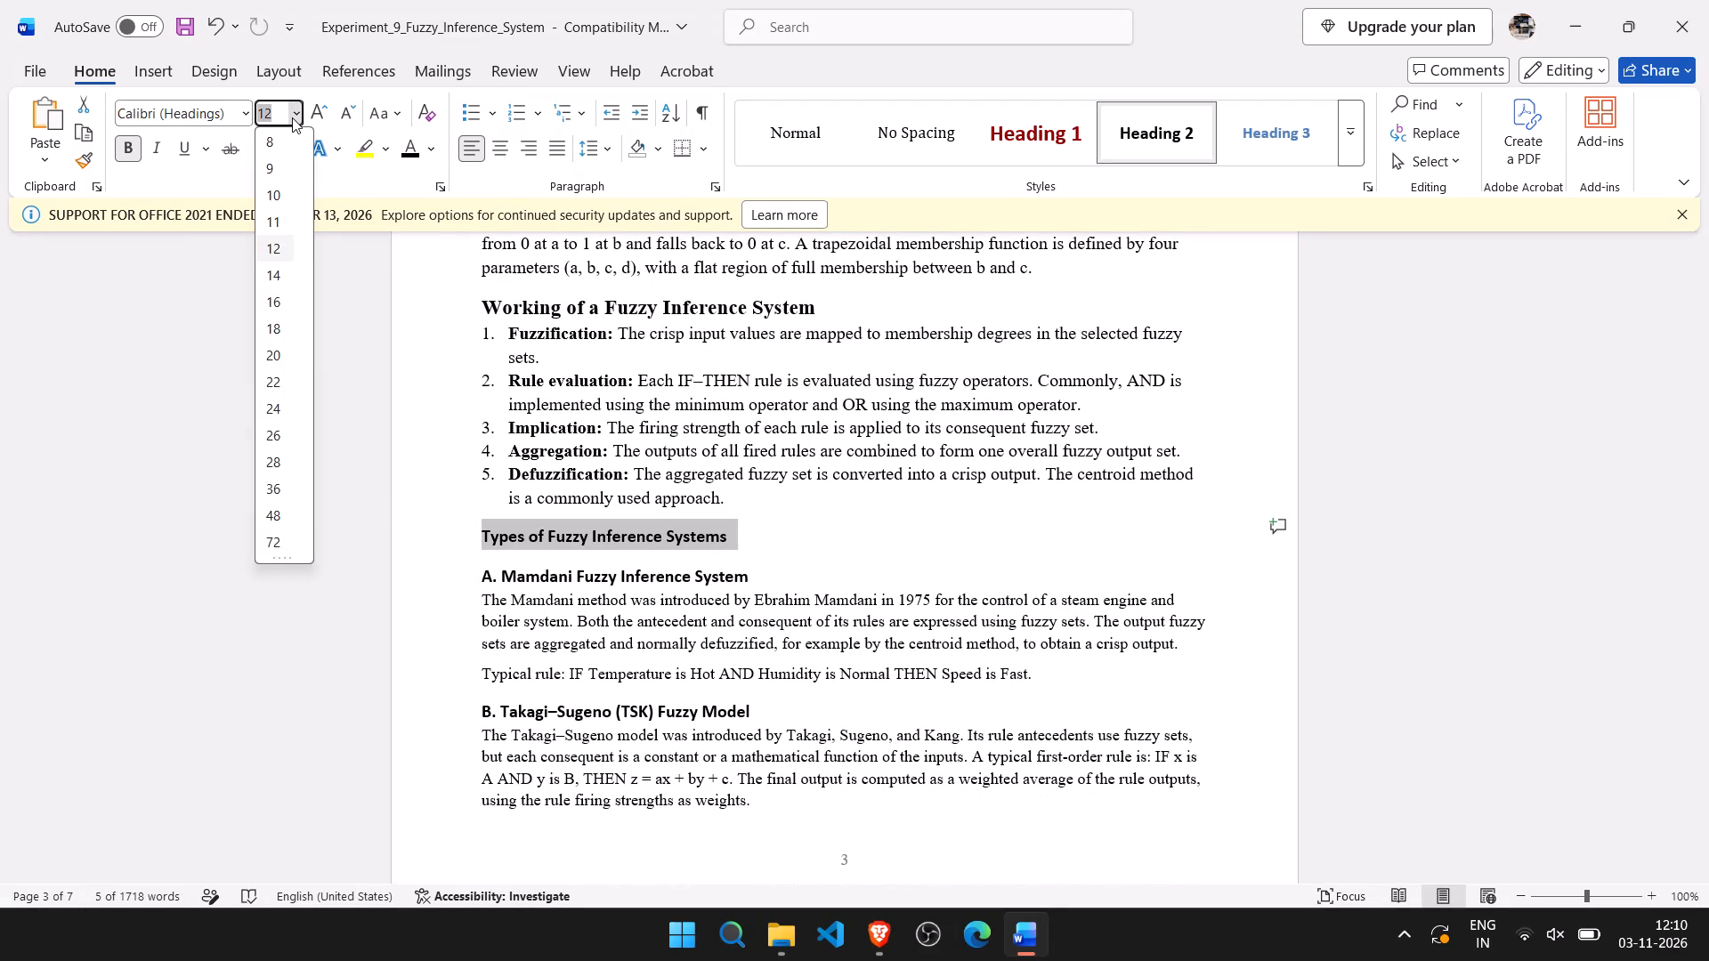
pyautogui.click(279, 272)
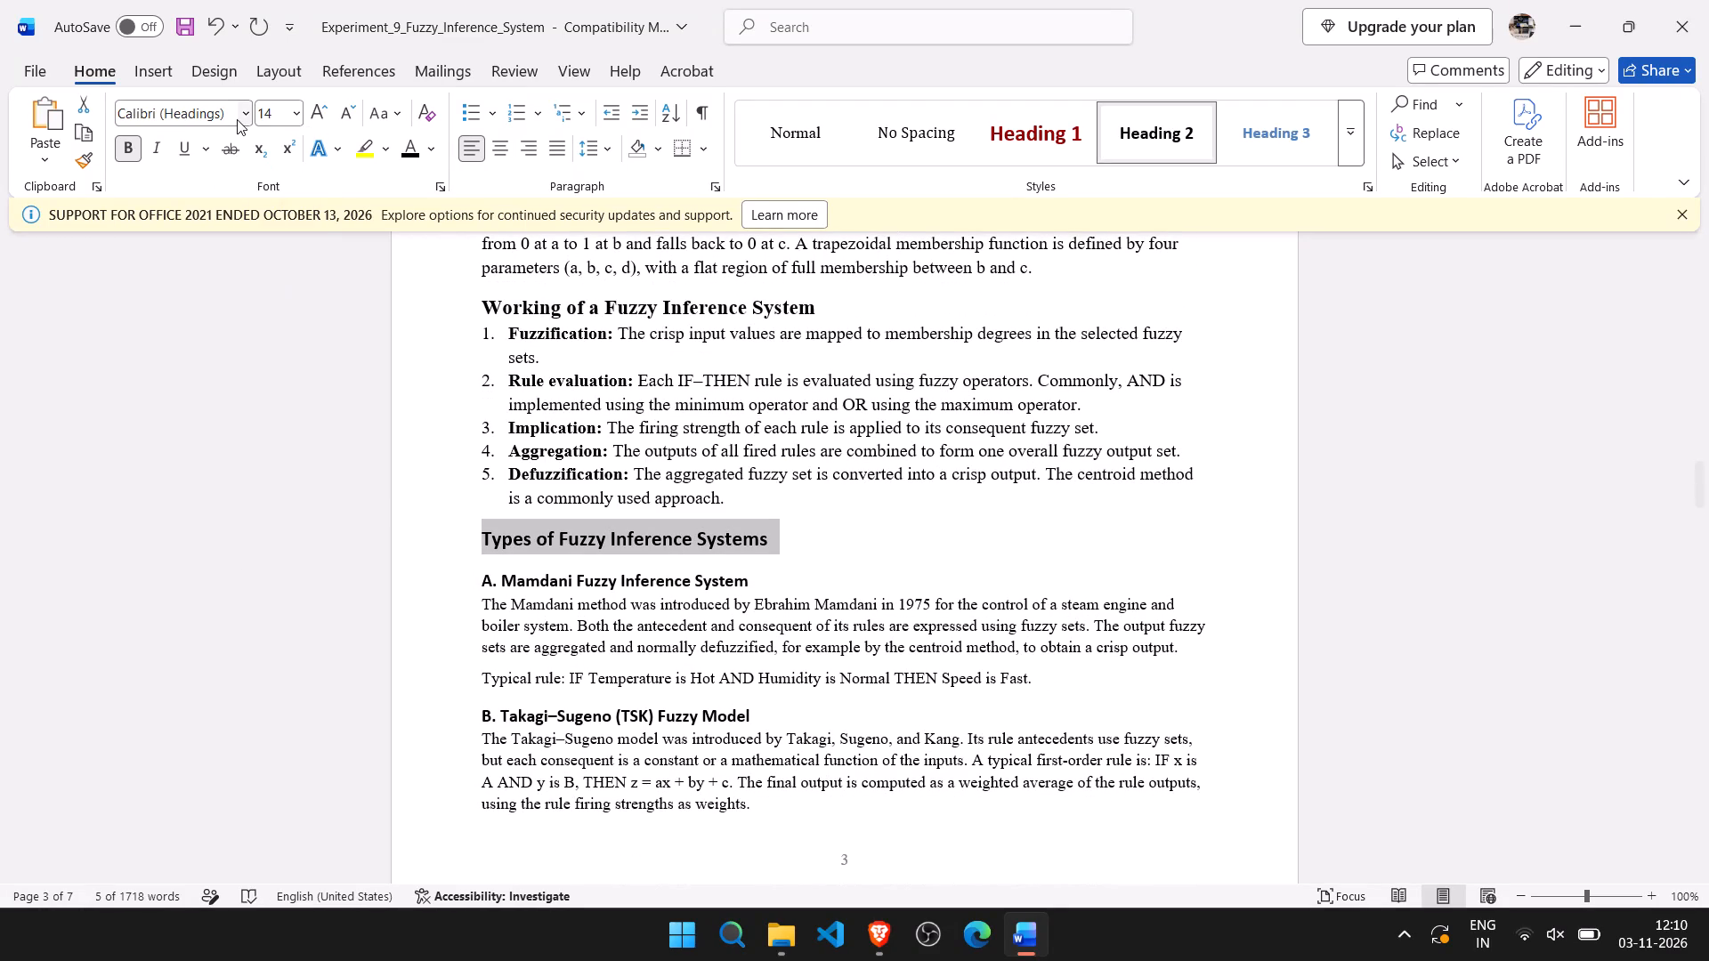
pyautogui.click(239, 118)
pyautogui.click(231, 269)
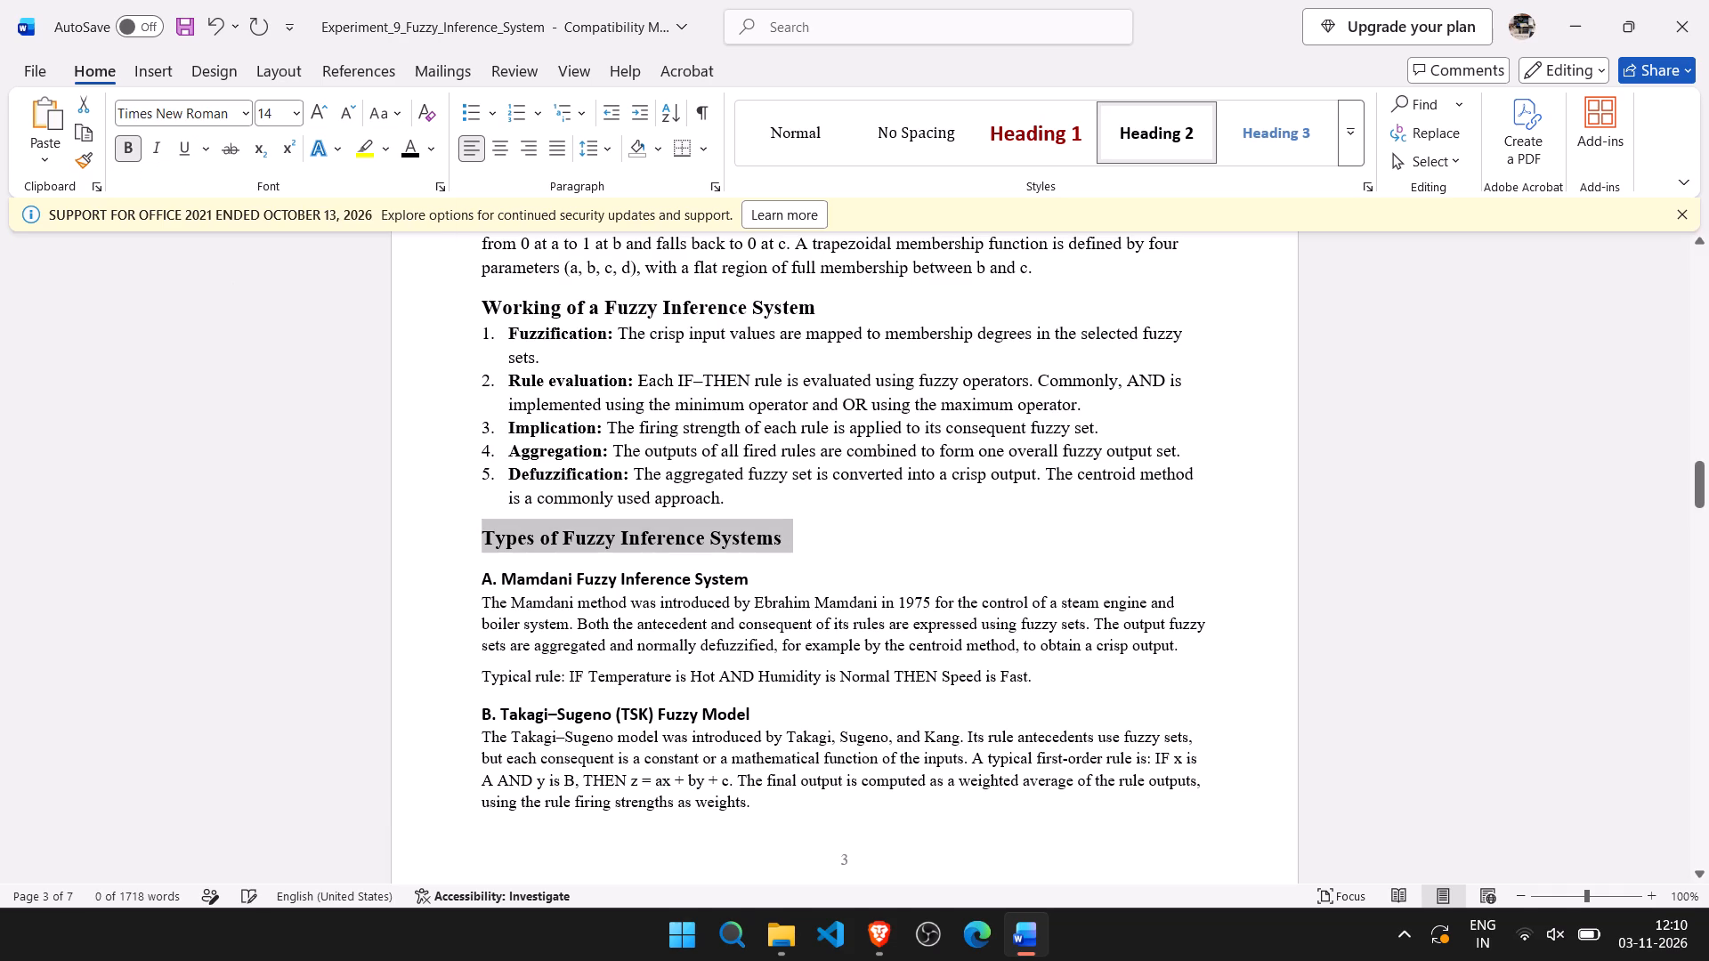
# Replace the "A." label of the "Mamdani Fuzzy Inference System" subheading with "1.".
pyautogui.moveTo(499, 579); pyautogui.dragTo(479, 579)
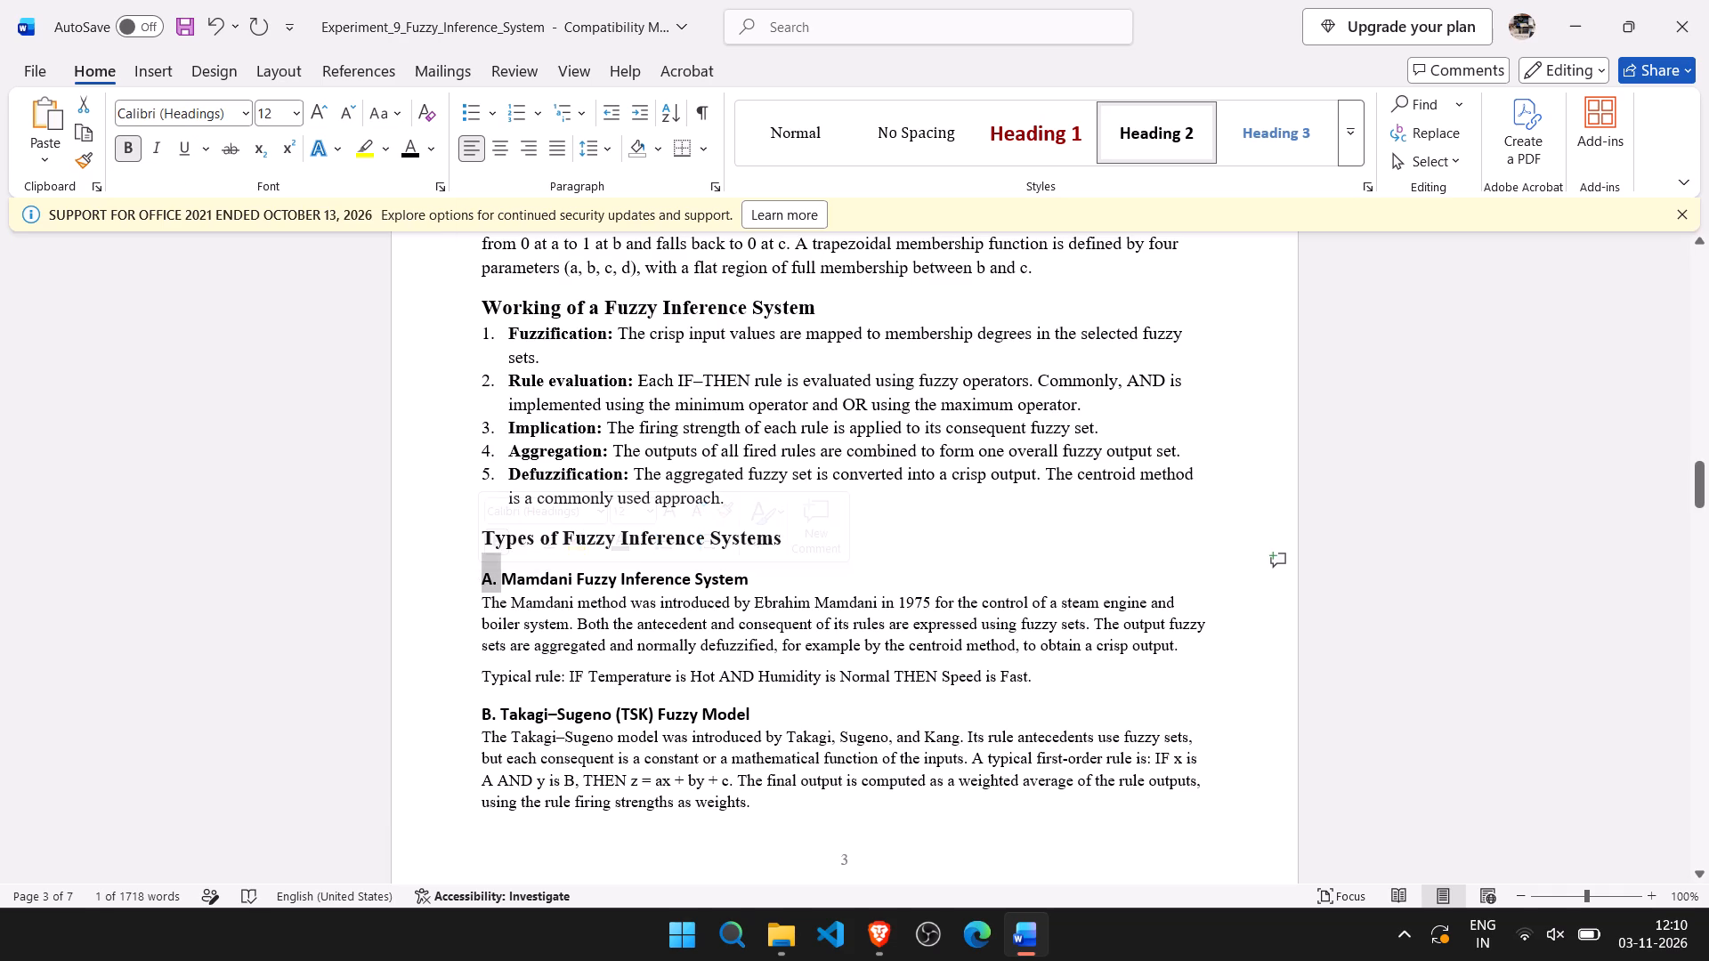
pyautogui.click(547, 685)
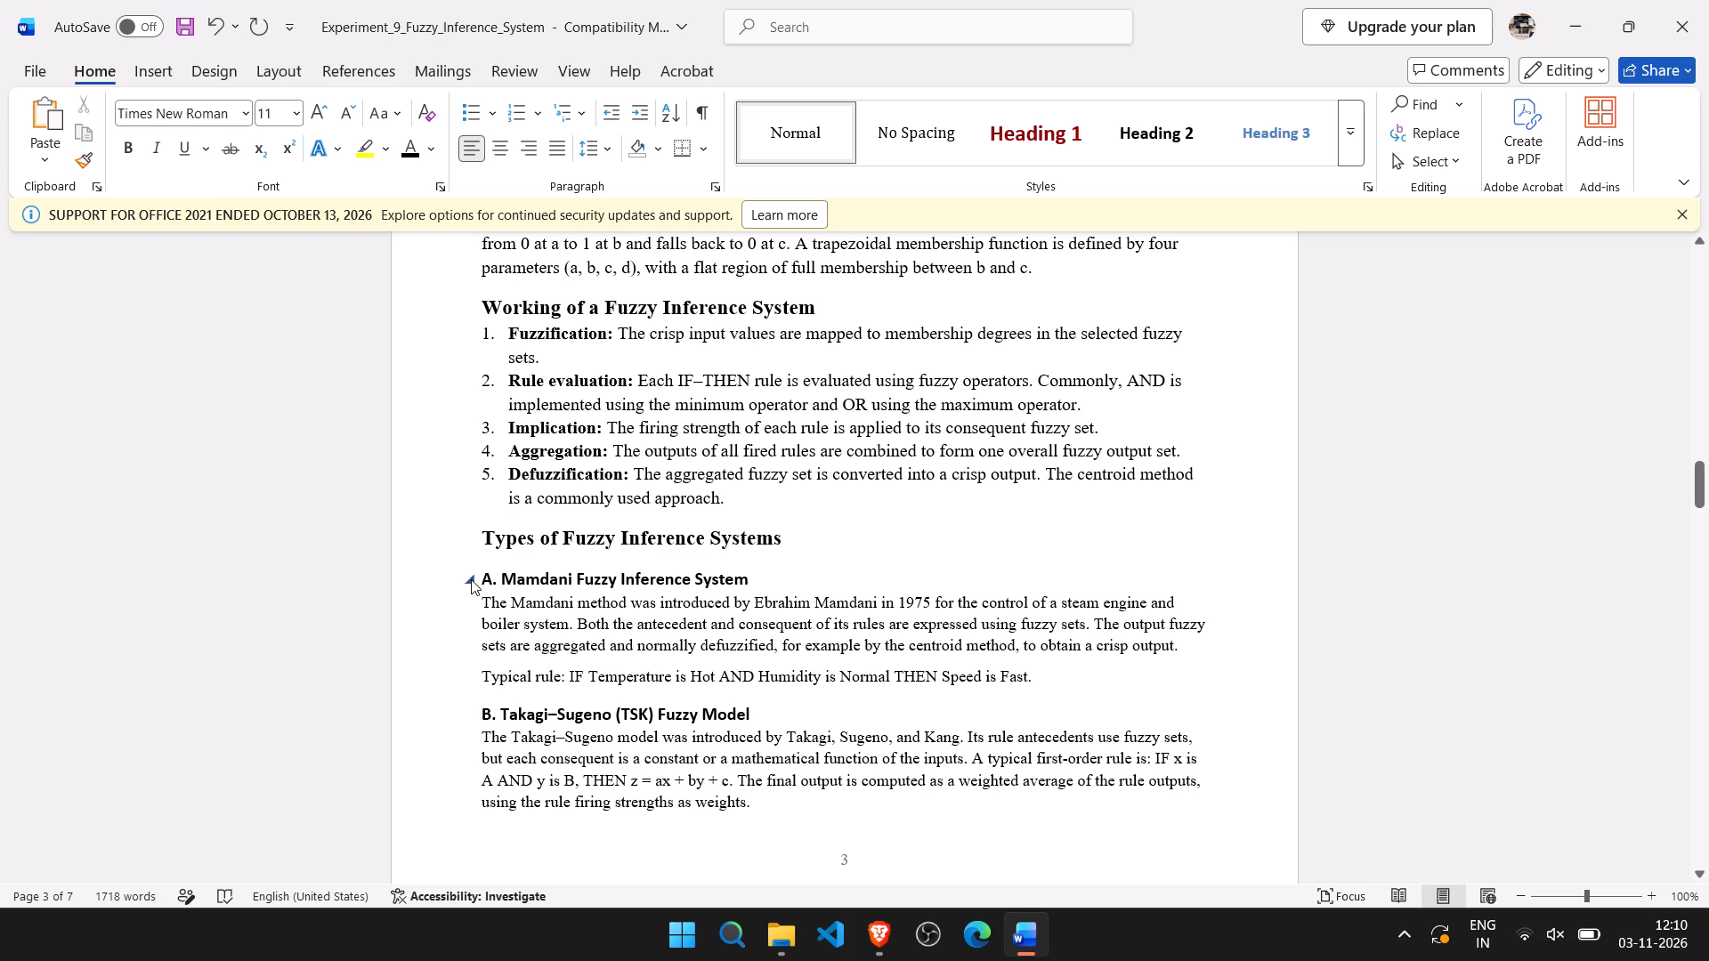
pyautogui.moveTo(499, 578); pyautogui.dragTo(481, 578)
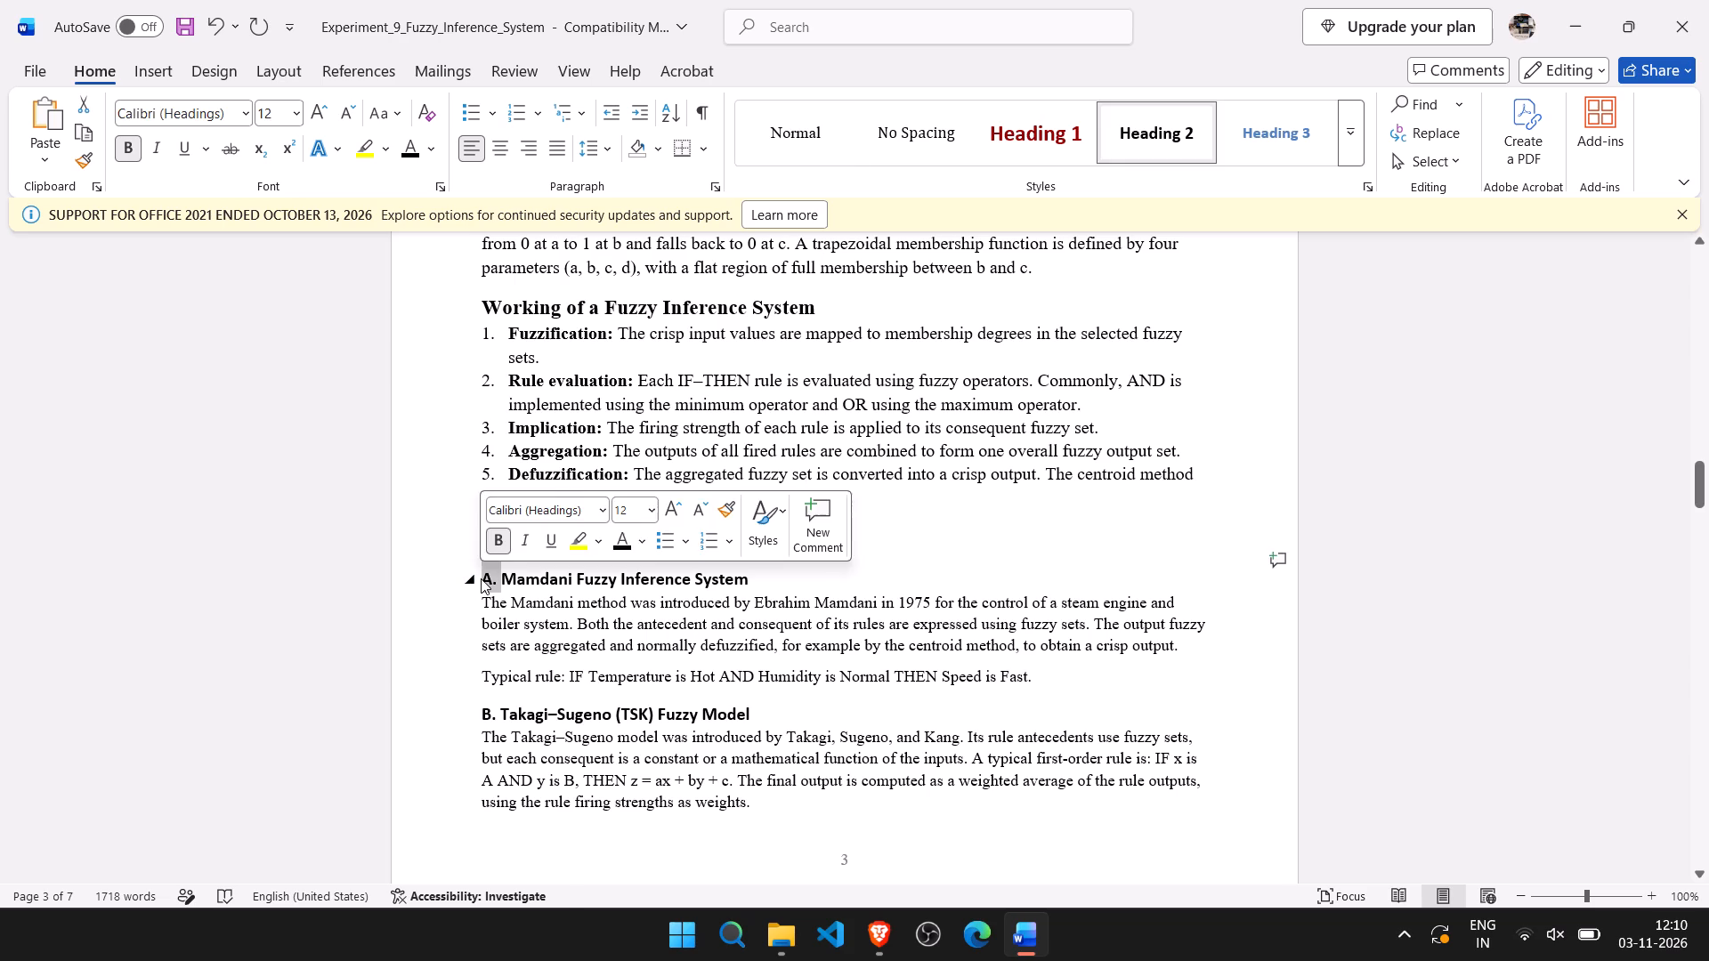
pyautogui.press('BackSpace')
pyautogui.write('1.')
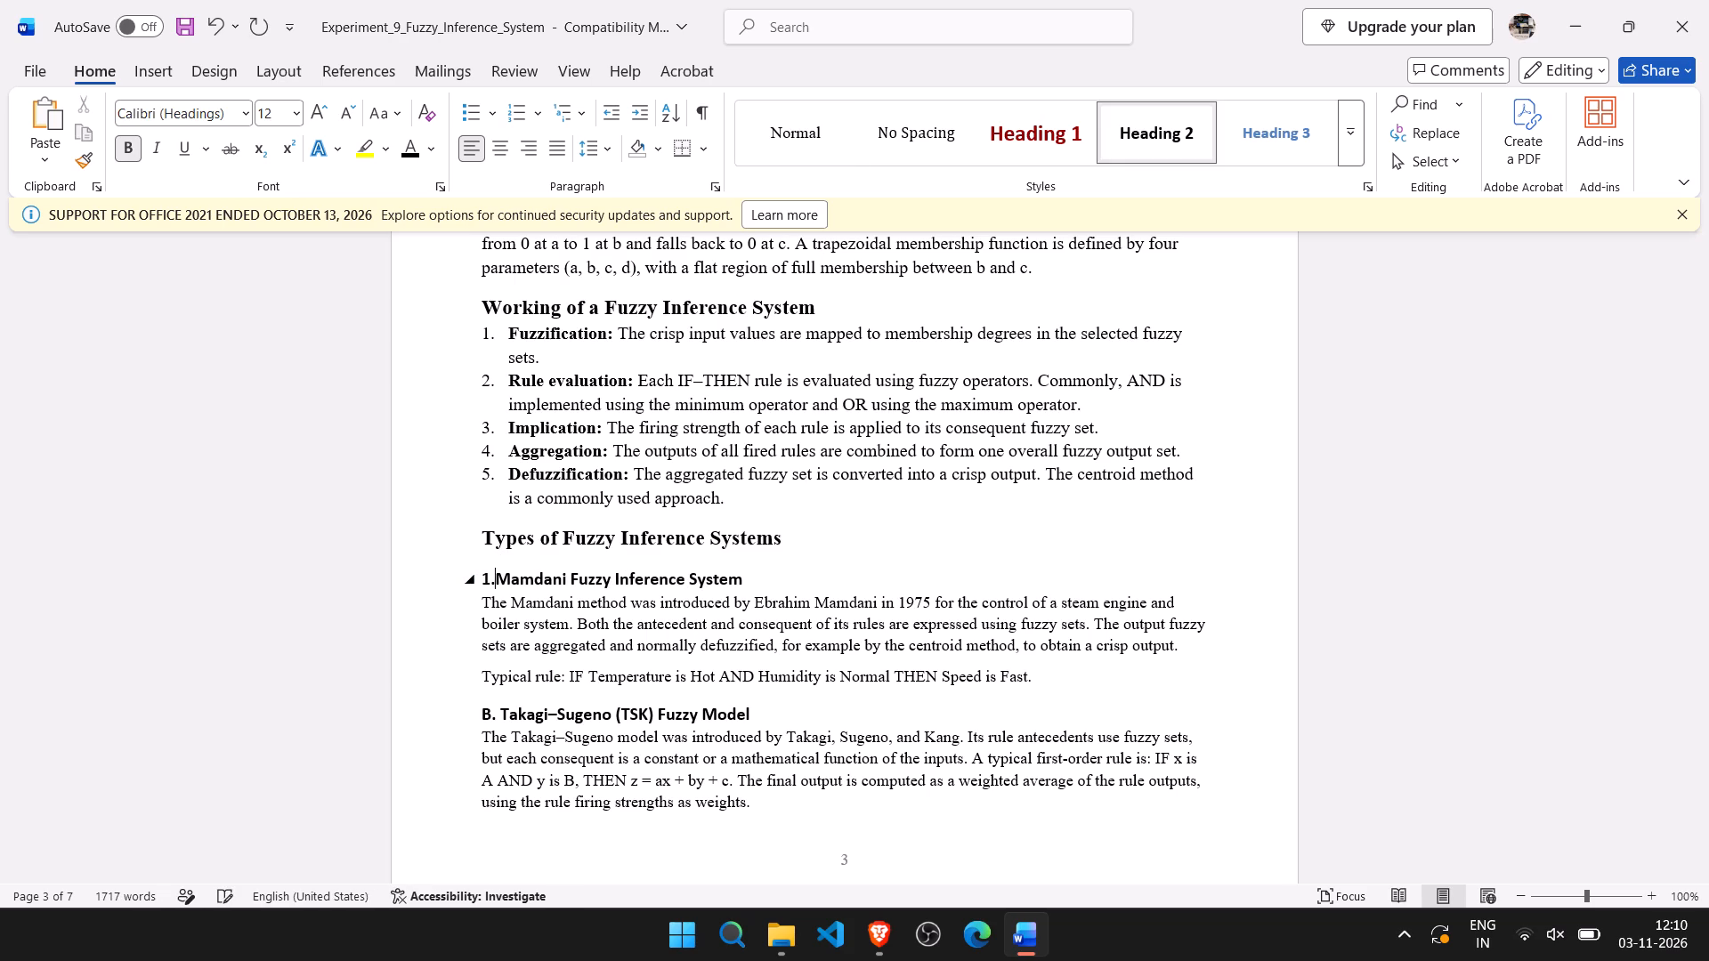
# Set the "1.Mamdani Fuzzy Inference System" subheading to size 14 in Times New Roman.
pyautogui.click(736, 578)
pyautogui.moveTo(753, 579); pyautogui.dragTo(451, 579)
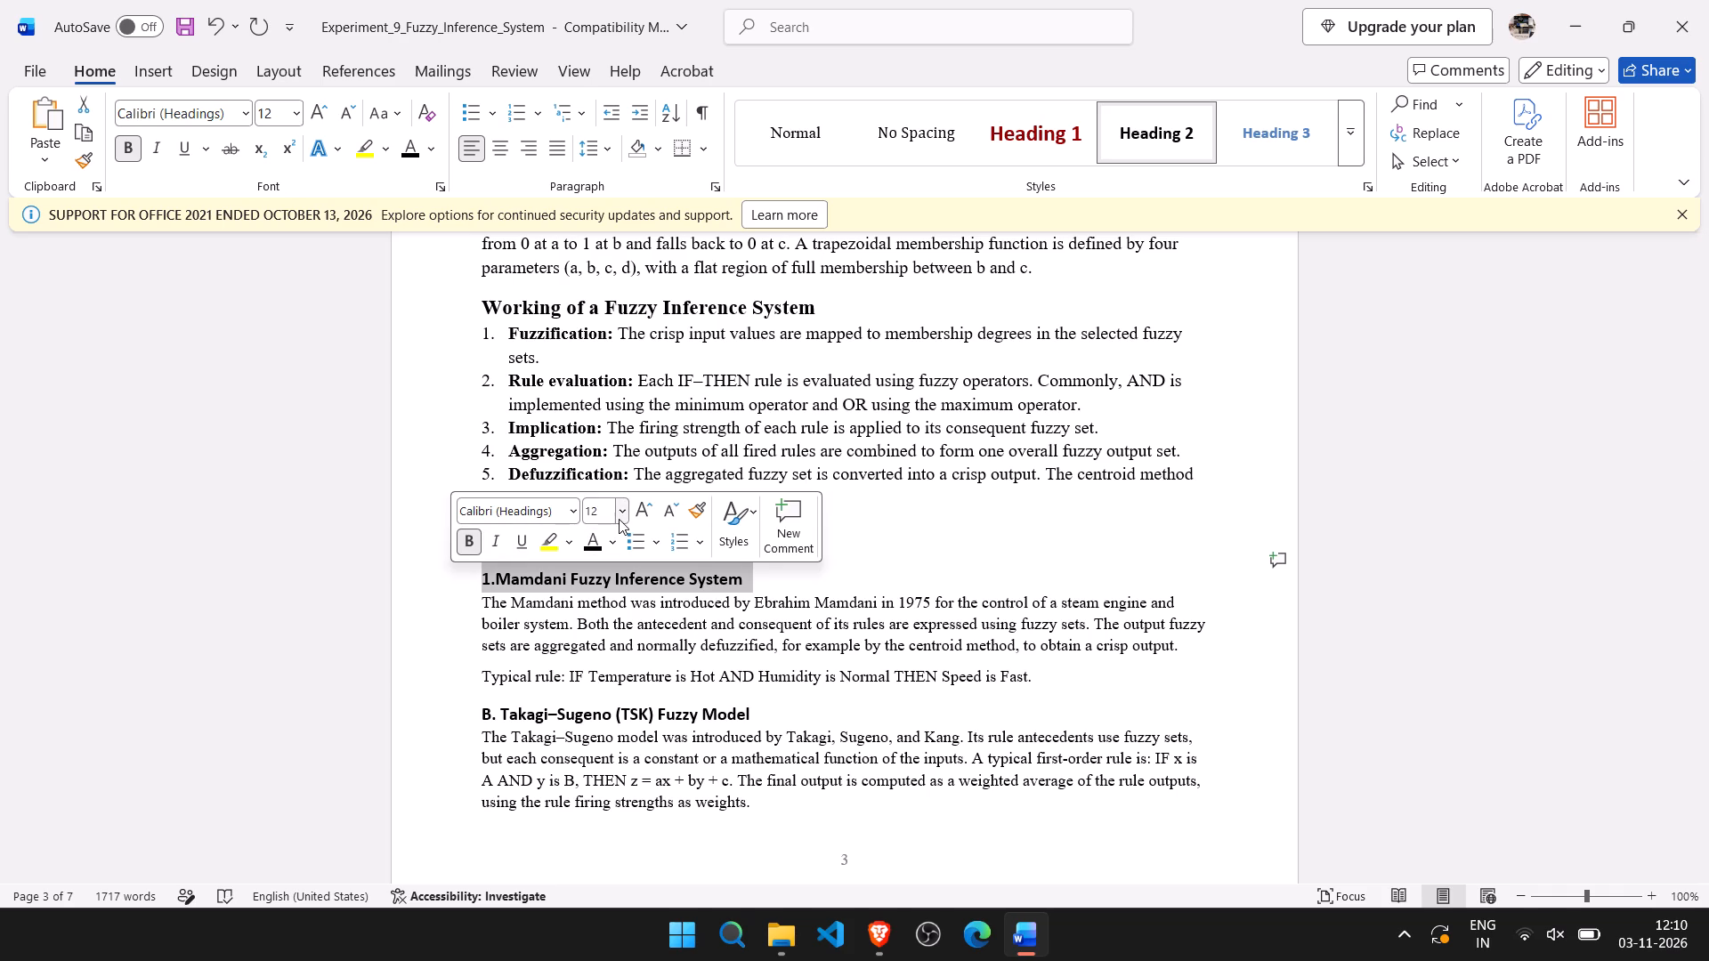
pyautogui.click(618, 514)
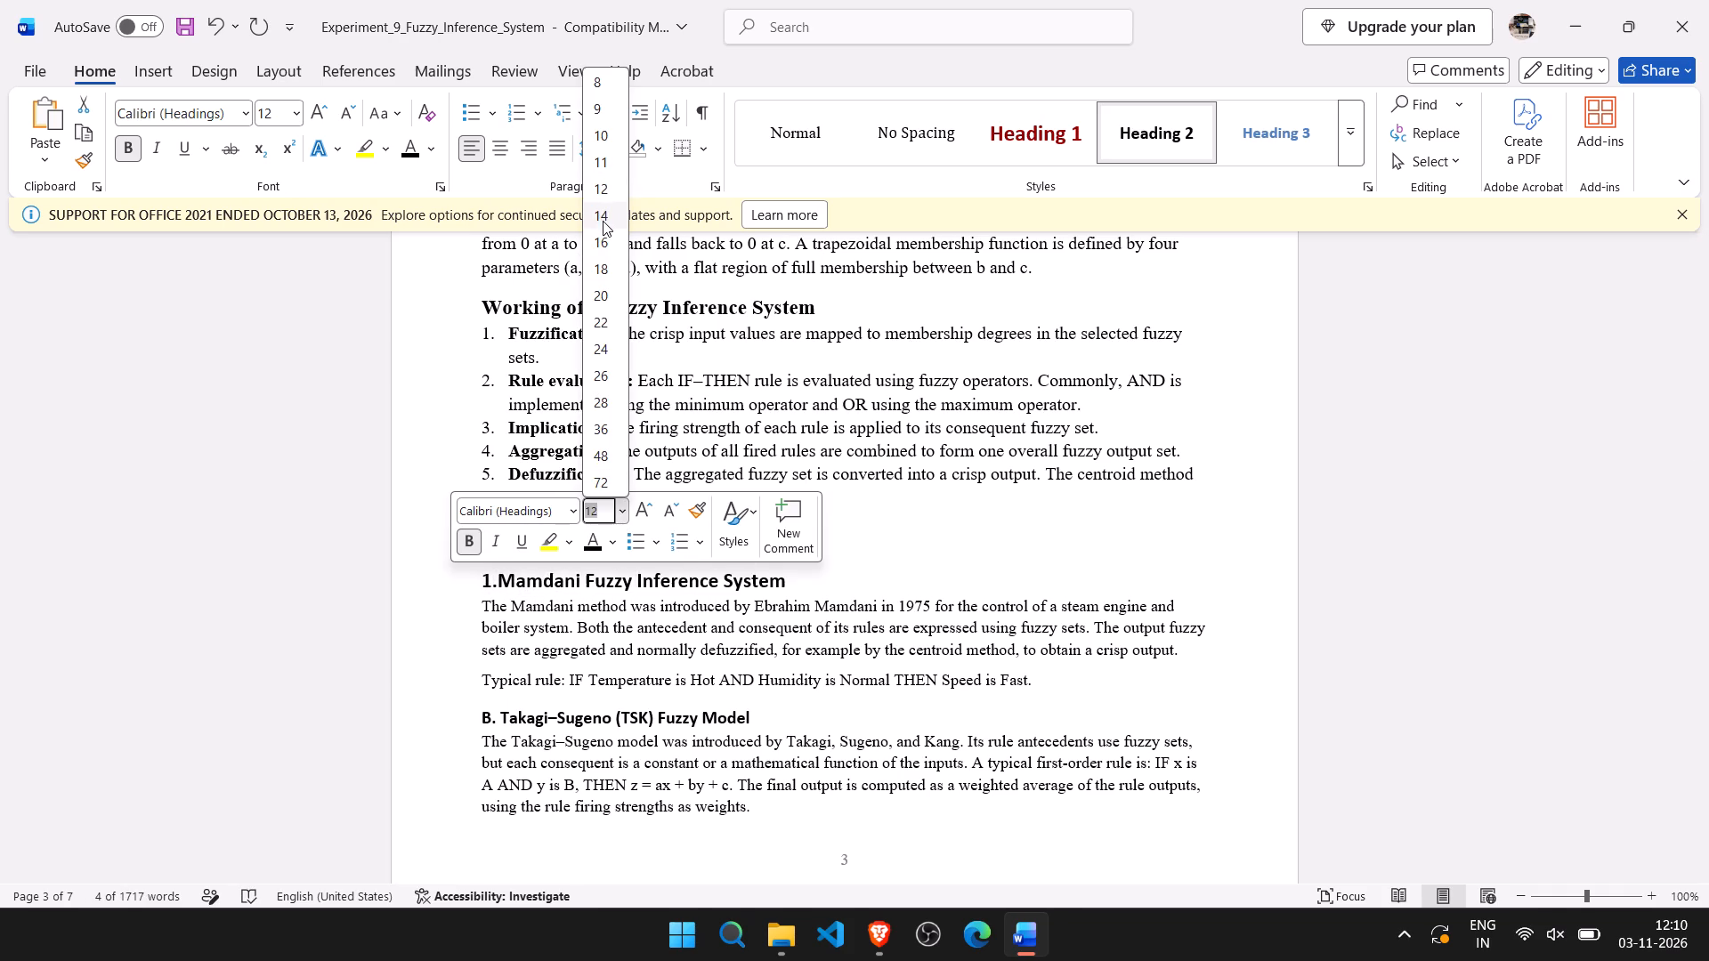
pyautogui.click(603, 221)
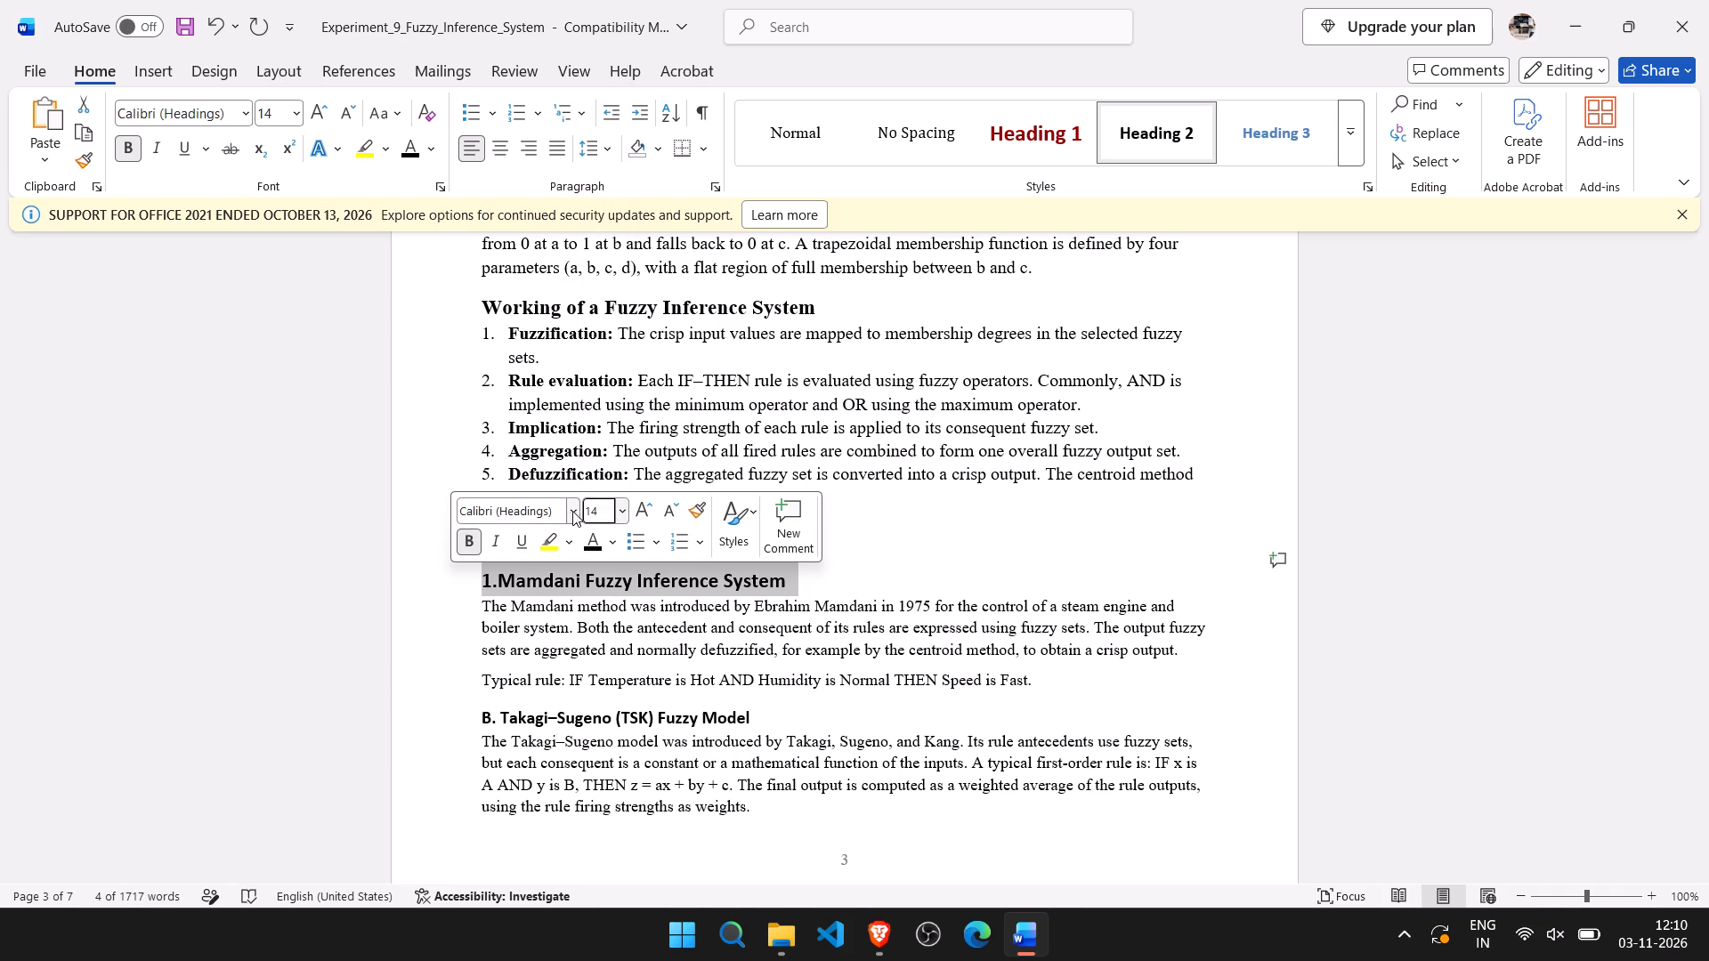
pyautogui.click(568, 511)
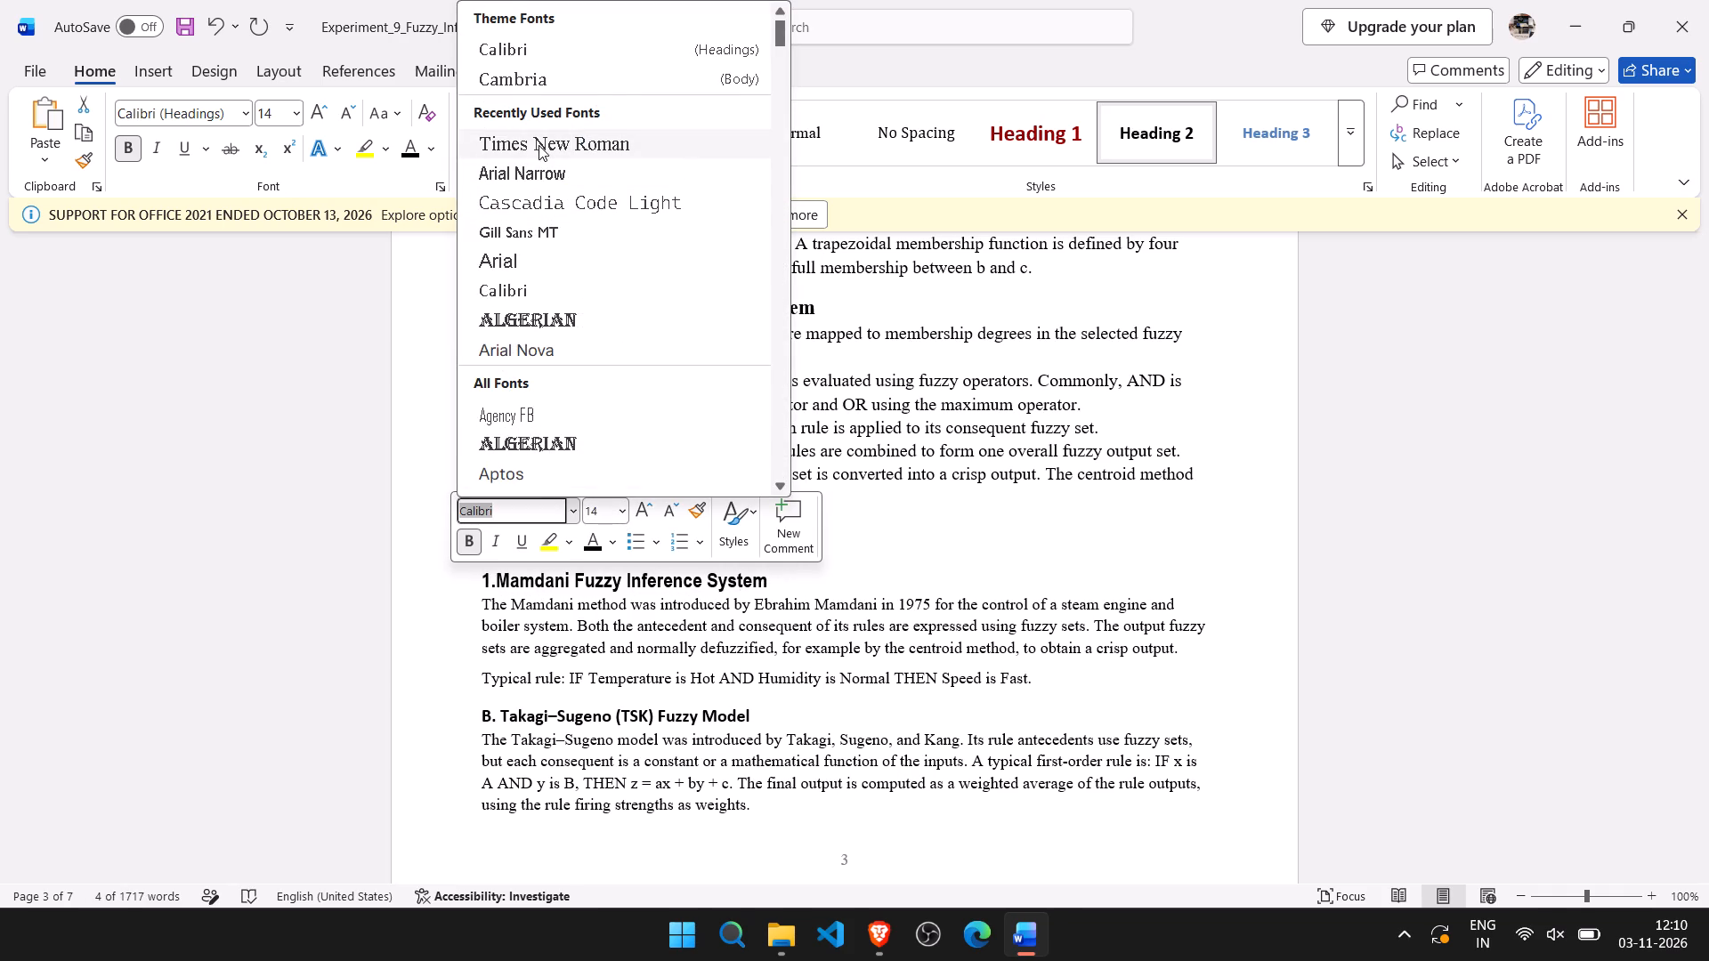
pyautogui.click(539, 145)
# Justify the Mamdani description and its typical rule line, and set both to font size 12.
pyautogui.moveTo(1049, 683); pyautogui.dragTo(877, 650)
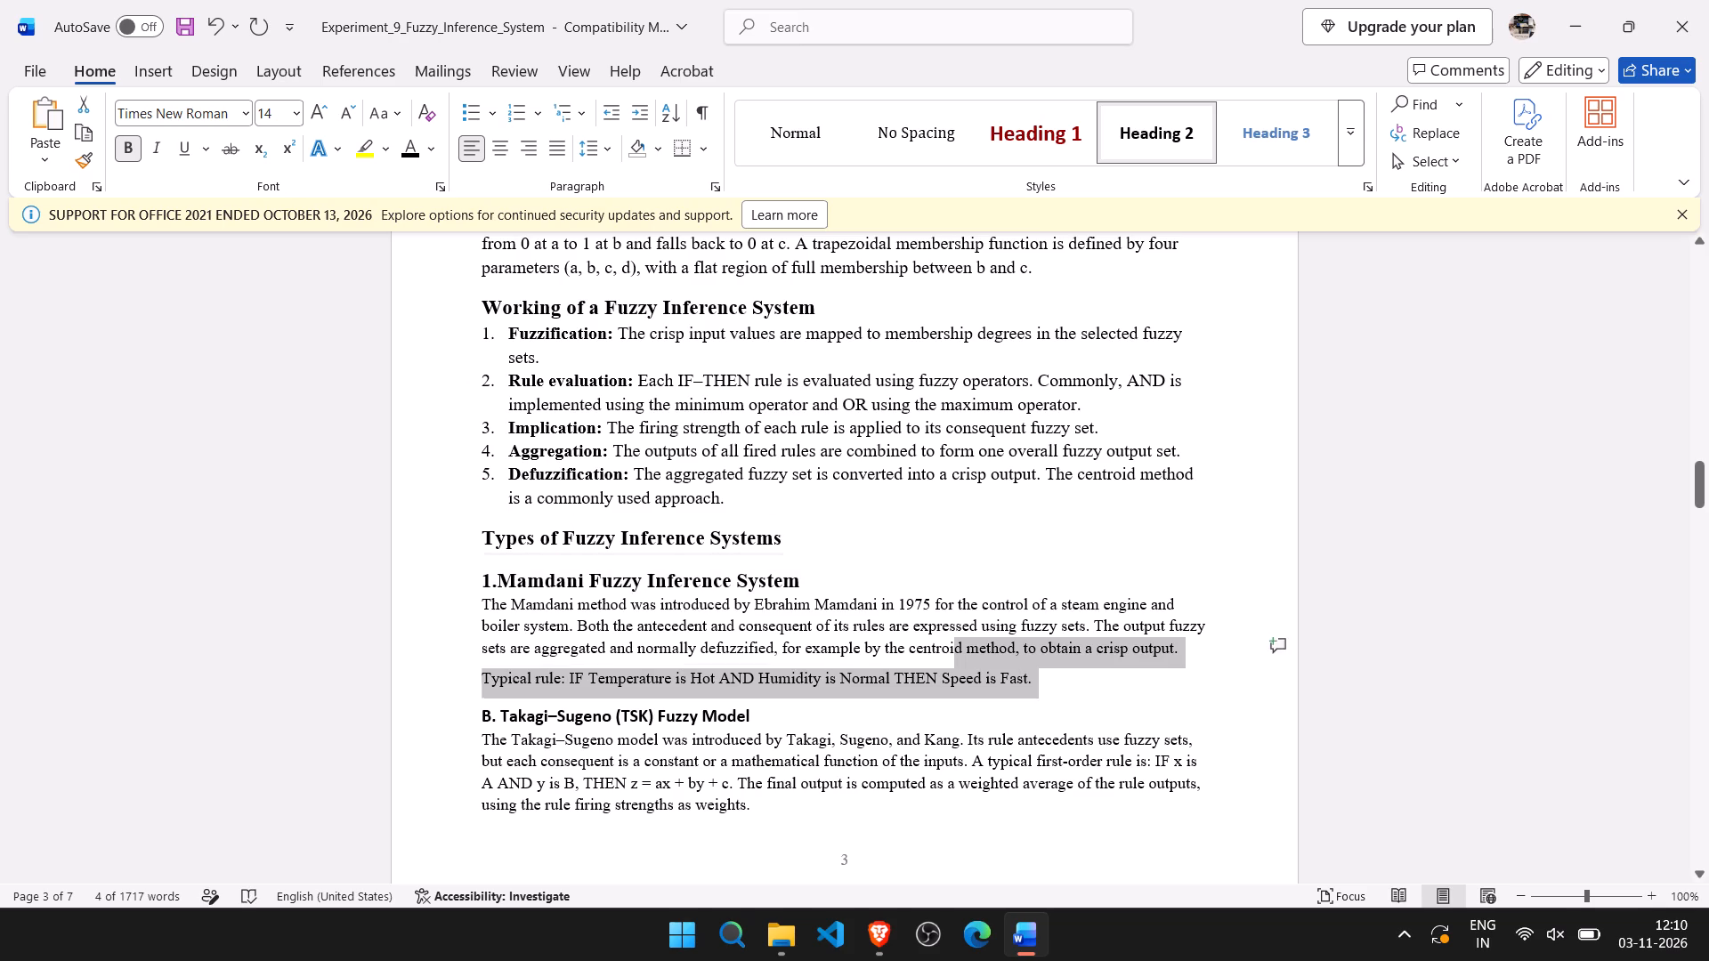
pyautogui.moveTo(877, 650); pyautogui.dragTo(479, 596)
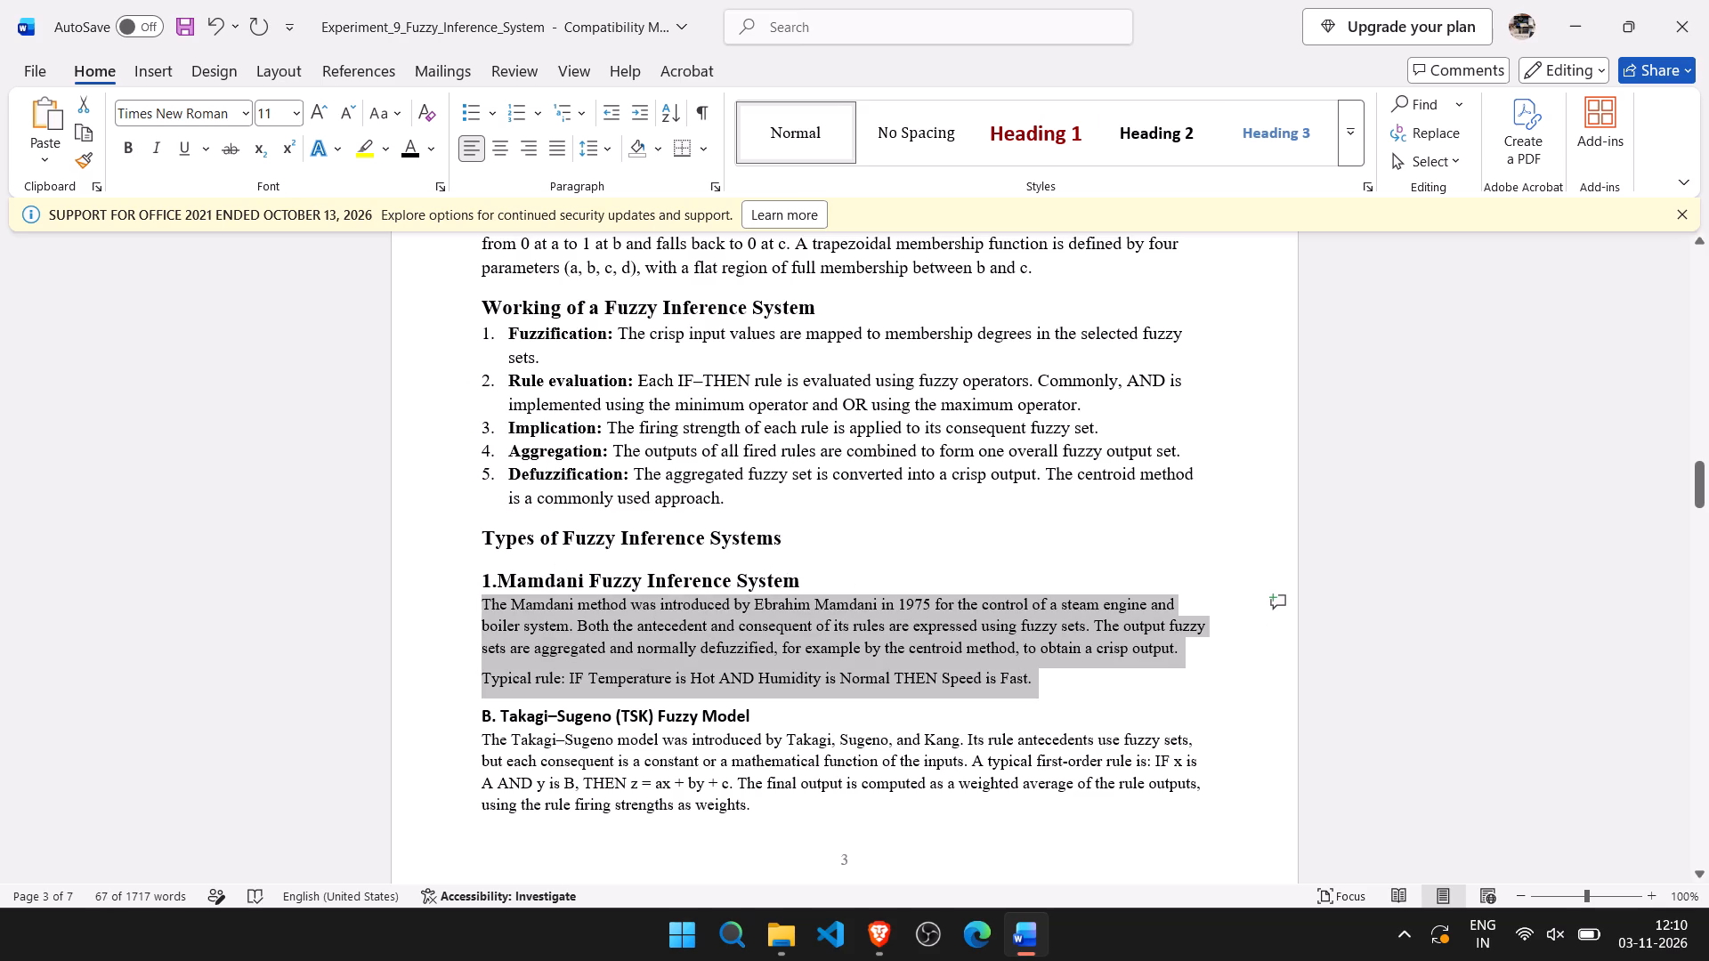
pyautogui.click(556, 145)
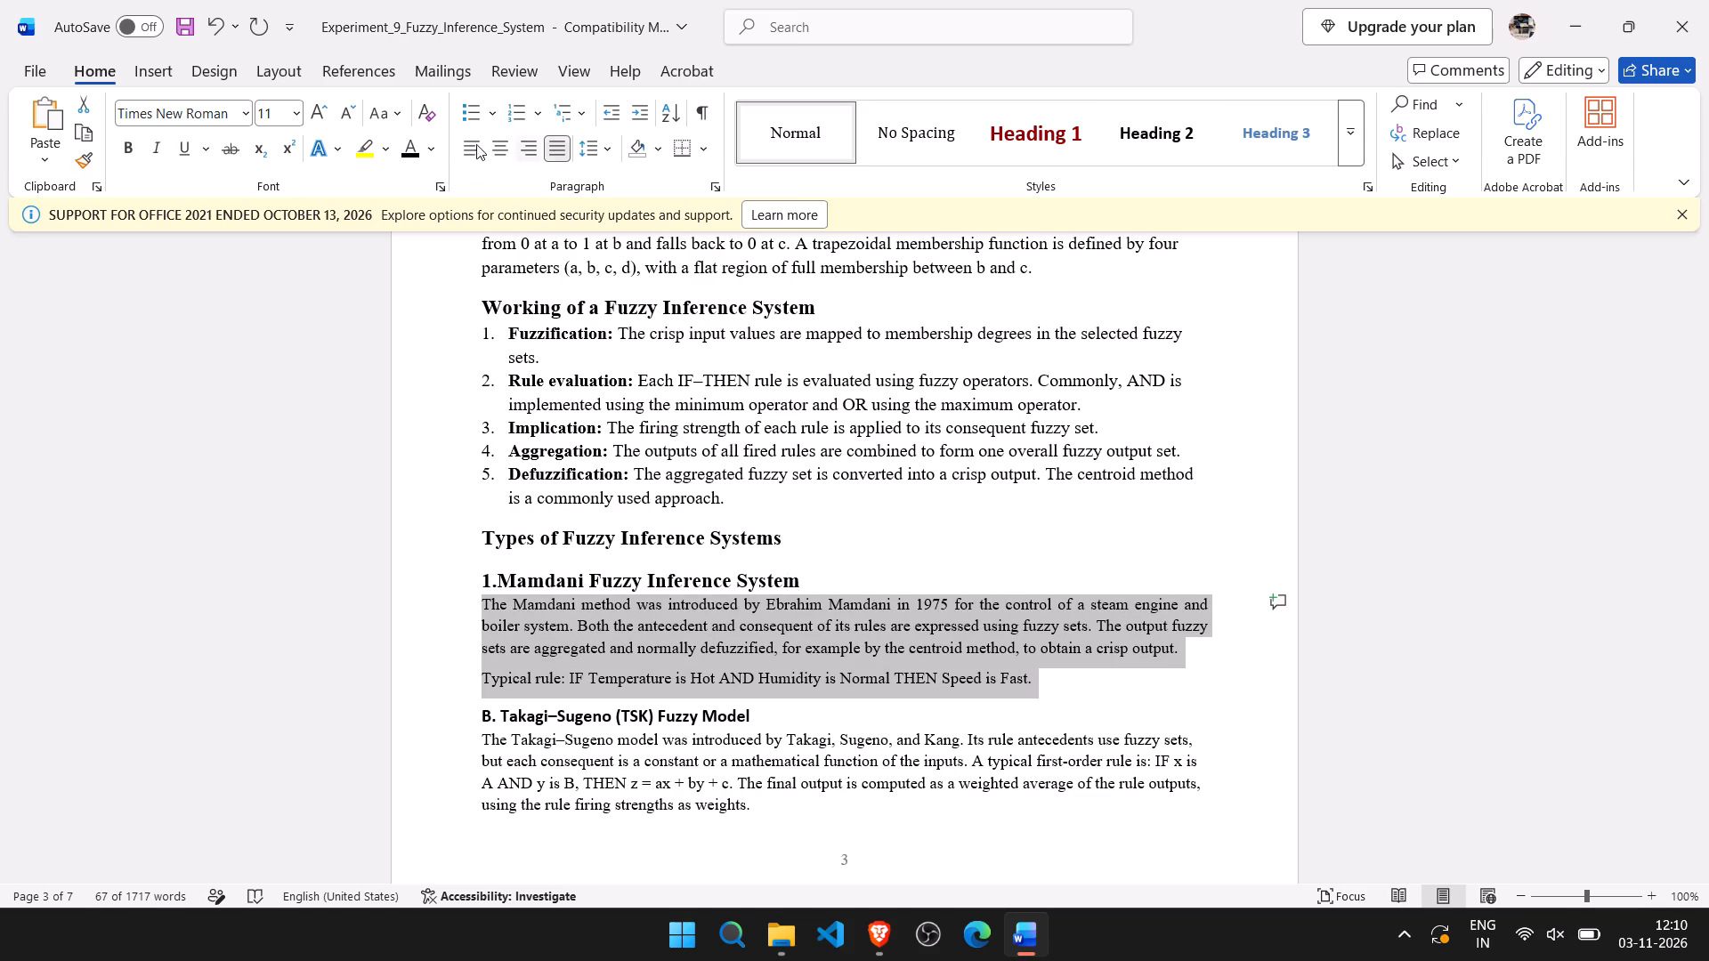
pyautogui.click(295, 109)
pyautogui.click(270, 246)
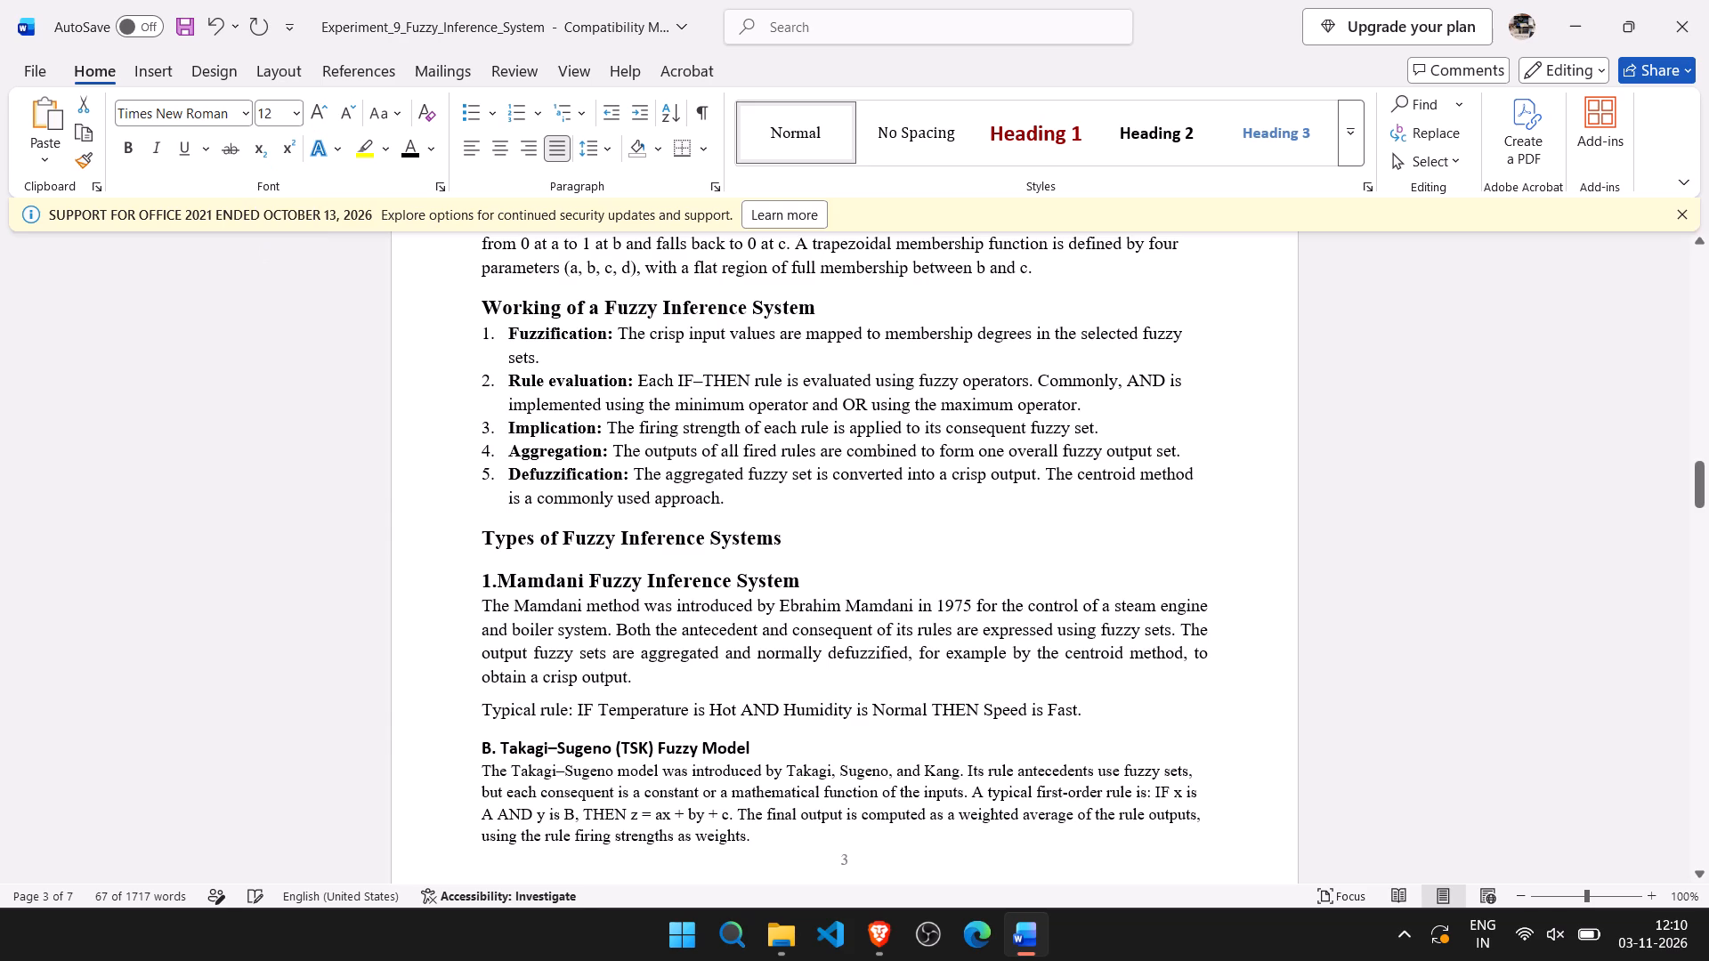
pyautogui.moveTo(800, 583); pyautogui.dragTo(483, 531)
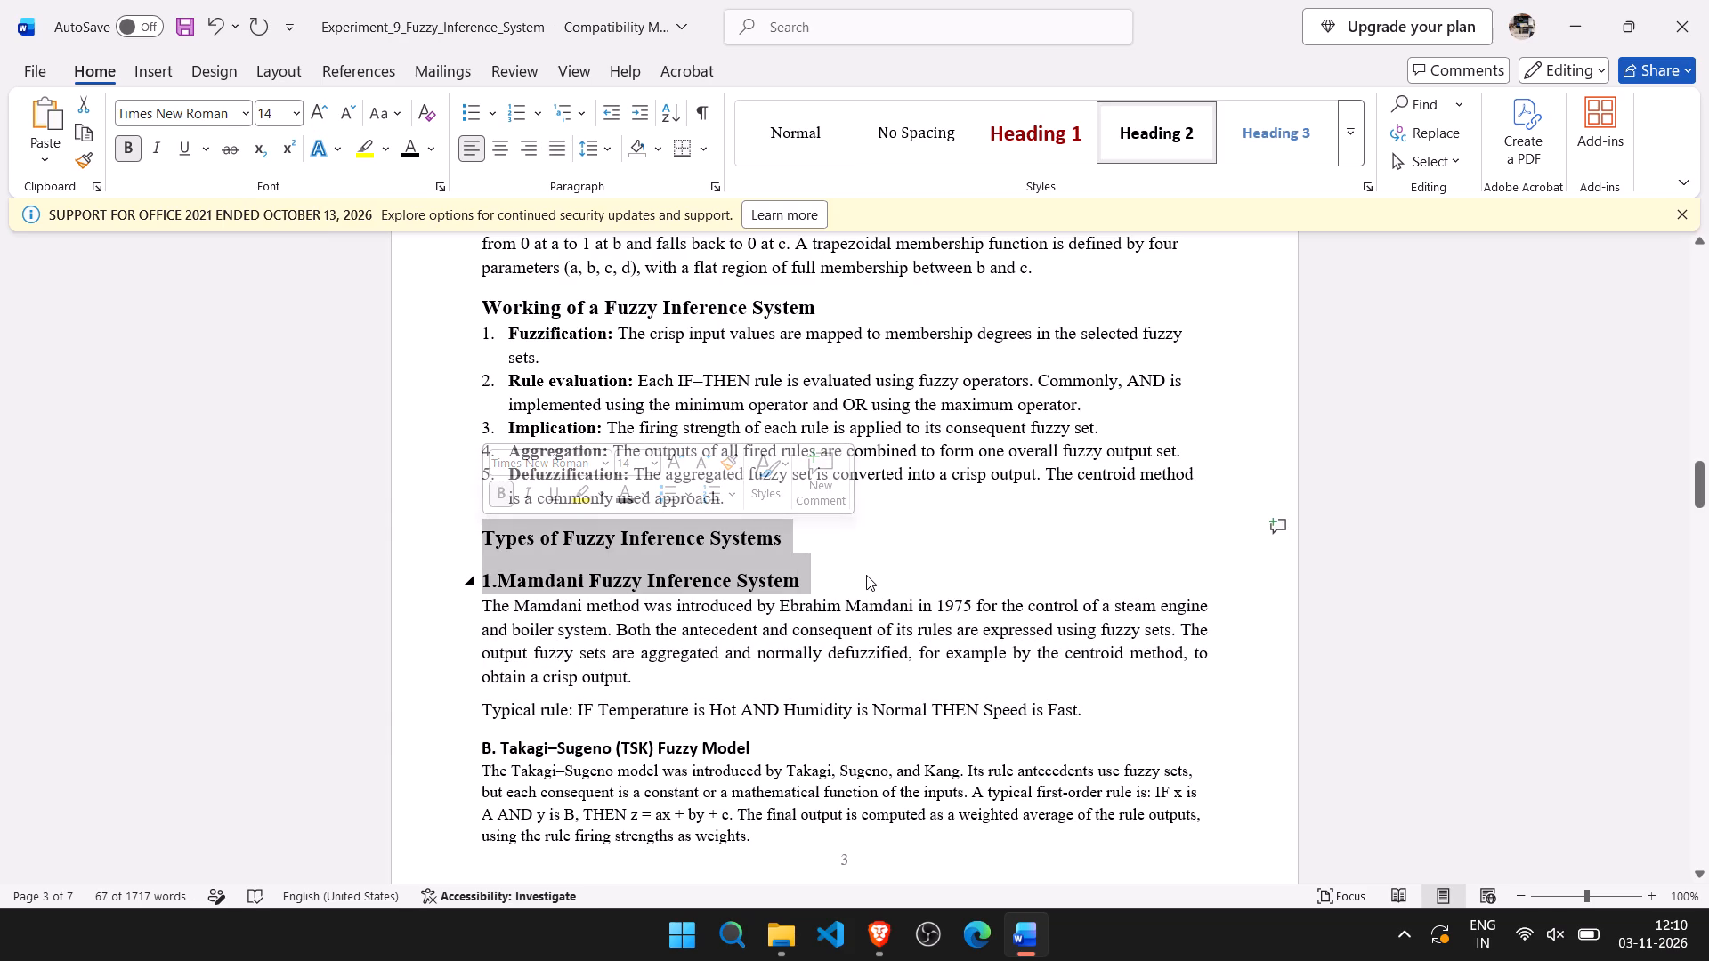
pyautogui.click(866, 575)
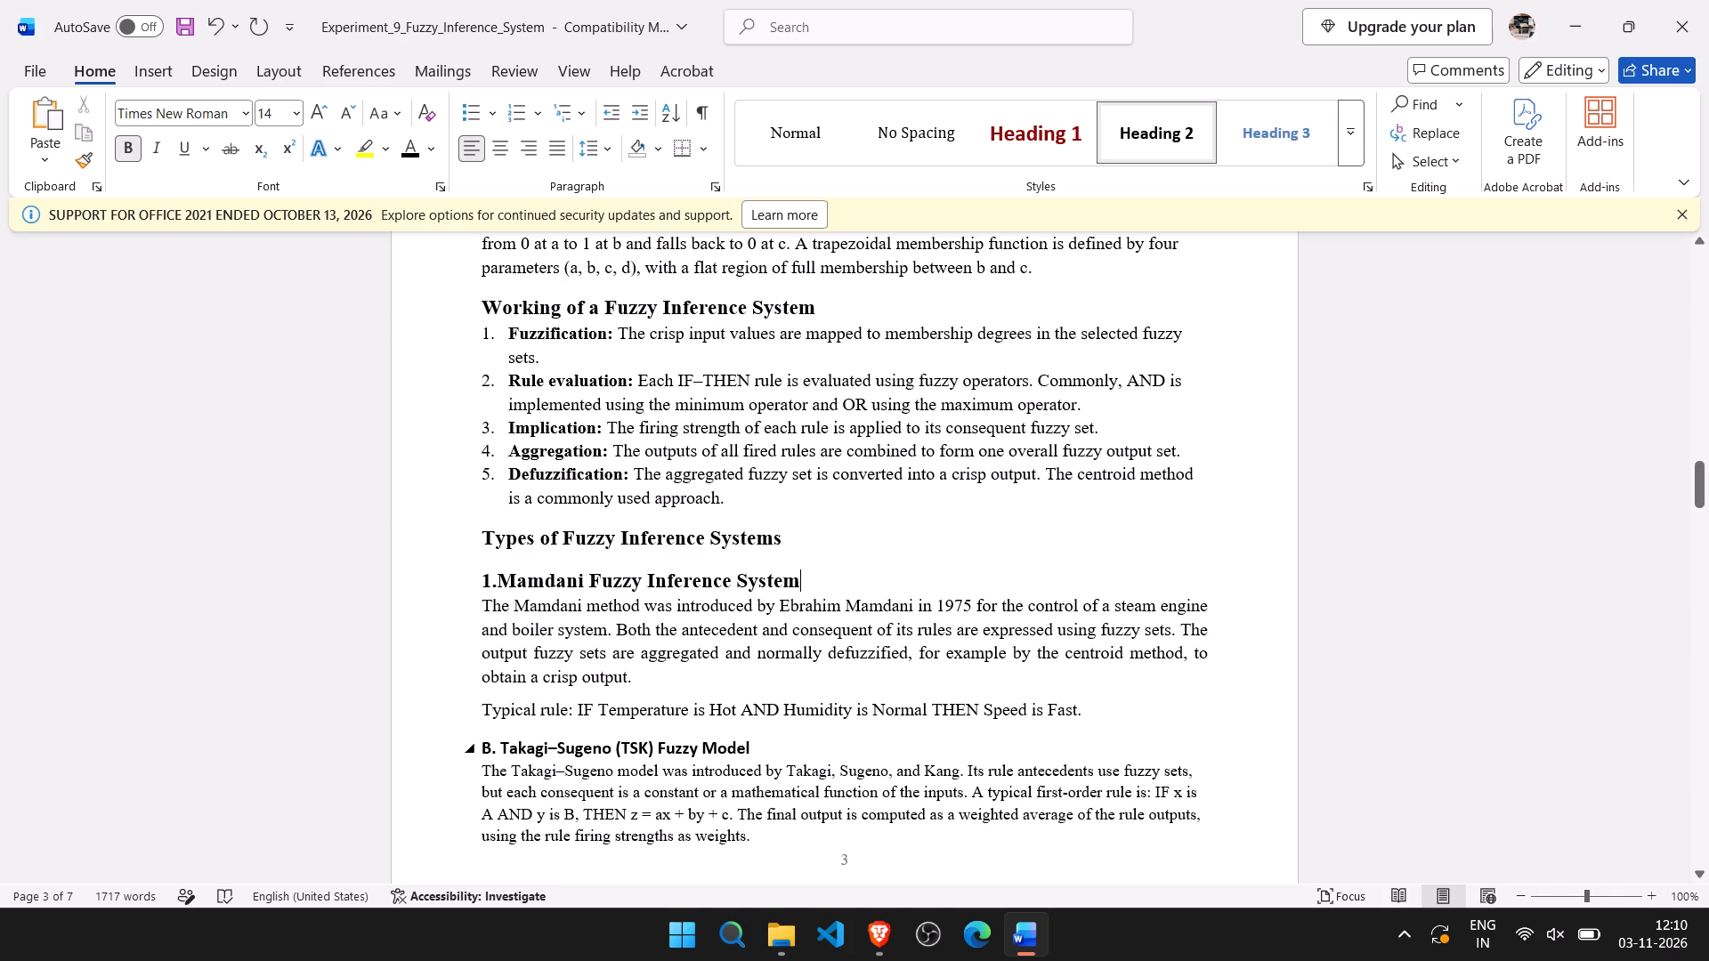
# Set the "Takagi–Sugeno (TSK) Fuzzy Model" subheading text after its letter label to size 14 in Times New Roman.
pyautogui.click(751, 761)
pyautogui.click(805, 759)
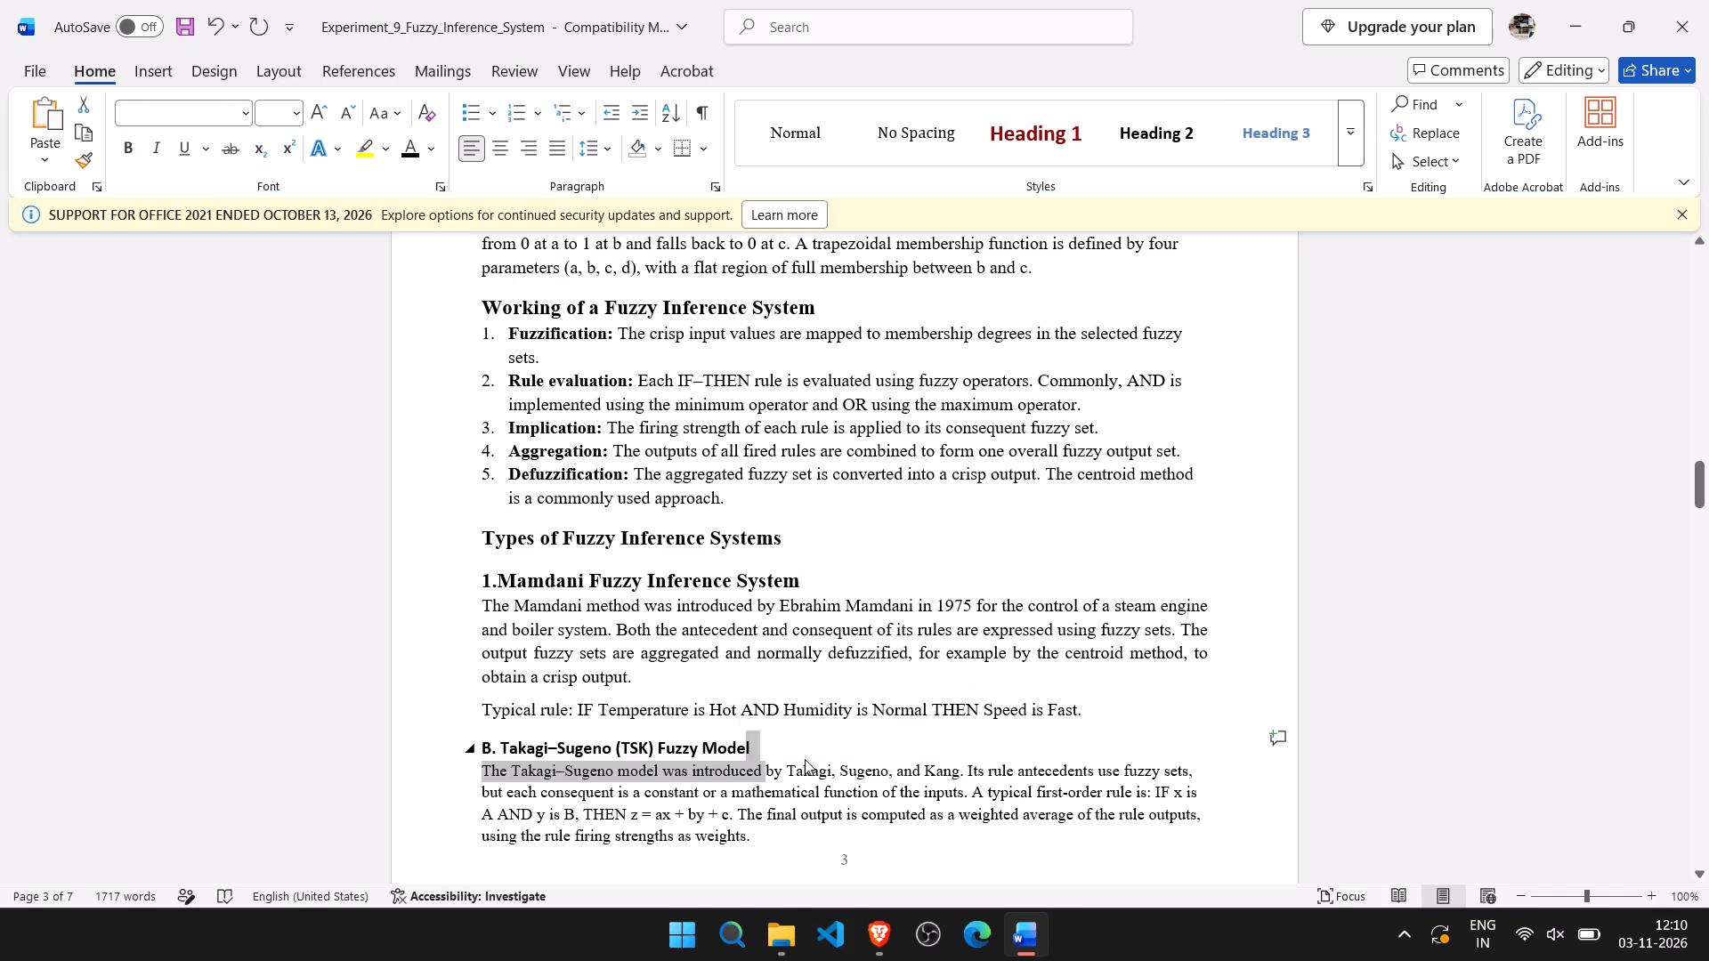
pyautogui.moveTo(776, 747); pyautogui.dragTo(490, 743)
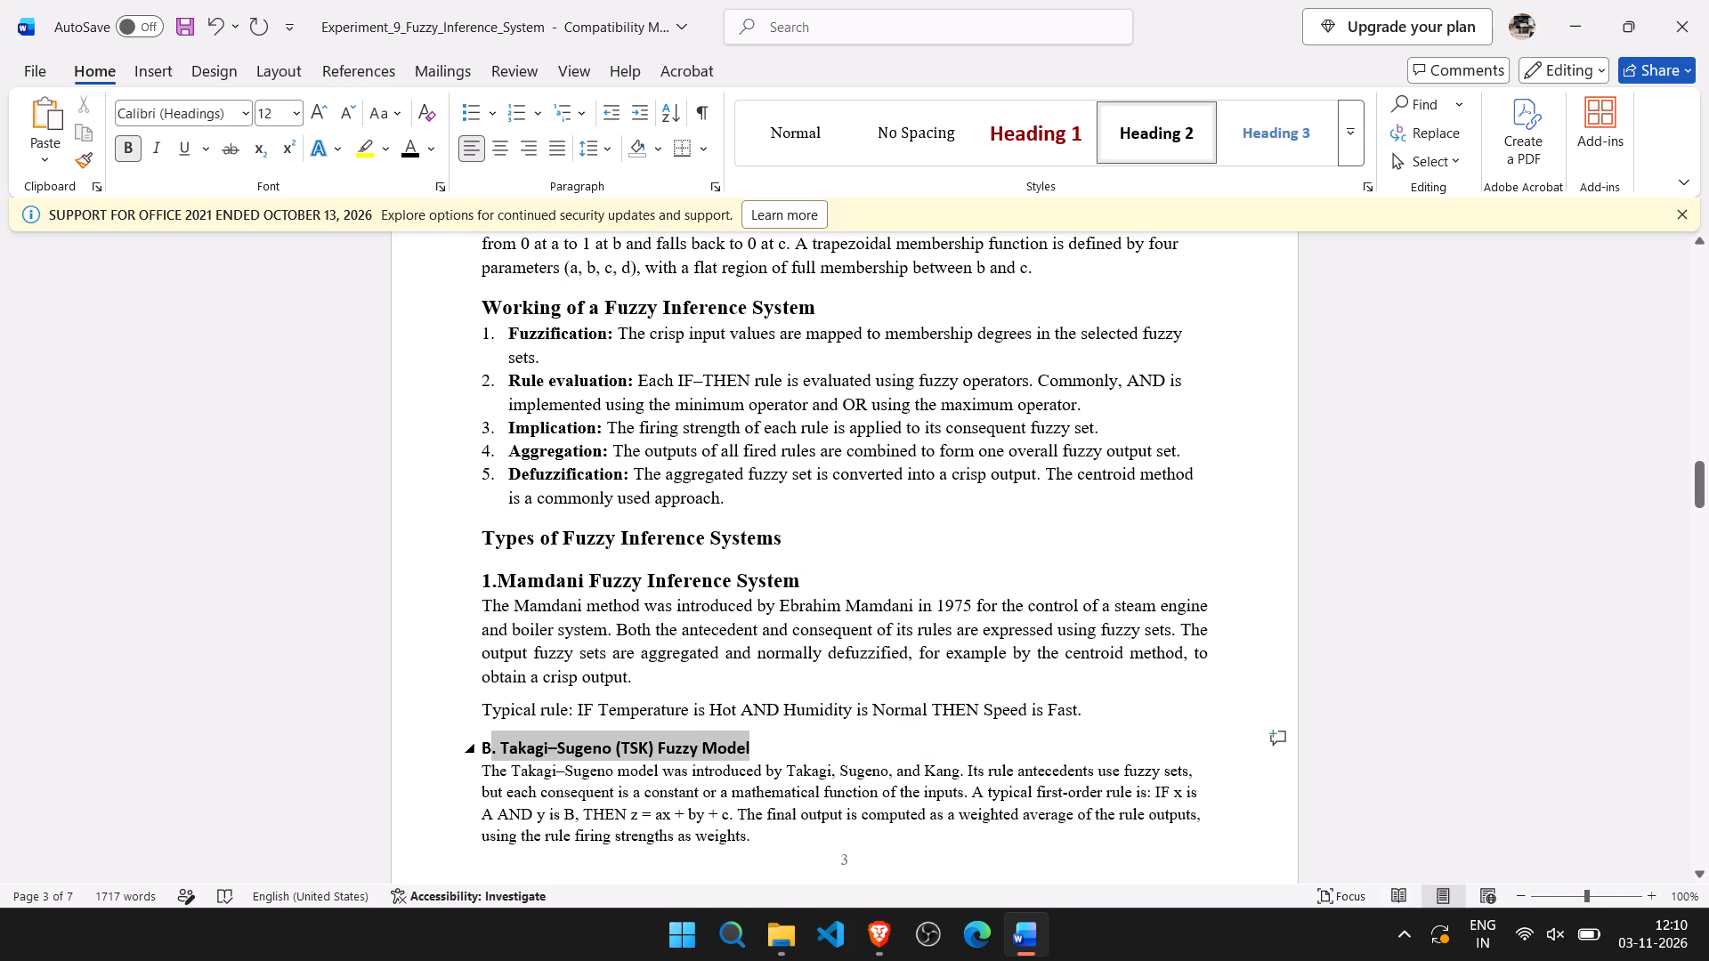
pyautogui.moveTo(490, 743); pyautogui.dragTo(488, 742)
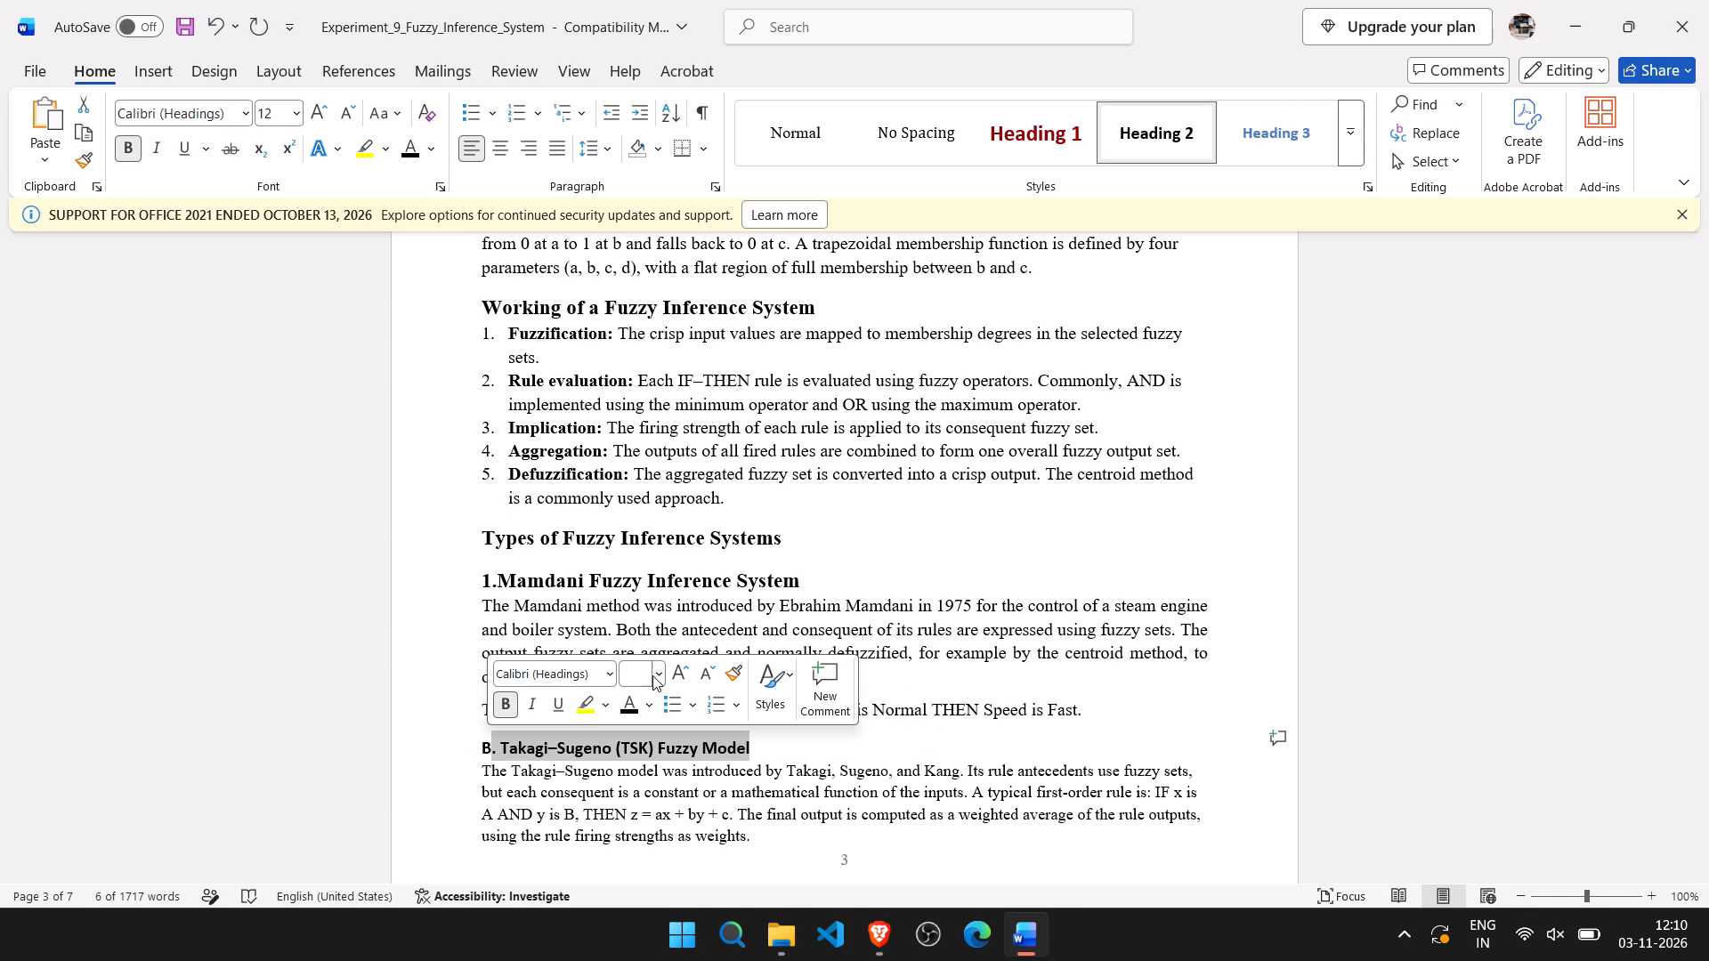
pyautogui.click(656, 675)
pyautogui.click(632, 381)
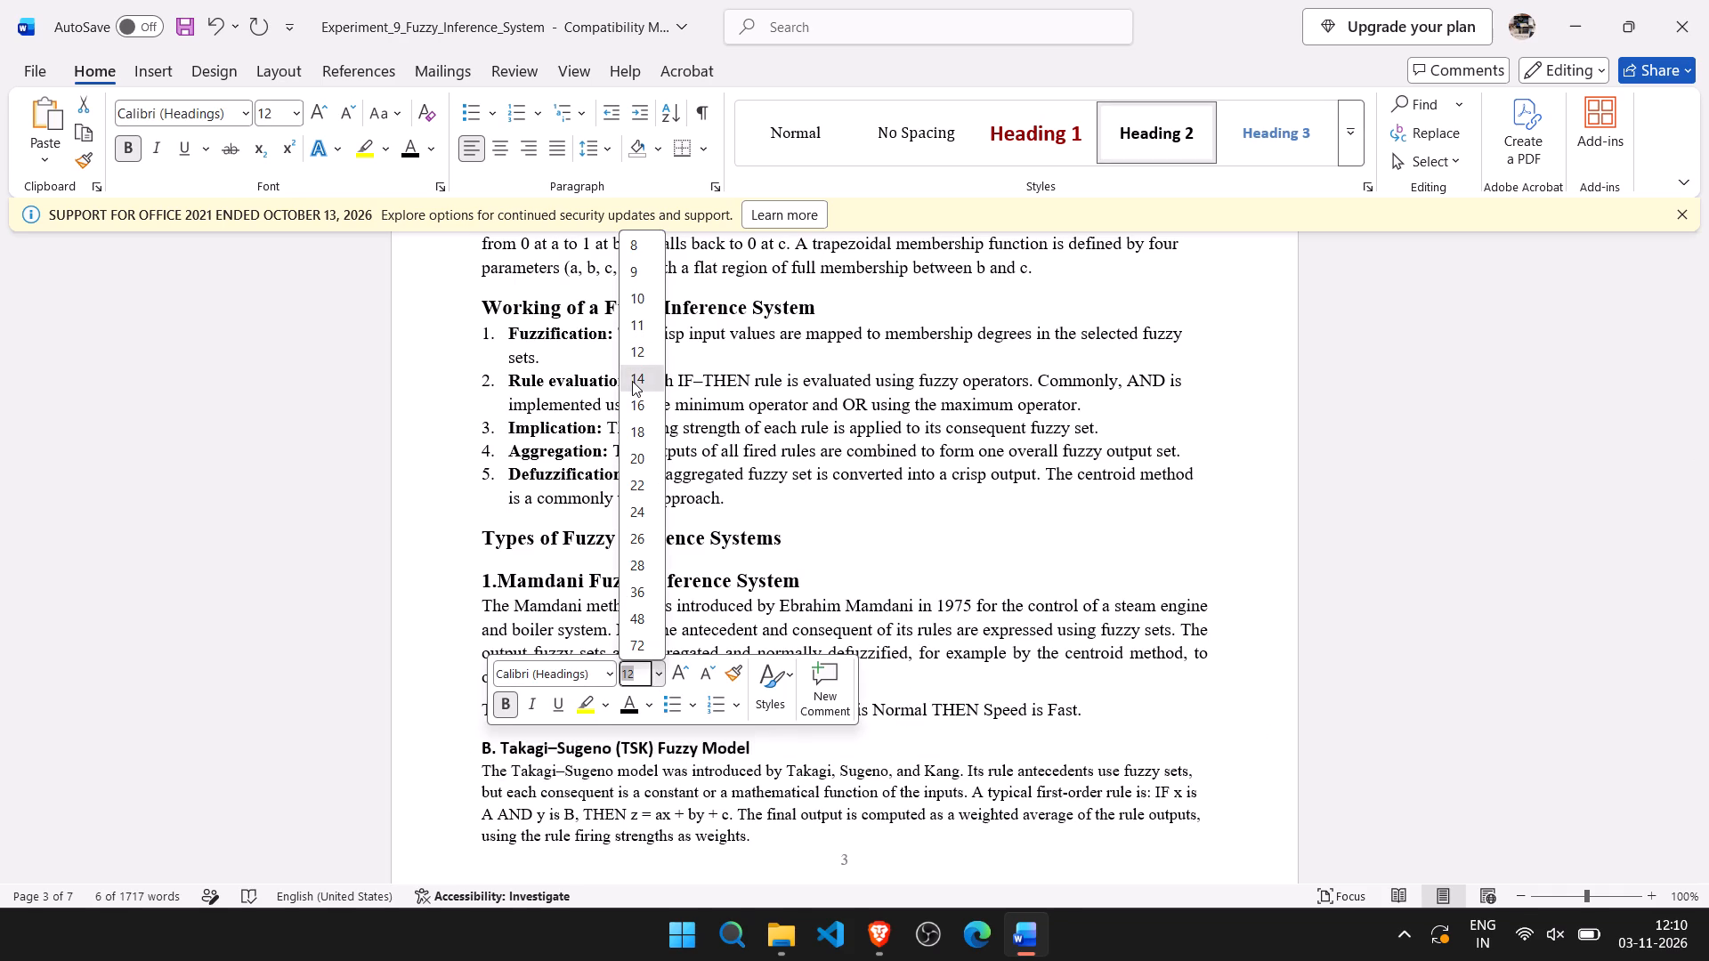
pyautogui.click(246, 111)
pyautogui.click(220, 268)
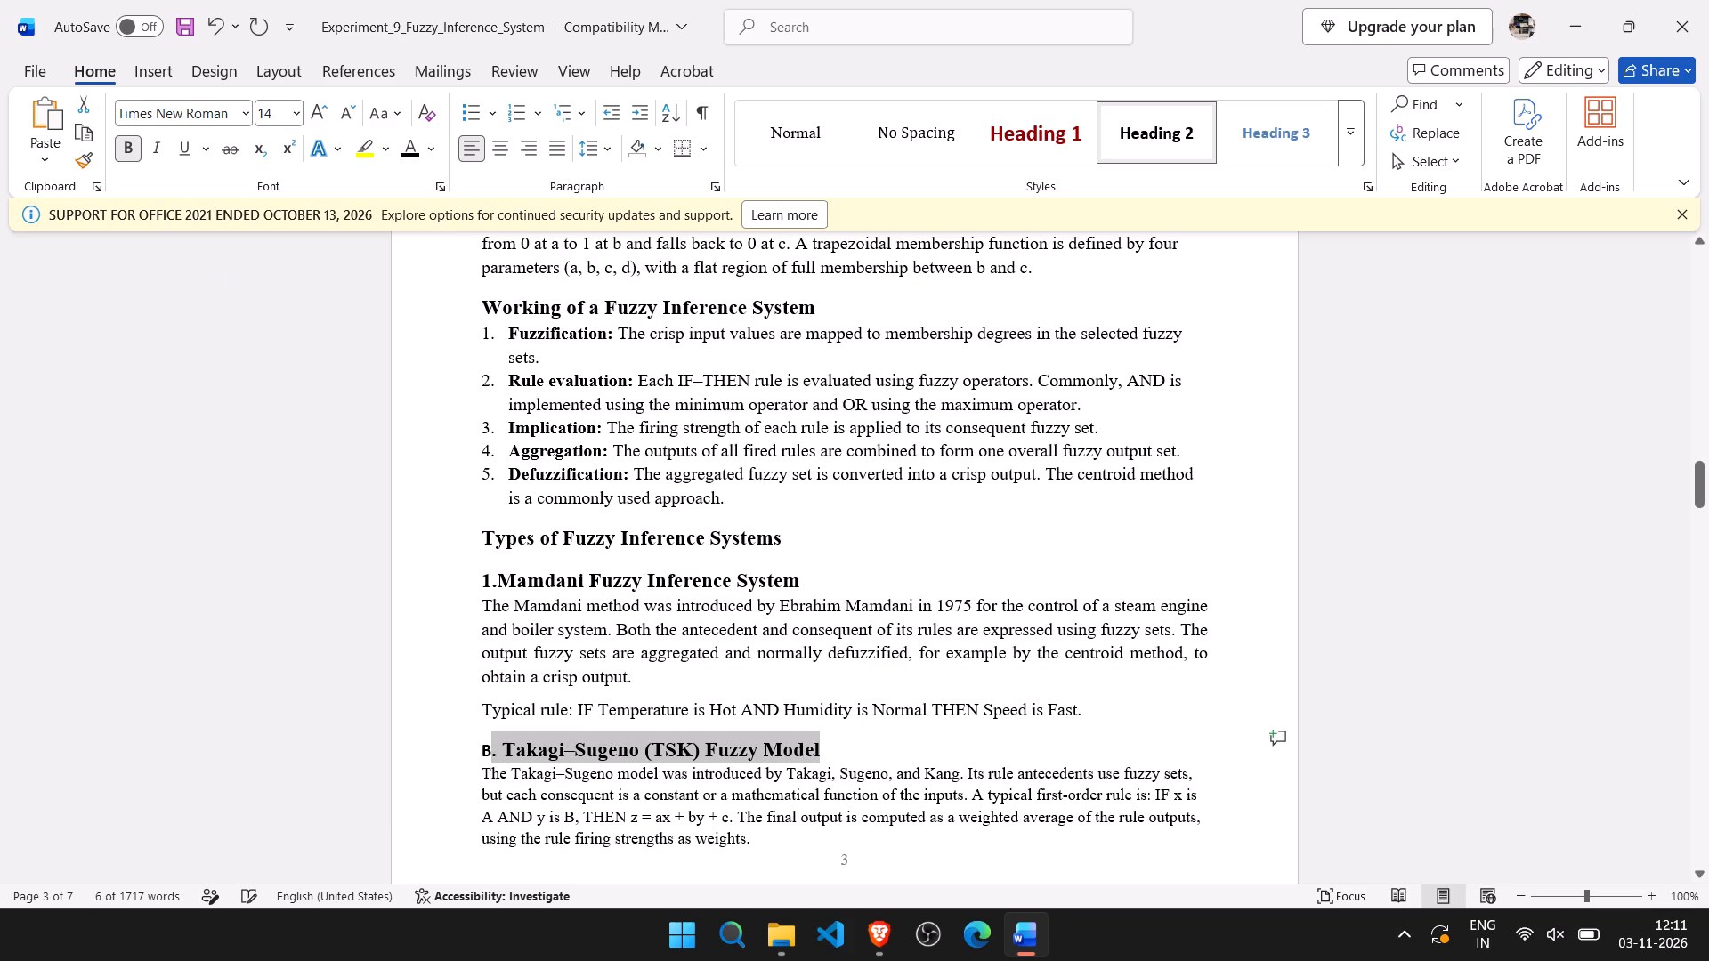
# Replace the letter B before "Takagi–Sugeno (TSK) Fuzzy Model" with 2 and set the number to size 14 in Times New Roman.
pyautogui.click(508, 759)
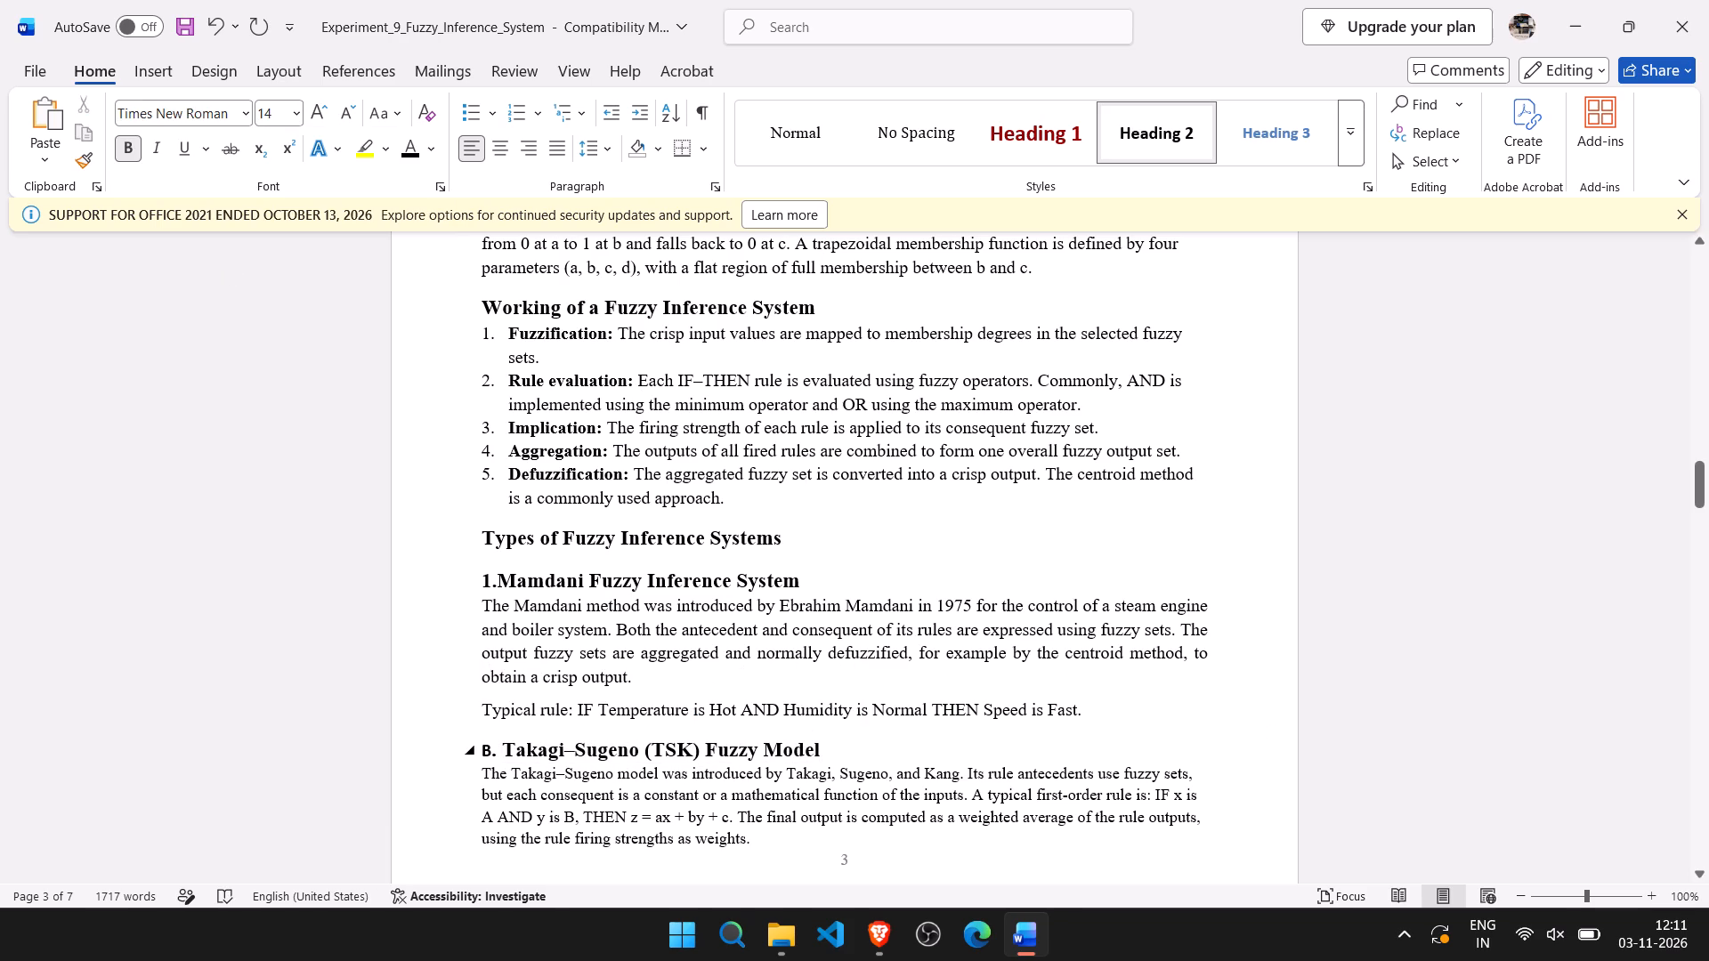
pyautogui.click(490, 752)
pyautogui.press('BackSpace')
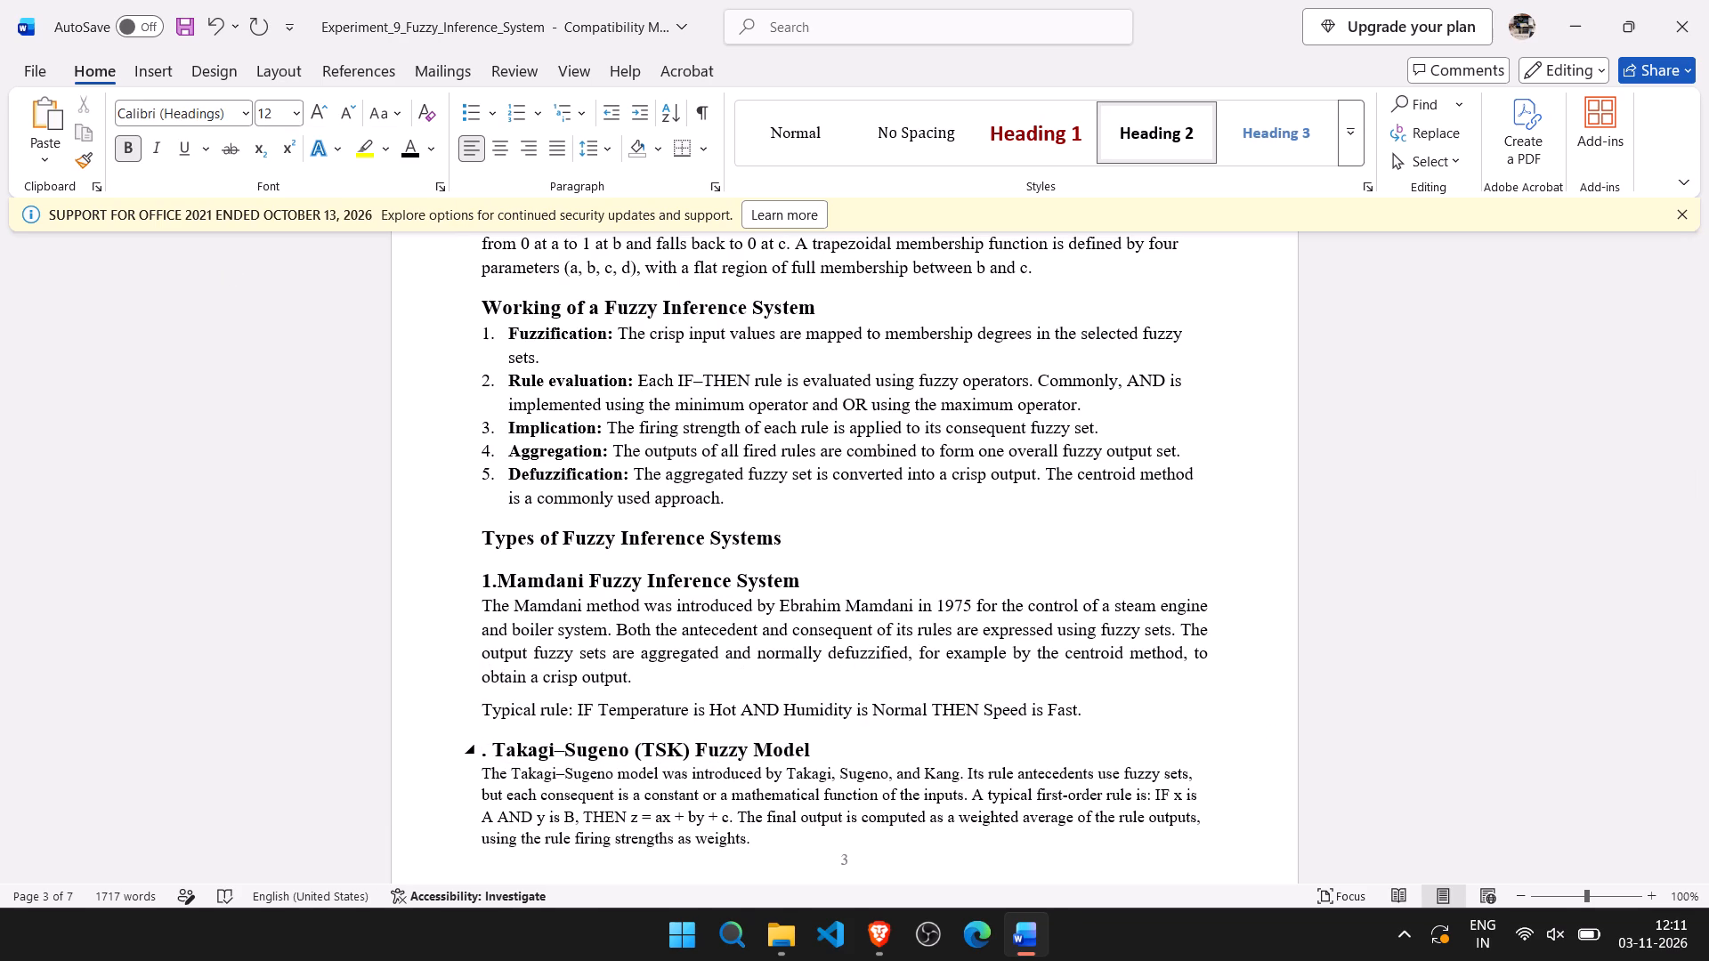
pyautogui.press('2')
pyautogui.moveTo(491, 744); pyautogui.dragTo(470, 746)
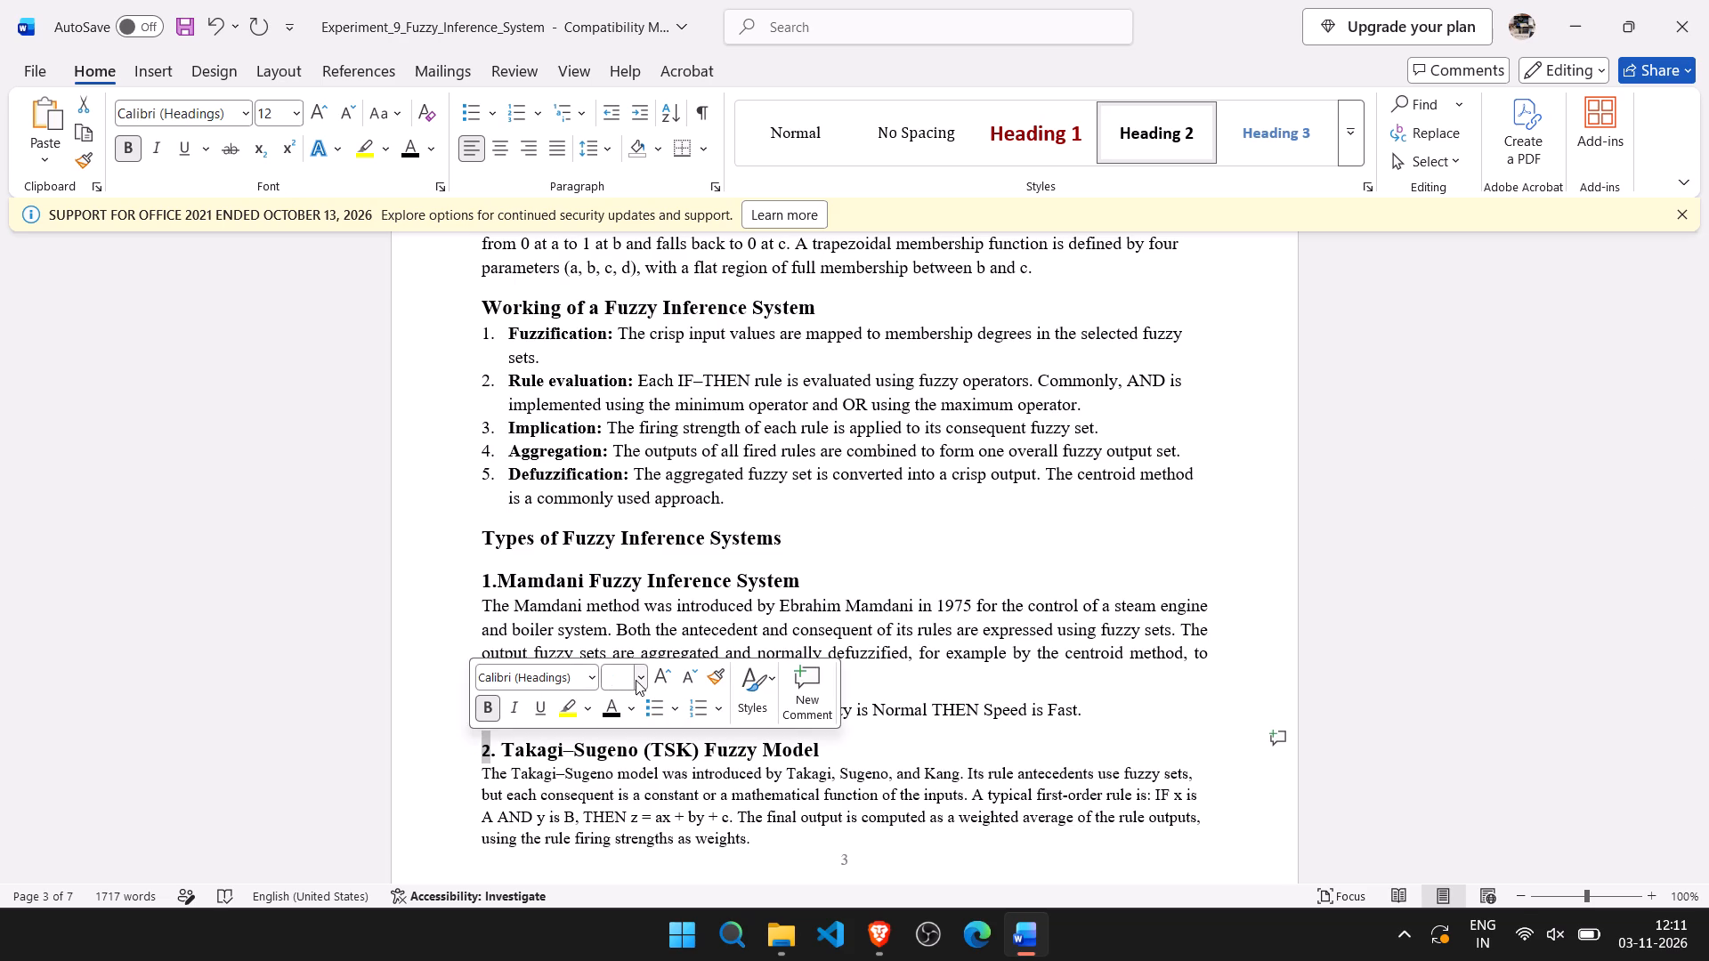
pyautogui.click(636, 680)
pyautogui.click(622, 389)
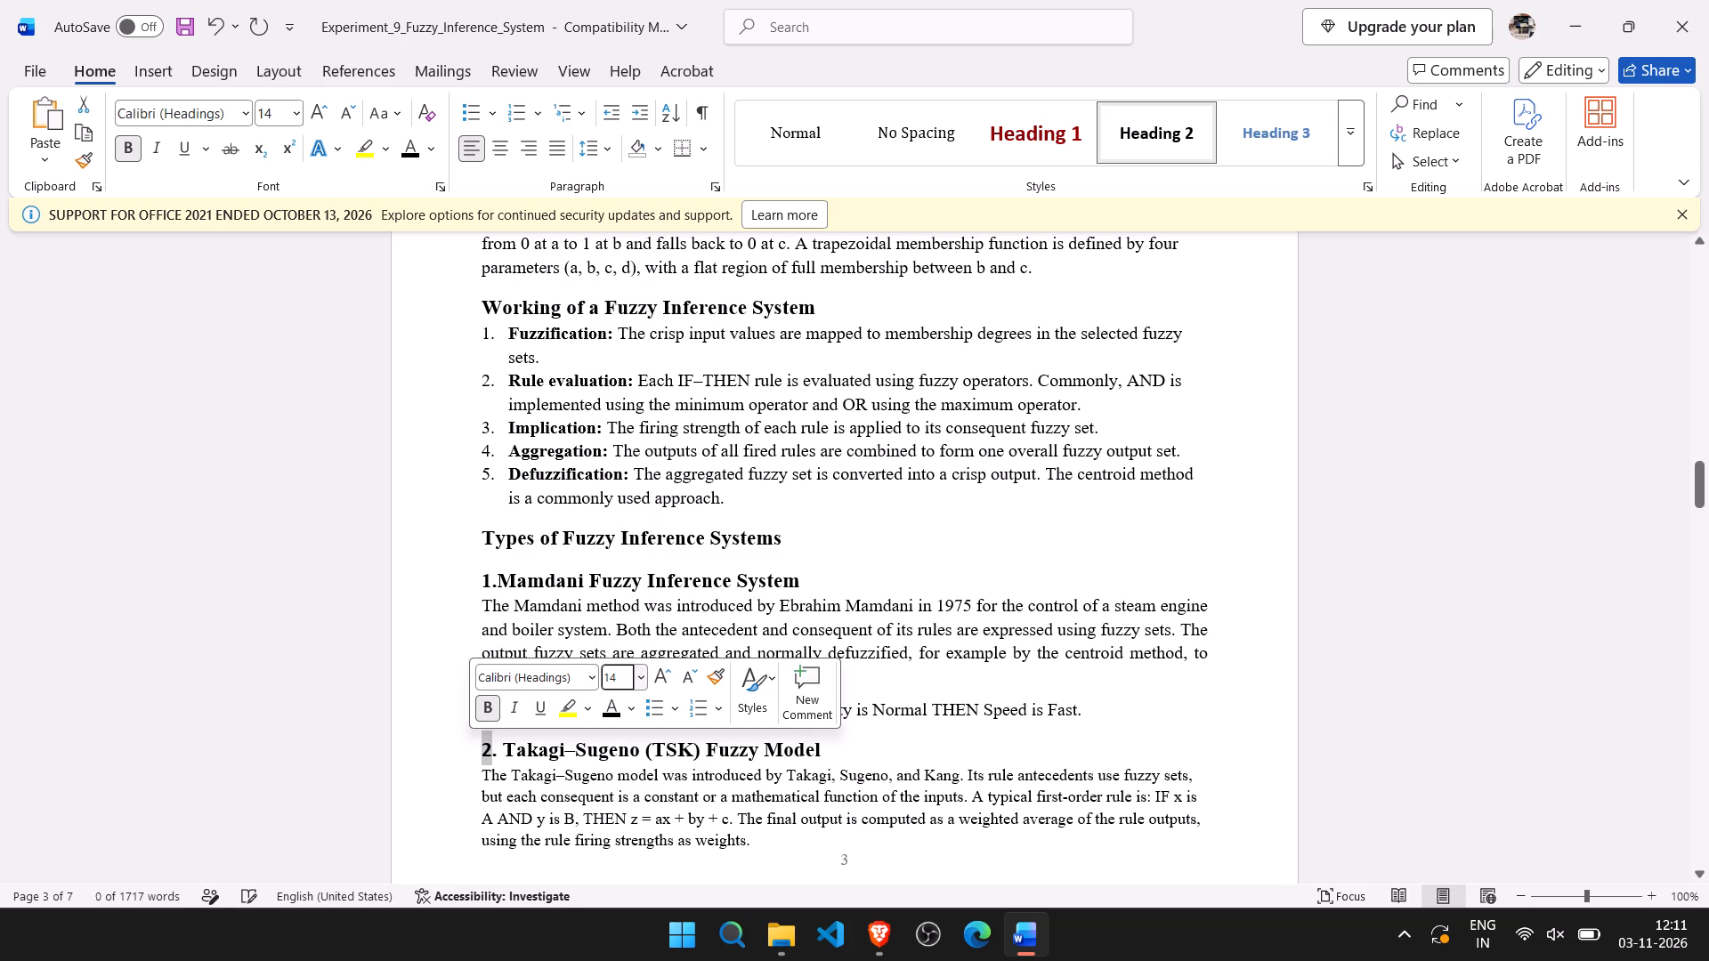
pyautogui.click(595, 675)
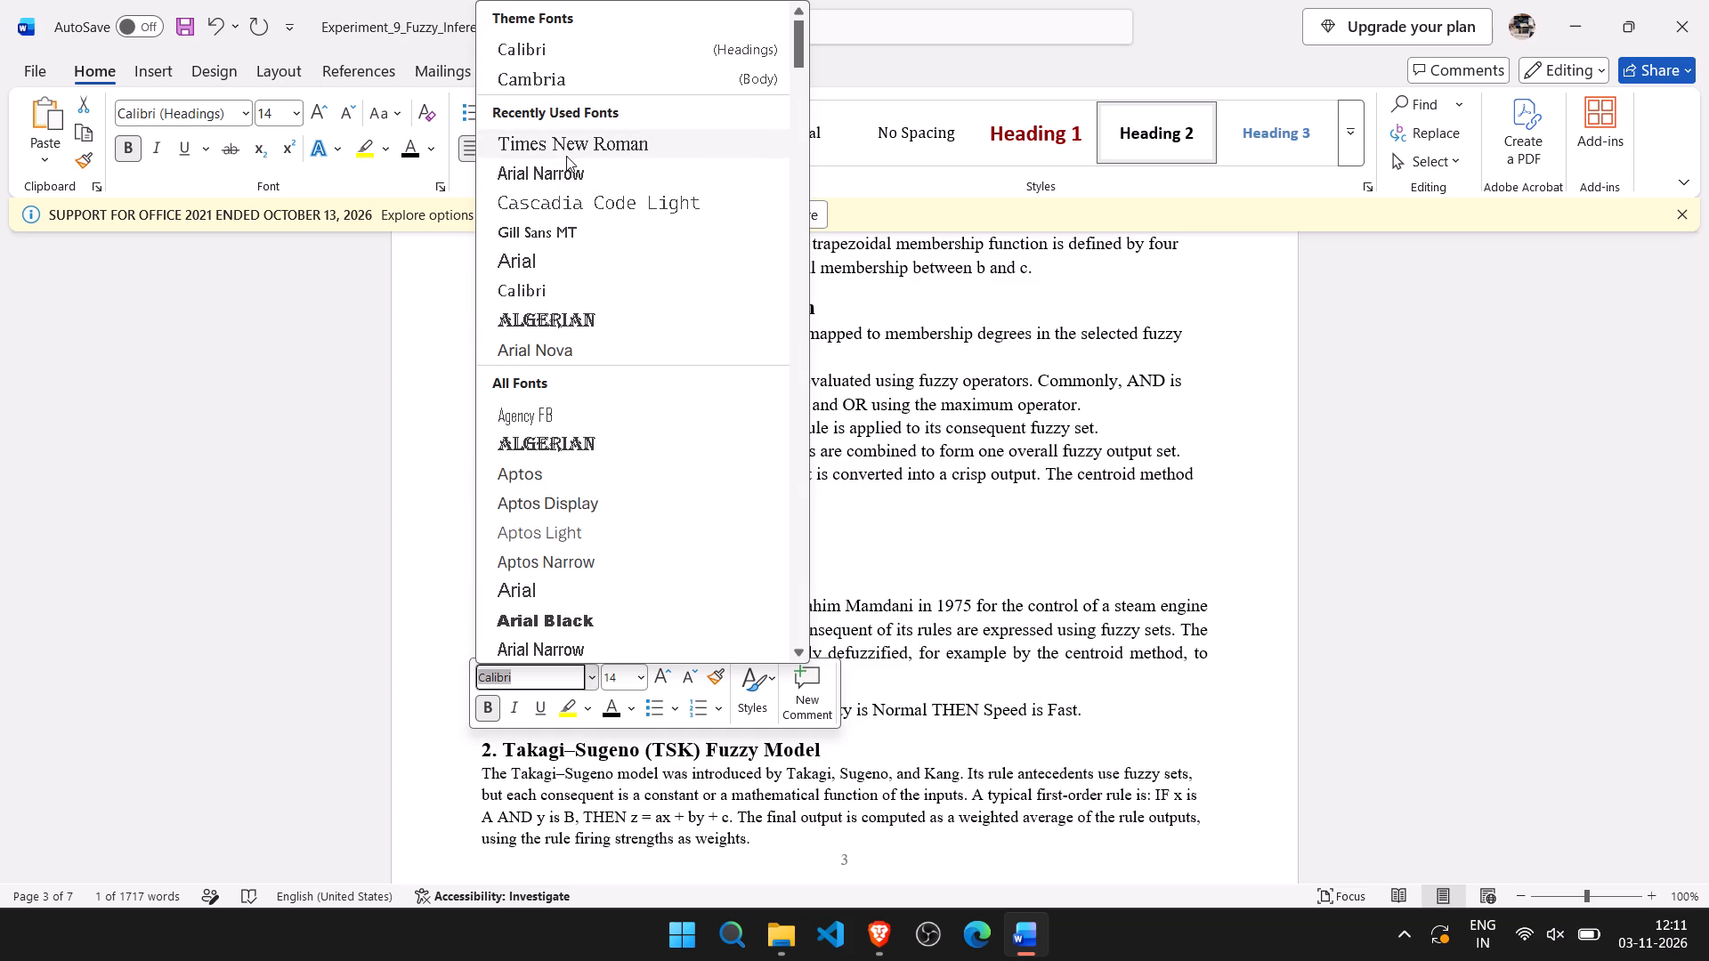
pyautogui.click(566, 156)
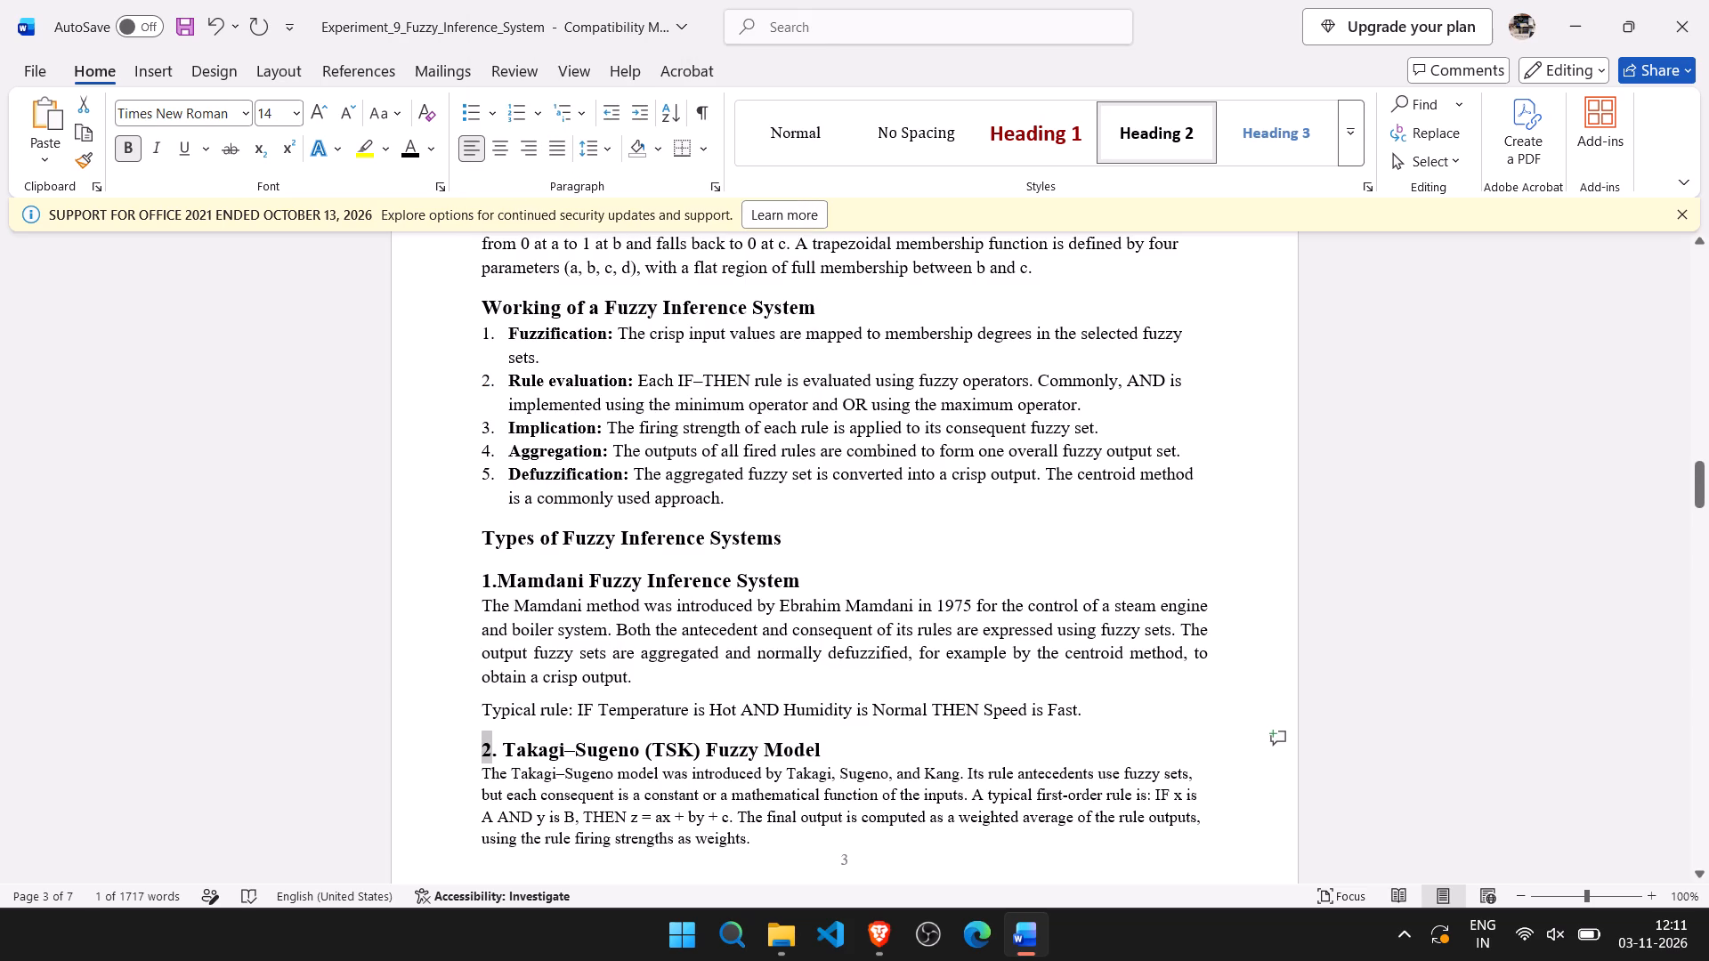
# Justify the paragraph under "Takagi–Sugeno (TSK) Fuzzy Model" and set its font size to 12.
pyautogui.scroll(-1, 612, 712)
pyautogui.moveTo(760, 681); pyautogui.dragTo(741, 676)
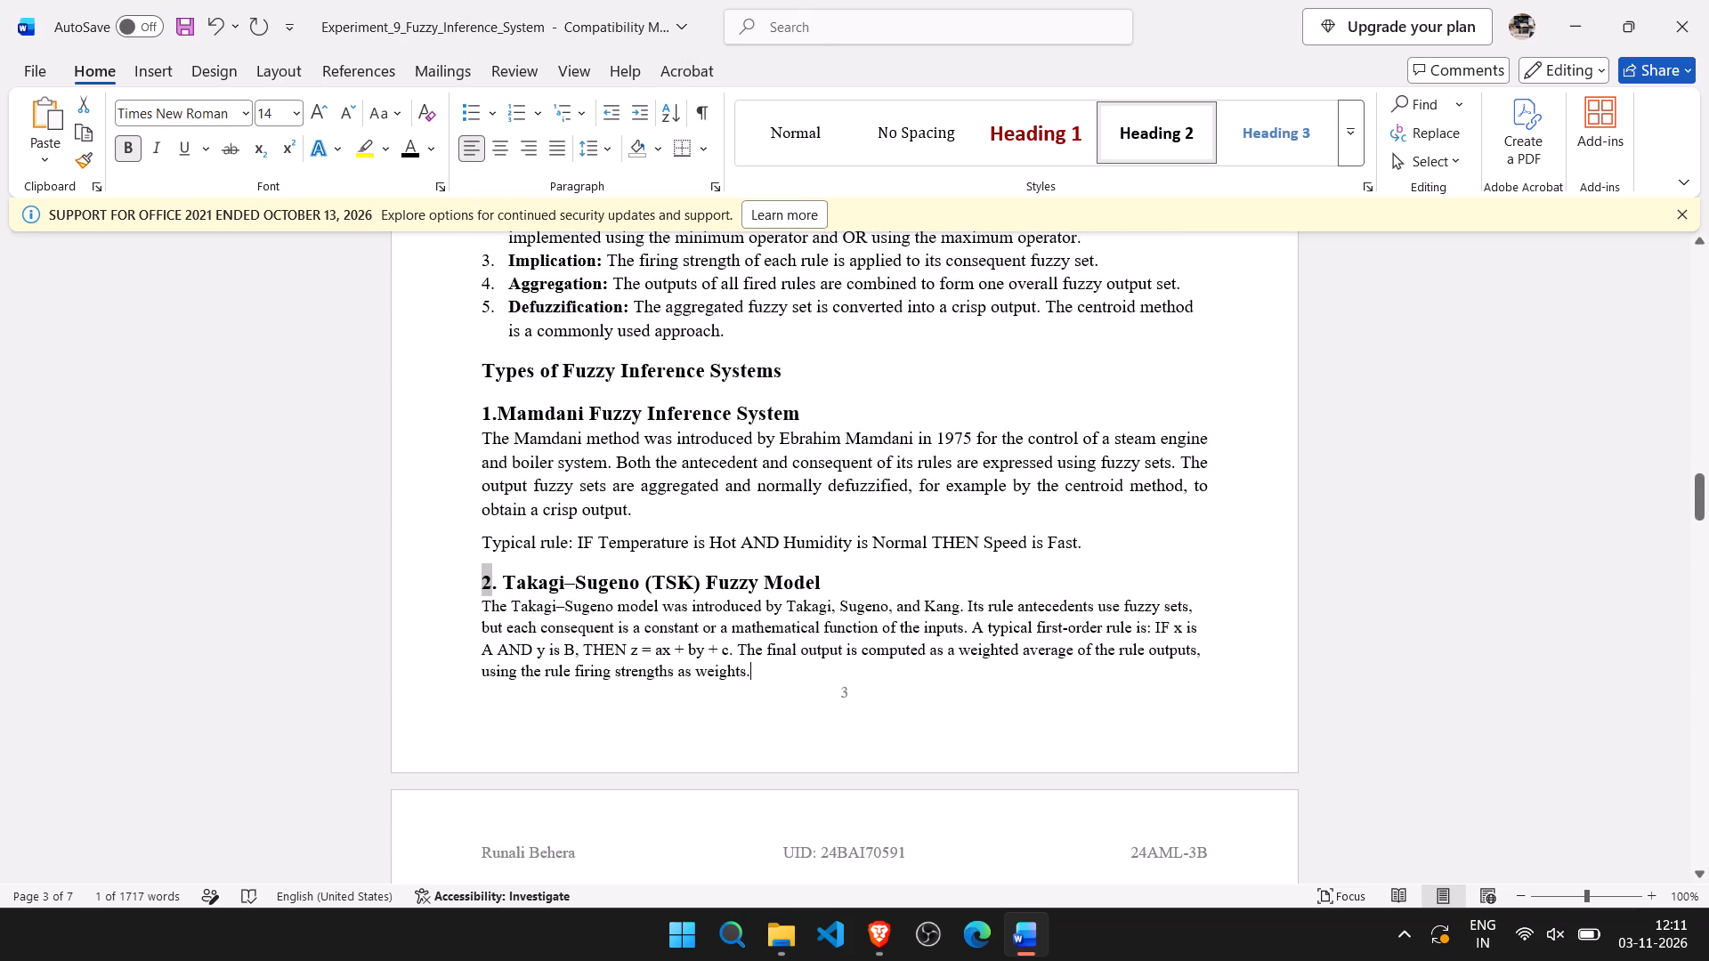
pyautogui.moveTo(741, 676); pyautogui.dragTo(481, 600)
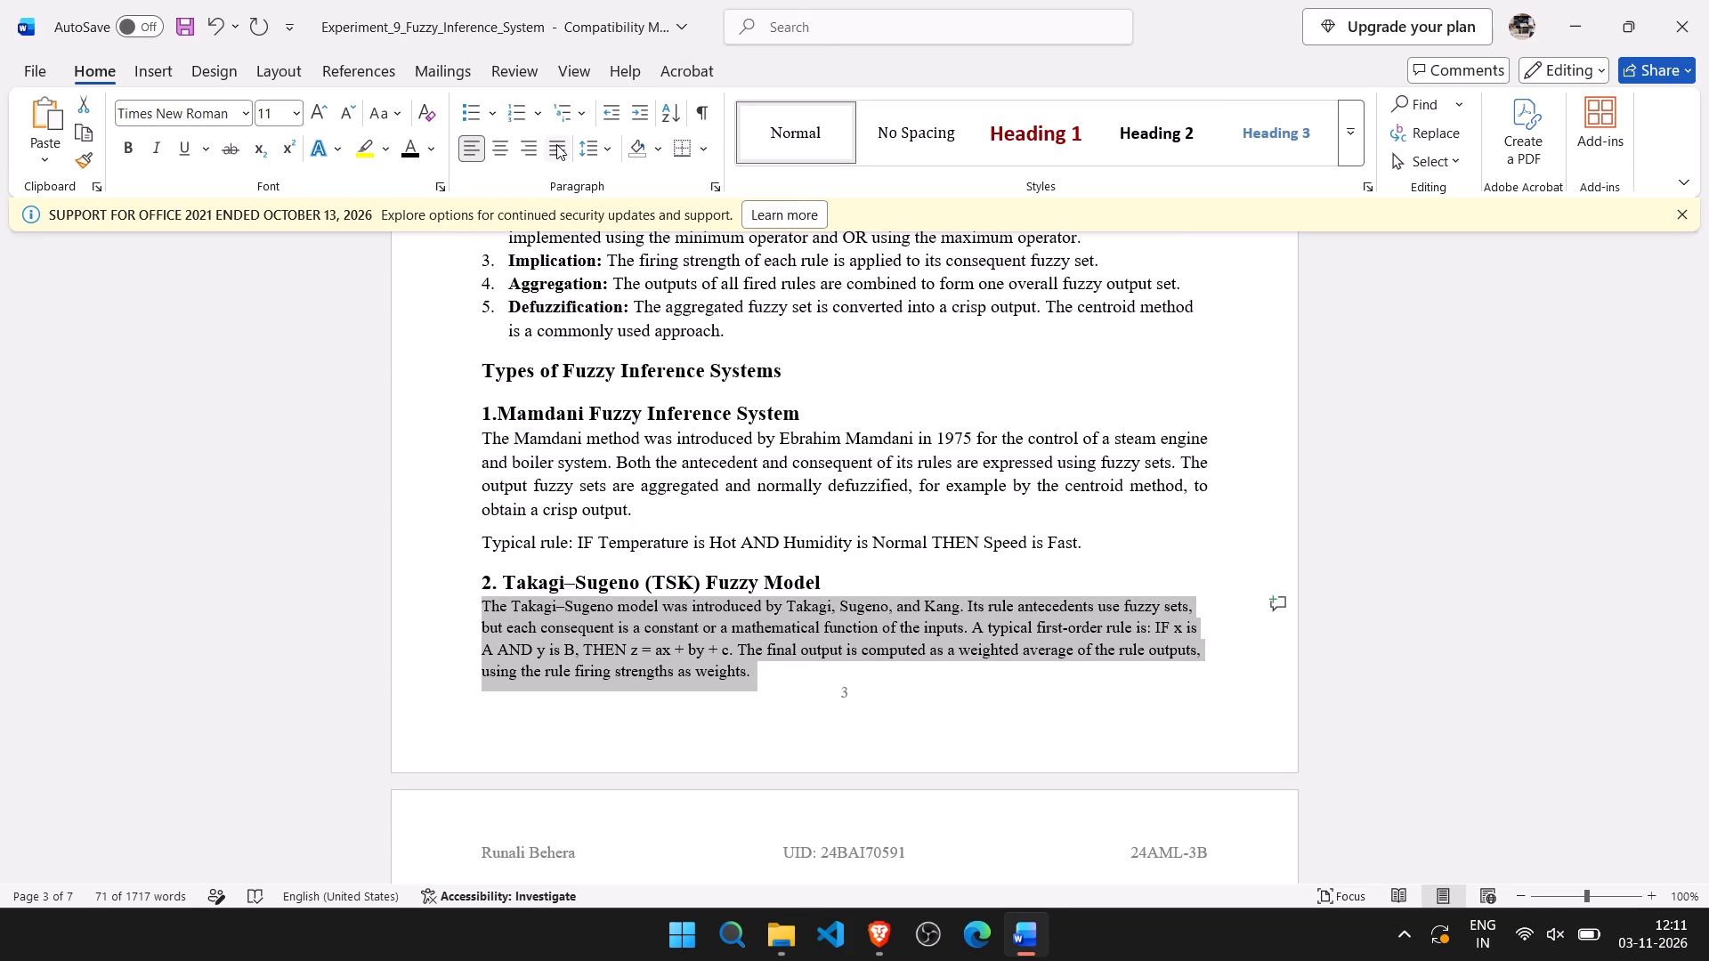
pyautogui.click(556, 144)
pyautogui.click(295, 113)
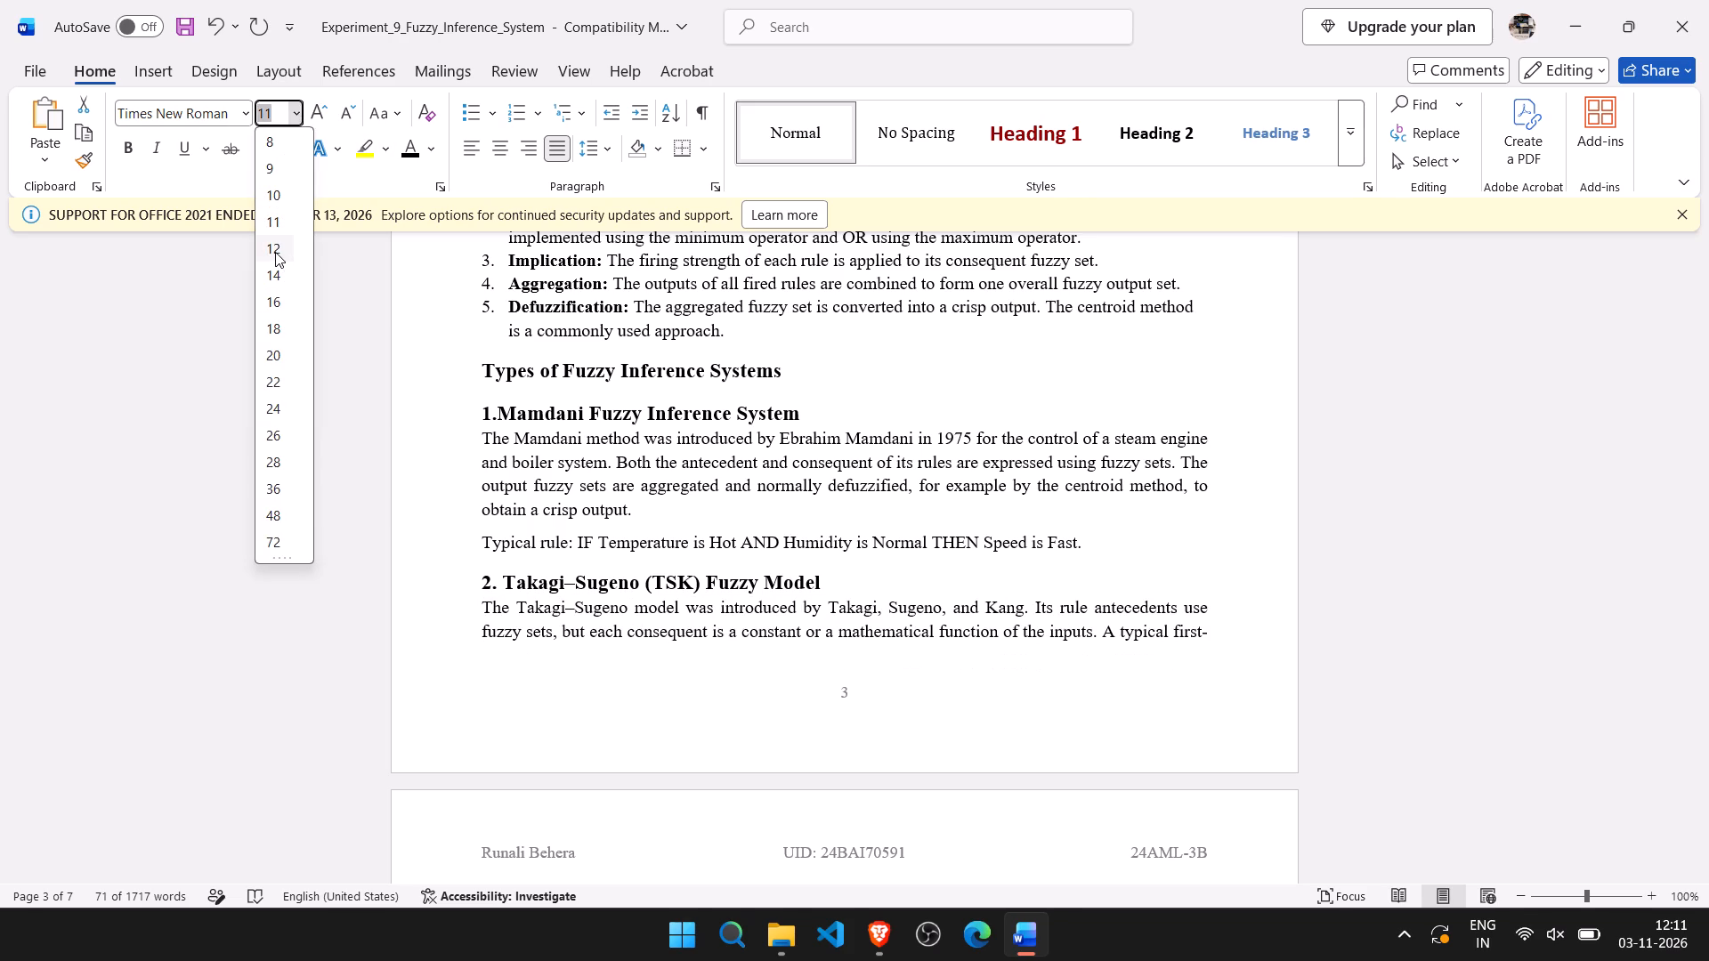
pyautogui.click(274, 252)
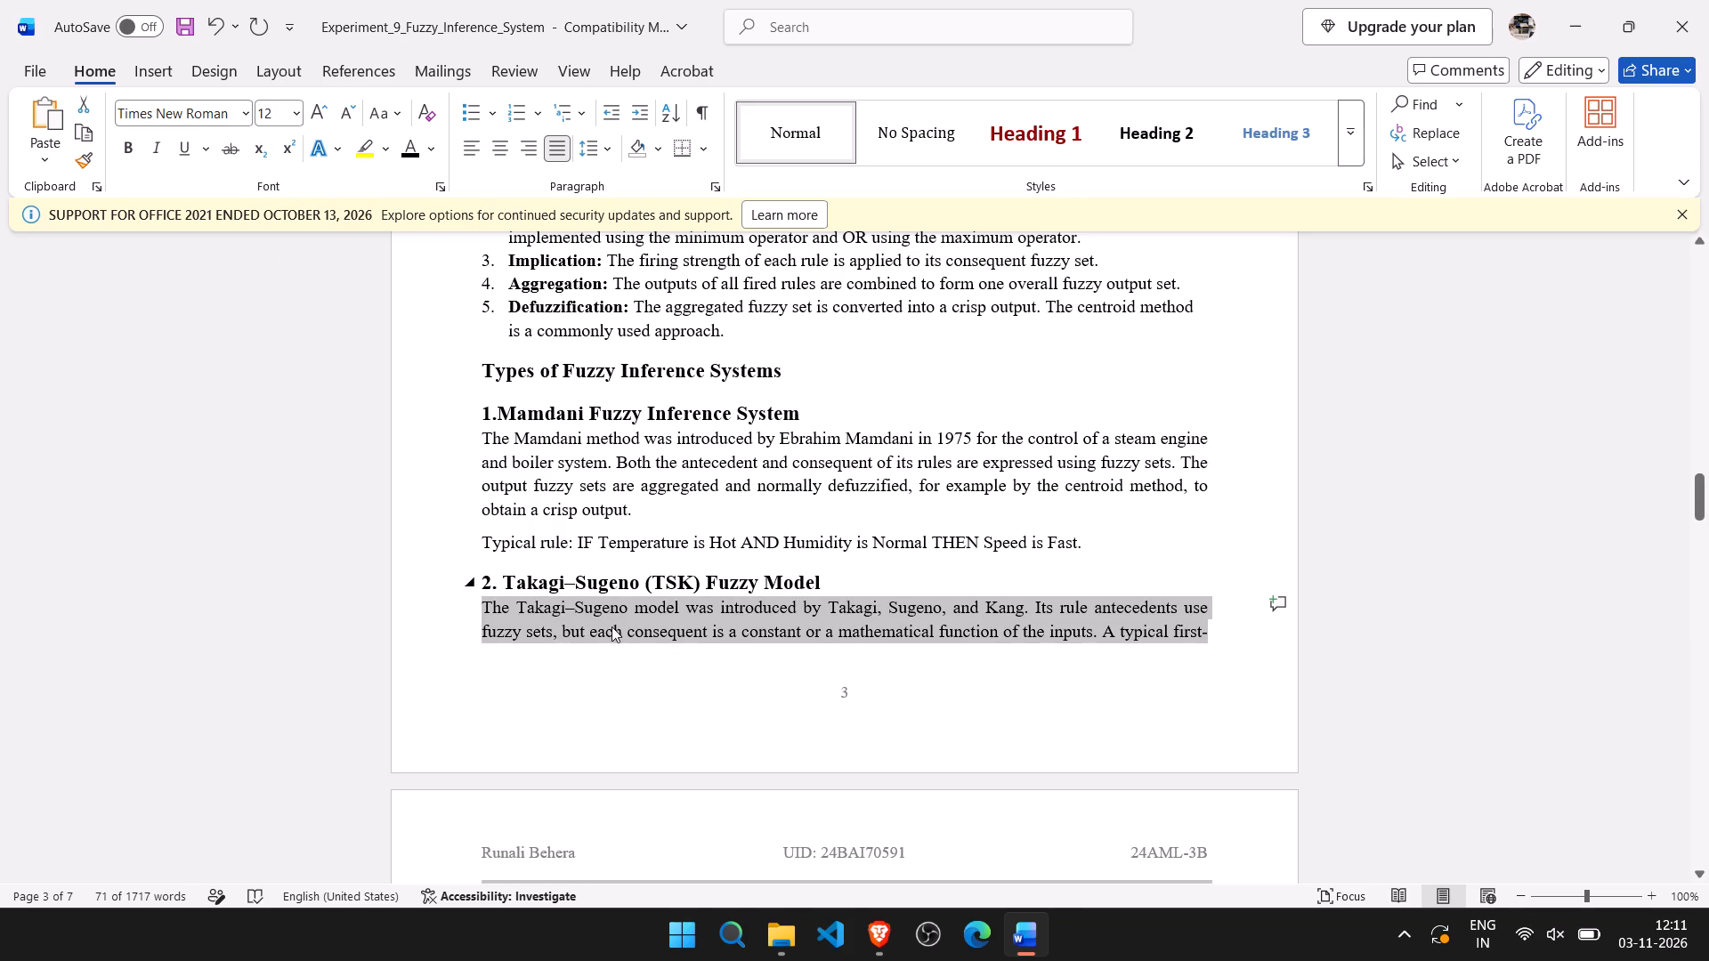
# Set the "3.6 Mamdani and Sugeno Comparison" subheading to size 14 in Times New Roman.
pyautogui.scroll(-2, 612, 626)
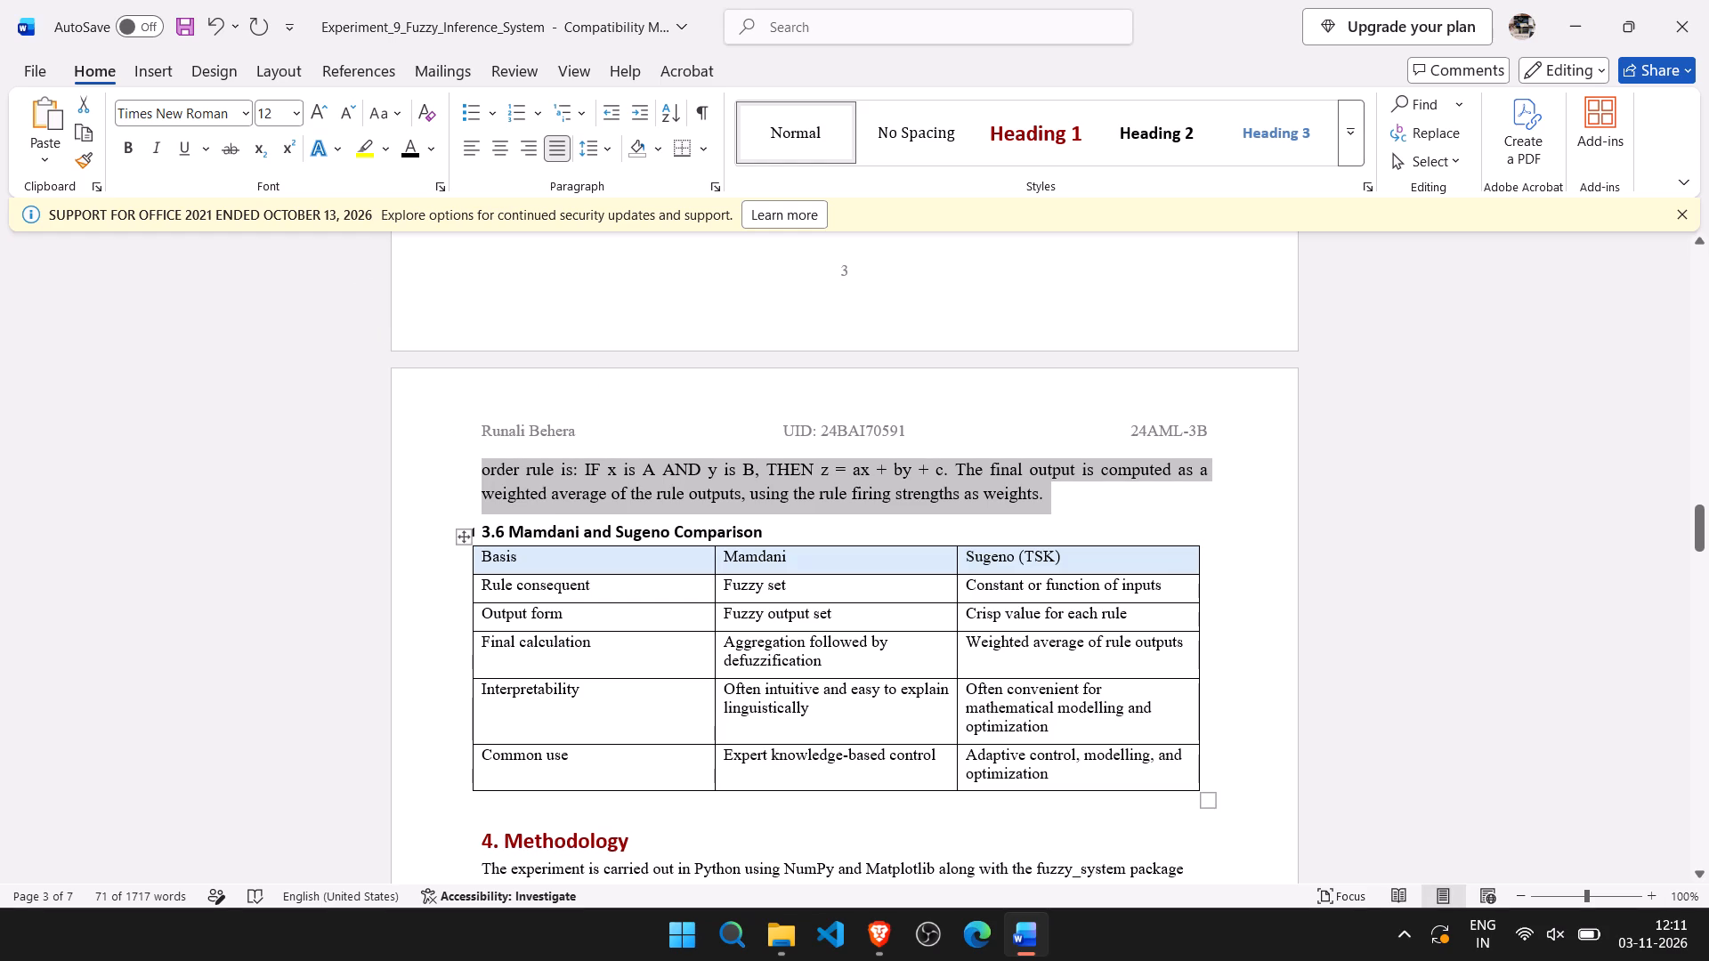
pyautogui.moveTo(763, 529); pyautogui.dragTo(457, 525)
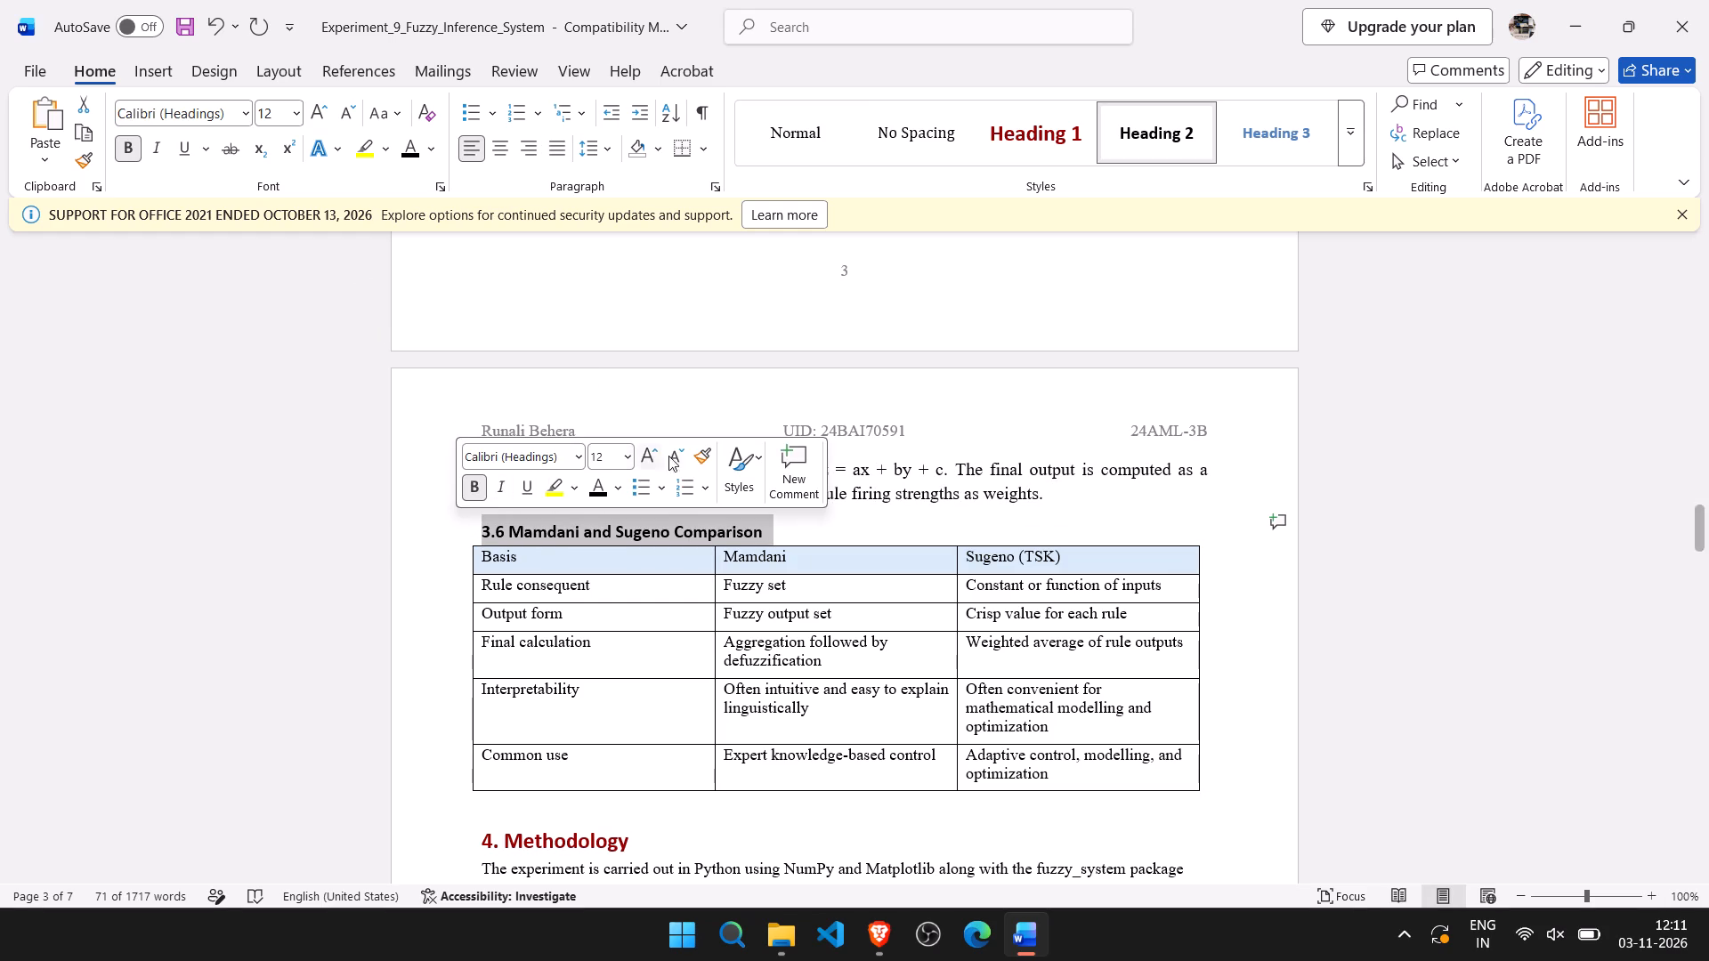
pyautogui.click(624, 457)
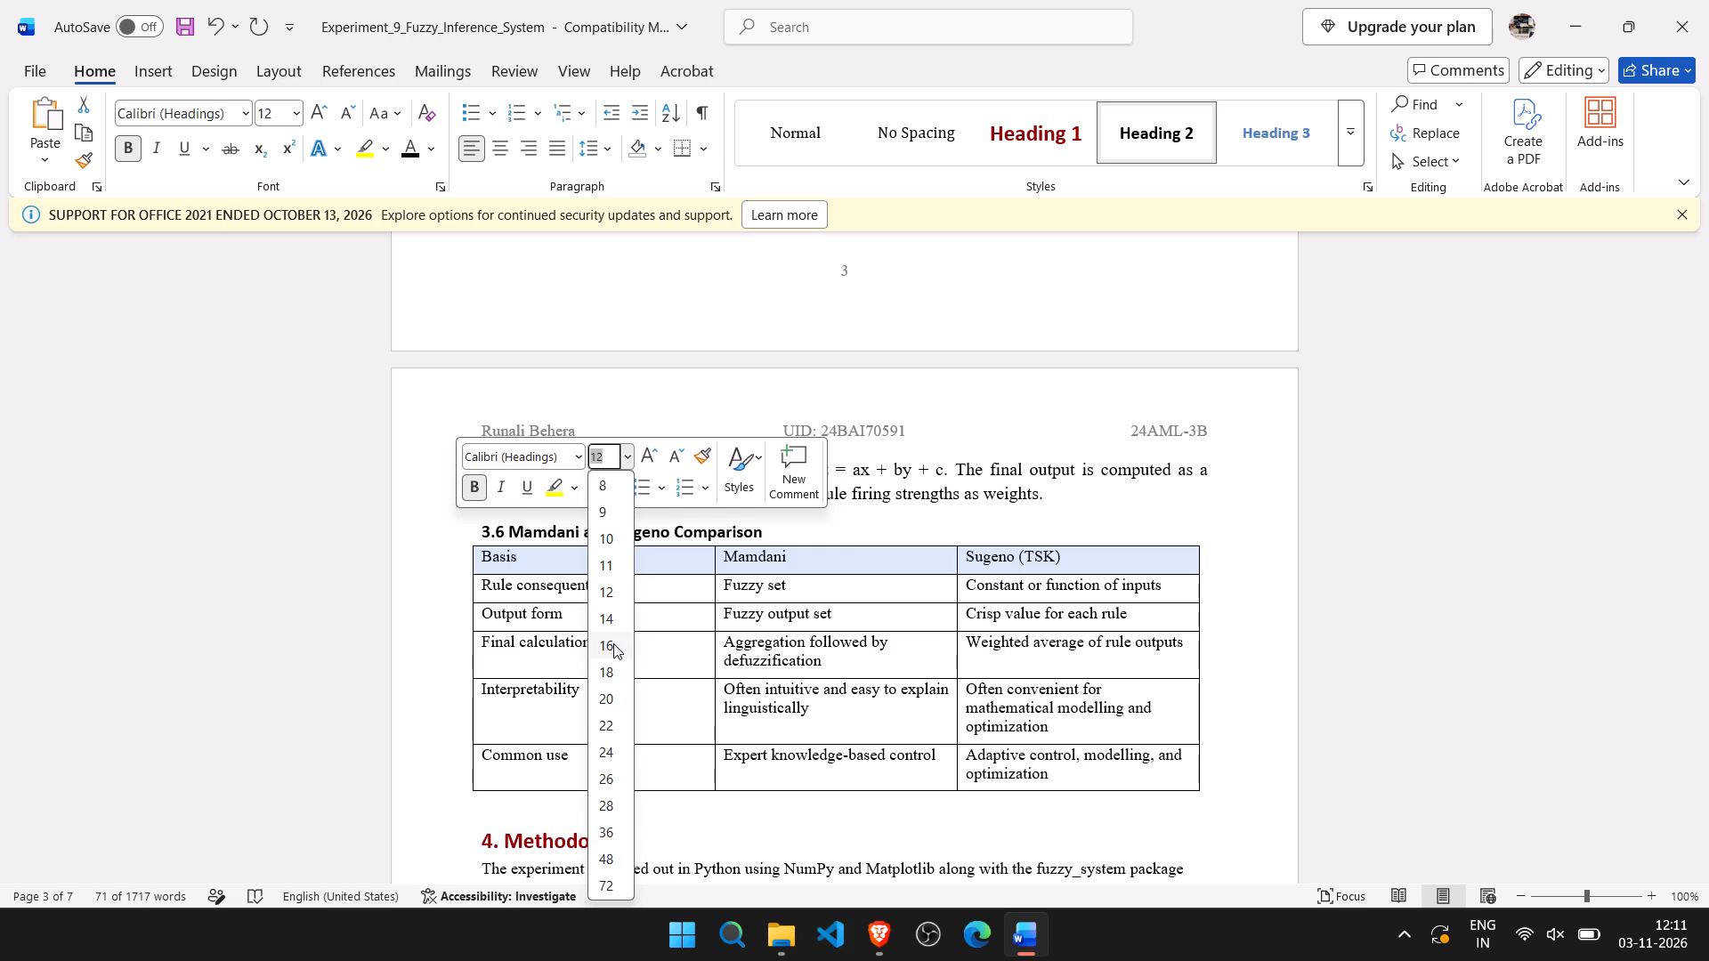
pyautogui.click(610, 619)
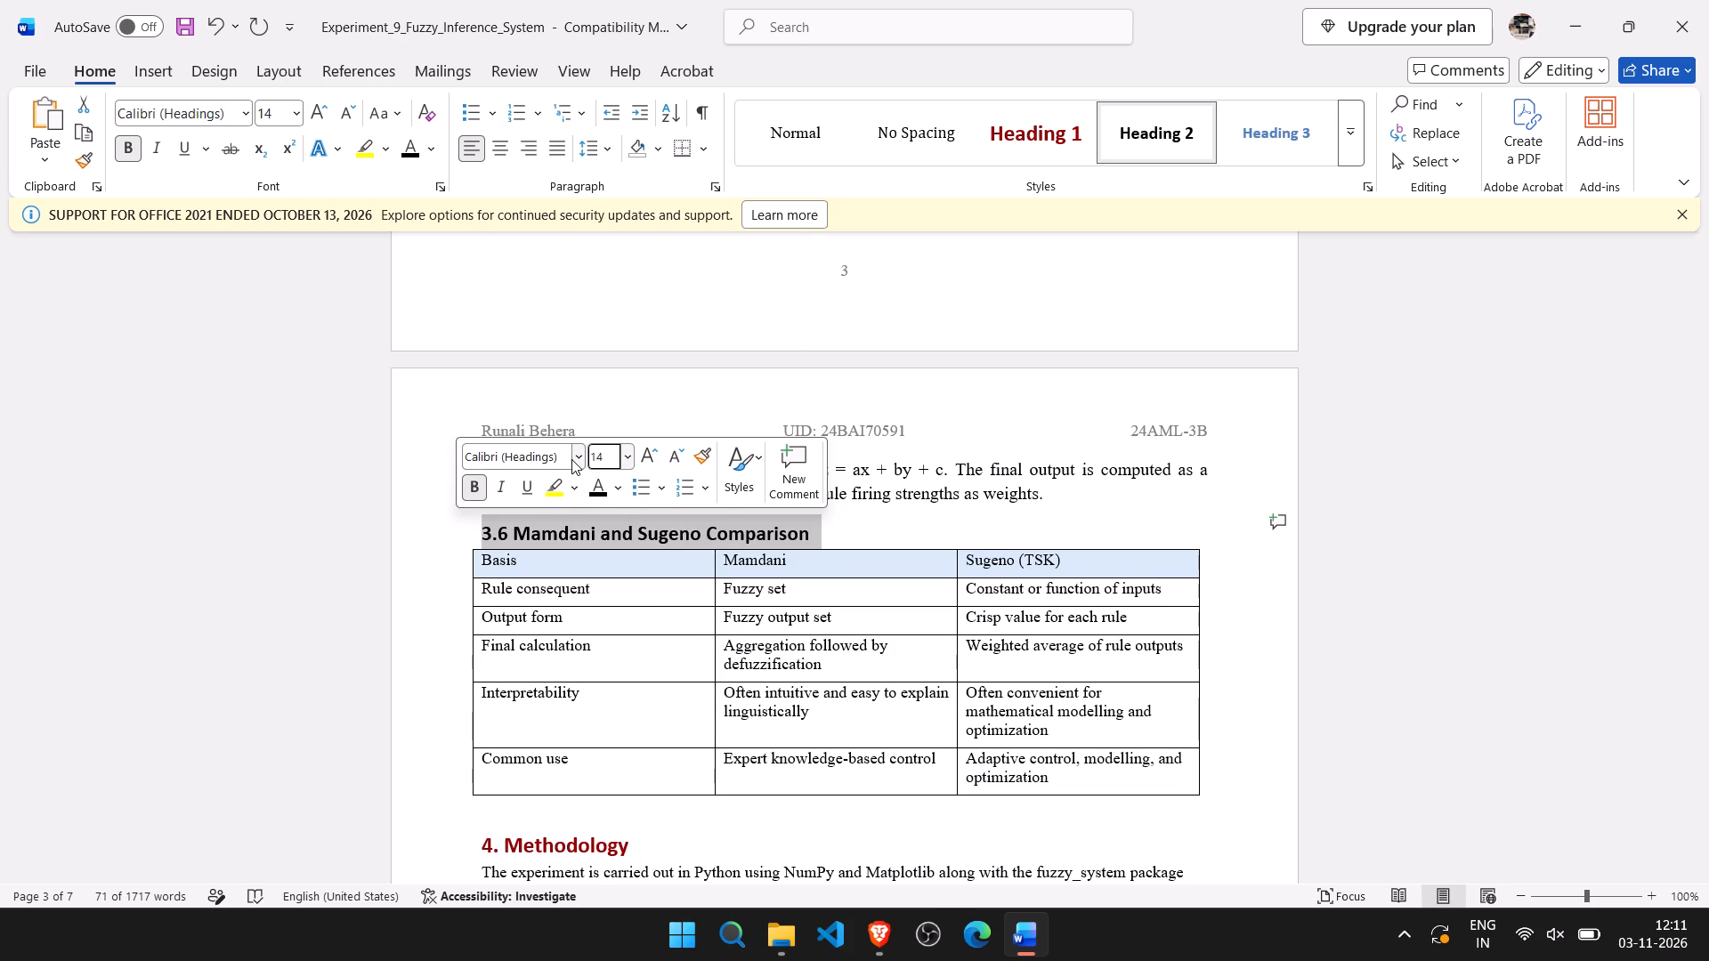
pyautogui.click(571, 459)
pyautogui.click(558, 150)
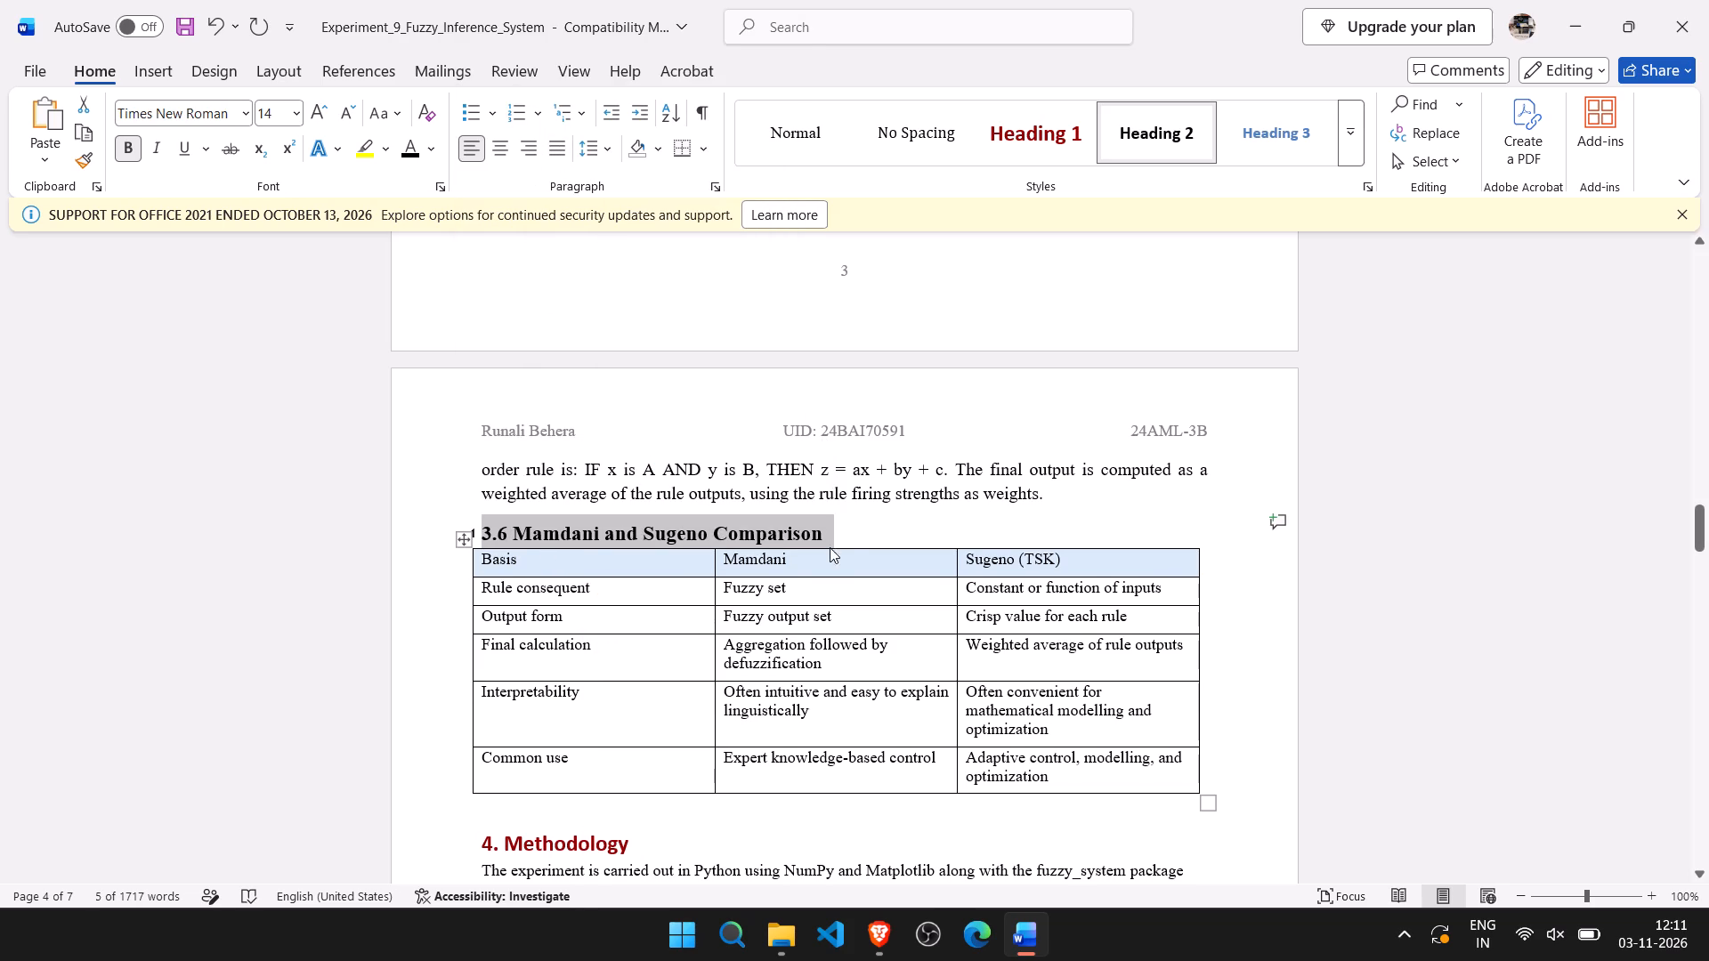
pyautogui.click(854, 529)
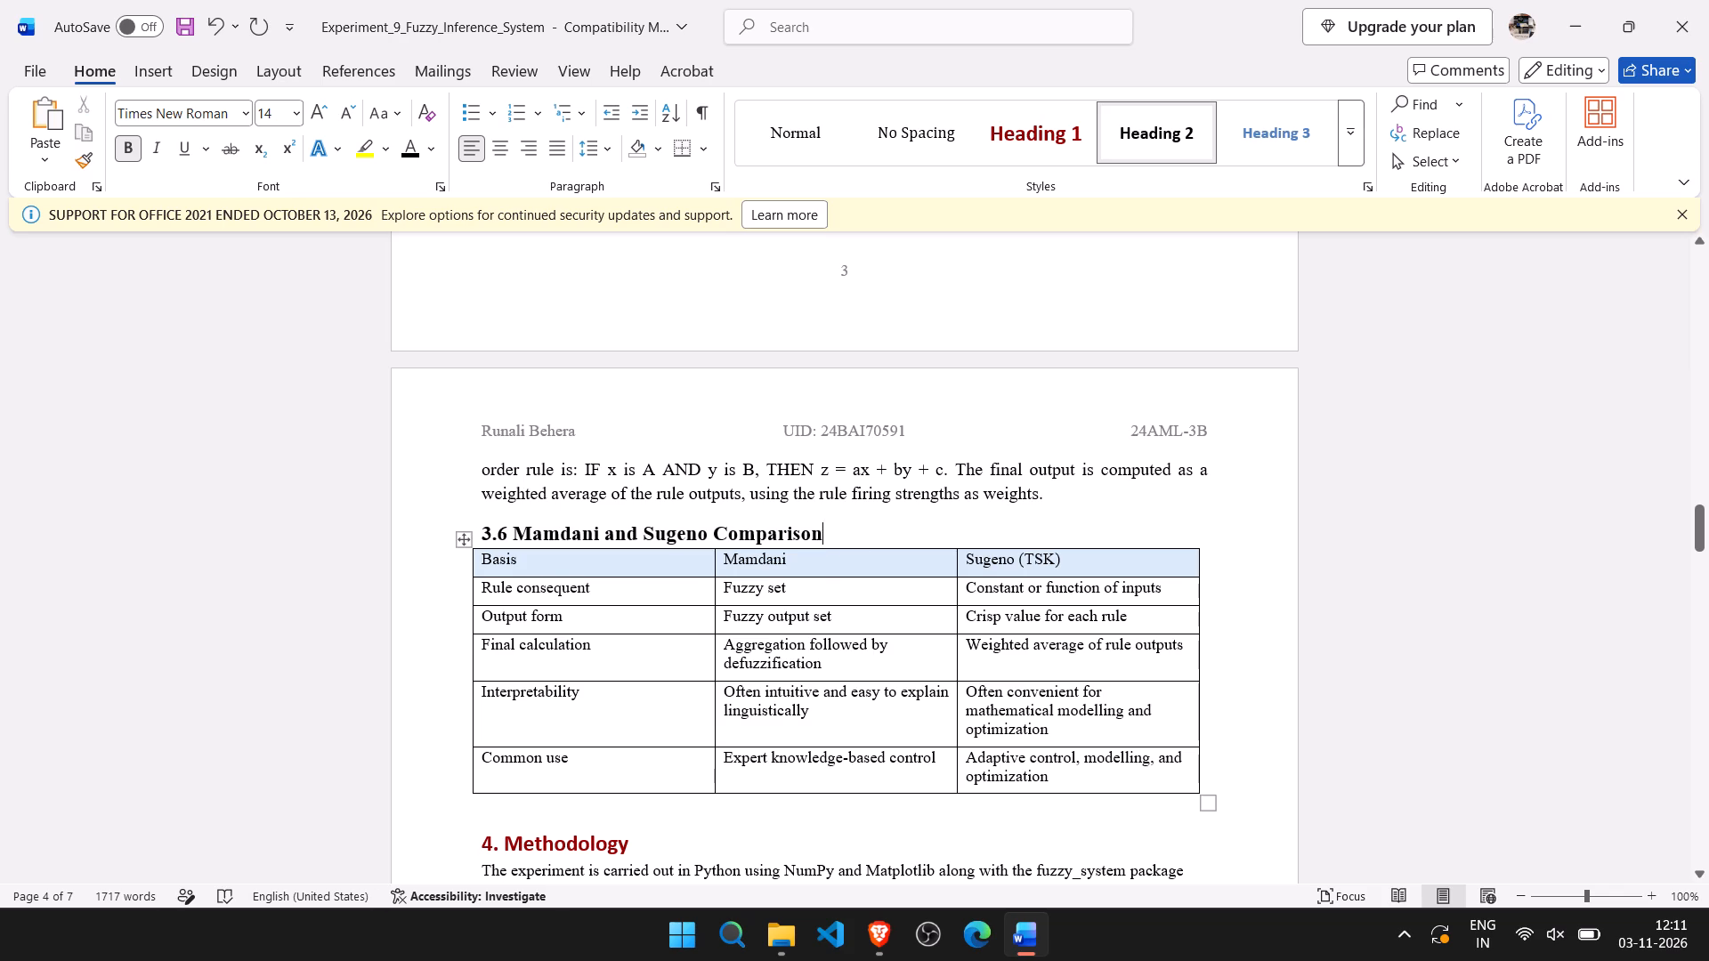
# Set all text in the Mamdani and Sugeno comparison table to font size 12.
pyautogui.moveTo(482, 557); pyautogui.dragTo(529, 556)
pyautogui.moveTo(529, 556); pyautogui.dragTo(986, 575)
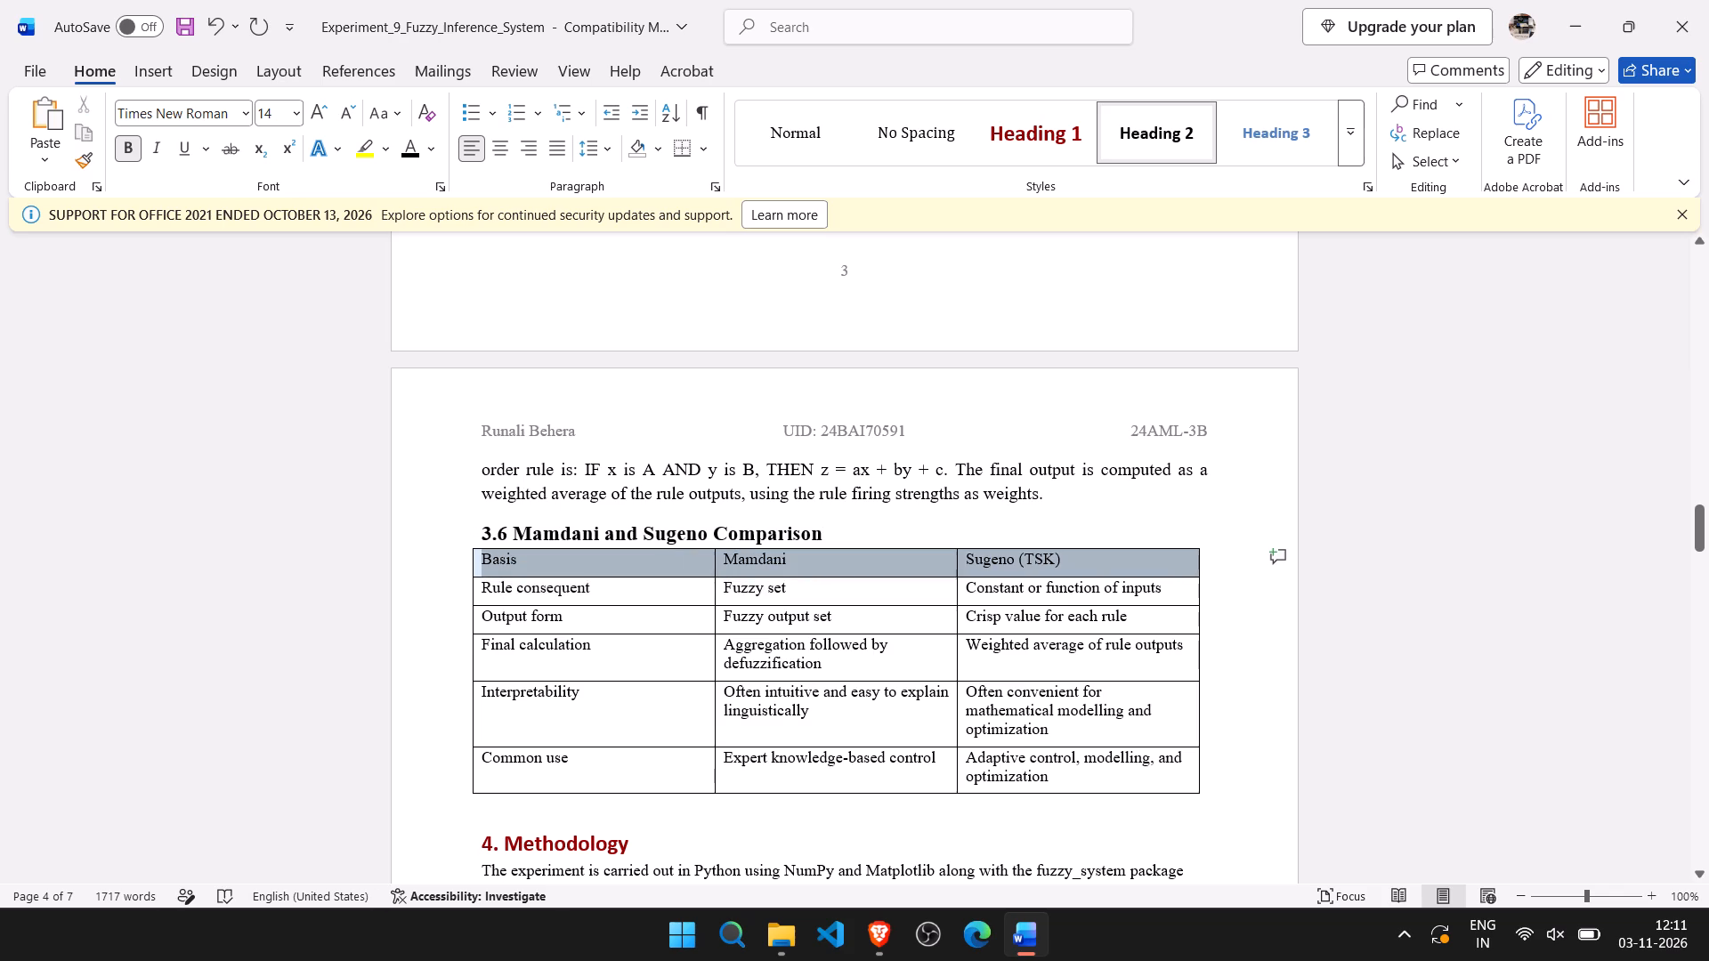
pyautogui.moveTo(986, 575); pyautogui.dragTo(1045, 772)
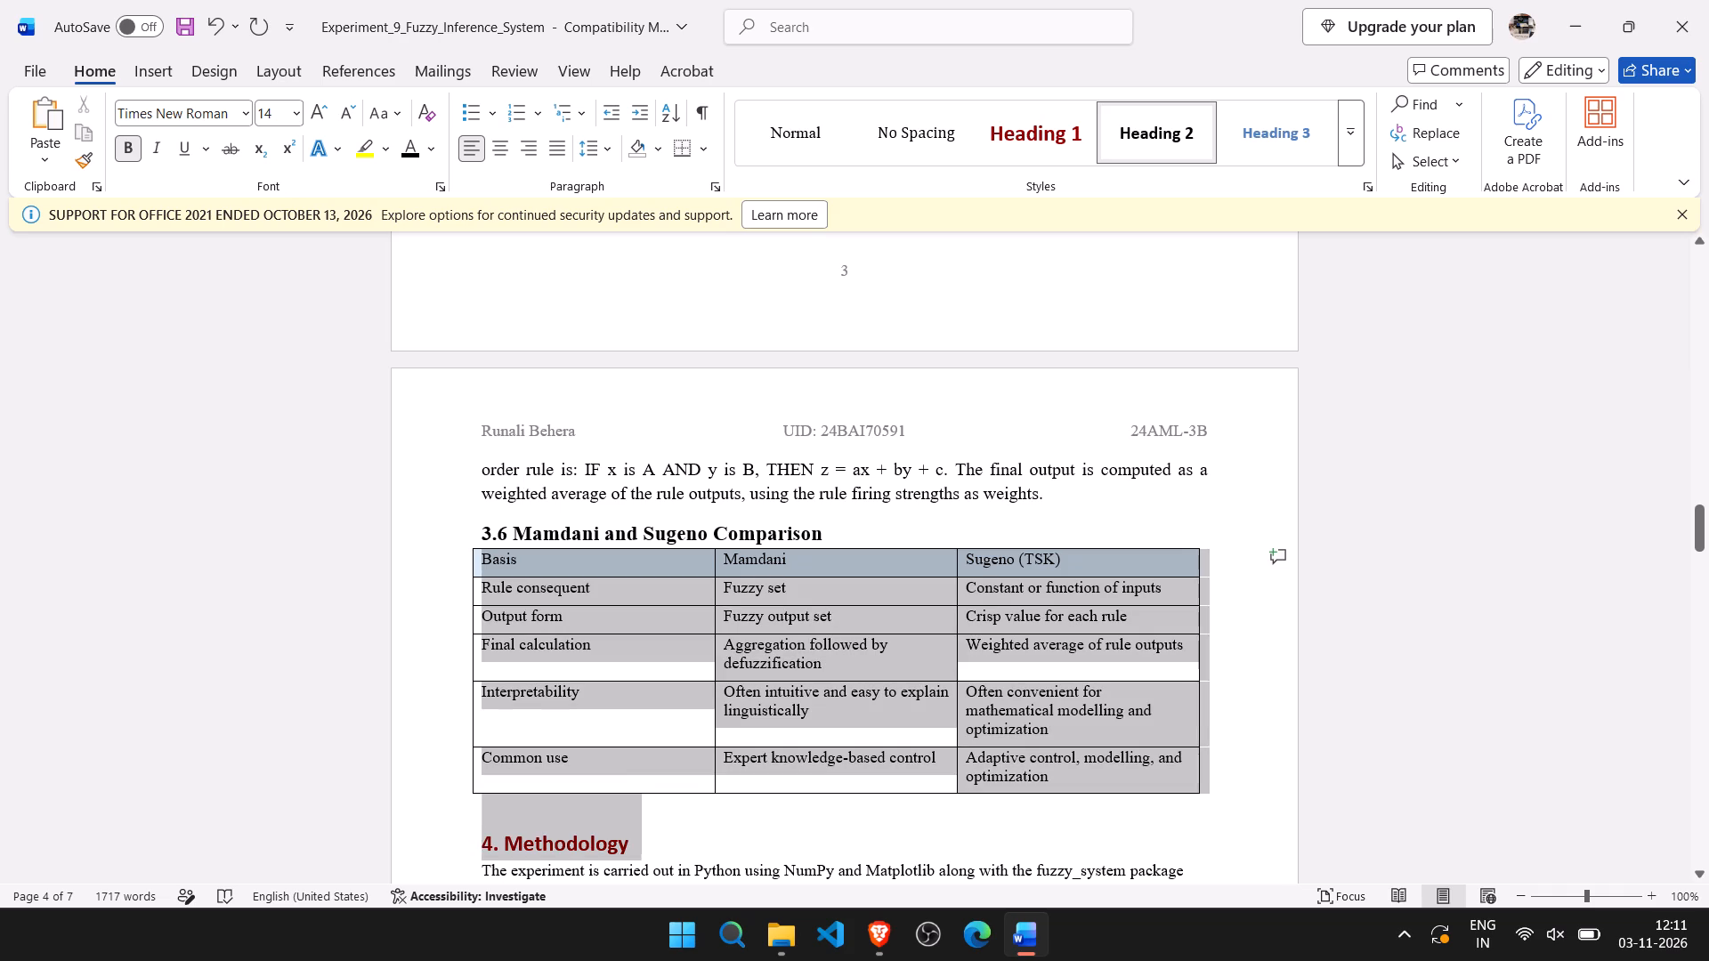
pyautogui.moveTo(1045, 772); pyautogui.dragTo(1059, 773)
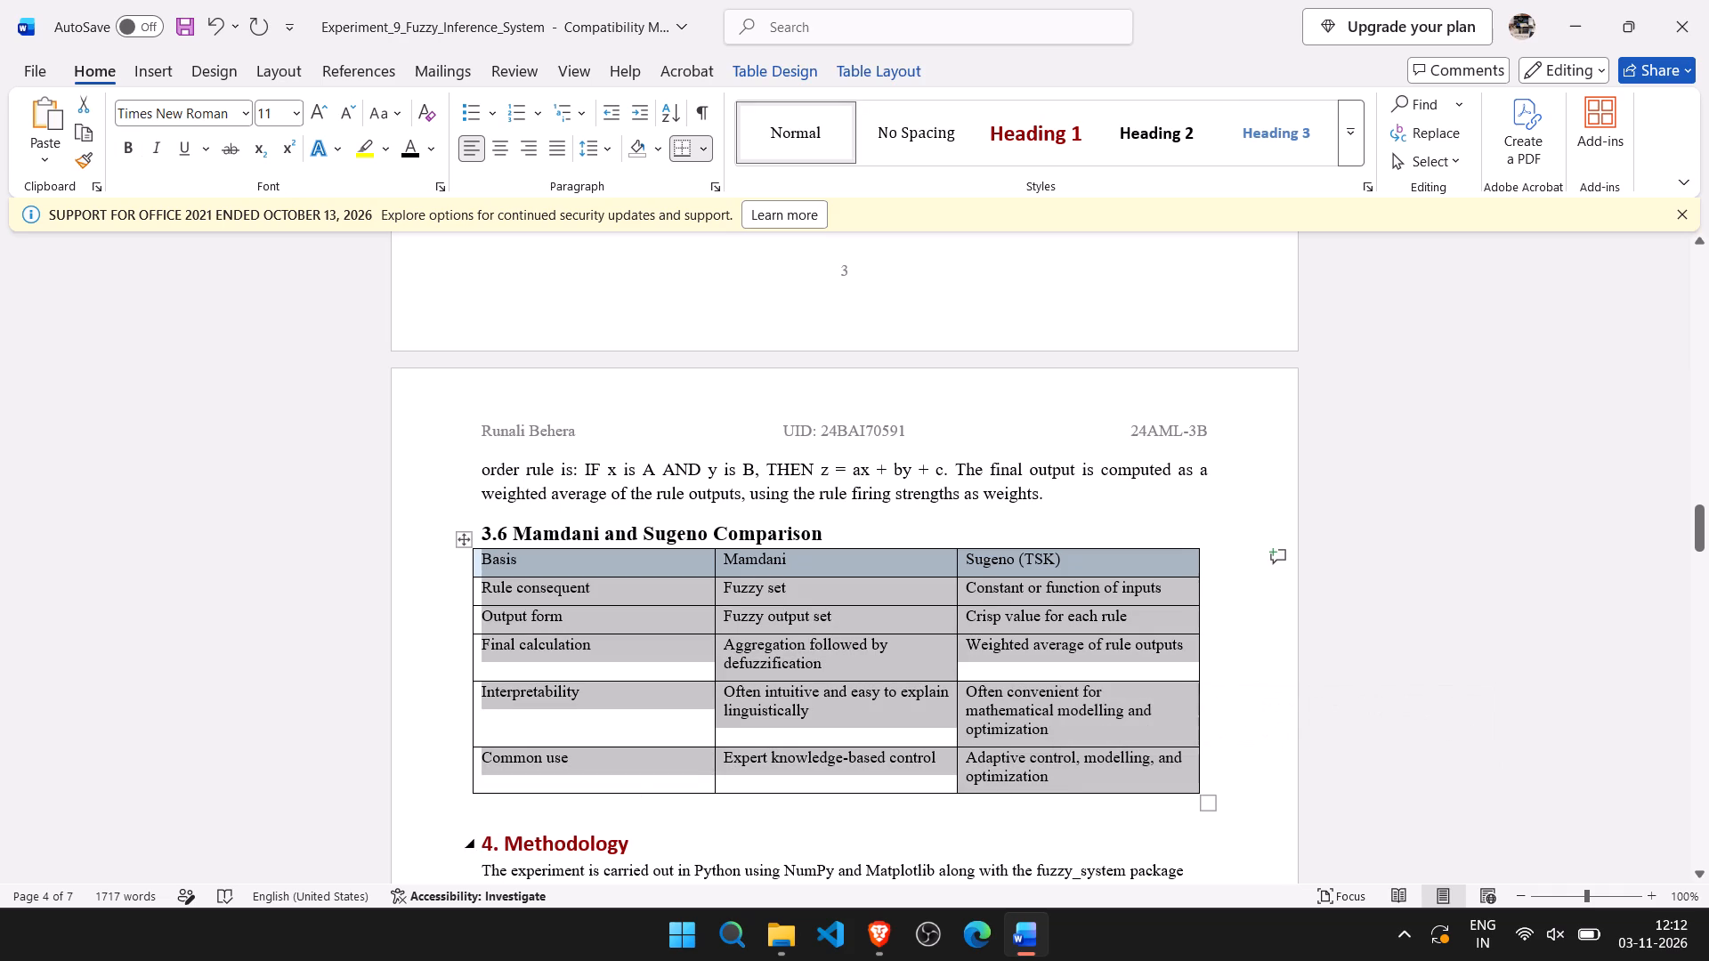
pyautogui.click(294, 109)
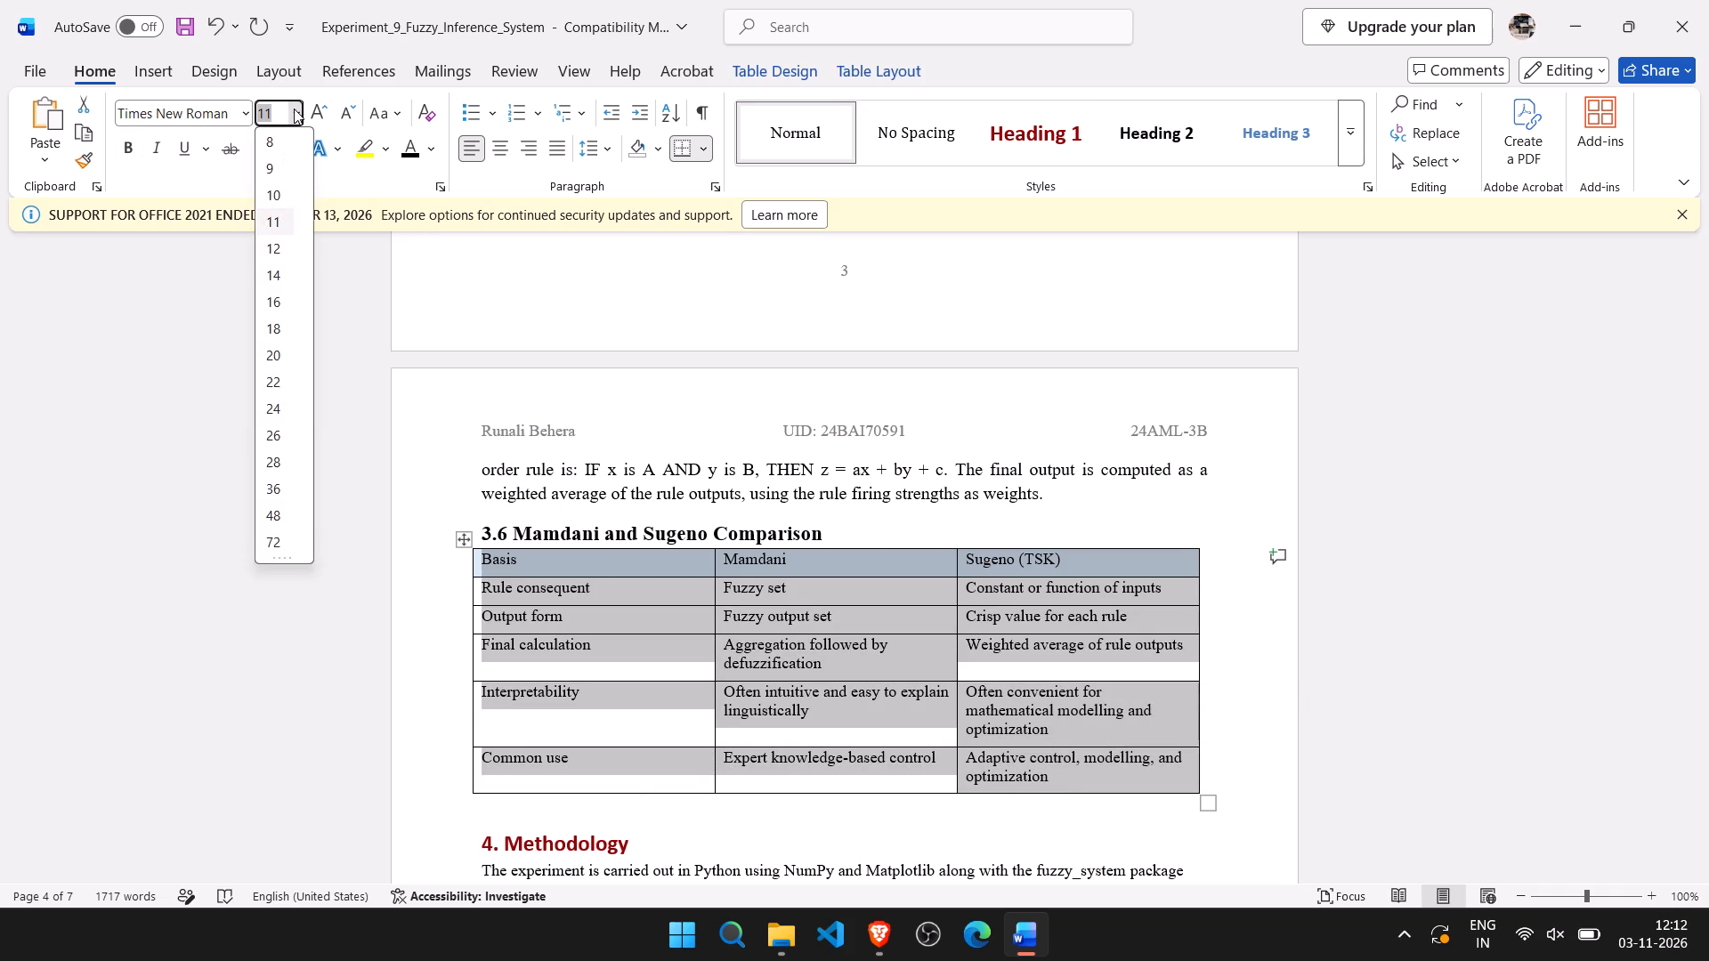
pyautogui.click(279, 244)
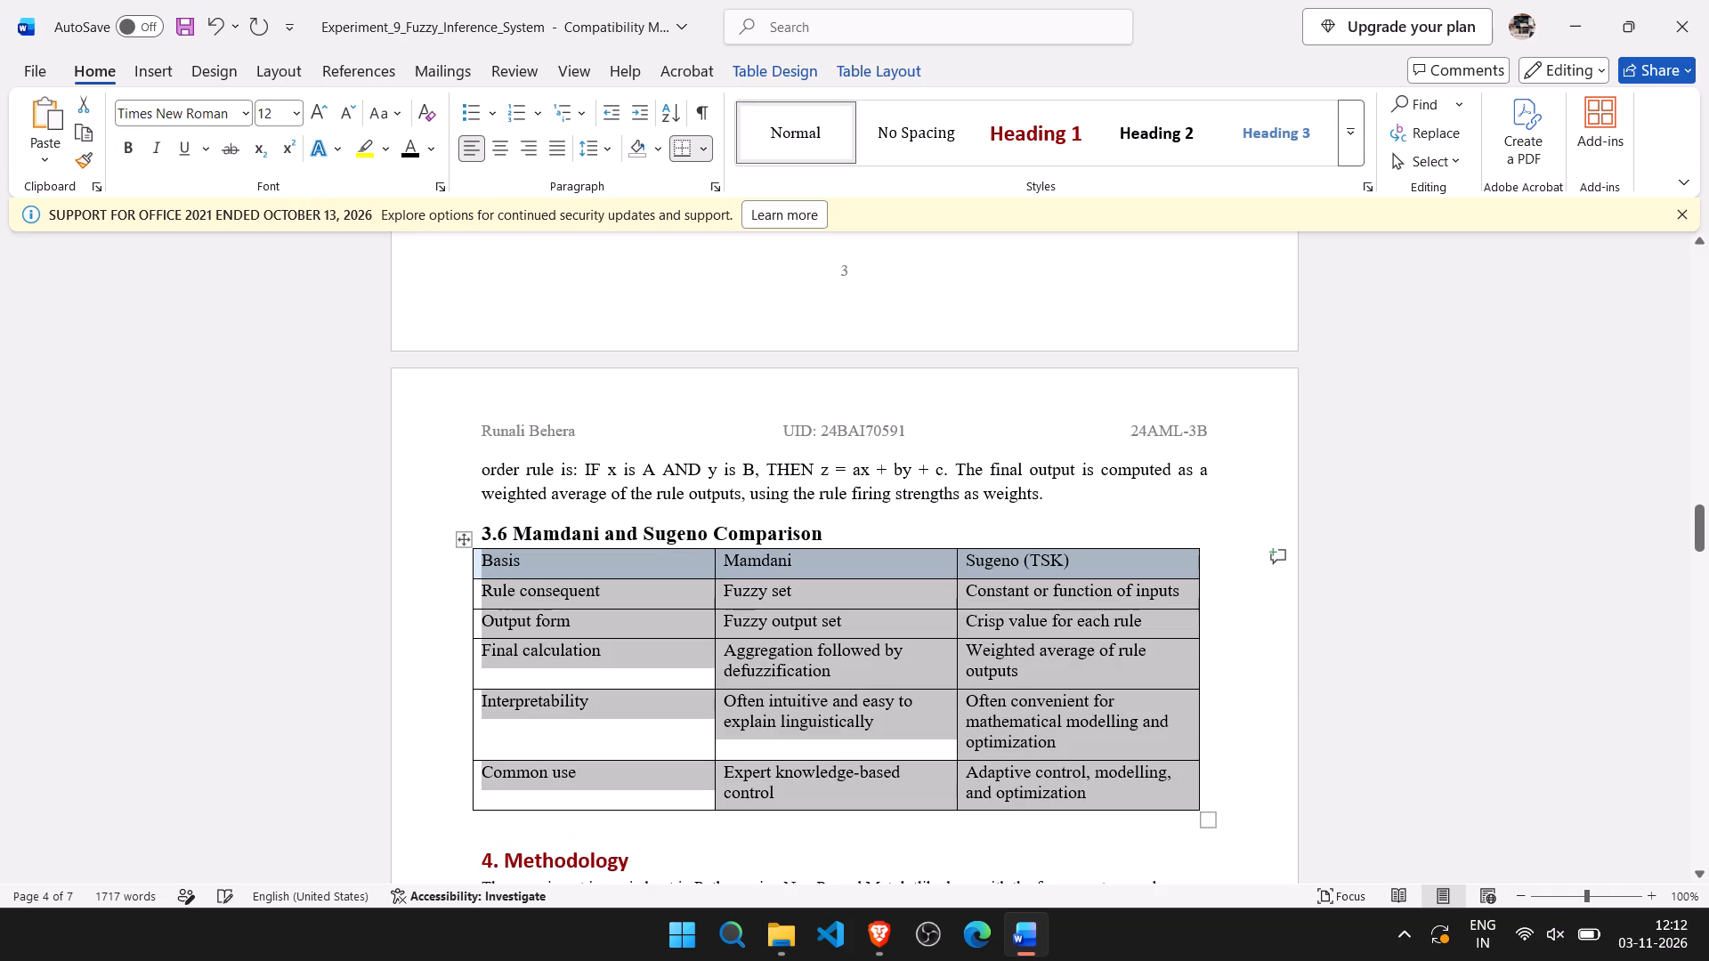
pyautogui.click(450, 644)
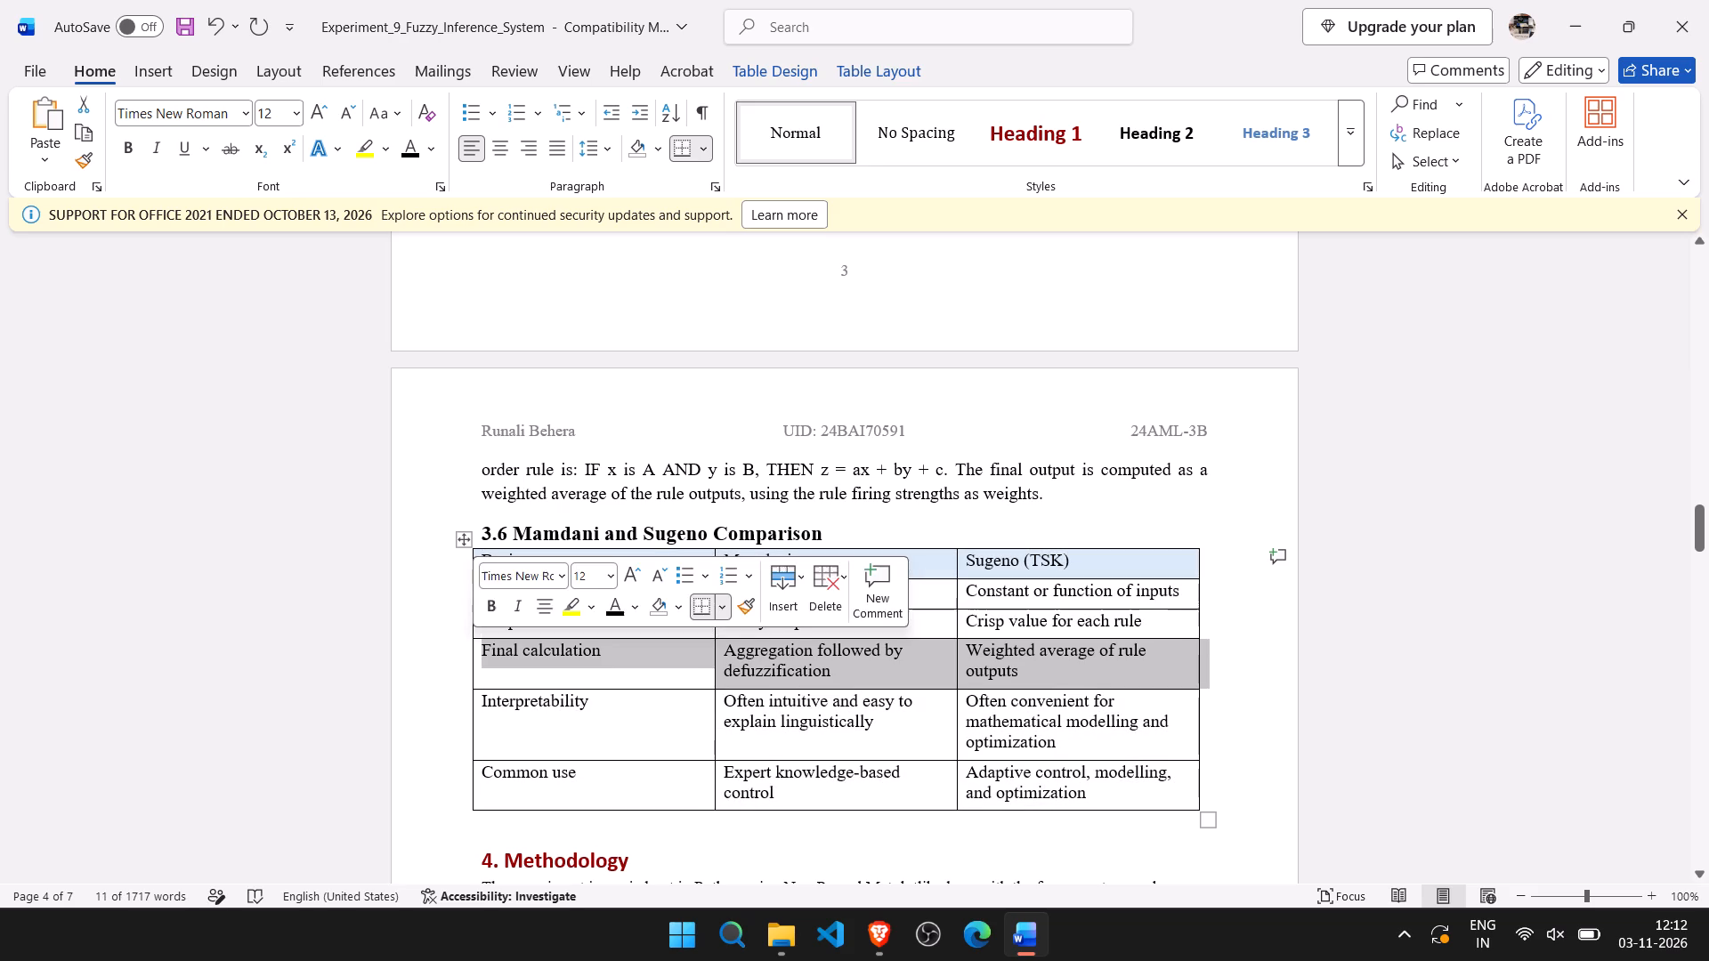
pyautogui.click(575, 409)
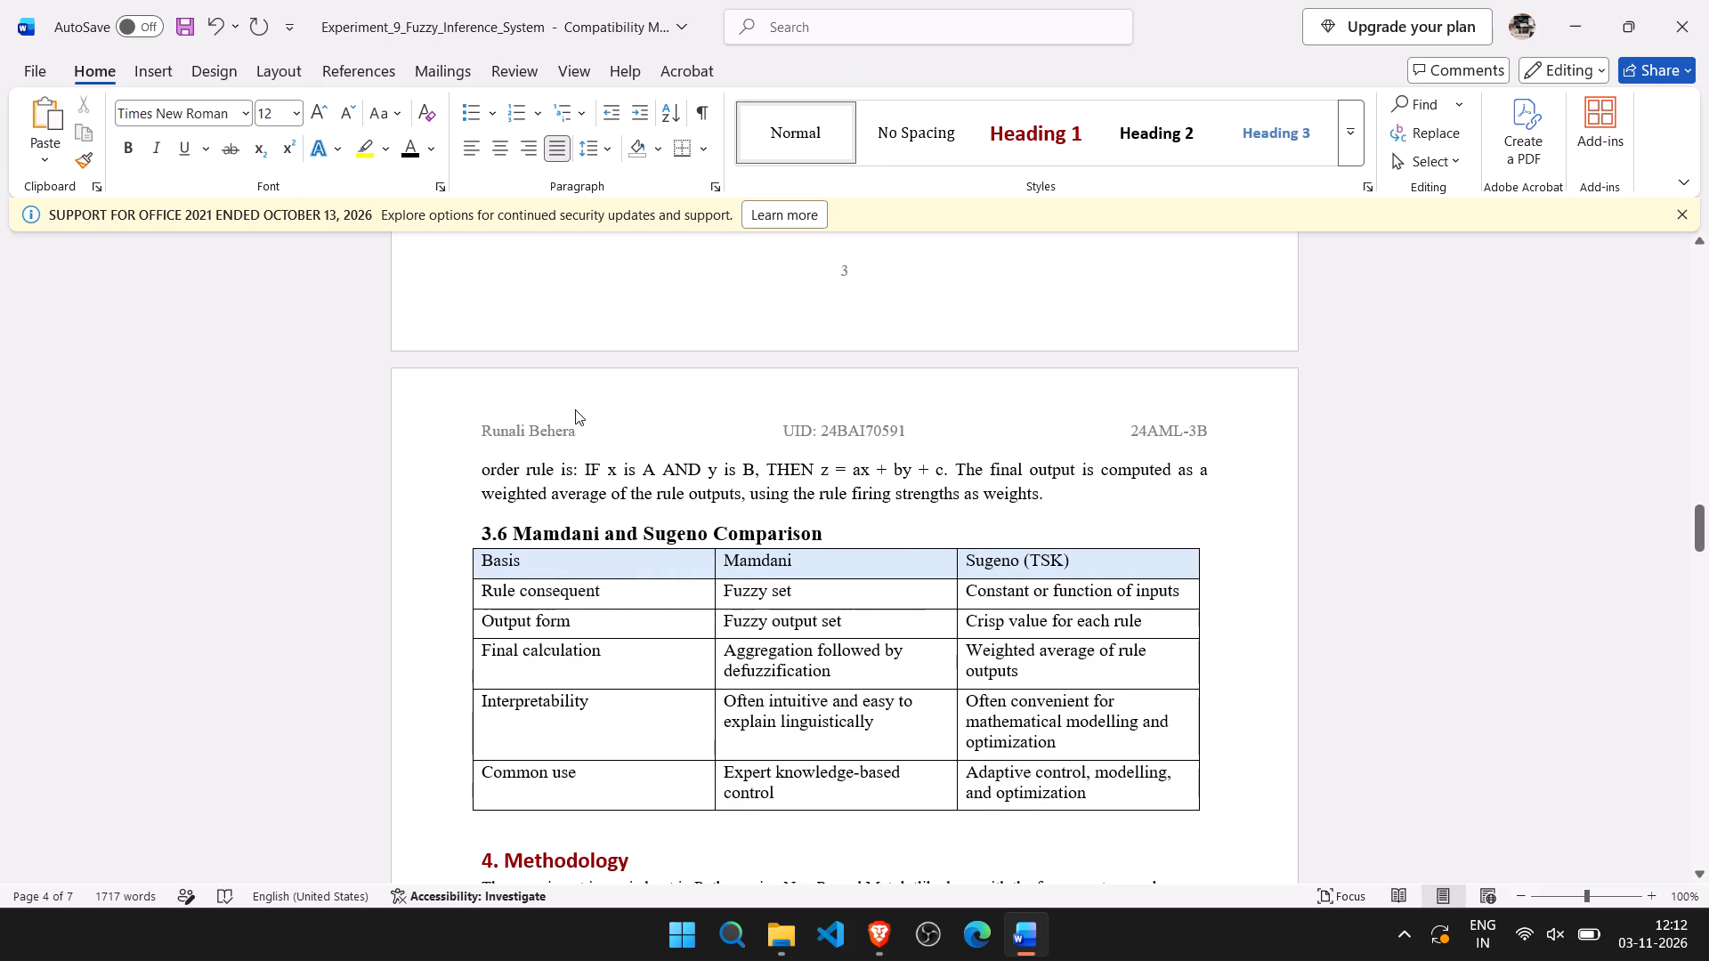
# Change the "4. Methodology" heading to Times New Roman with black font color.
pyautogui.scroll(-3, 575, 409)
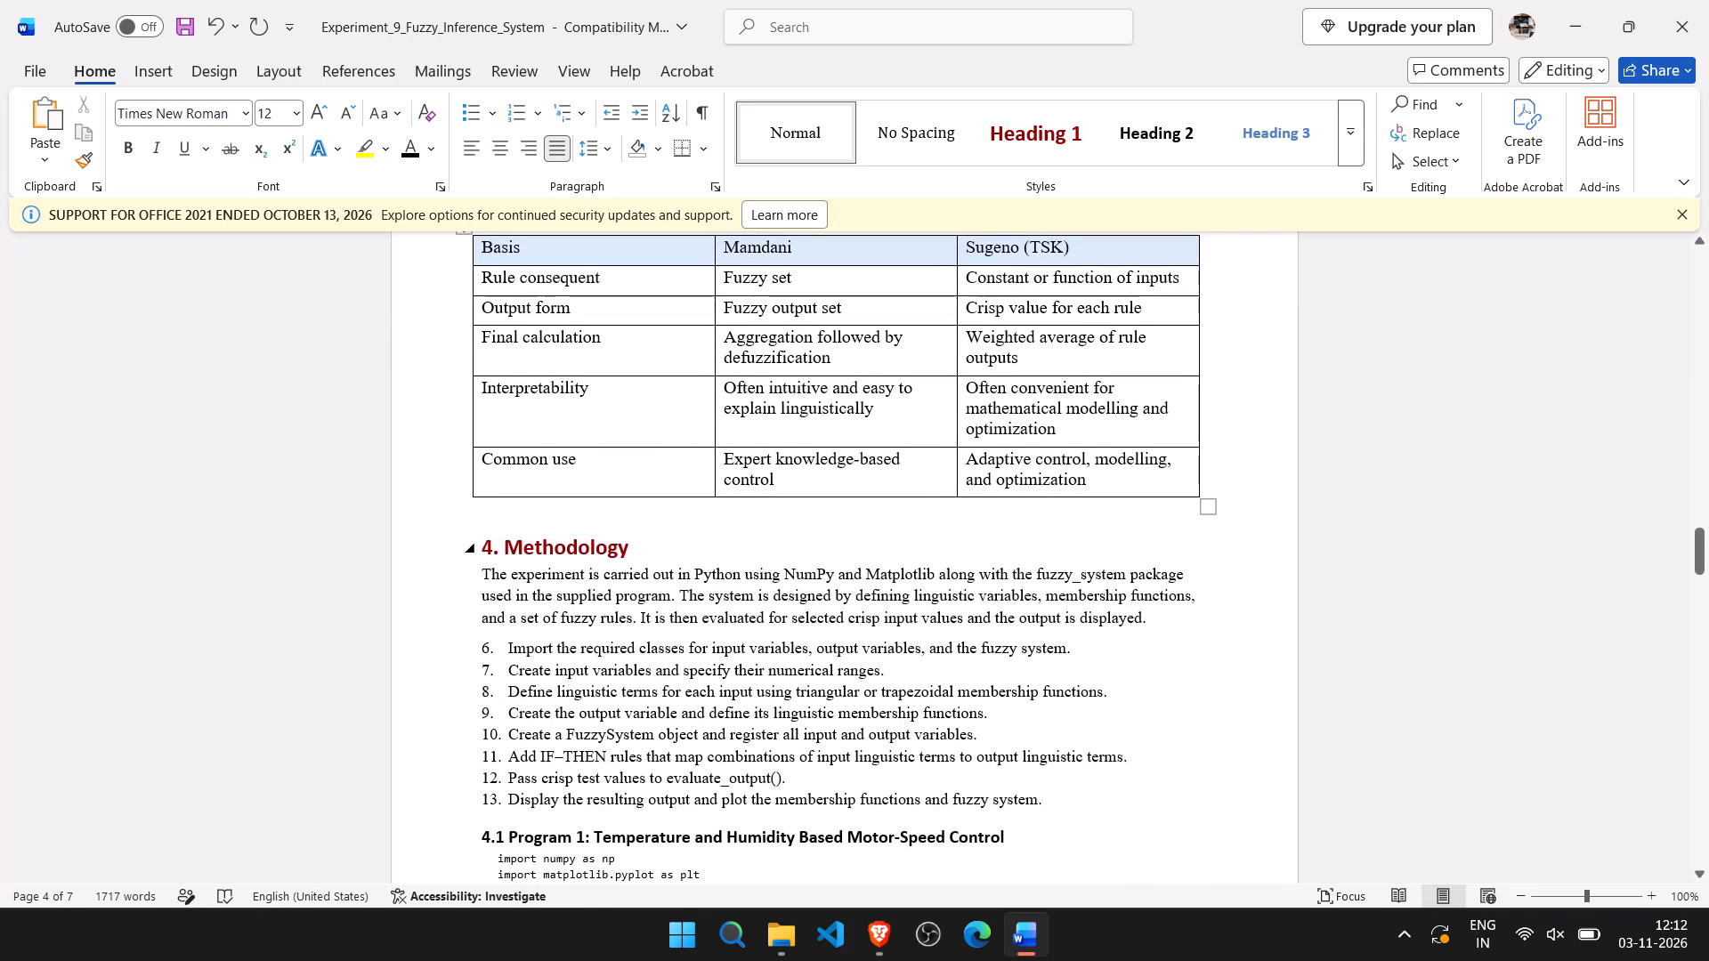
pyautogui.moveTo(637, 545); pyautogui.dragTo(465, 528)
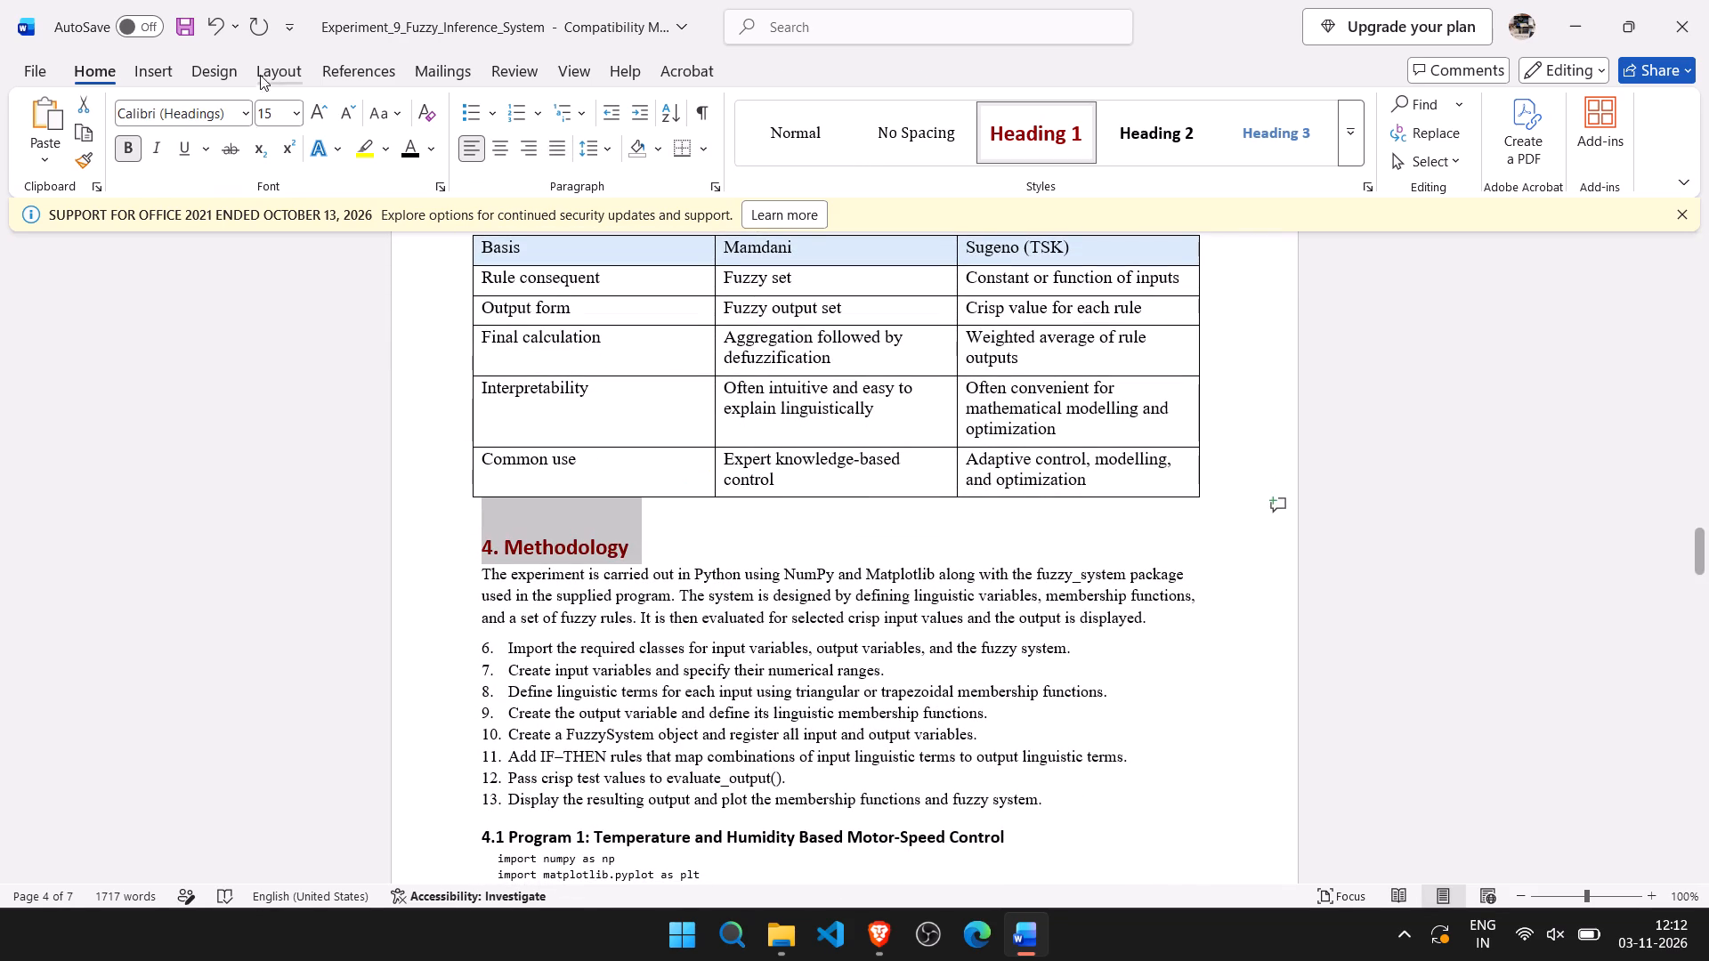
pyautogui.click(247, 114)
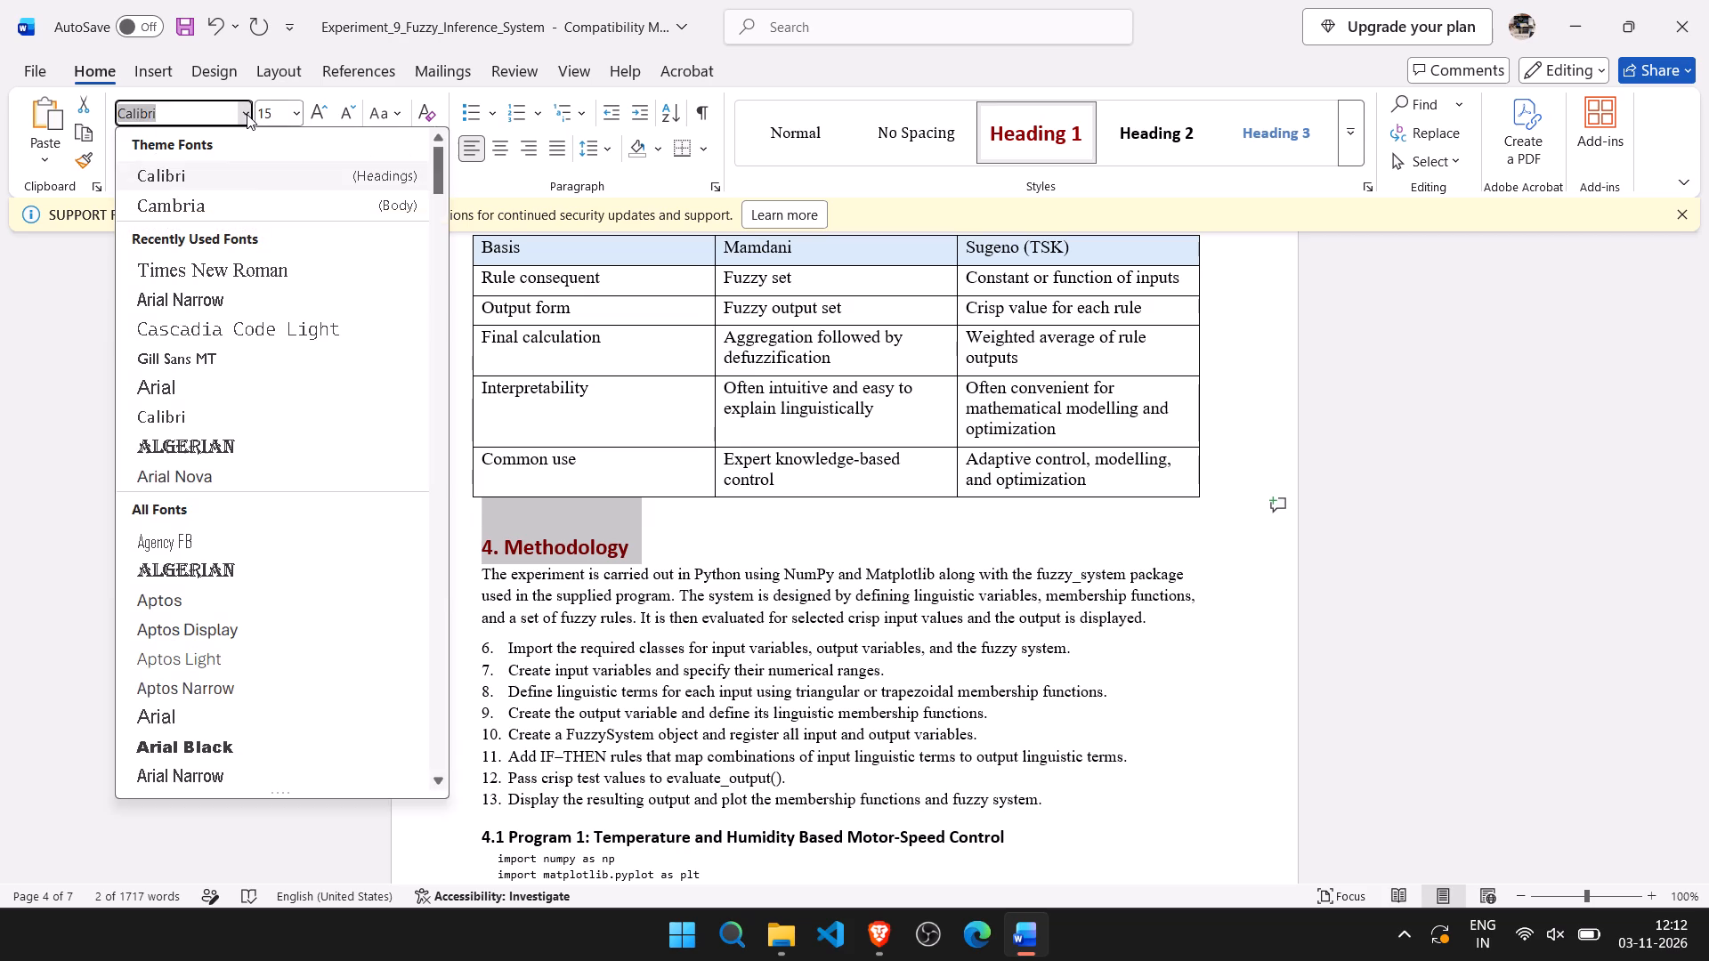
pyautogui.click(226, 280)
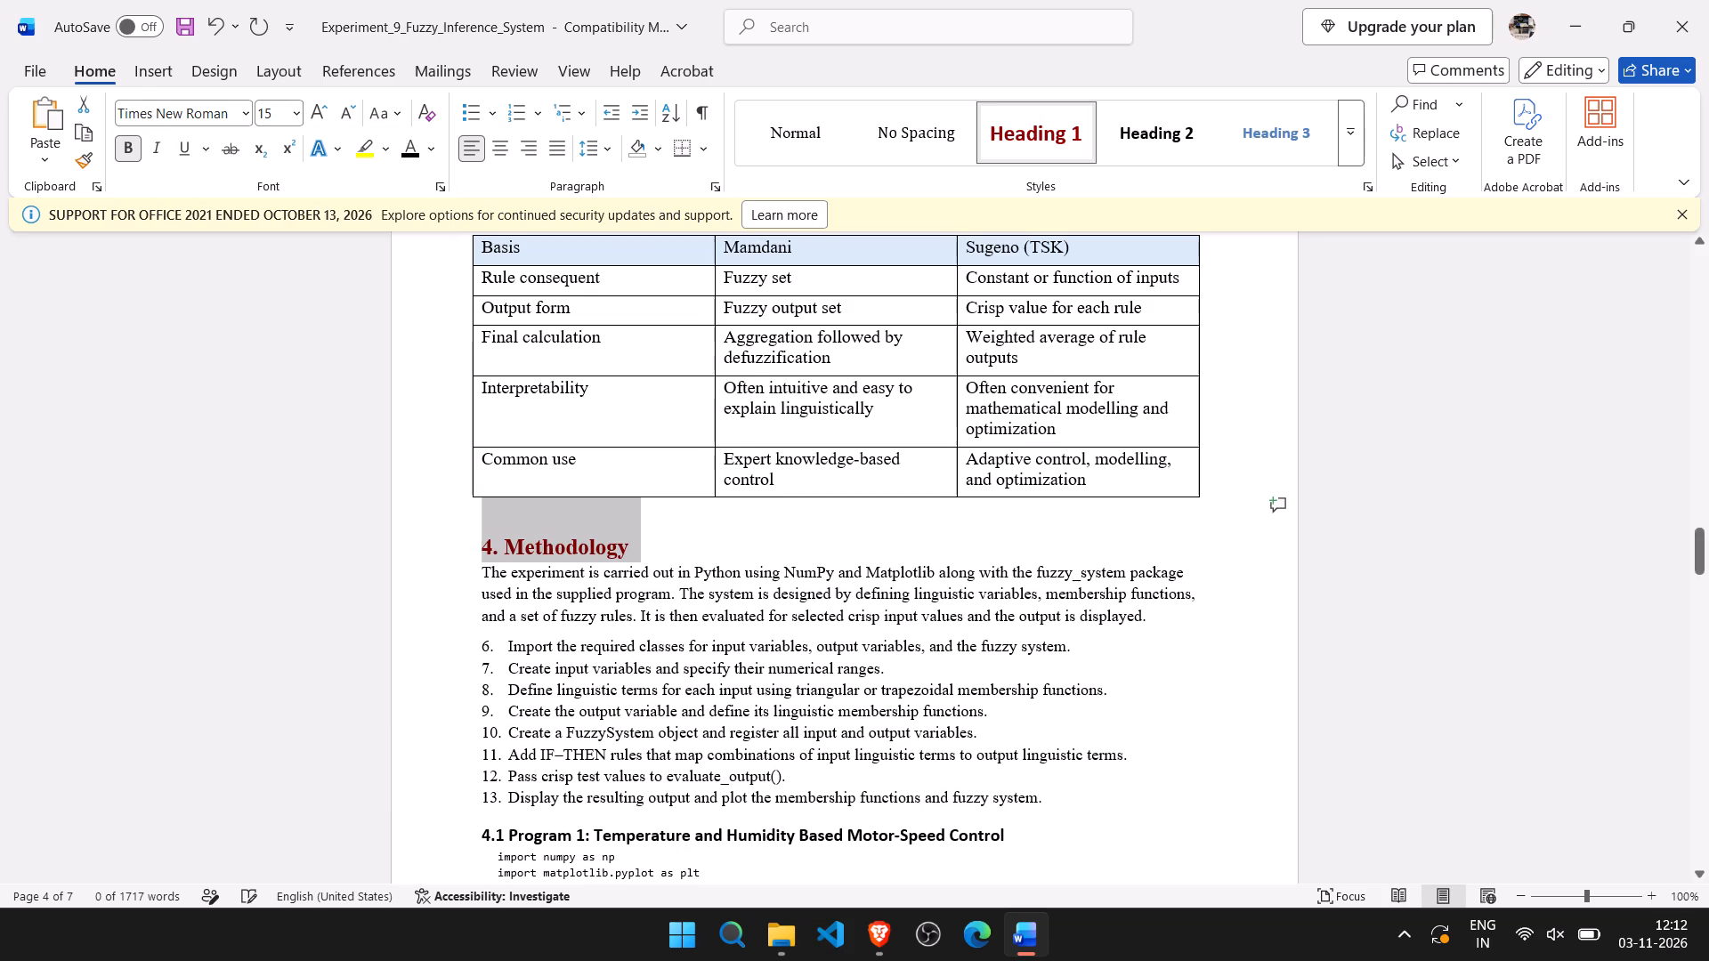
pyautogui.click(404, 150)
# Justify the Methodology paragraph and the numbered list below it, and set both to font size 12.
pyautogui.scroll(-1, 619, 549)
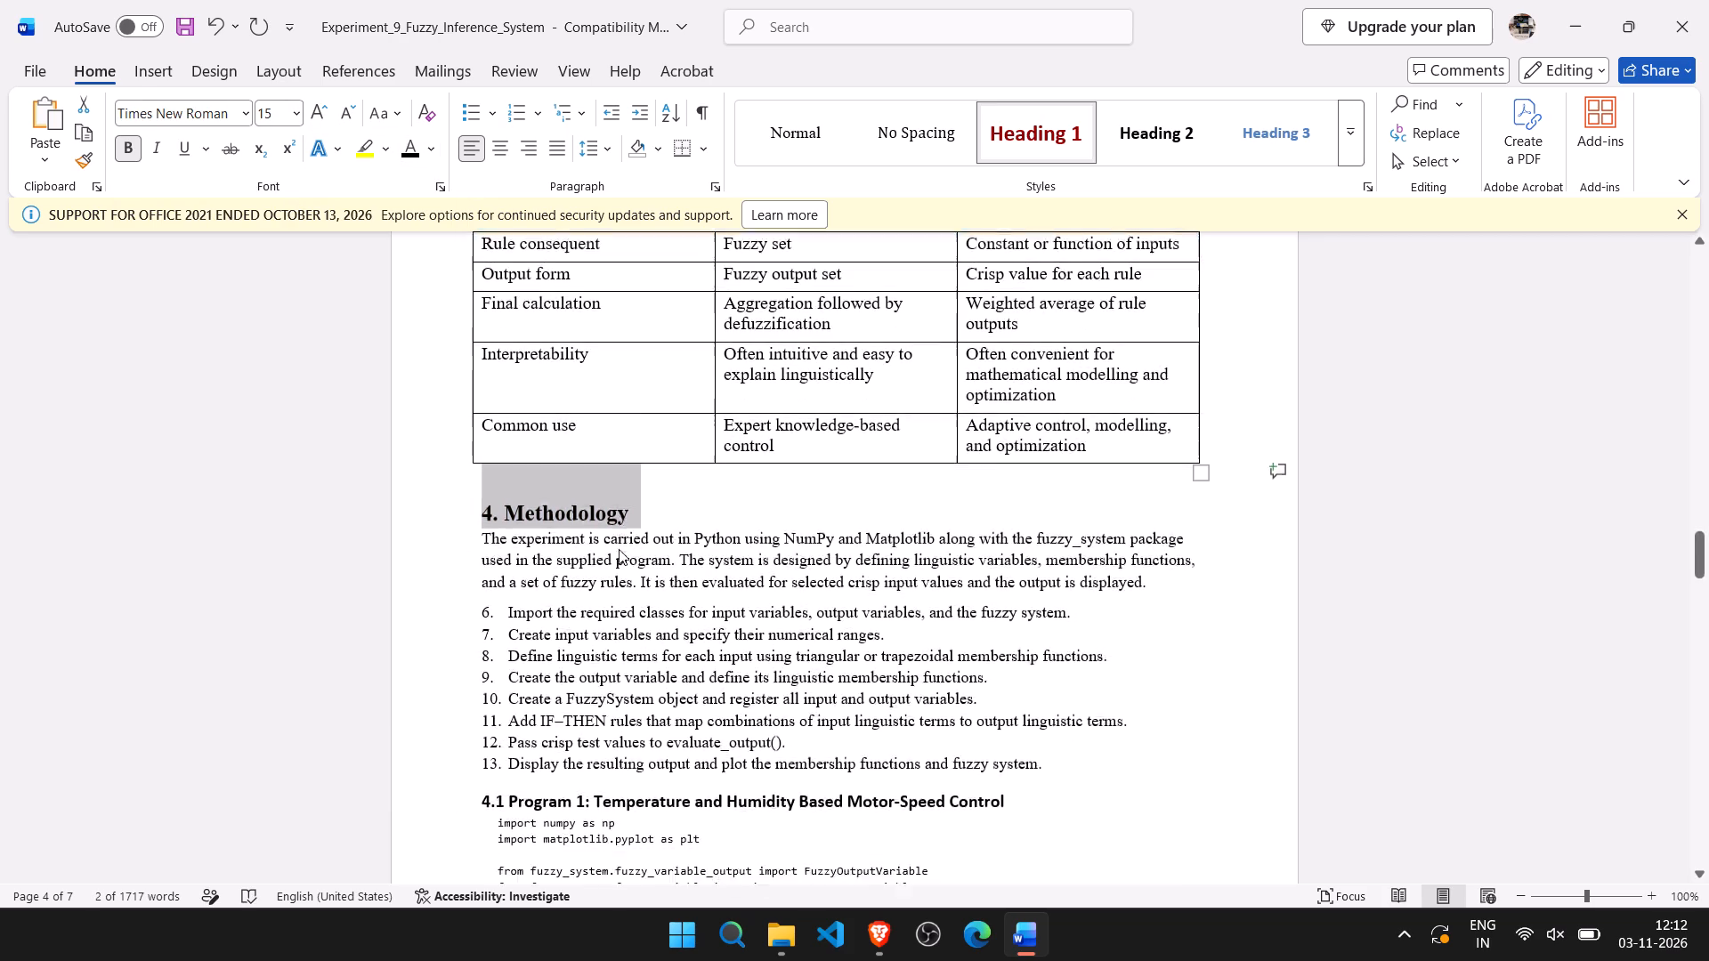
pyautogui.scroll(-1, 619, 549)
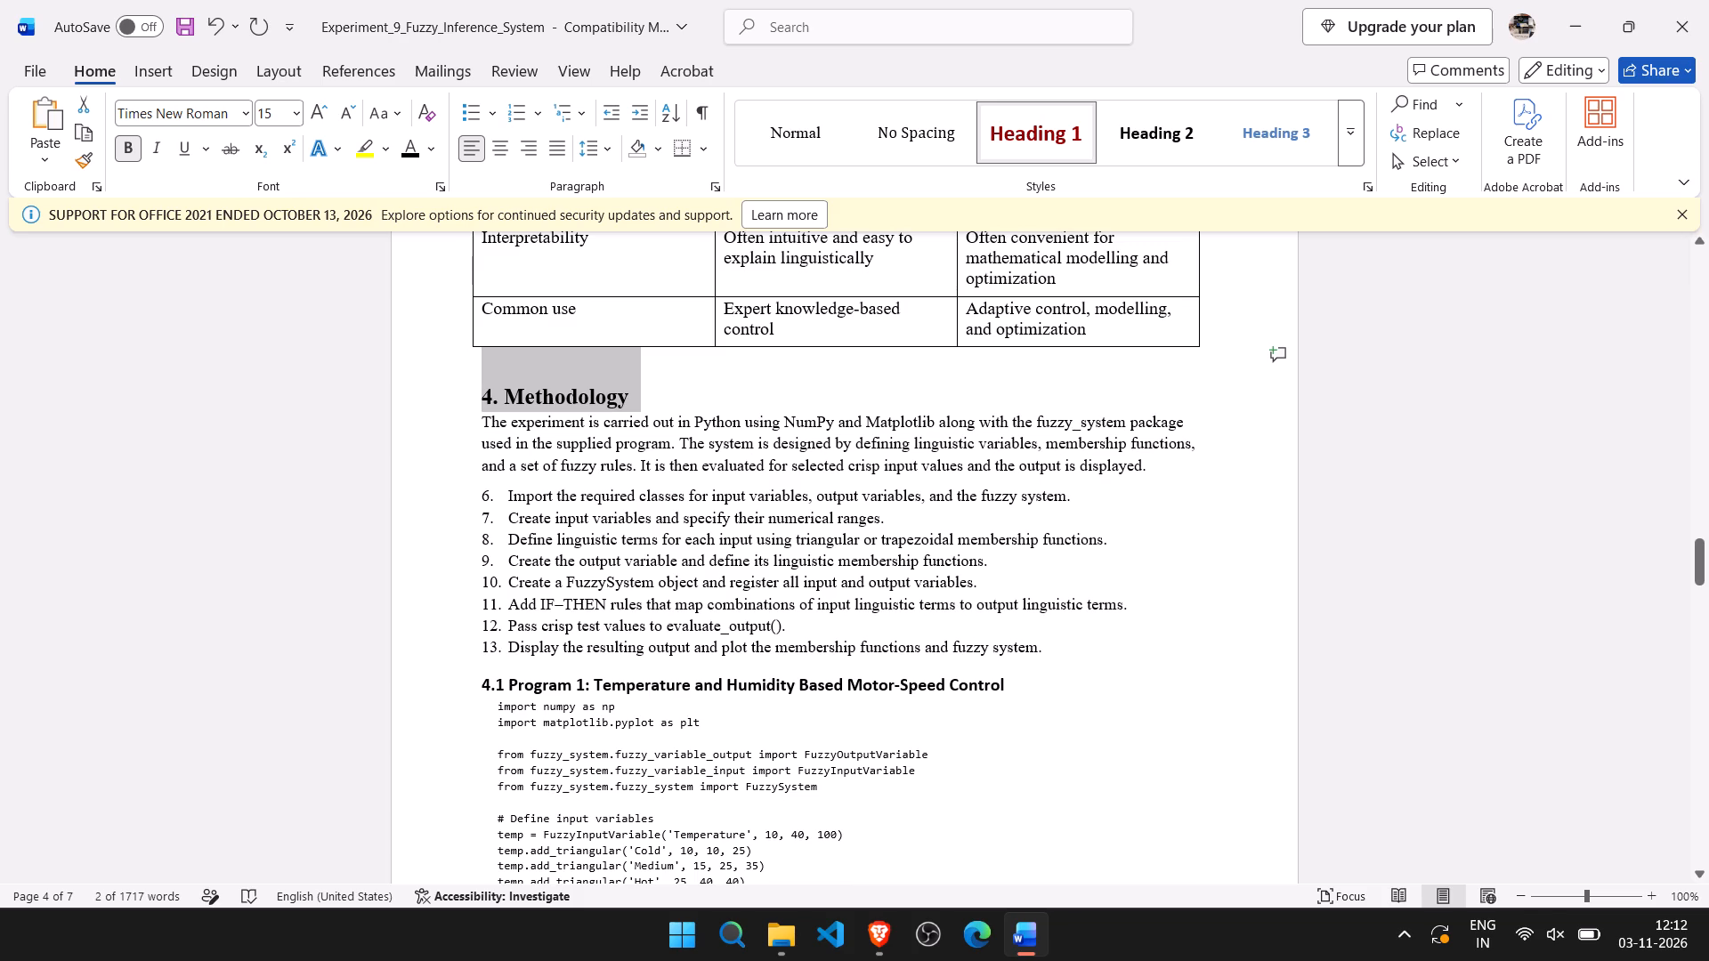
pyautogui.scroll(-7, 619, 549)
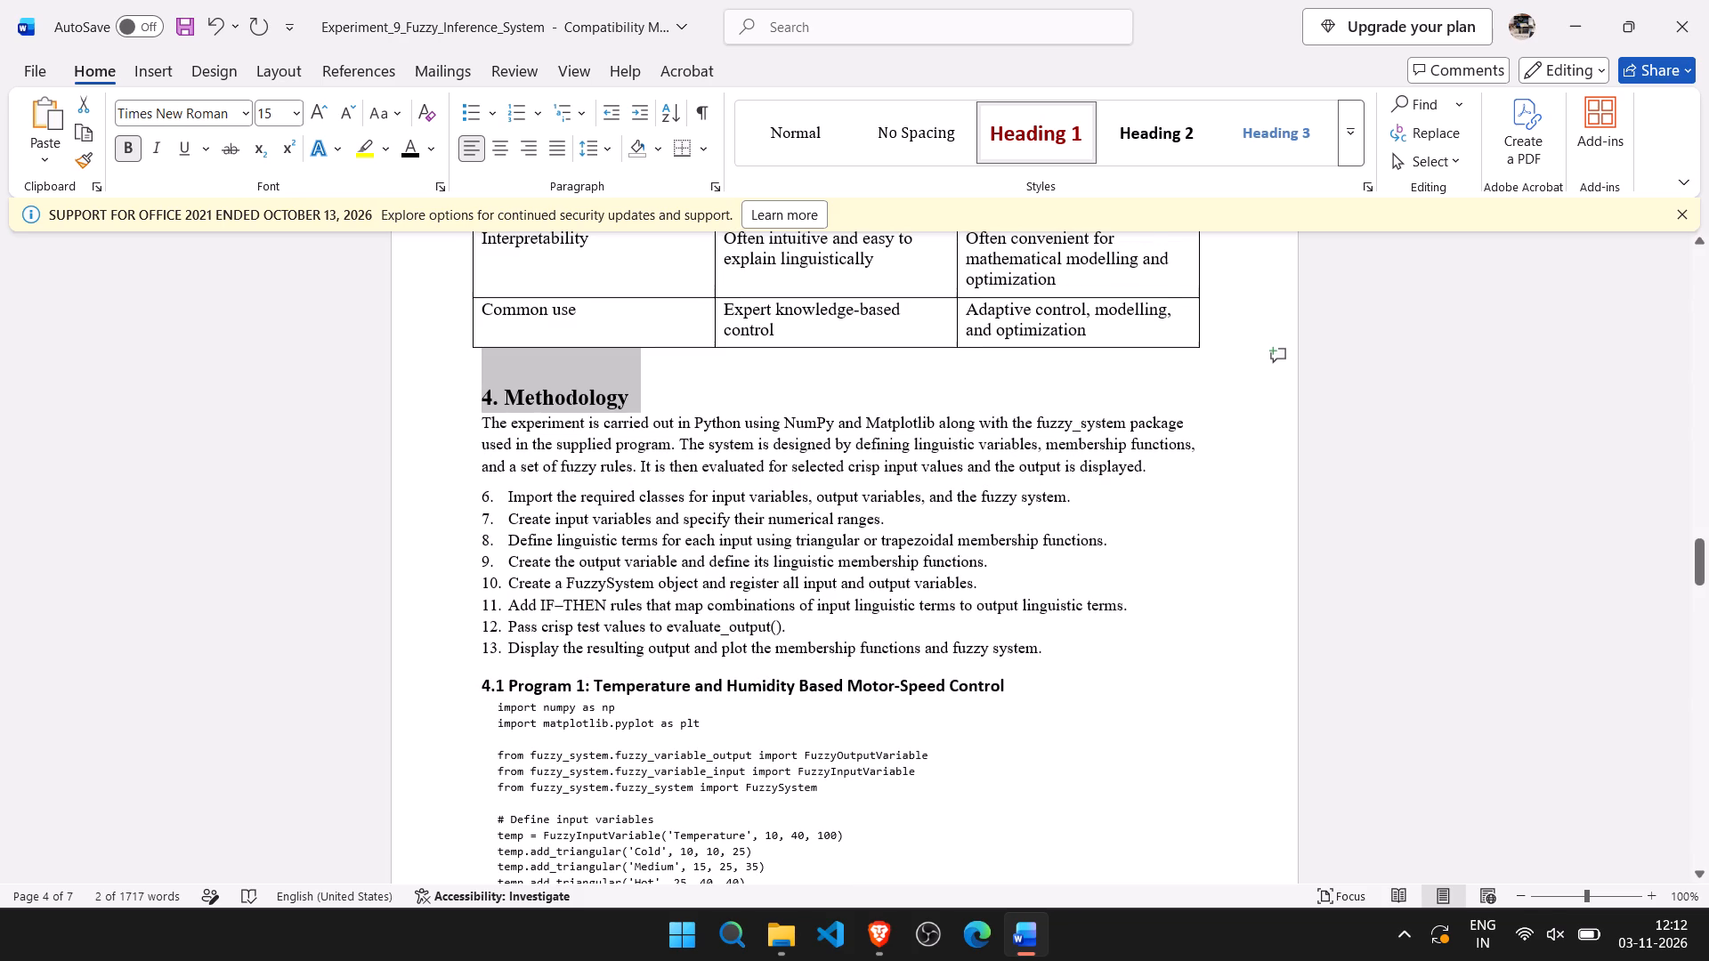
pyautogui.moveTo(1043, 652); pyautogui.dragTo(482, 412)
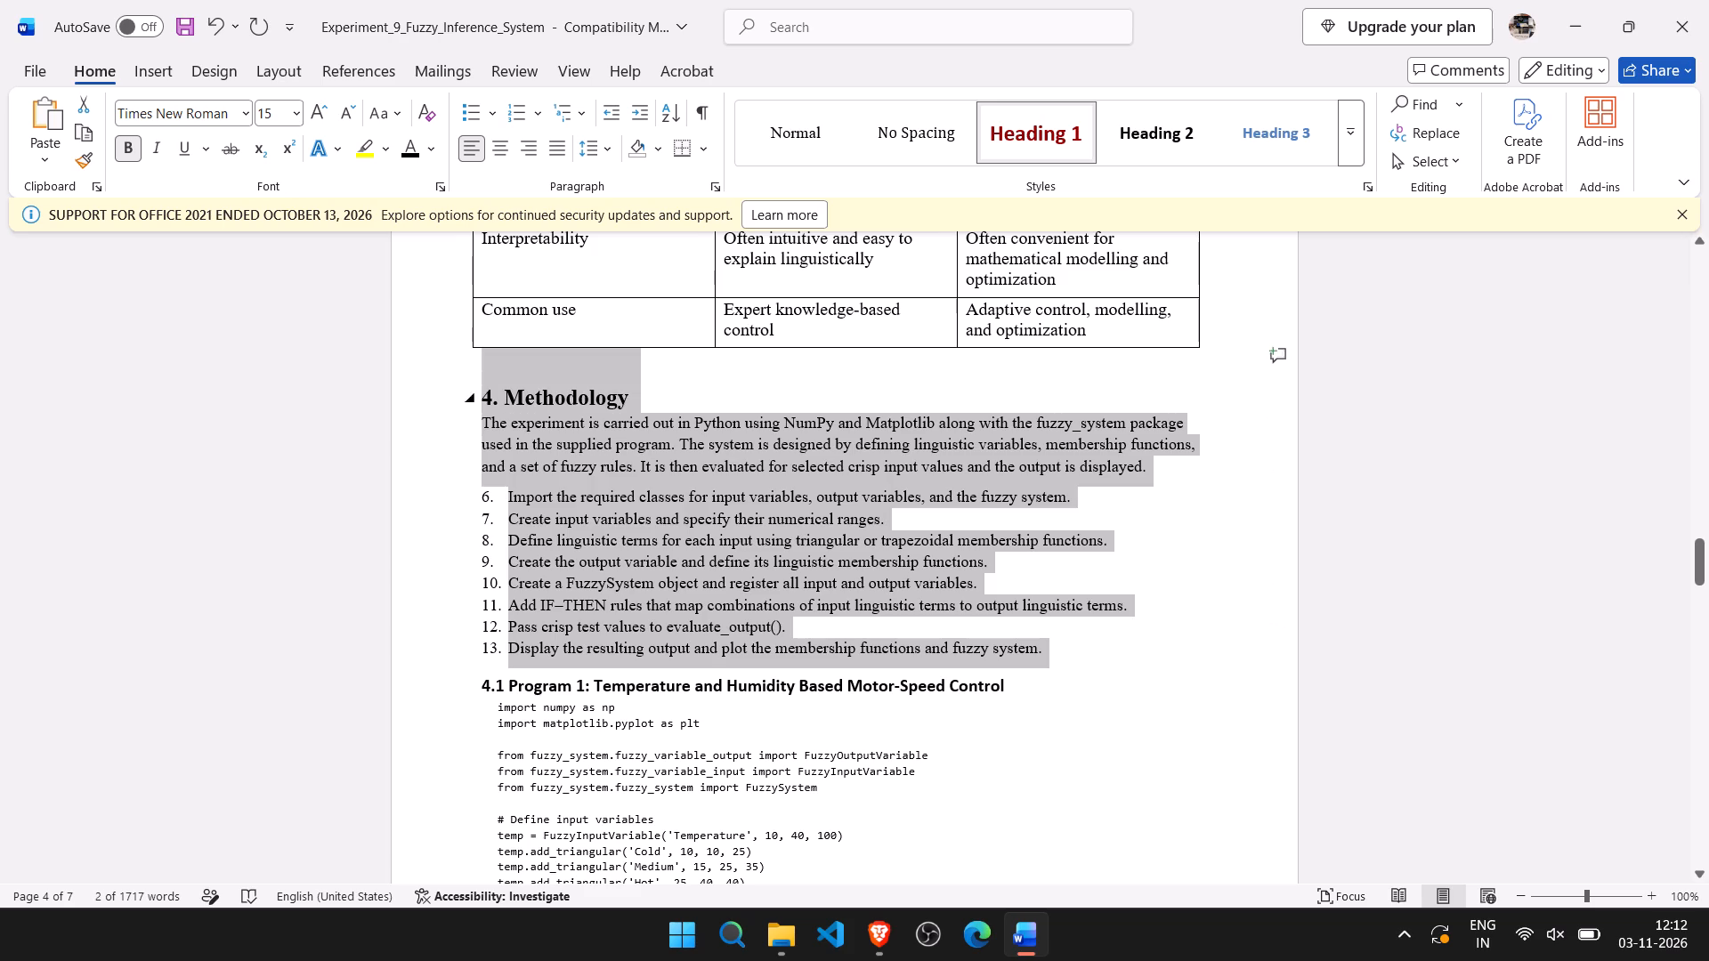
pyautogui.moveTo(482, 412); pyautogui.dragTo(482, 431)
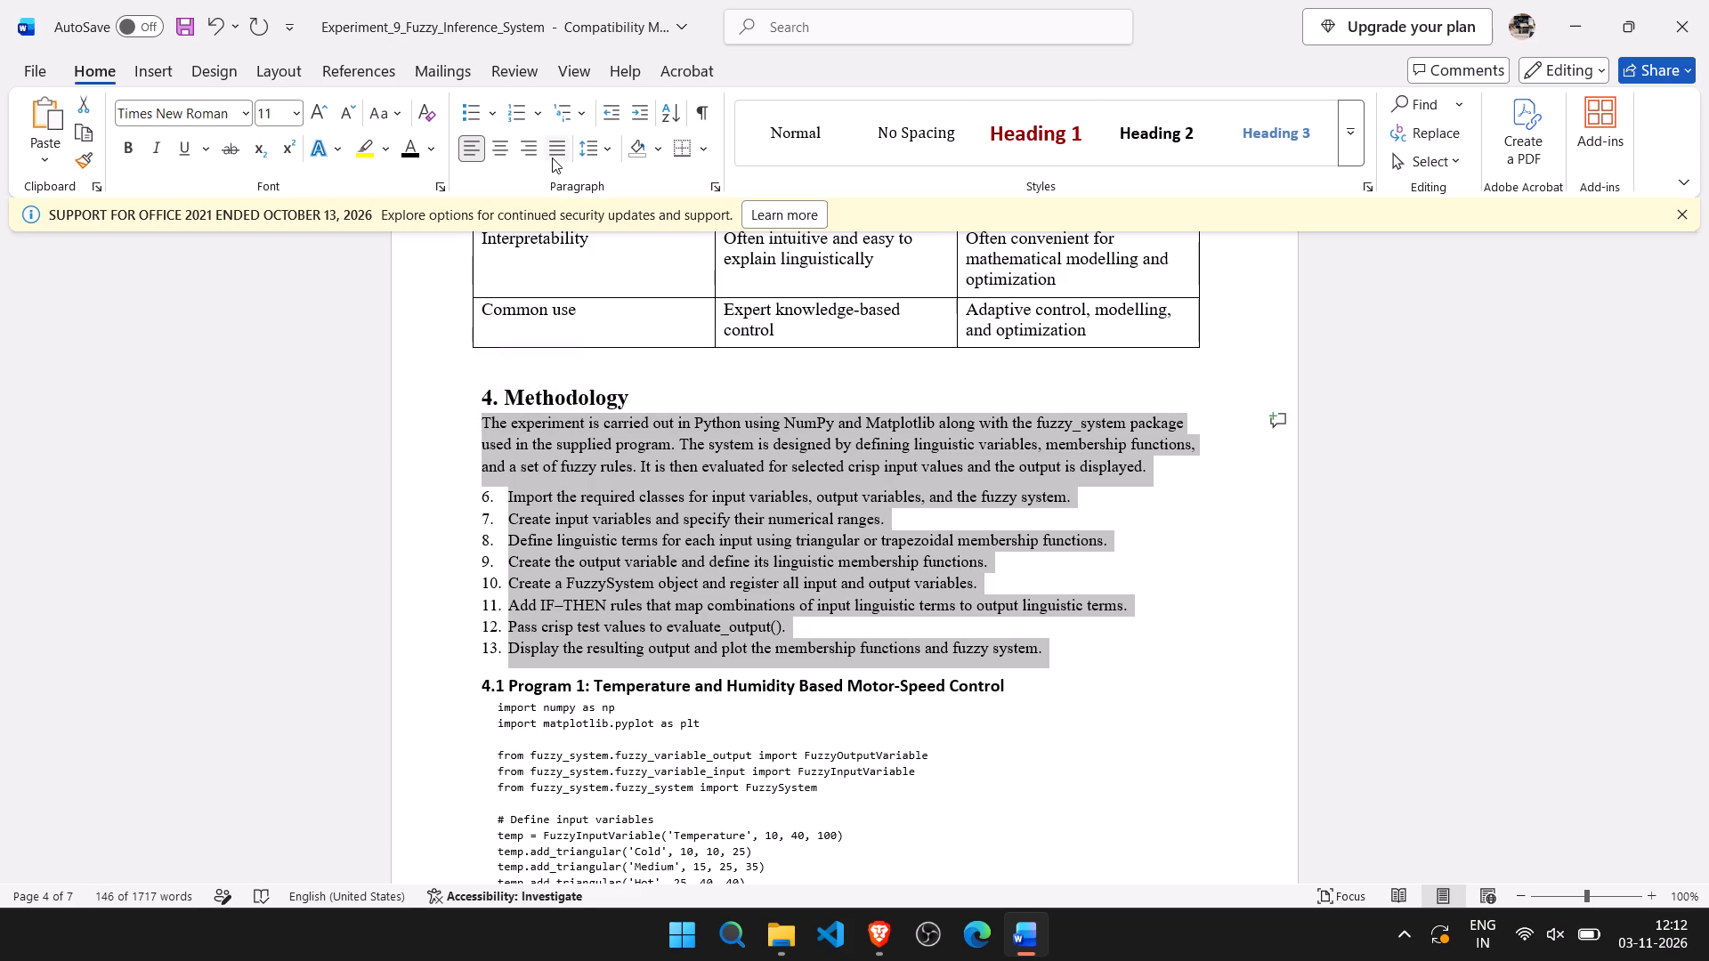
pyautogui.click(552, 156)
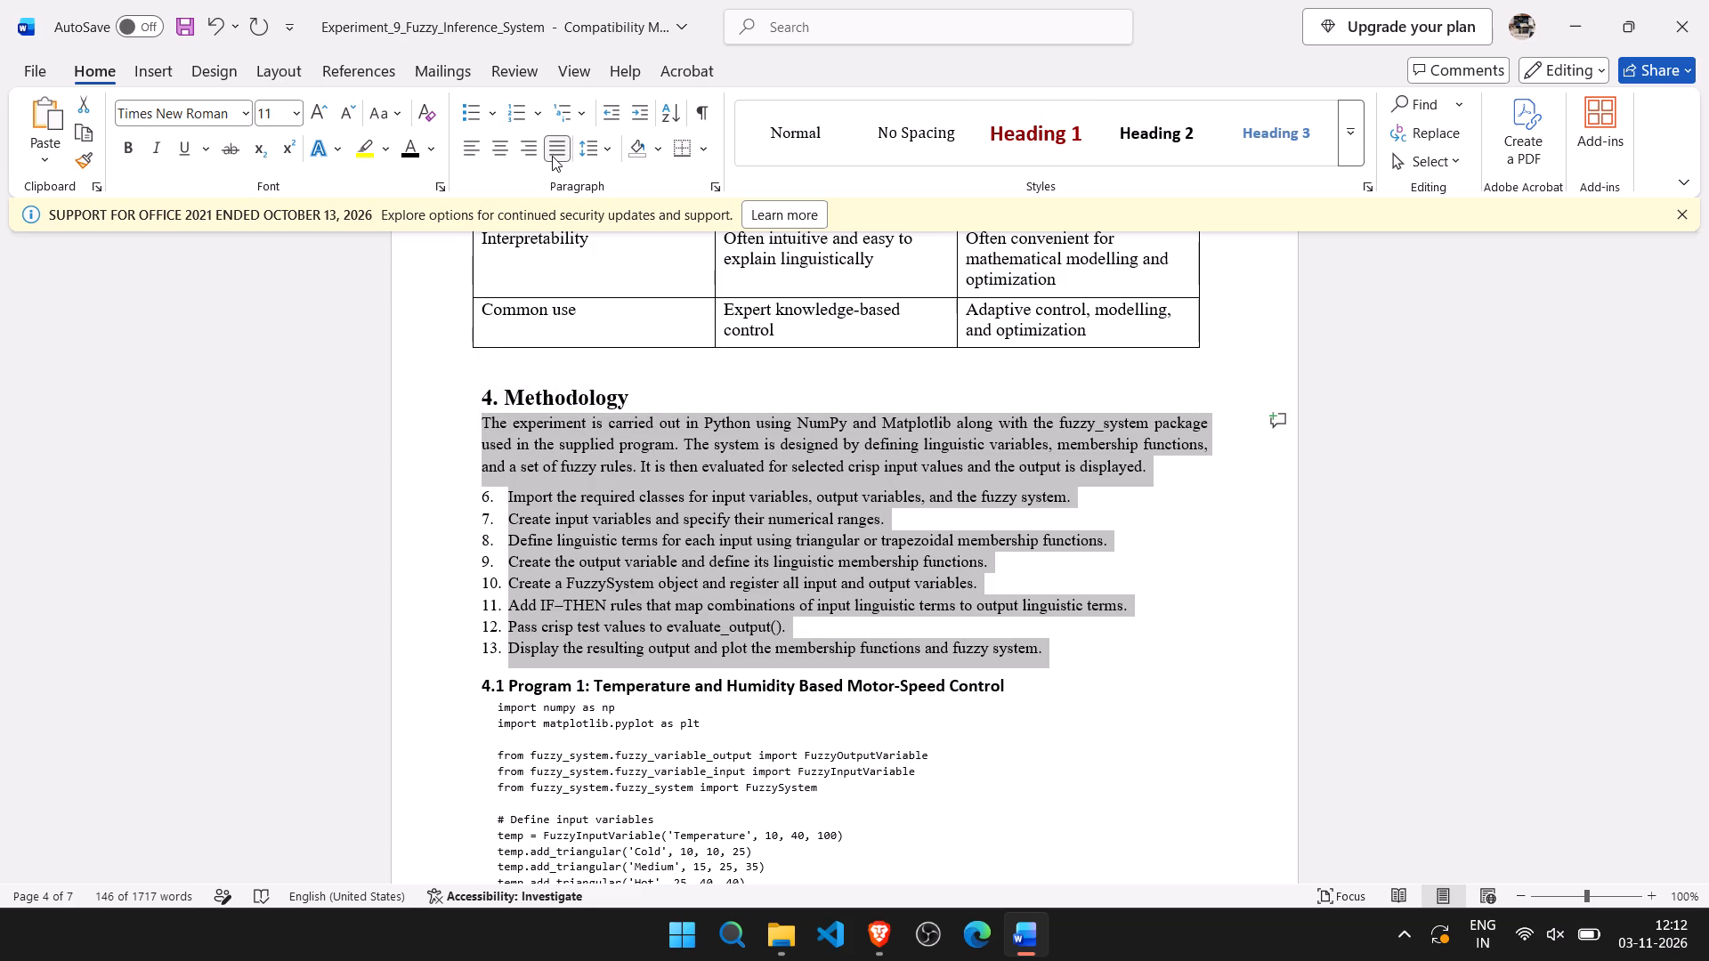
pyautogui.click(297, 117)
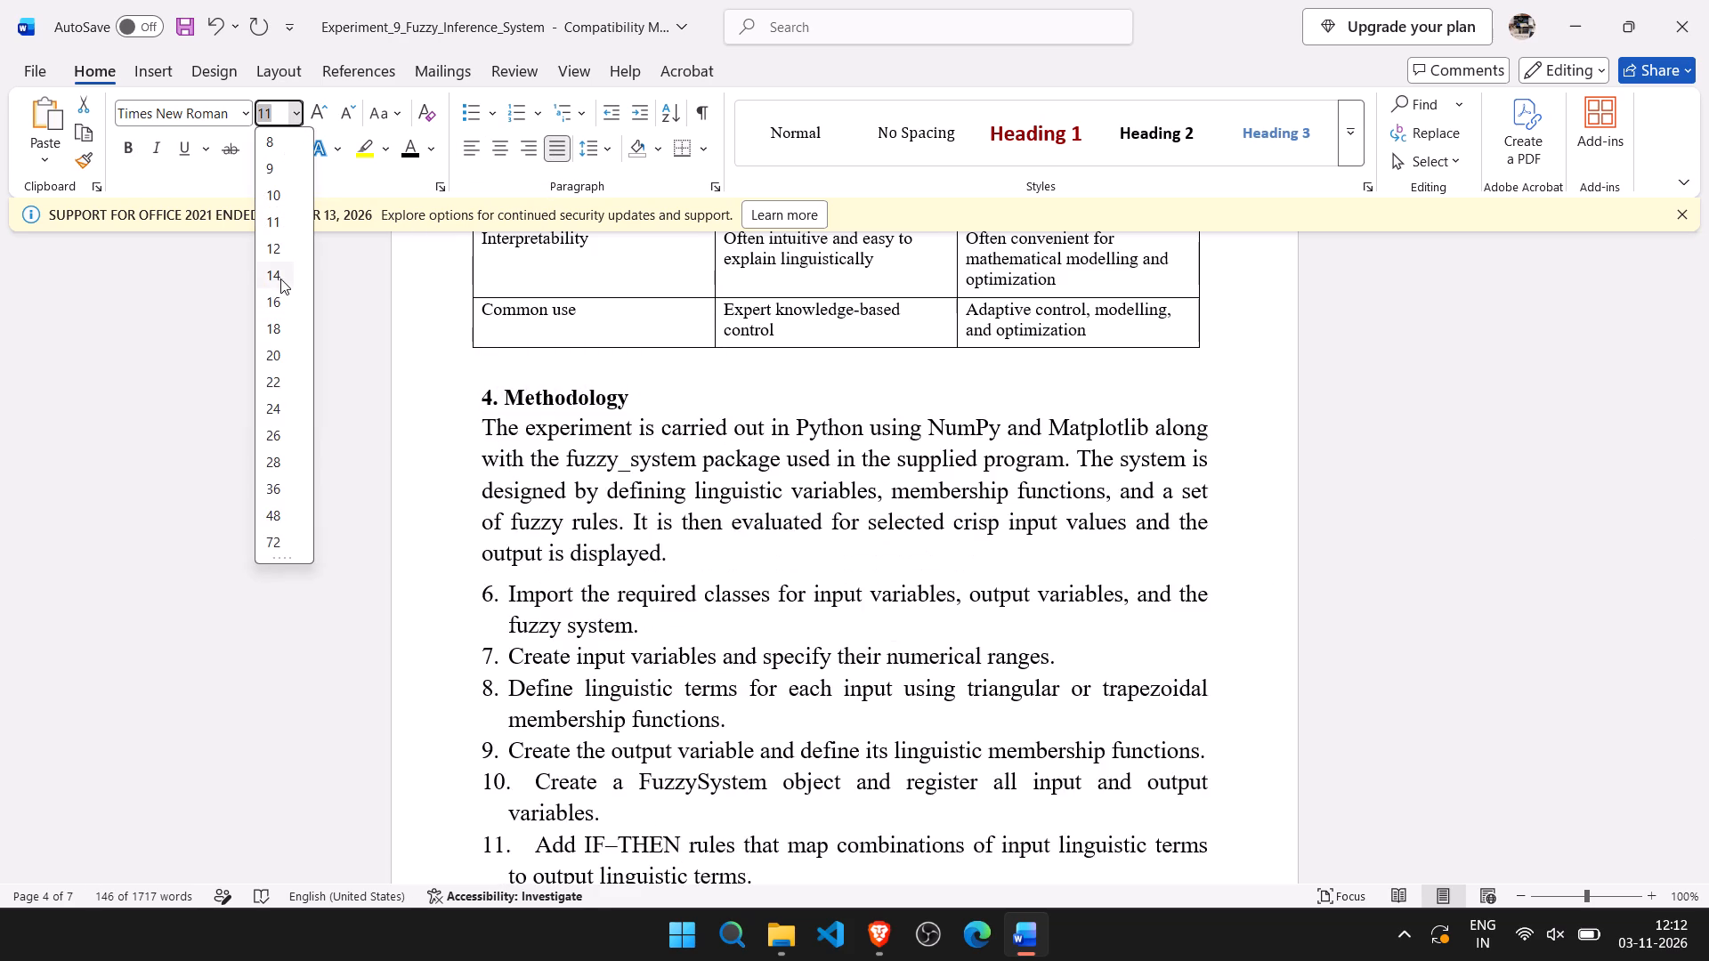
pyautogui.click(276, 254)
pyautogui.scroll(-1, 641, 629)
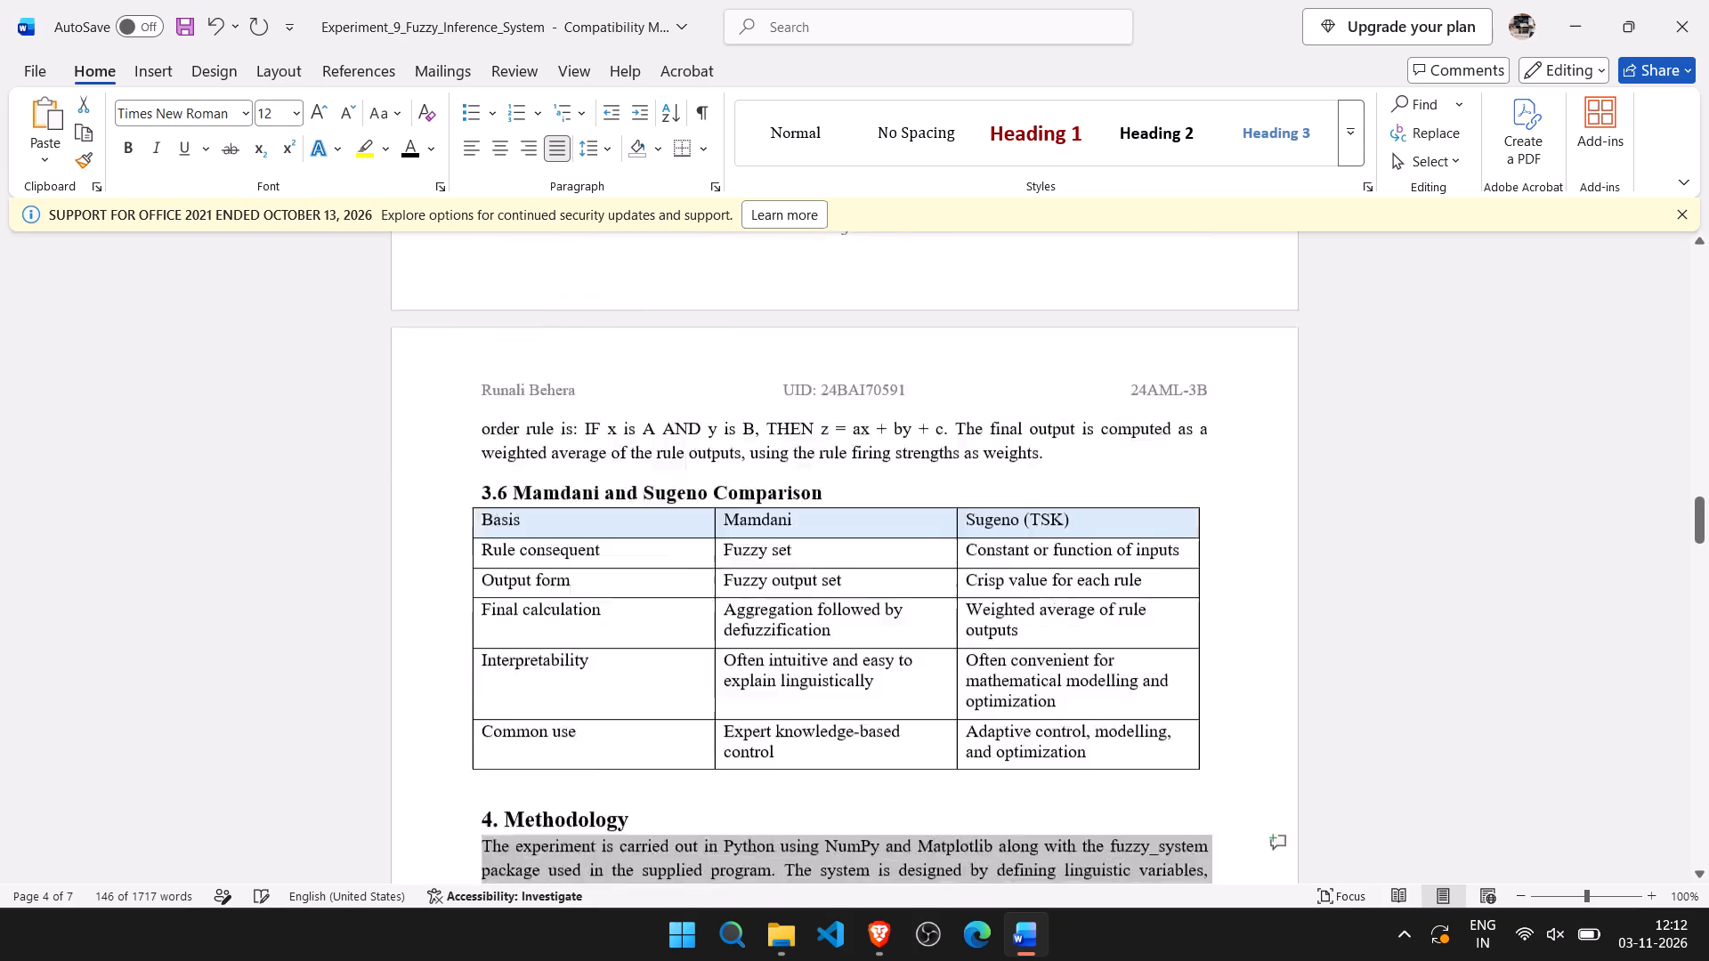
pyautogui.scroll(-1, 641, 629)
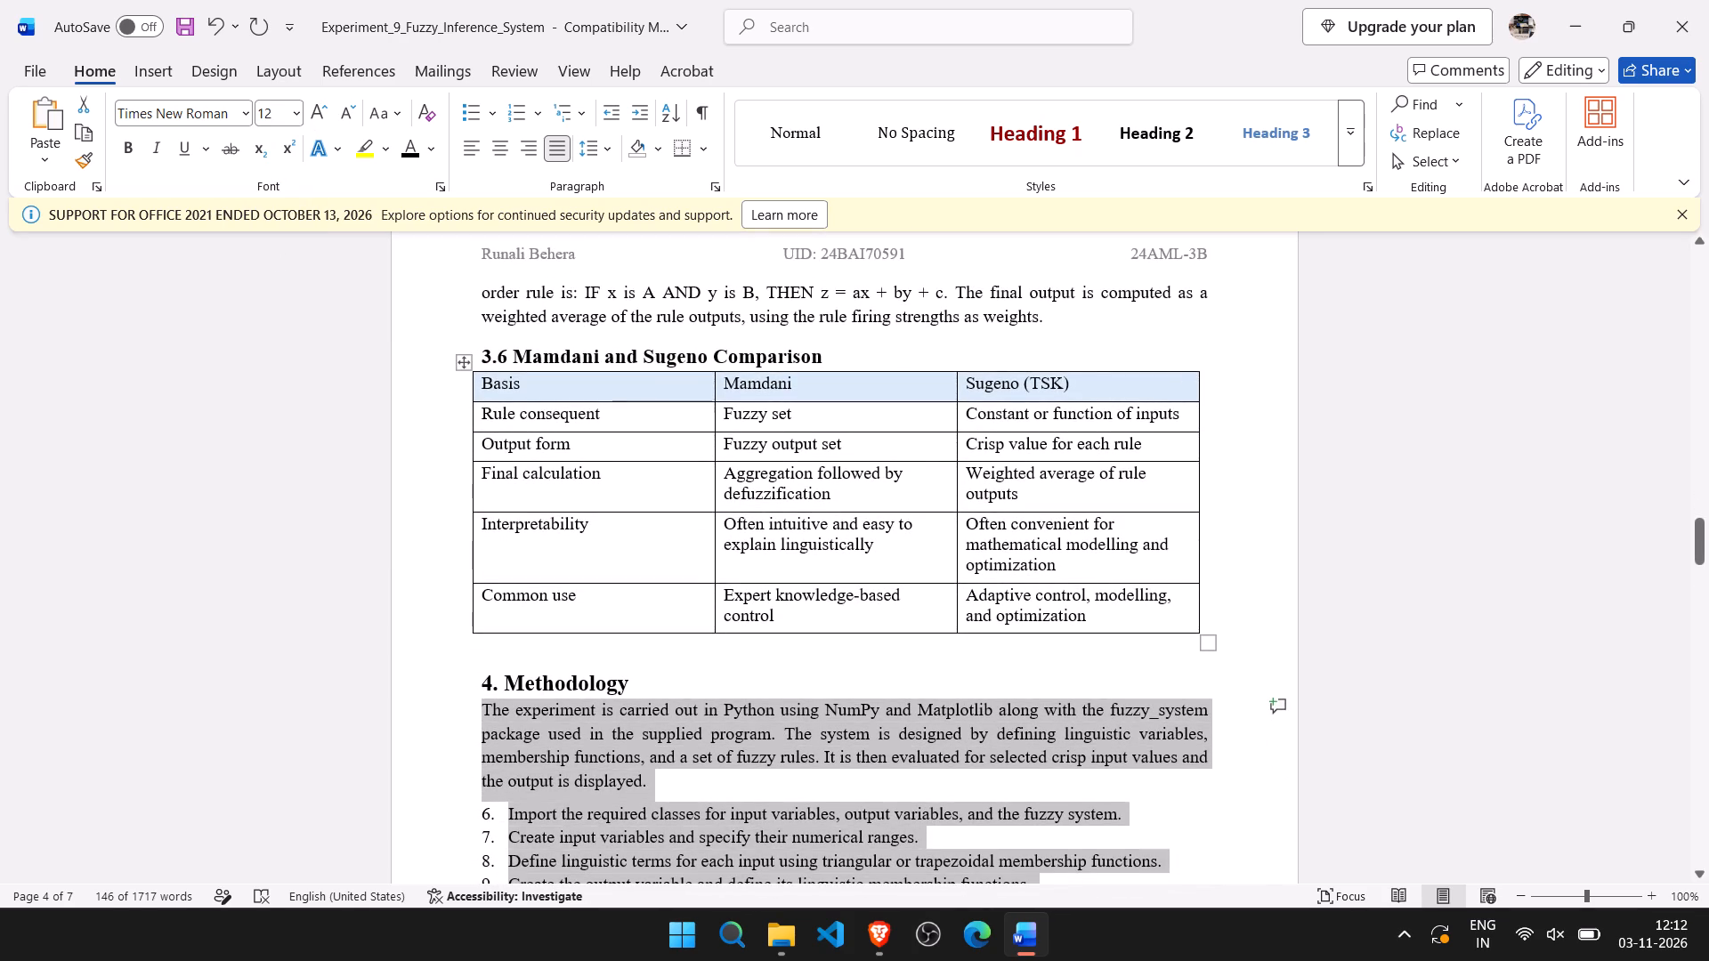
pyautogui.scroll(-2, 641, 629)
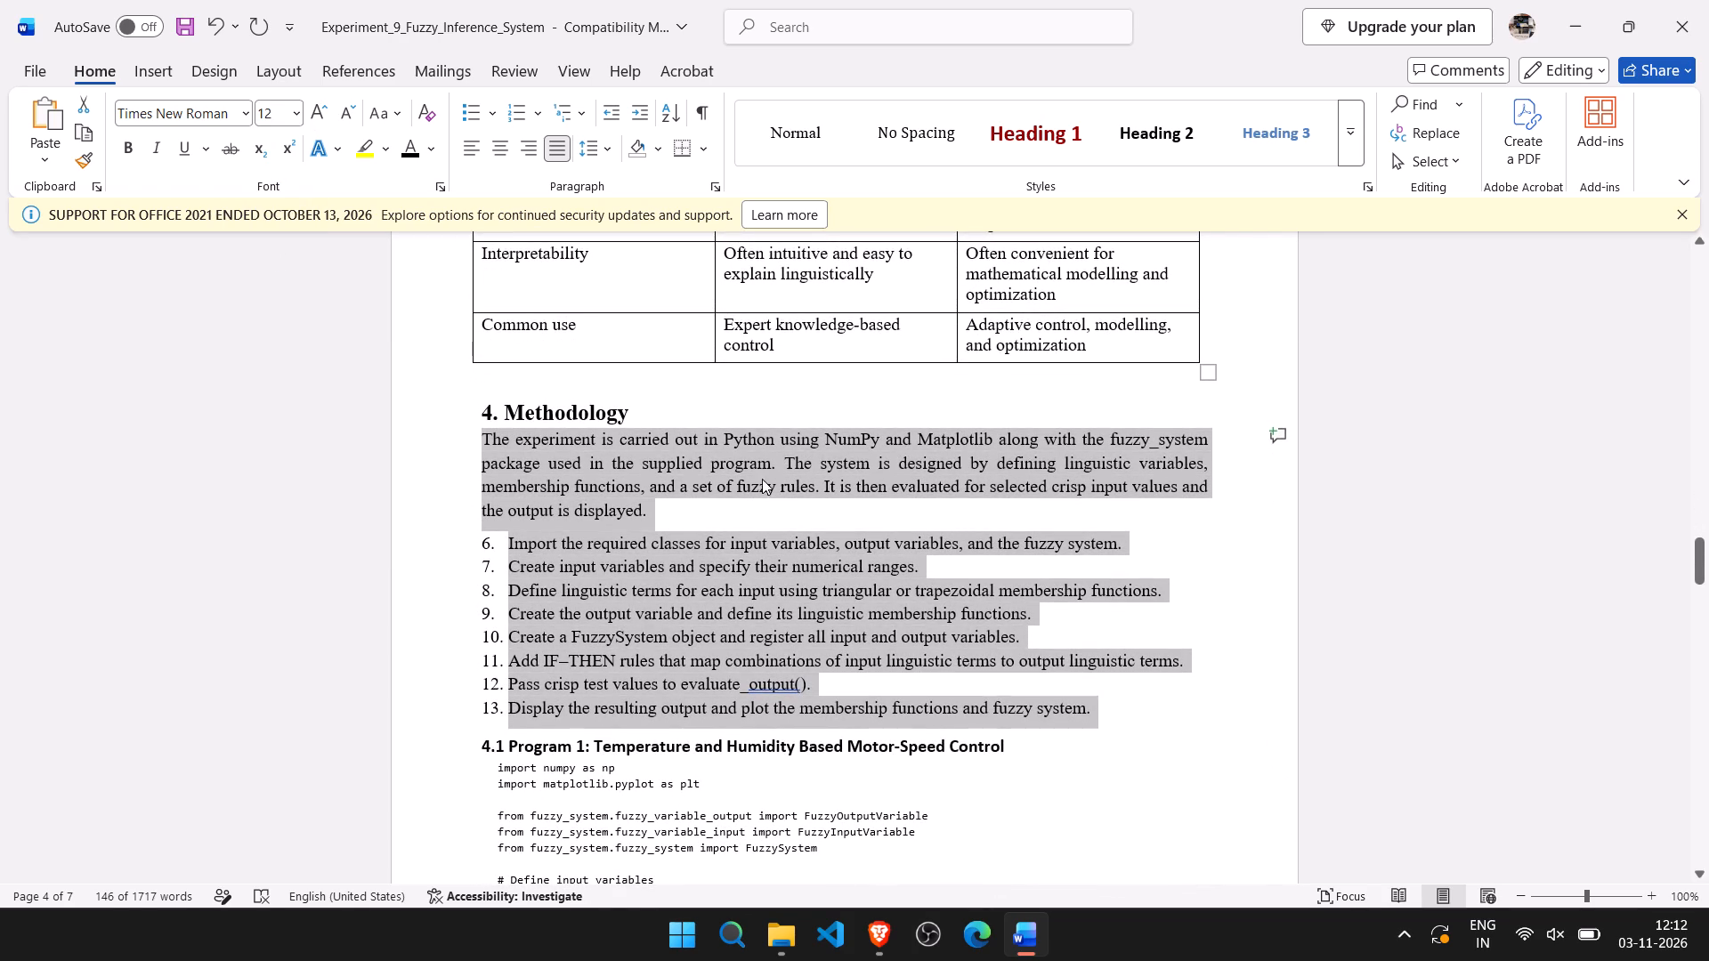
pyautogui.click(757, 496)
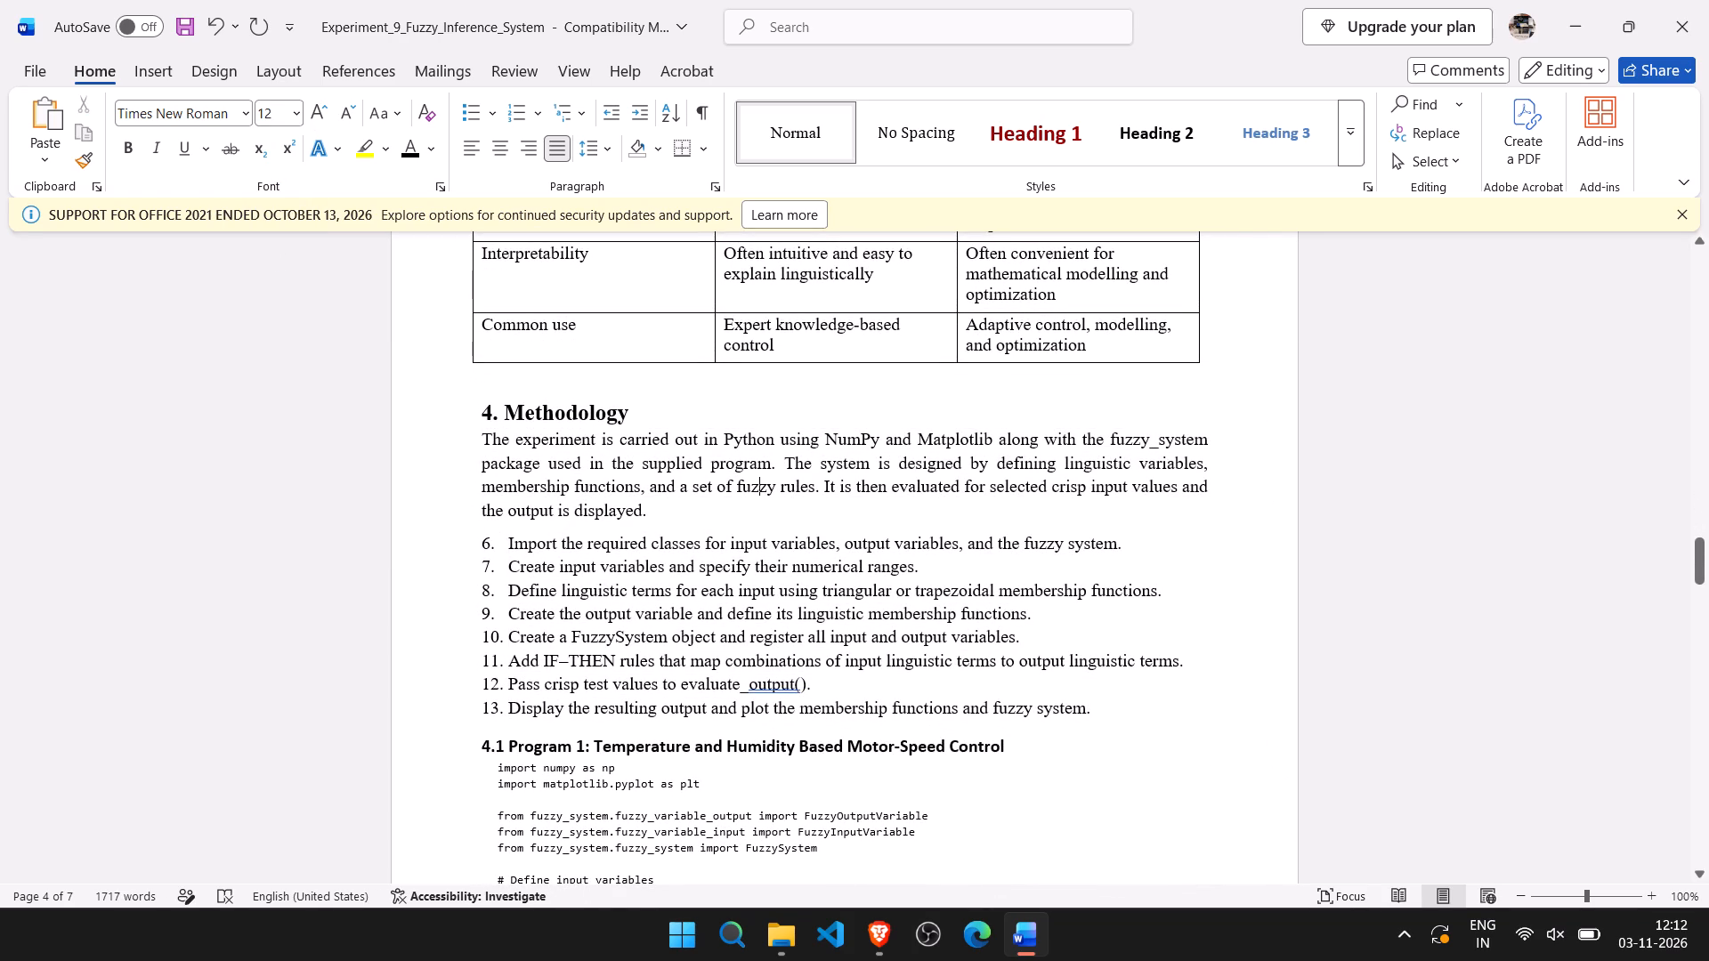
# Restart the numbering of the list below the Methodology paragraph so its eight items run from 1 to 8.
pyautogui.moveTo(503, 541); pyautogui.dragTo(1130, 700)
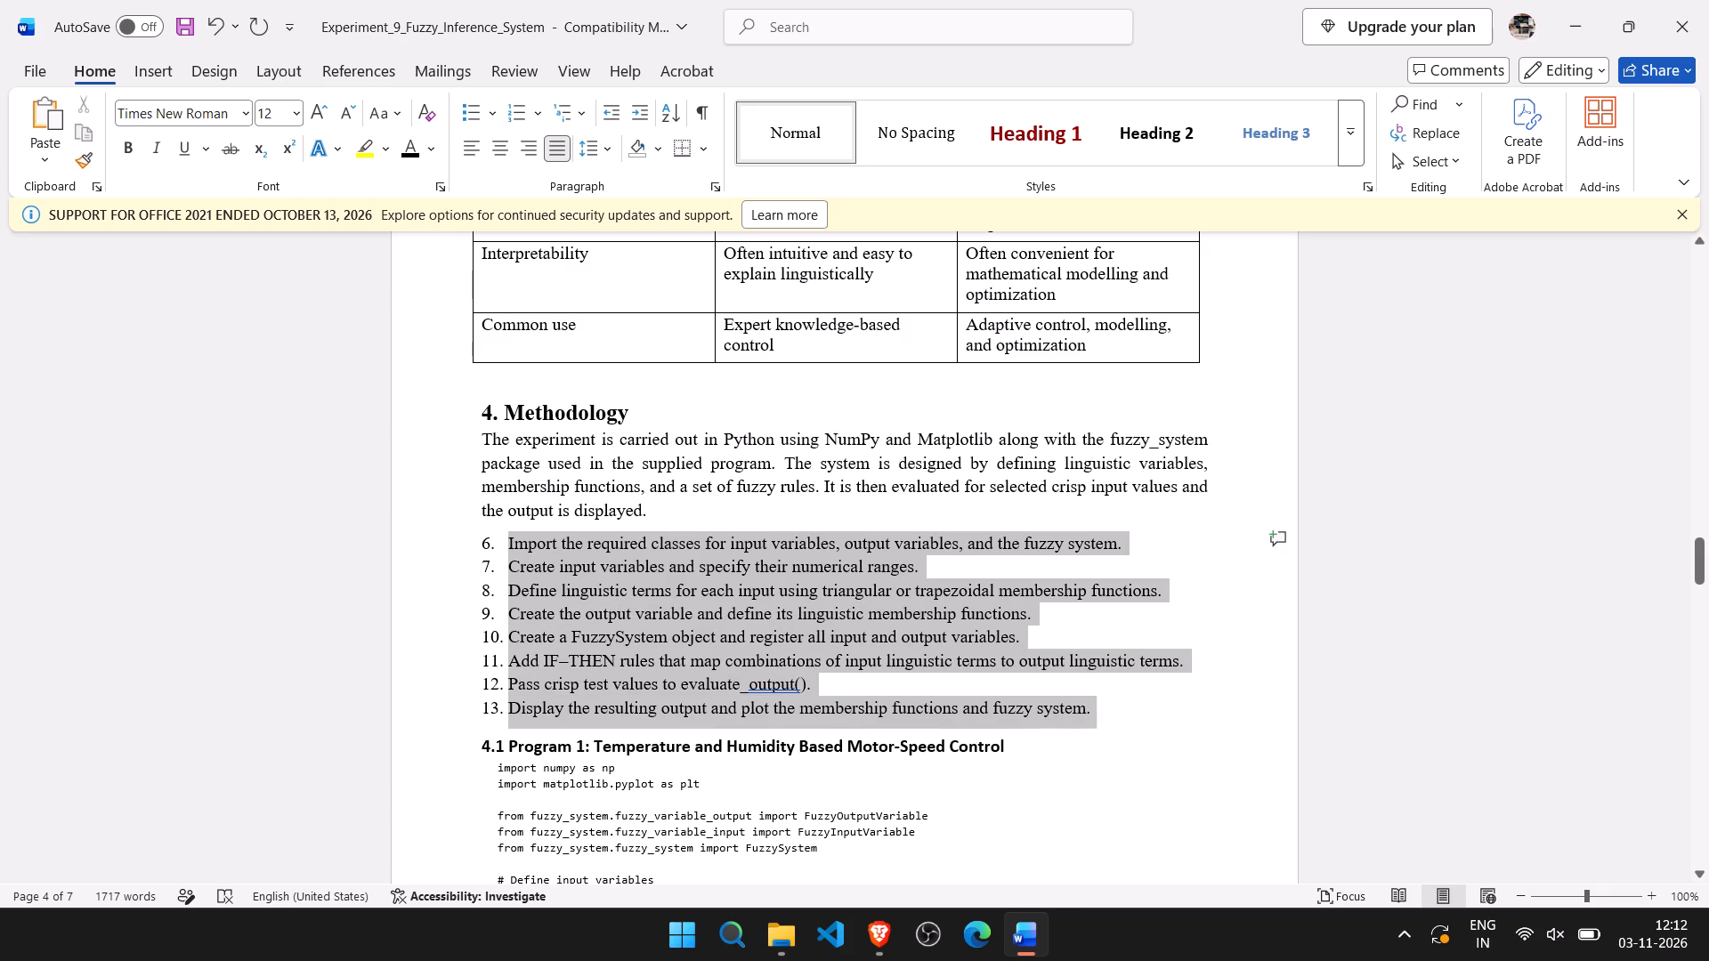
pyautogui.moveTo(1130, 700); pyautogui.dragTo(1187, 700)
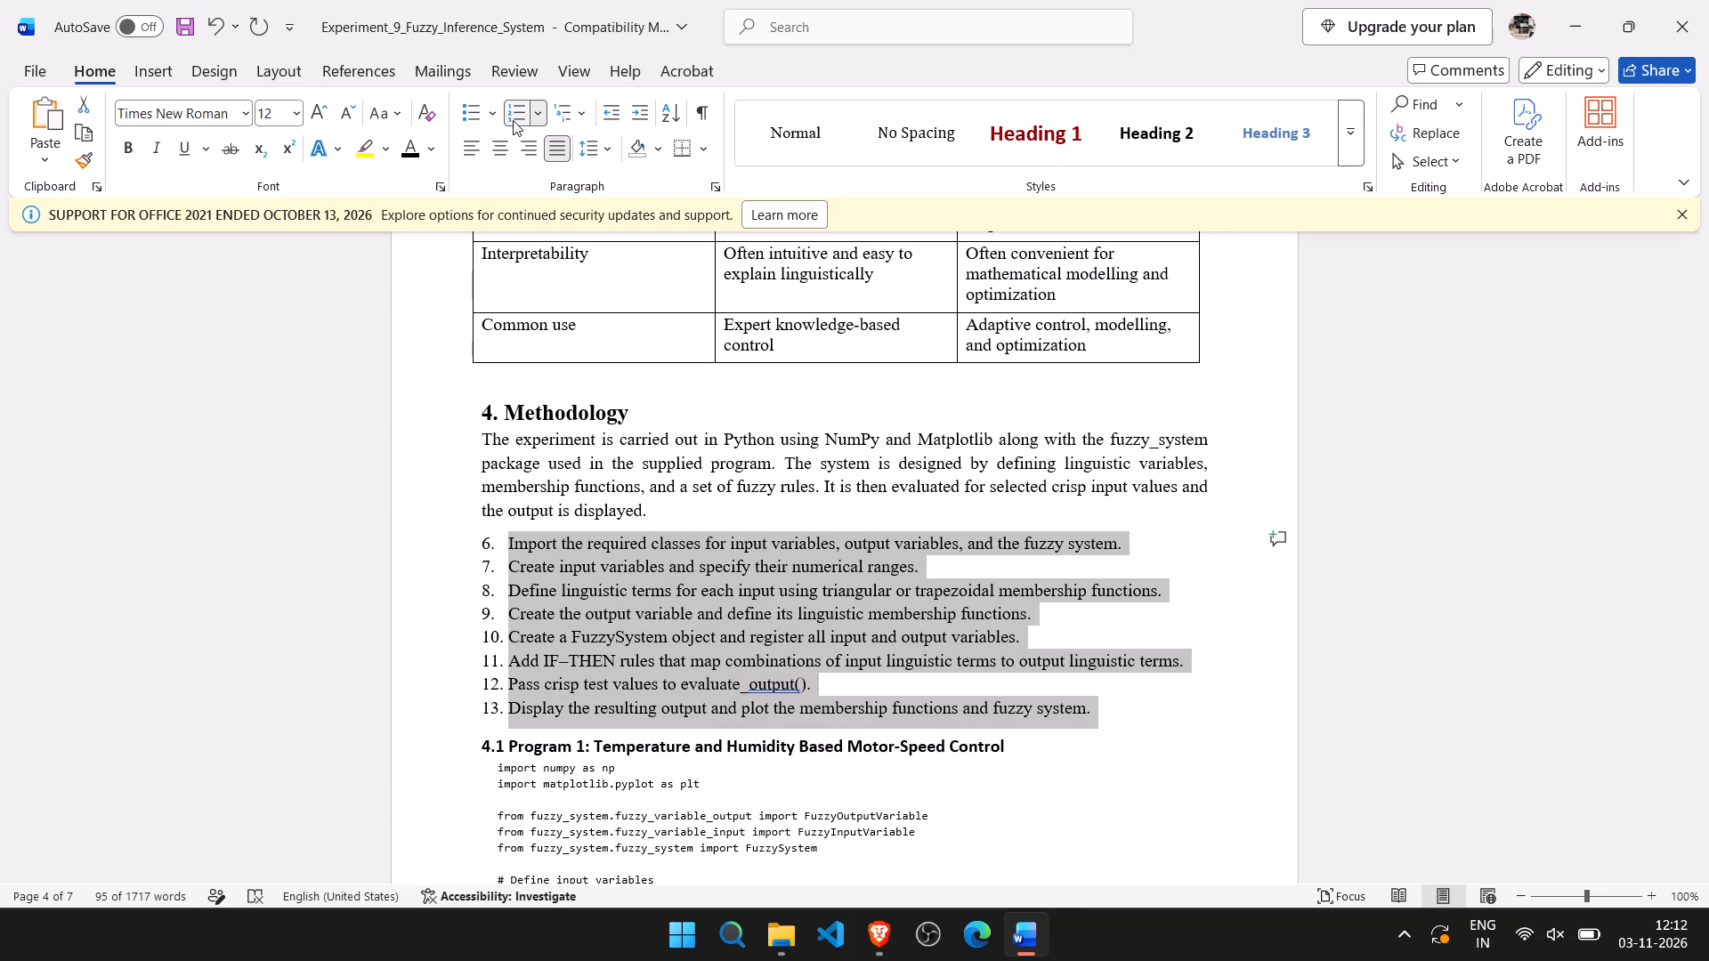
pyautogui.click(507, 111)
pyautogui.click(507, 111)
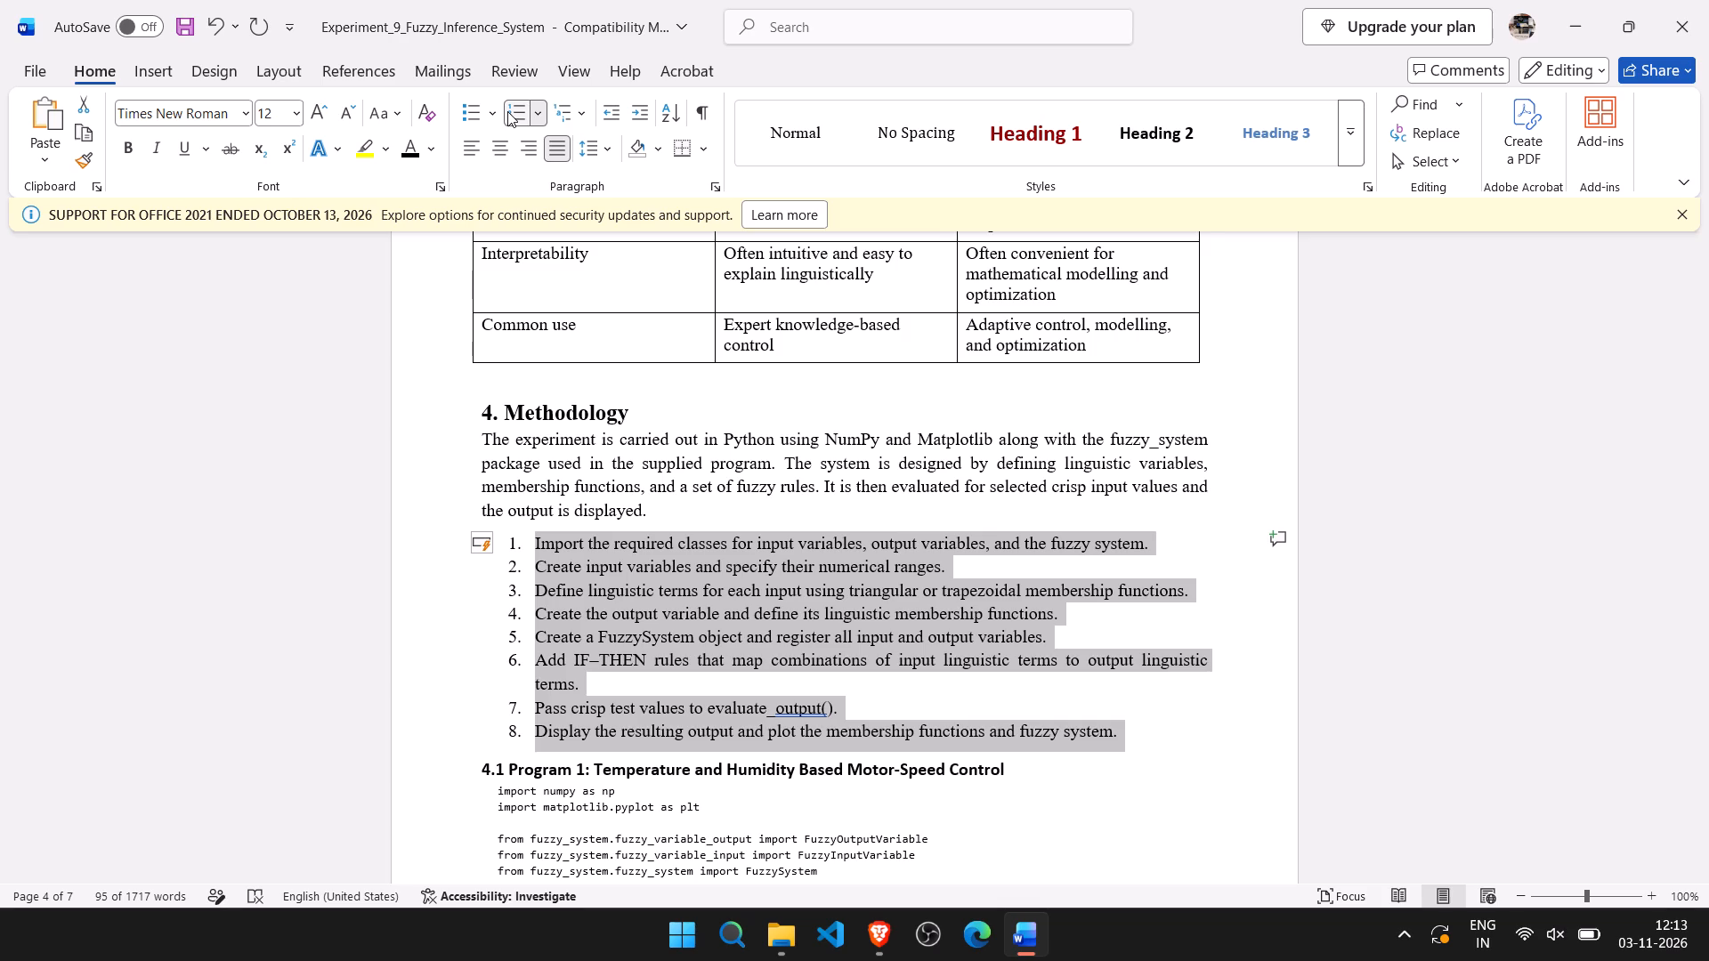
pyautogui.click(417, 589)
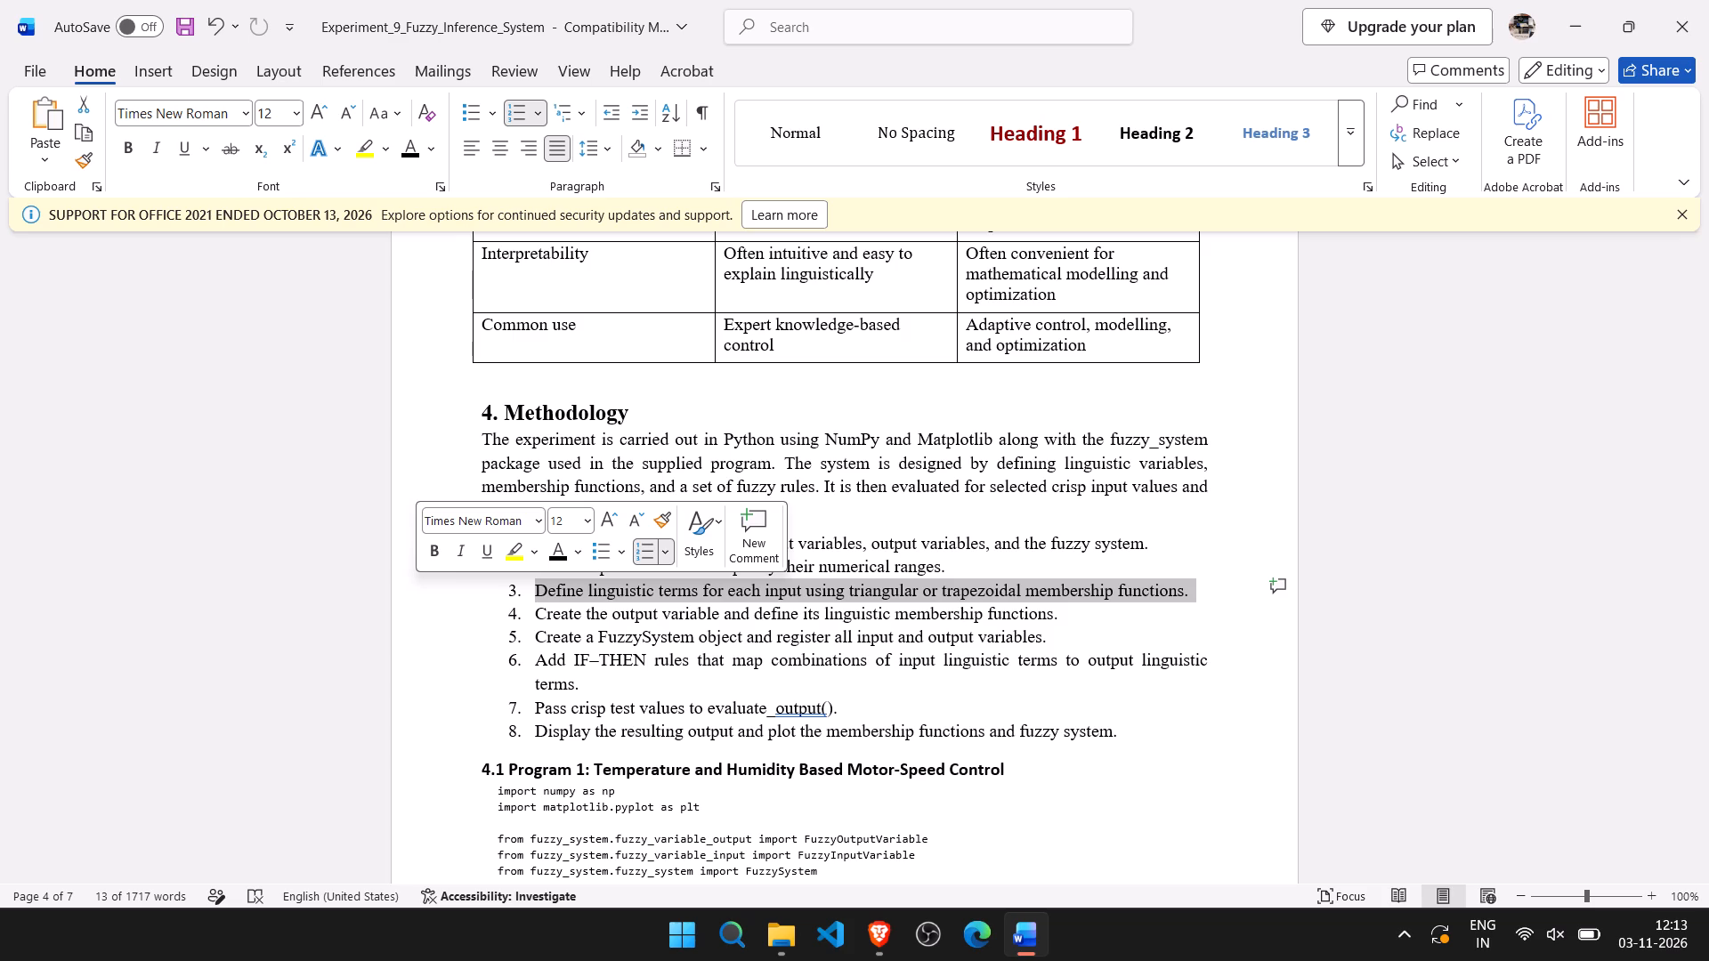
pyautogui.click(698, 718)
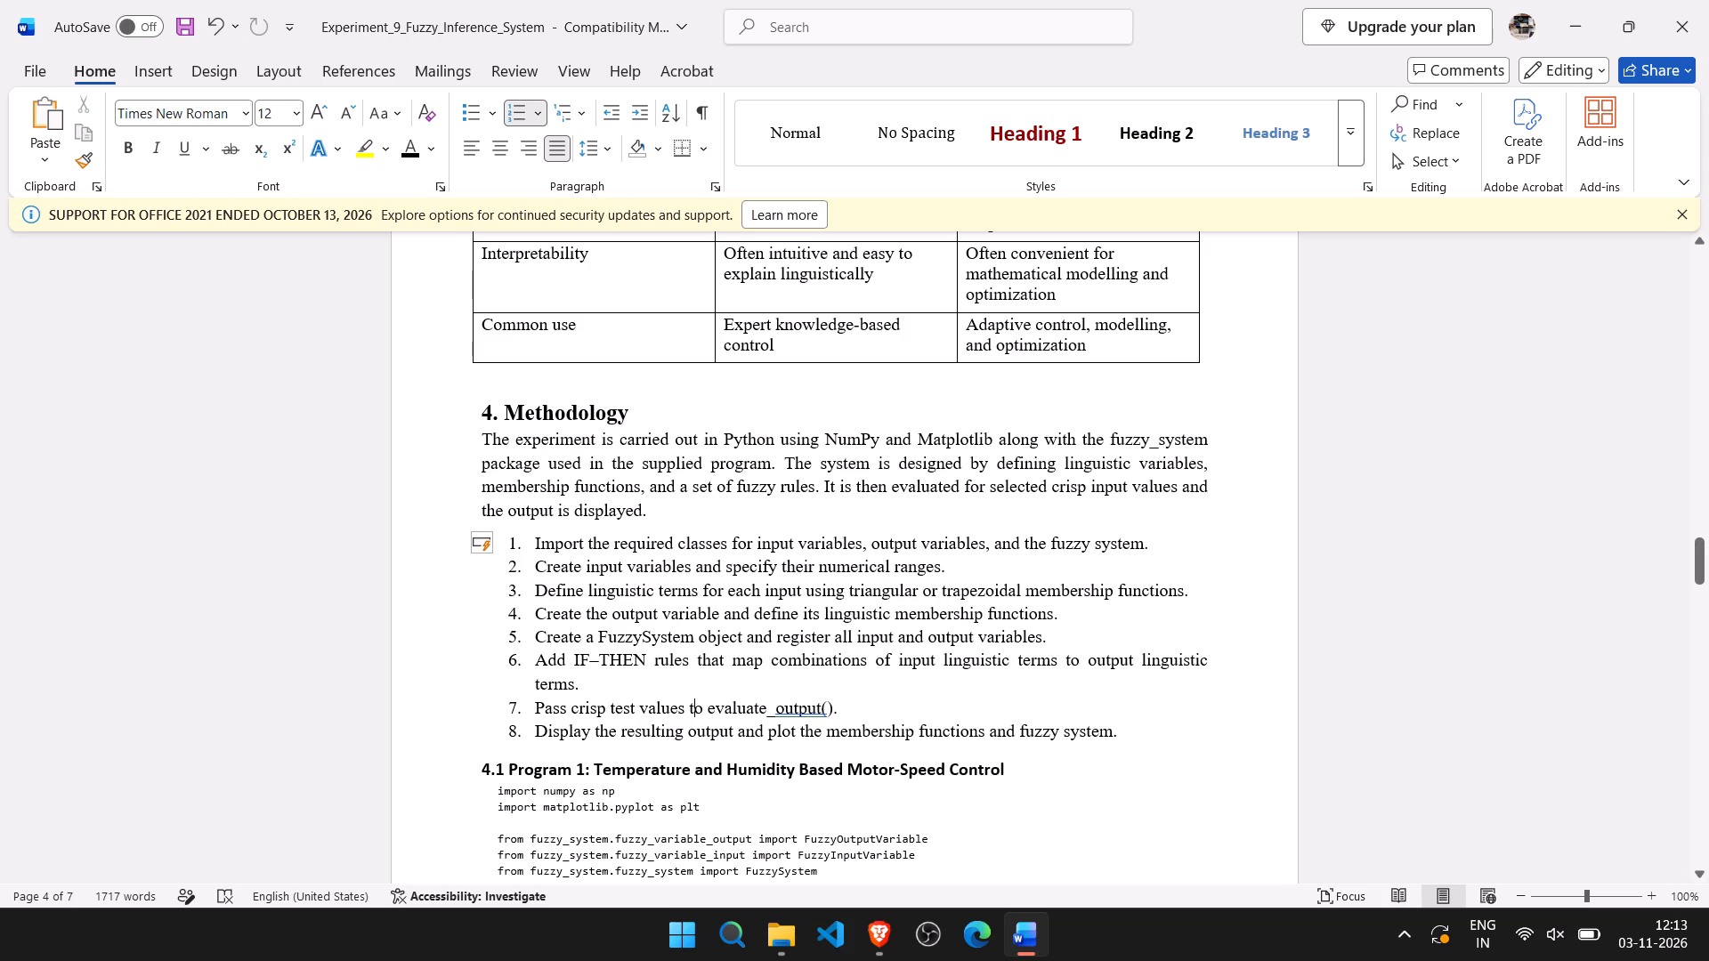
# Replace the underscore before "output()" in item 7 of the Methodology list with a space.
pyautogui.click(776, 710)
pyautogui.press('BackSpace')
pyautogui.press('space')
# Delete the subheading "4.1 Program 1: Temperature and Humidity Based Motor-Speed Control" above the first code listing.
pyautogui.scroll(-1, 931, 716)
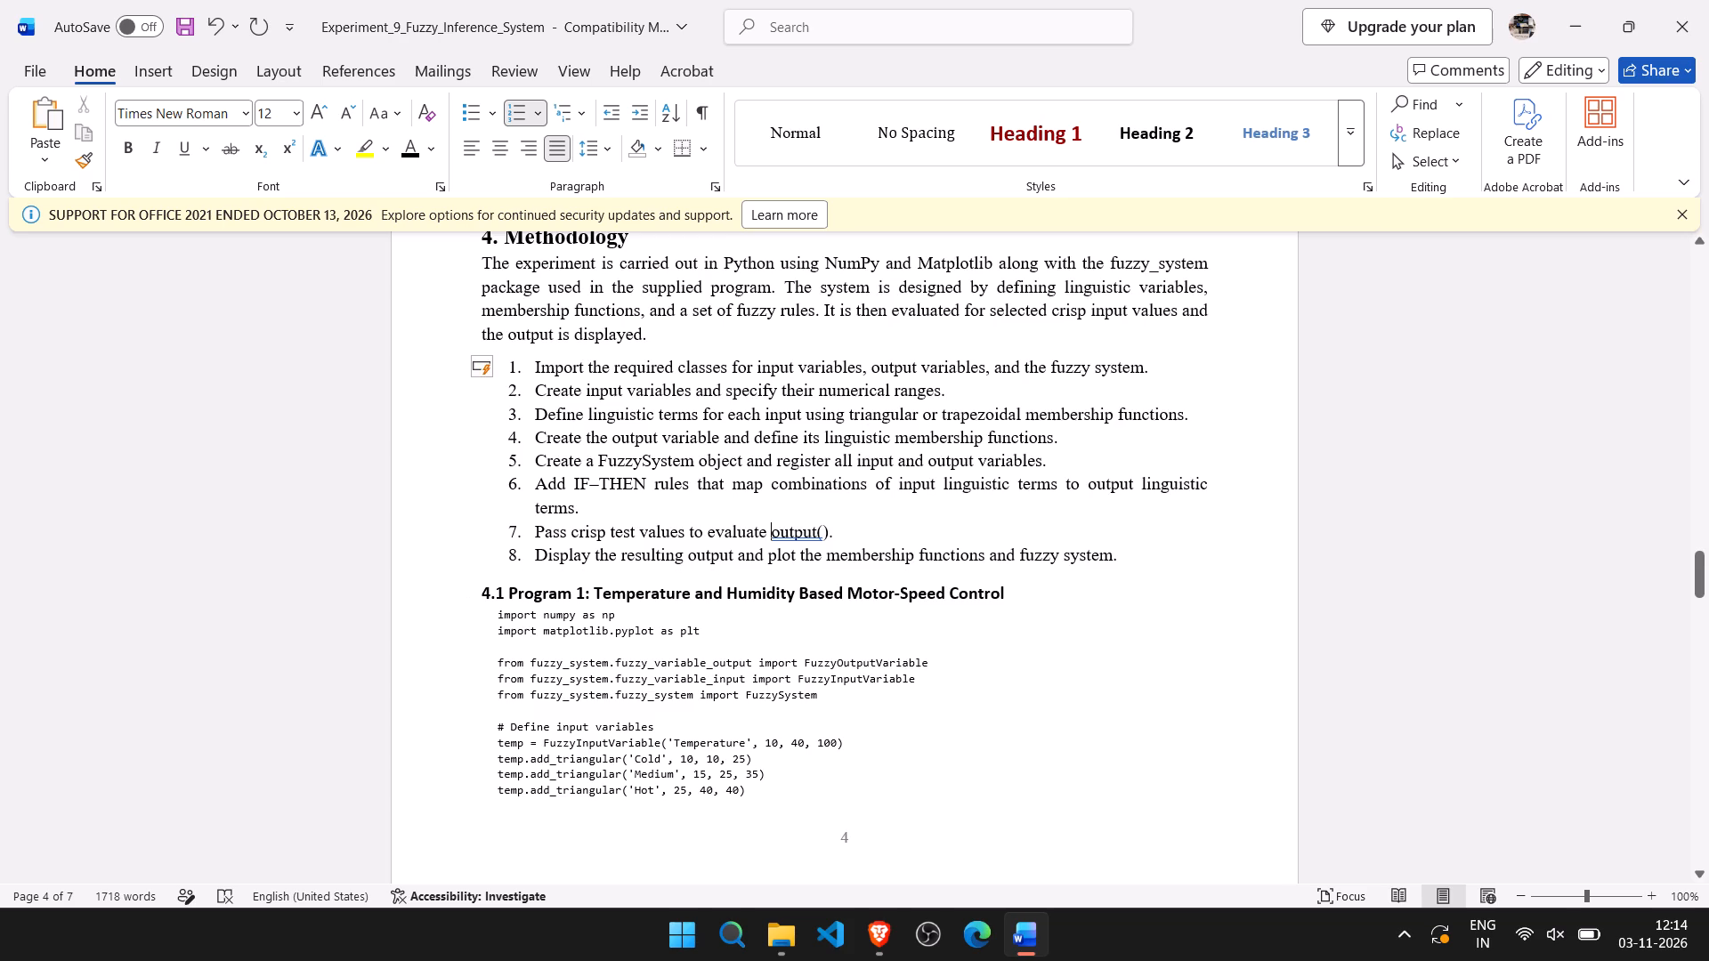
pyautogui.scroll(-1, 866, 706)
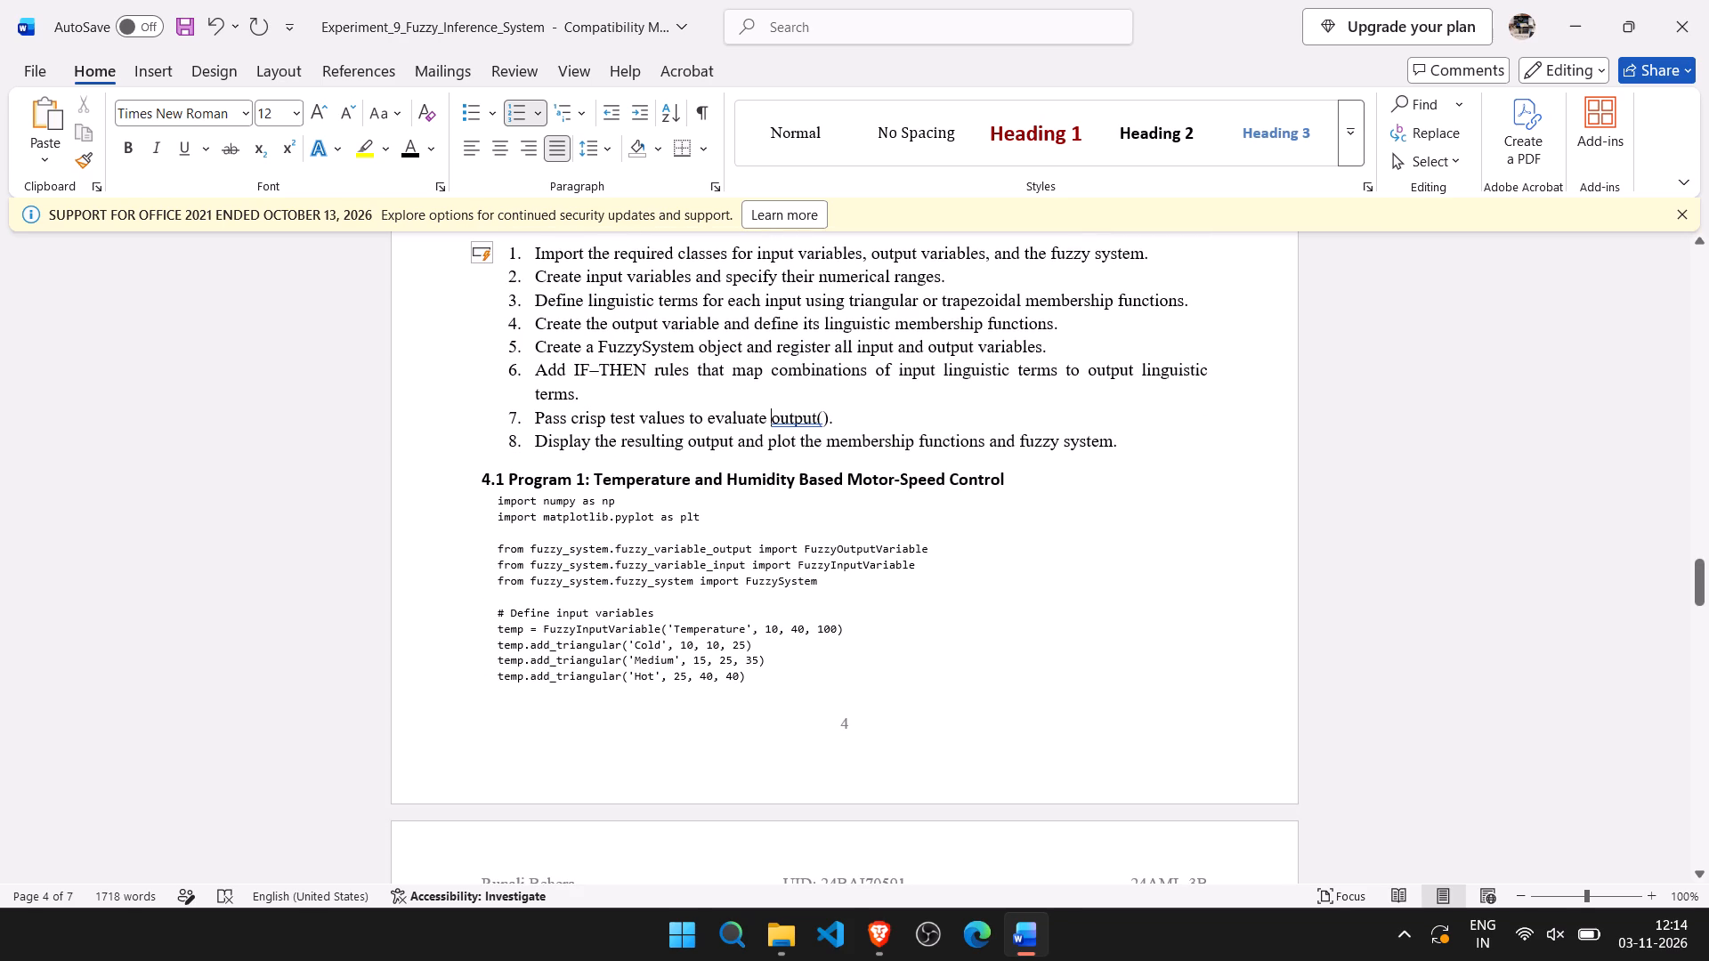
pyautogui.scroll(-5, 623, 495)
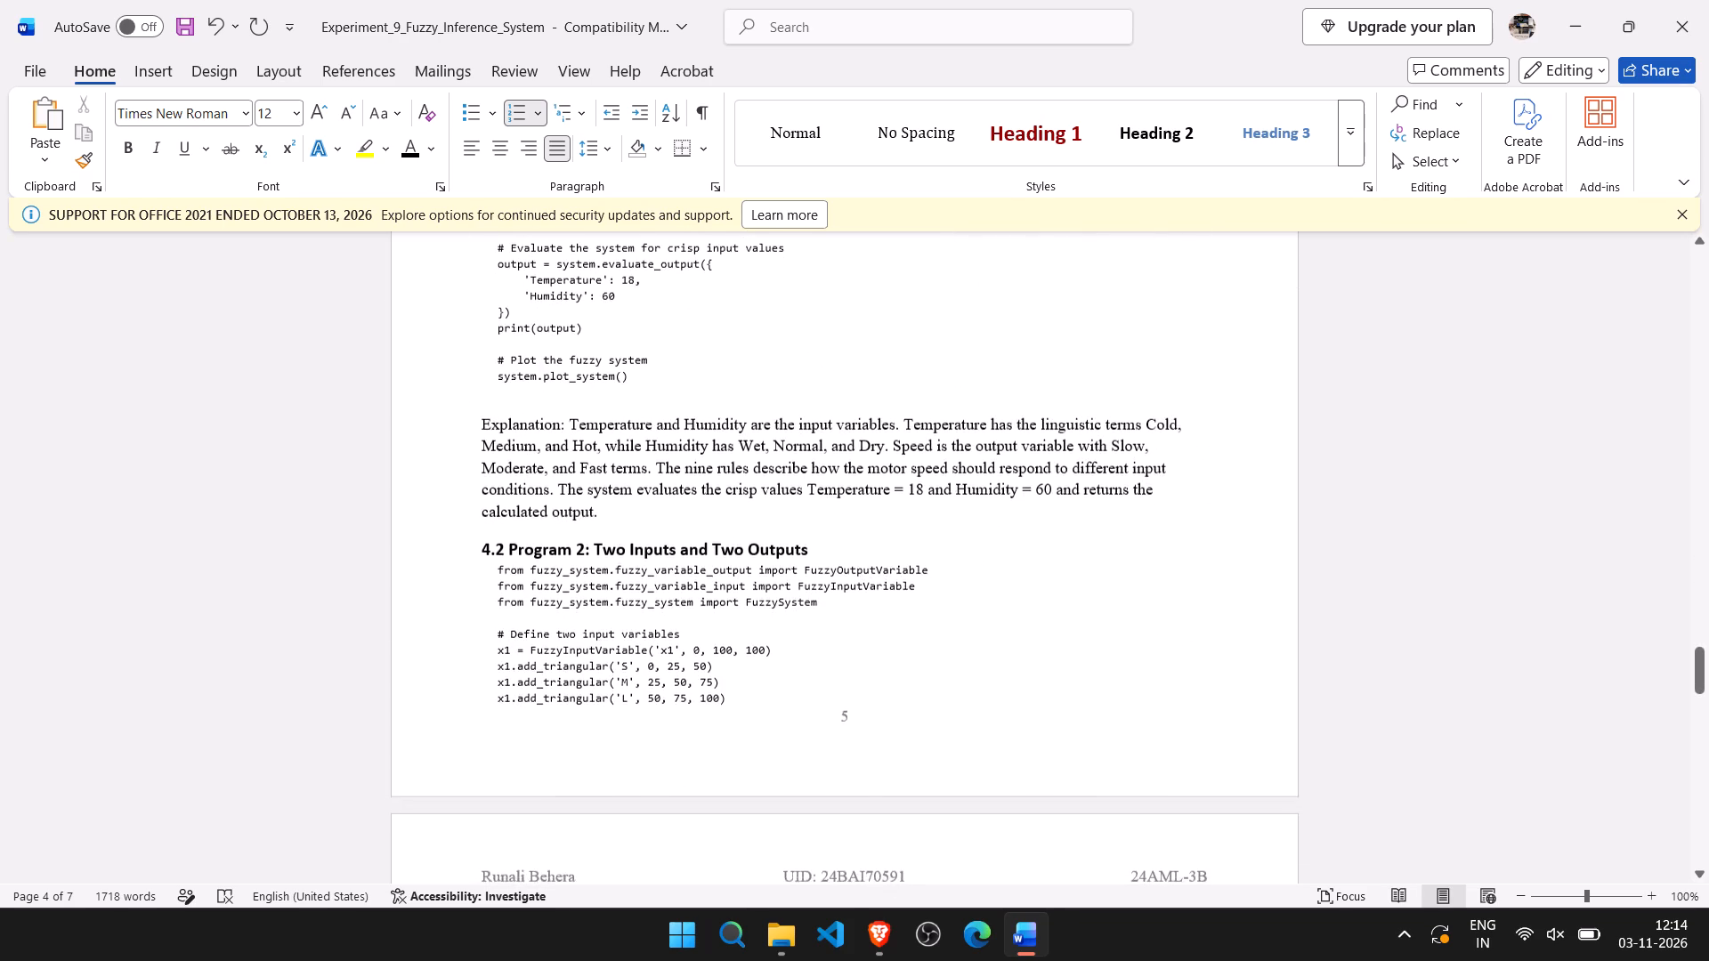
pyautogui.scroll(-4, 623, 495)
pyautogui.scroll(2, 623, 495)
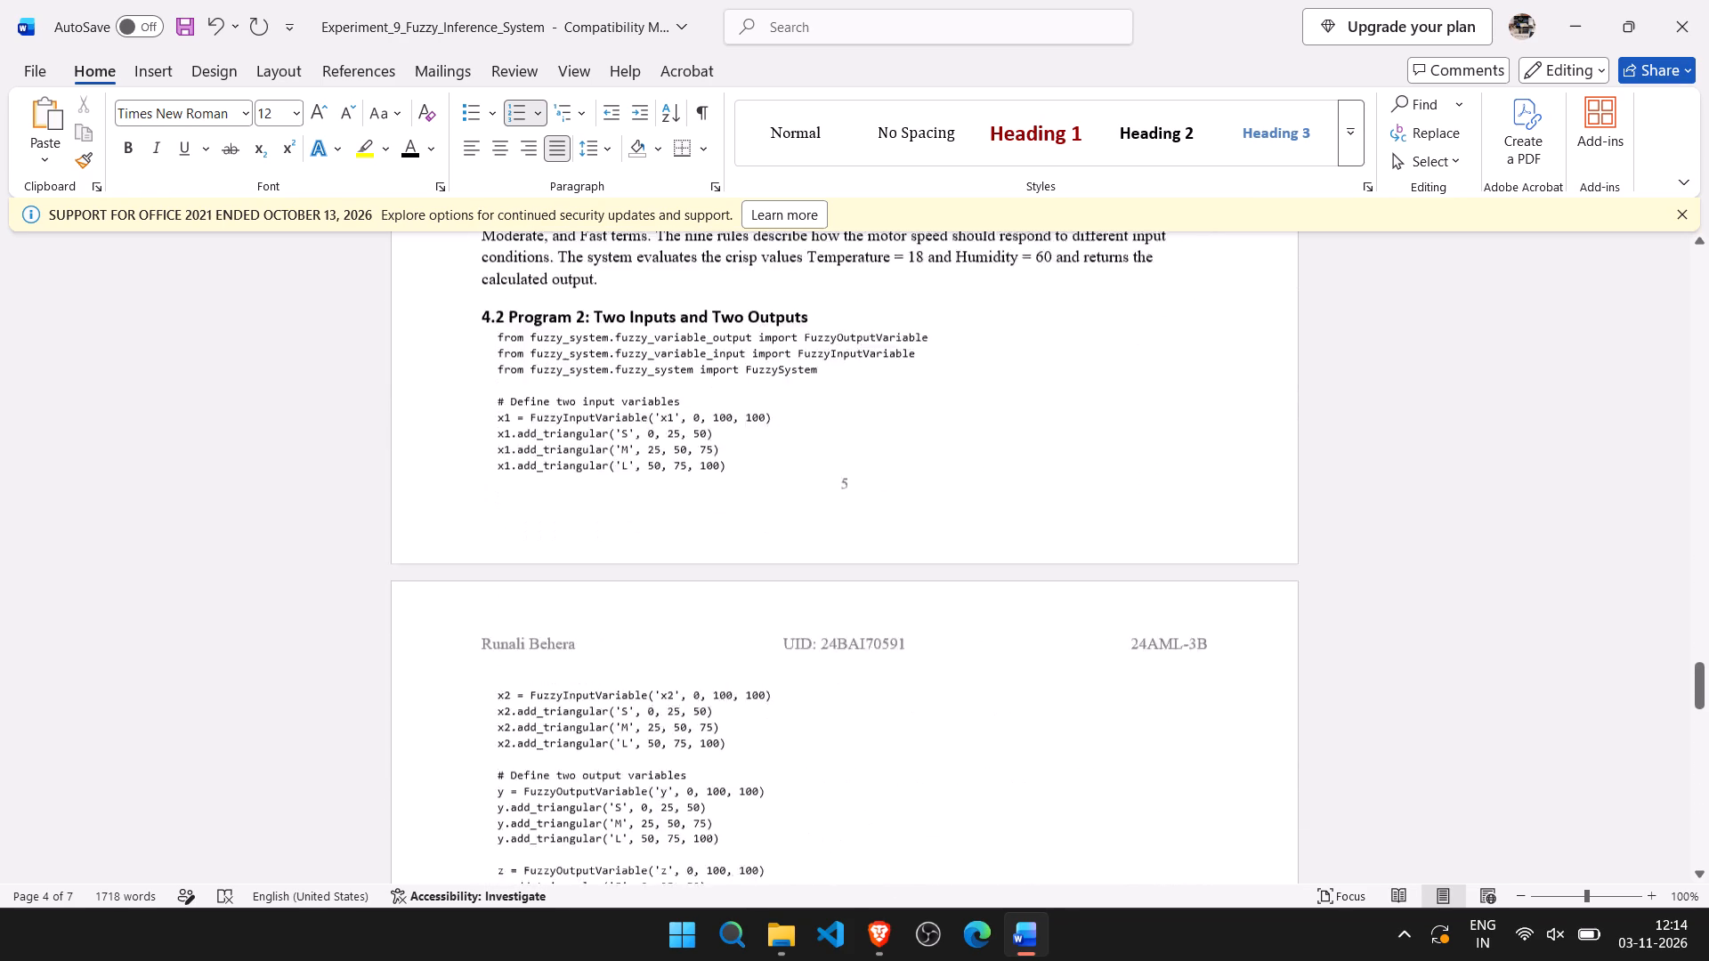
pyautogui.scroll(7, 623, 495)
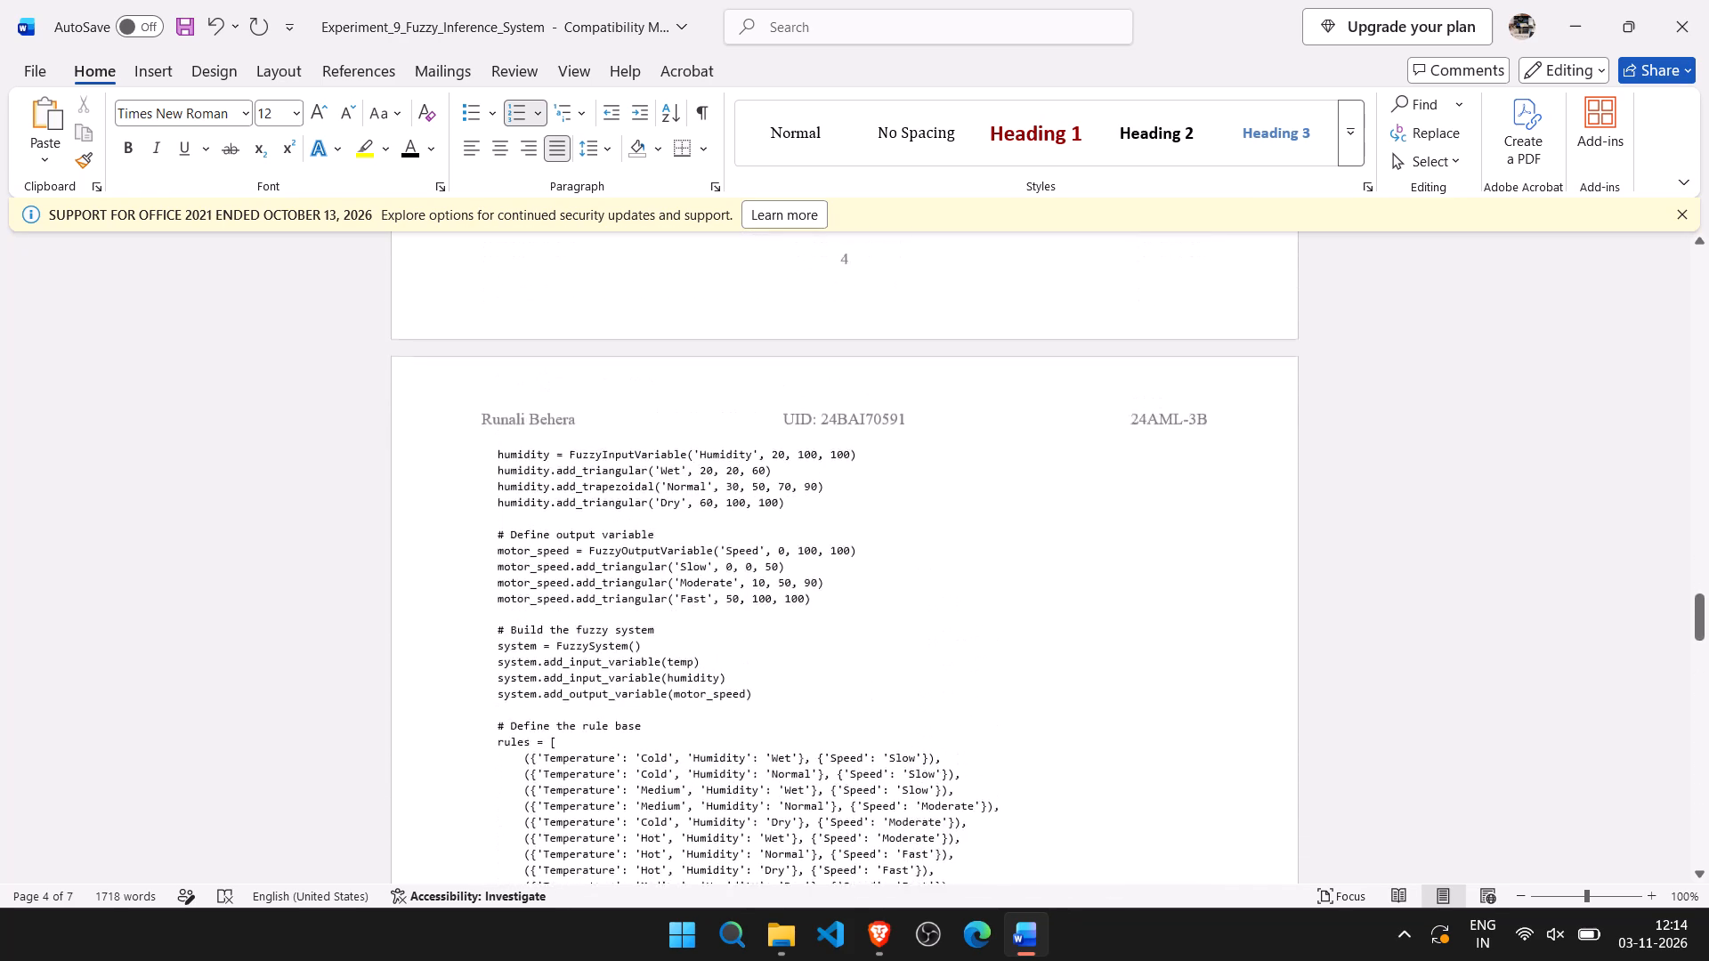
pyautogui.scroll(4, 623, 495)
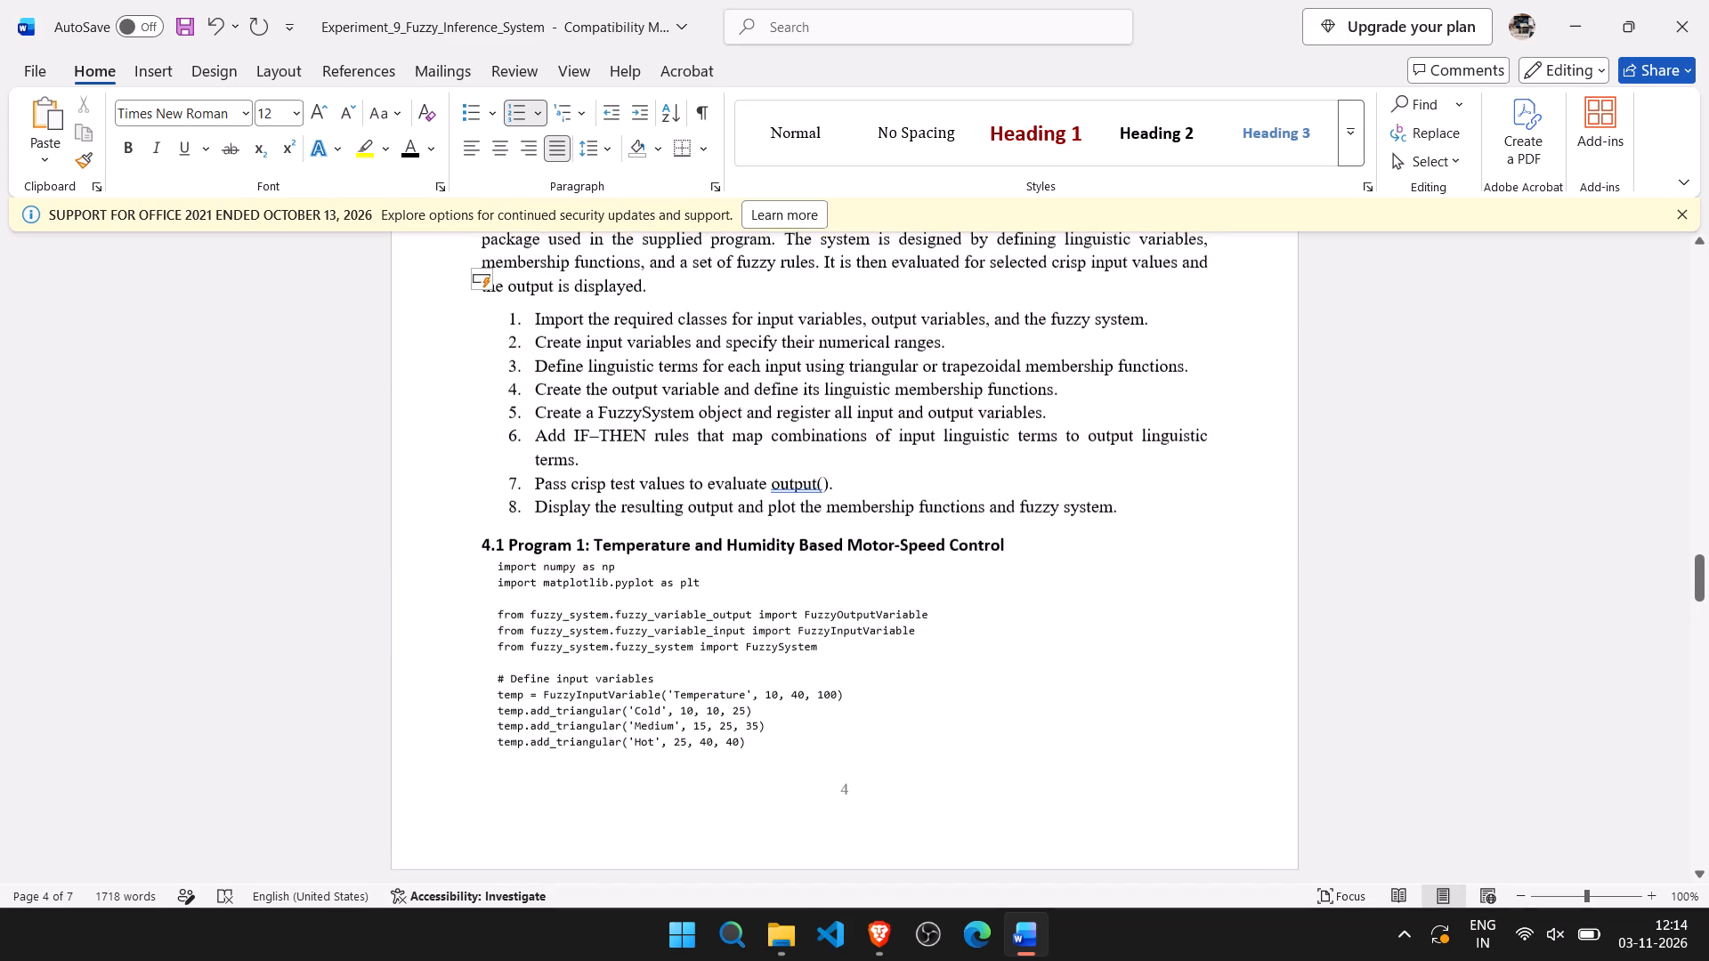
pyautogui.moveTo(1005, 545); pyautogui.dragTo(489, 528)
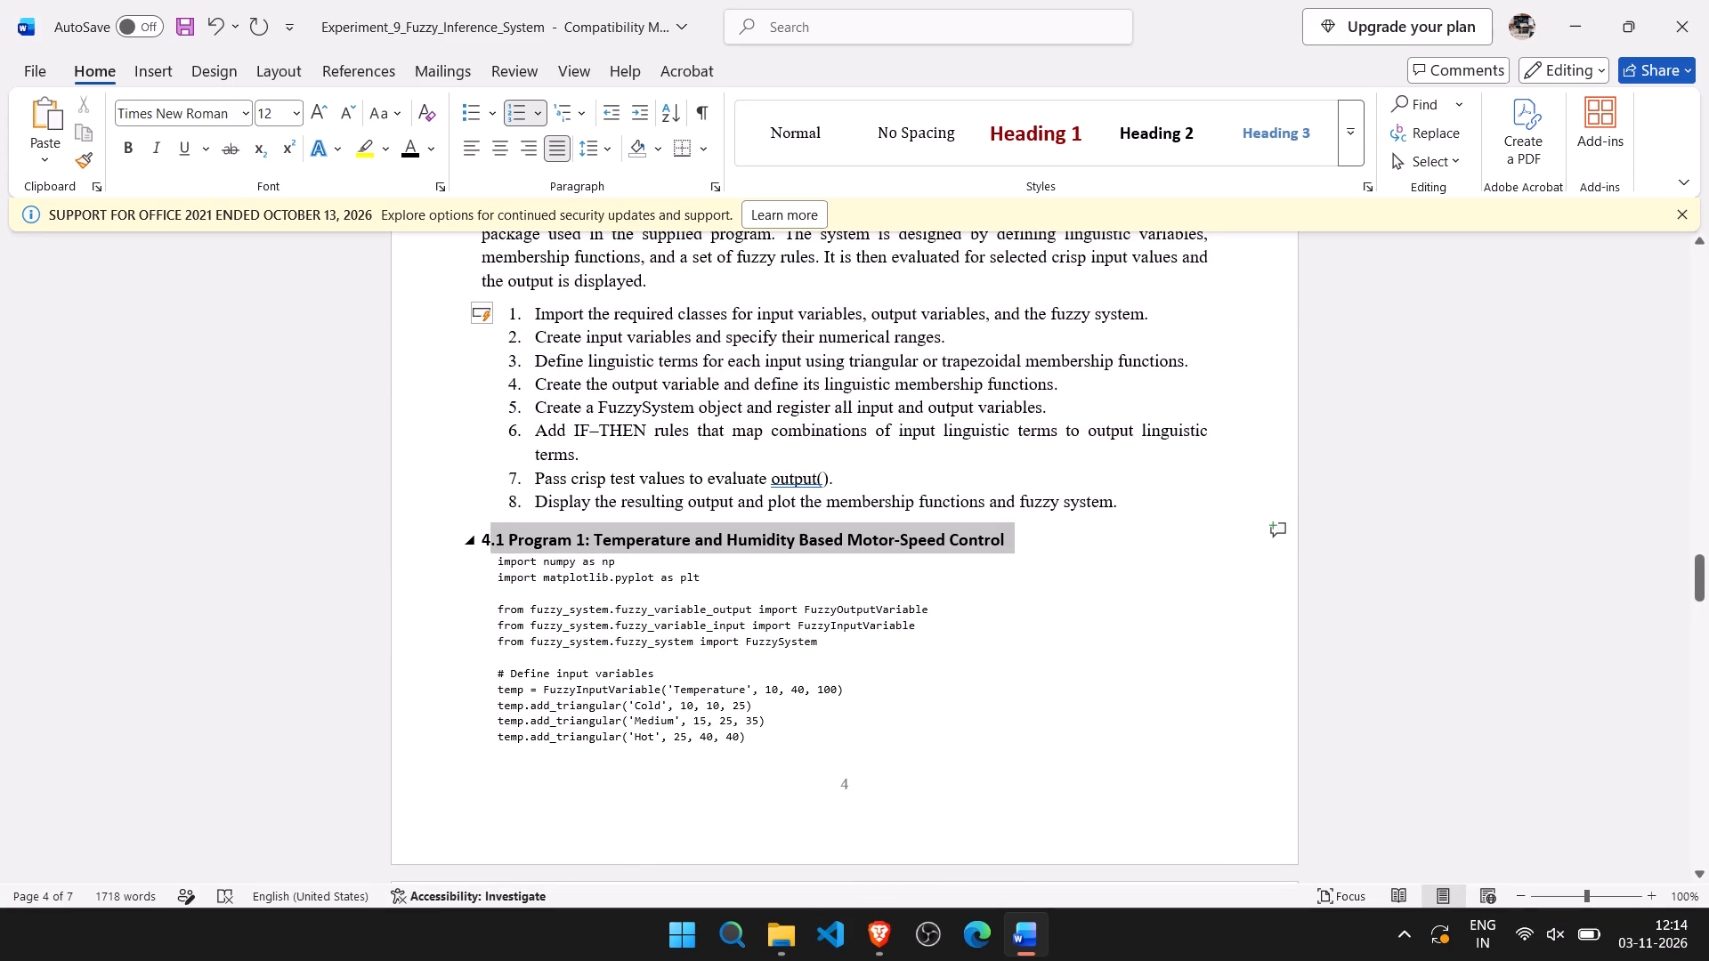
pyautogui.moveTo(489, 528); pyautogui.dragTo(480, 537)
pyautogui.press('BackSpace')
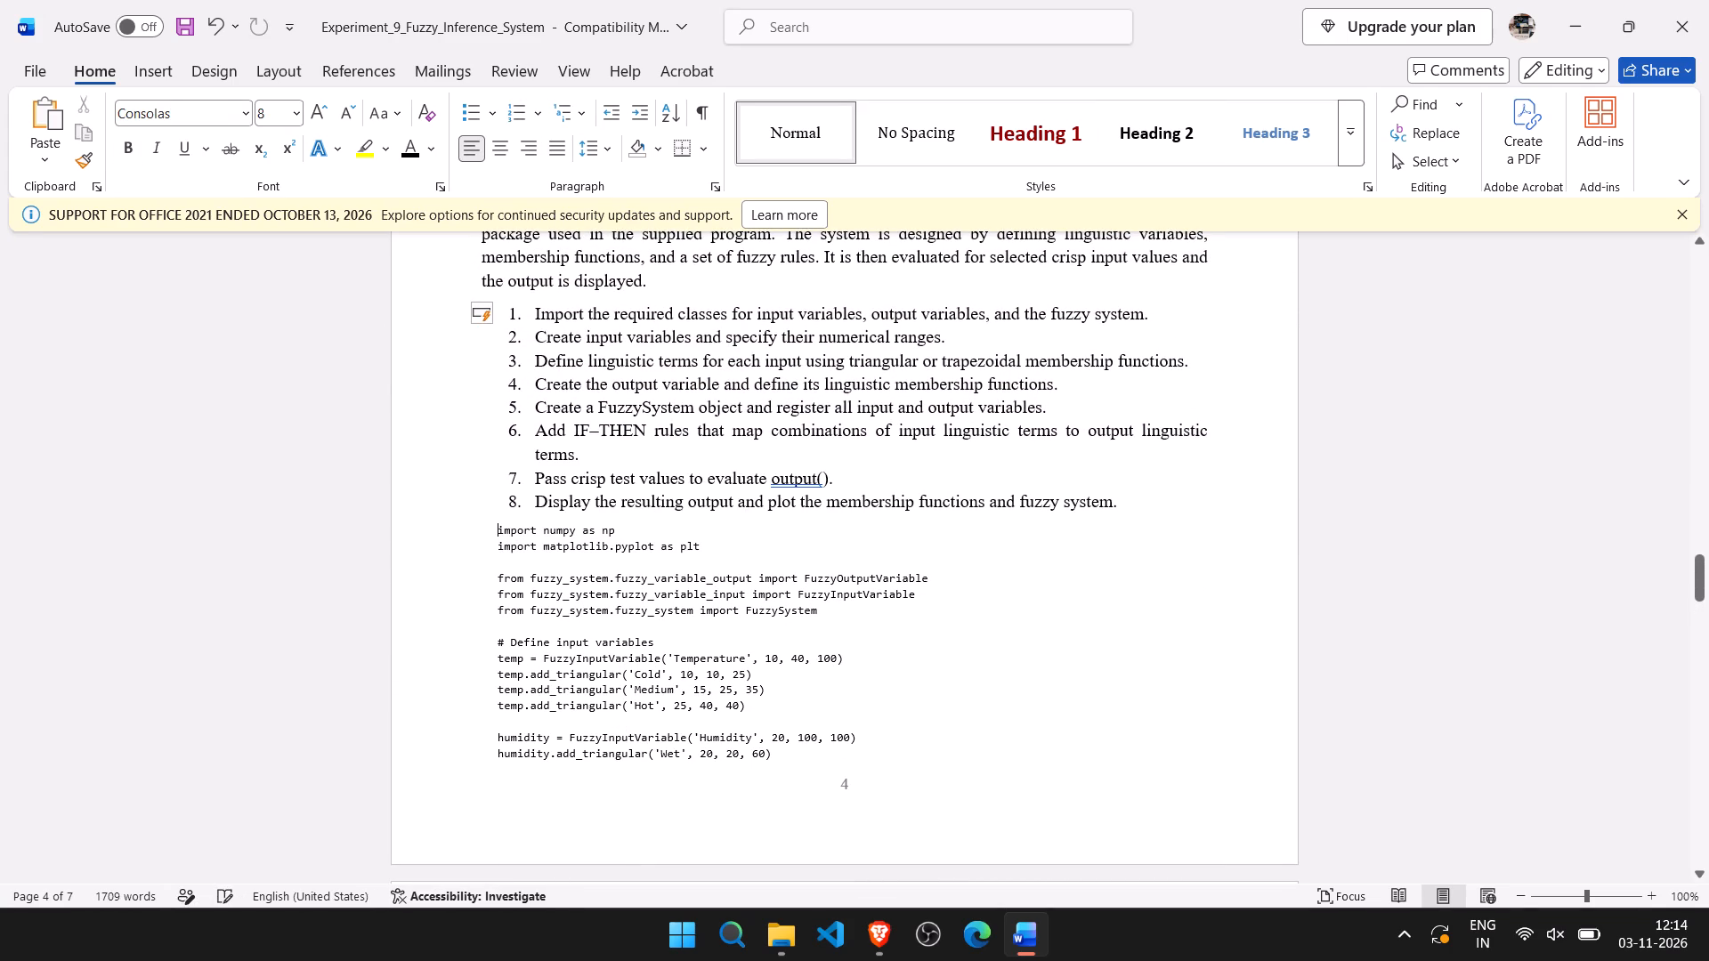
# Insert a new line above the first code listing starting with "5." as plain text, undoing the automatic list numbering.
pyautogui.press('Return')
pyautogui.press('Up')
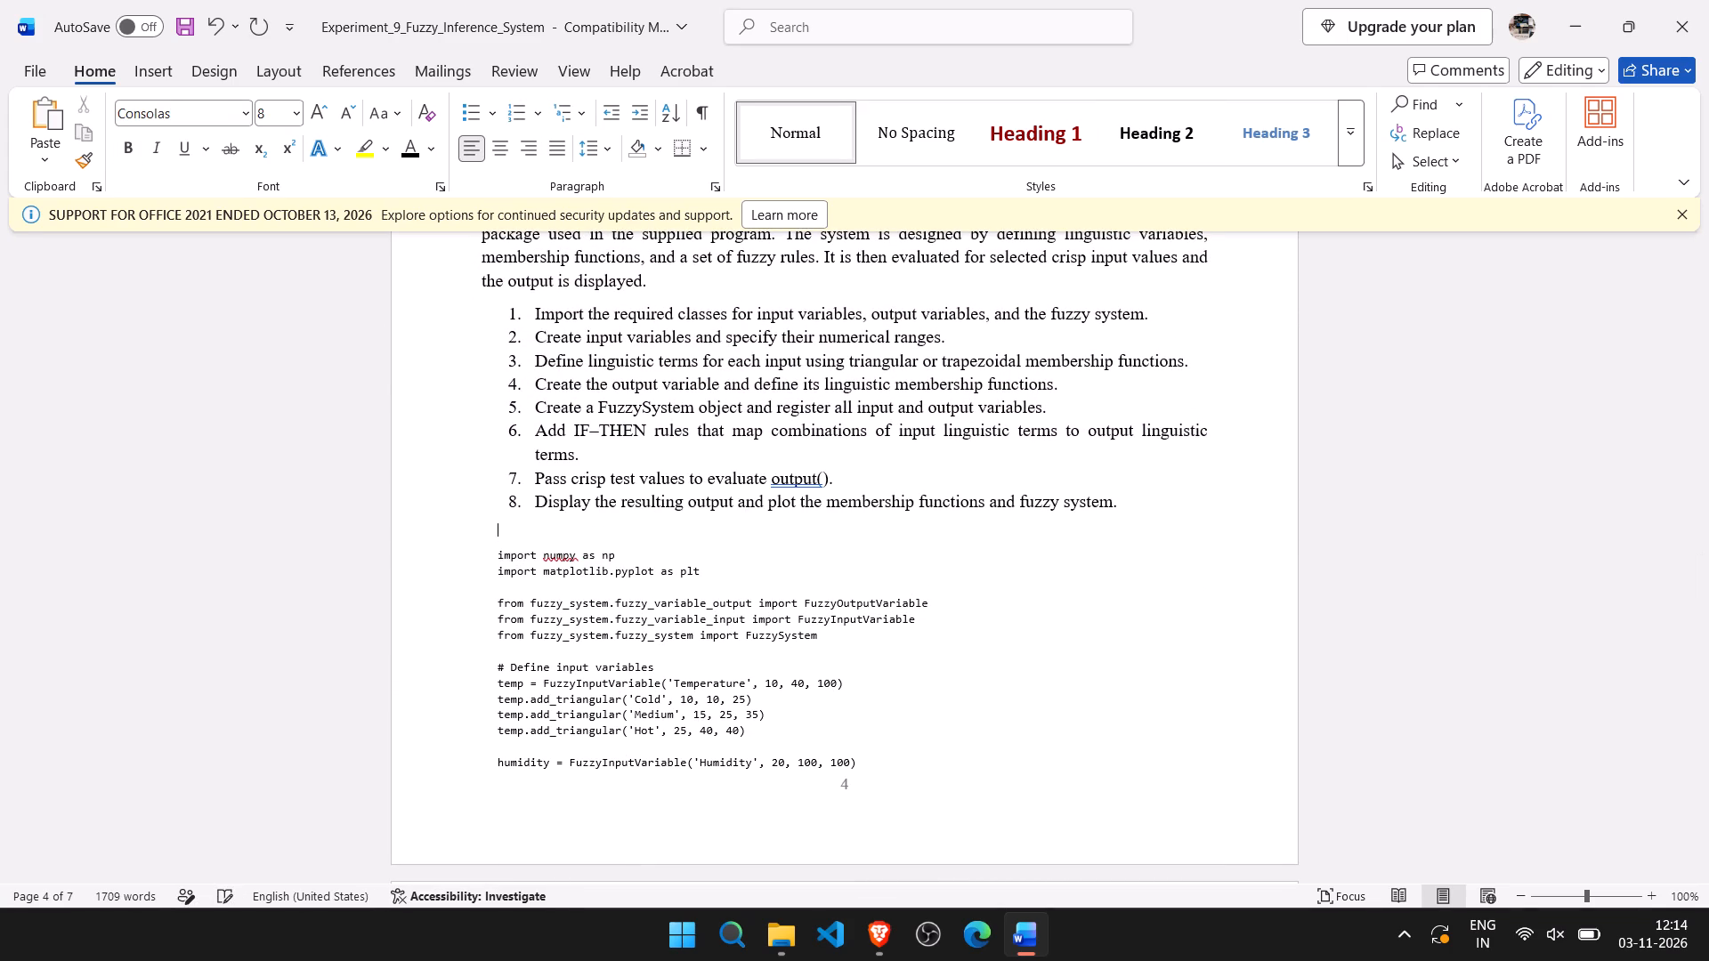
pyautogui.hscroll(1, 480, 537)
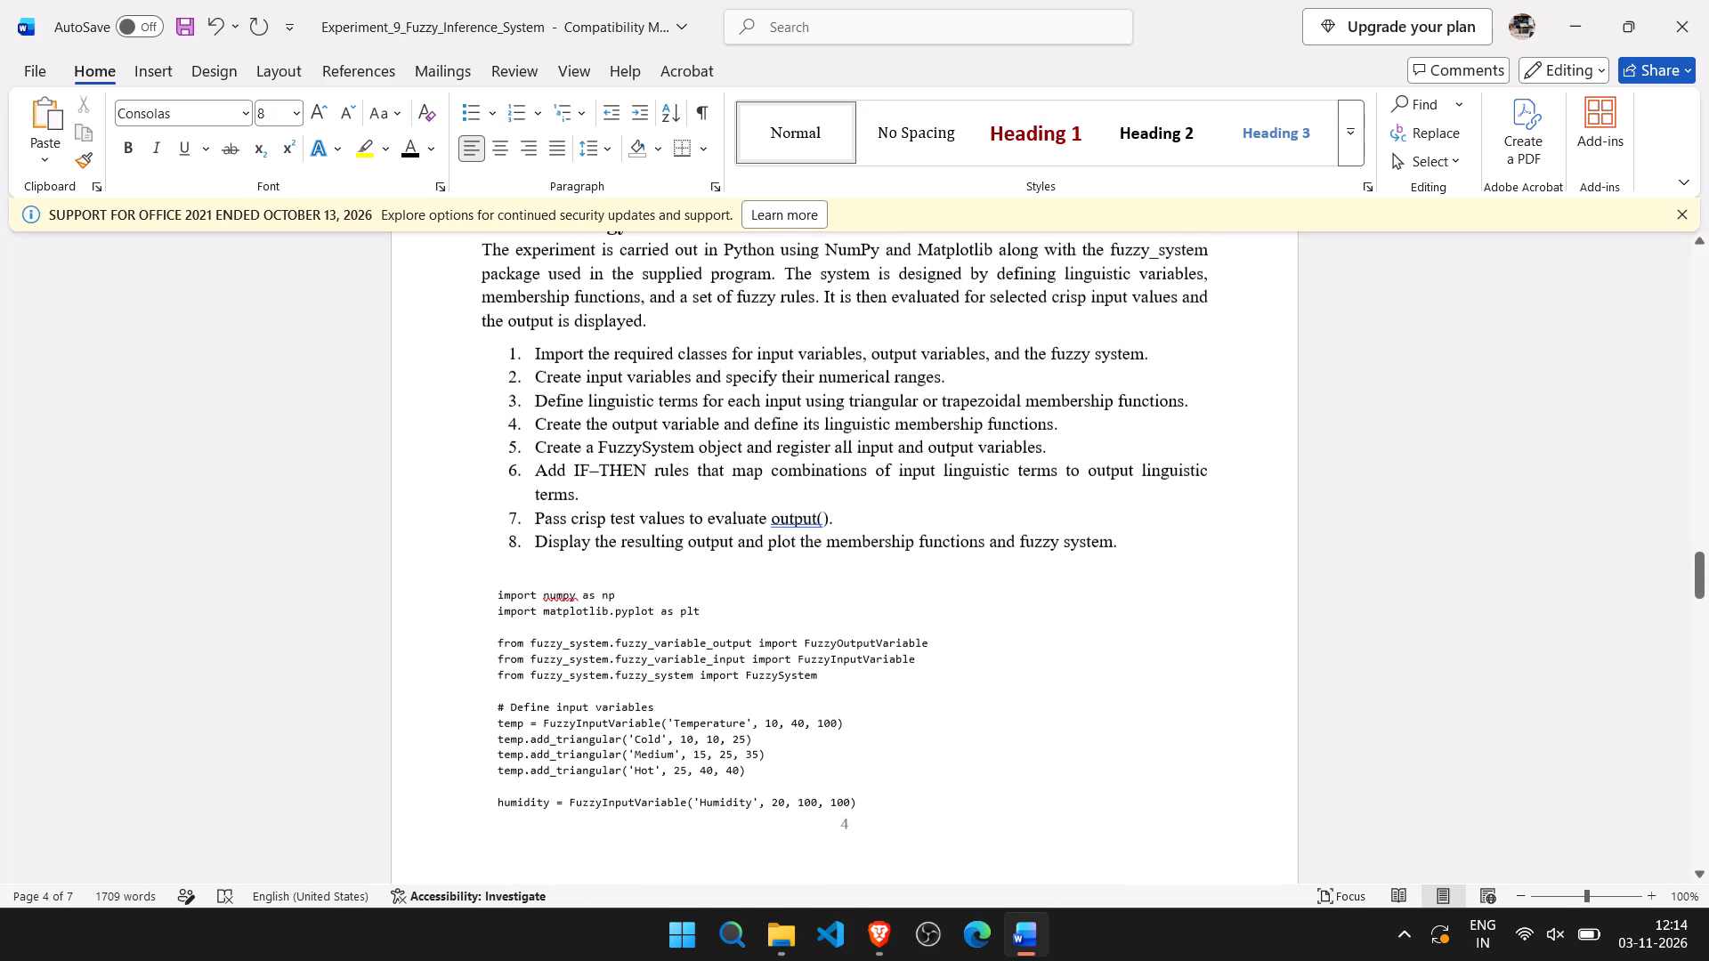
pyautogui.hscroll(1, 480, 537)
pyautogui.press('5')
pyautogui.write('.')
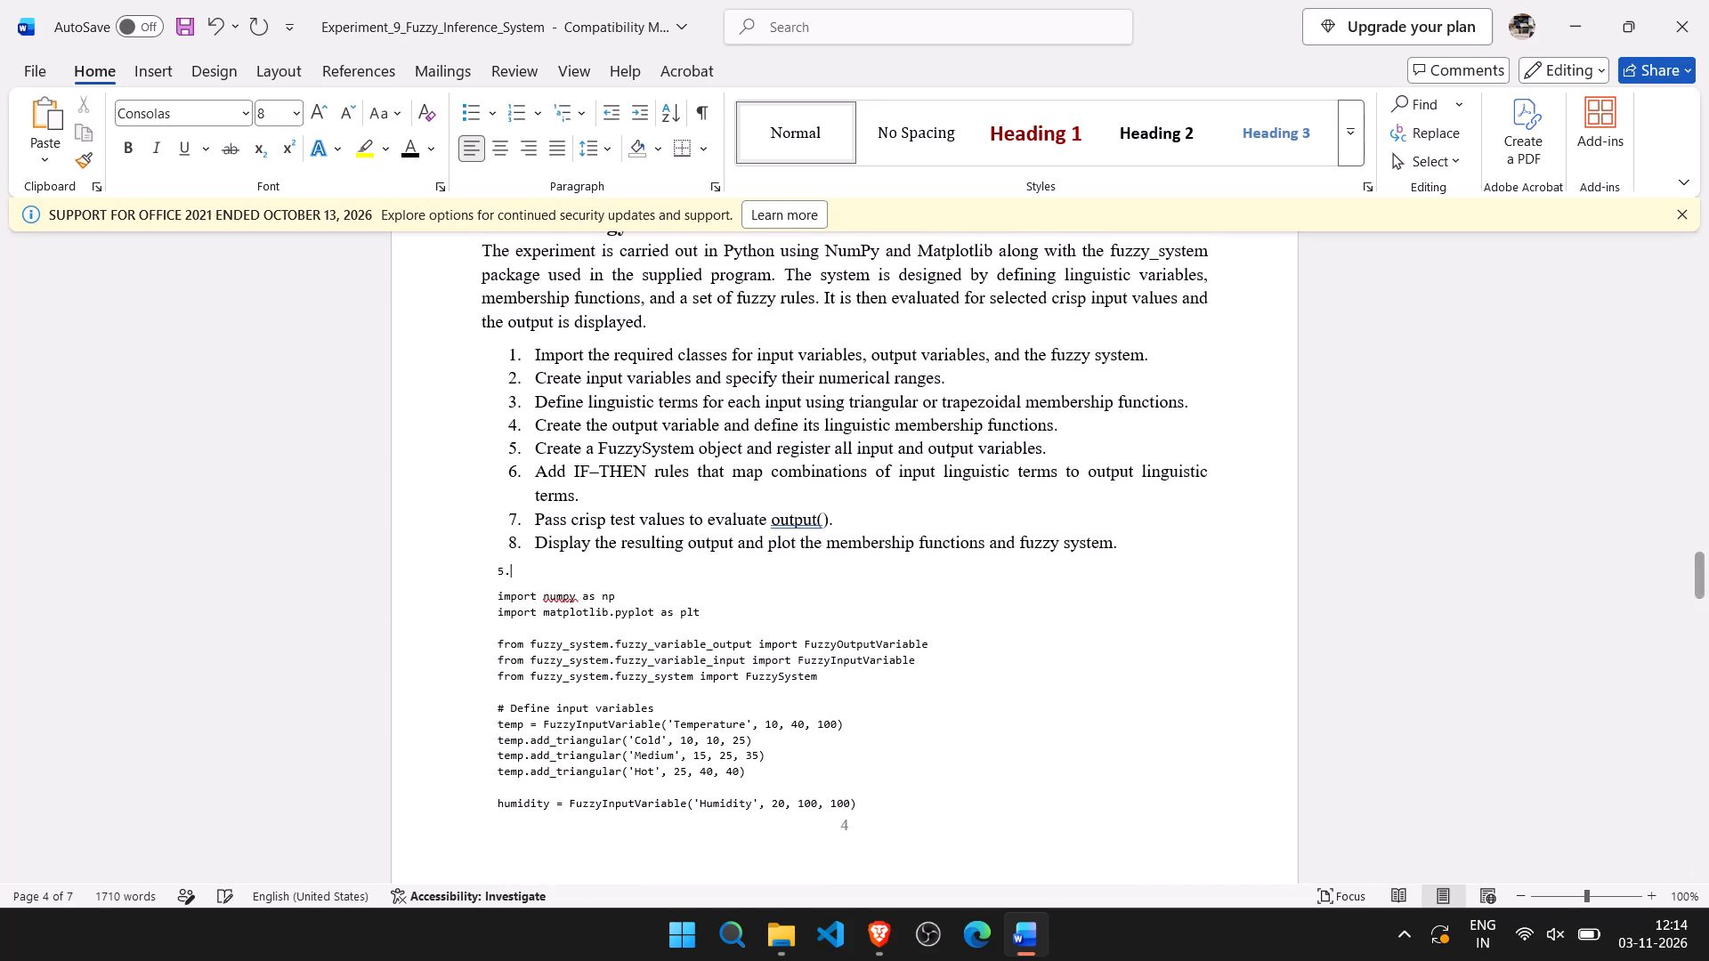
pyautogui.press('space')
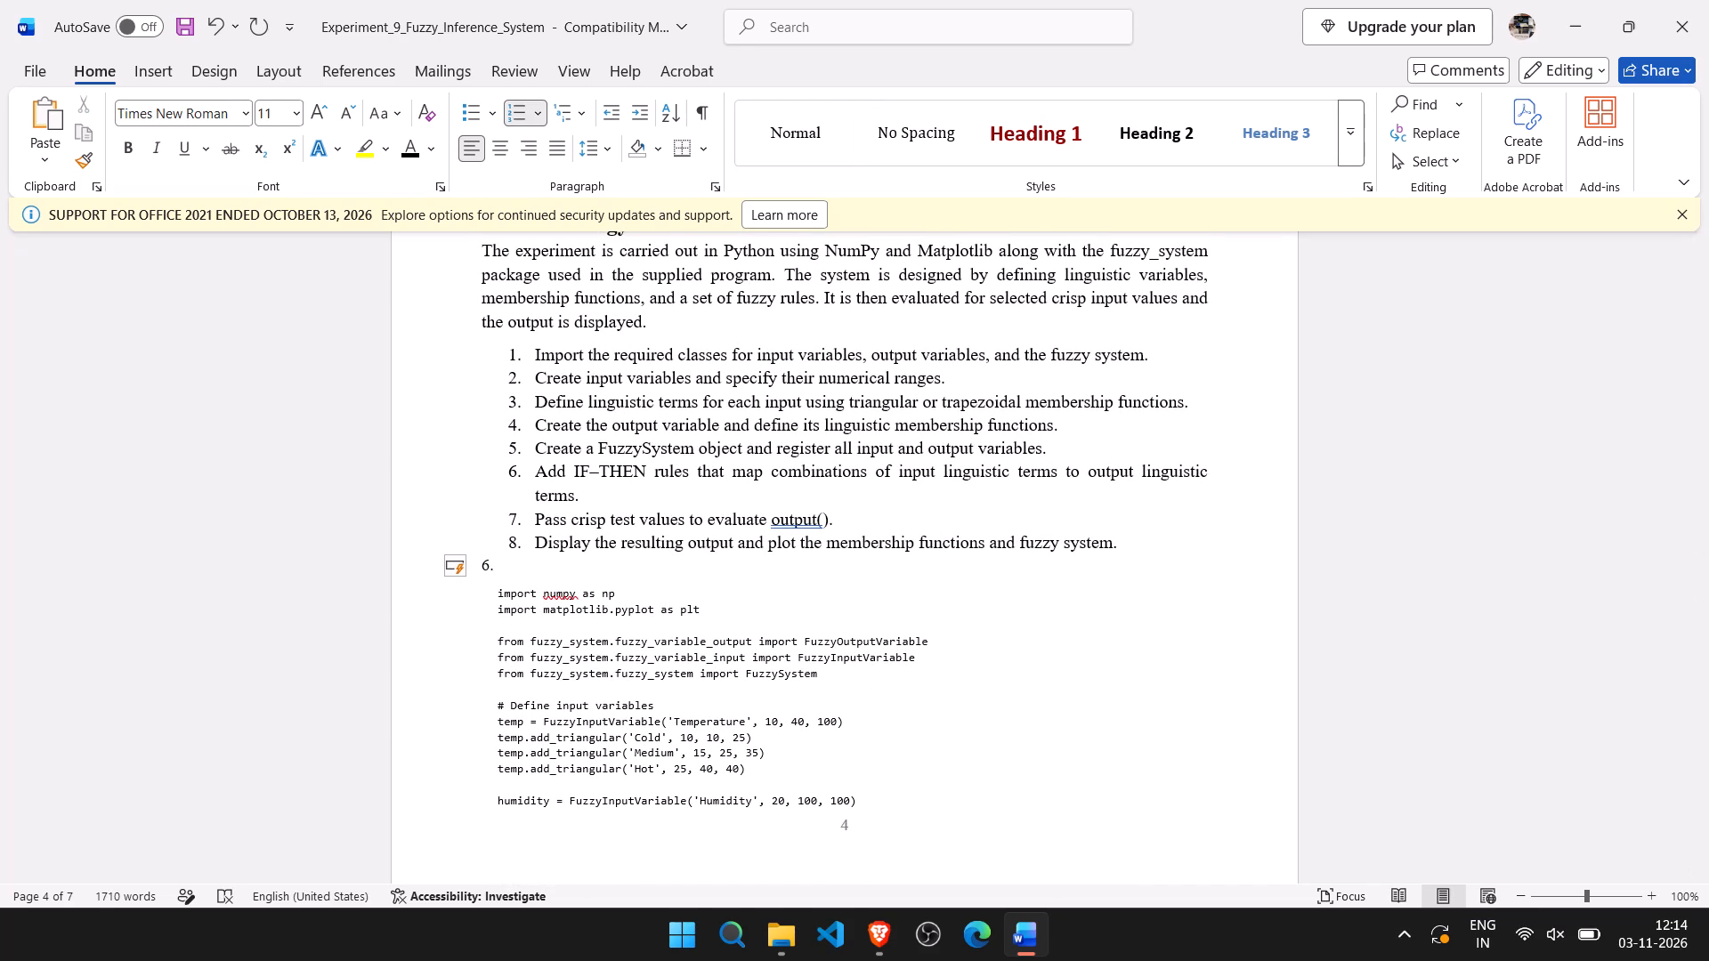
pyautogui.hotkey('ctrl', 'z')
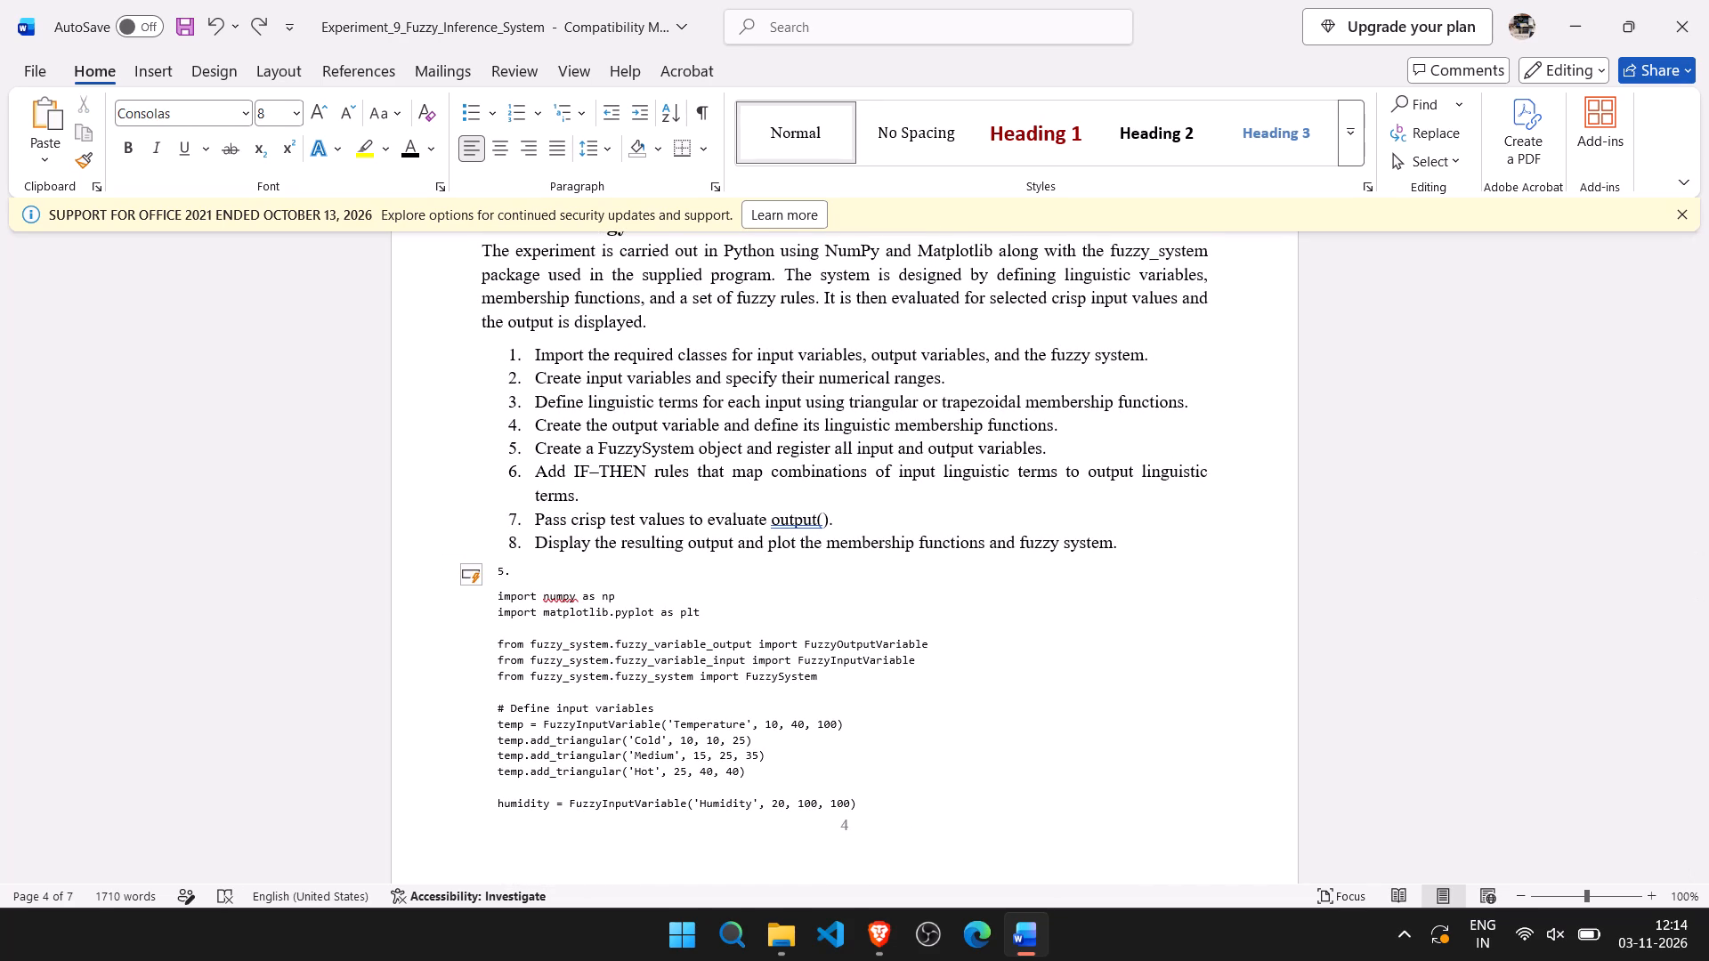
# Remove the indent of the "5." line so it starts at the text margin directly below the Methodology list.
pyautogui.click(495, 571)
pyautogui.press('BackSpace')
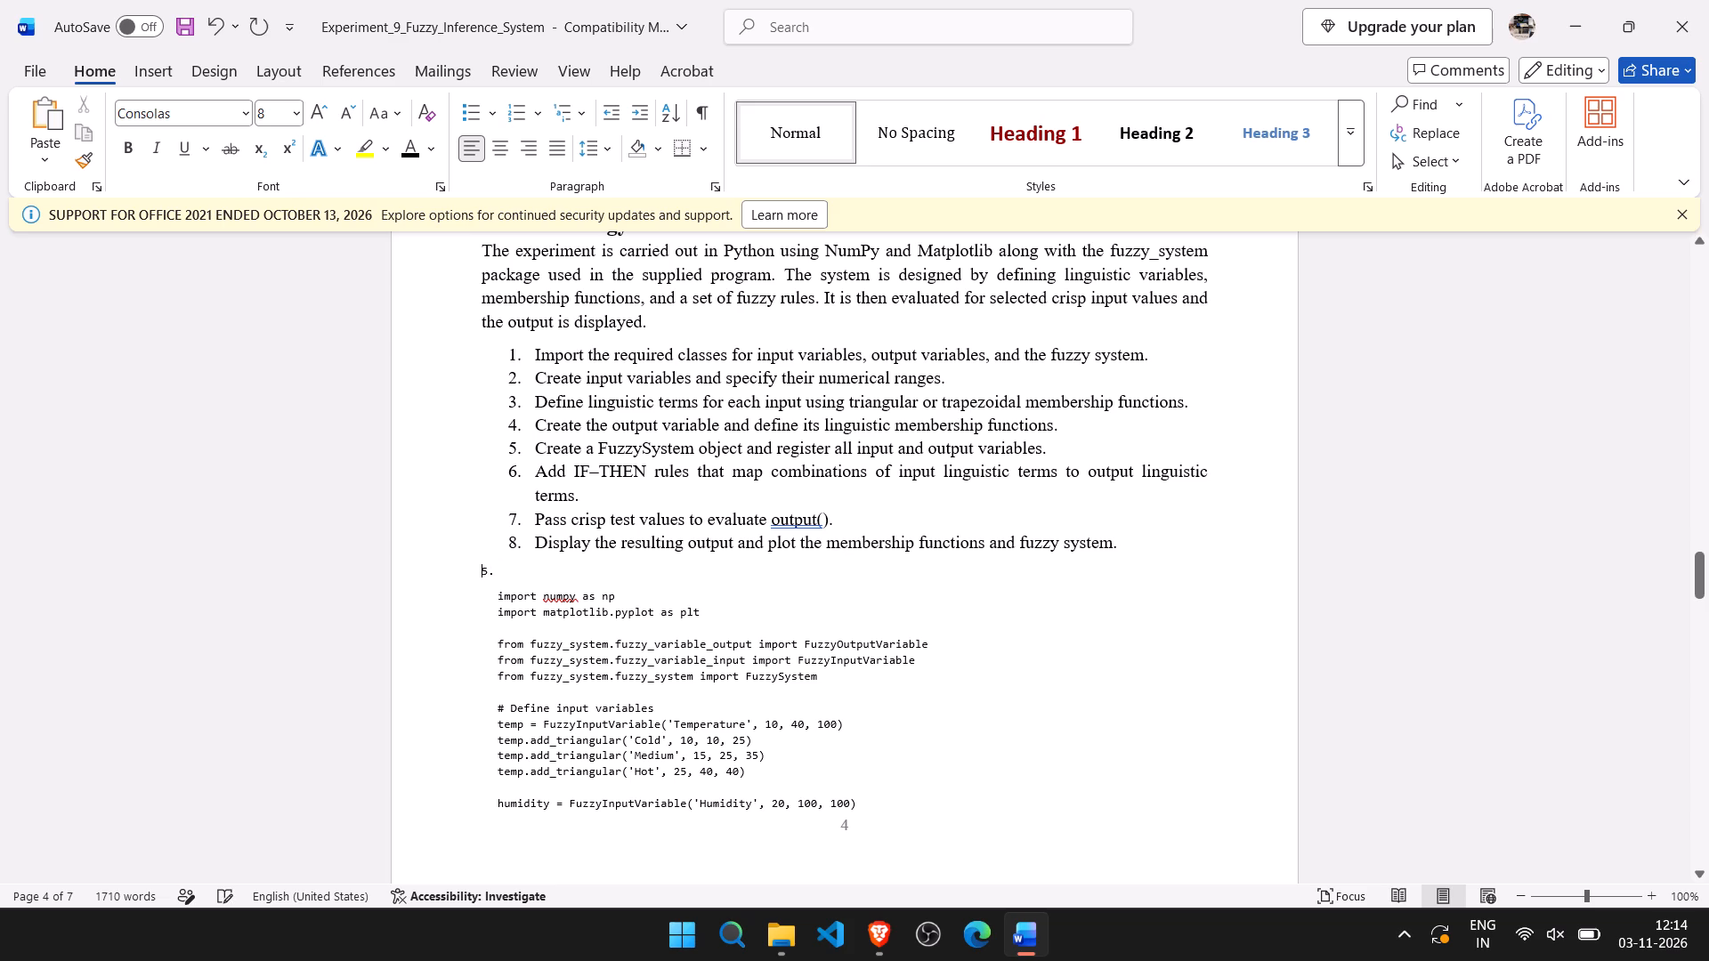
pyautogui.scroll(1, 495, 571)
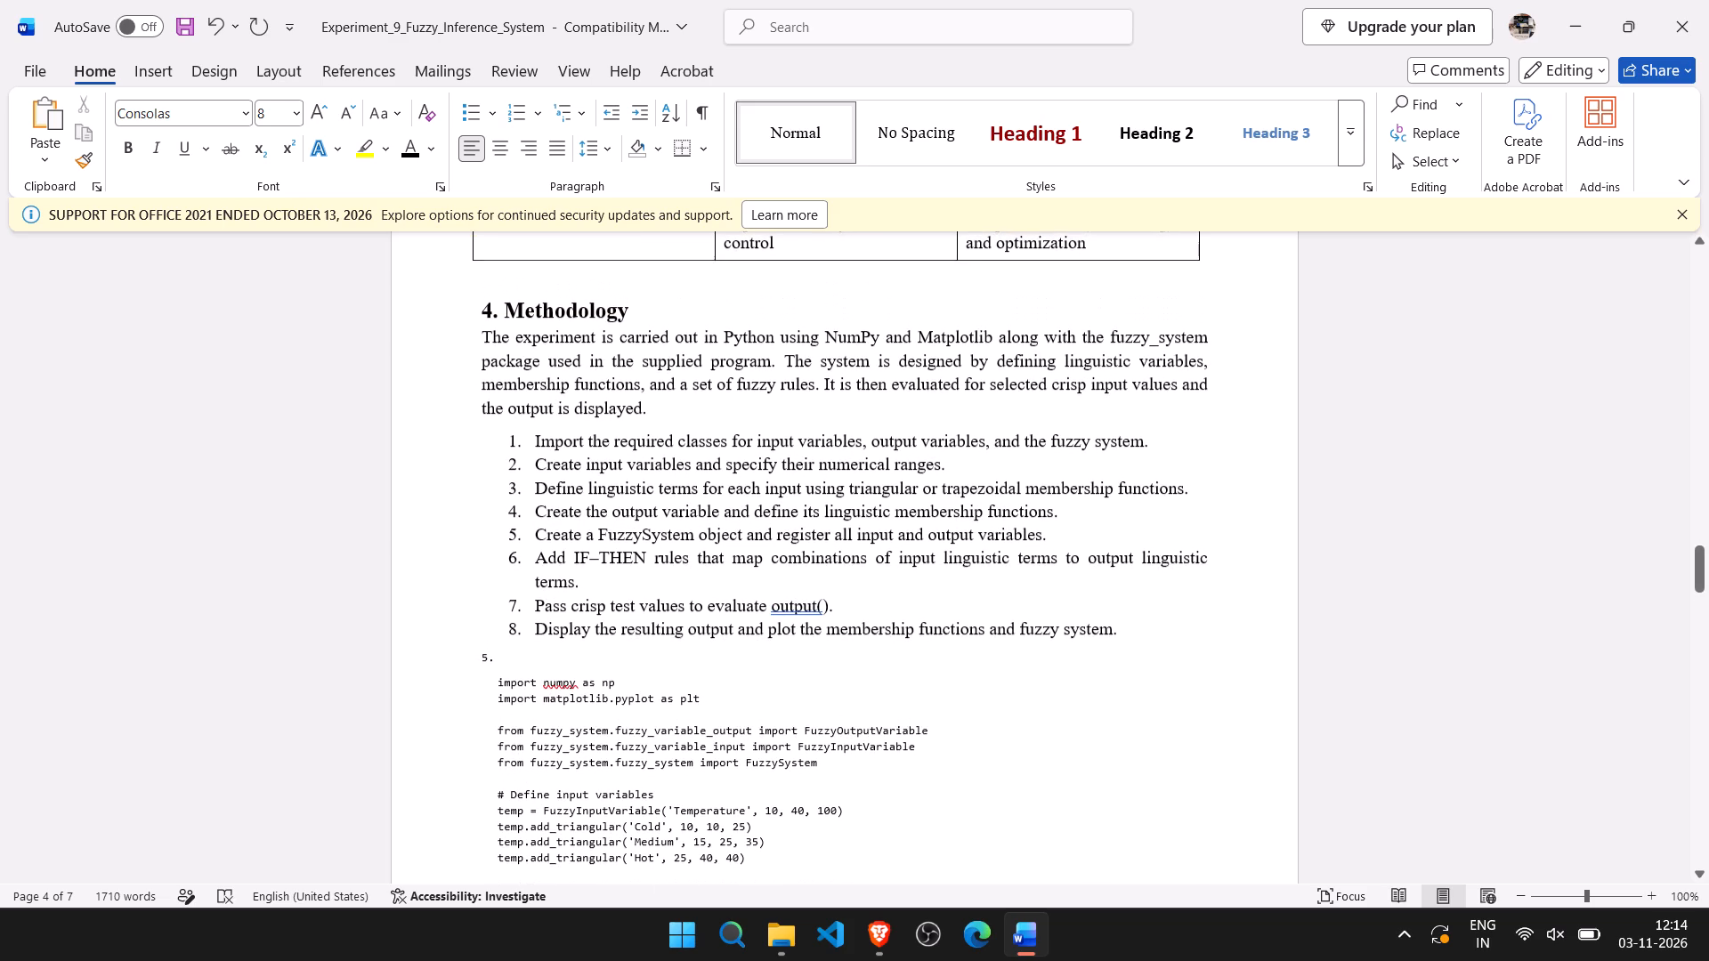
pyautogui.scroll(1, 495, 571)
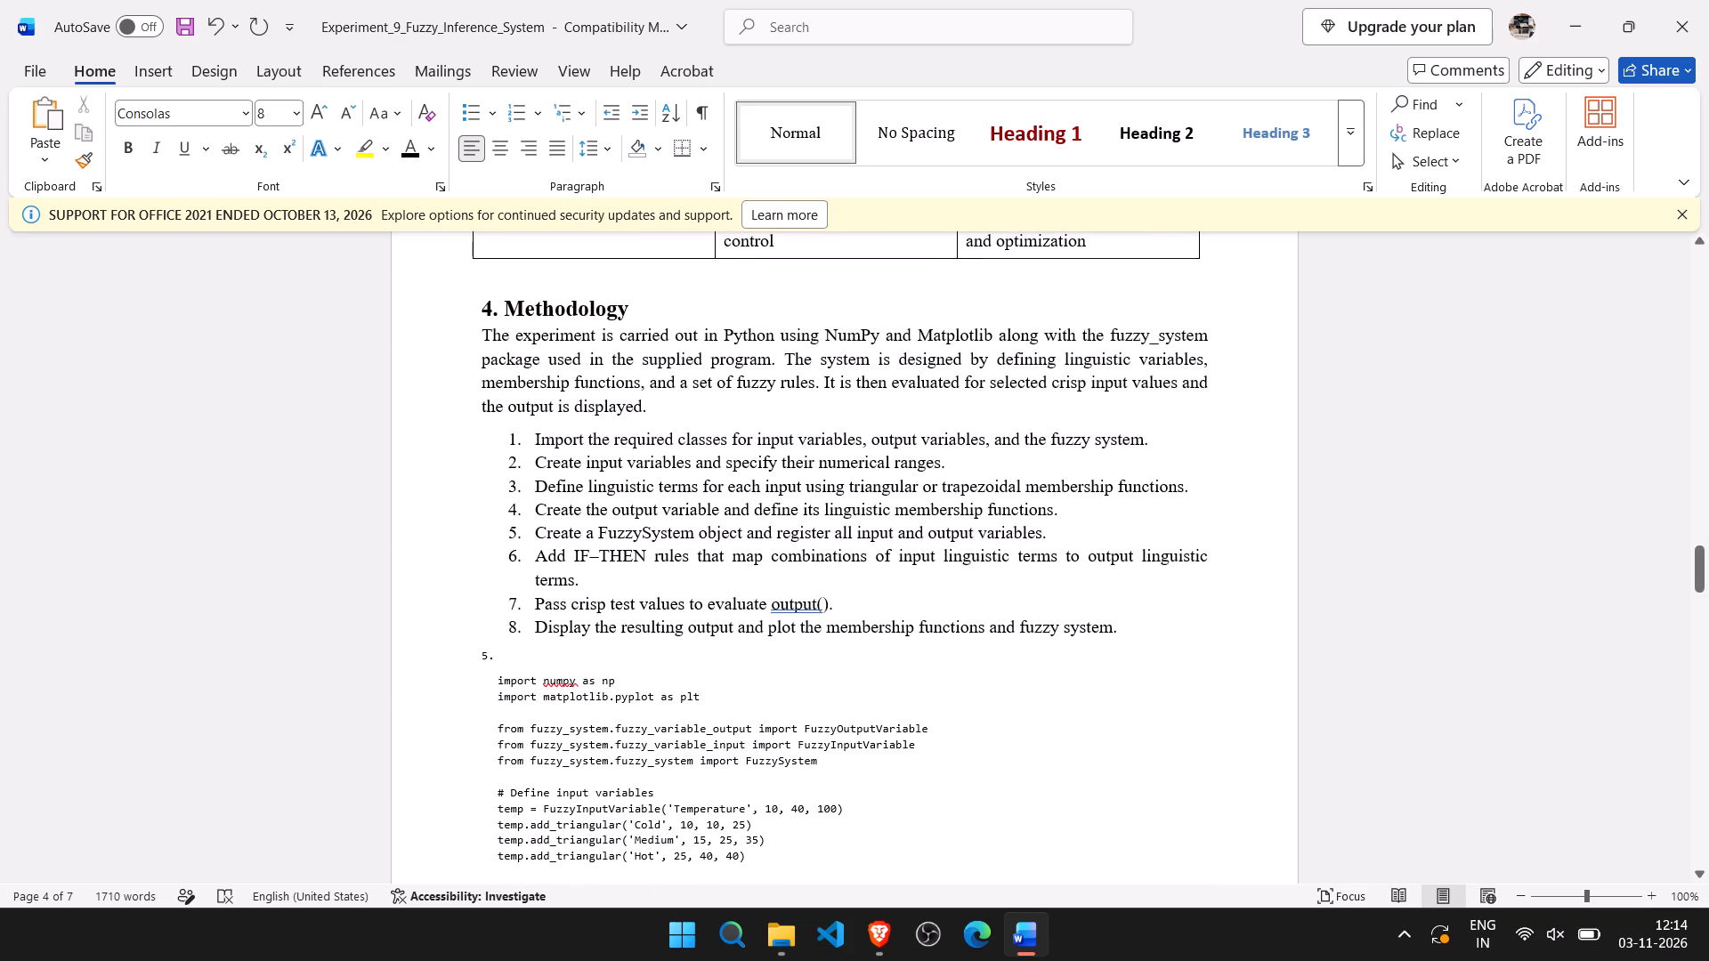
pyautogui.press('BackSpace')
pyautogui.press('Return')
pyautogui.press('BackSpace')
pyautogui.press('BackSpace')
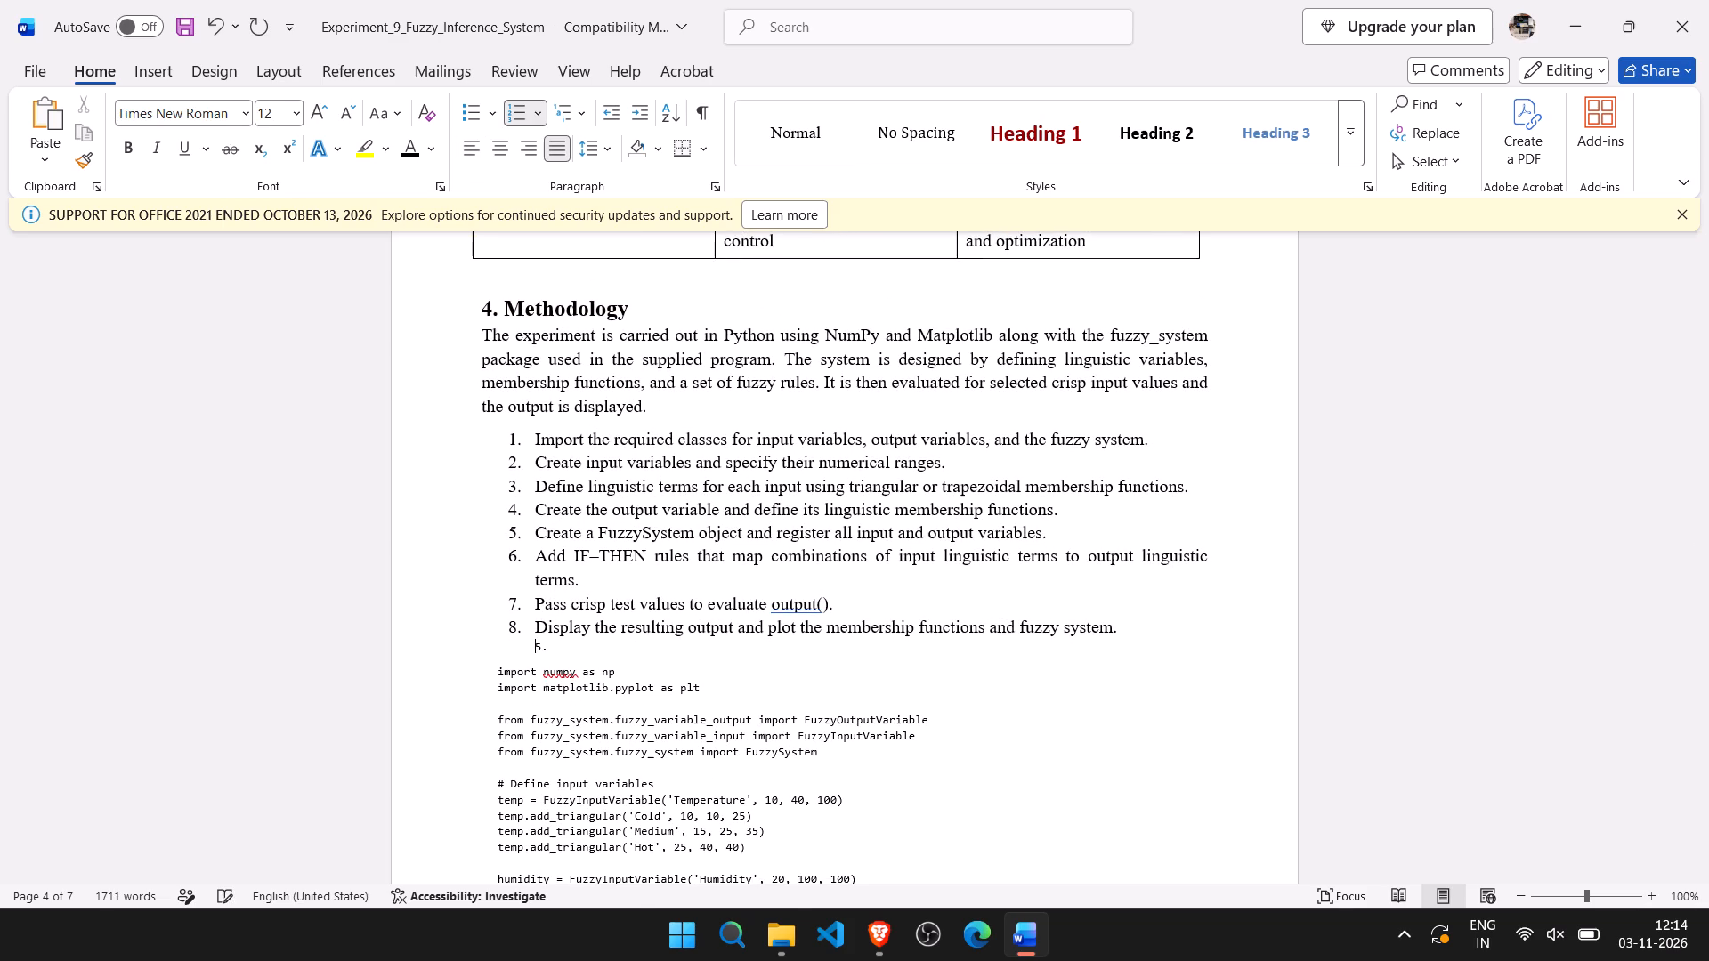
pyautogui.press('BackSpace')
pyautogui.press('Right')
pyautogui.press('Right')
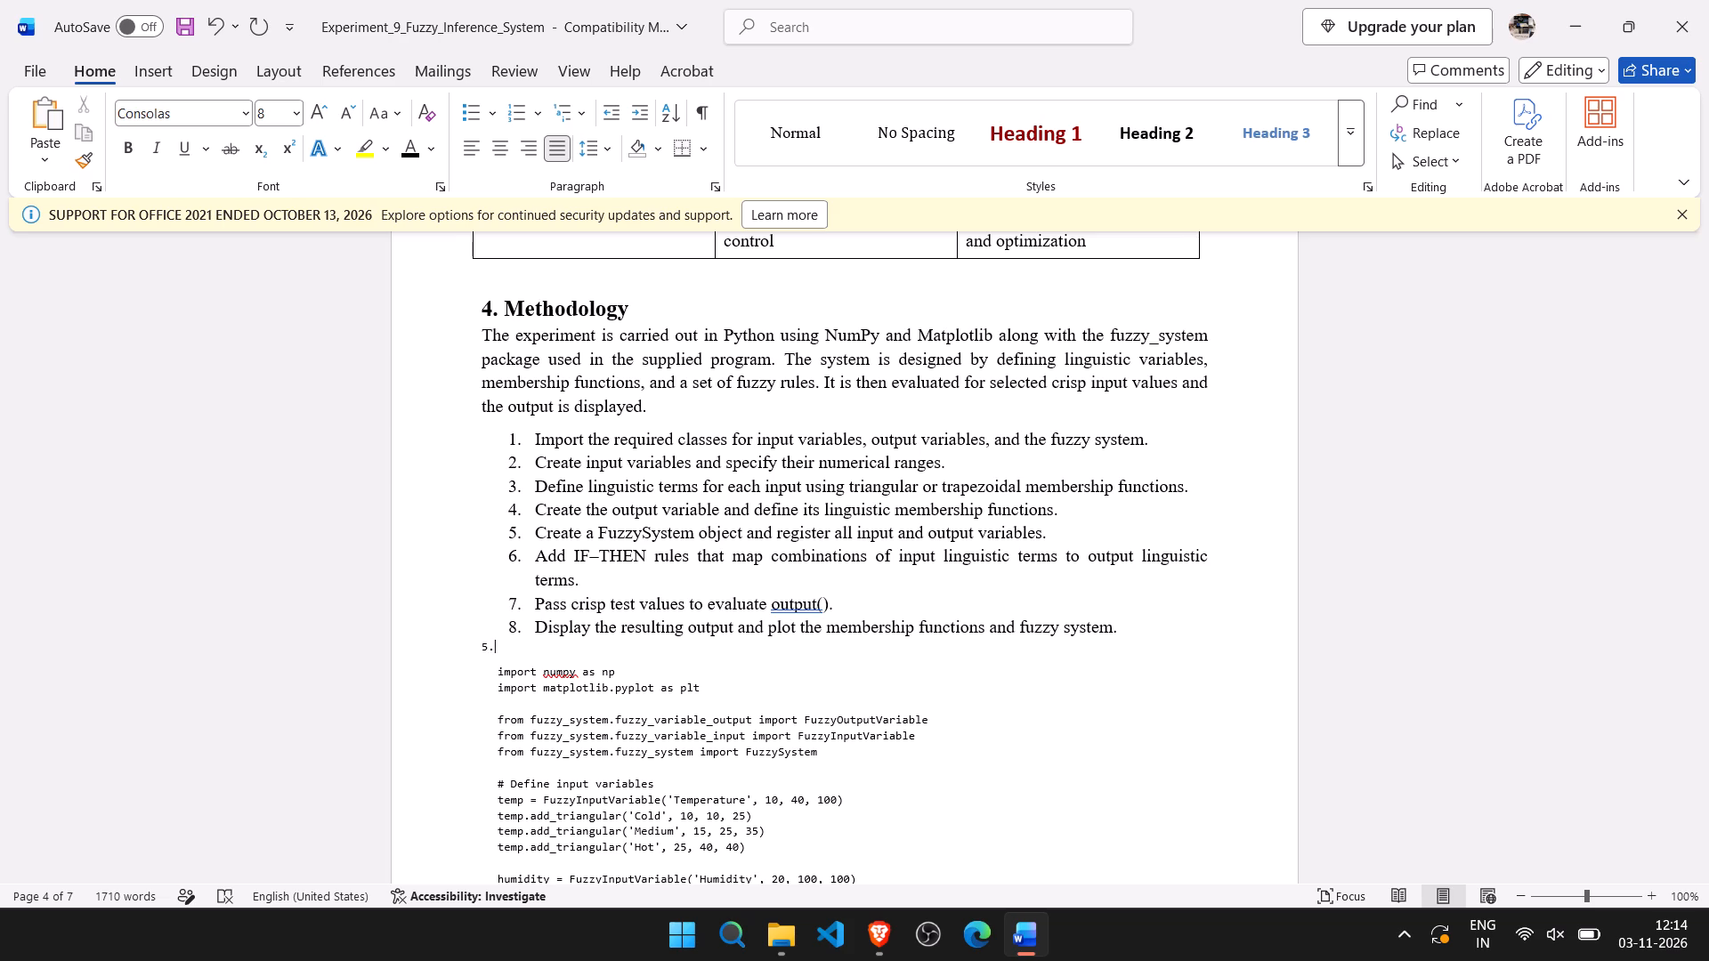
# Complete the line as "5. Code" in plain text, undoing the automatic list numbering.
pyautogui.press('space')
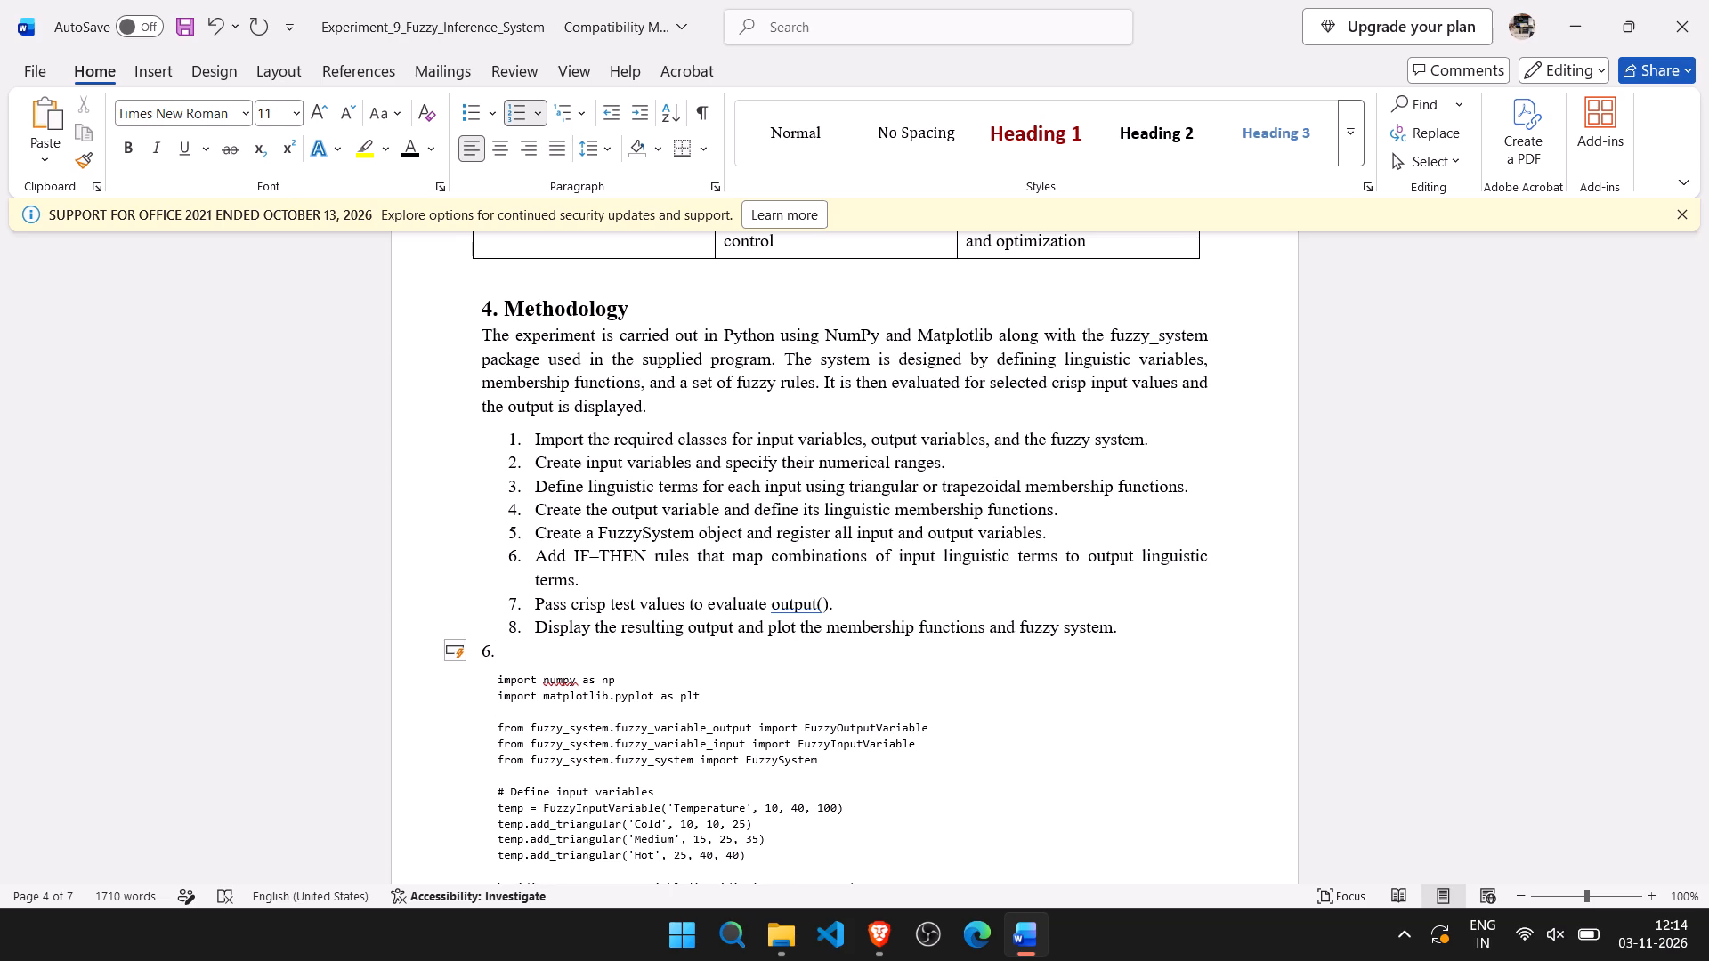
pyautogui.hotkey('ctrl', 'z')
pyautogui.hotkey('shift', 'c')
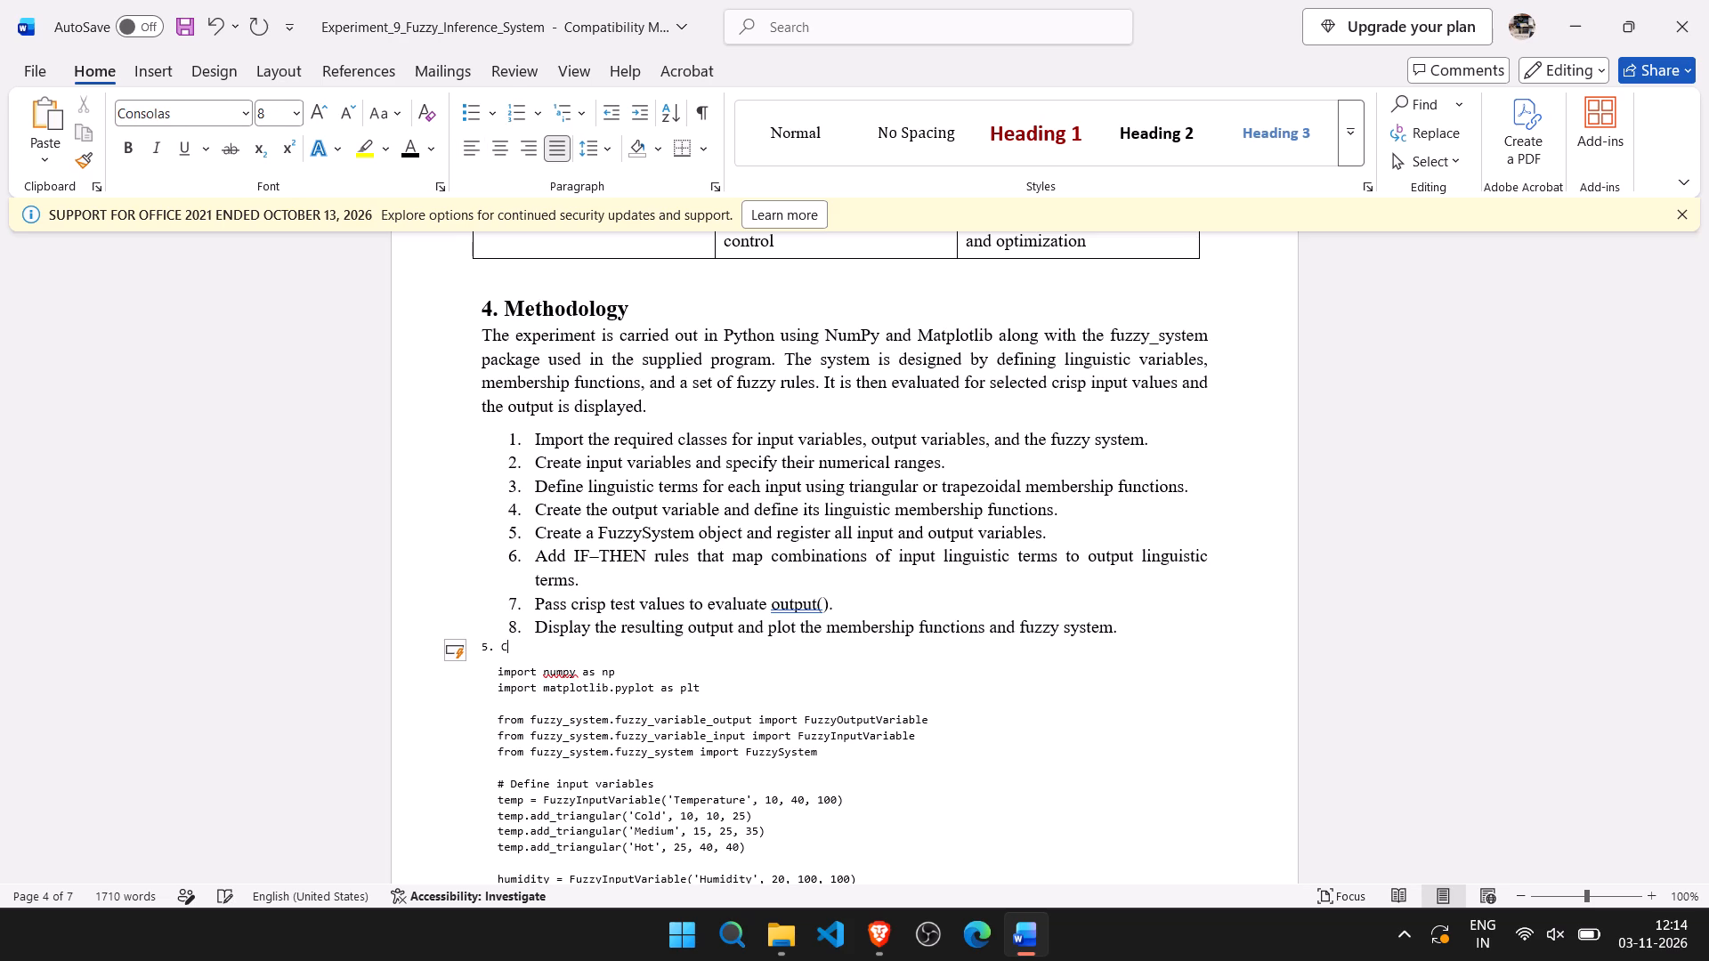
pyautogui.write('ode')
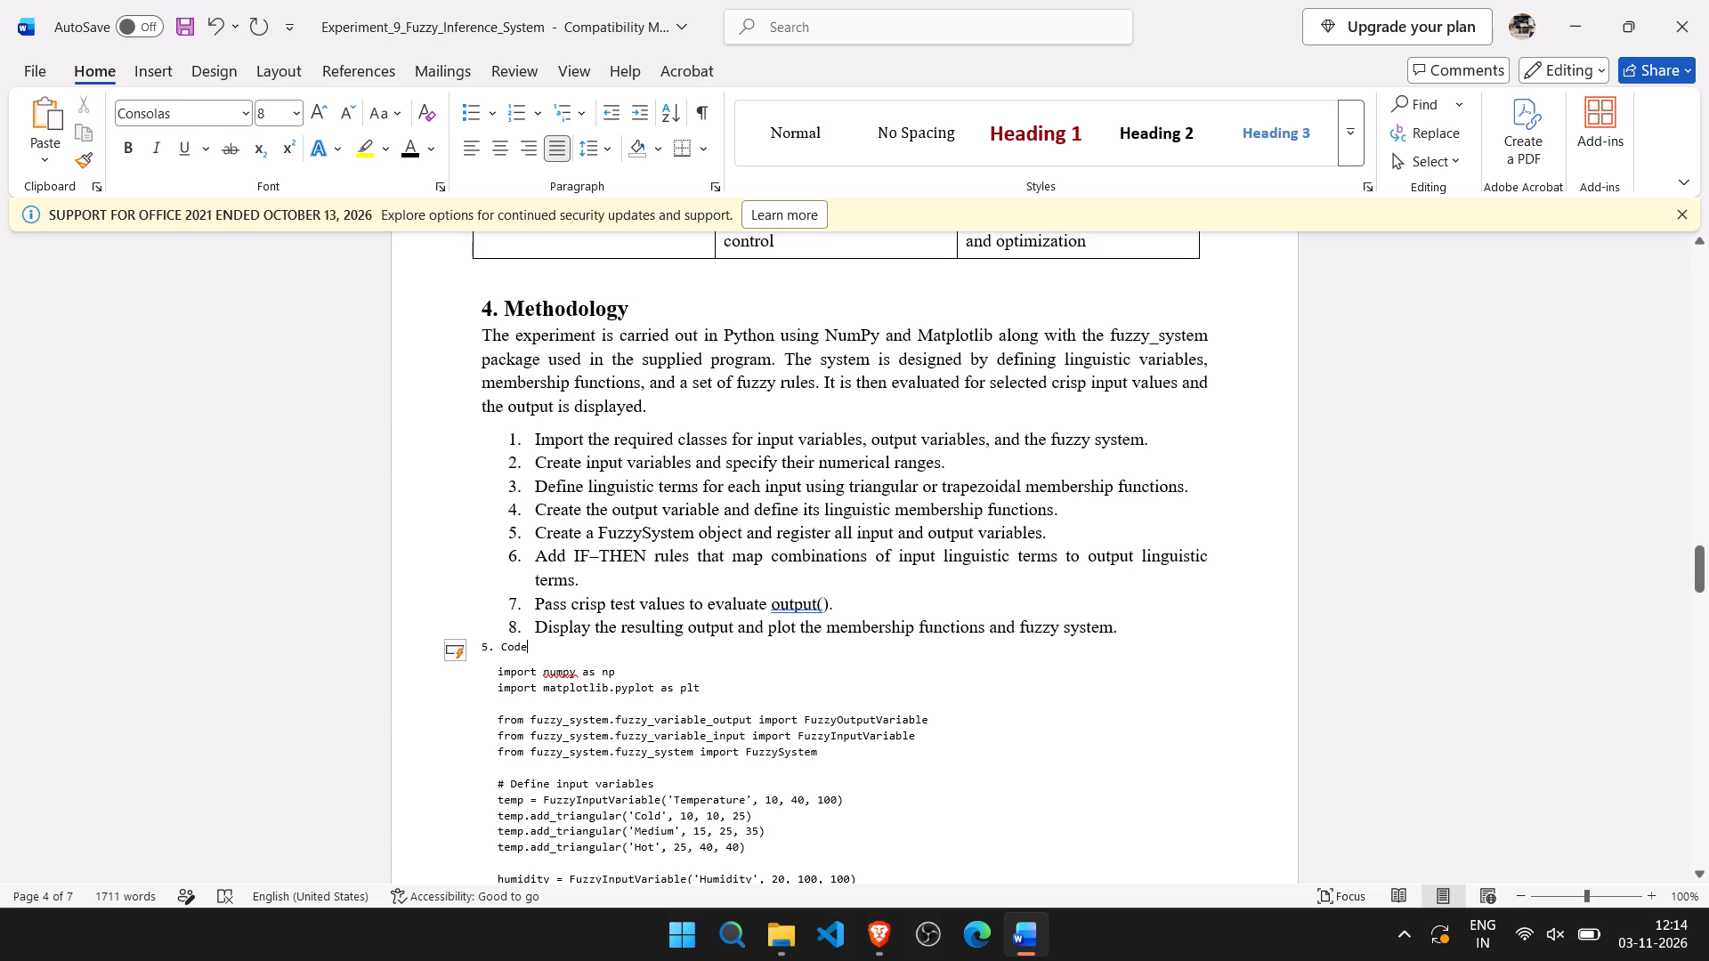
# Set the "5. Code" heading to font size 15 in Times New Roman.
pyautogui.moveTo(532, 649); pyautogui.dragTo(463, 640)
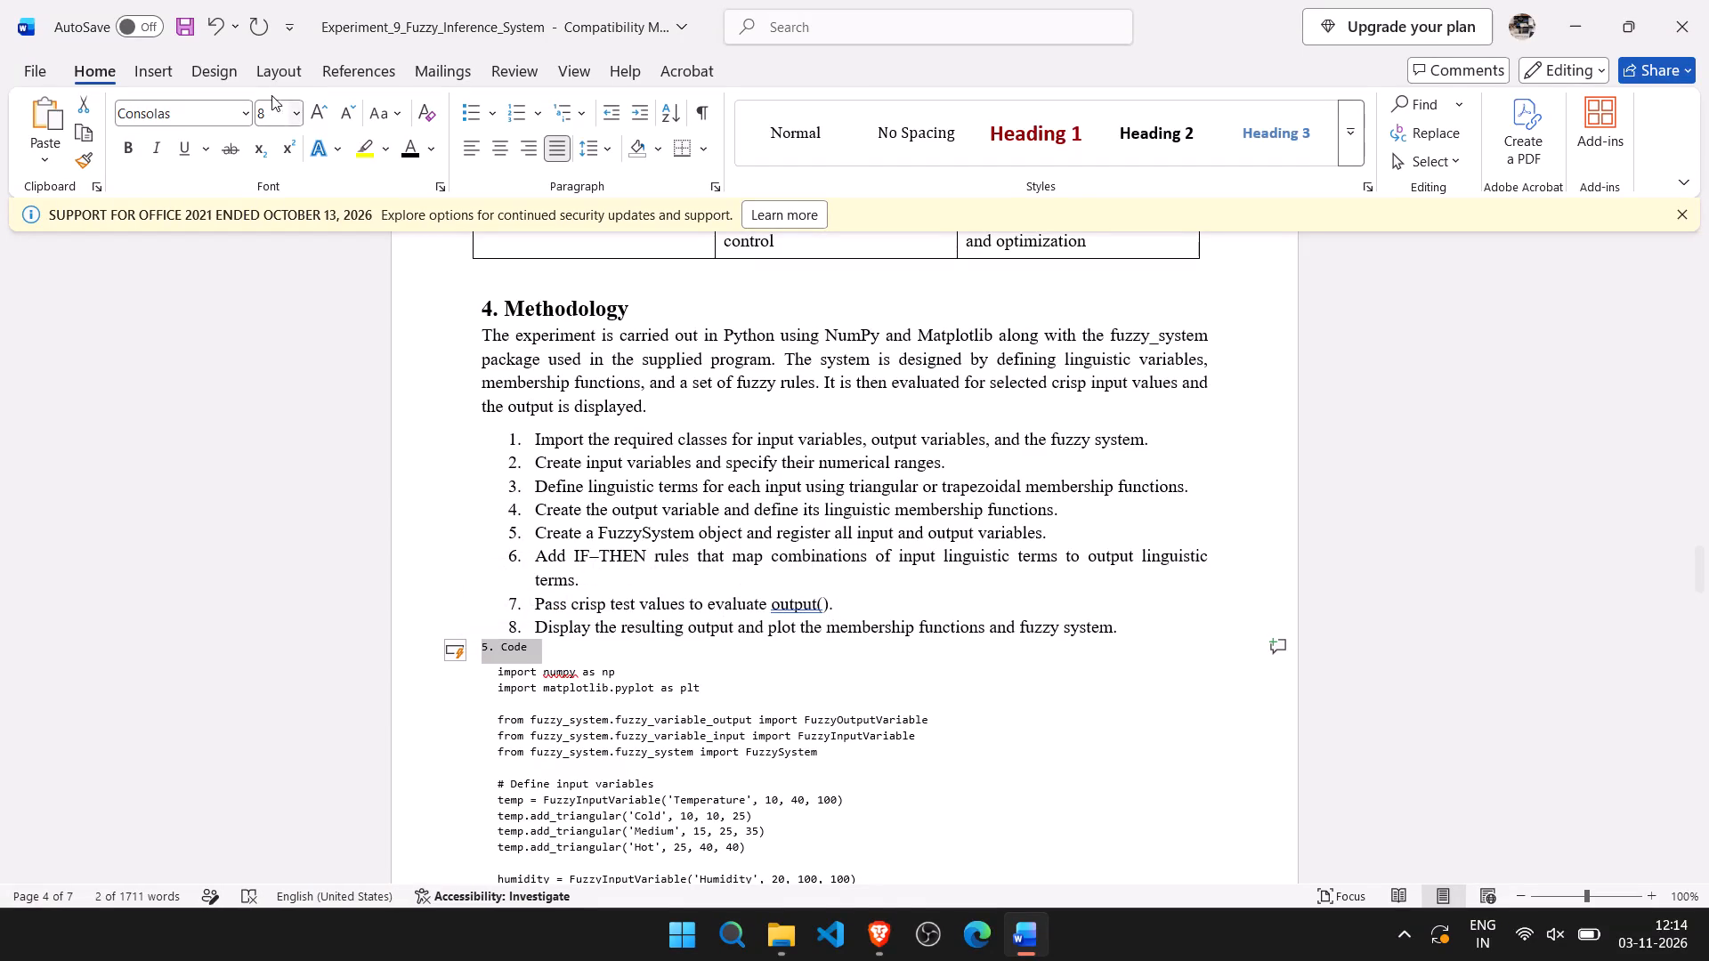
pyautogui.click(297, 111)
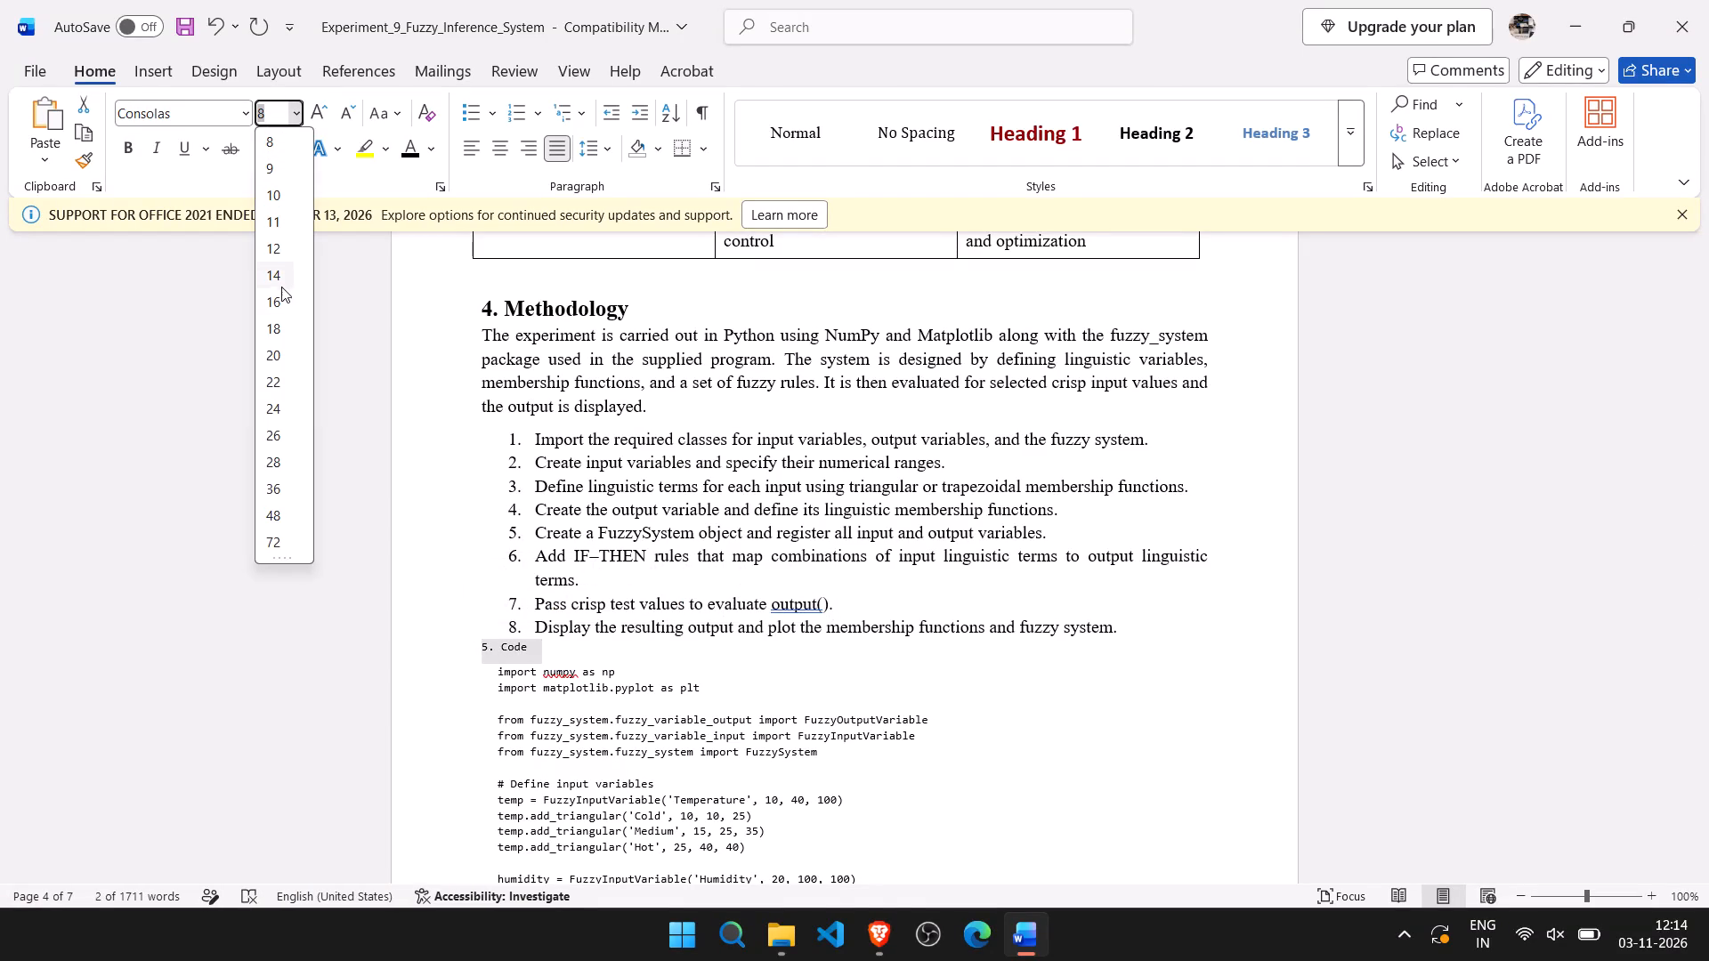
pyautogui.click(275, 279)
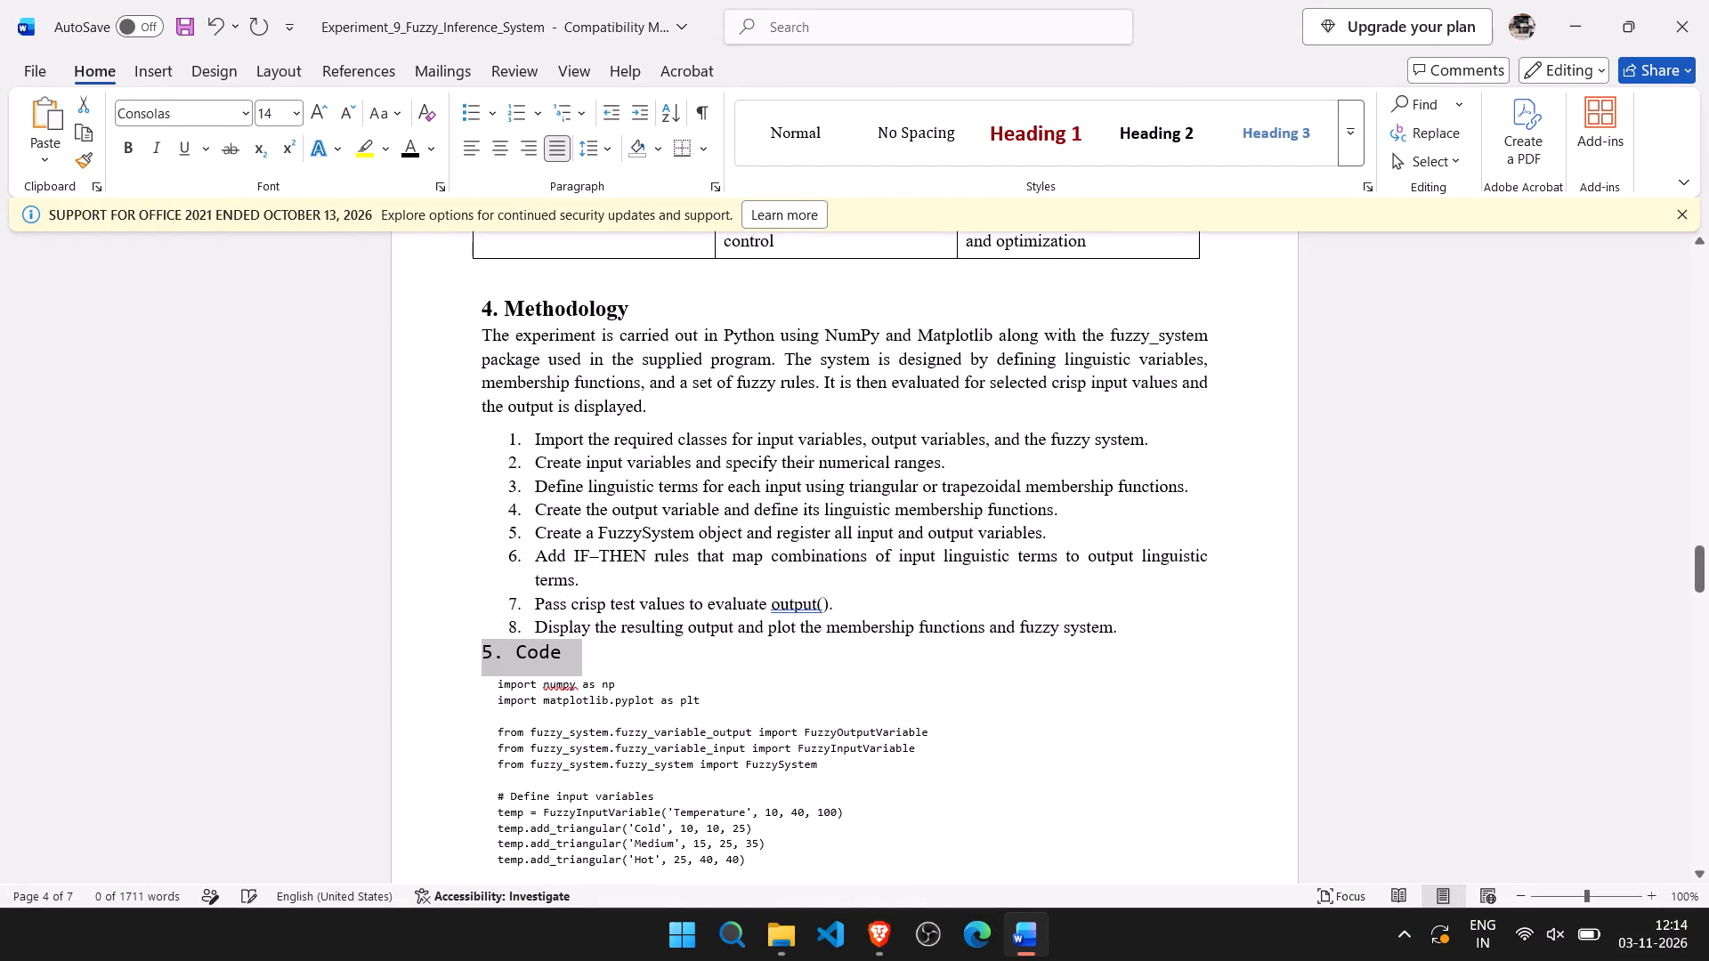
pyautogui.click(284, 117)
pyautogui.press('BackSpace')
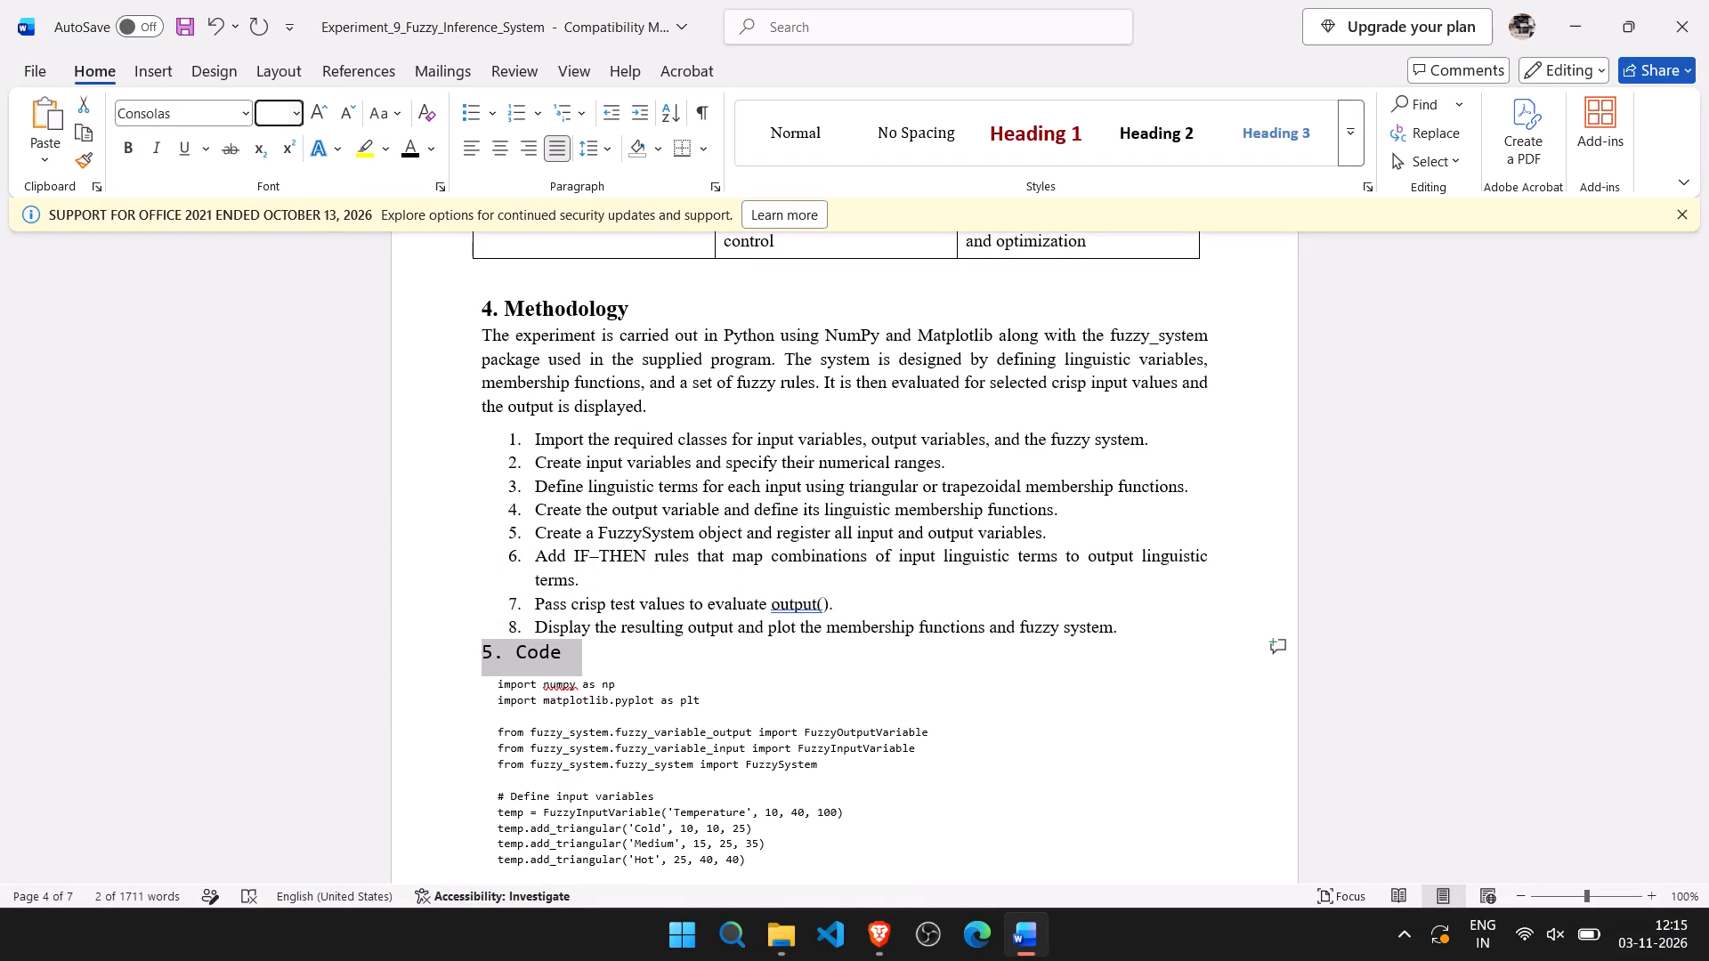
pyautogui.write('15')
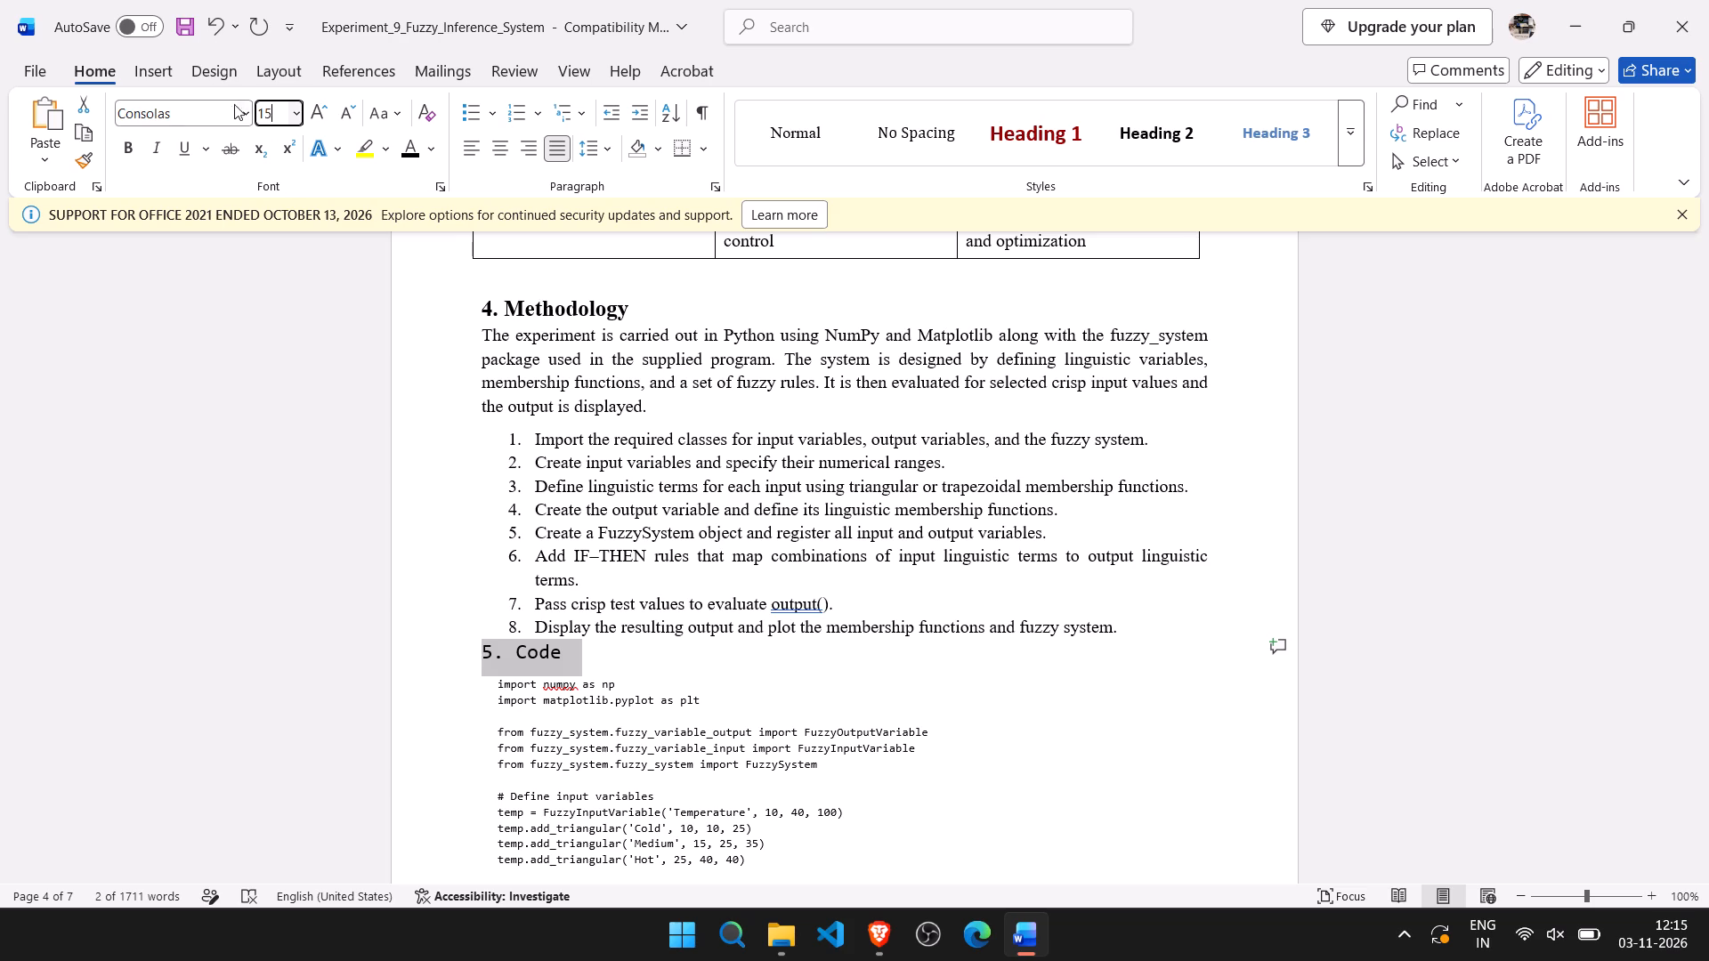
pyautogui.click(237, 108)
pyautogui.click(238, 121)
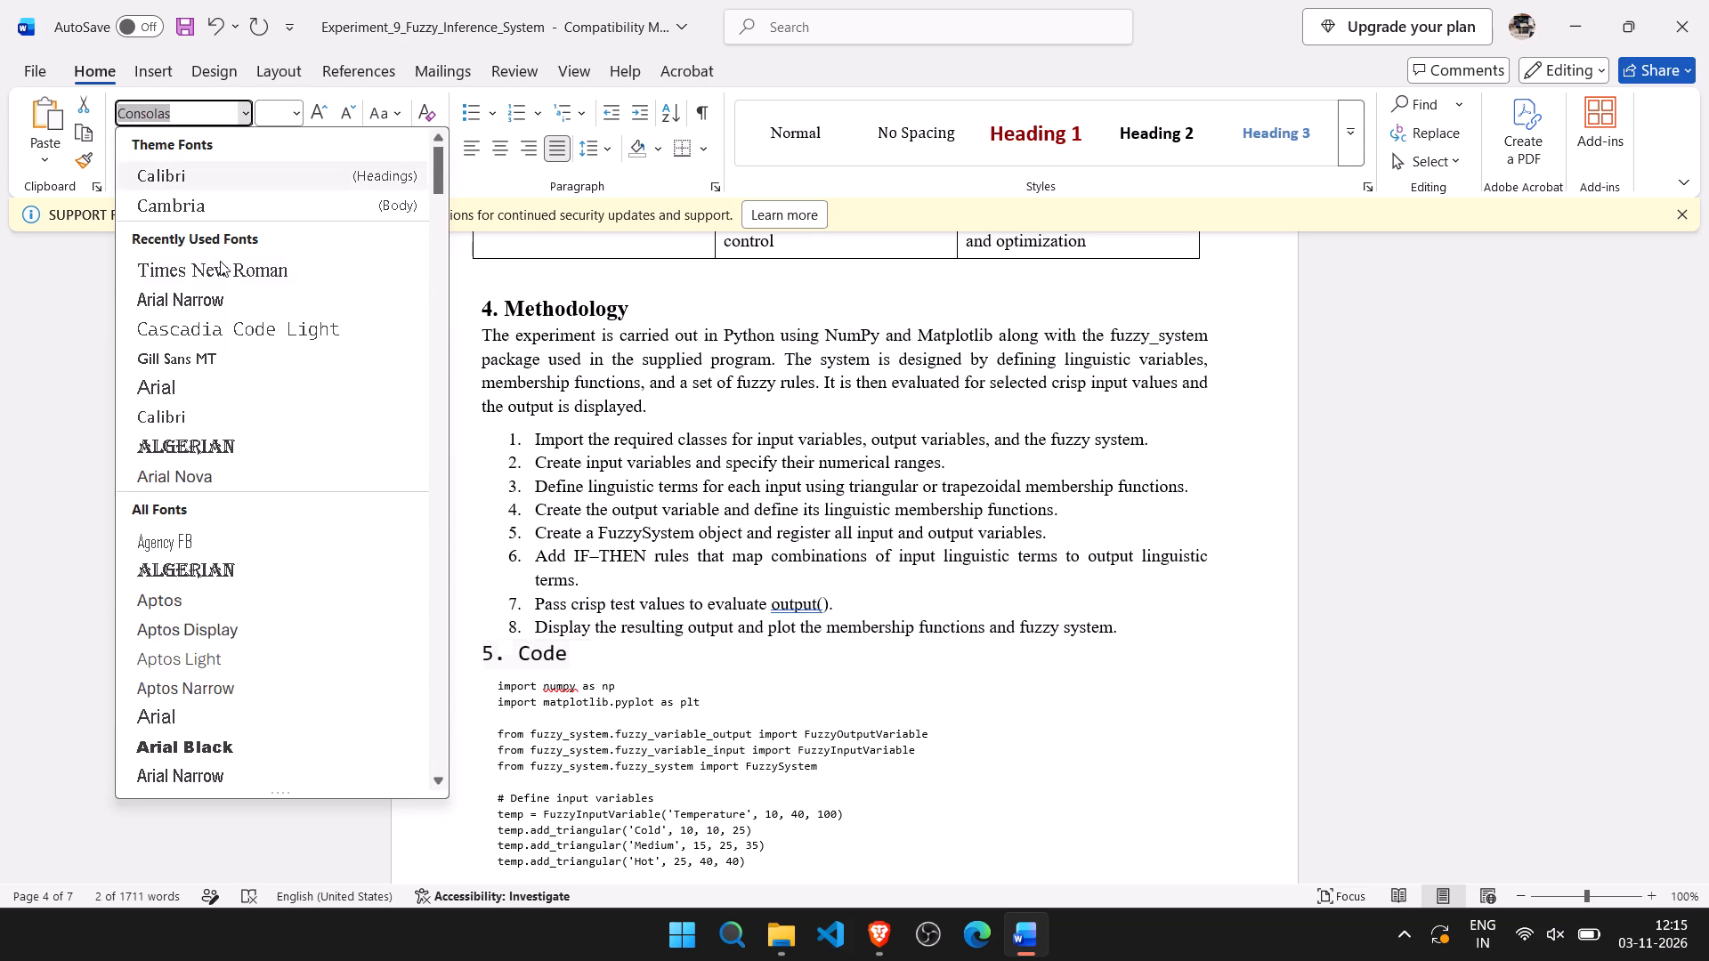
pyautogui.click(216, 270)
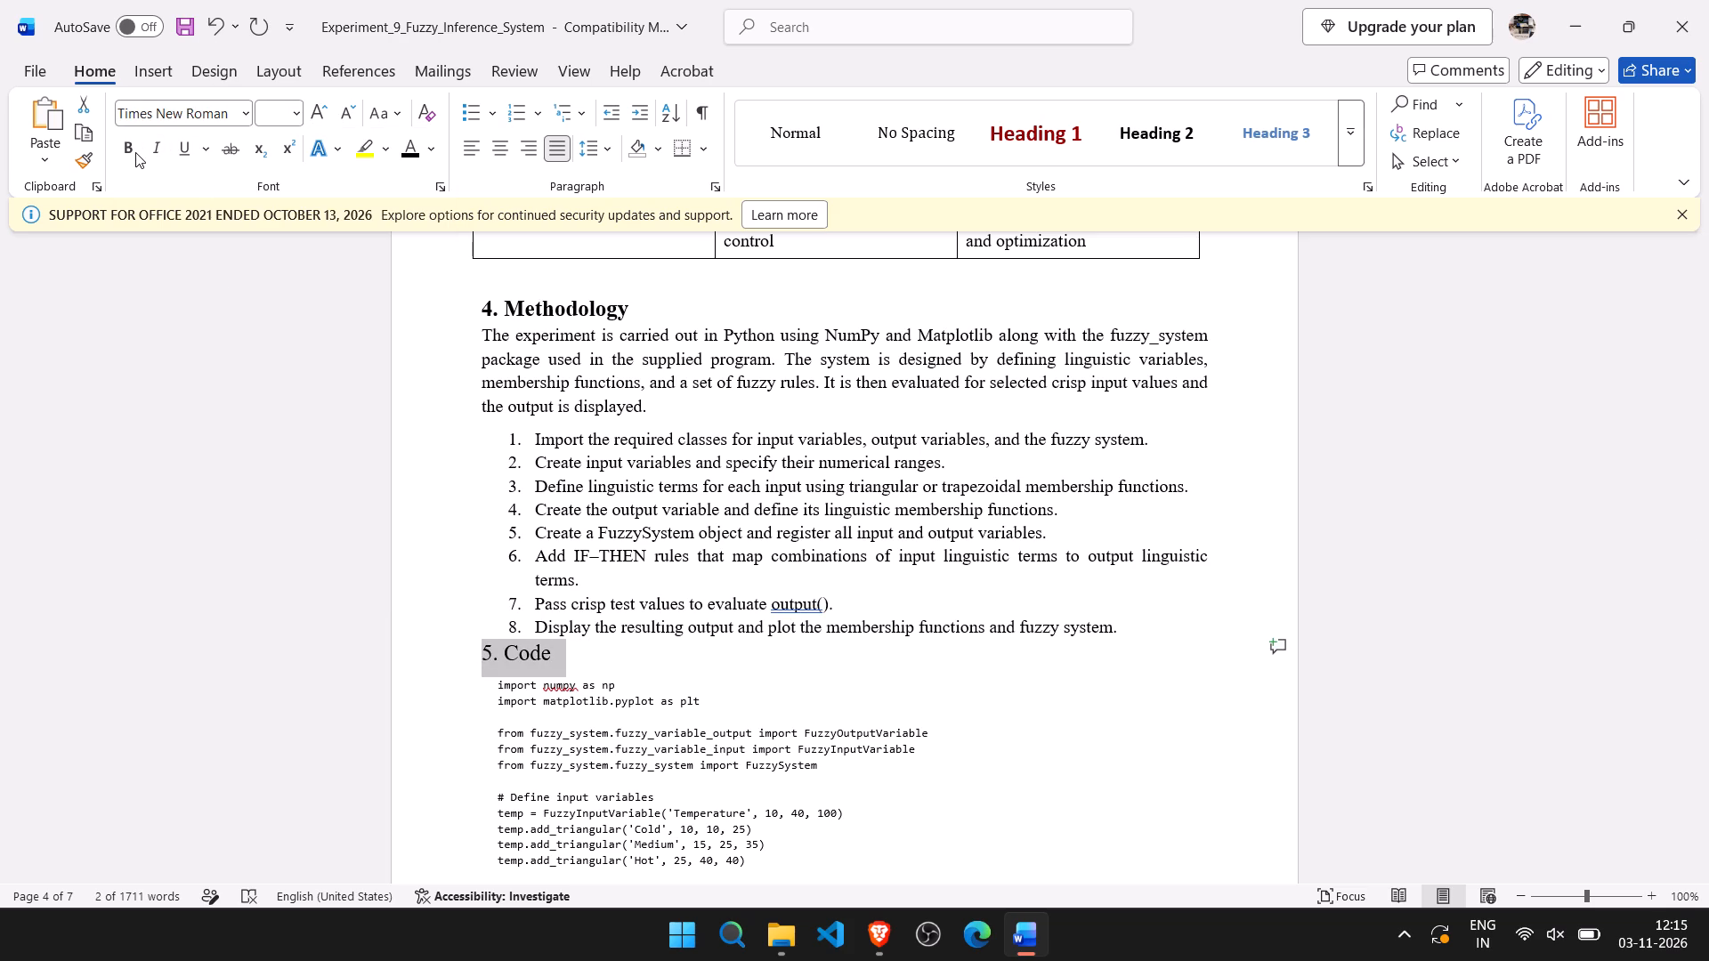
# Make the "5. Code" heading bold.
pyautogui.click(135, 152)
pyautogui.click(481, 642)
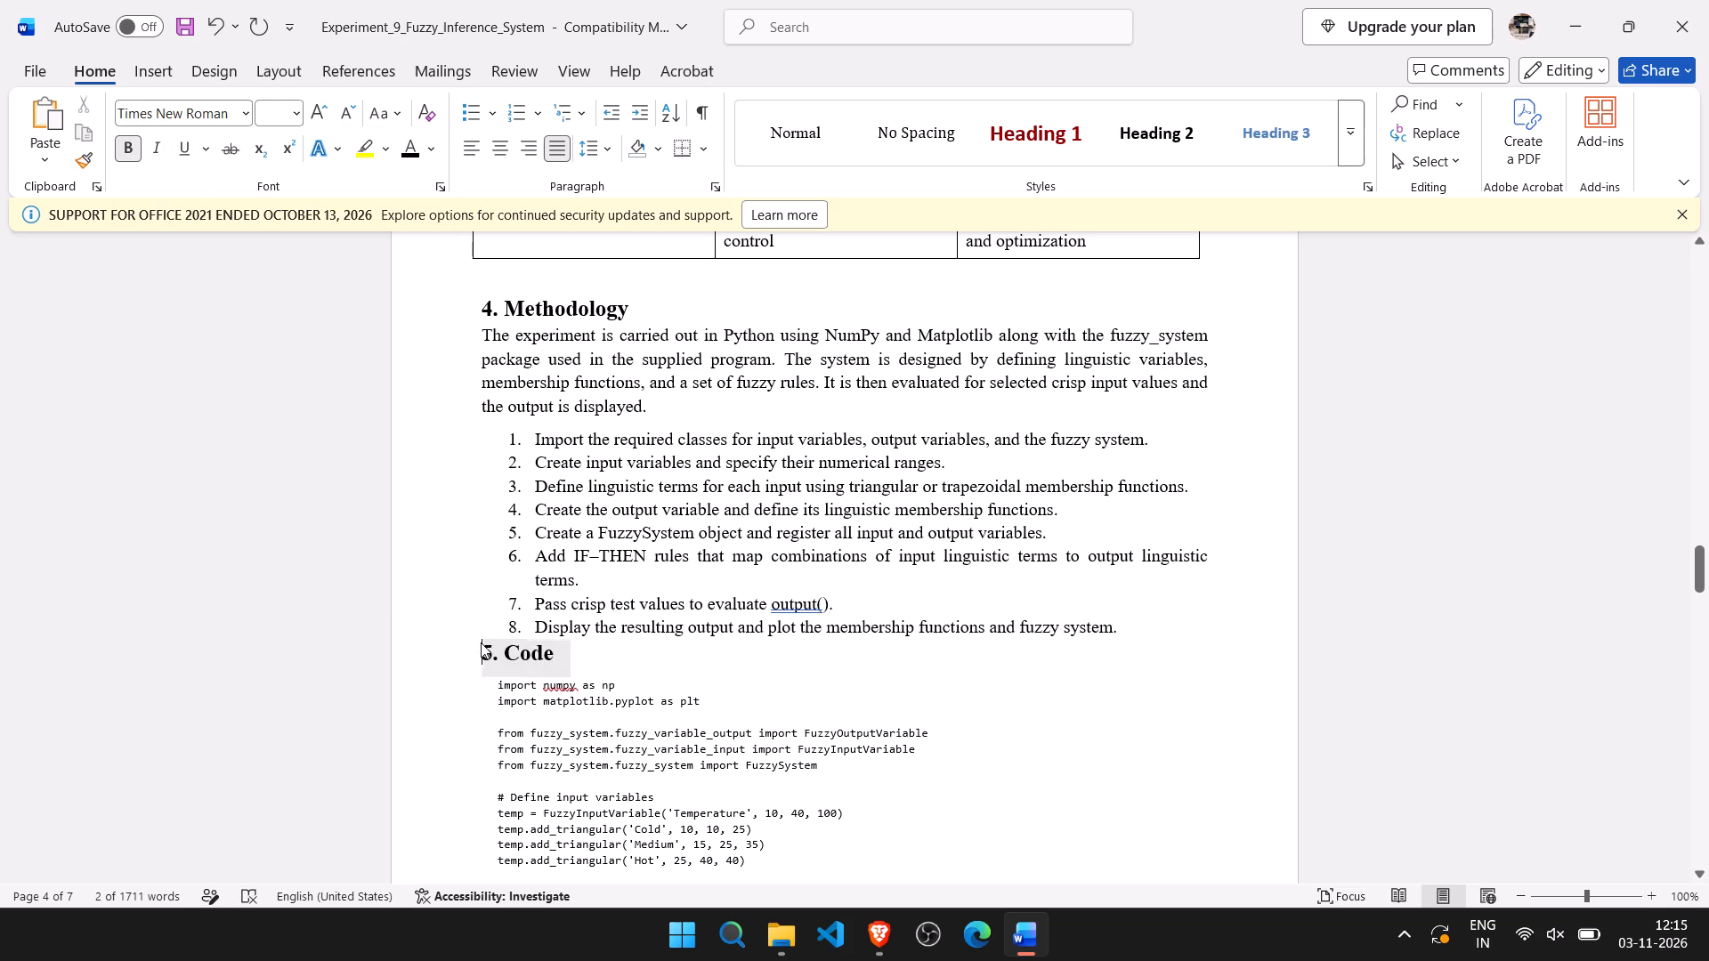
# Insert an unnumbered blank line between the last Methodology list item and the "5. Code" heading.
pyautogui.click(1139, 631)
pyautogui.press('Return')
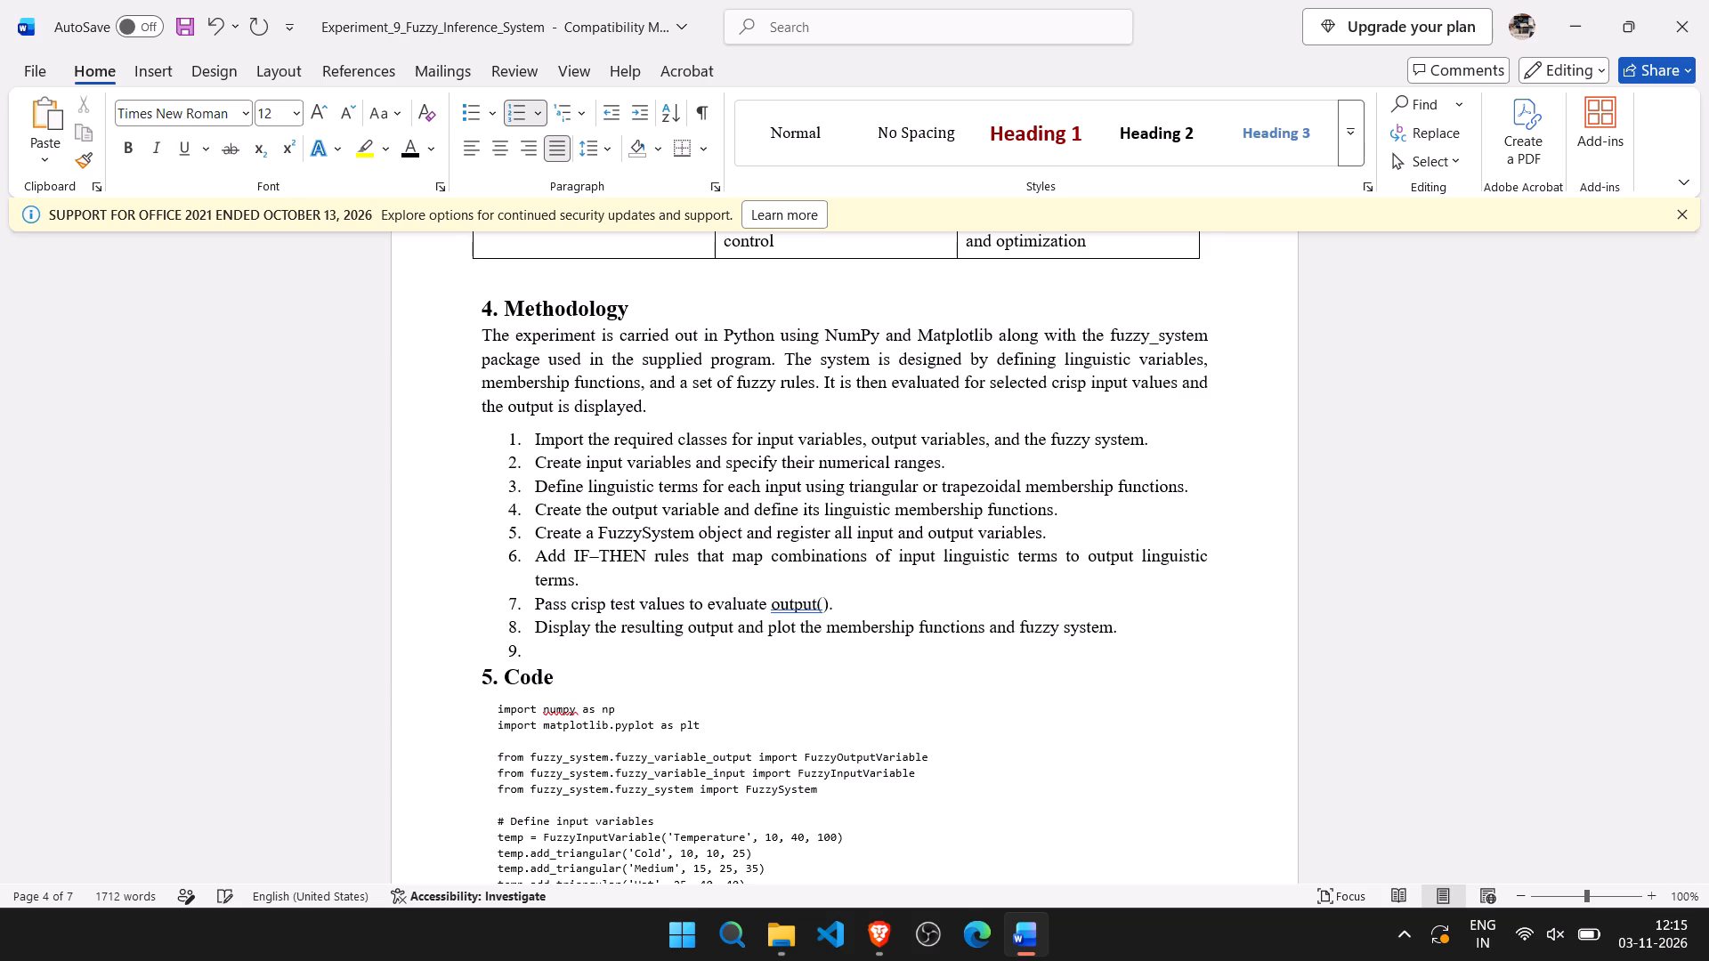
pyautogui.press('BackSpace')
pyautogui.press('BackSpace')
# Look through the code listings, Expected Observations and Result sections that follow the "5. Code" heading.
pyautogui.scroll(-4, 1167, 653)
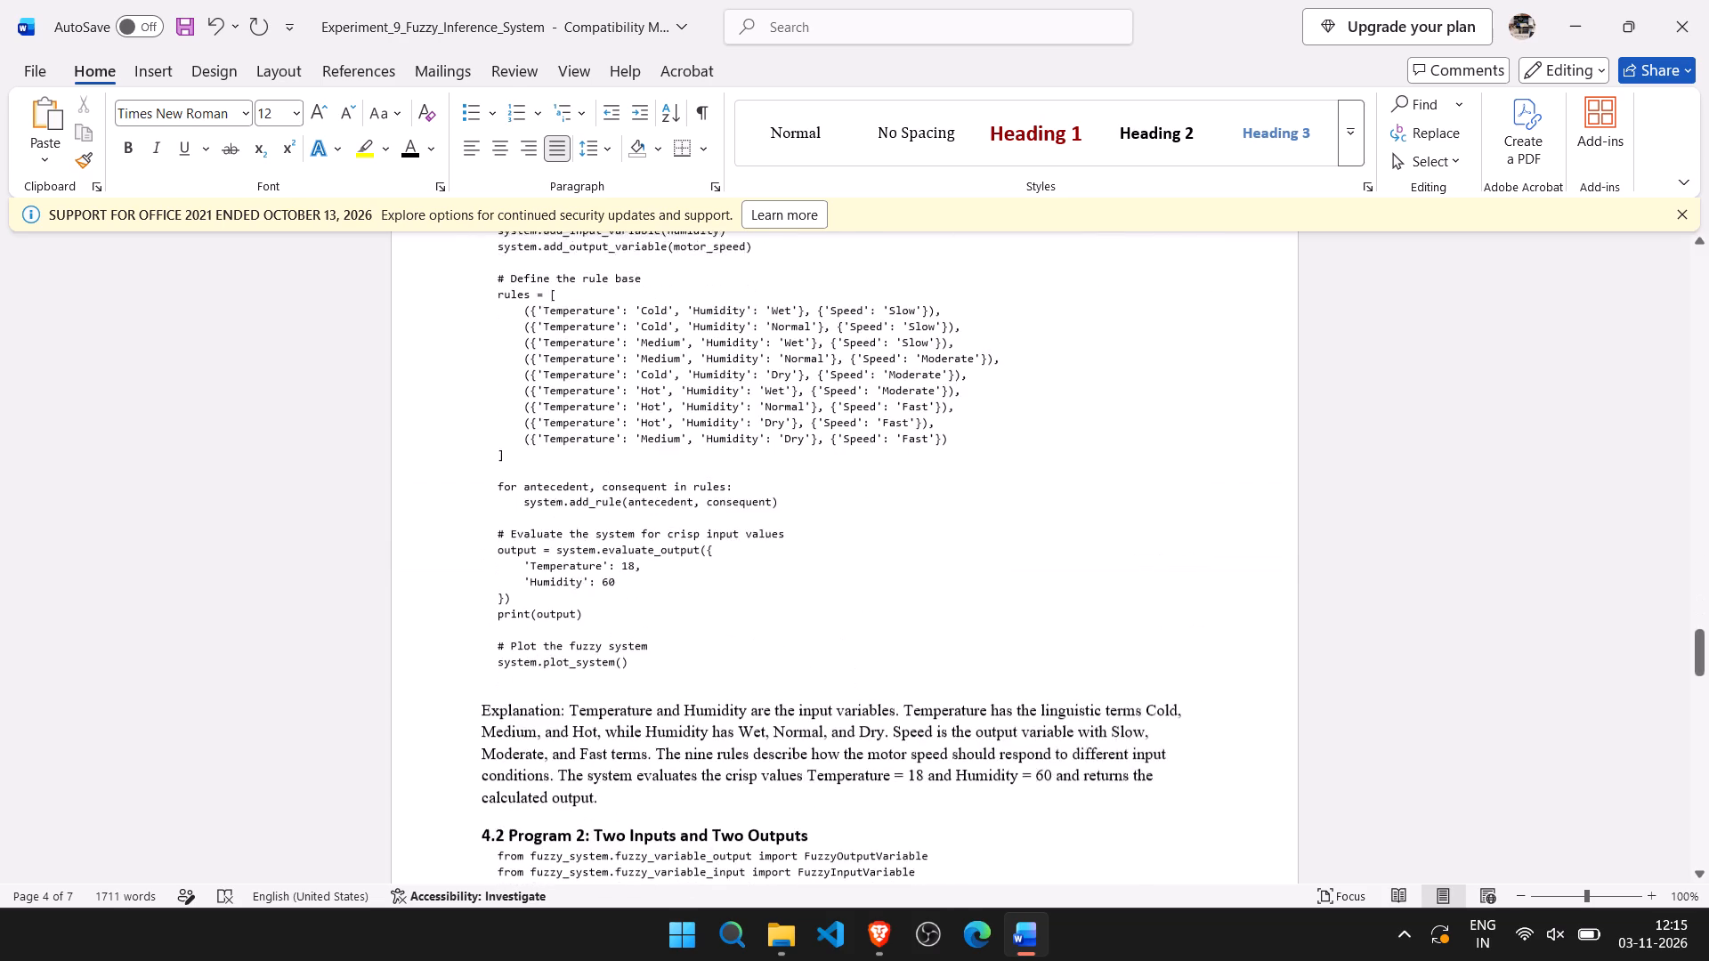
pyautogui.scroll(-4, 1167, 653)
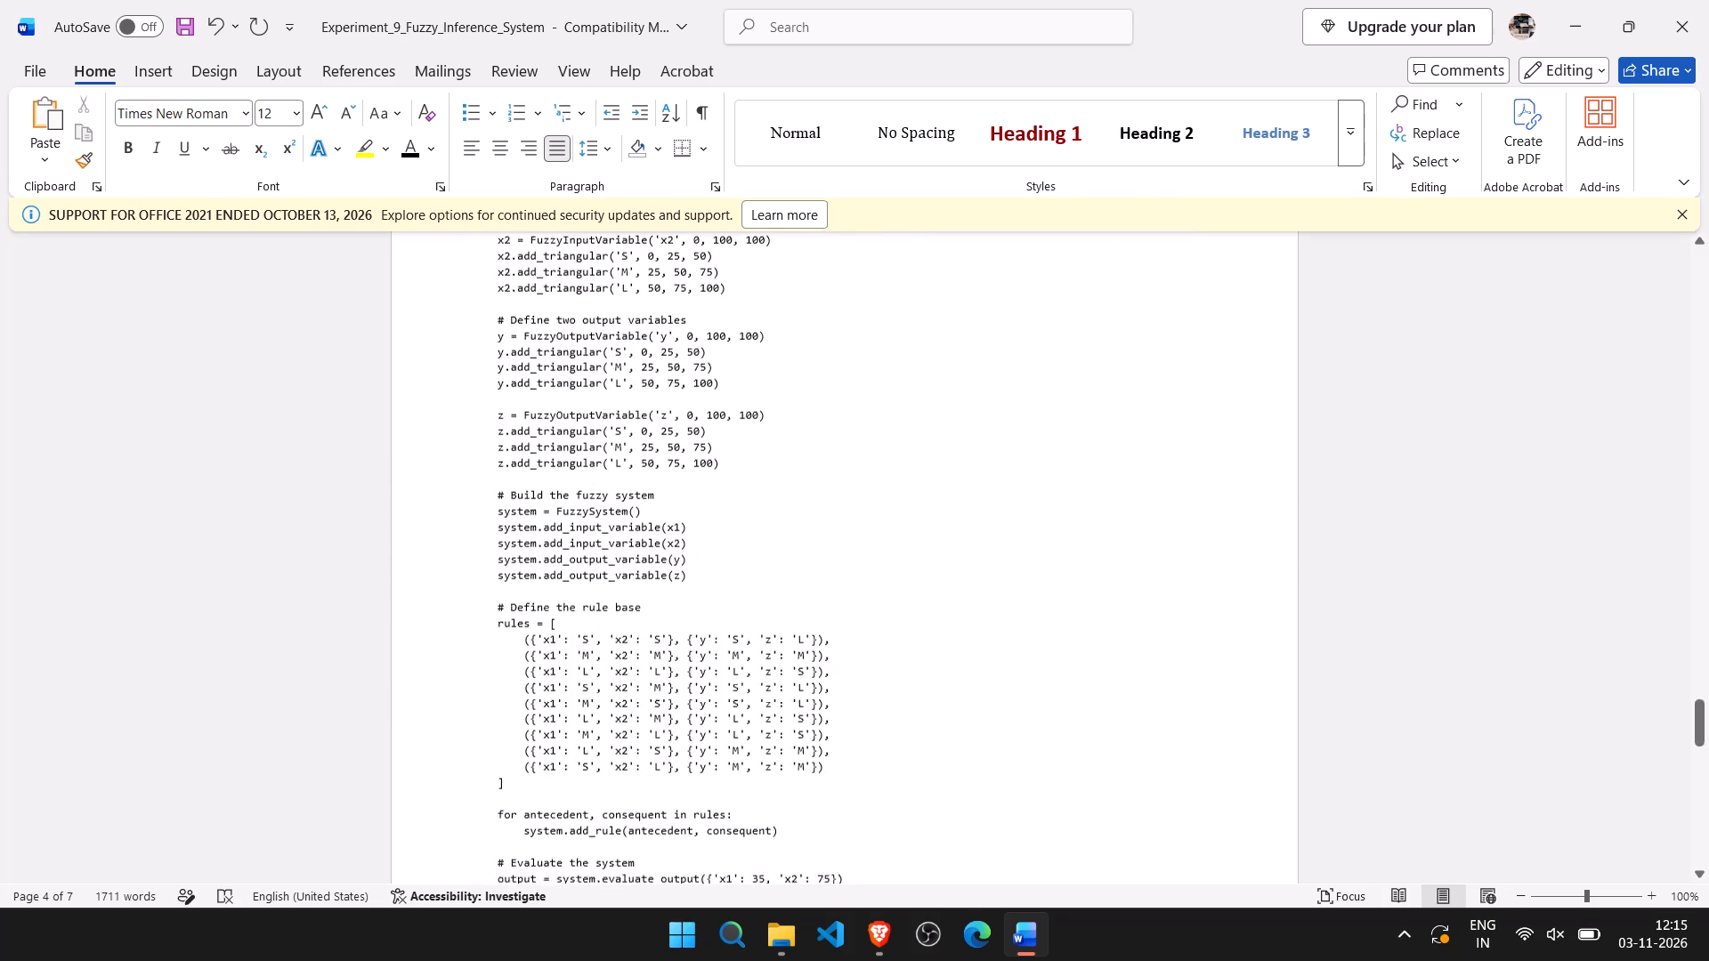
pyautogui.scroll(-1, 1167, 653)
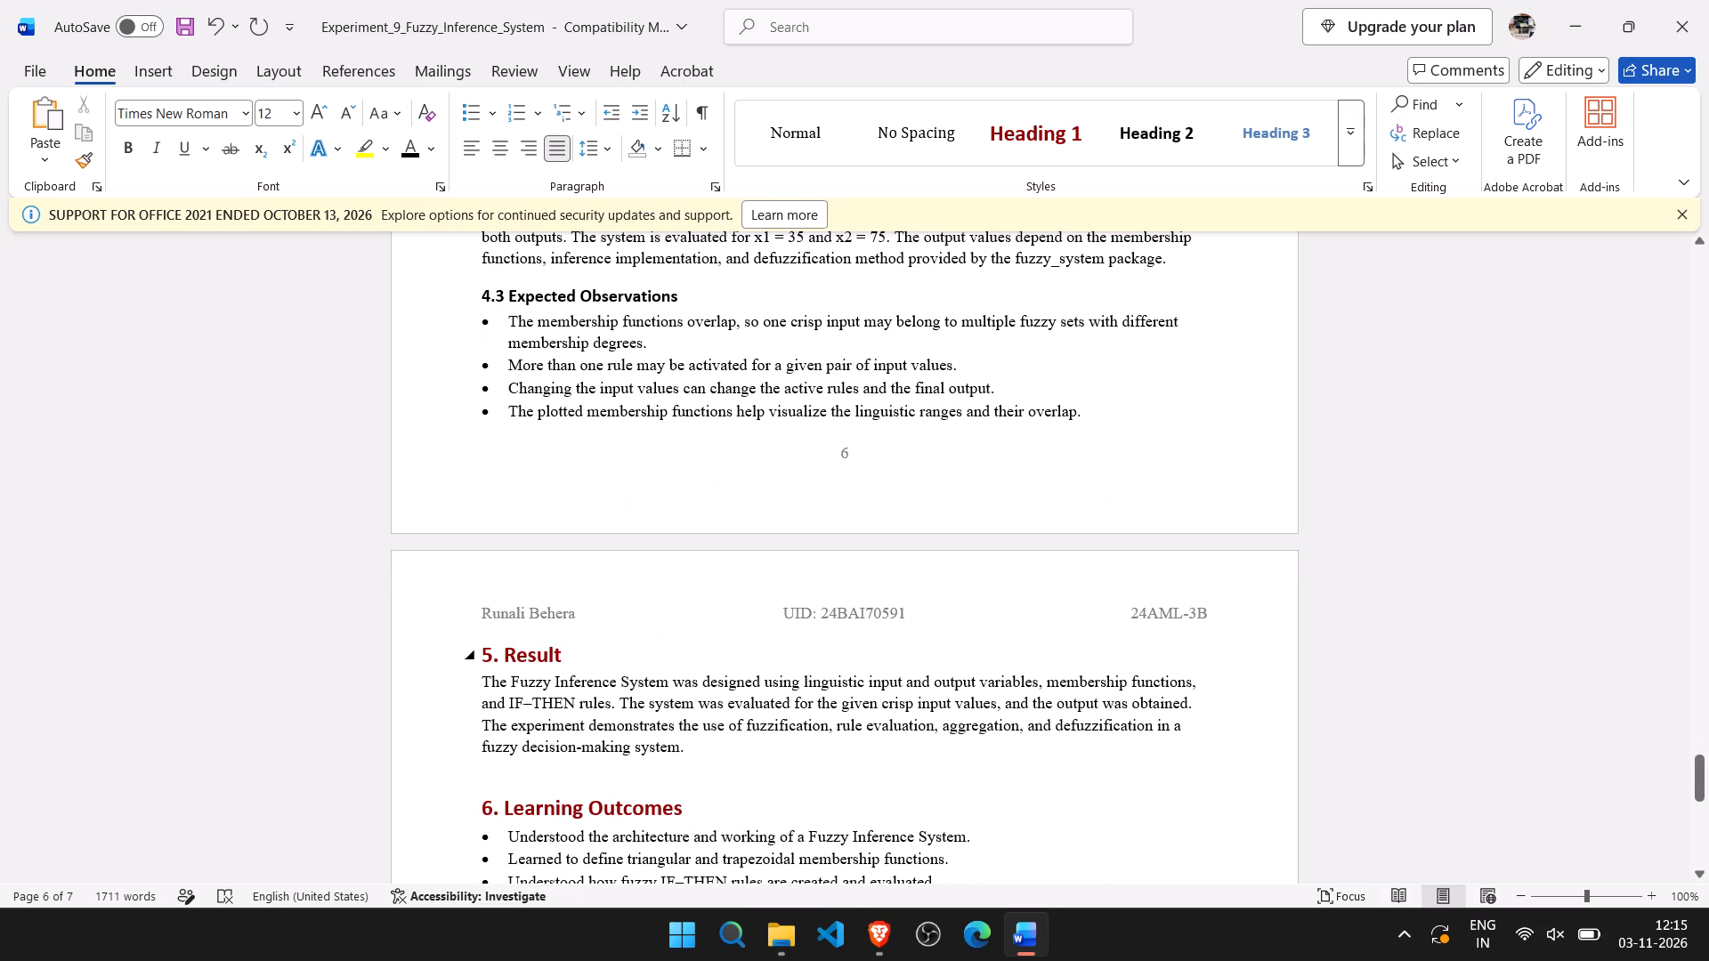
pyautogui.hscroll(-1, 1167, 653)
pyautogui.hscroll(1, 1167, 653)
pyautogui.scroll(3, 1167, 653)
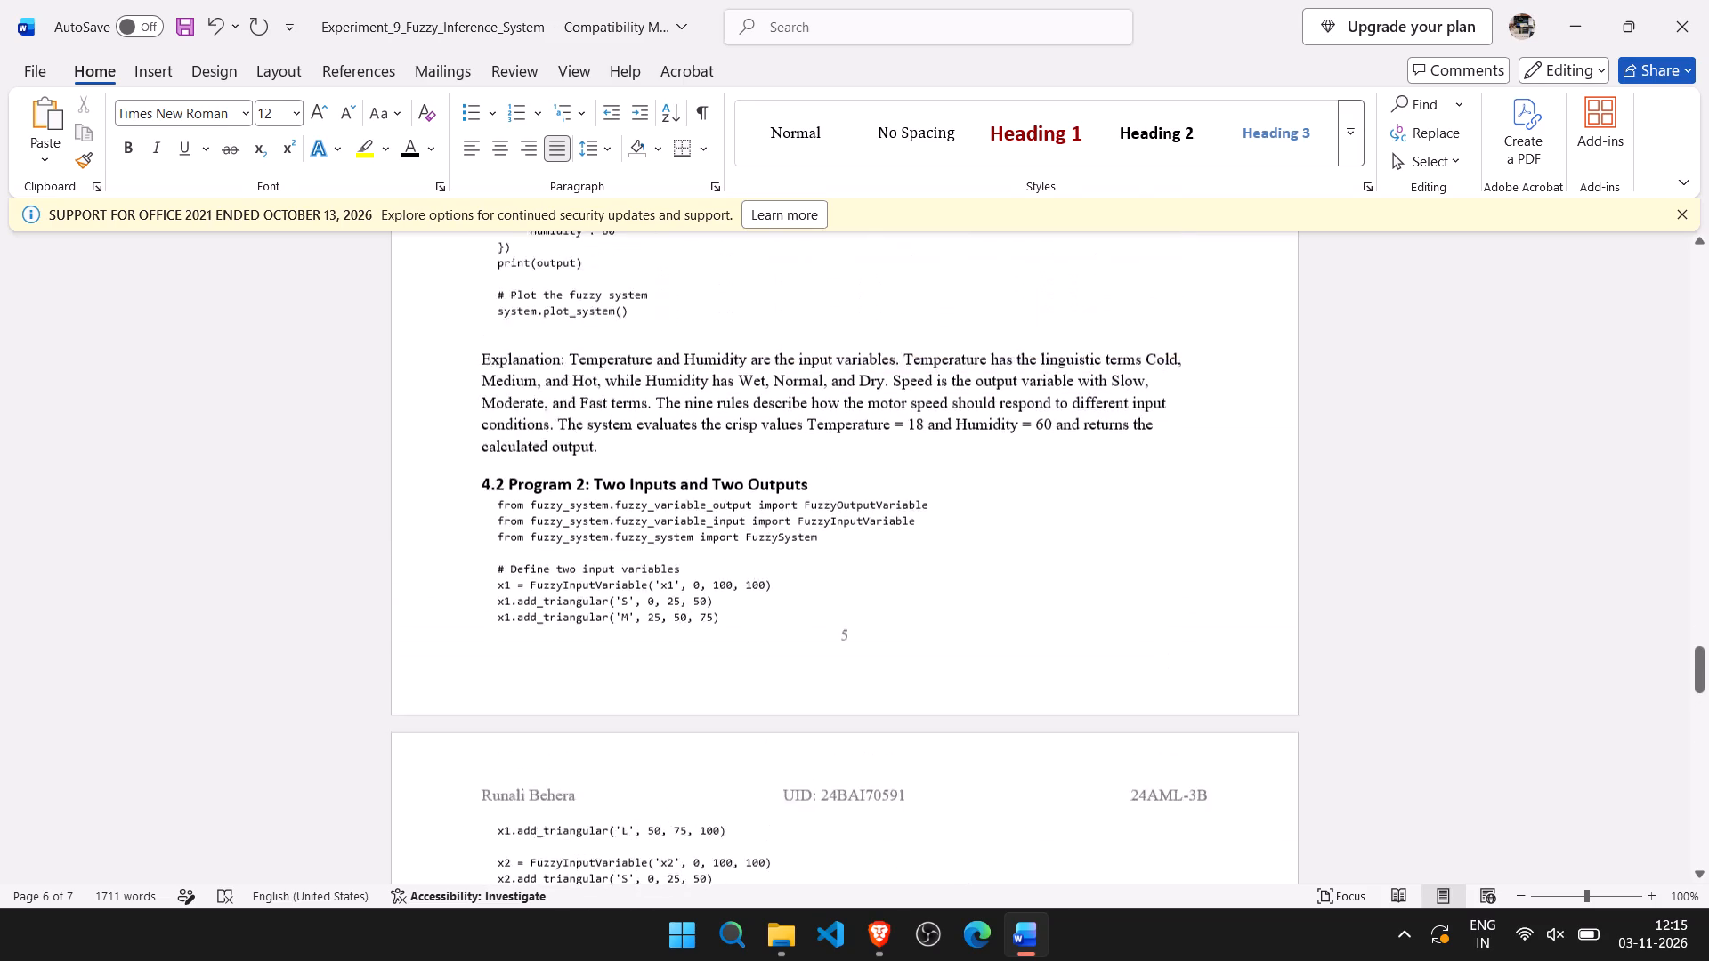
pyautogui.scroll(6, 1167, 653)
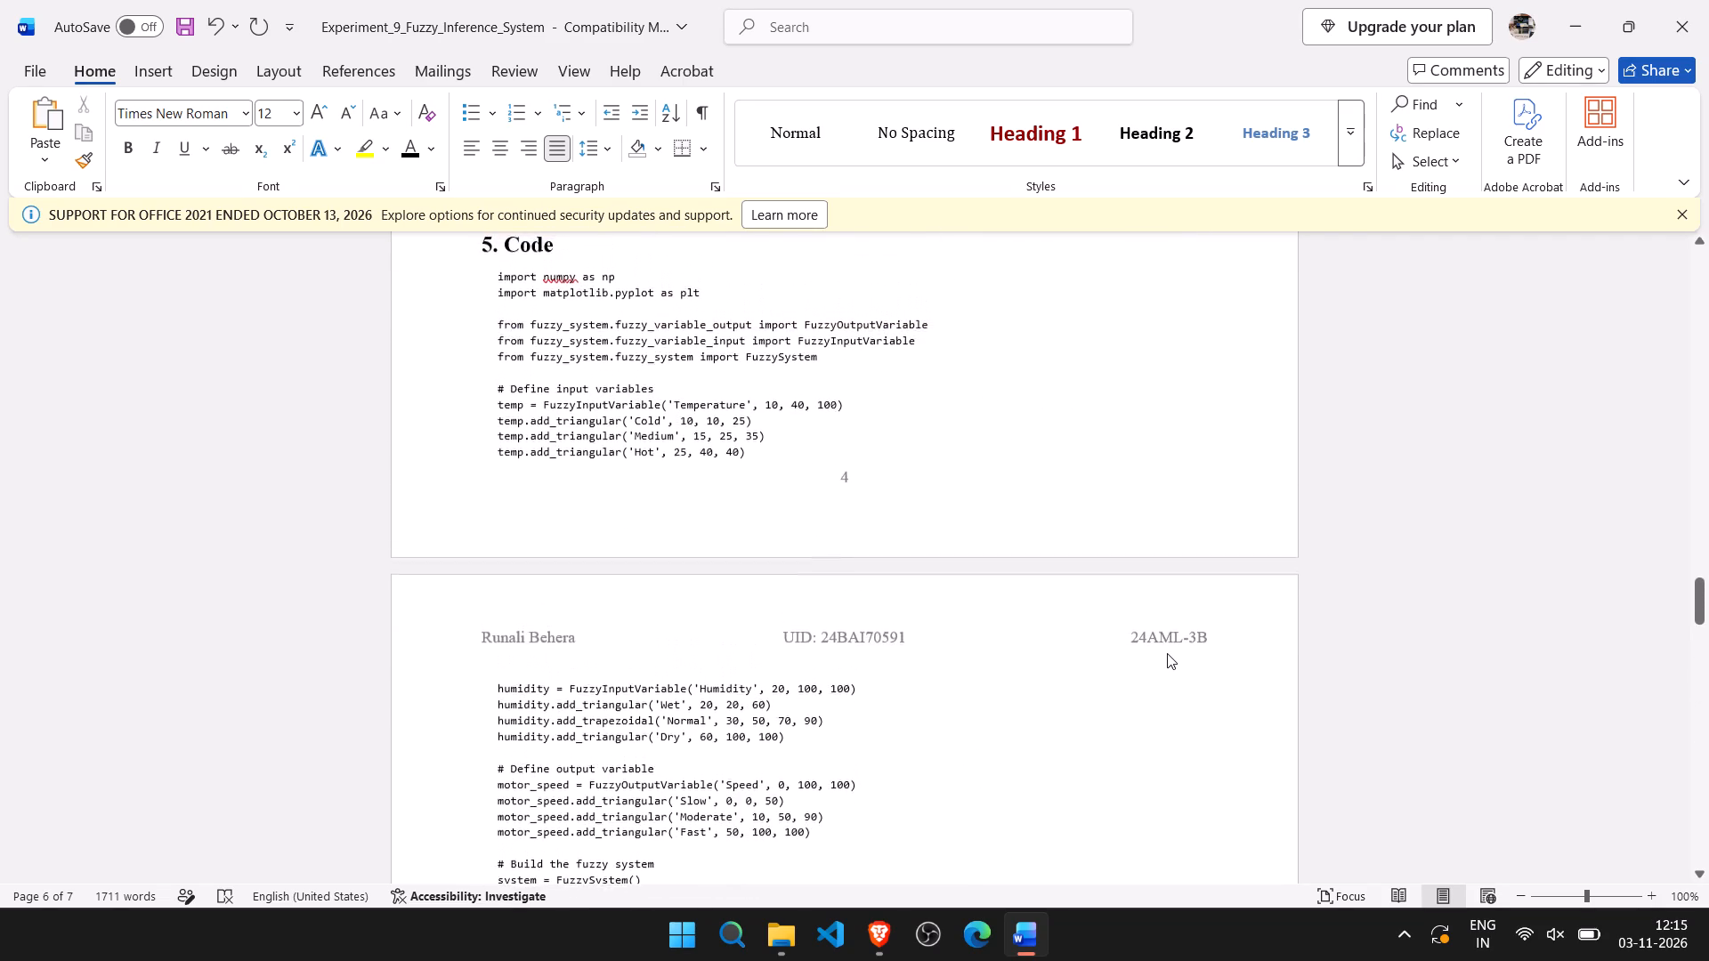
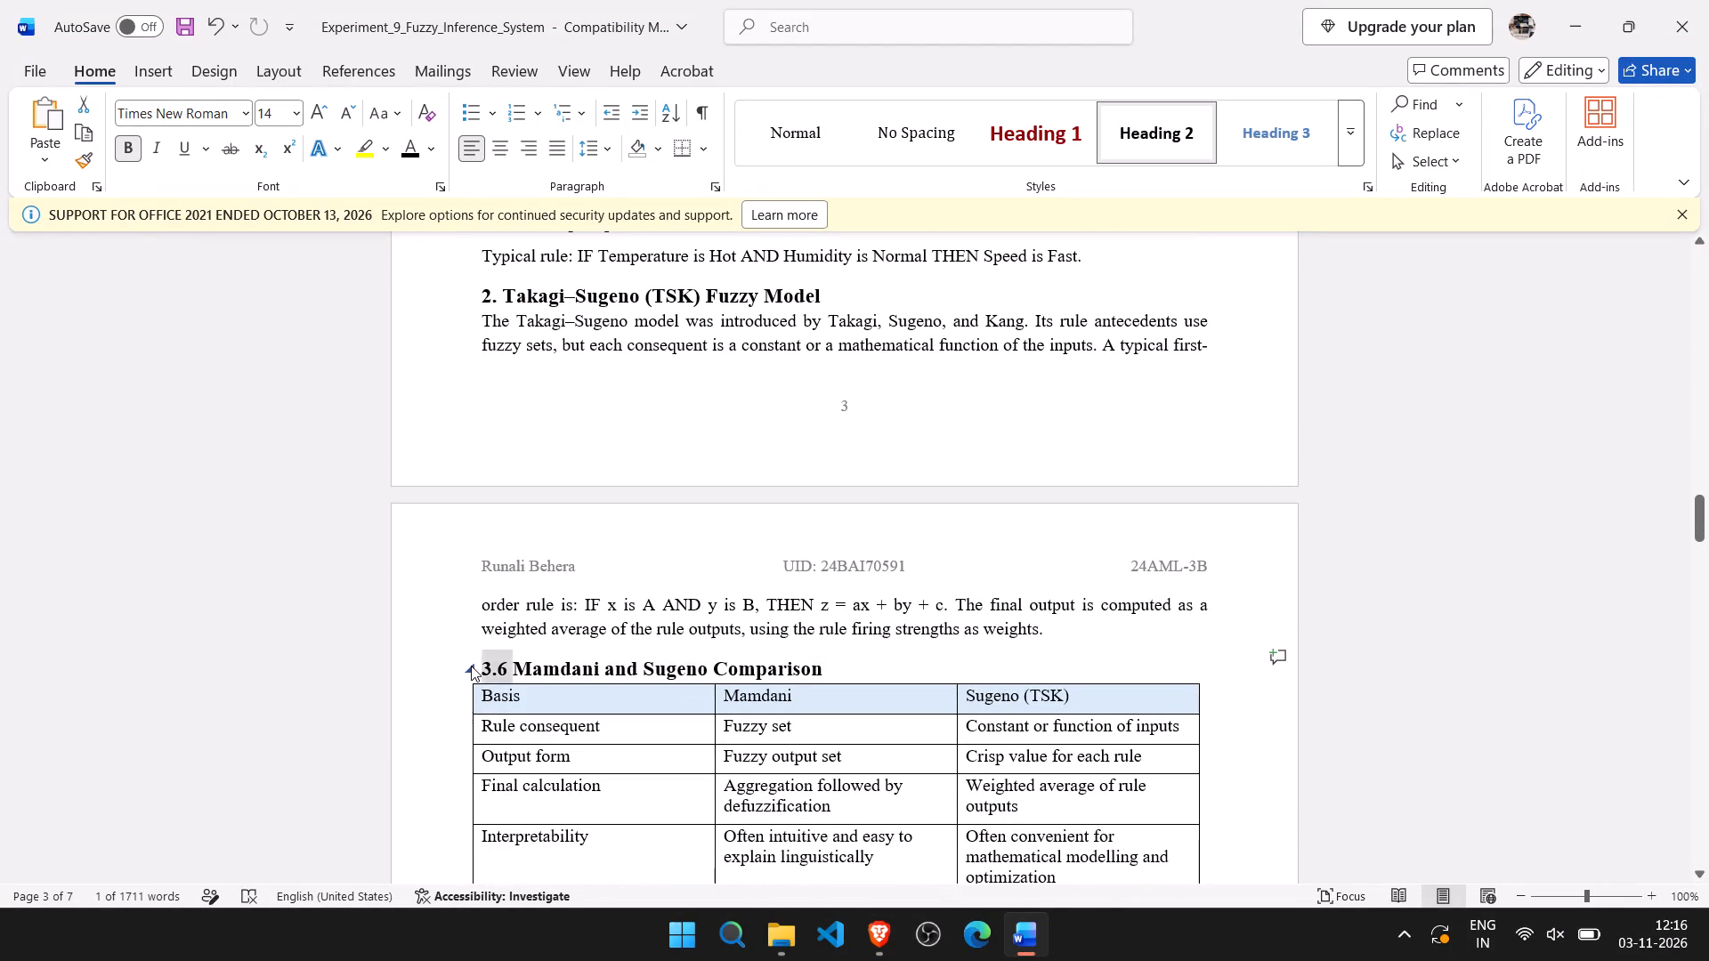
# Recolour the whole "5. Result" heading black and set its font to Times New Roman.
pyautogui.scroll(-3, 471, 666)
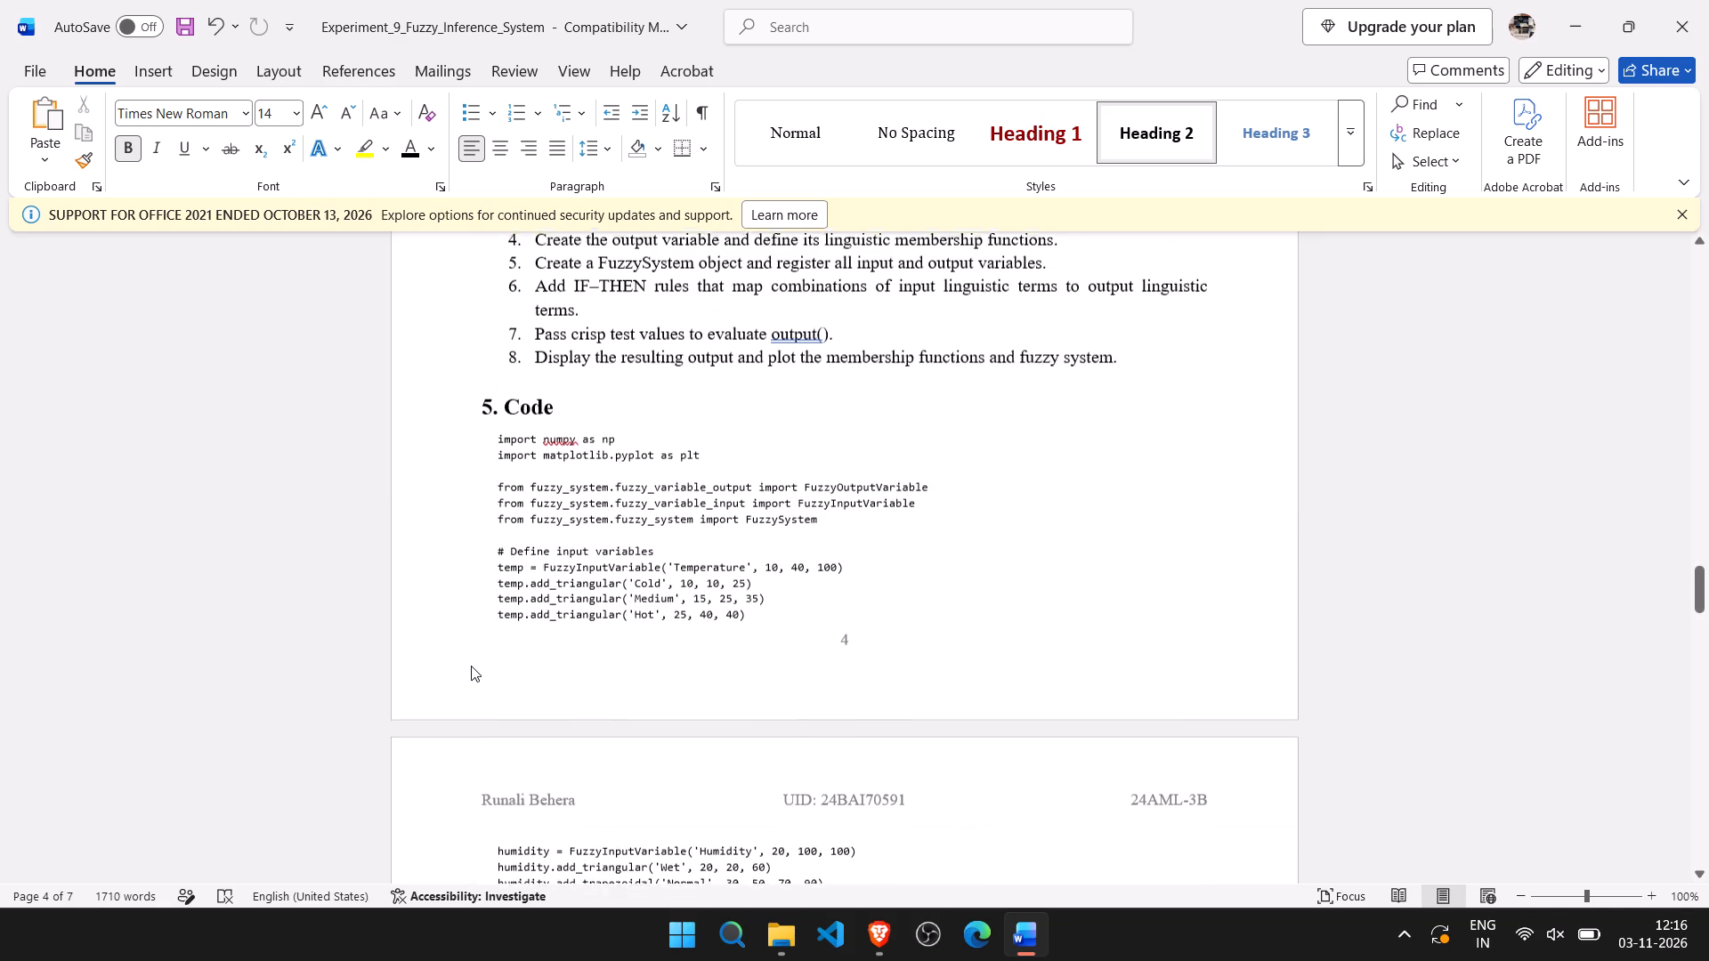
pyautogui.scroll(-4, 471, 666)
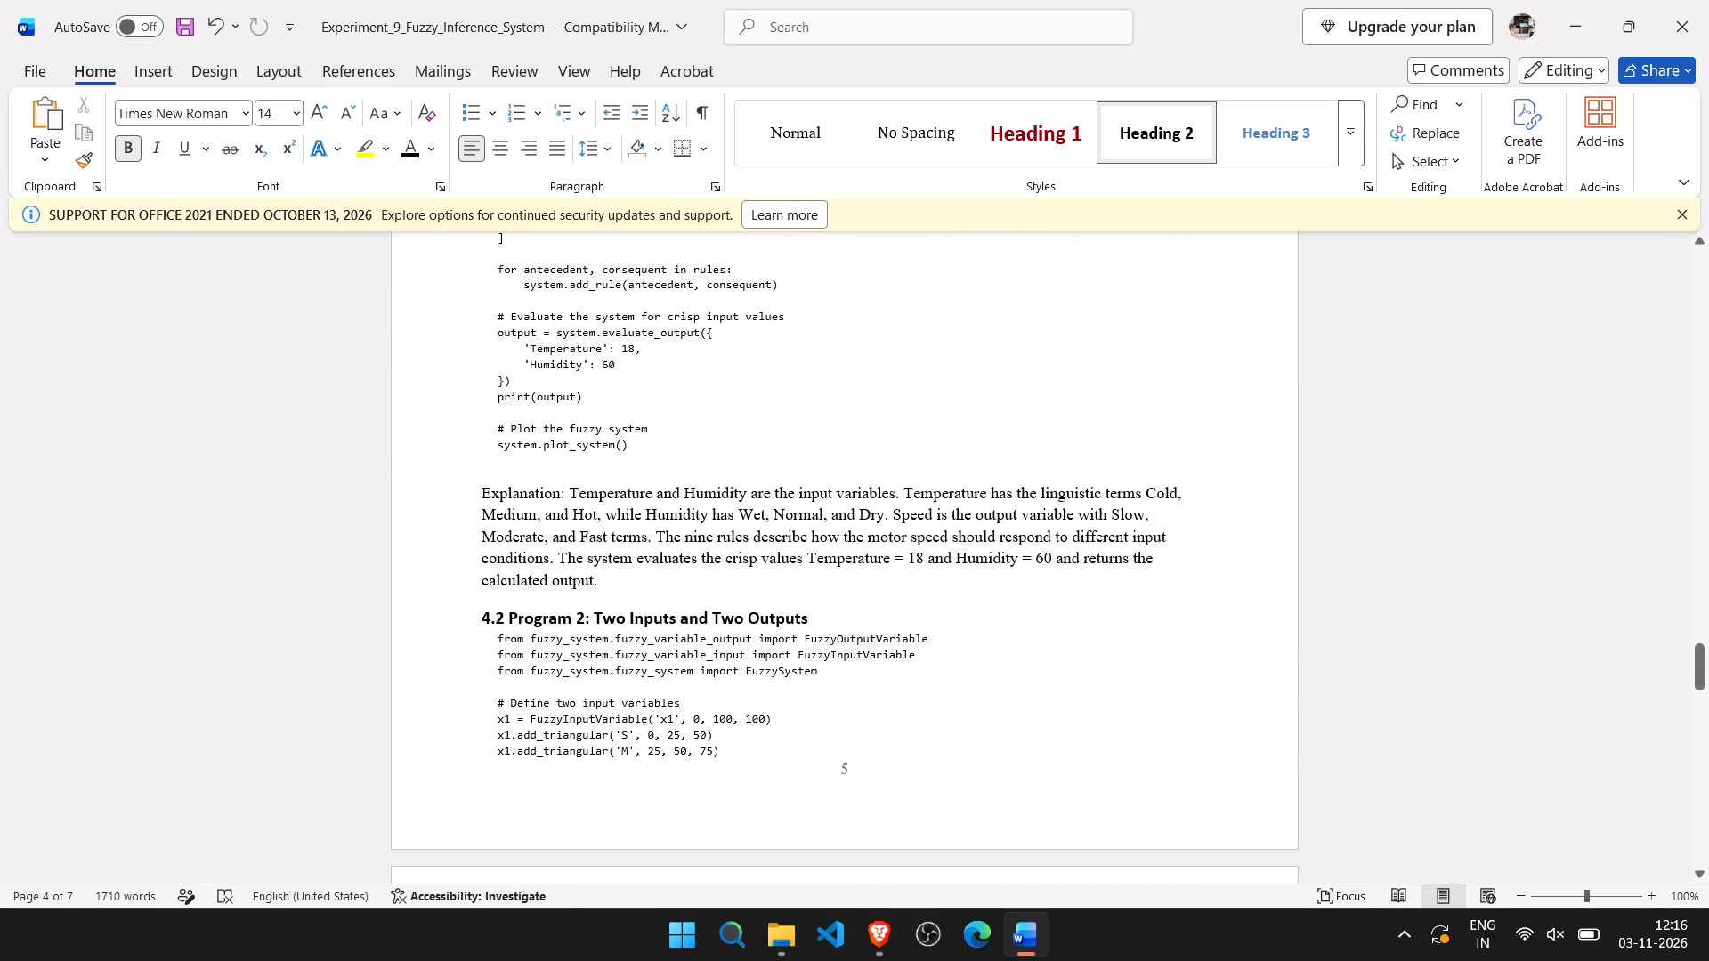
pyautogui.scroll(-1, 471, 666)
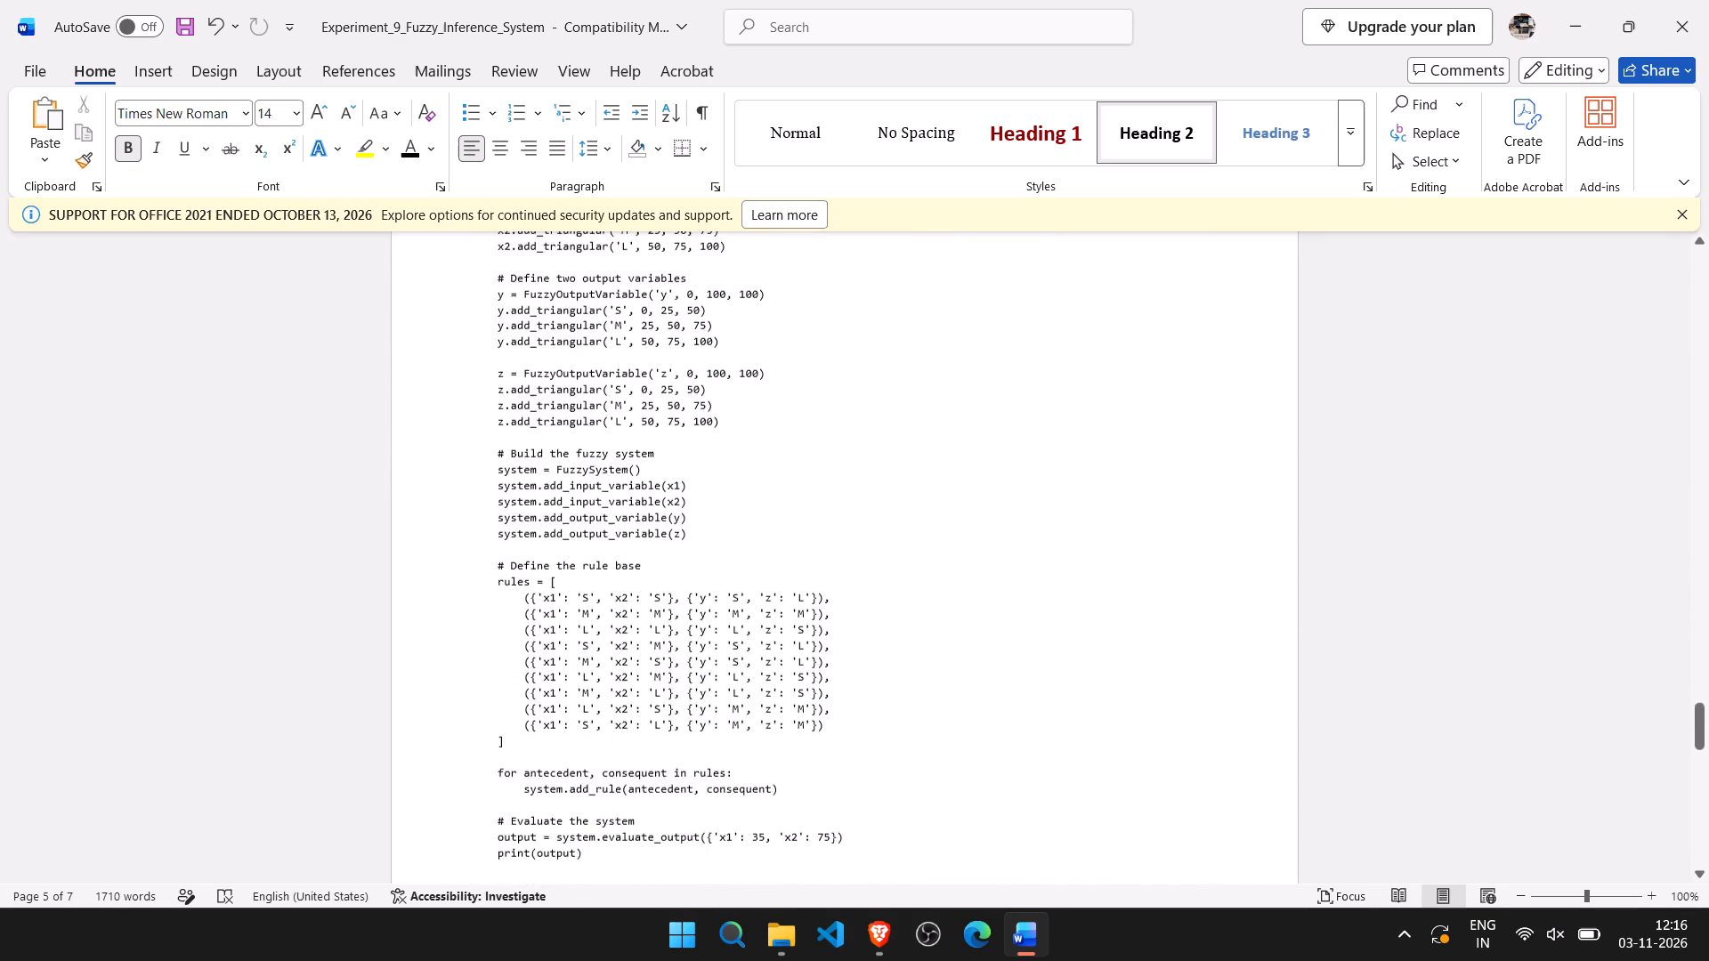
pyautogui.scroll(-2, 471, 666)
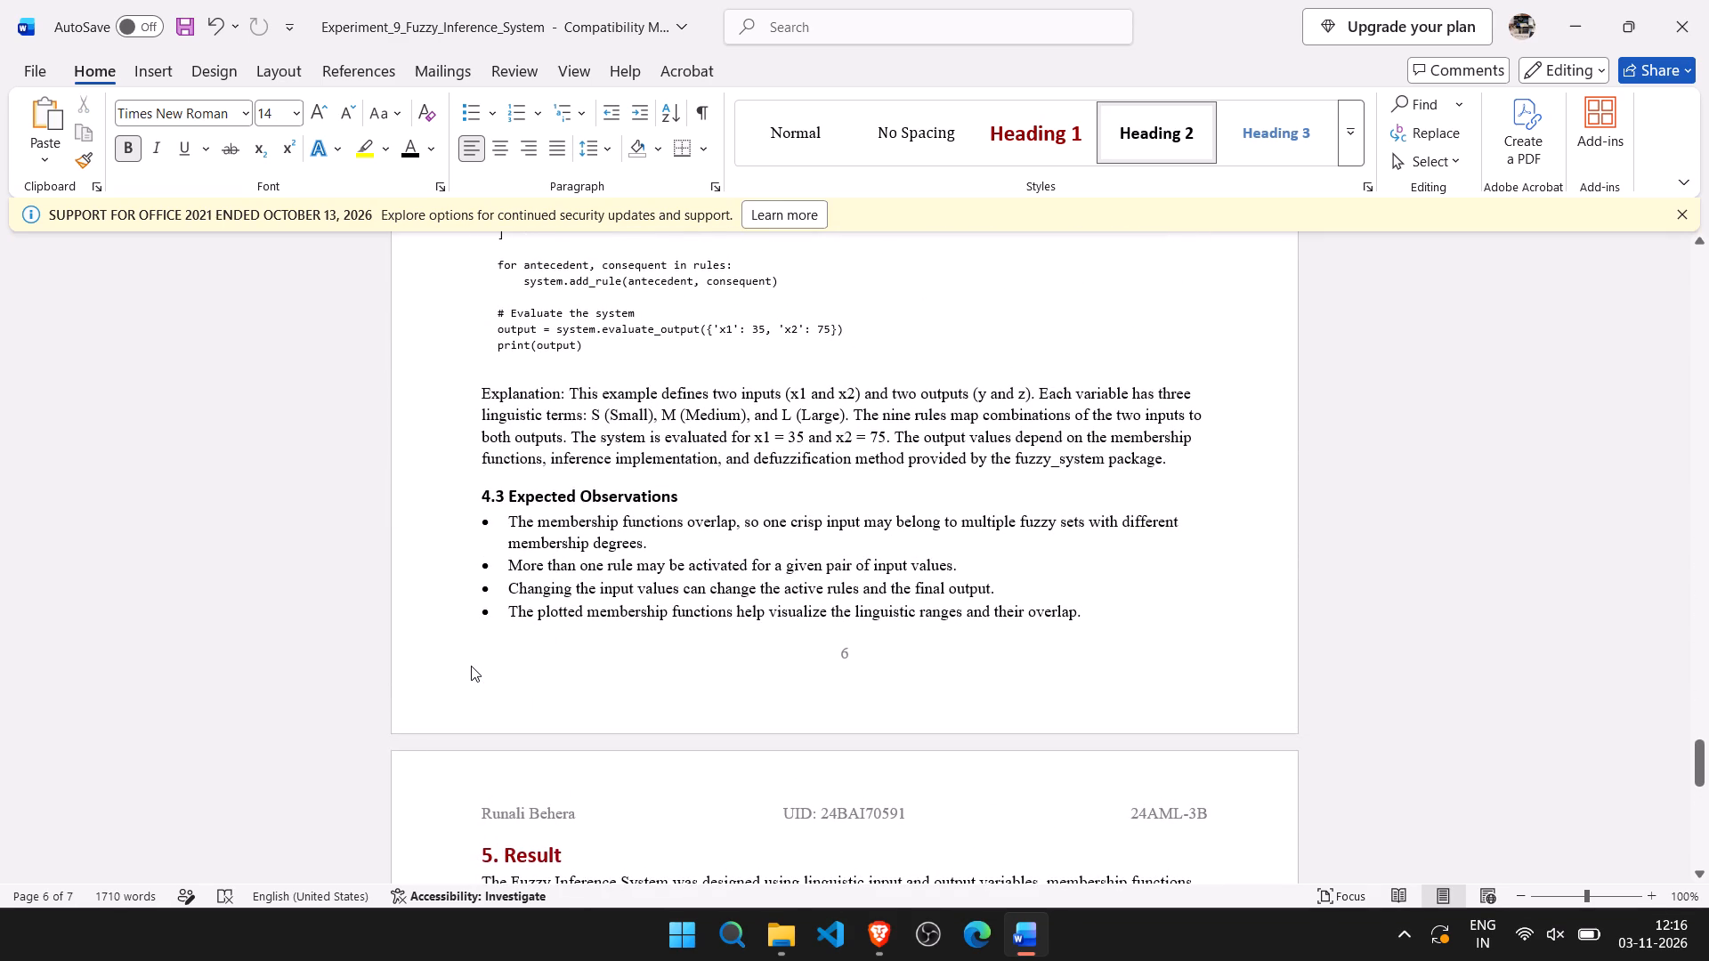
pyautogui.scroll(-2, 471, 666)
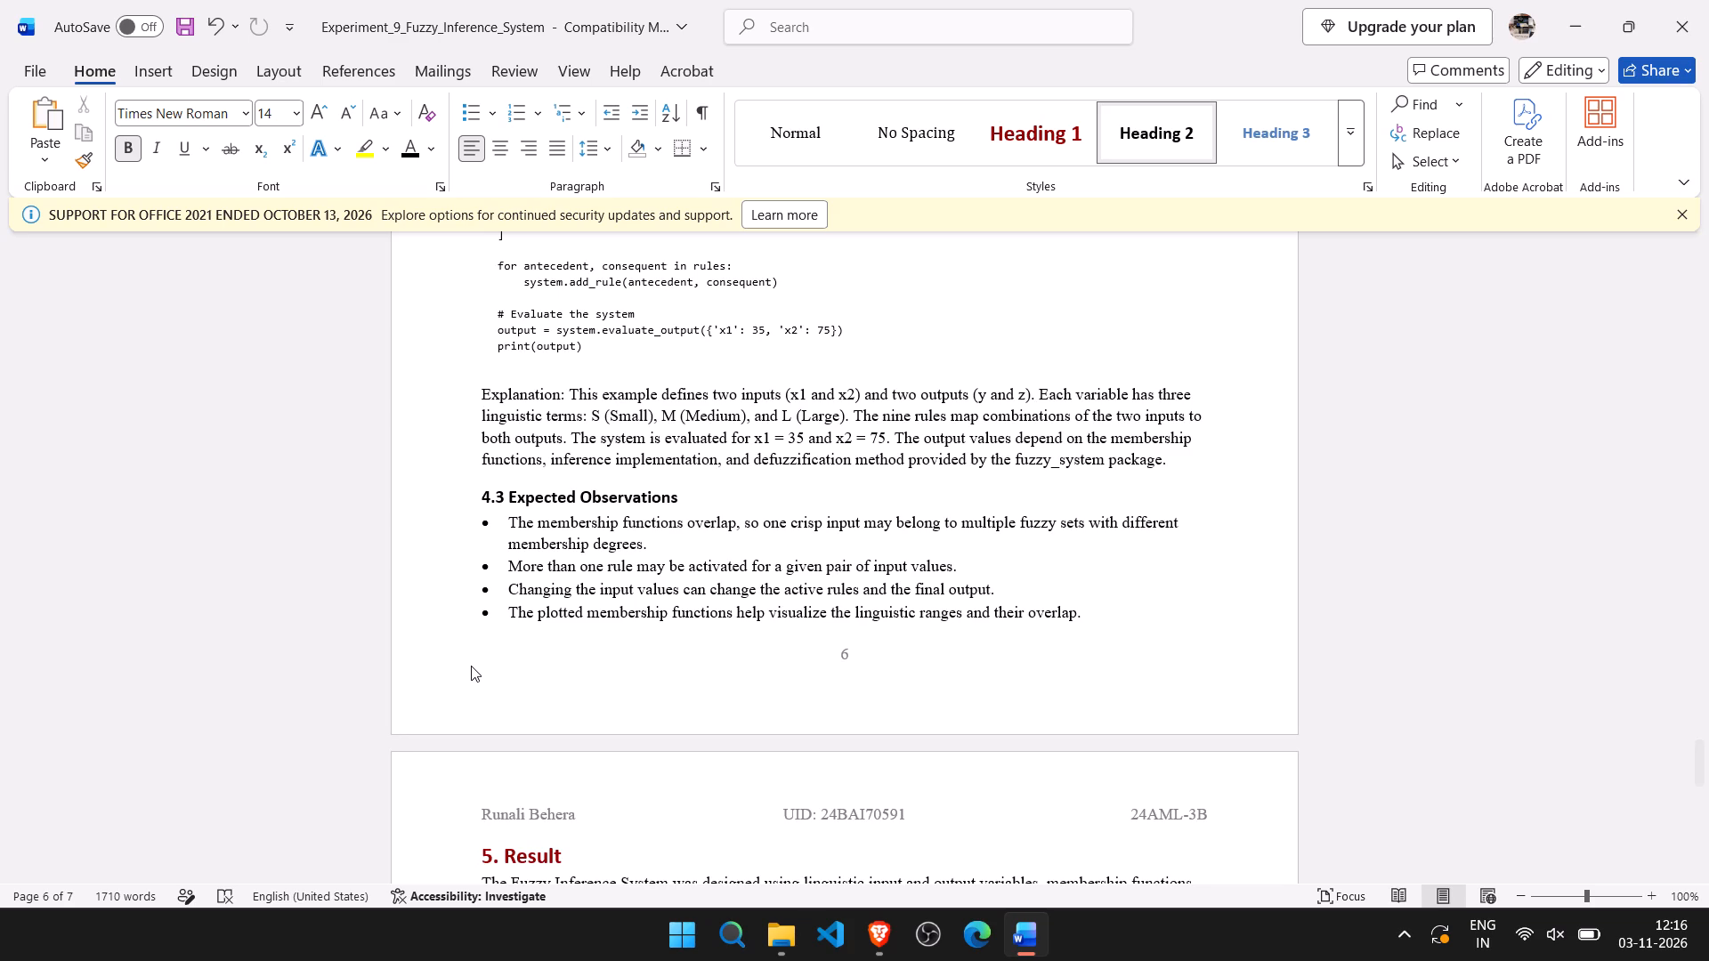
pyautogui.hscroll(1, 468, 613)
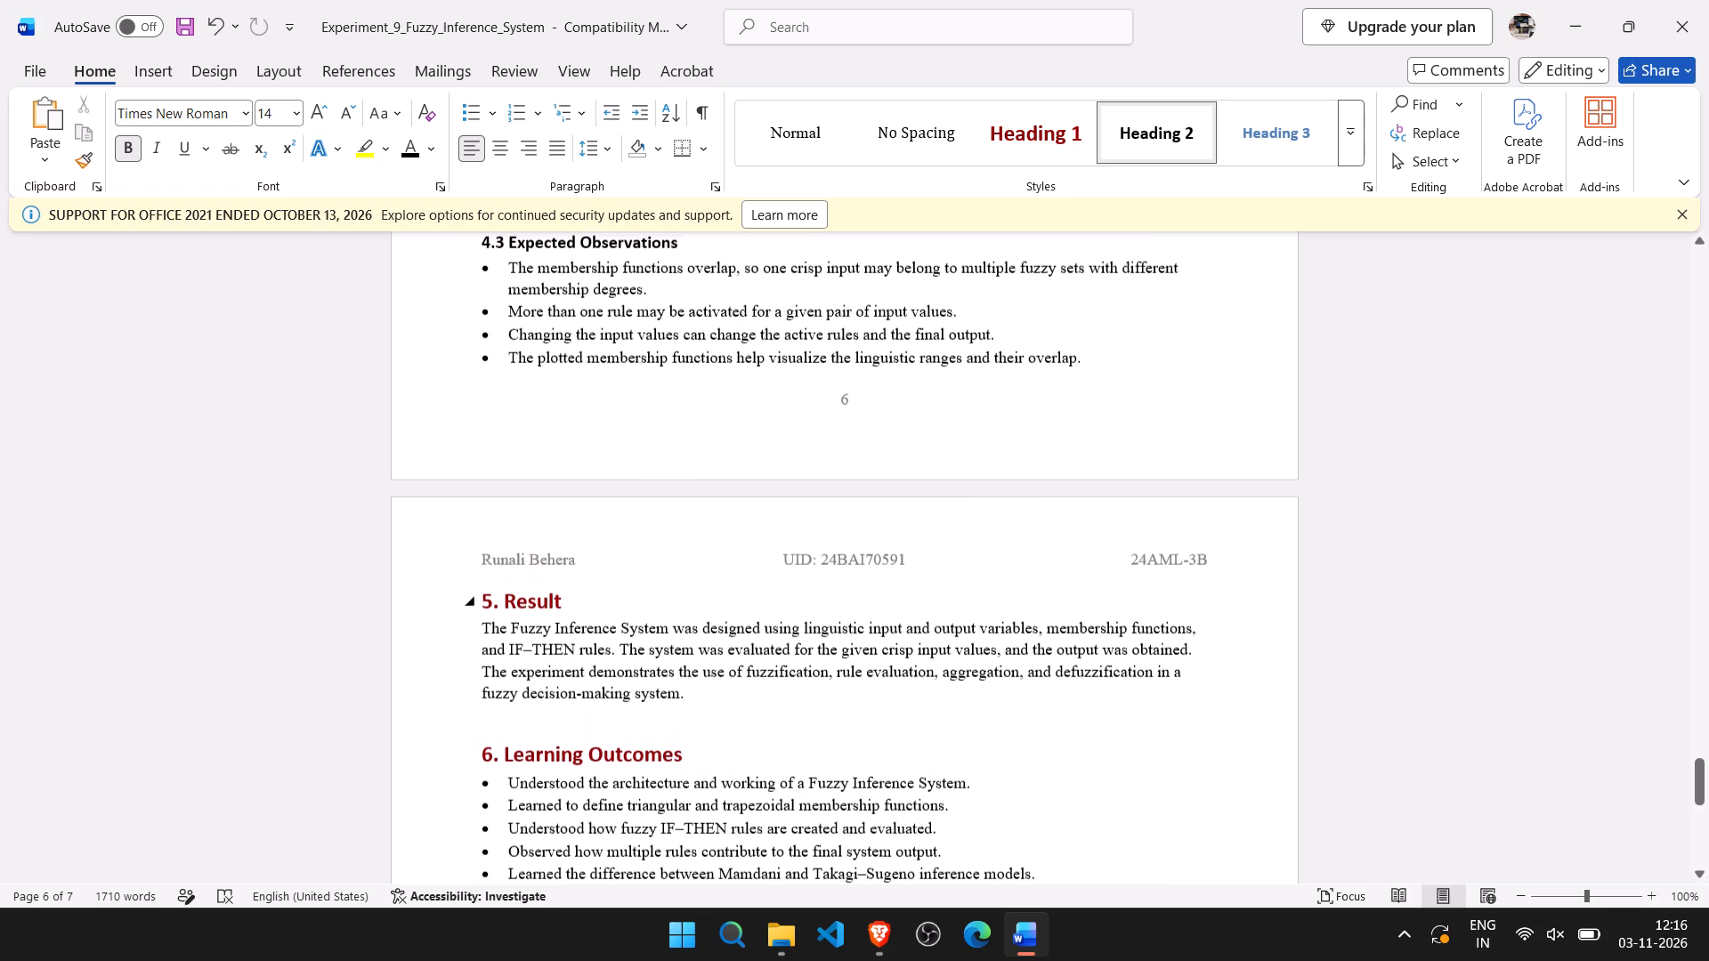
pyautogui.hscroll(1, 468, 613)
pyautogui.moveTo(574, 601); pyautogui.dragTo(501, 598)
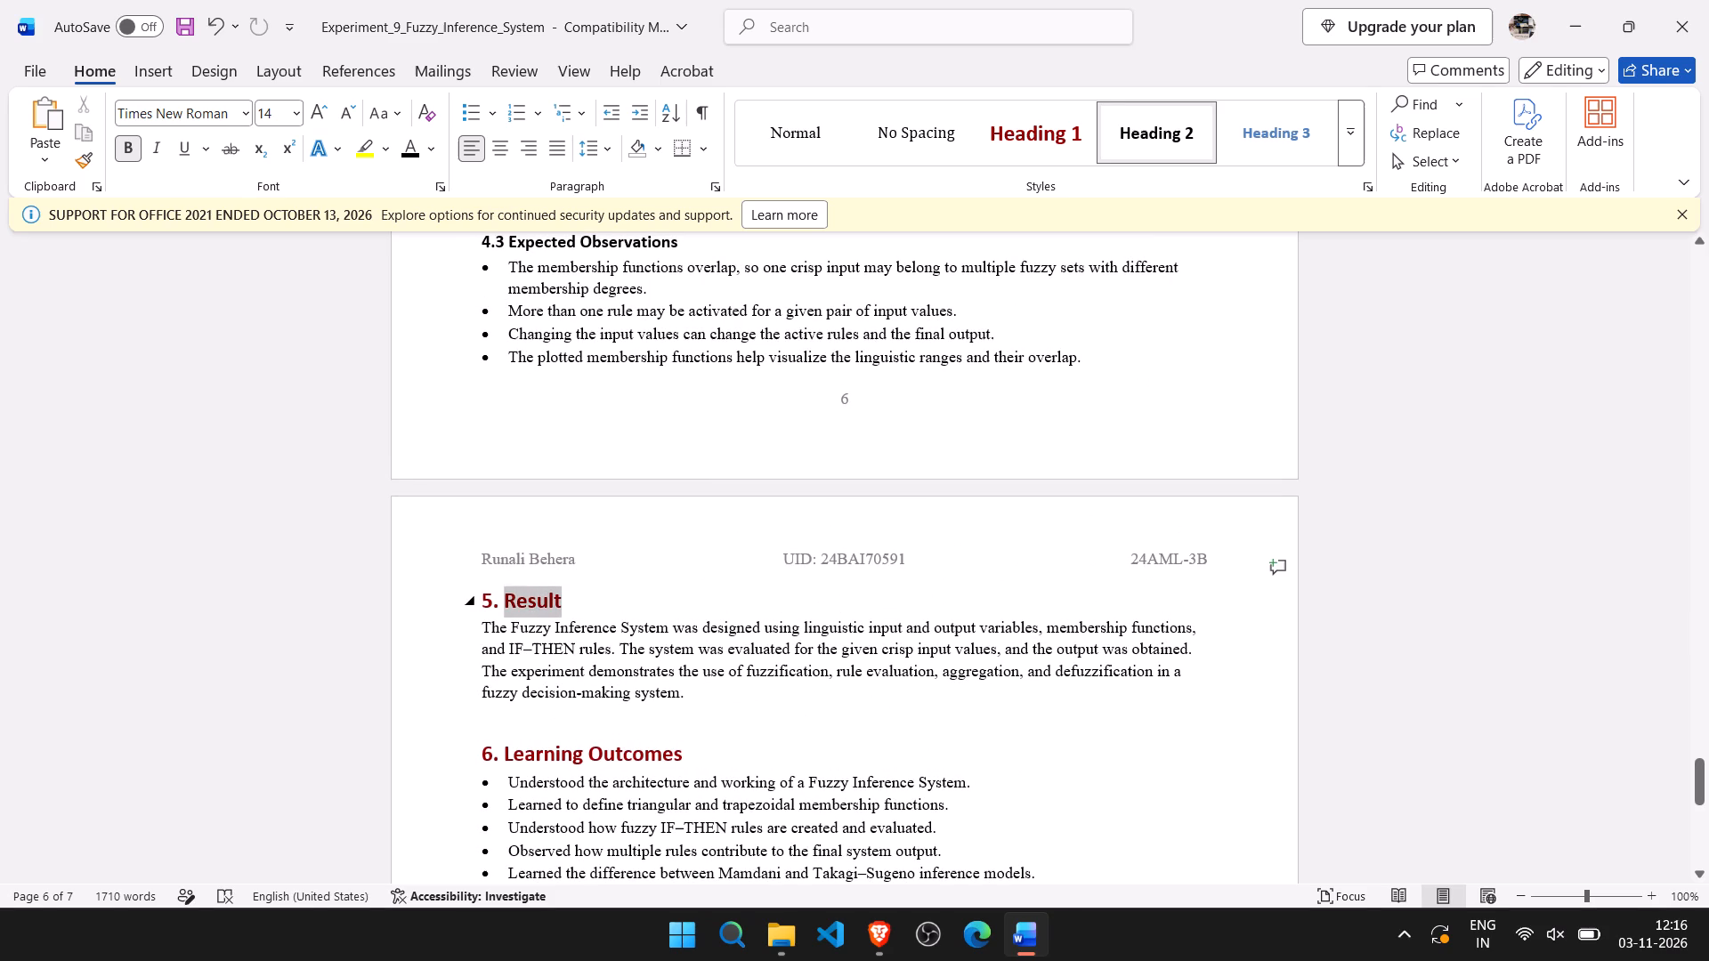
pyautogui.moveTo(501, 598); pyautogui.dragTo(504, 598)
pyautogui.click(633, 567)
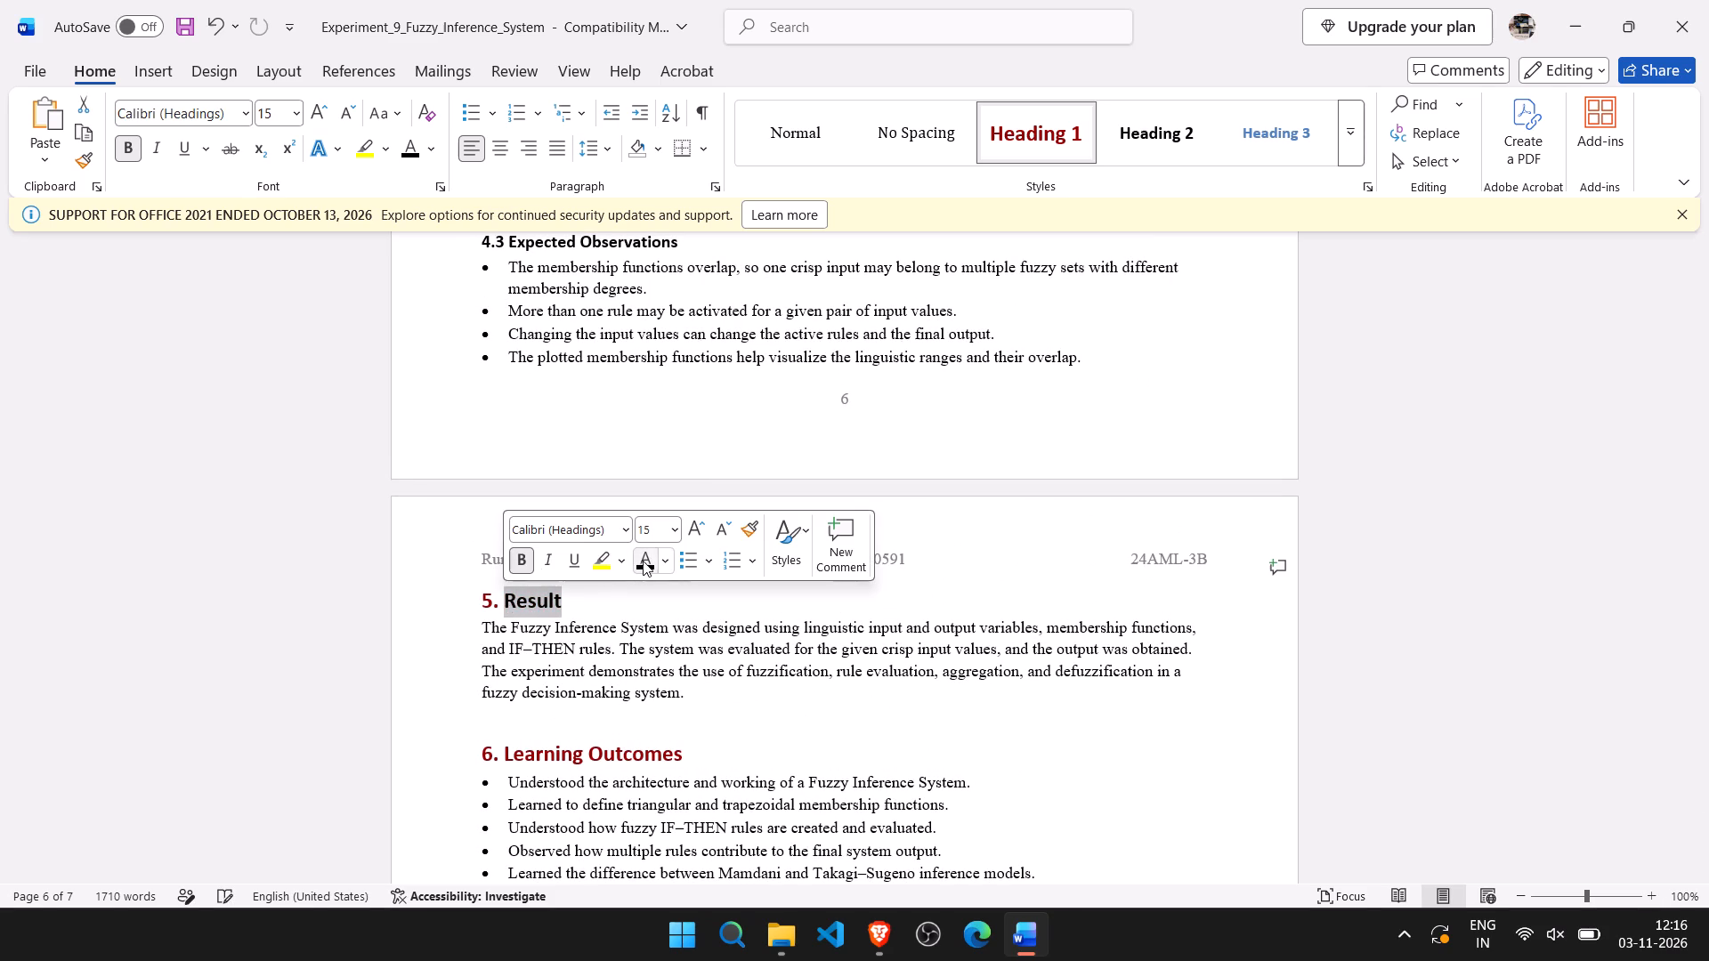
pyautogui.click(644, 560)
pyautogui.click(580, 613)
pyautogui.moveTo(578, 610); pyautogui.dragTo(490, 602)
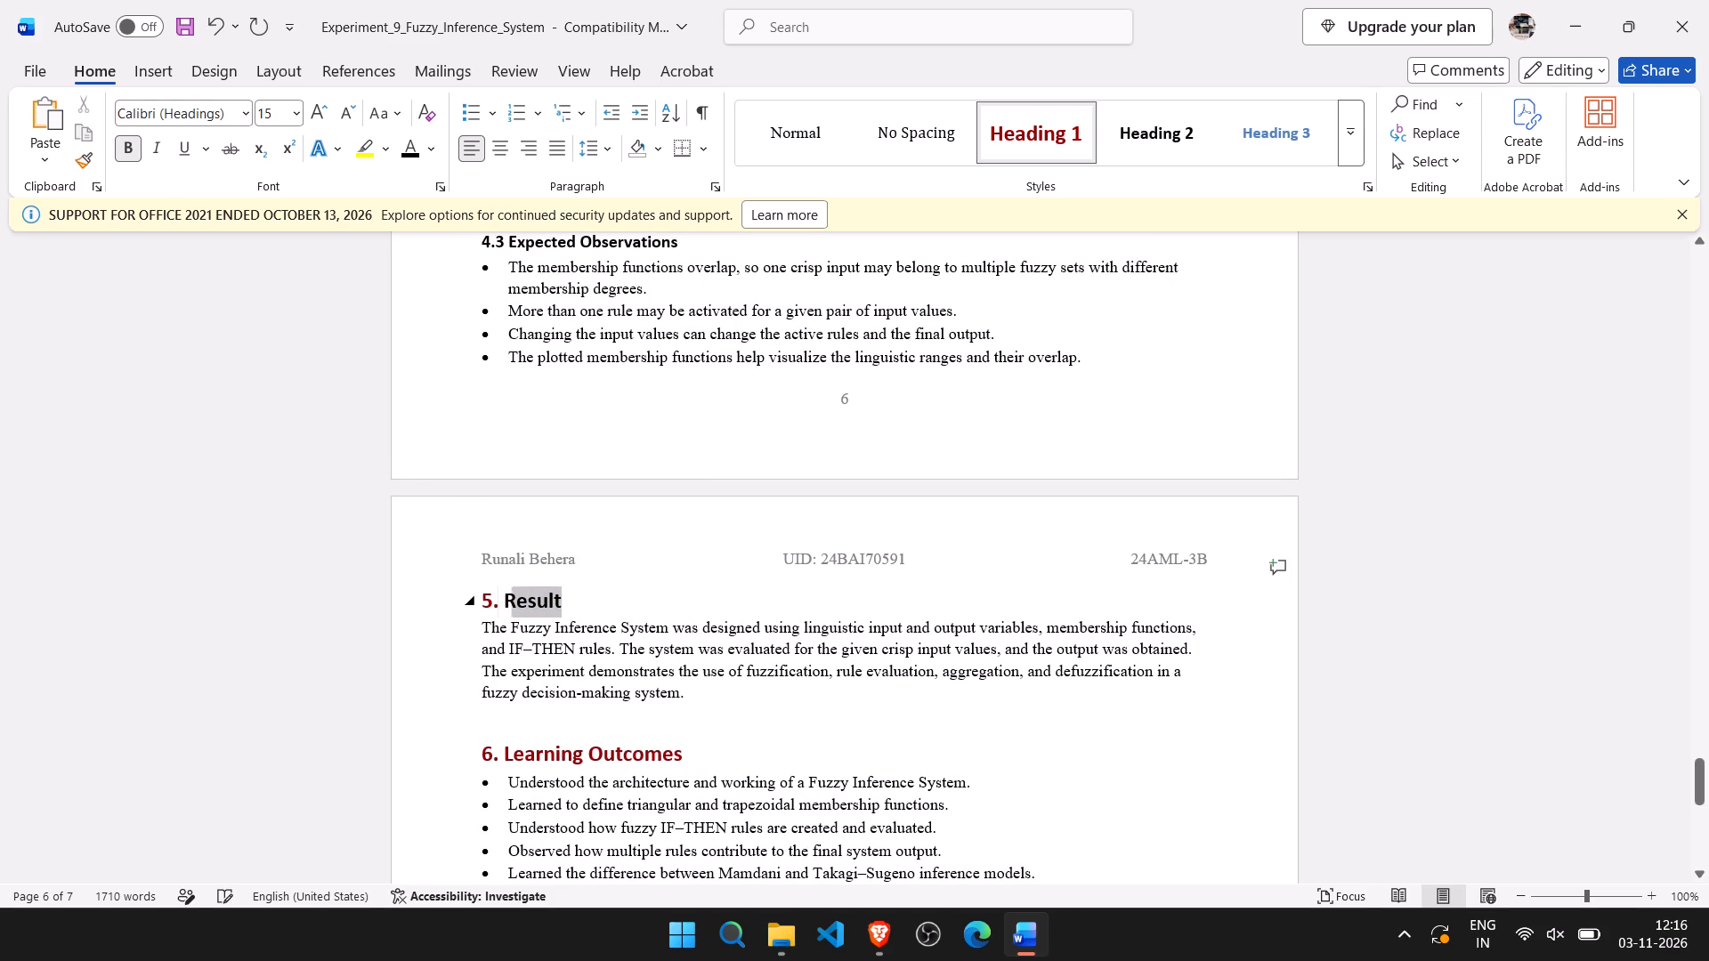
pyautogui.moveTo(490, 602); pyautogui.dragTo(483, 599)
pyautogui.click(625, 559)
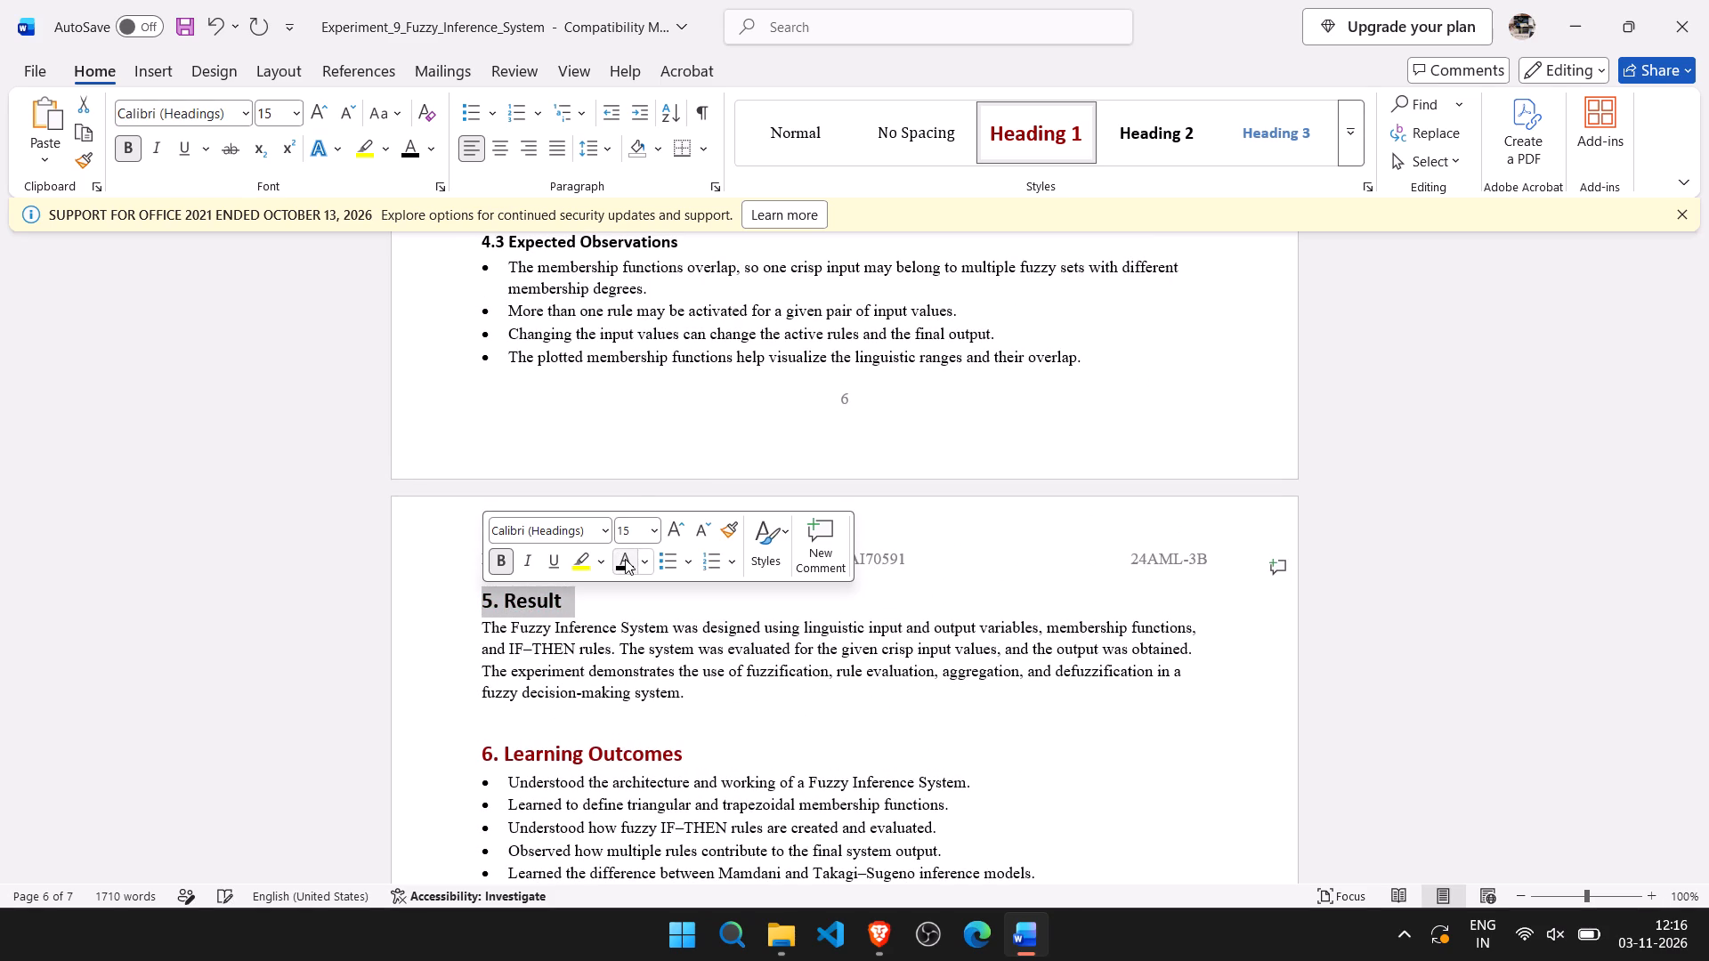
pyautogui.click(604, 535)
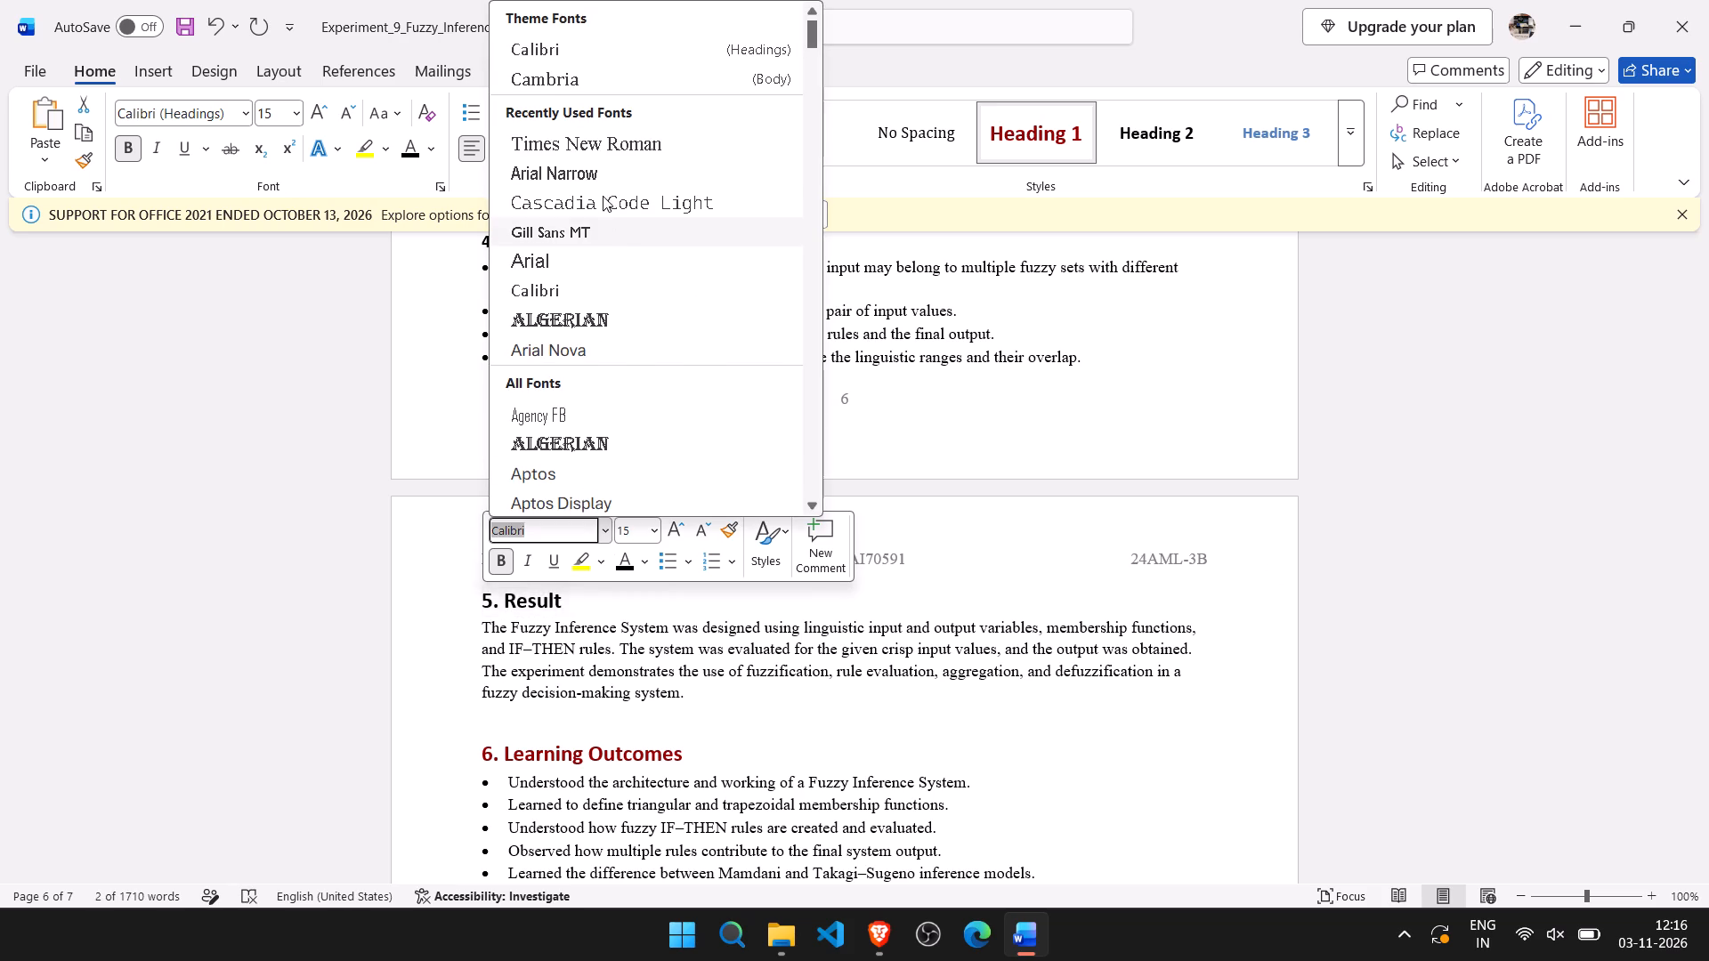
pyautogui.click(589, 147)
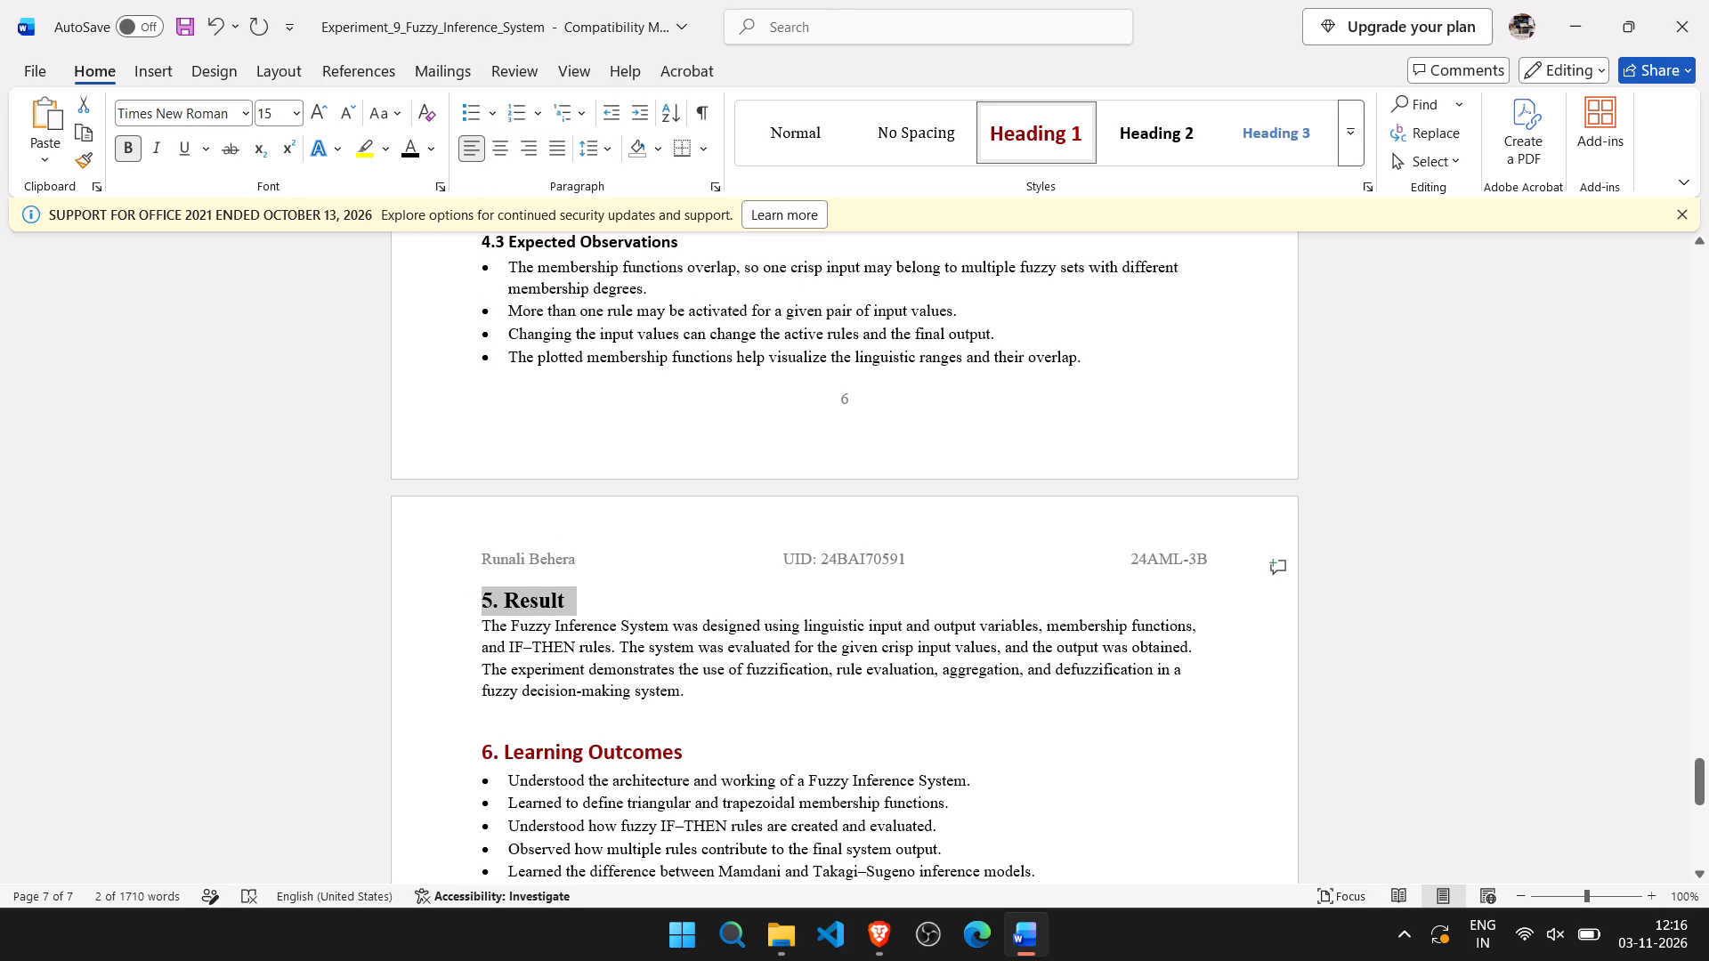
# Justify the paragraph under the "5. Result" heading and set it to font size 12.
pyautogui.moveTo(700, 693); pyautogui.dragTo(491, 631)
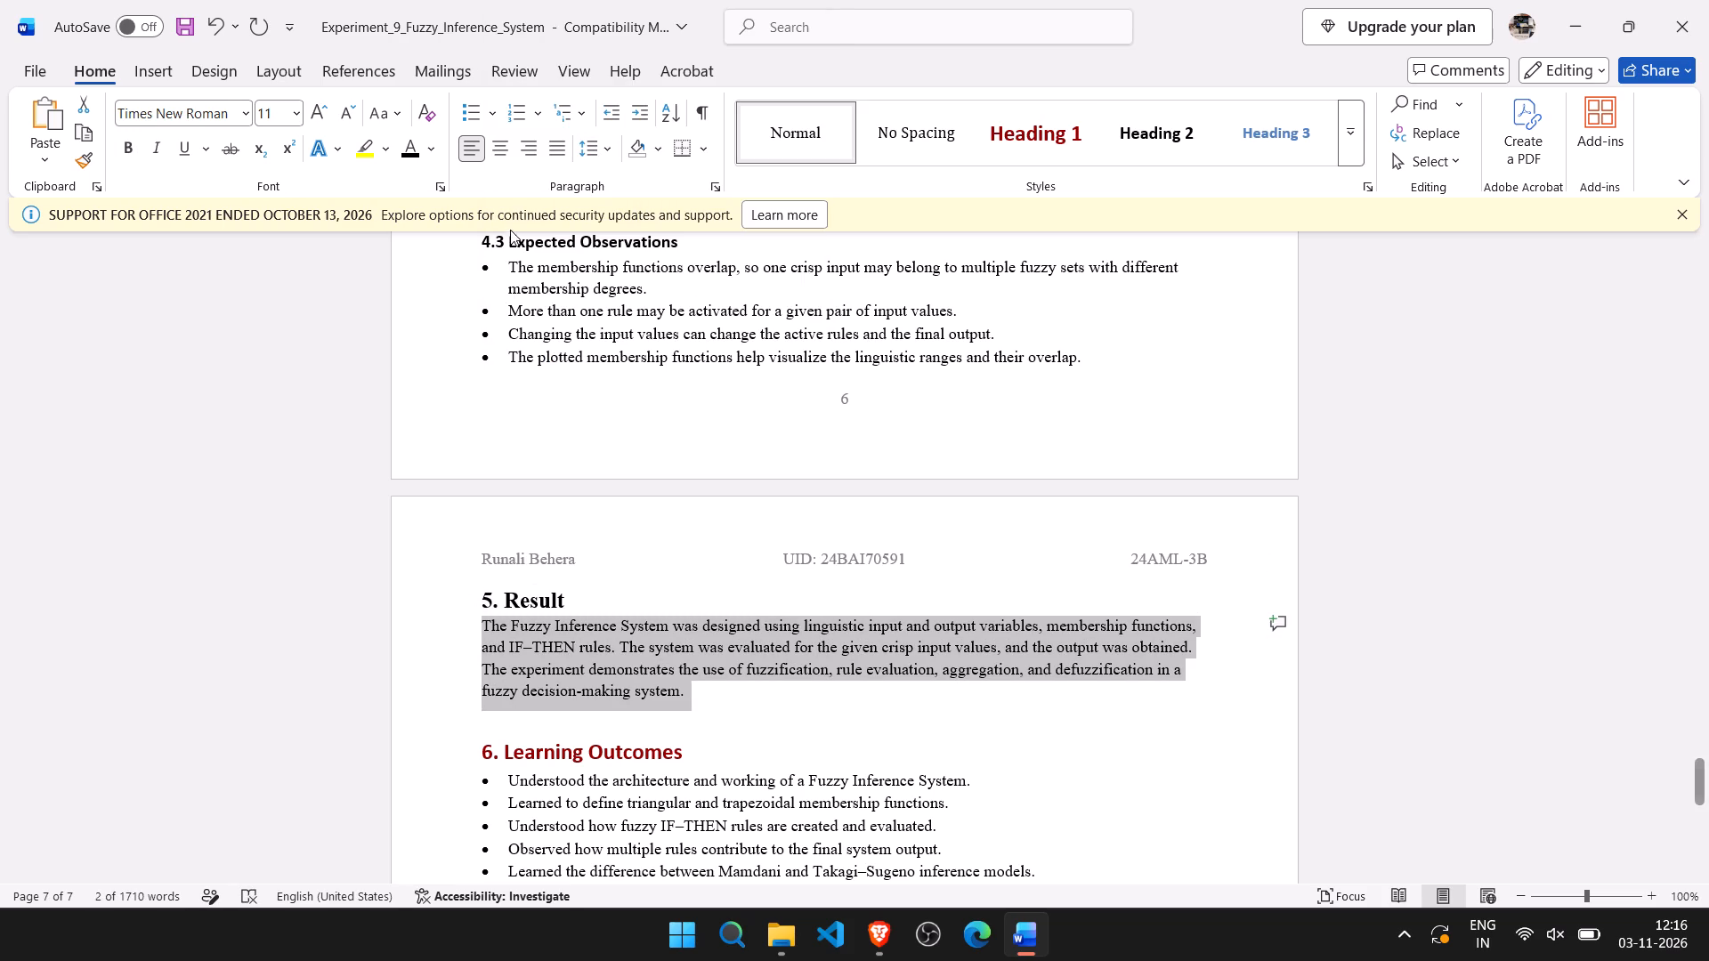
pyautogui.click(556, 153)
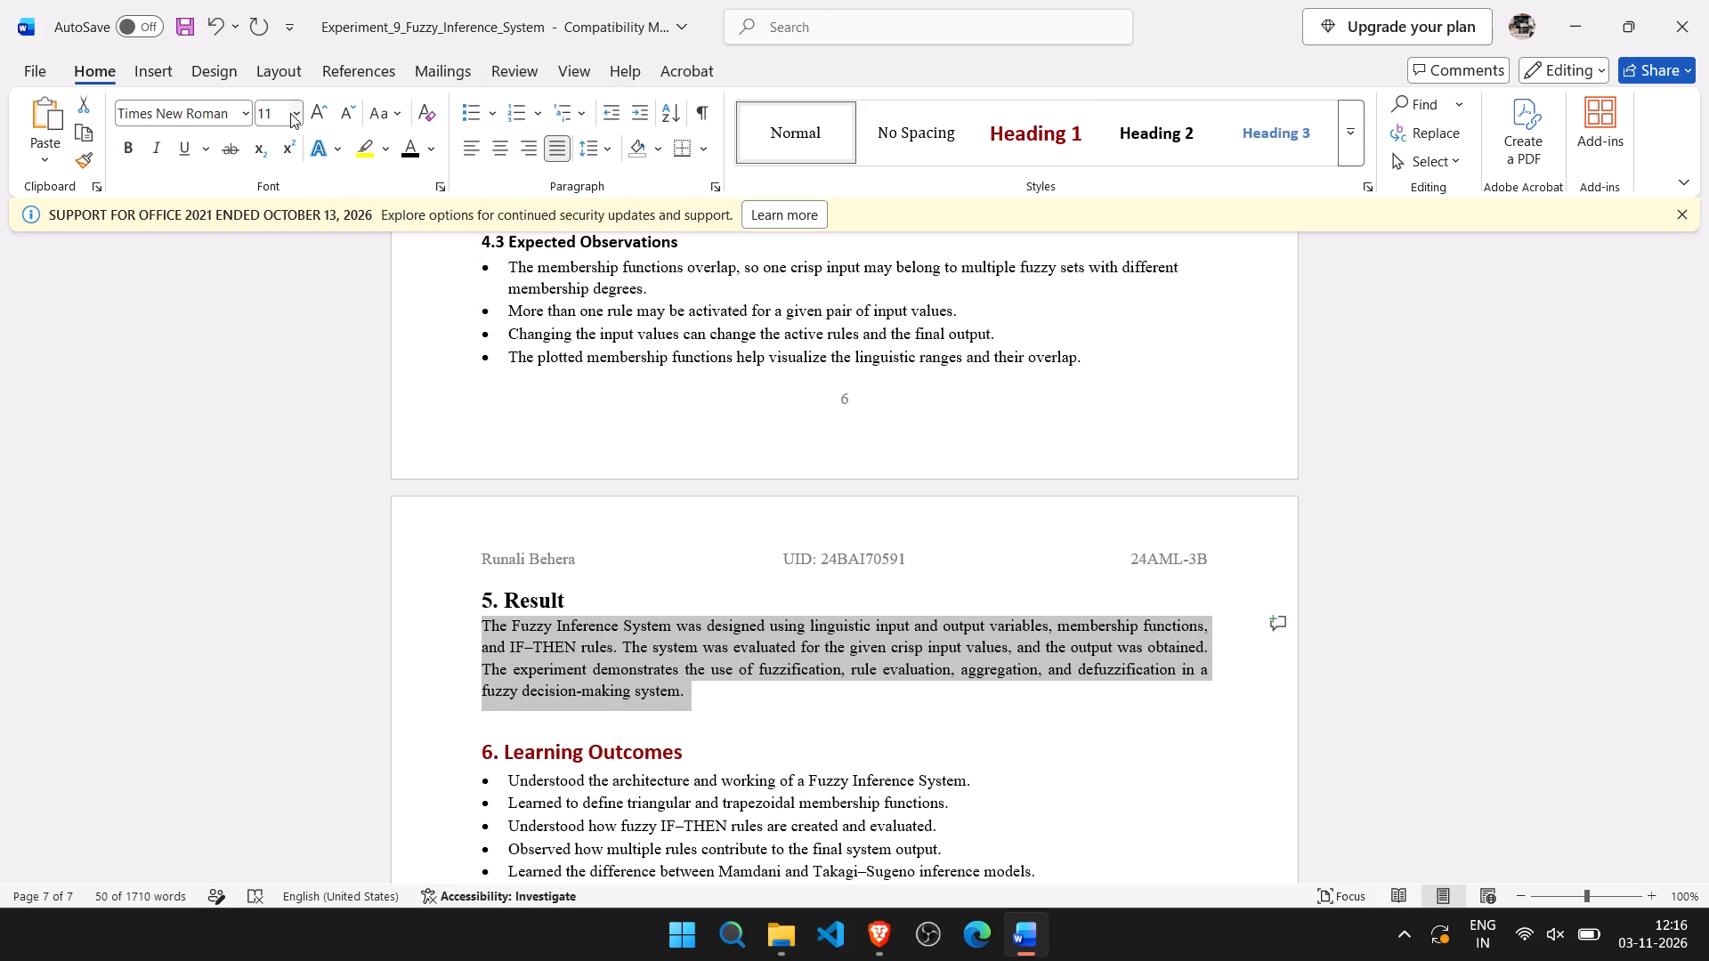
pyautogui.click(296, 116)
pyautogui.click(280, 245)
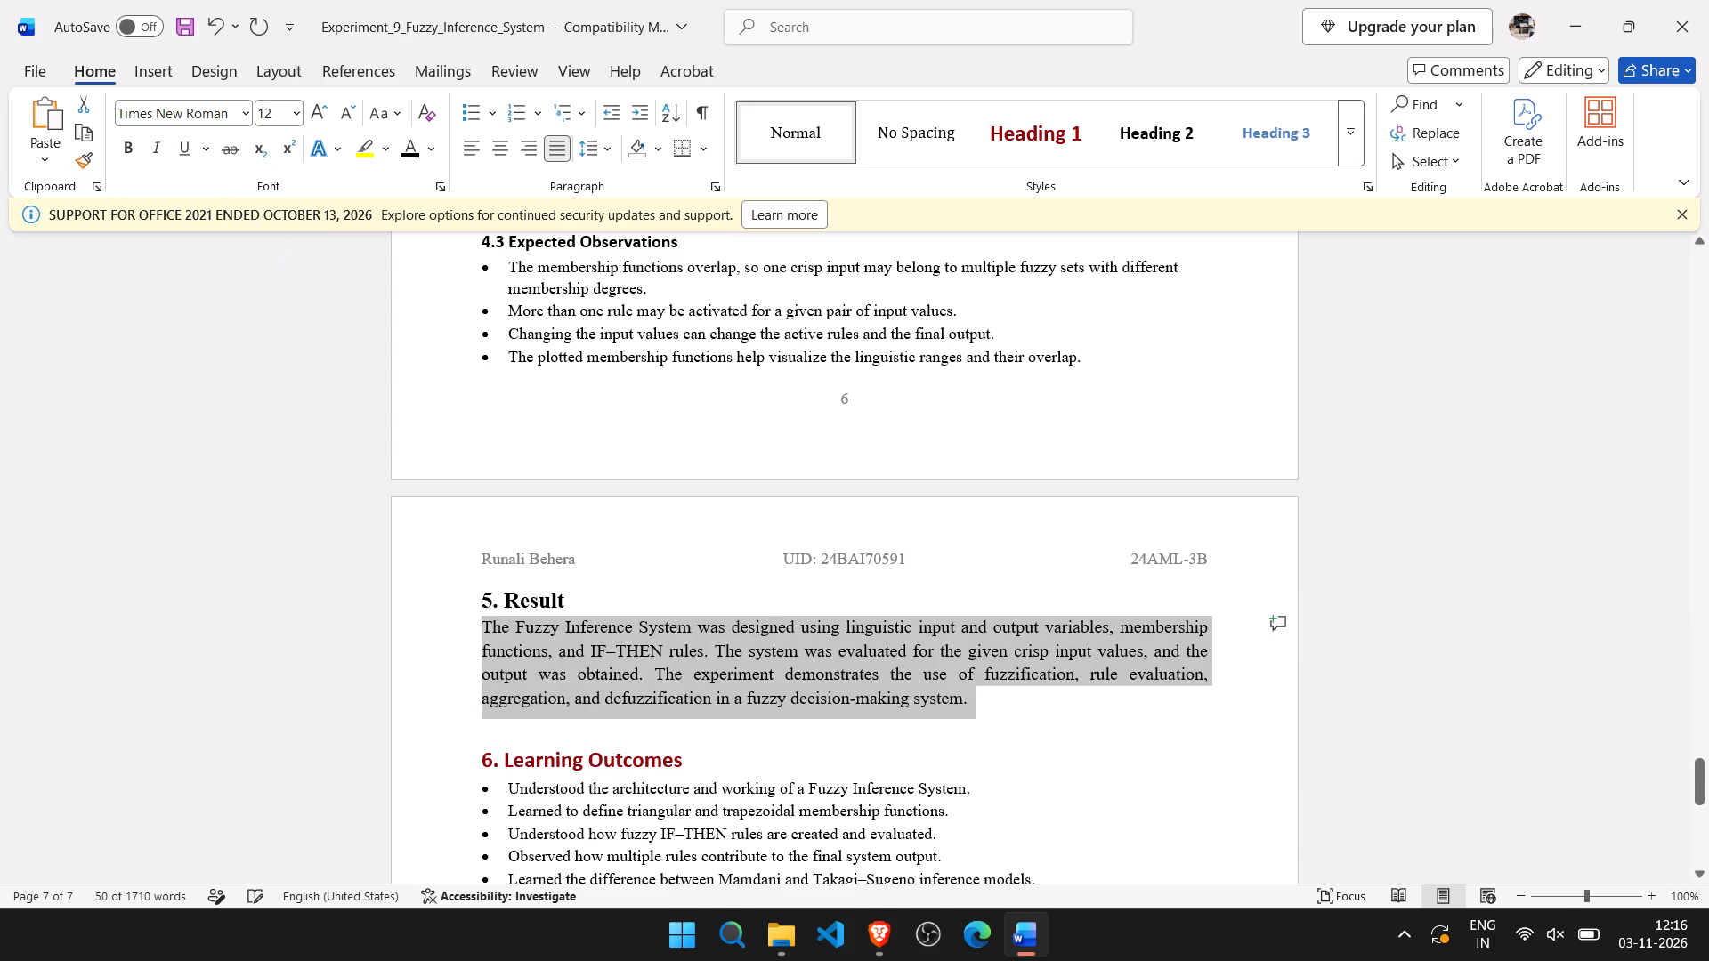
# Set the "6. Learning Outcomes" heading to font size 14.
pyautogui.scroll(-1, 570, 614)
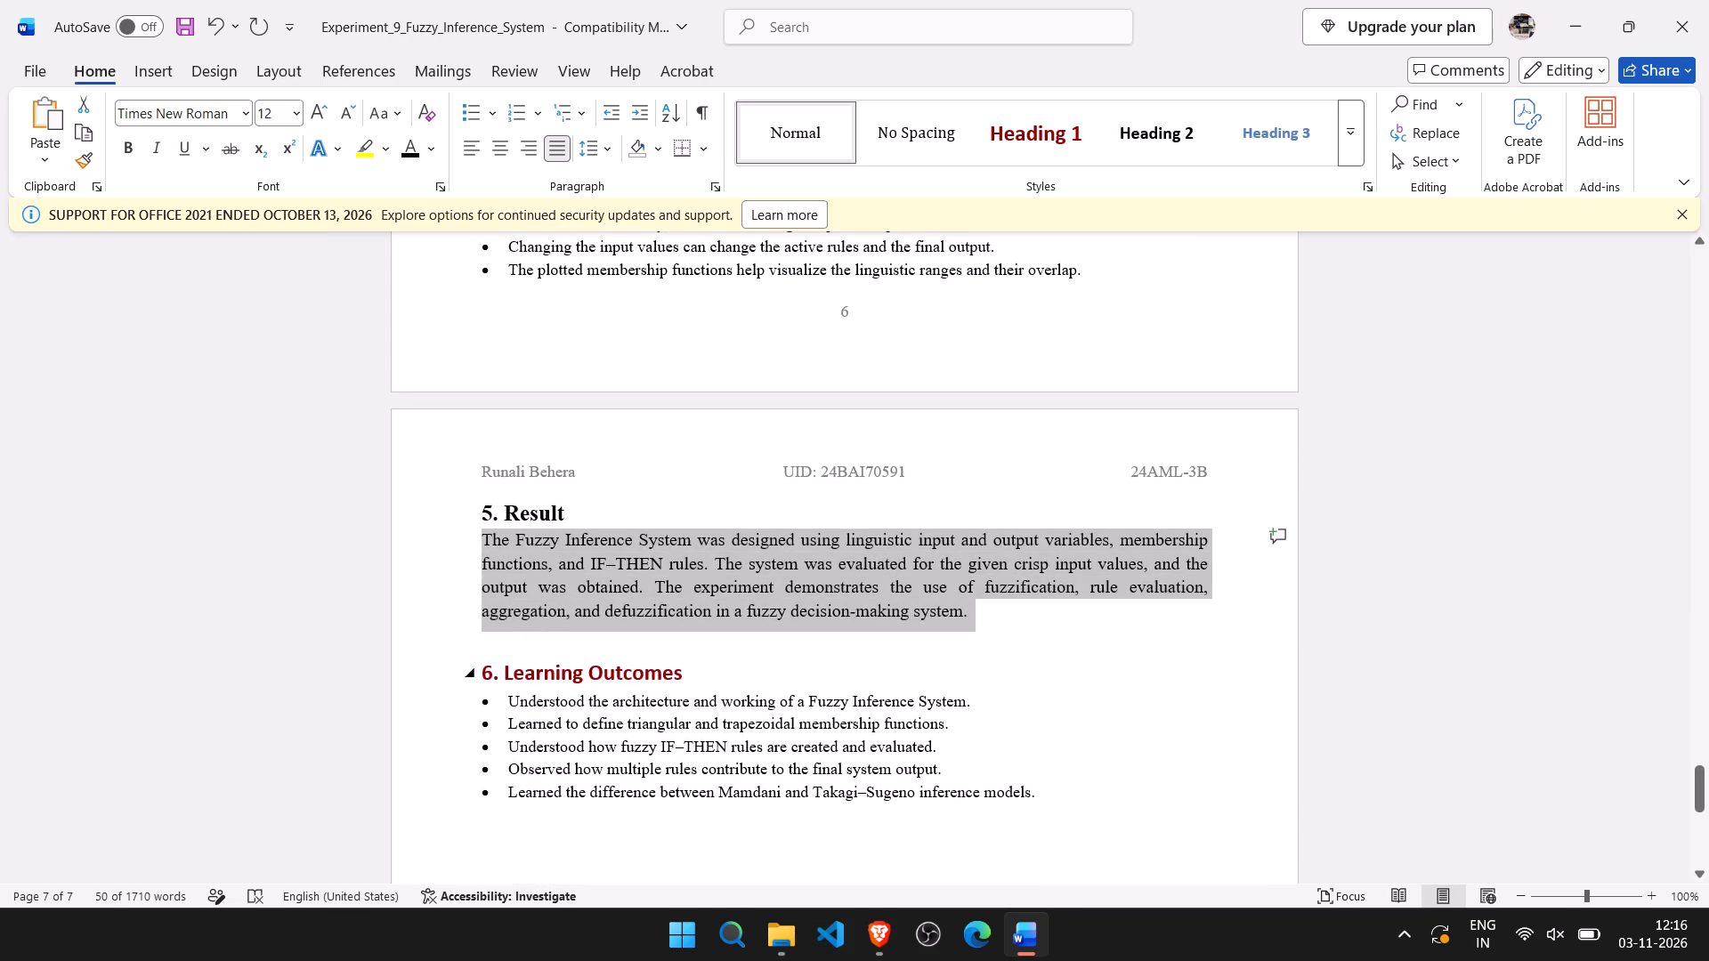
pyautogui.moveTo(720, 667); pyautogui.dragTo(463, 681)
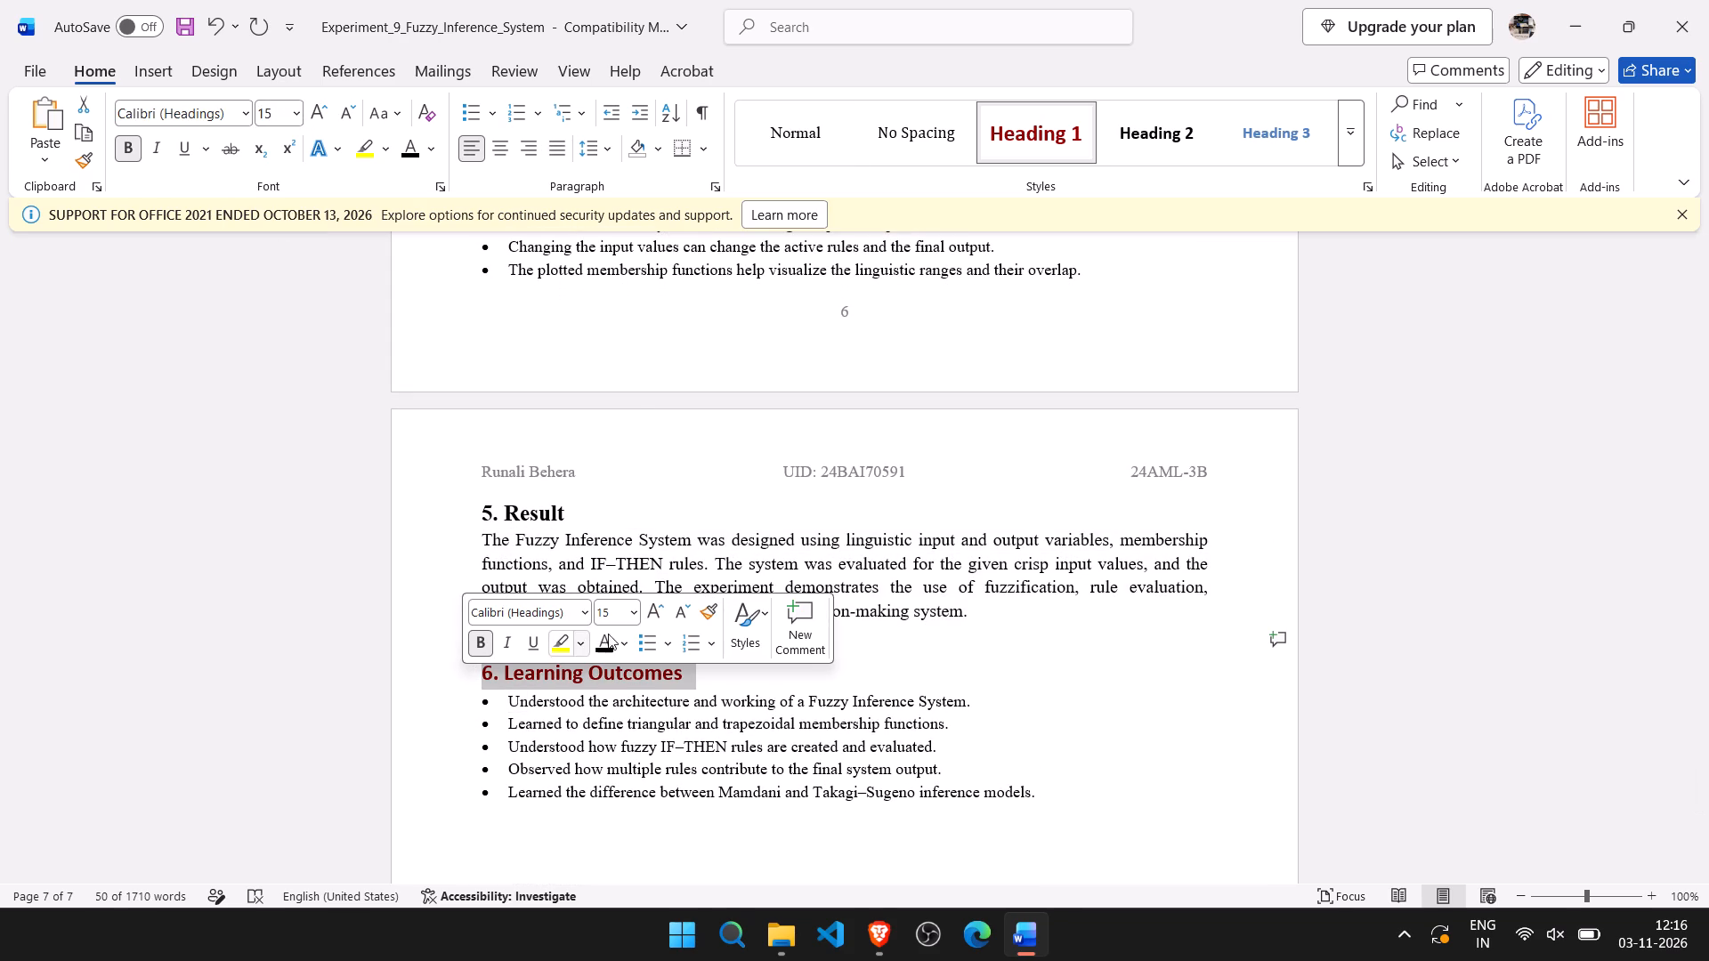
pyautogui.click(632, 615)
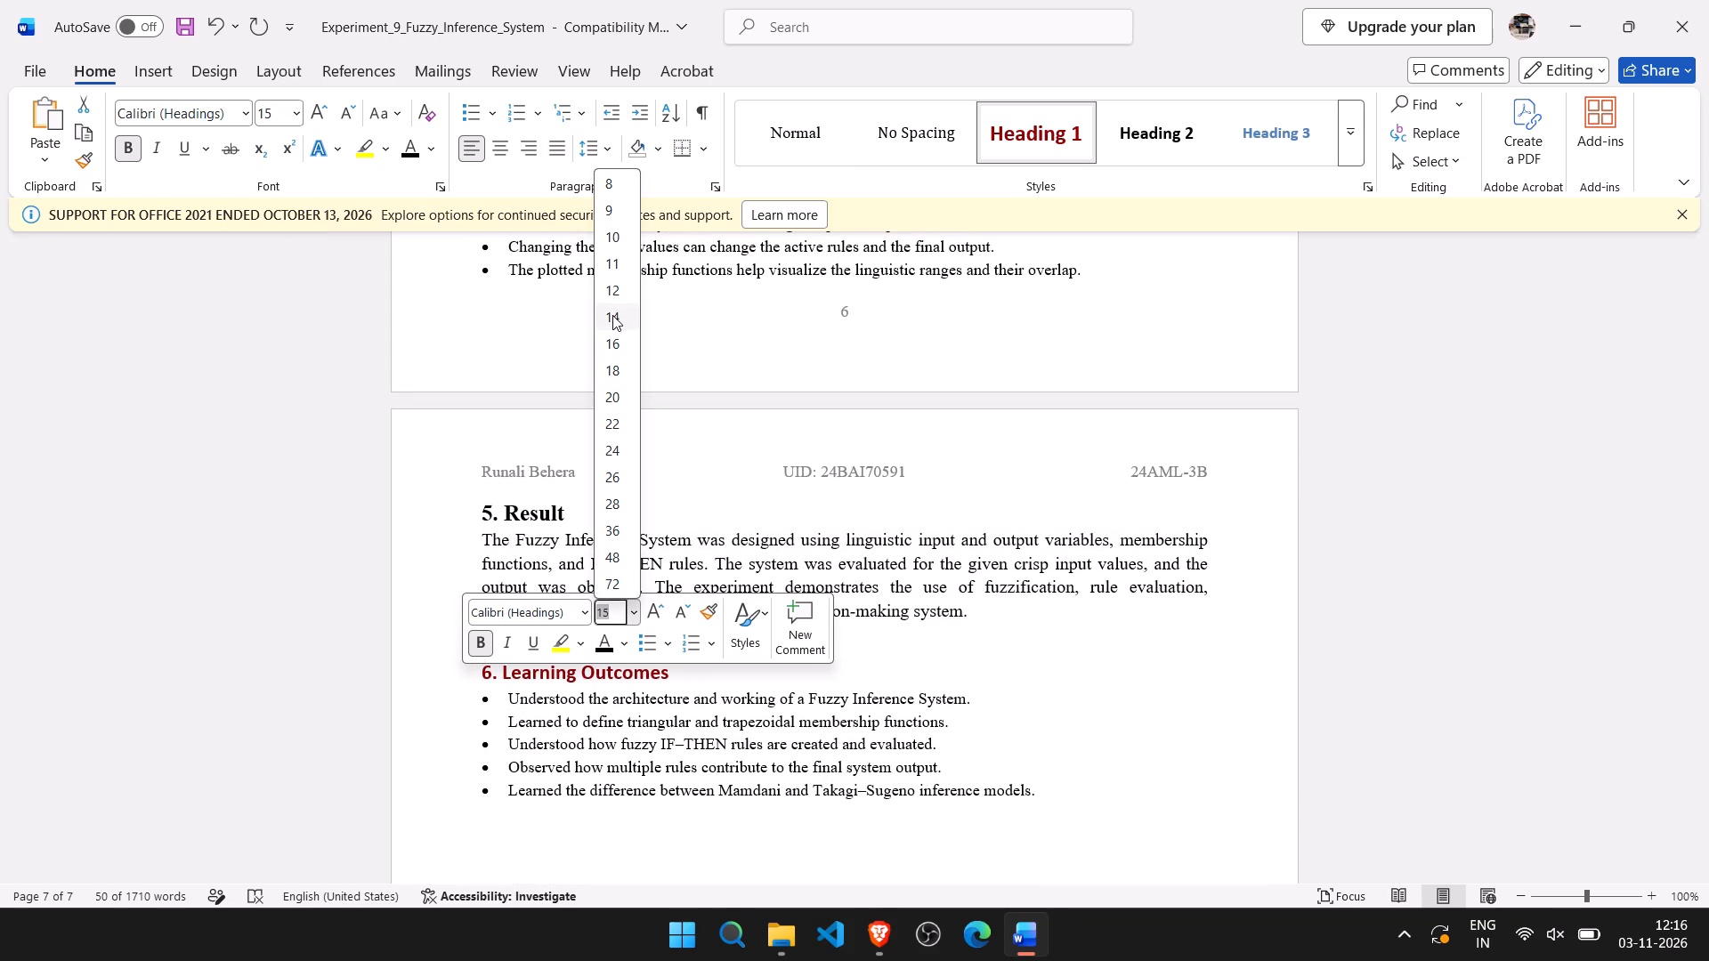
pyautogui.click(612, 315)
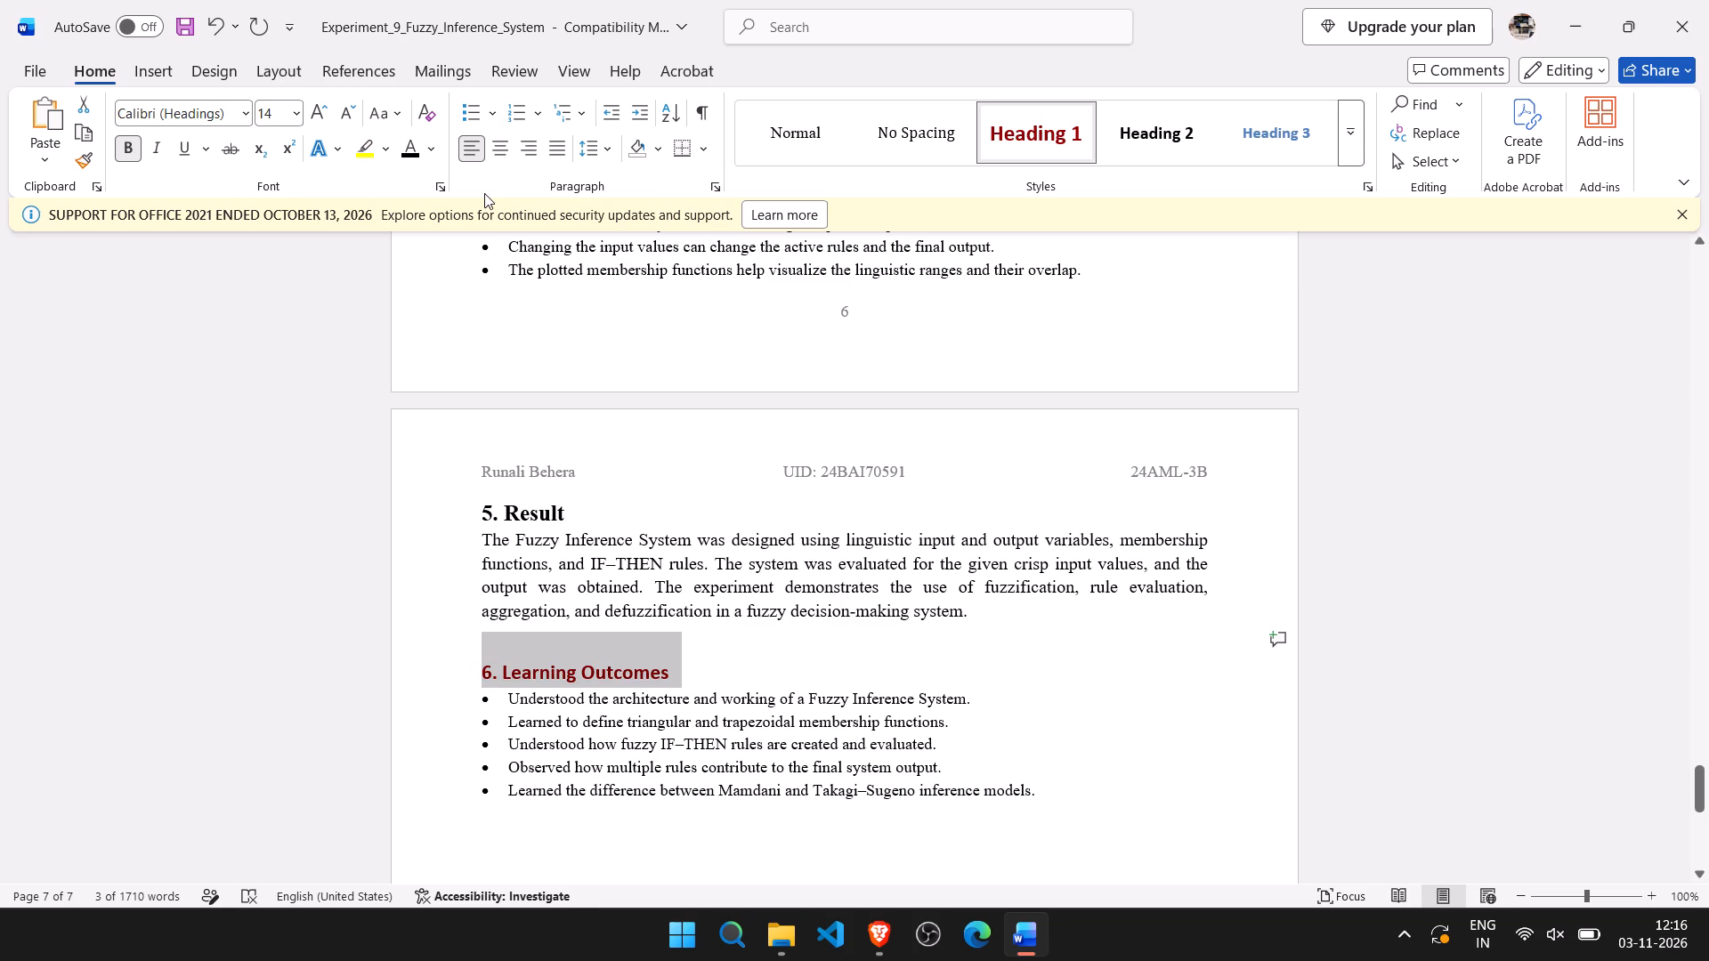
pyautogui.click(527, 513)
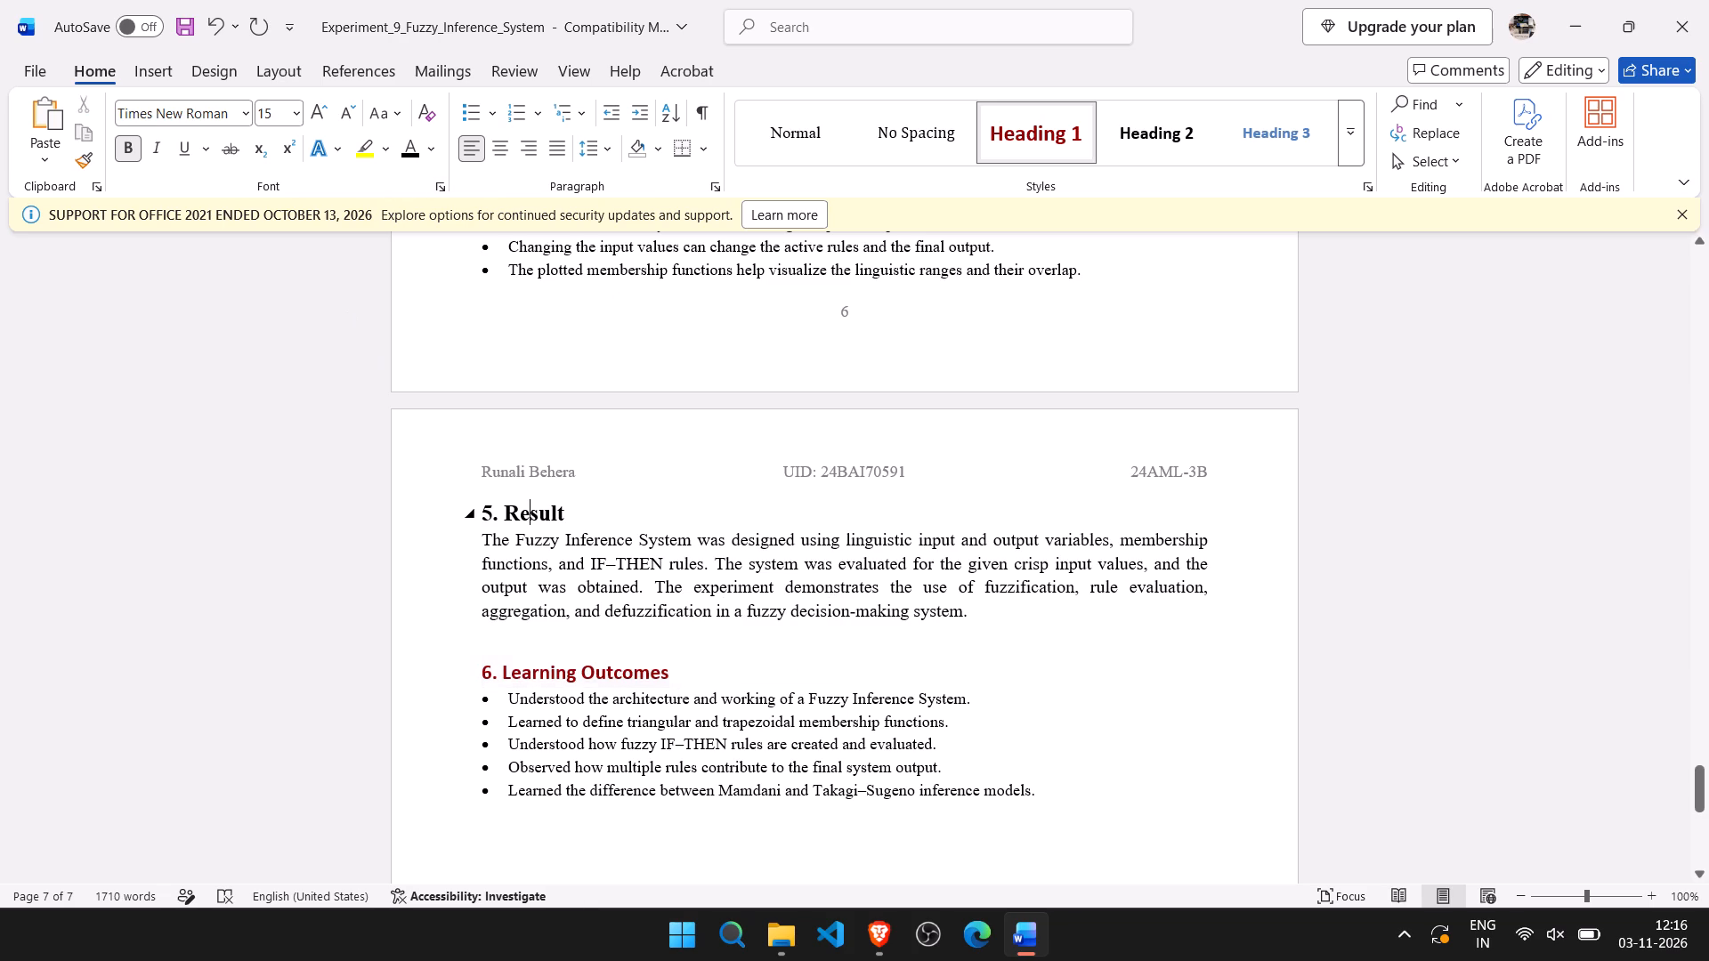
# Format the "6. Learning Outcomes" heading as 15-point Times New Roman in black.
pyautogui.moveTo(670, 672); pyautogui.dragTo(522, 660)
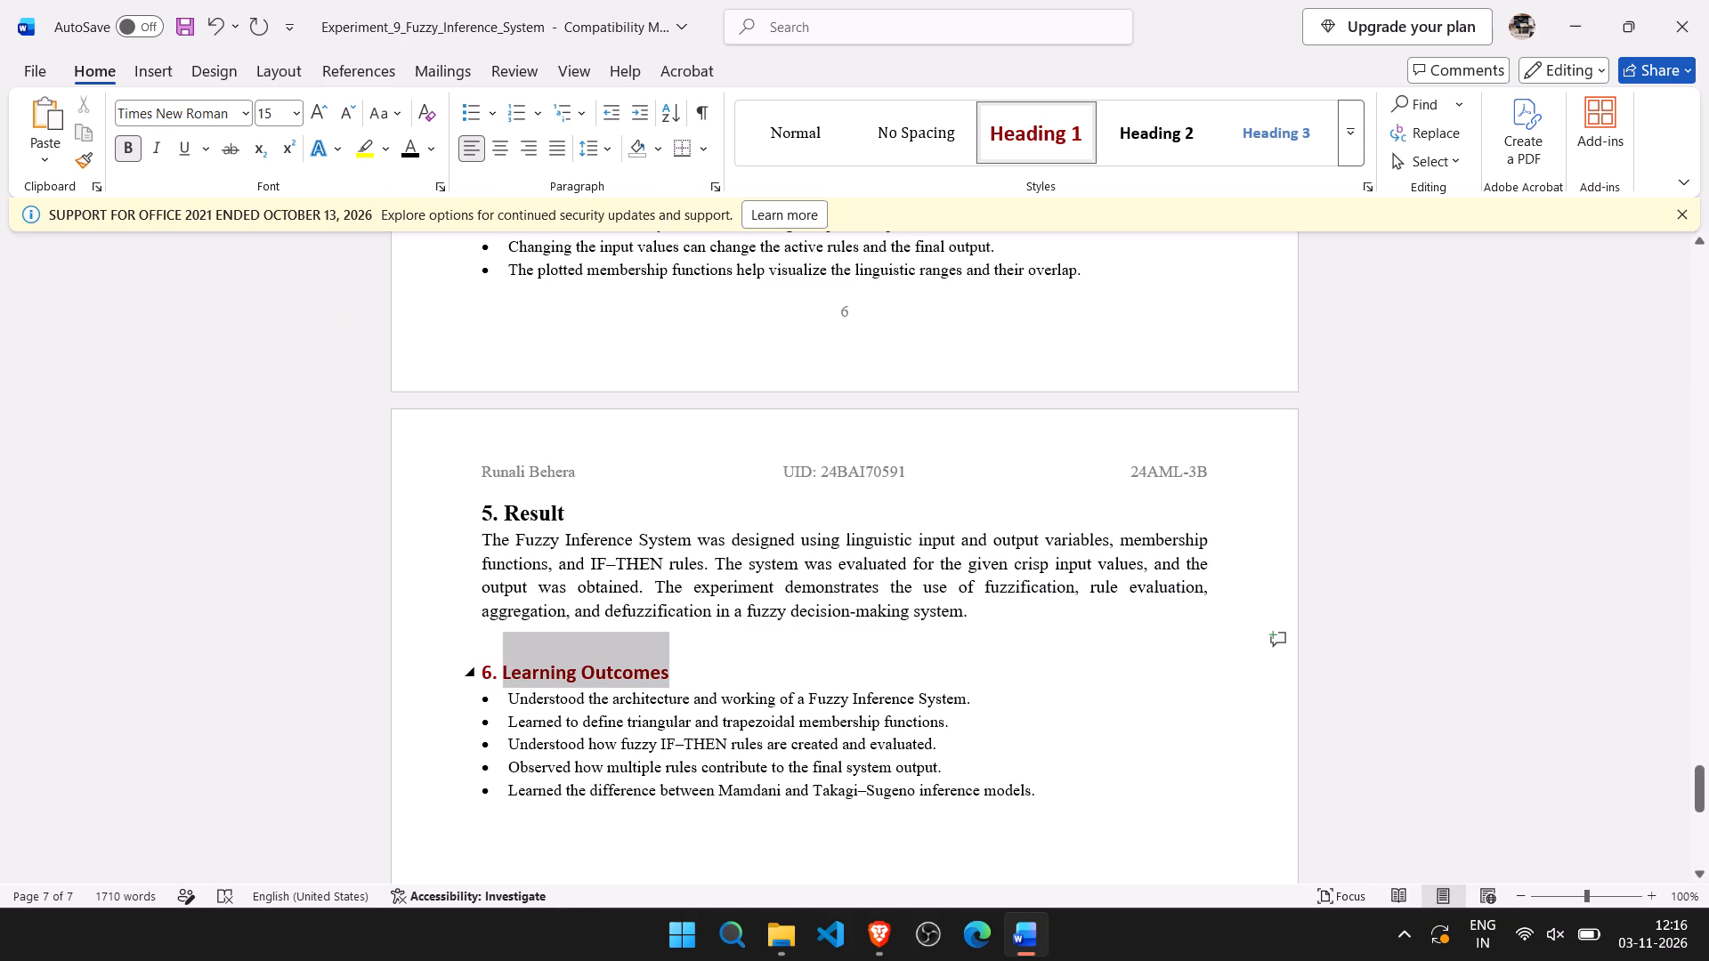
pyautogui.moveTo(522, 660); pyautogui.dragTo(474, 657)
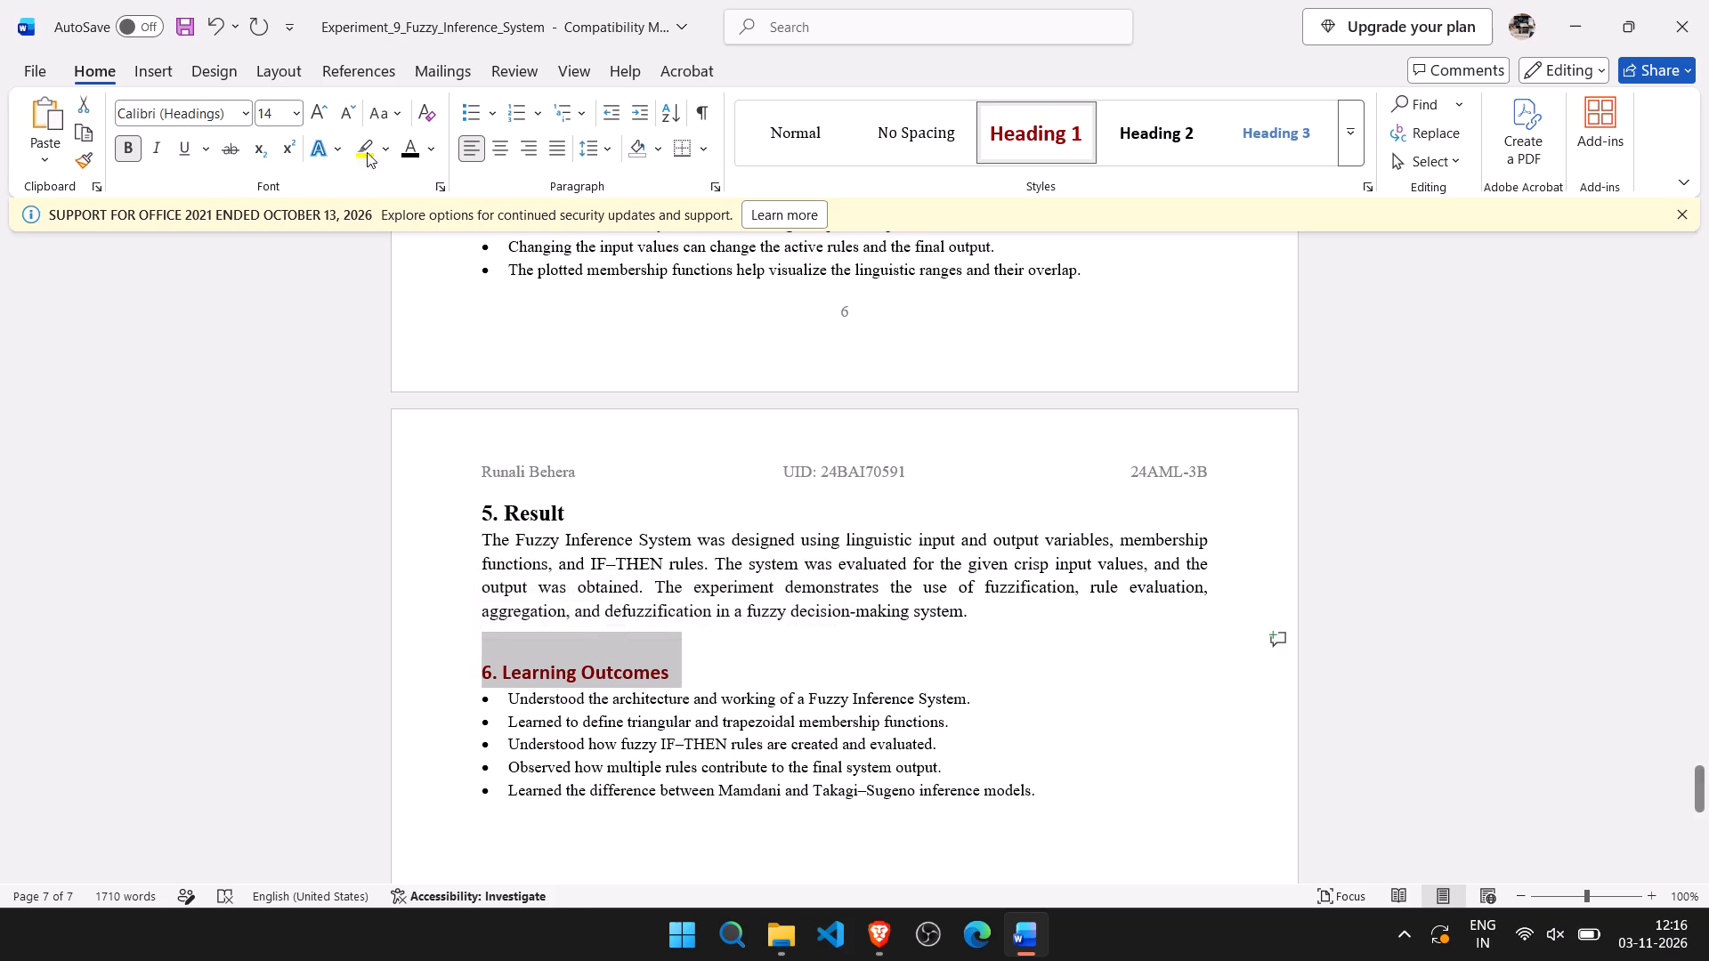
pyautogui.click(295, 115)
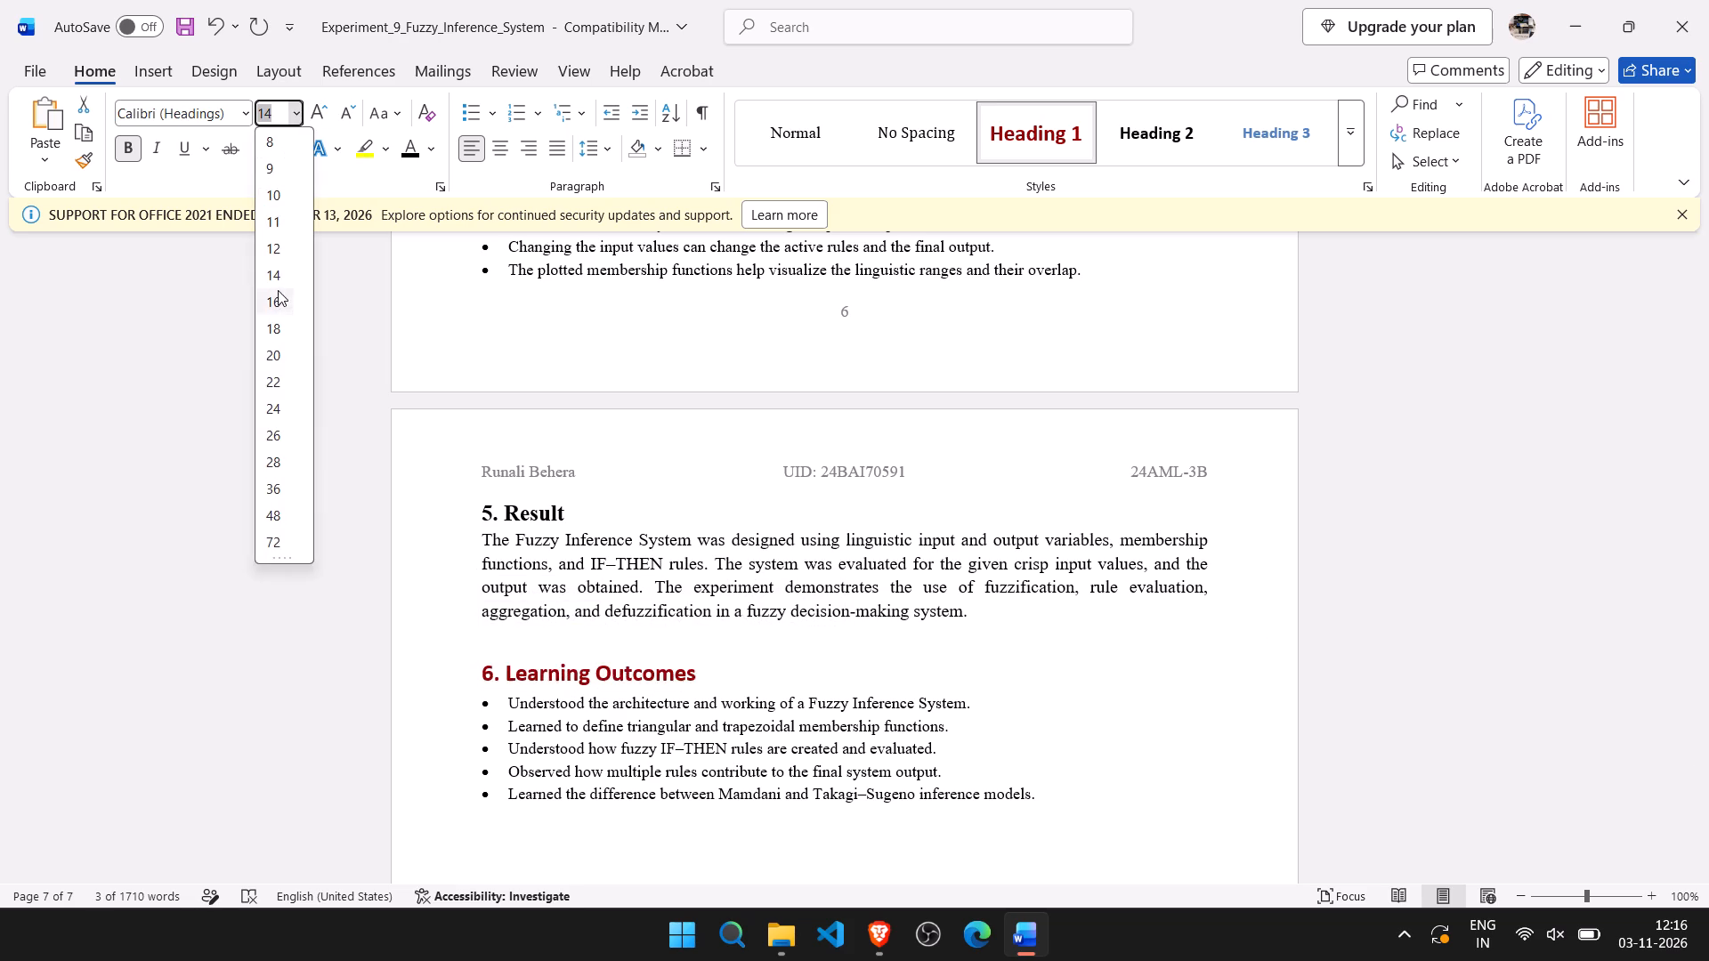
pyautogui.click(278, 278)
pyautogui.doubleClick(284, 114)
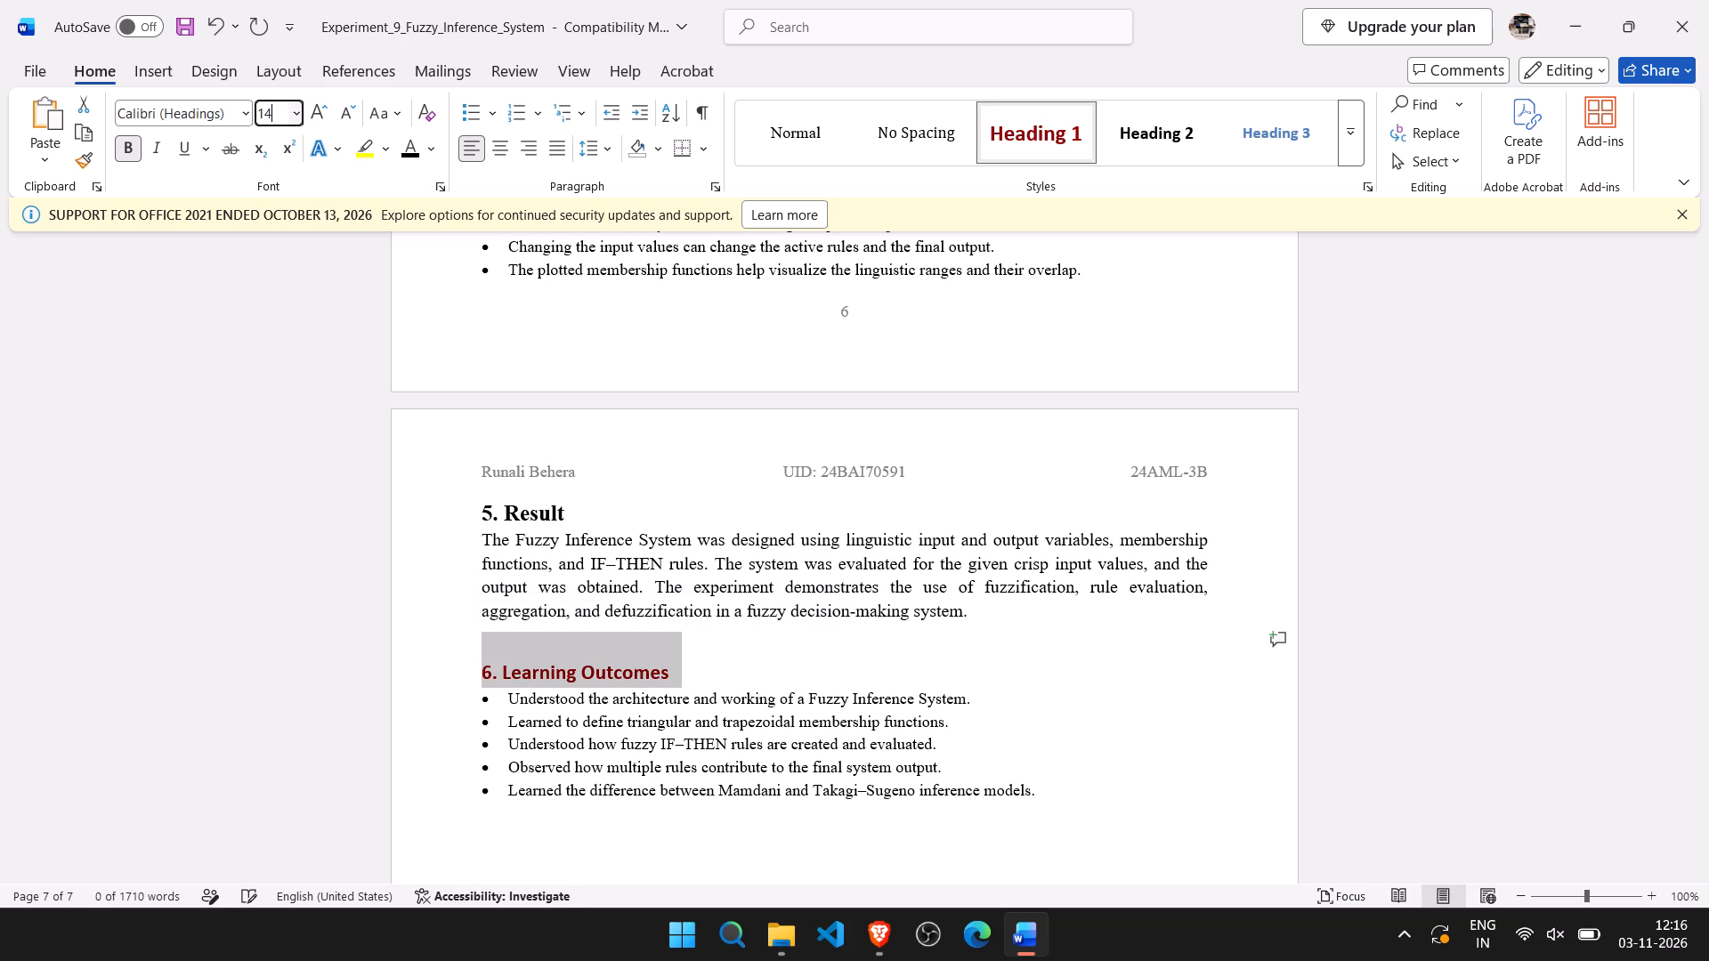
pyautogui.press('BackSpace')
pyautogui.press('5')
pyautogui.press('Return')
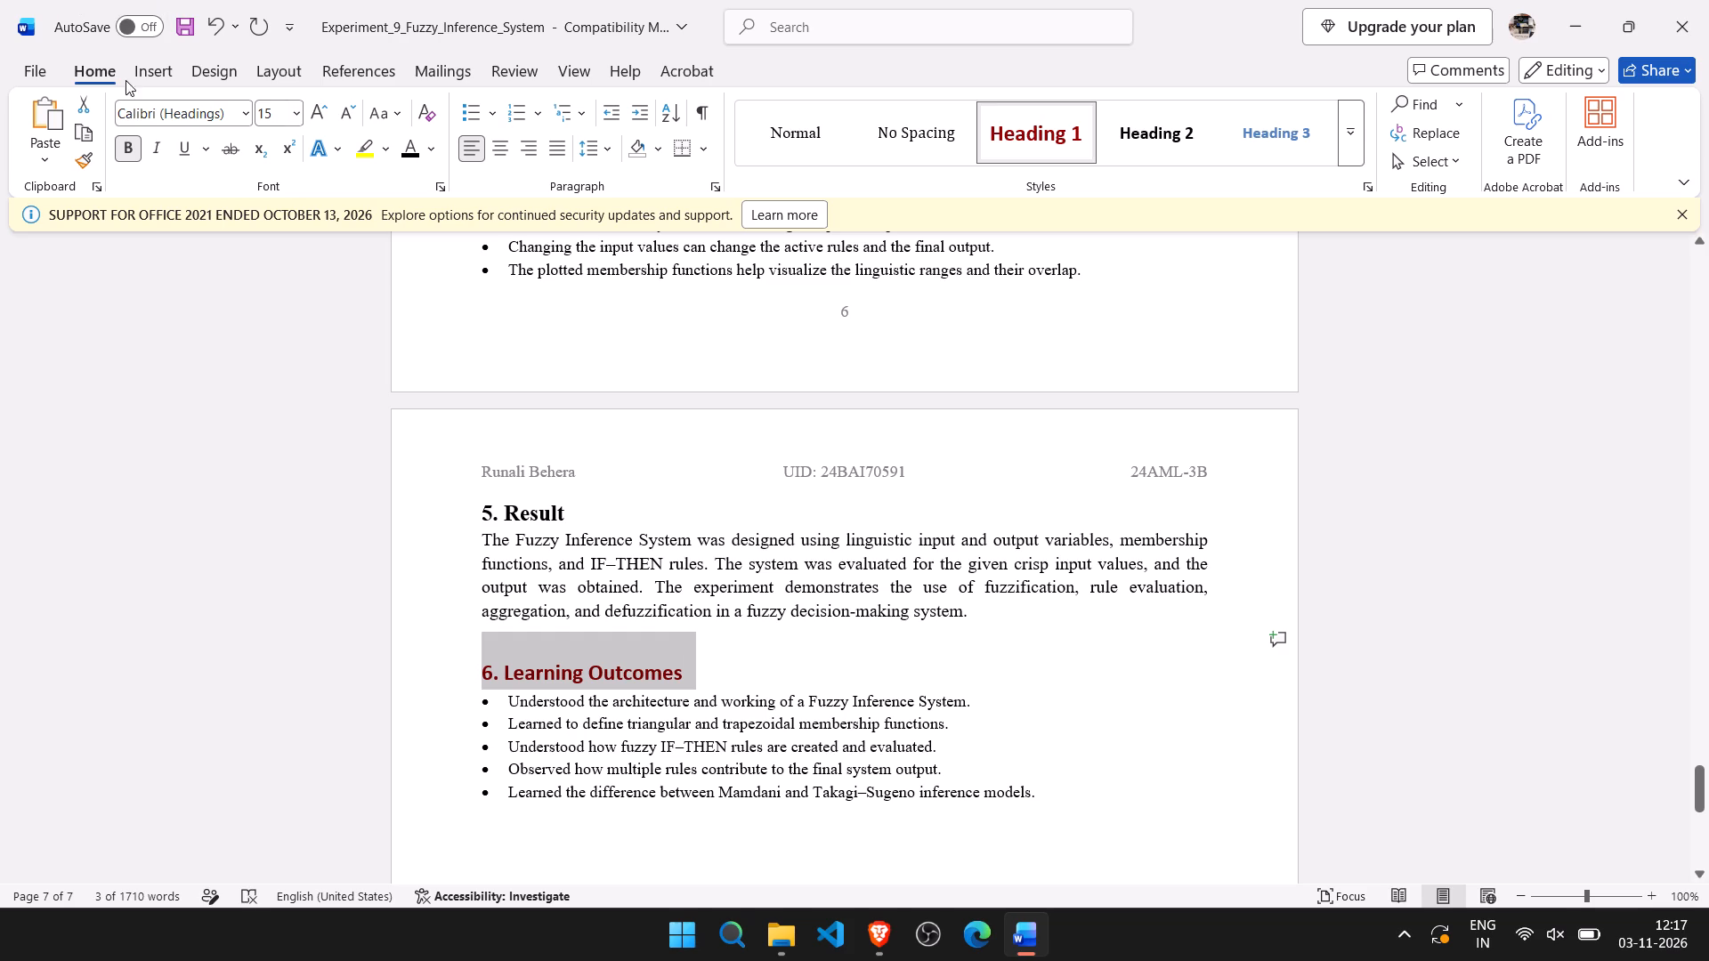
pyautogui.click(245, 117)
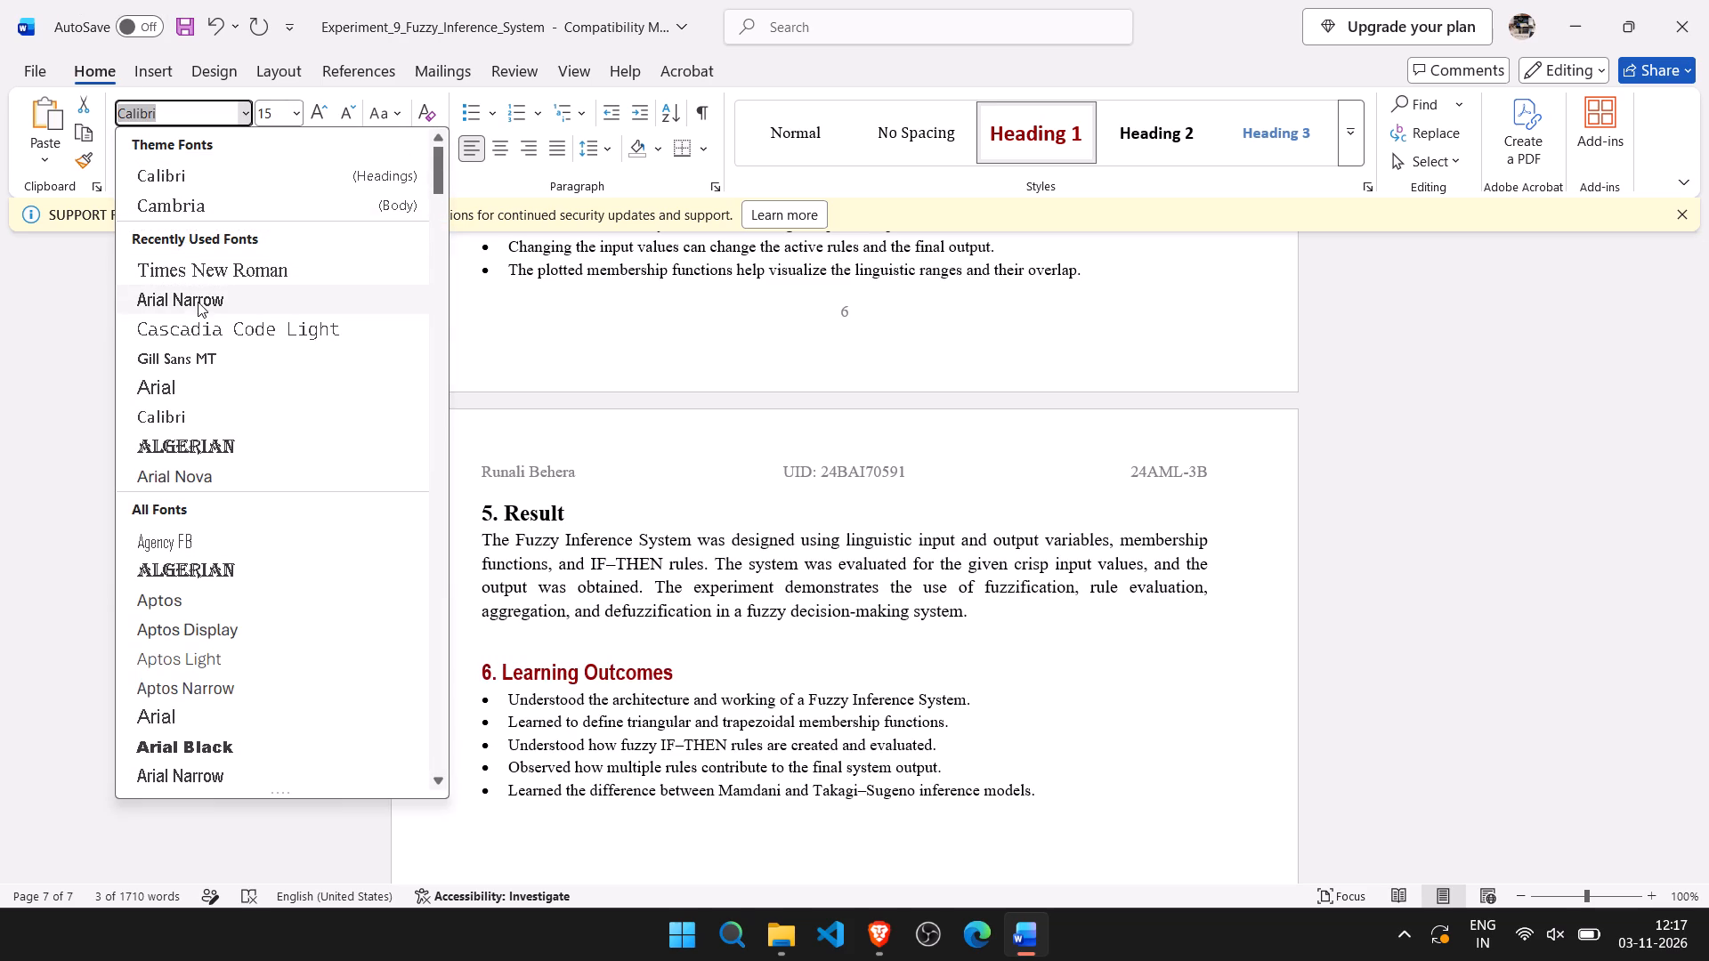
pyautogui.click(197, 278)
pyautogui.click(408, 148)
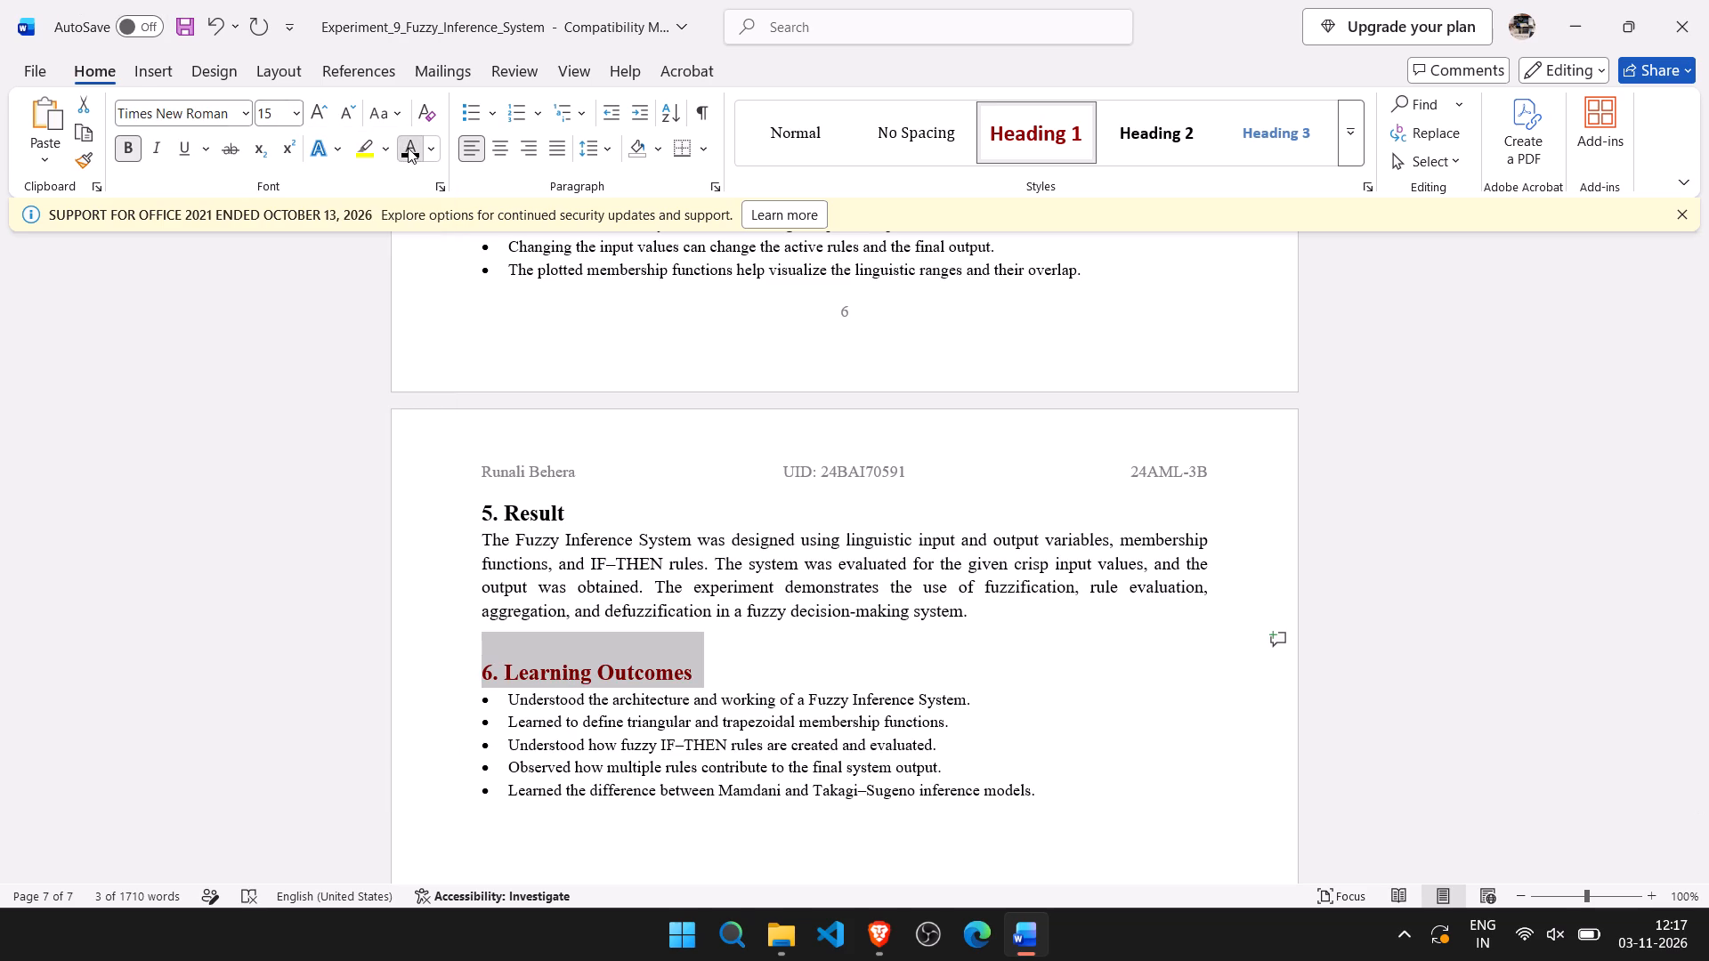
# Set all the bullet items under "6. Learning Outcomes" to font size 12.
pyautogui.click(749, 748)
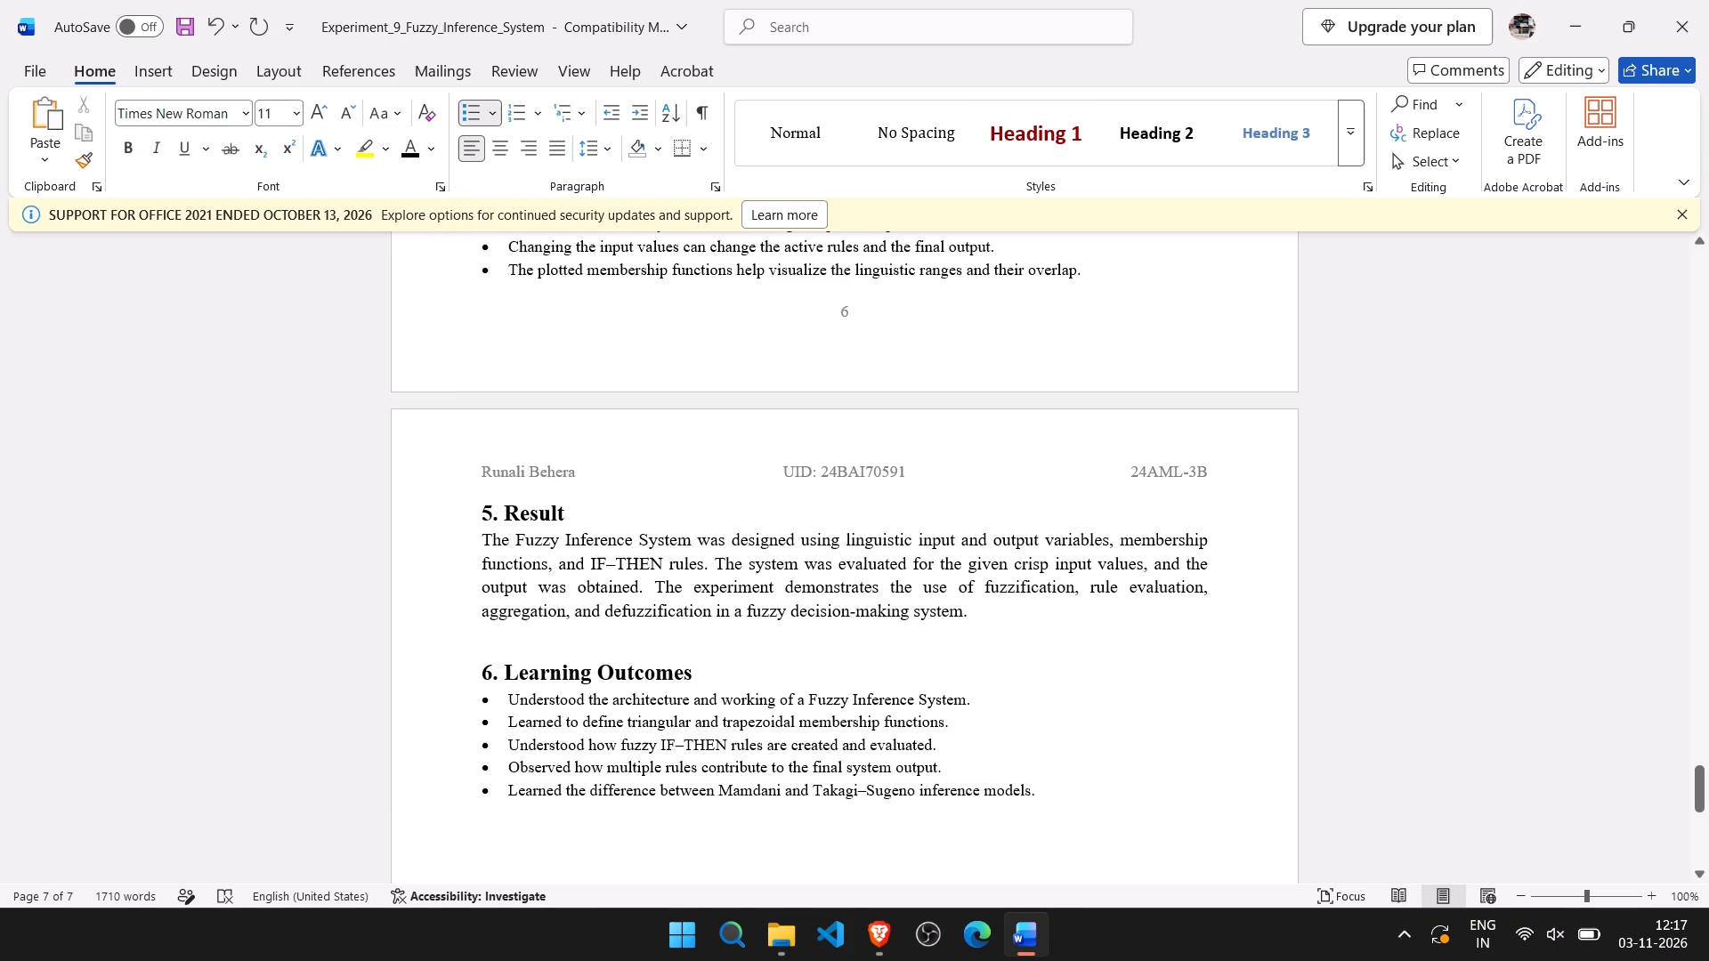
pyautogui.click(507, 540)
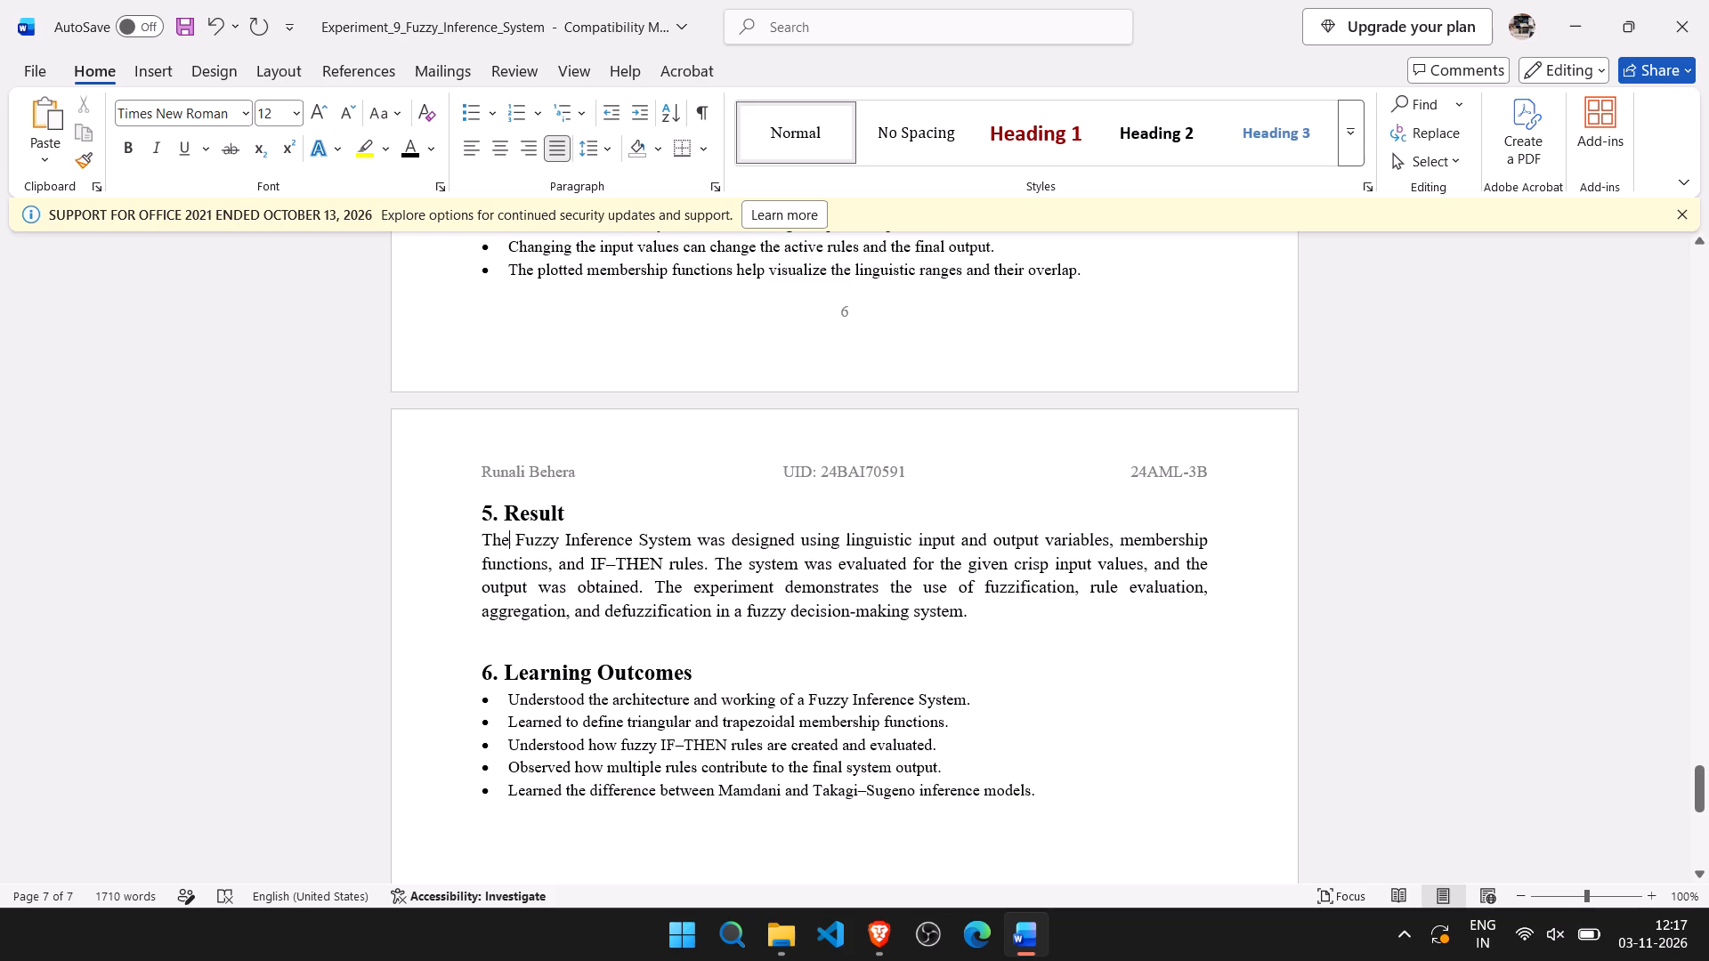
pyautogui.moveTo(1050, 787); pyautogui.dragTo(539, 693)
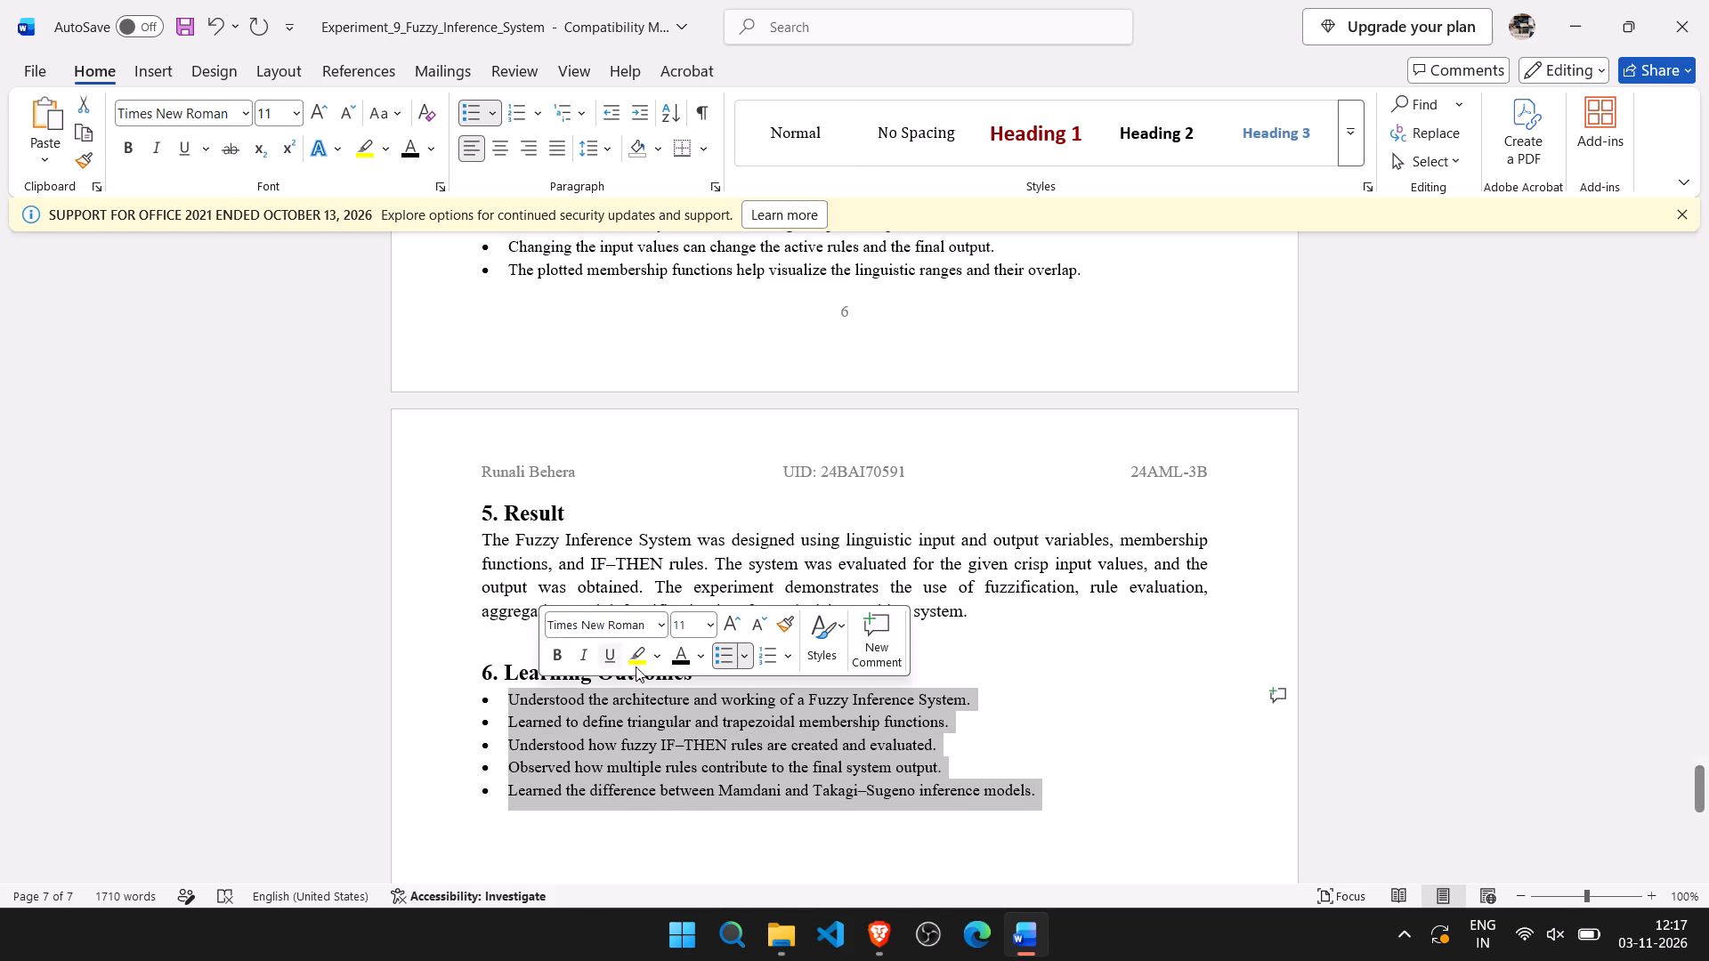
pyautogui.click(709, 625)
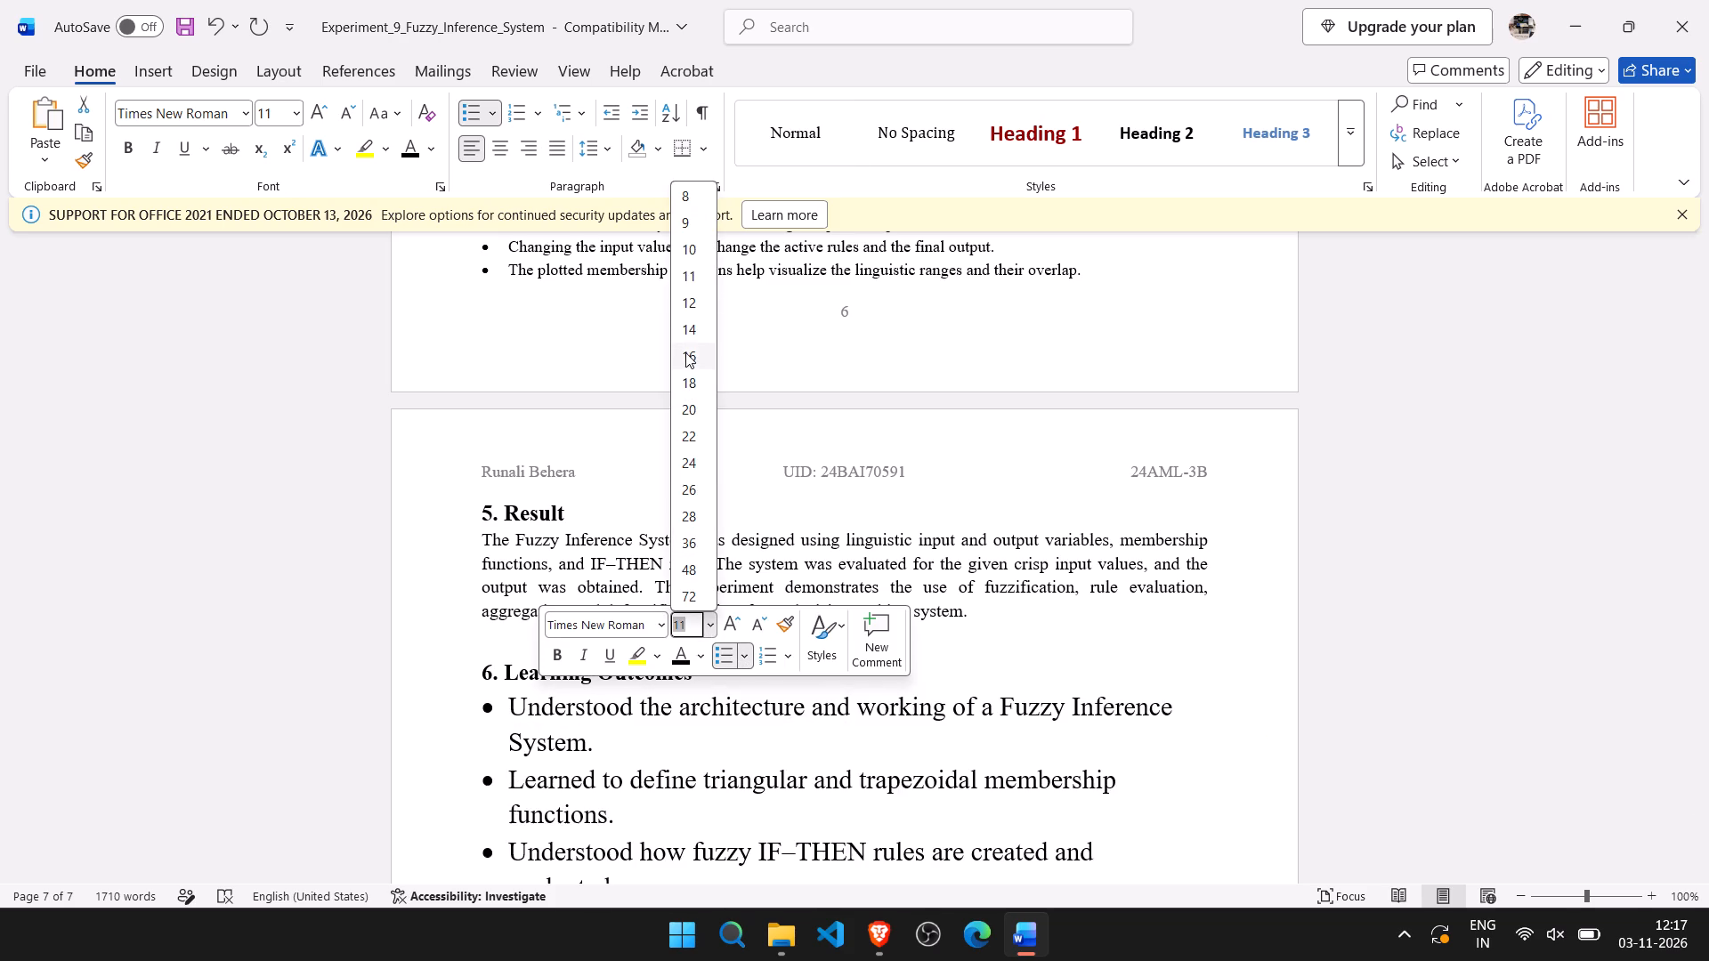
pyautogui.click(688, 297)
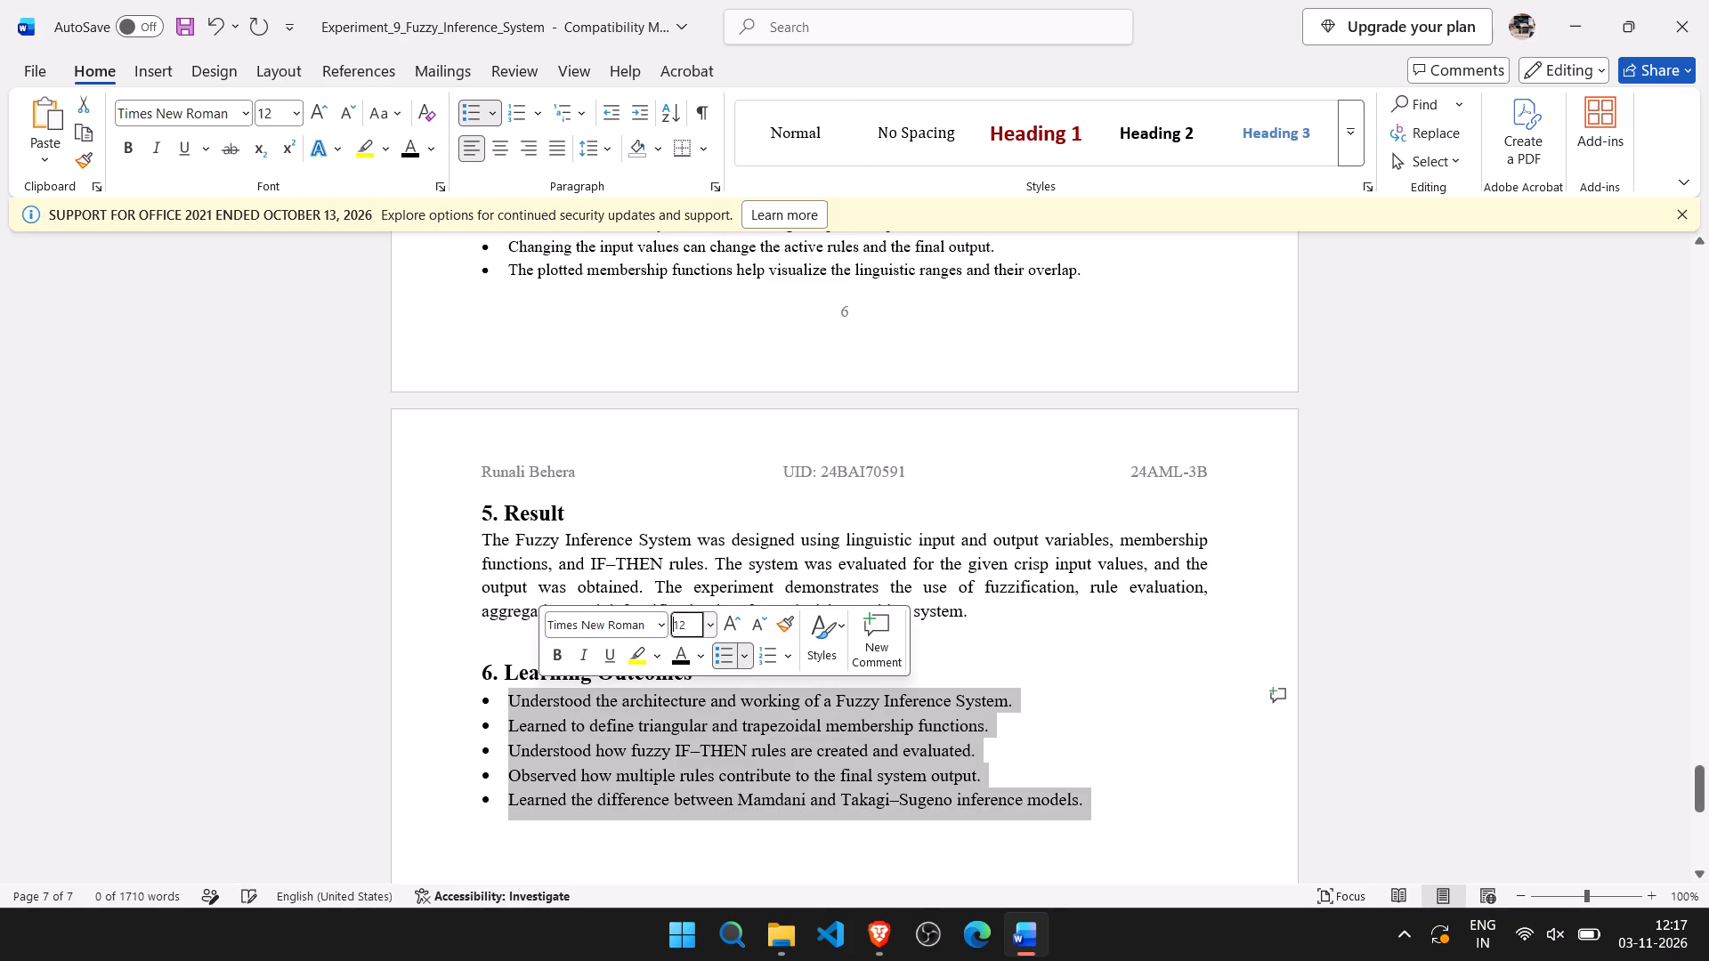
# Convert the Learning Outcomes bullets into a numbered list and justify the items.
pyautogui.click(511, 106)
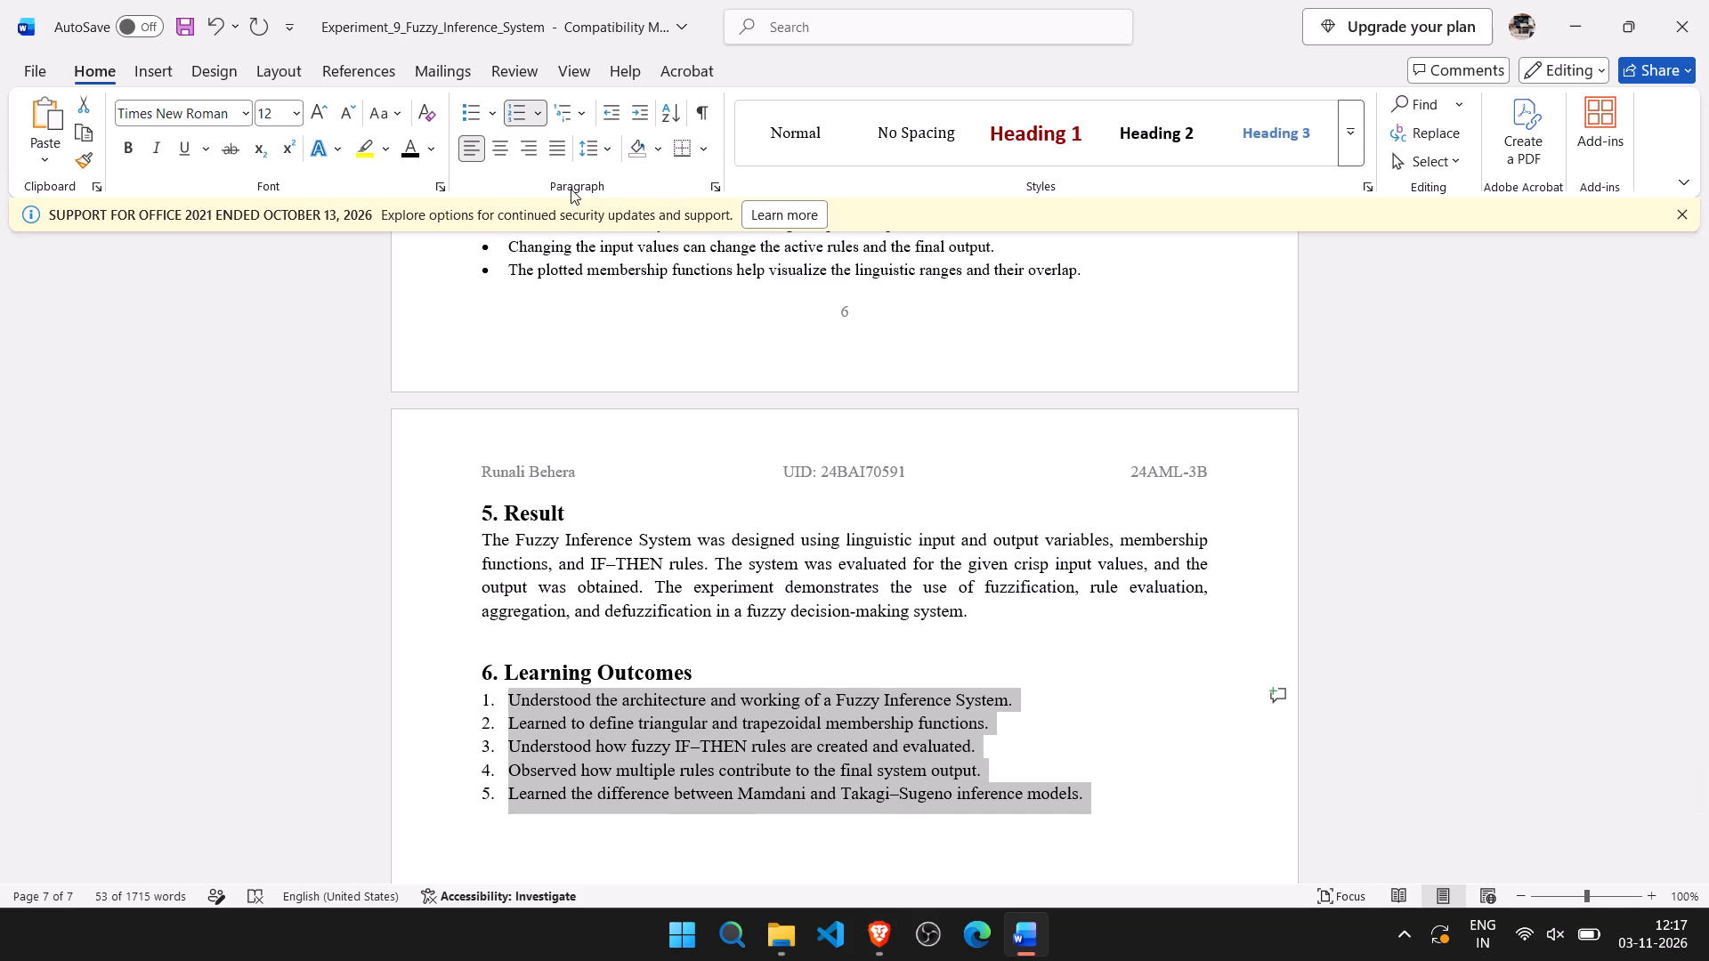
pyautogui.click(557, 151)
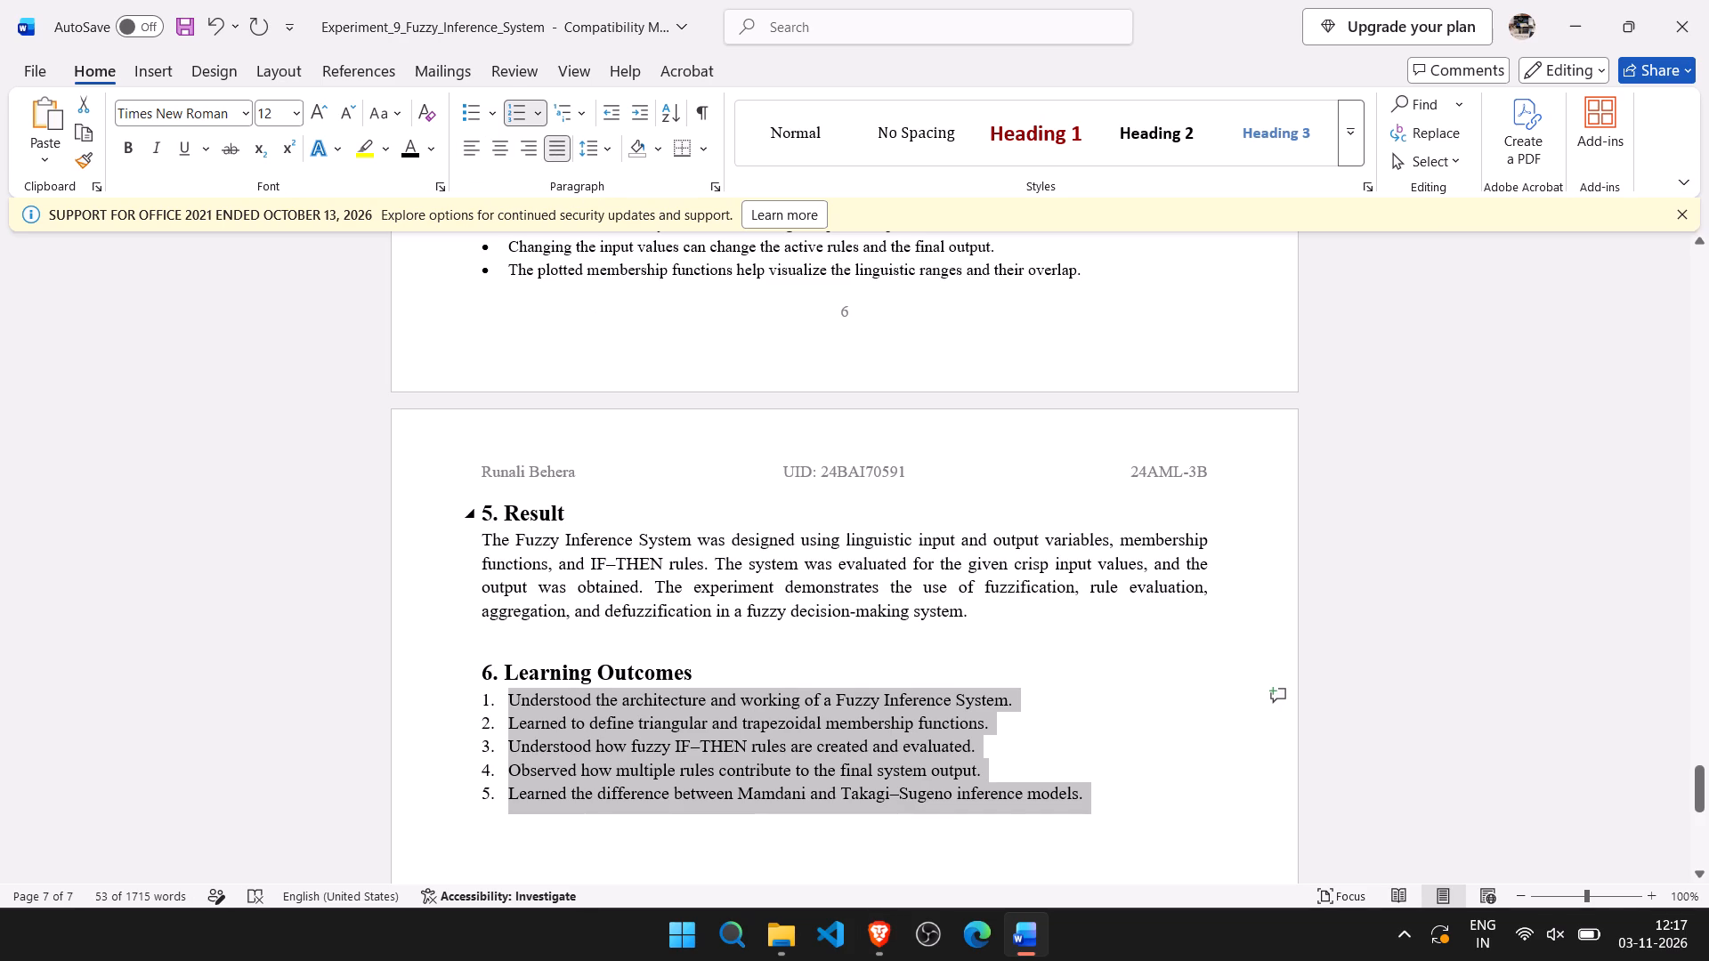
# Justify the paragraph under the "Membership Functions" heading.
pyautogui.click(674, 577)
pyautogui.scroll(2, 674, 577)
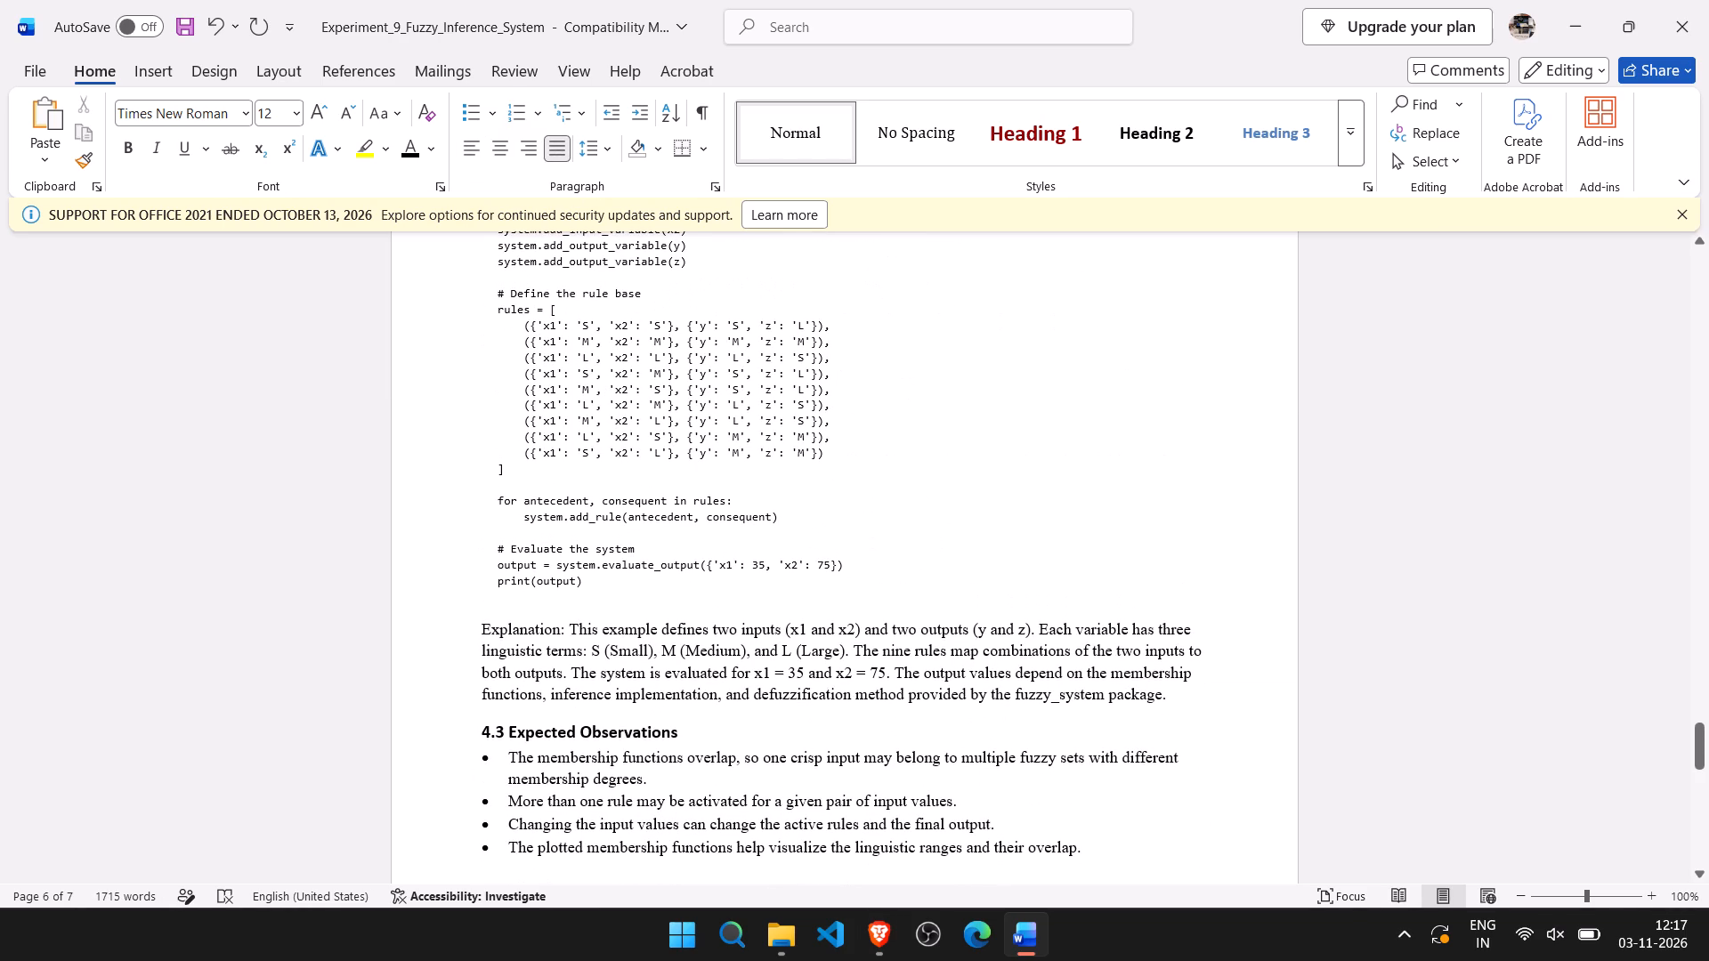
pyautogui.scroll(4, 1157, 723)
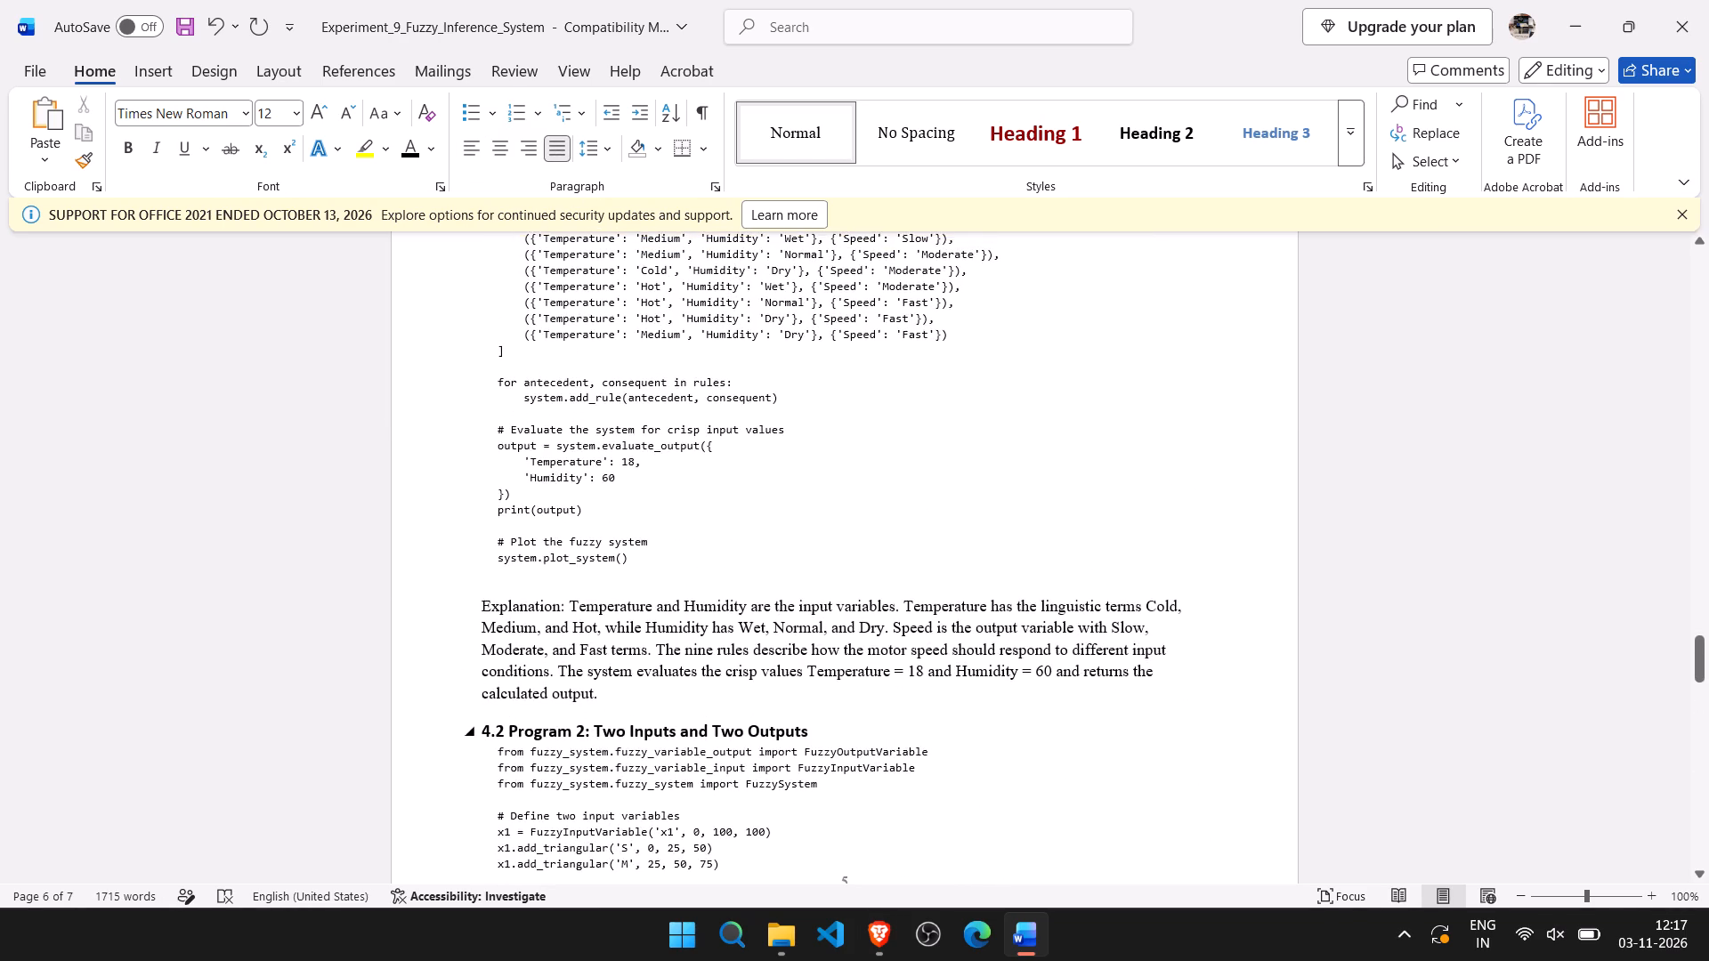
pyautogui.scroll(5, 1157, 723)
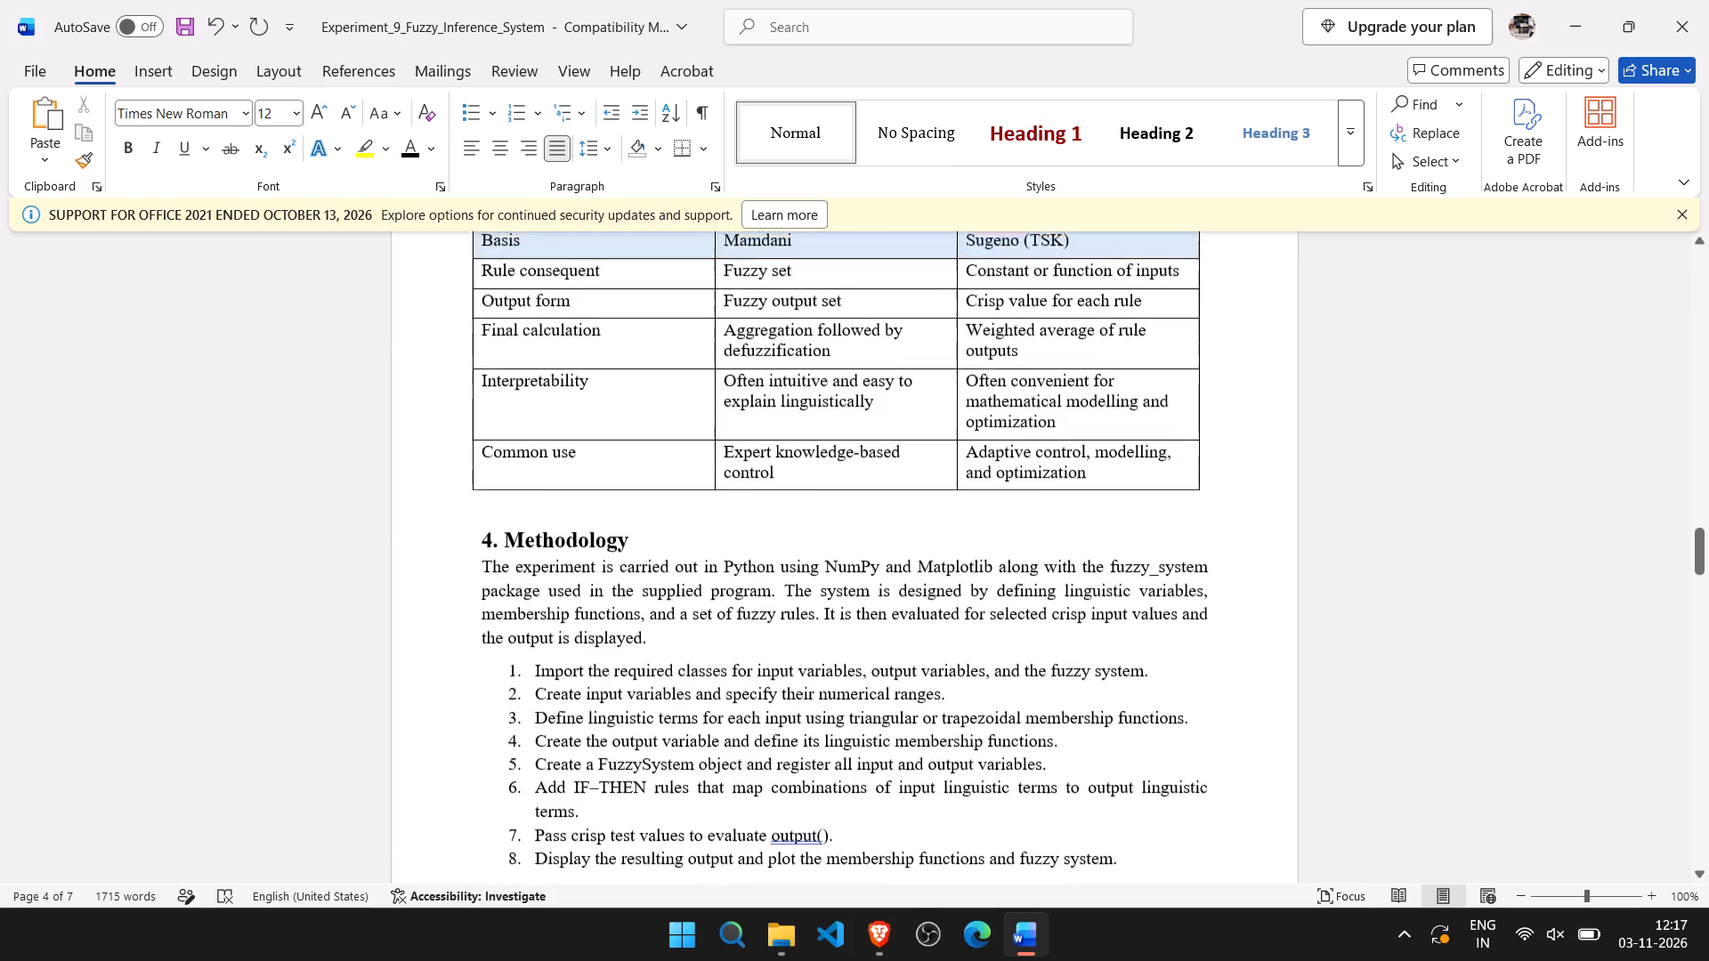
pyautogui.scroll(3, 1157, 723)
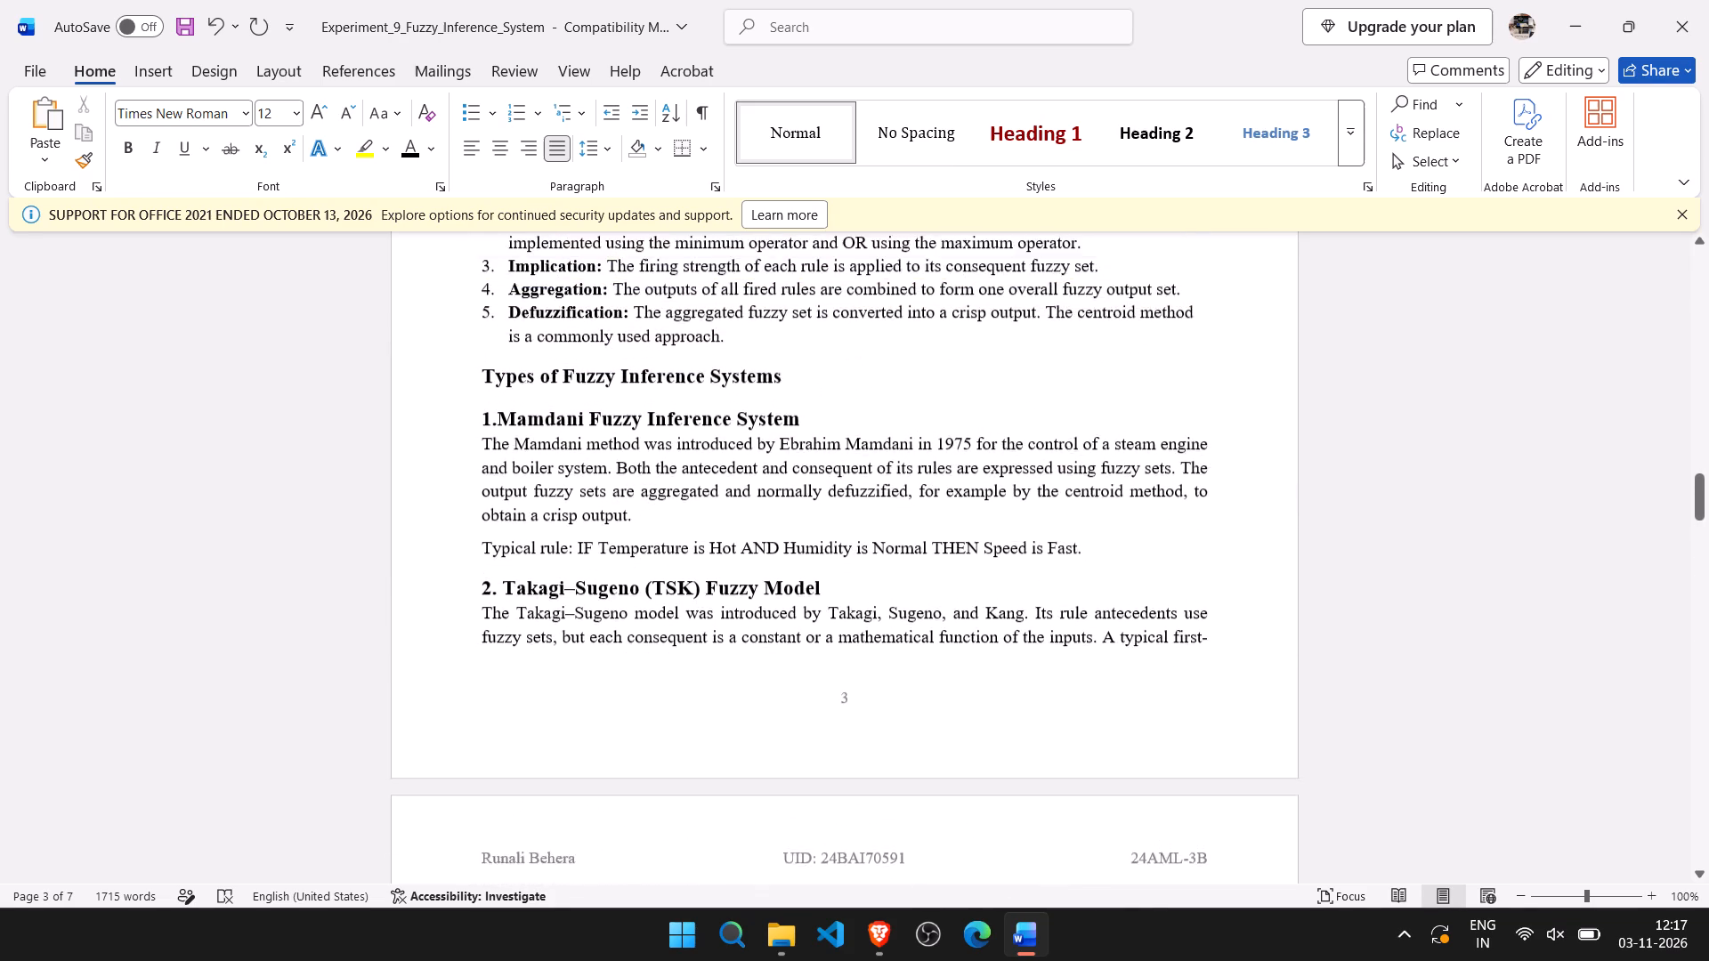
pyautogui.scroll(2, 1157, 723)
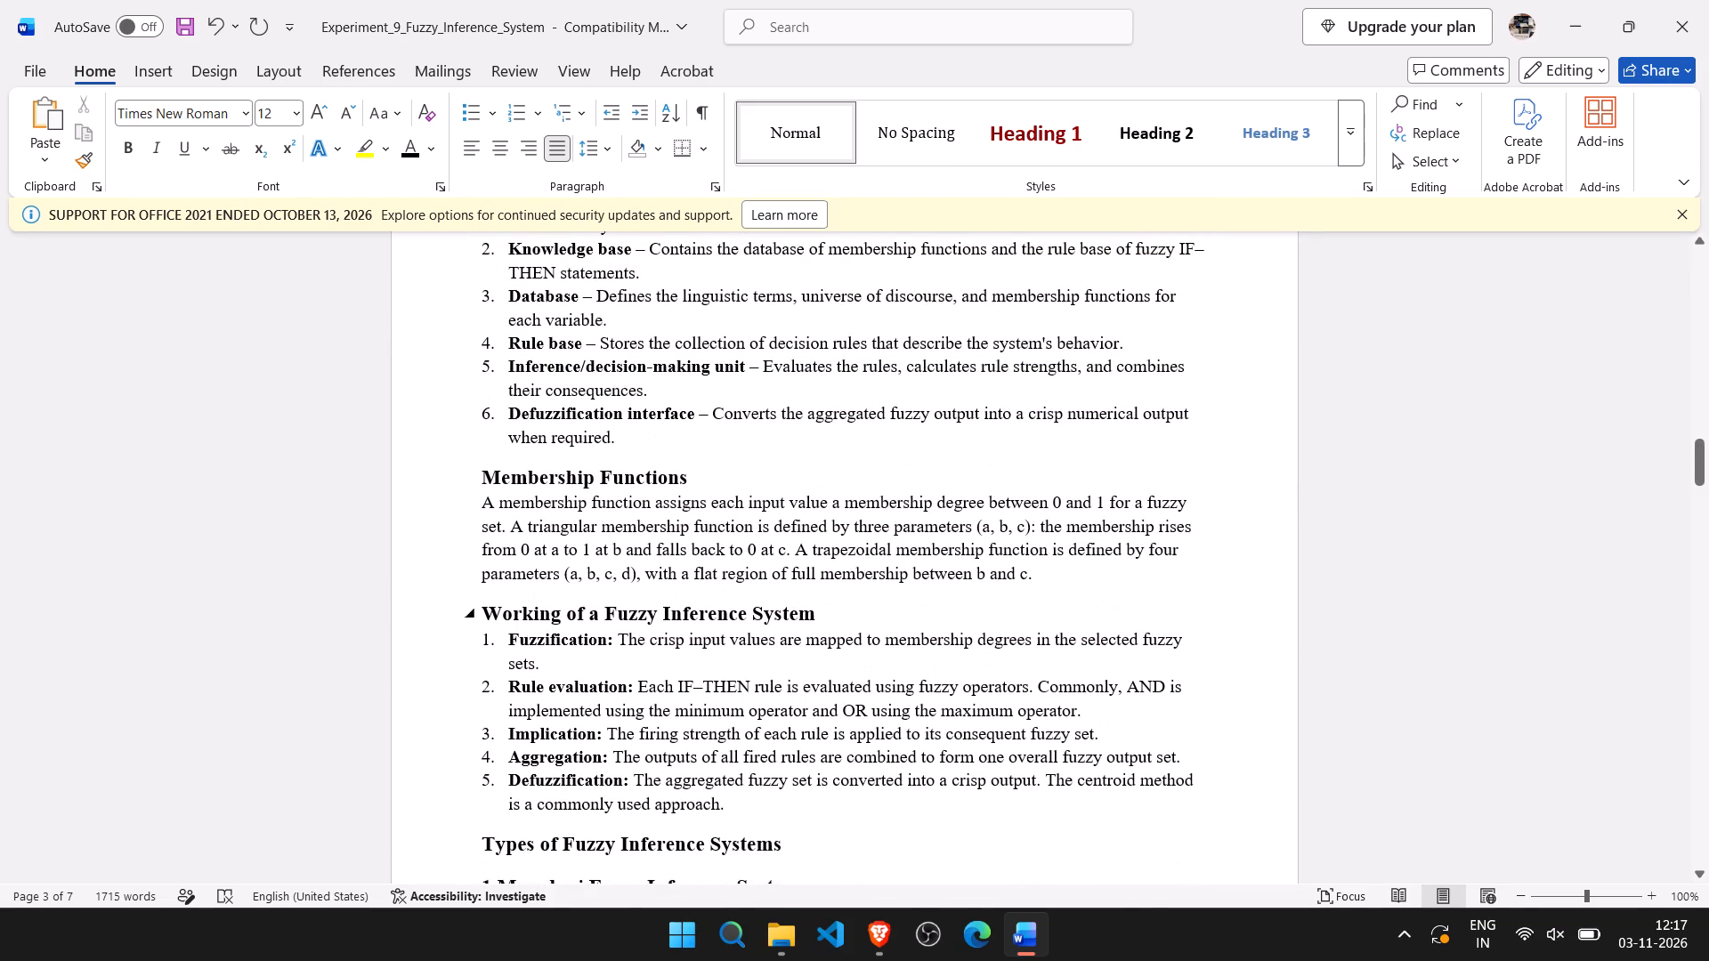
pyautogui.moveTo(1033, 578); pyautogui.dragTo(444, 467)
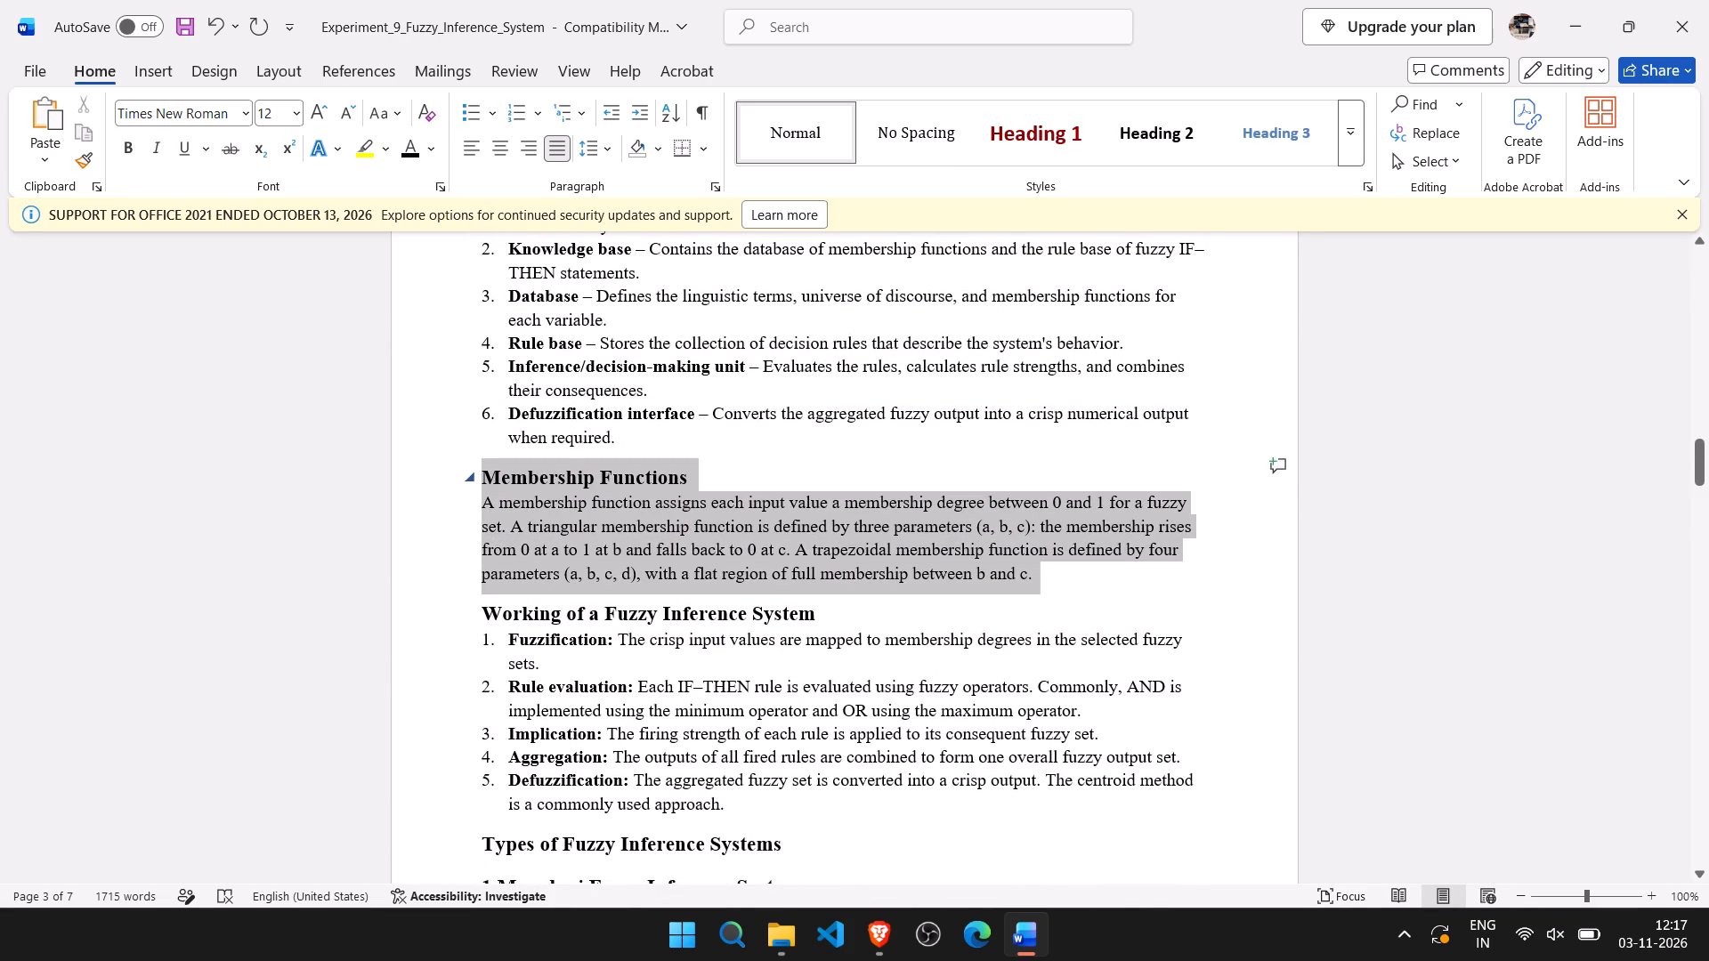
pyautogui.moveTo(444, 467); pyautogui.dragTo(480, 505)
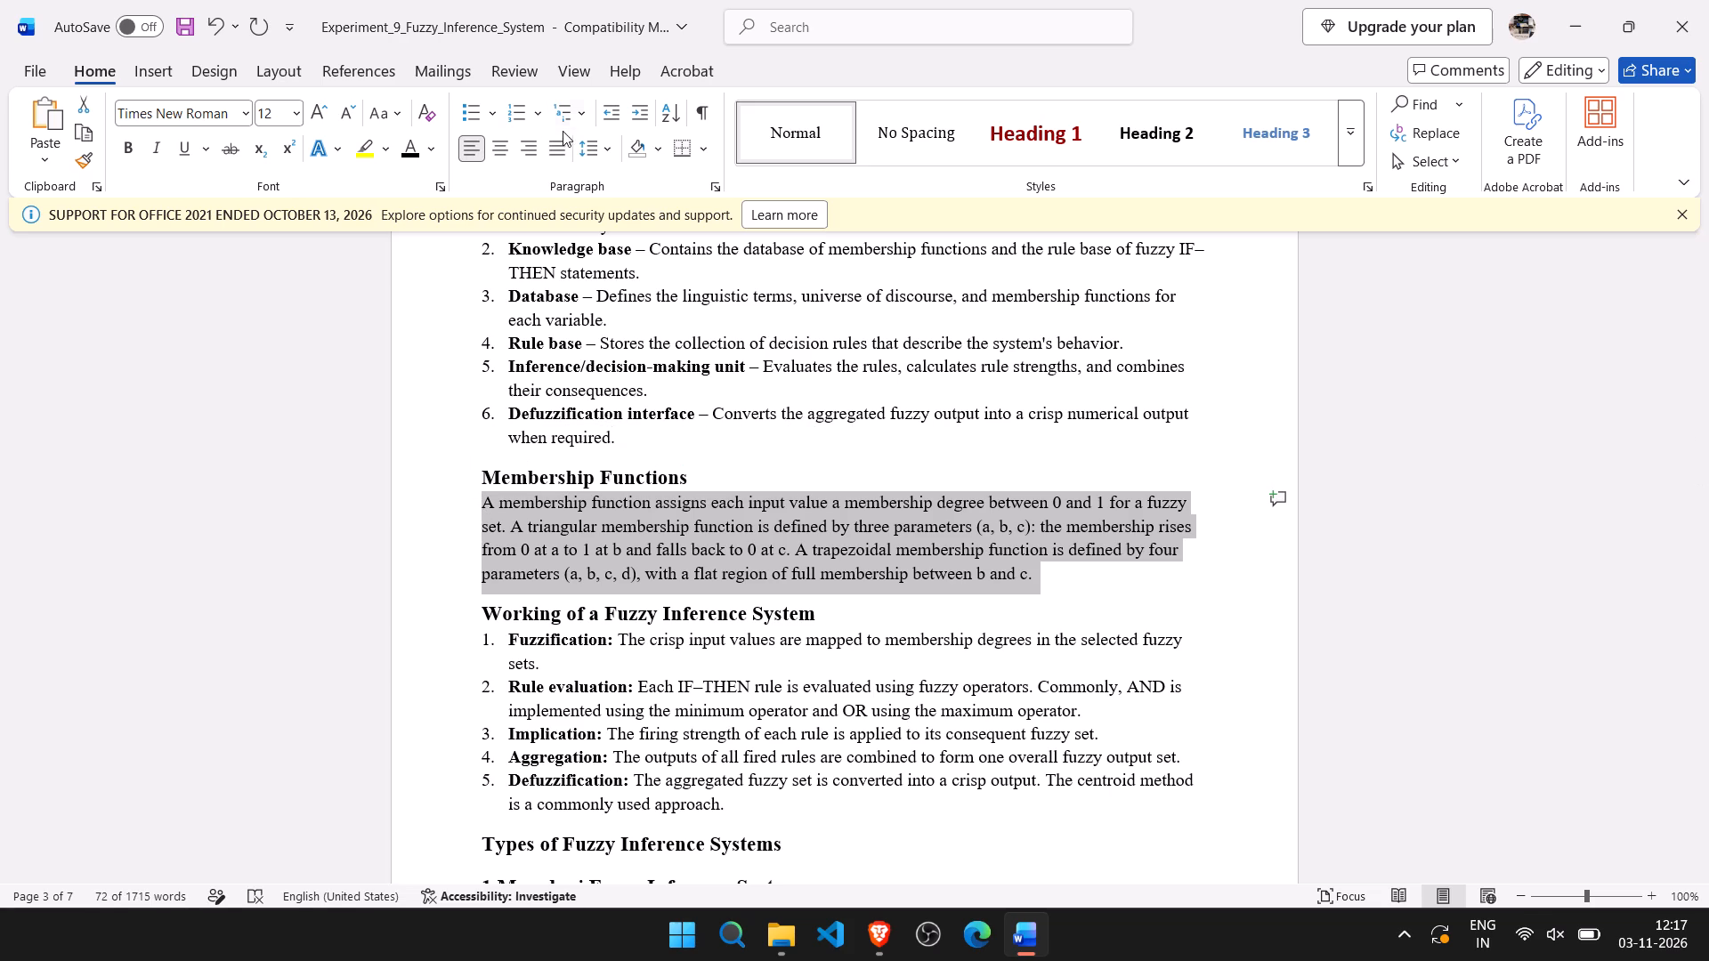
pyautogui.click(556, 139)
# Justify all six numbered items under "Functional Blocks of FIS".
pyautogui.scroll(1, 716, 439)
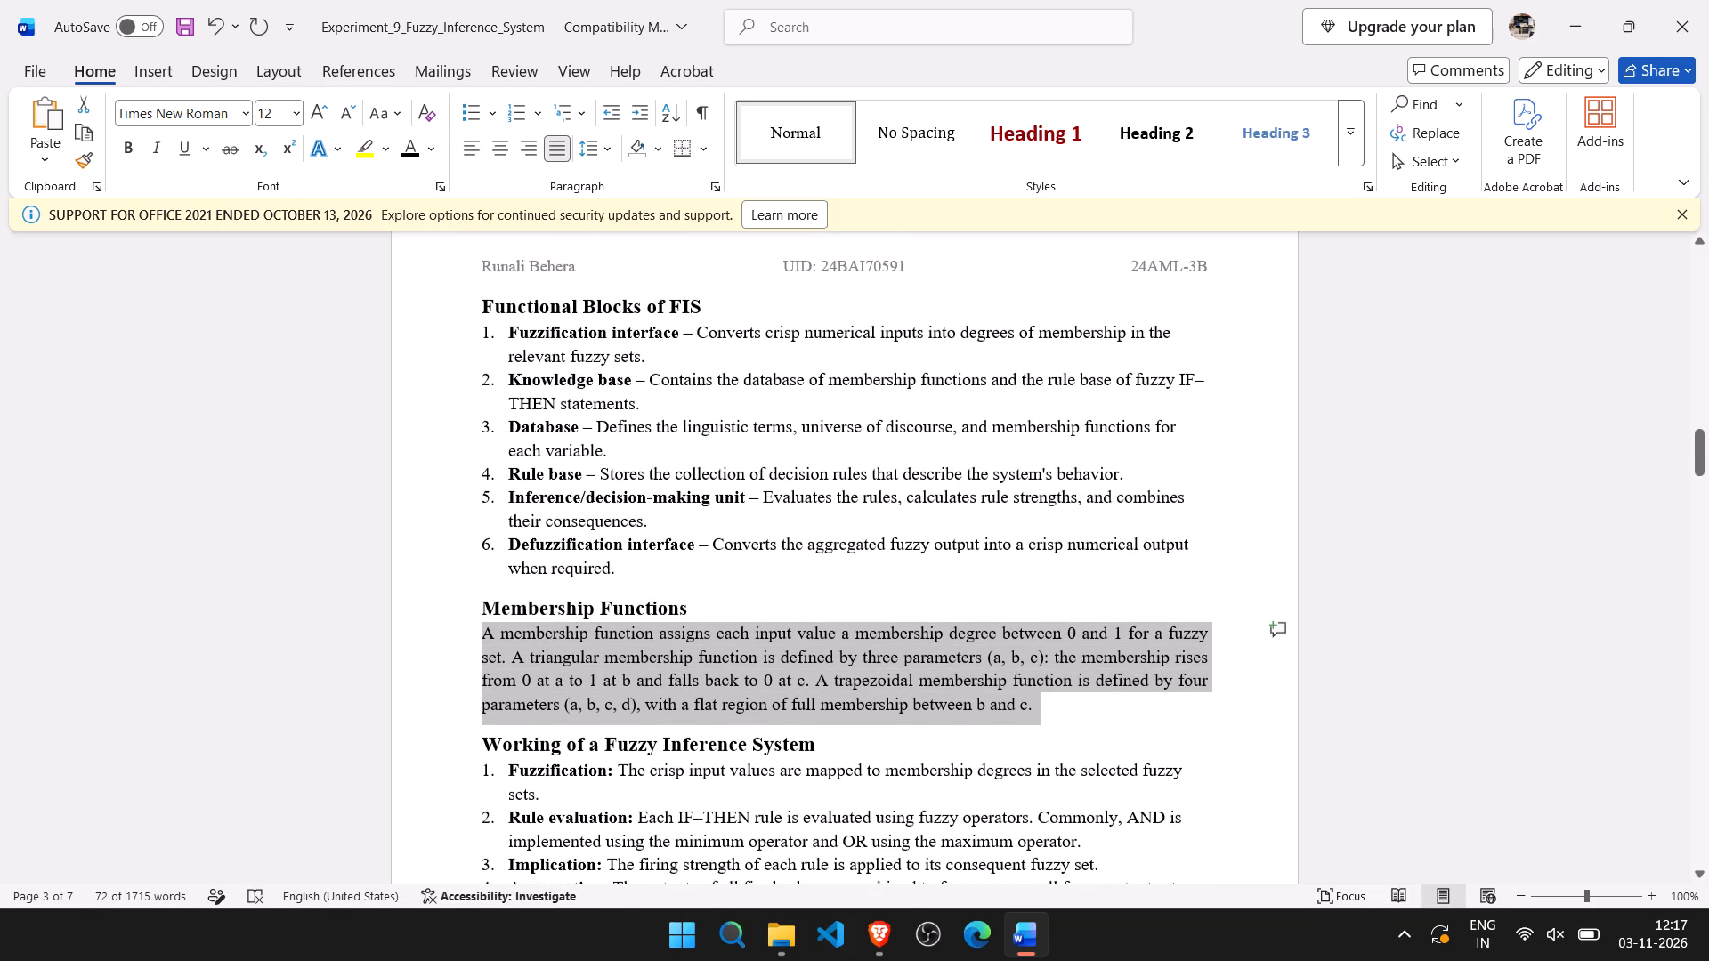
pyautogui.moveTo(617, 570); pyautogui.dragTo(505, 338)
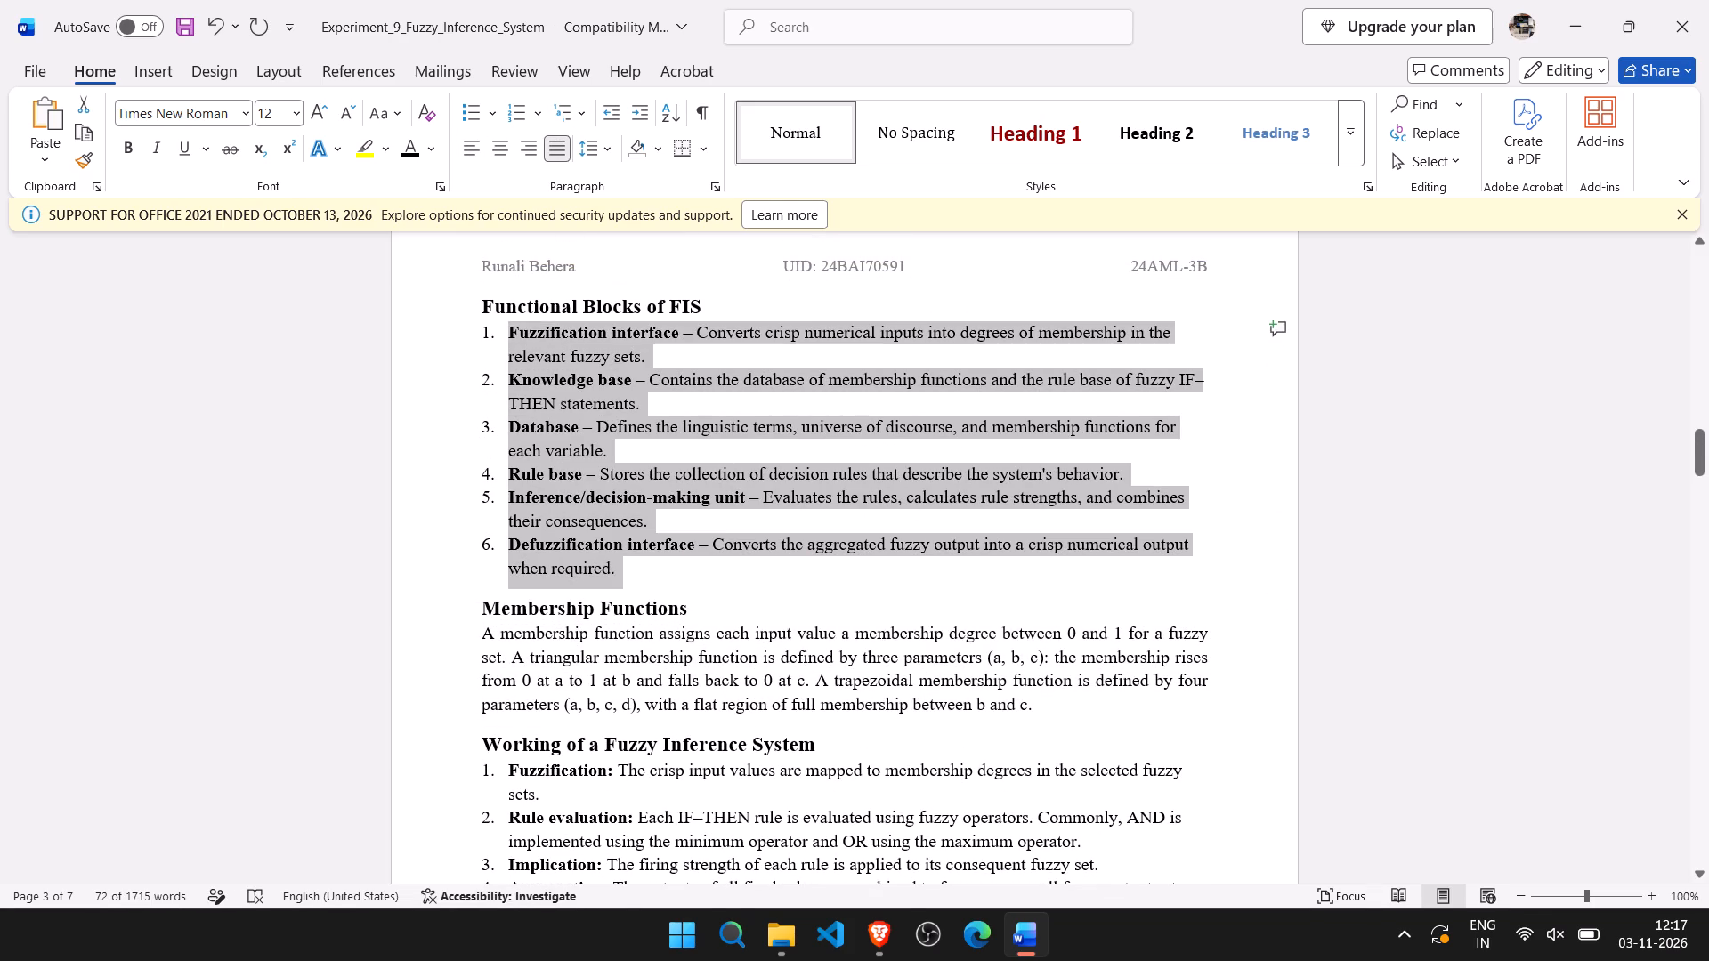
pyautogui.moveTo(505, 338); pyautogui.dragTo(505, 337)
pyautogui.click(551, 144)
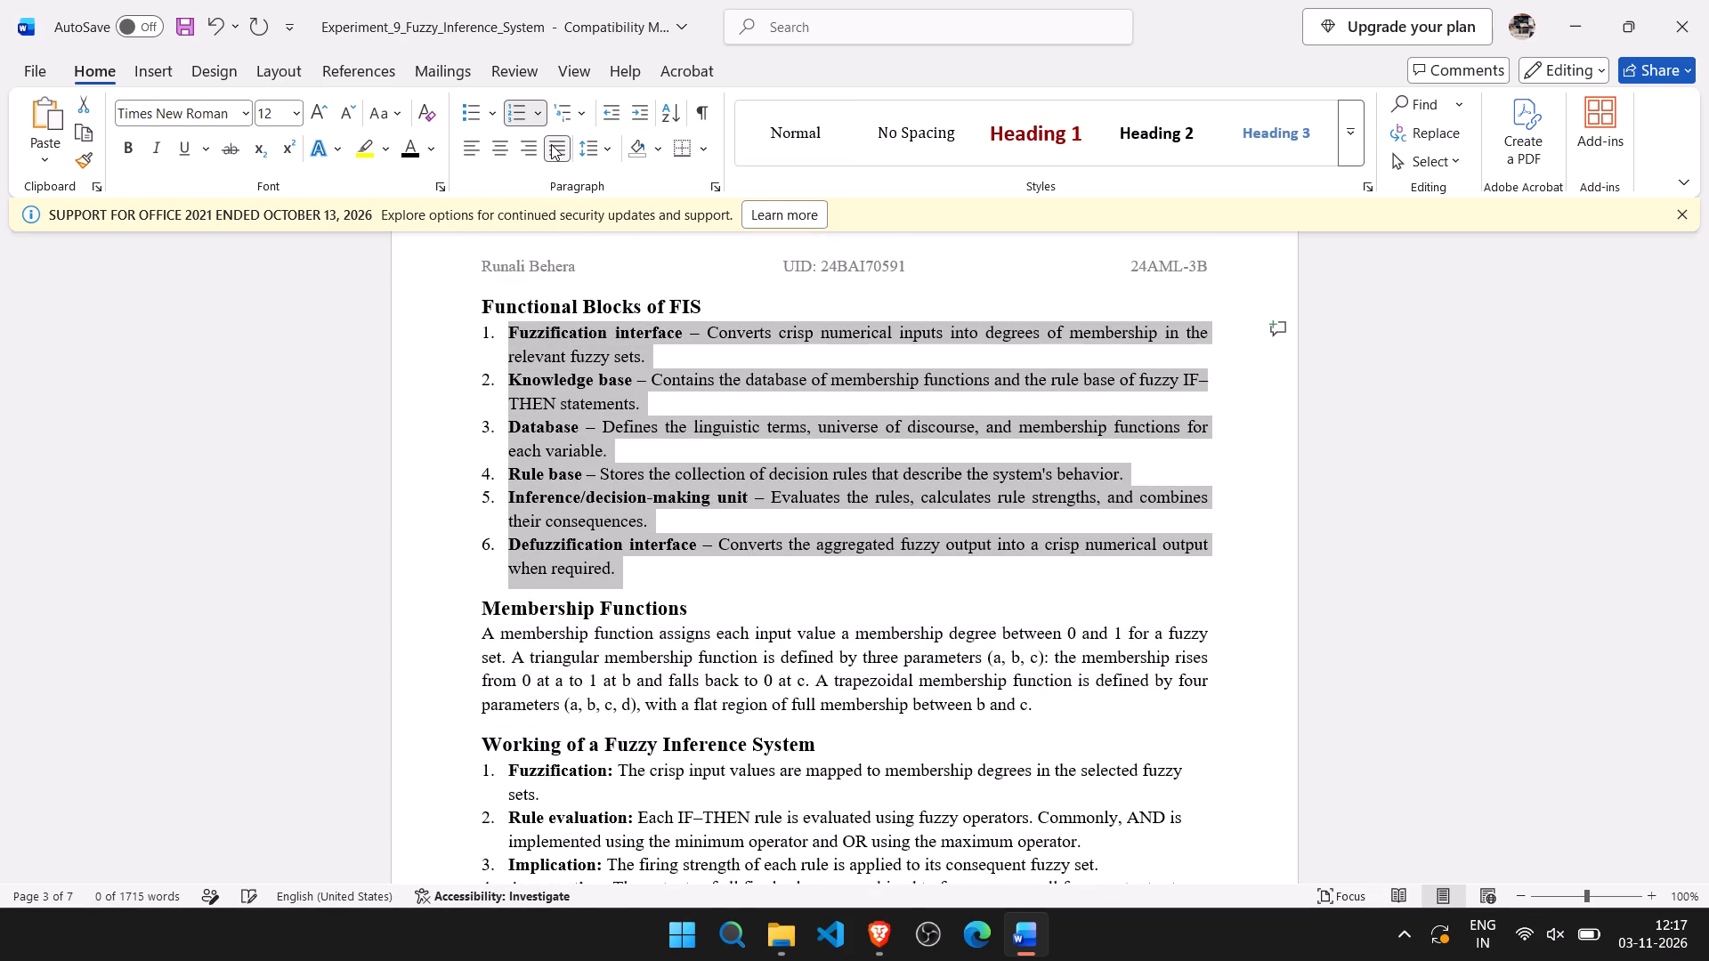
# Justify the five numbered items under "Working of a Fuzzy Inference System".
pyautogui.scroll(-1, 654, 556)
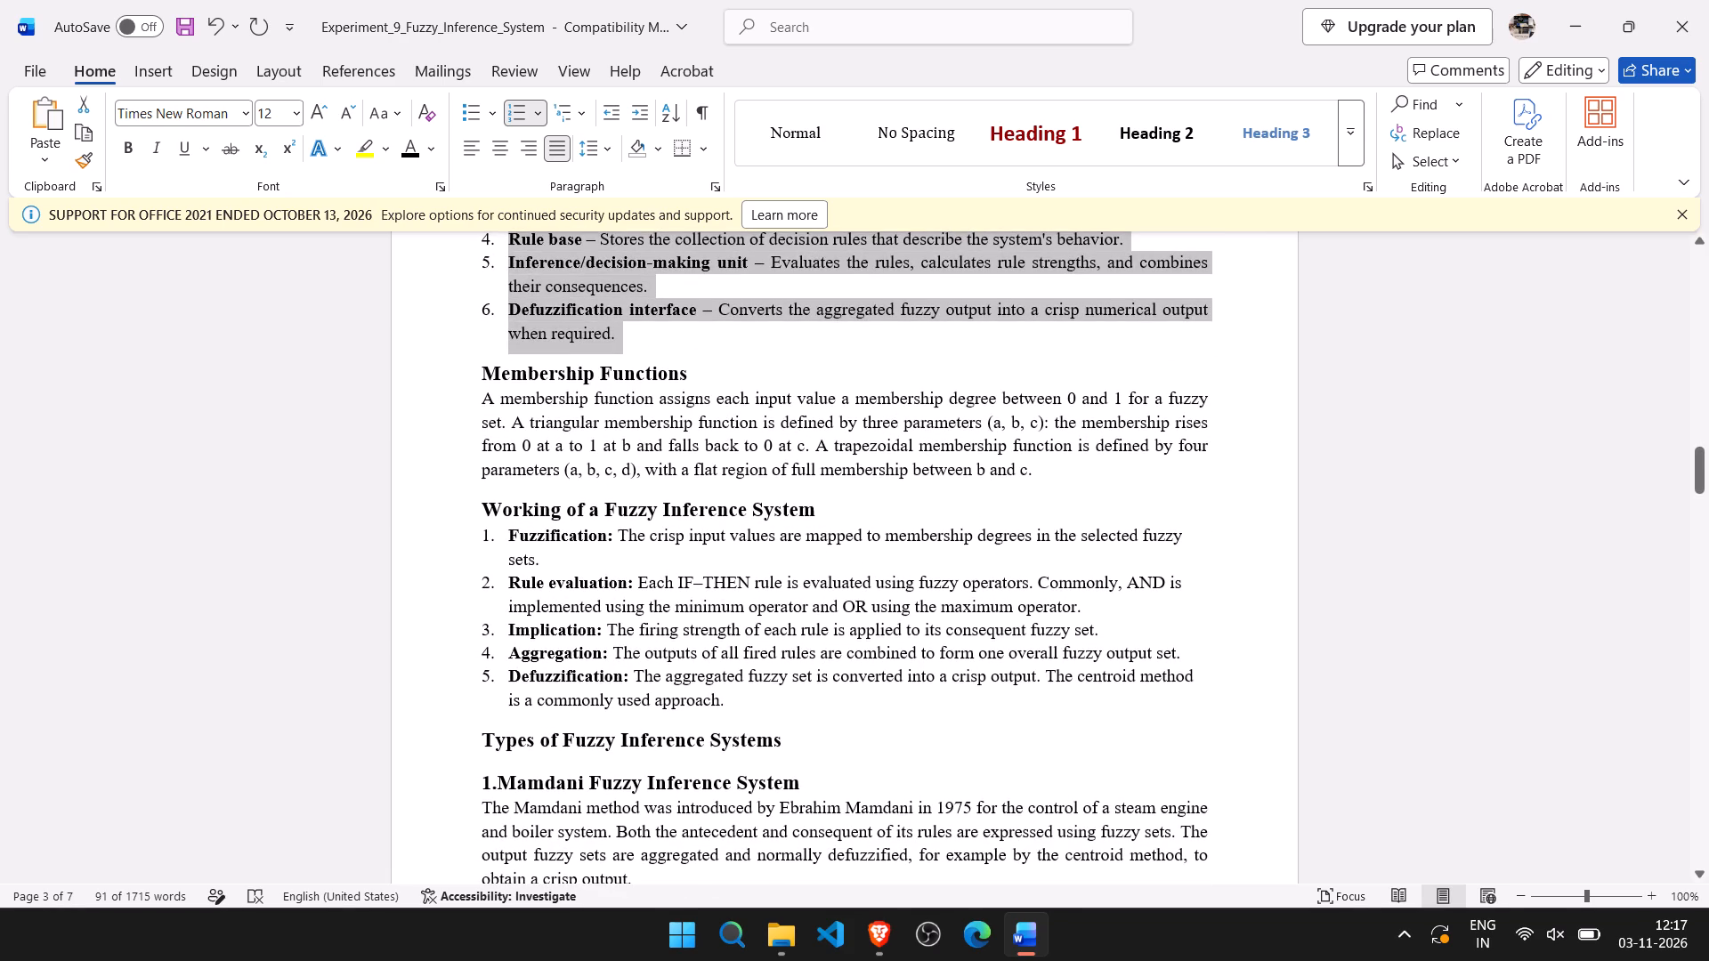
pyautogui.moveTo(506, 532); pyautogui.dragTo(784, 713)
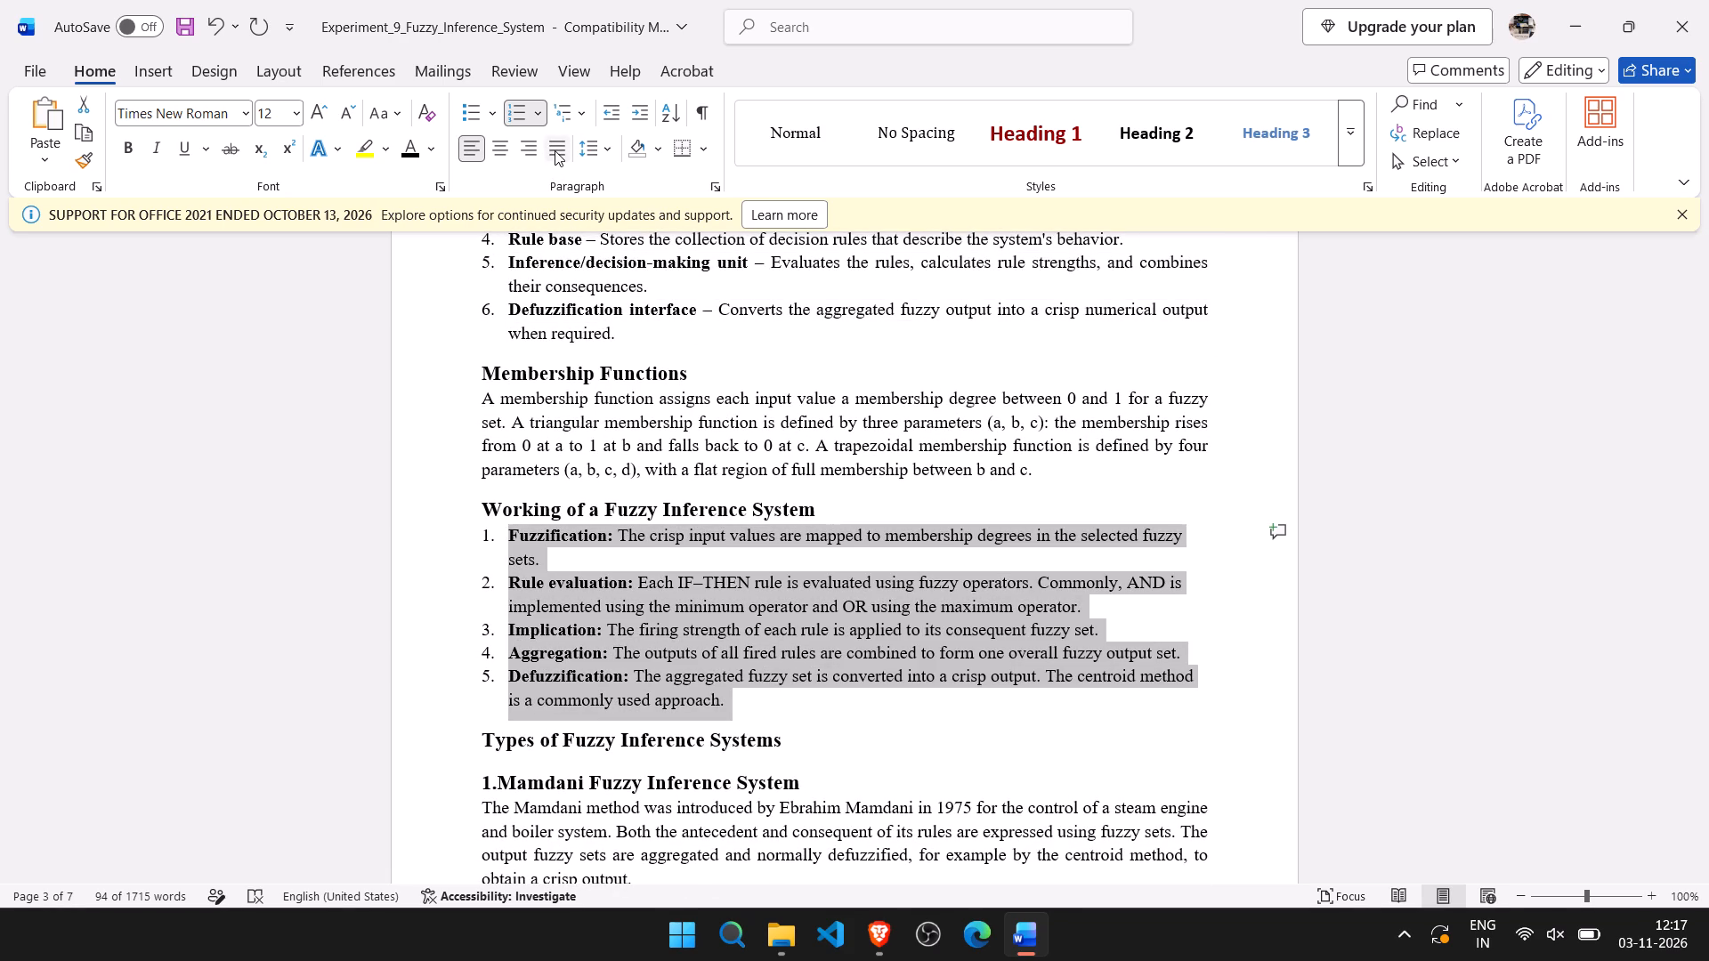
pyautogui.click(555, 150)
# Review the font and alignment of the text and lists from the cover page through the "Membership Functions" section.
pyautogui.scroll(-1, 684, 672)
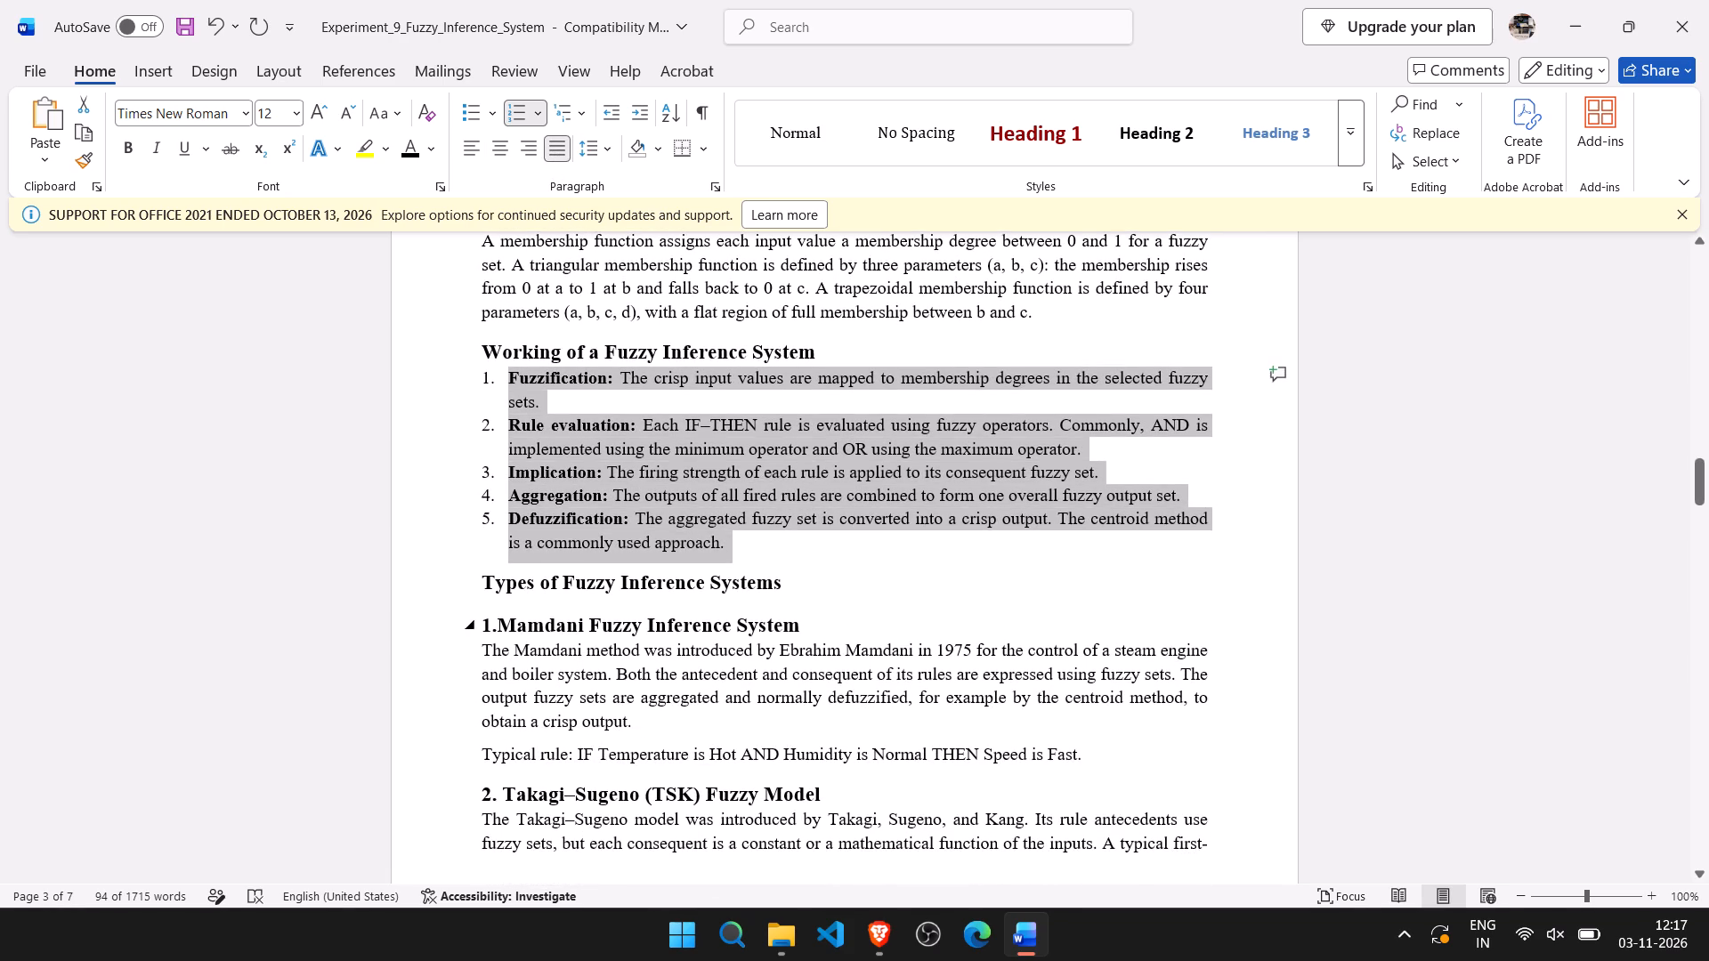
pyautogui.scroll(8, 513, 625)
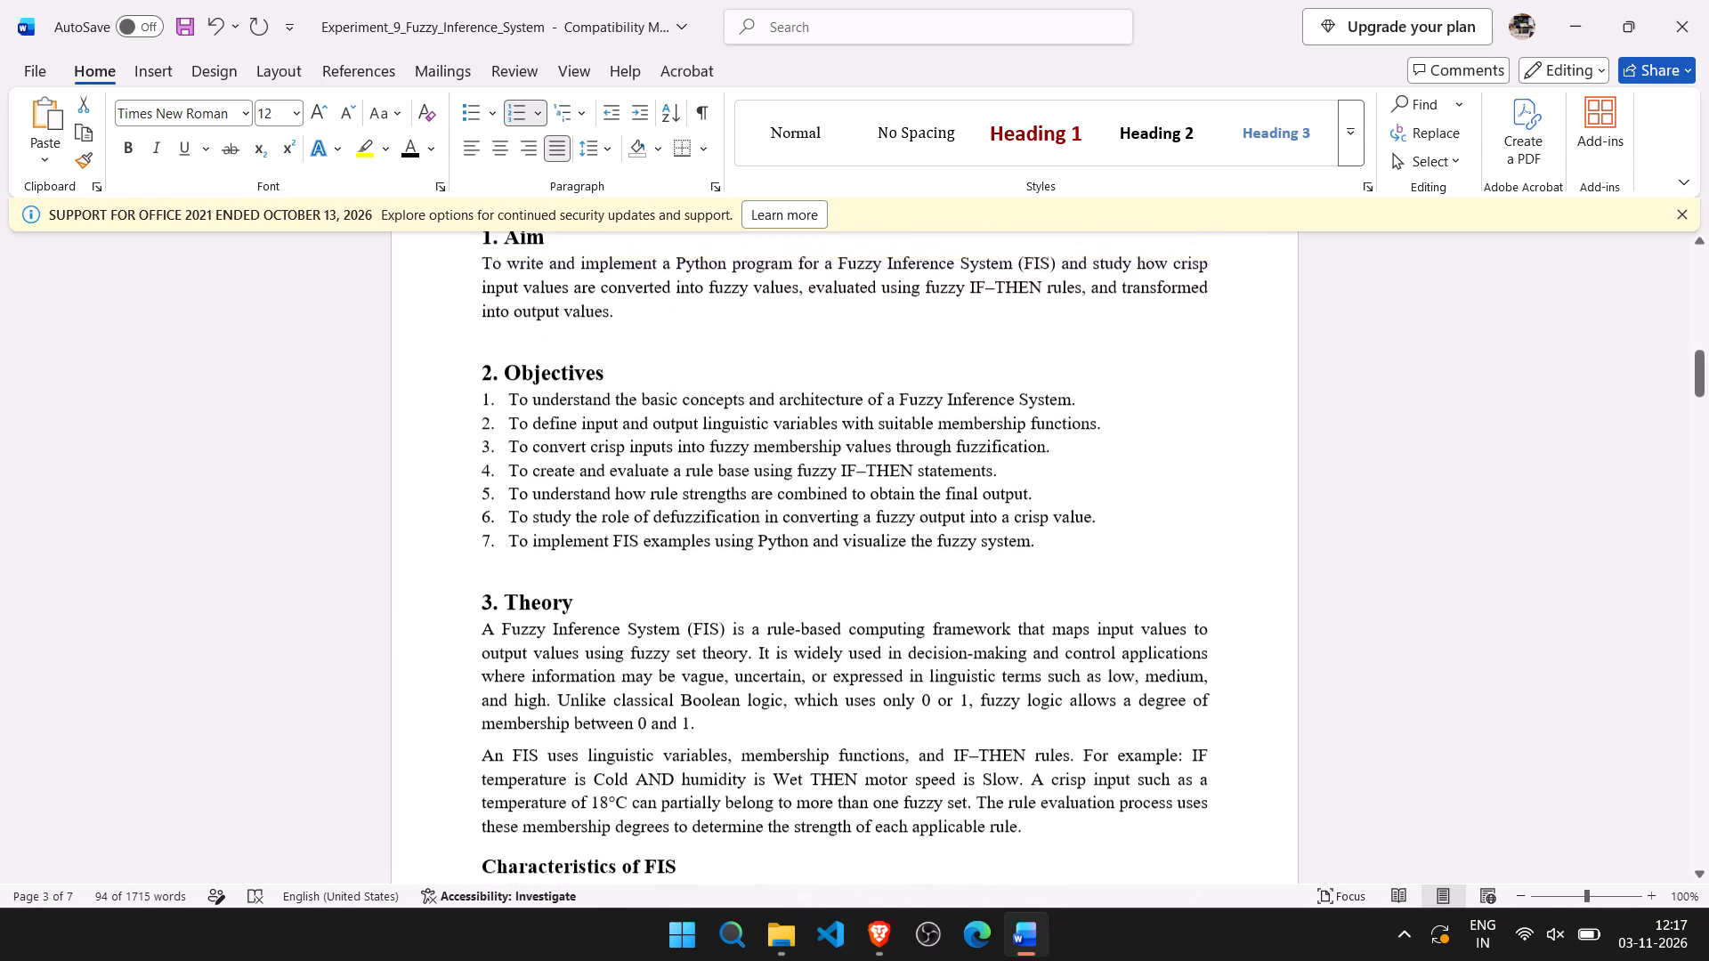
pyautogui.scroll(3, 513, 625)
pyautogui.scroll(1, 481, 455)
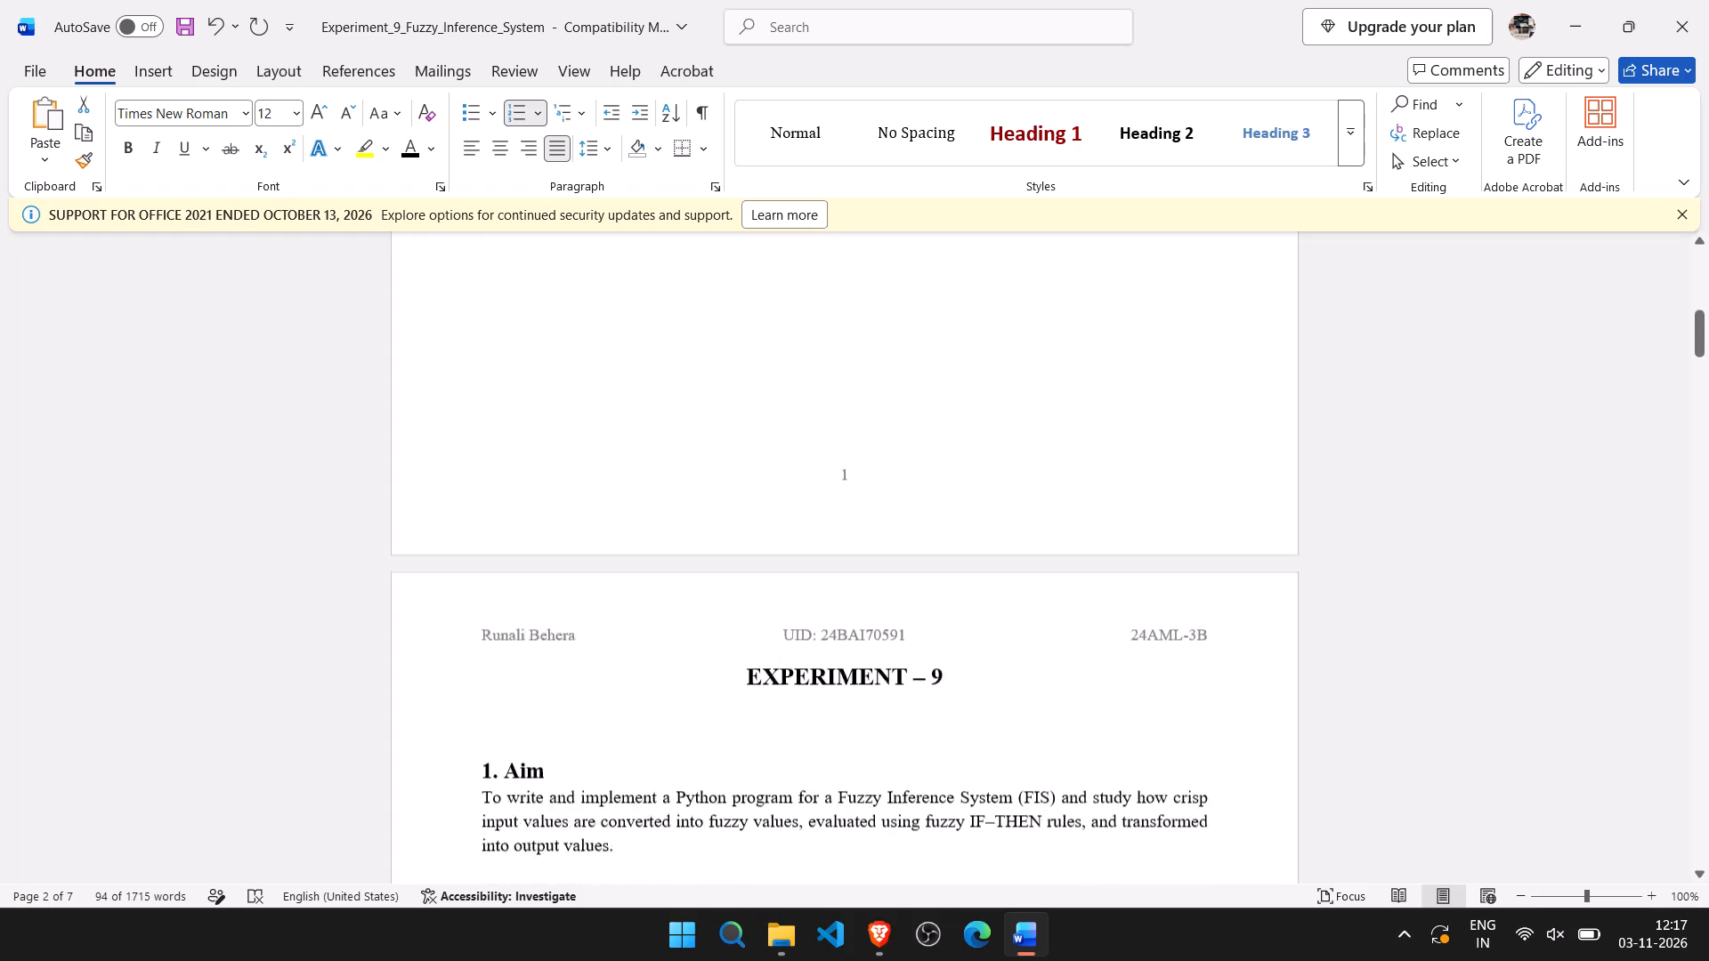
pyautogui.scroll(4, 481, 455)
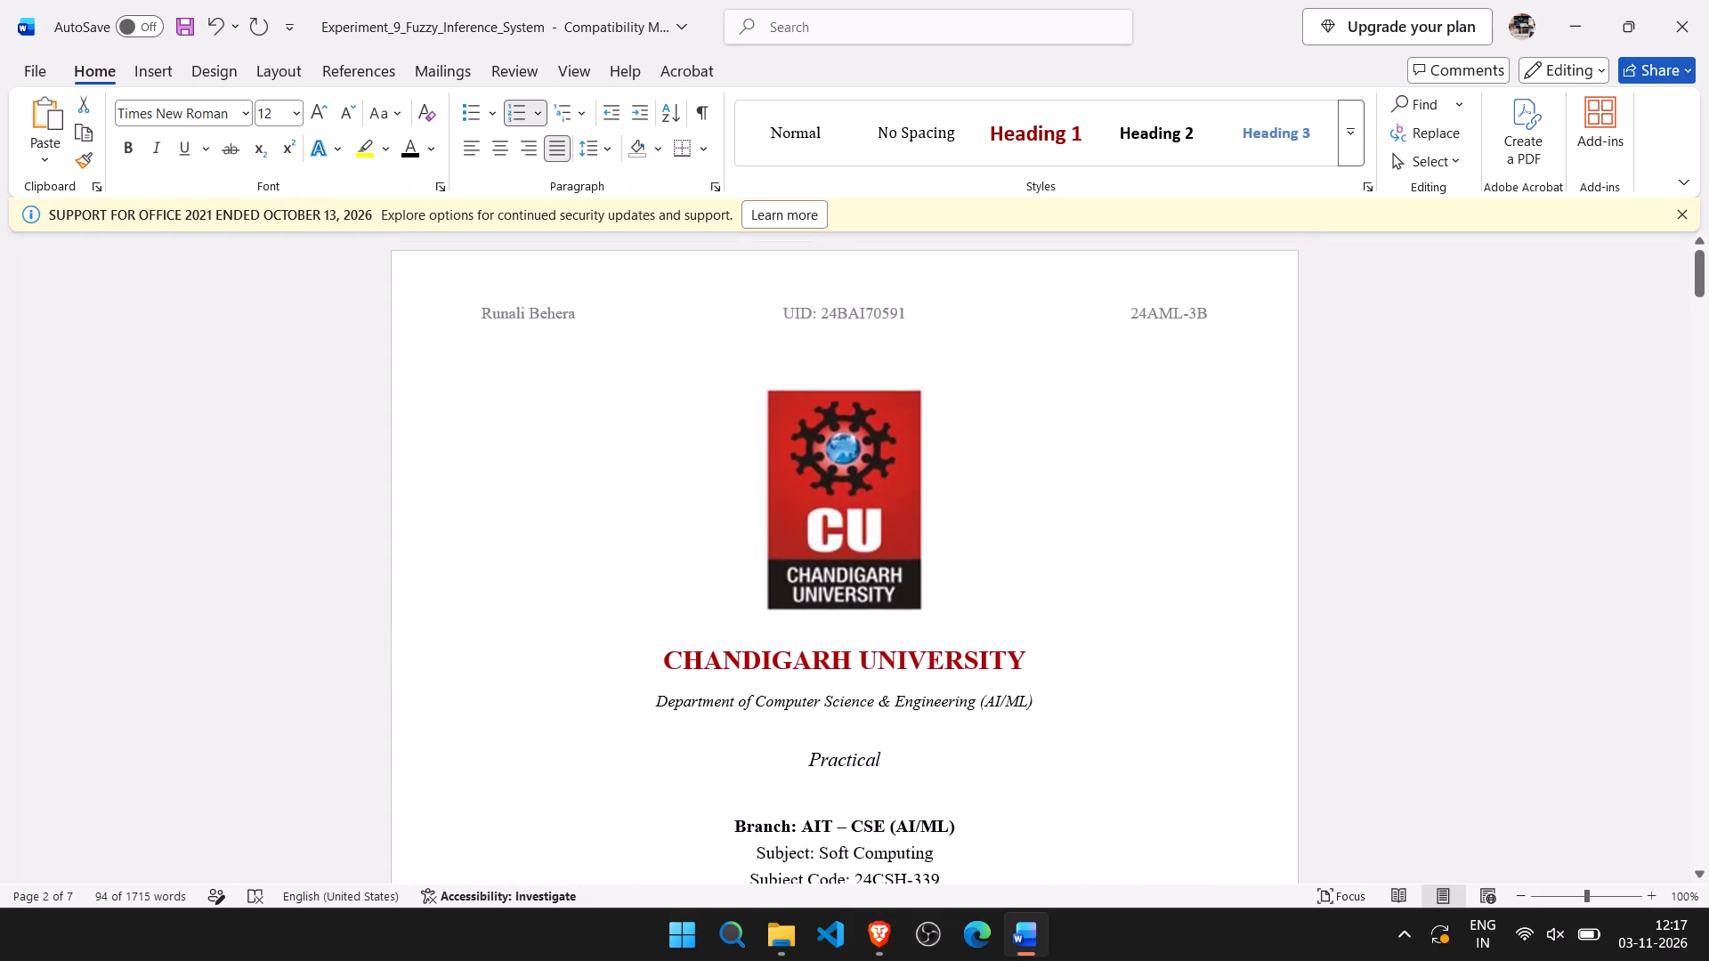
pyautogui.scroll(-3, 481, 455)
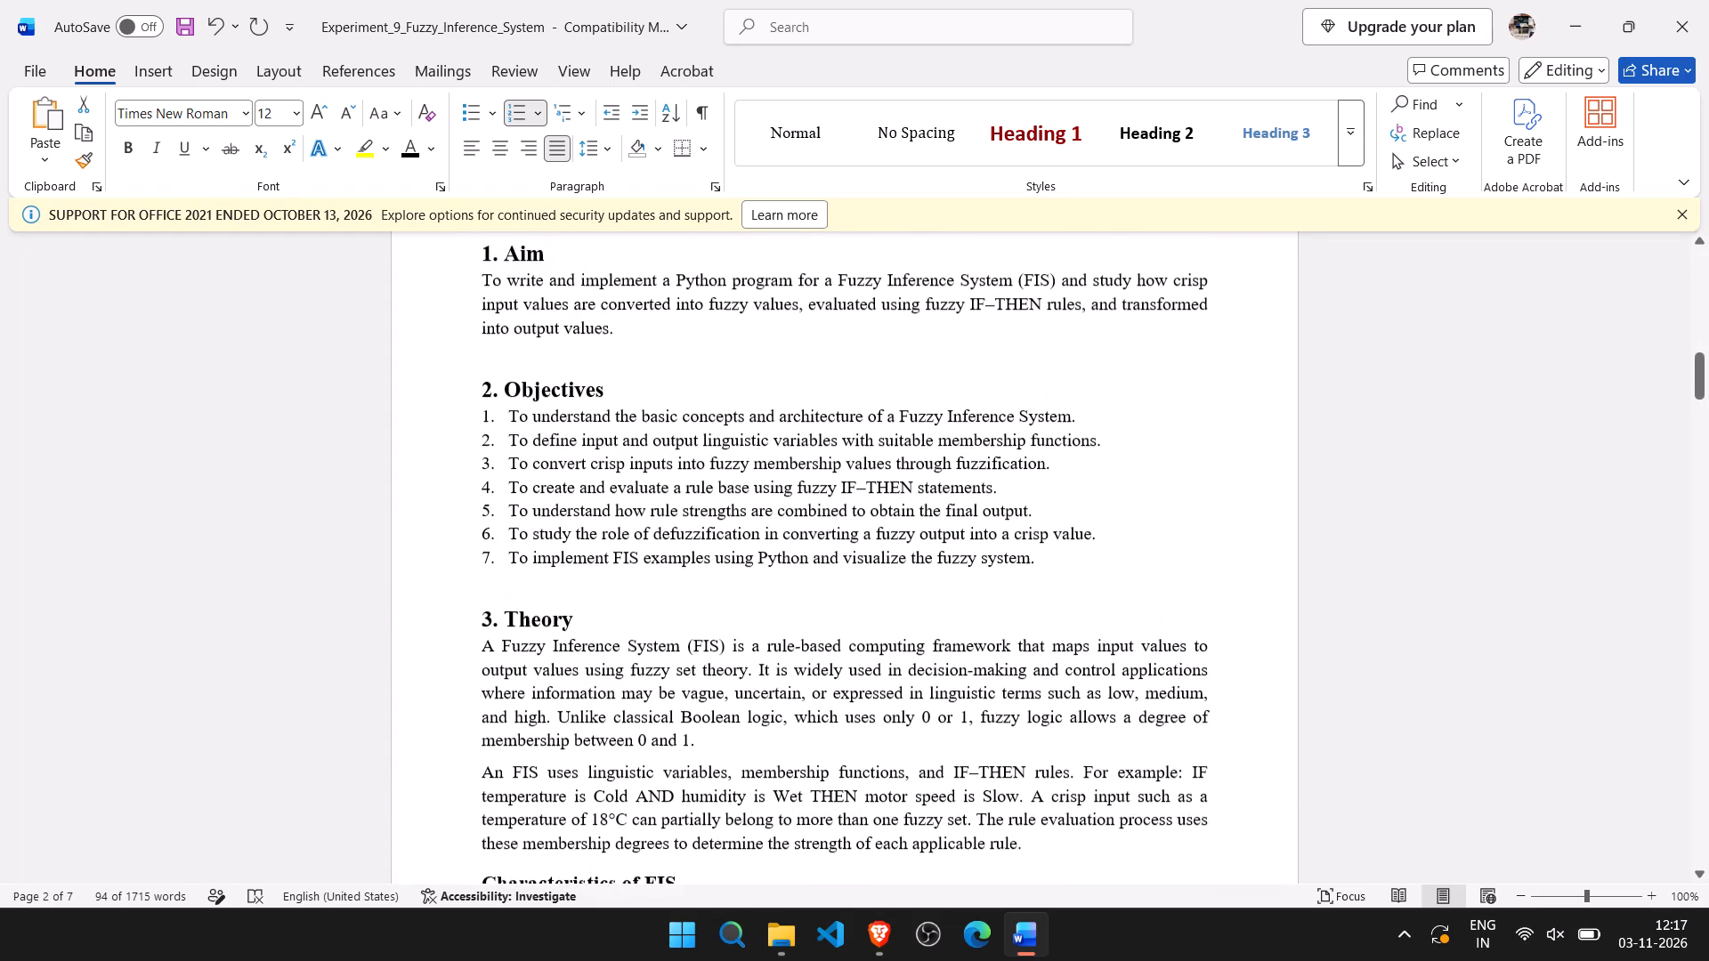
pyautogui.scroll(-1, 481, 455)
pyautogui.moveTo(478, 316); pyautogui.dragTo(628, 380)
pyautogui.click(506, 453)
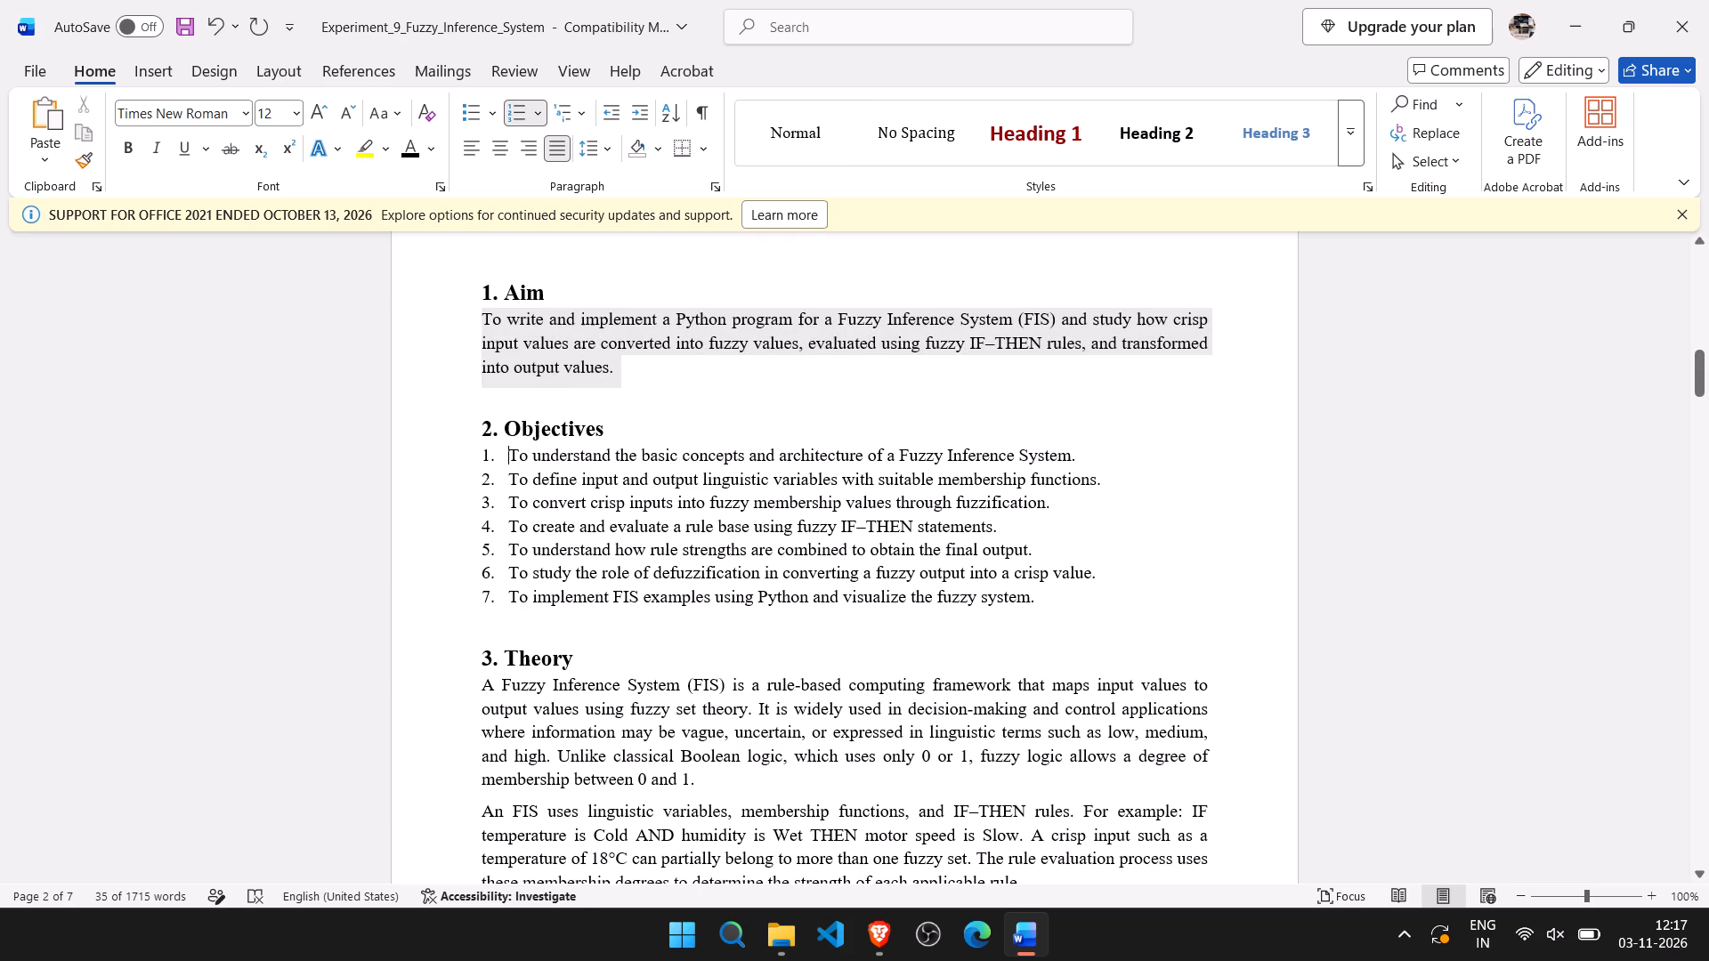
pyautogui.moveTo(652, 507); pyautogui.dragTo(847, 569)
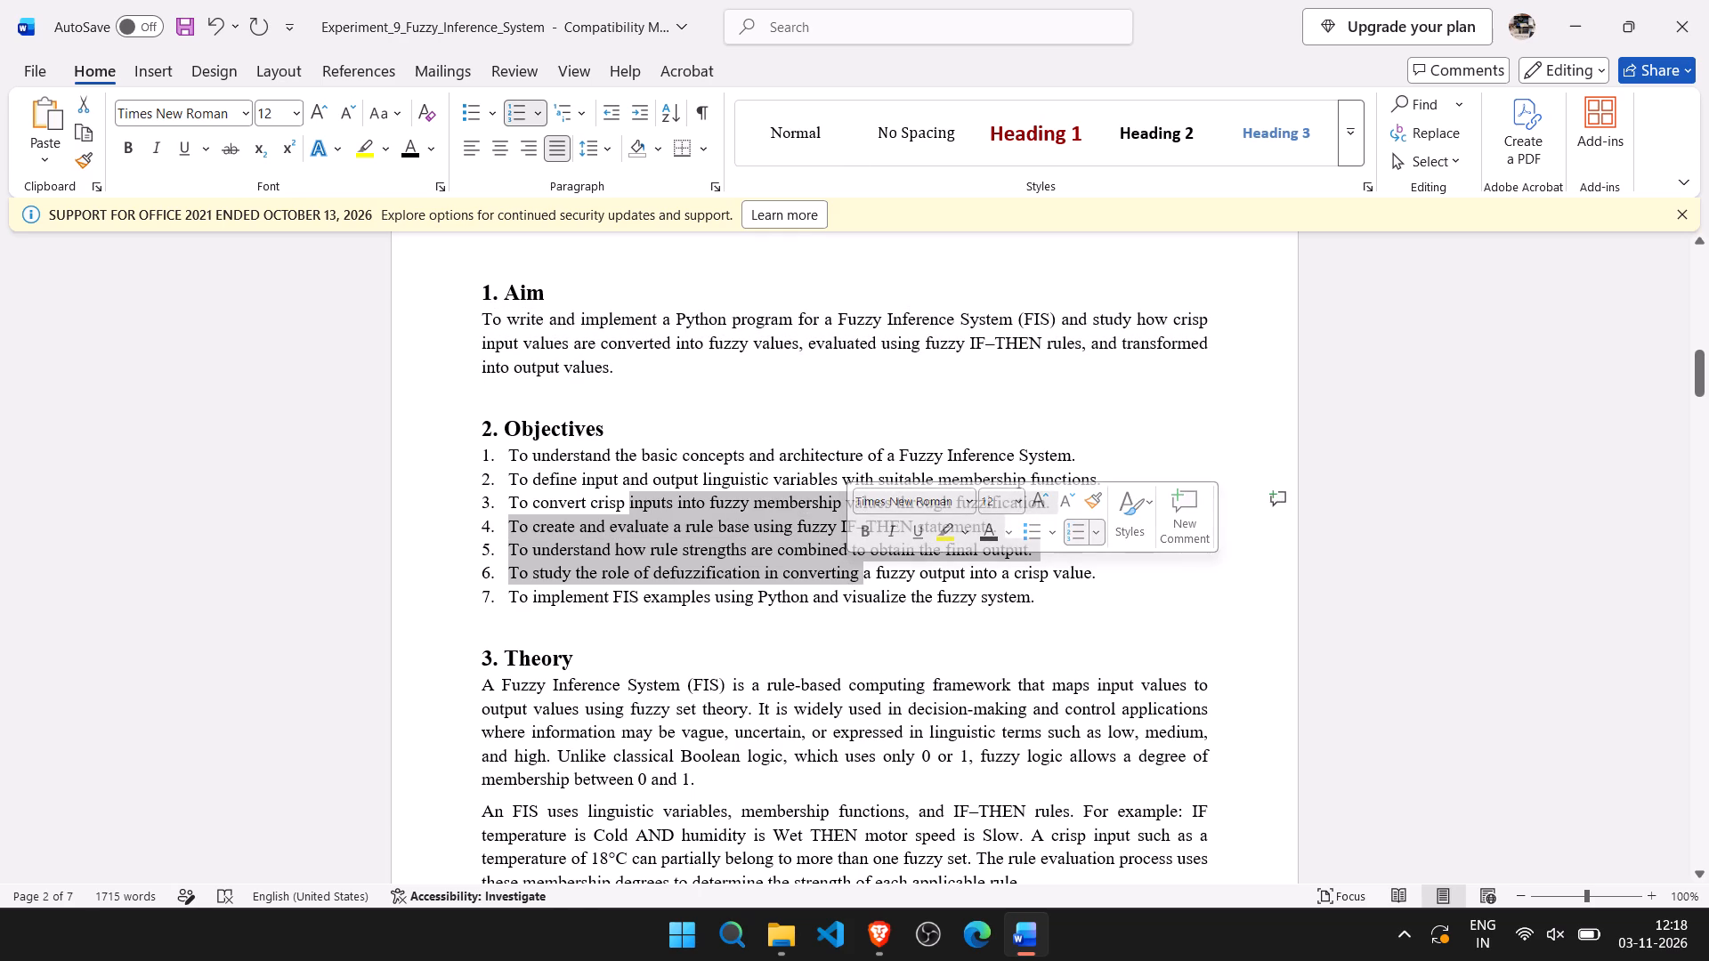
pyautogui.moveTo(1041, 602); pyautogui.dragTo(504, 449)
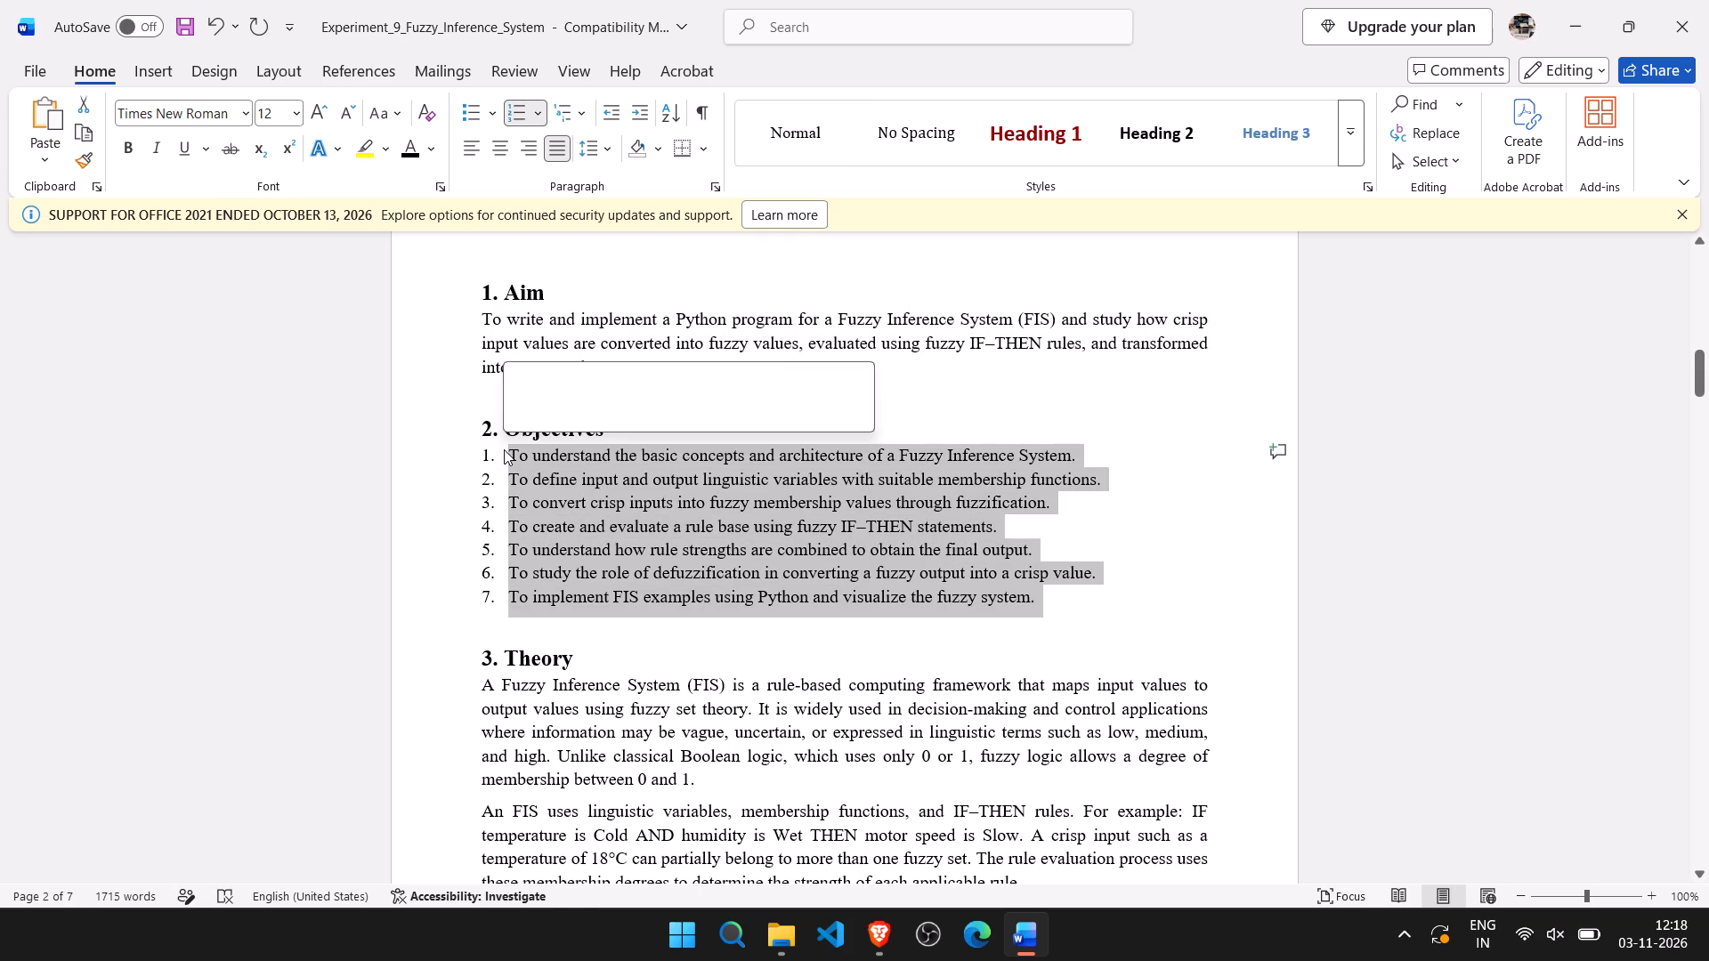
pyautogui.scroll(-1, 601, 514)
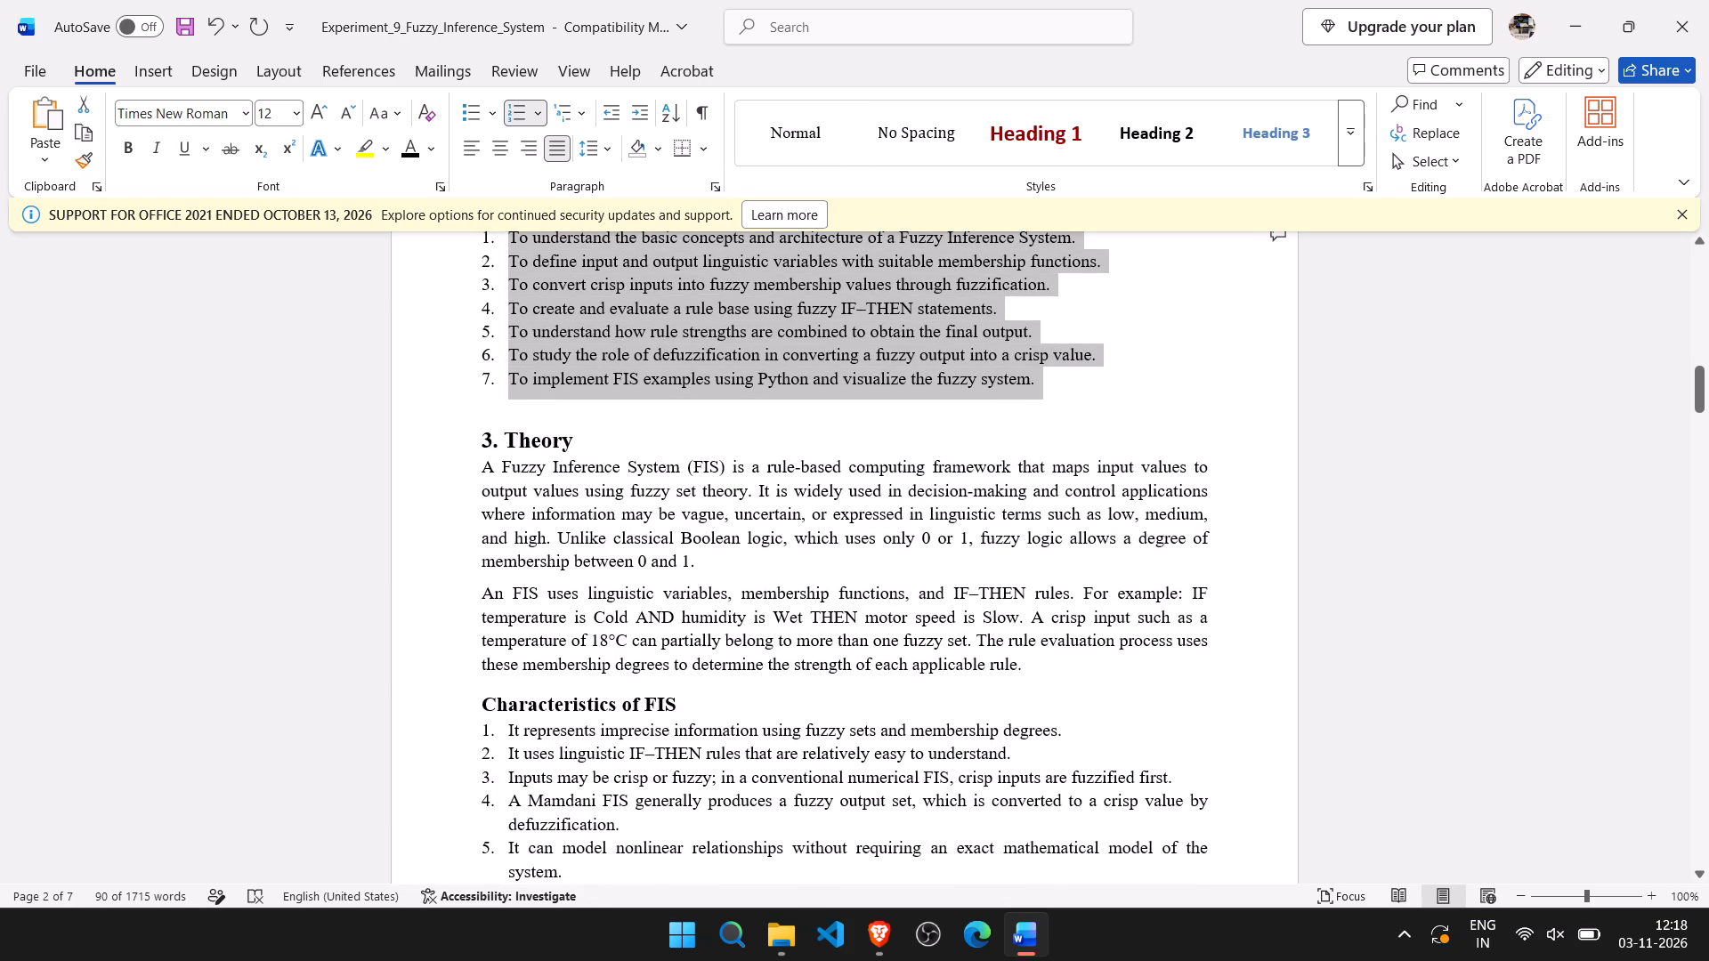
pyautogui.moveTo(480, 457); pyautogui.dragTo(1027, 660)
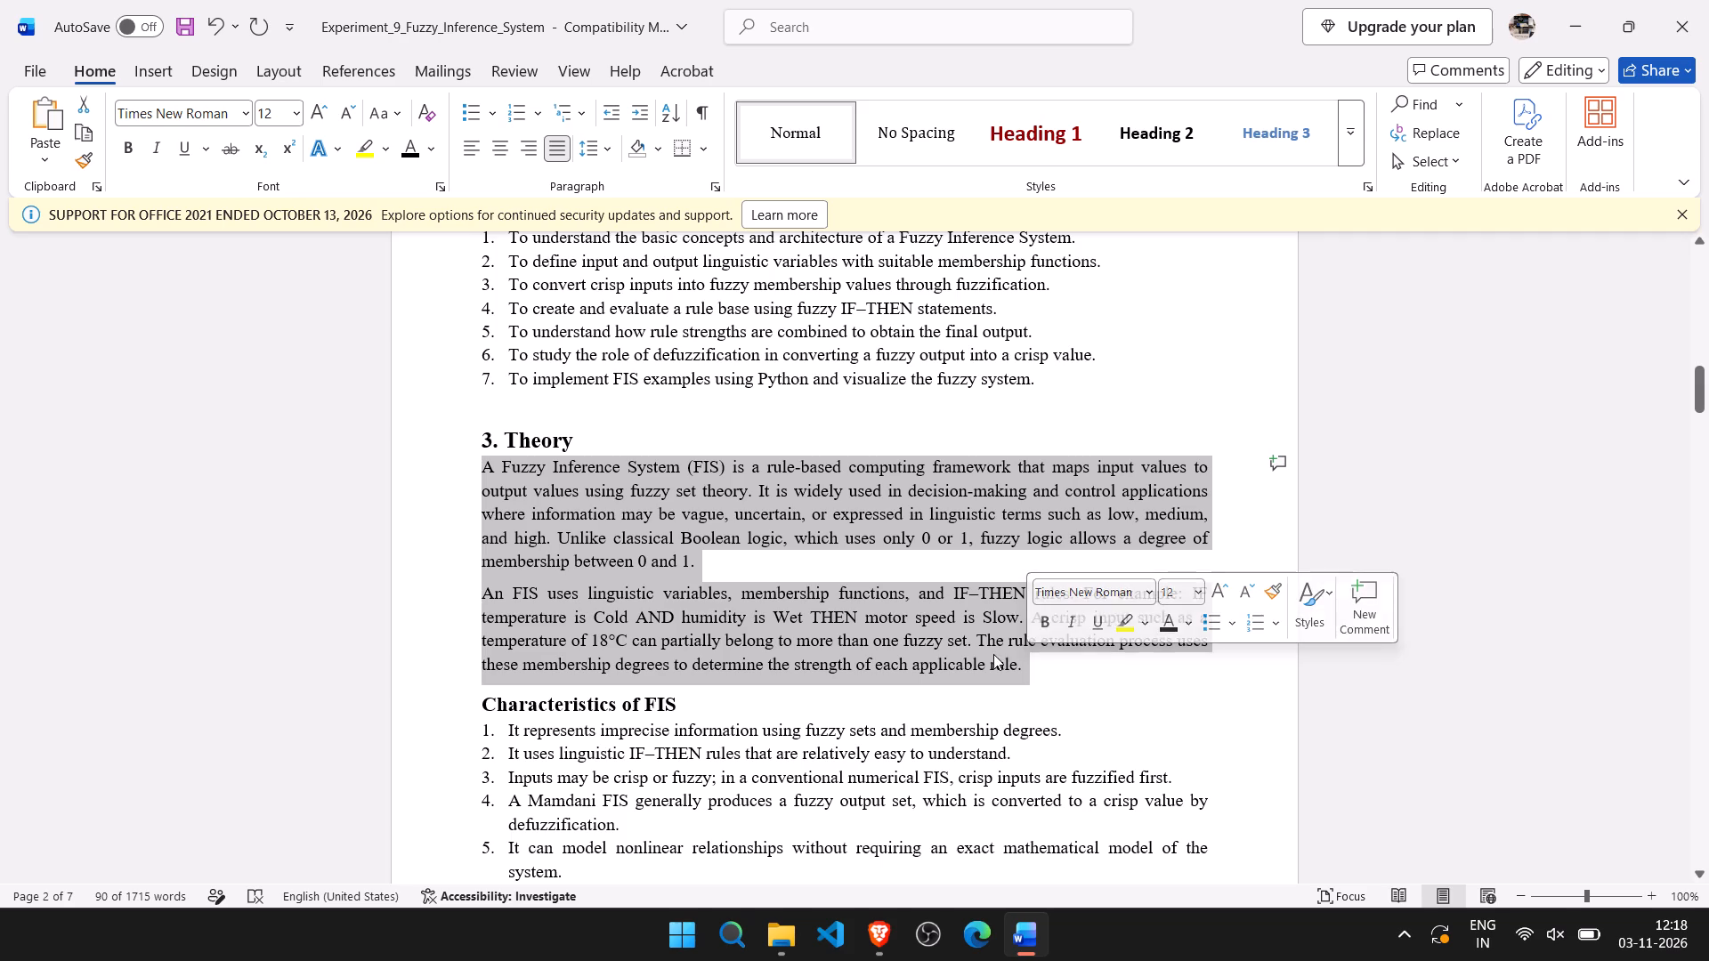
pyautogui.scroll(-1, 961, 647)
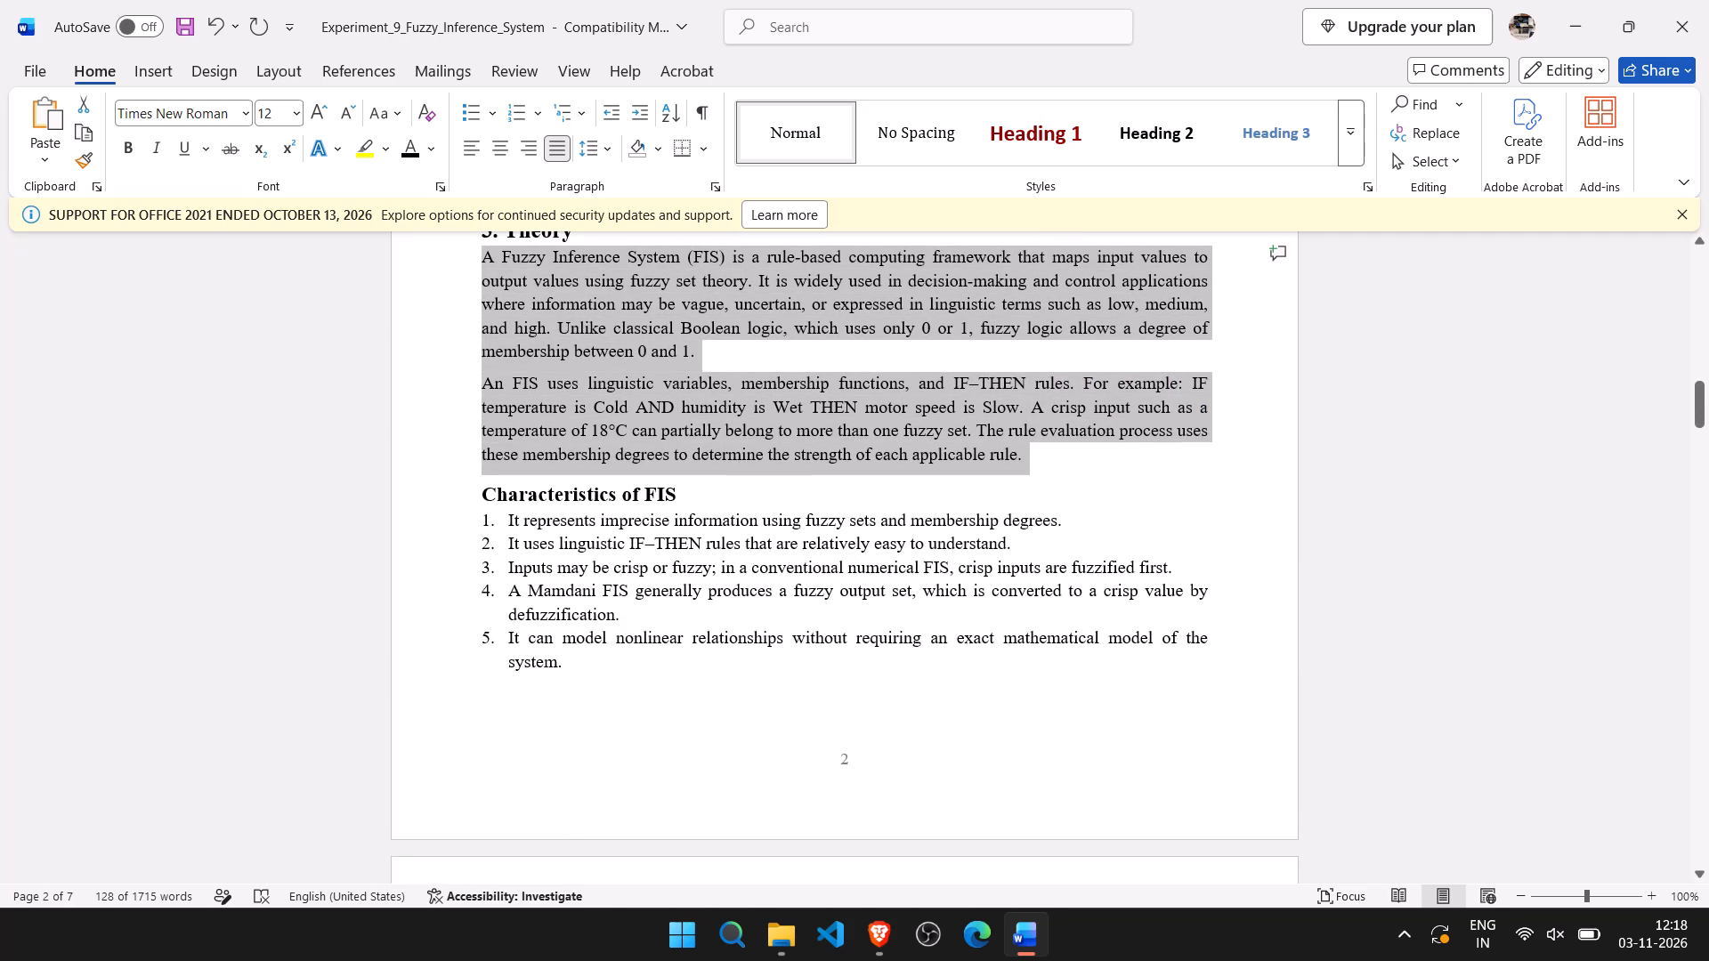
pyautogui.moveTo(503, 516); pyautogui.dragTo(668, 712)
pyautogui.scroll(-1, 668, 707)
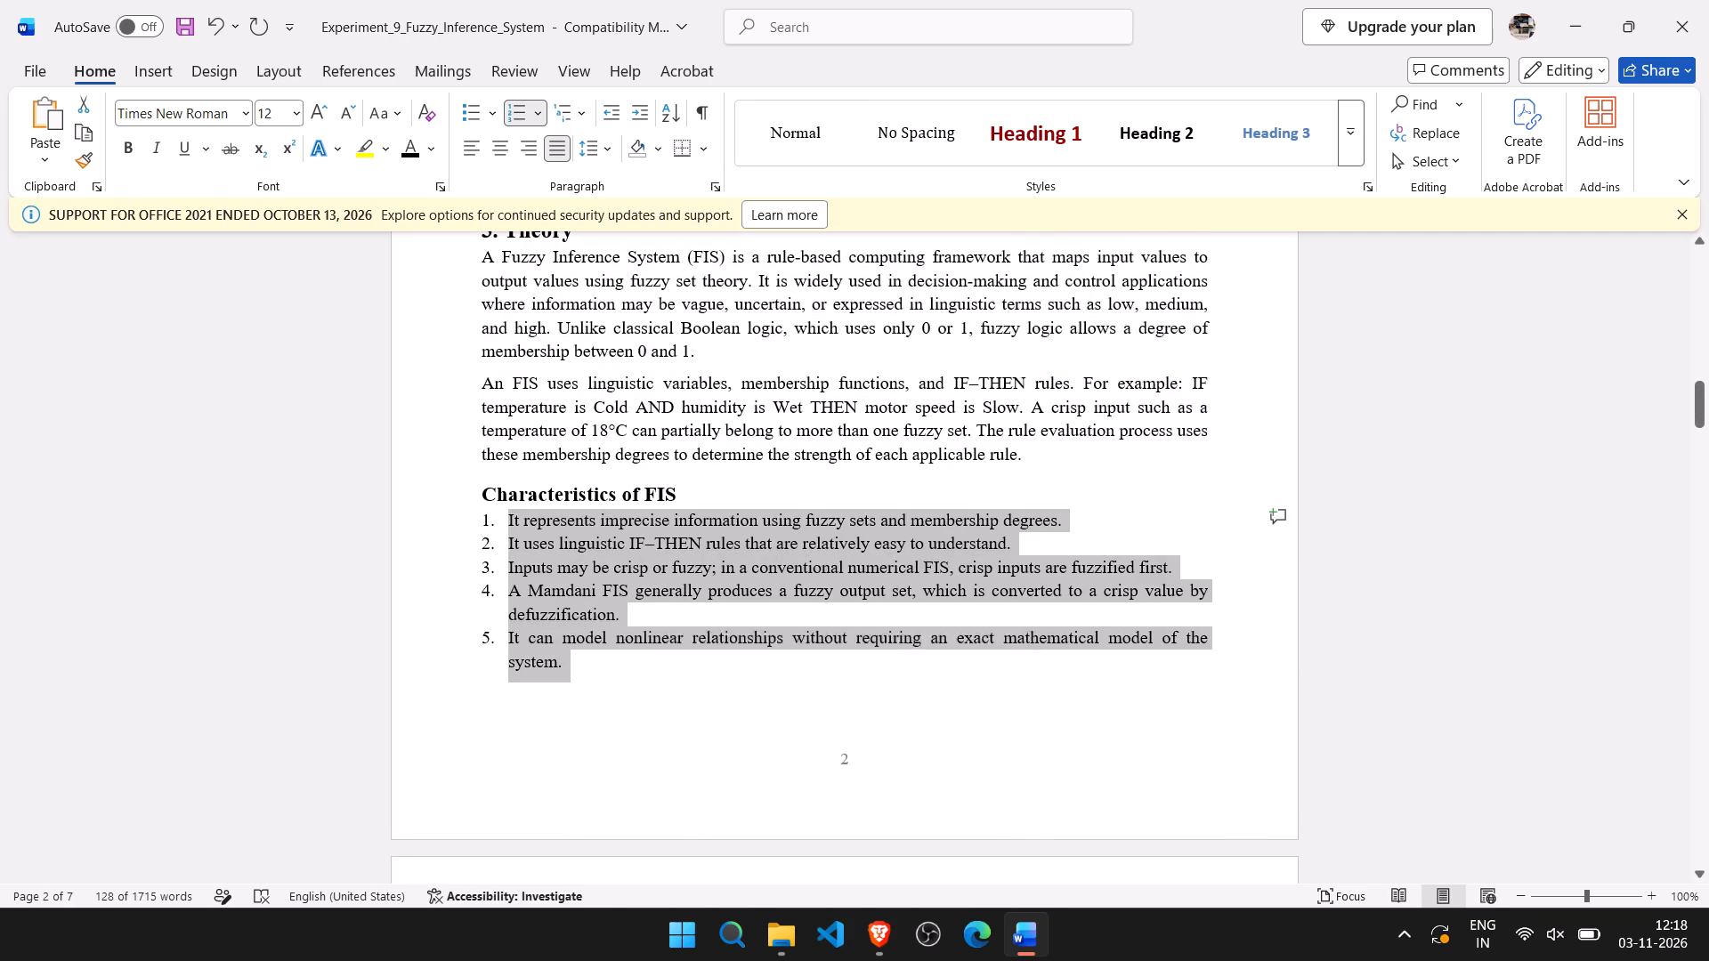
pyautogui.scroll(-1, 668, 707)
pyautogui.moveTo(502, 540); pyautogui.dragTo(865, 784)
pyautogui.scroll(-1, 865, 784)
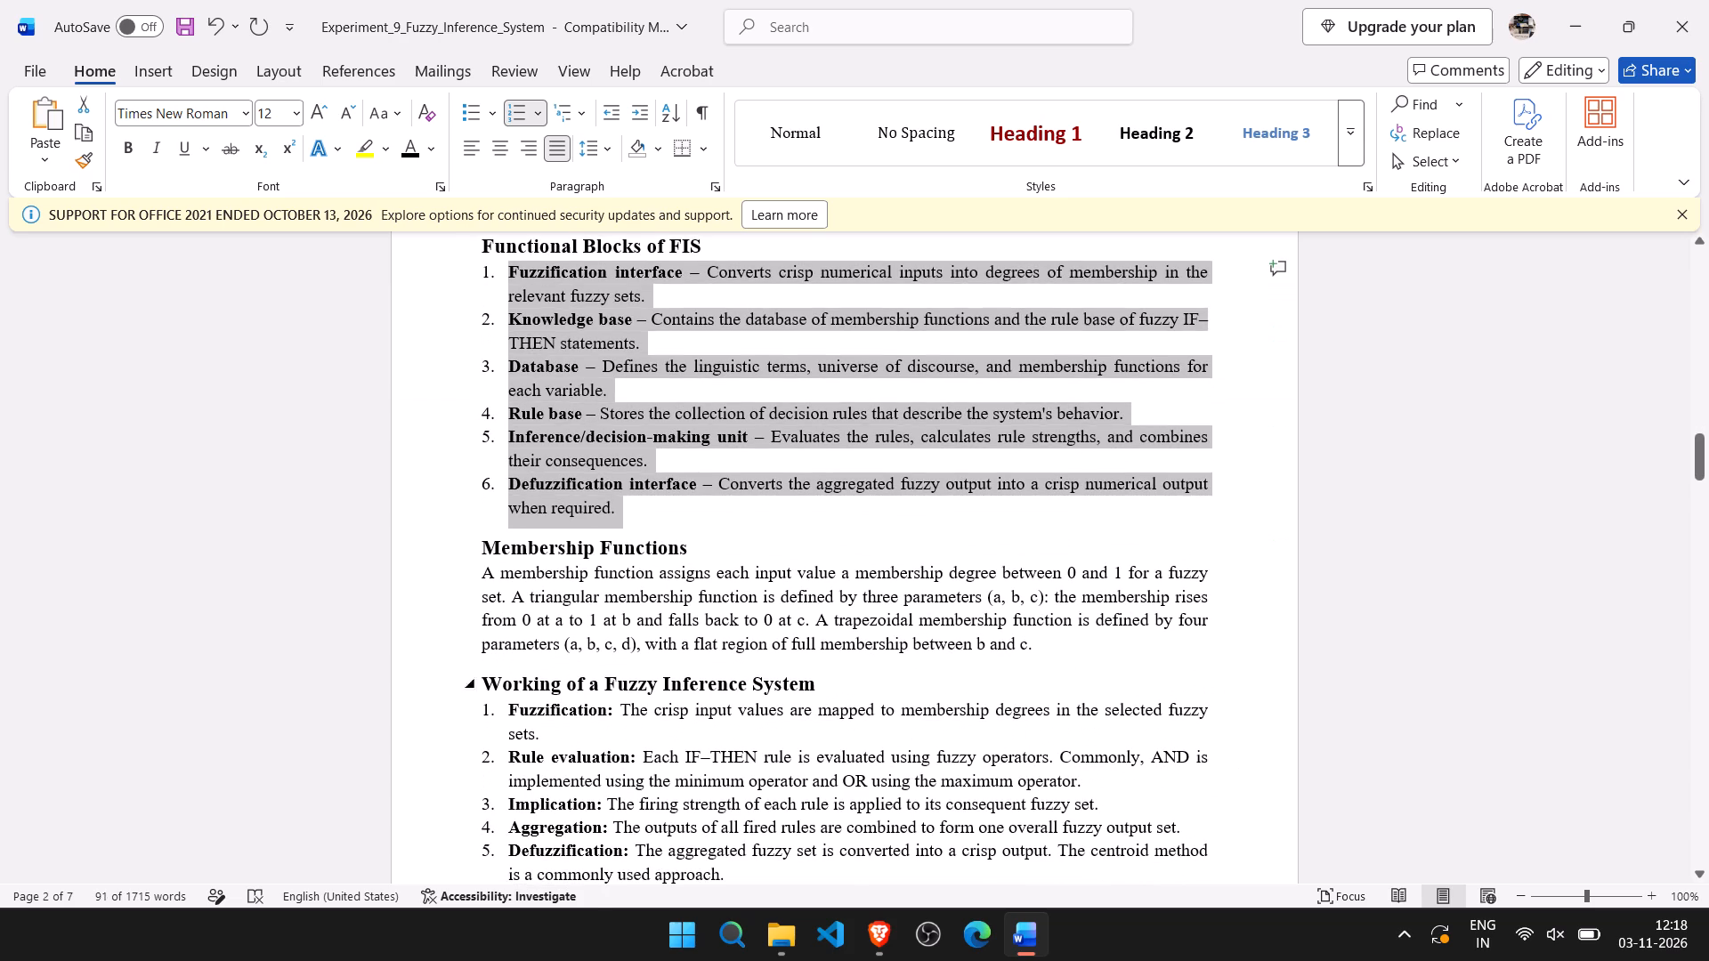
pyautogui.moveTo(475, 538); pyautogui.dragTo(491, 552)
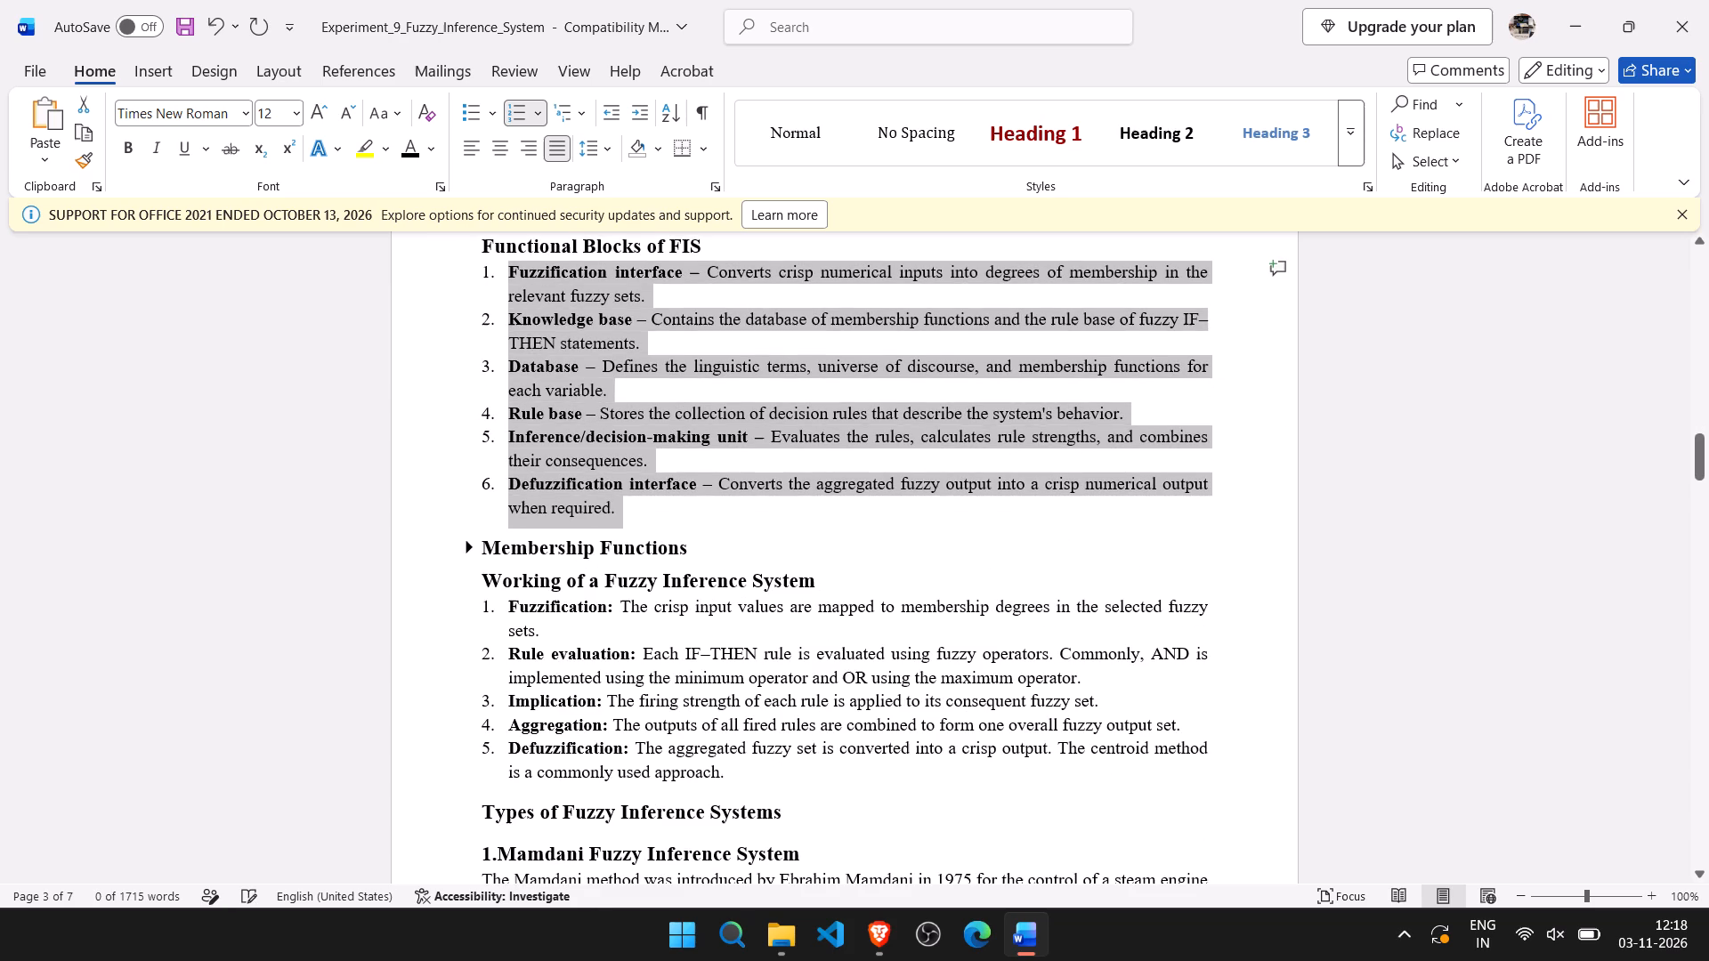
pyautogui.hotkey('ctrl', 'z')
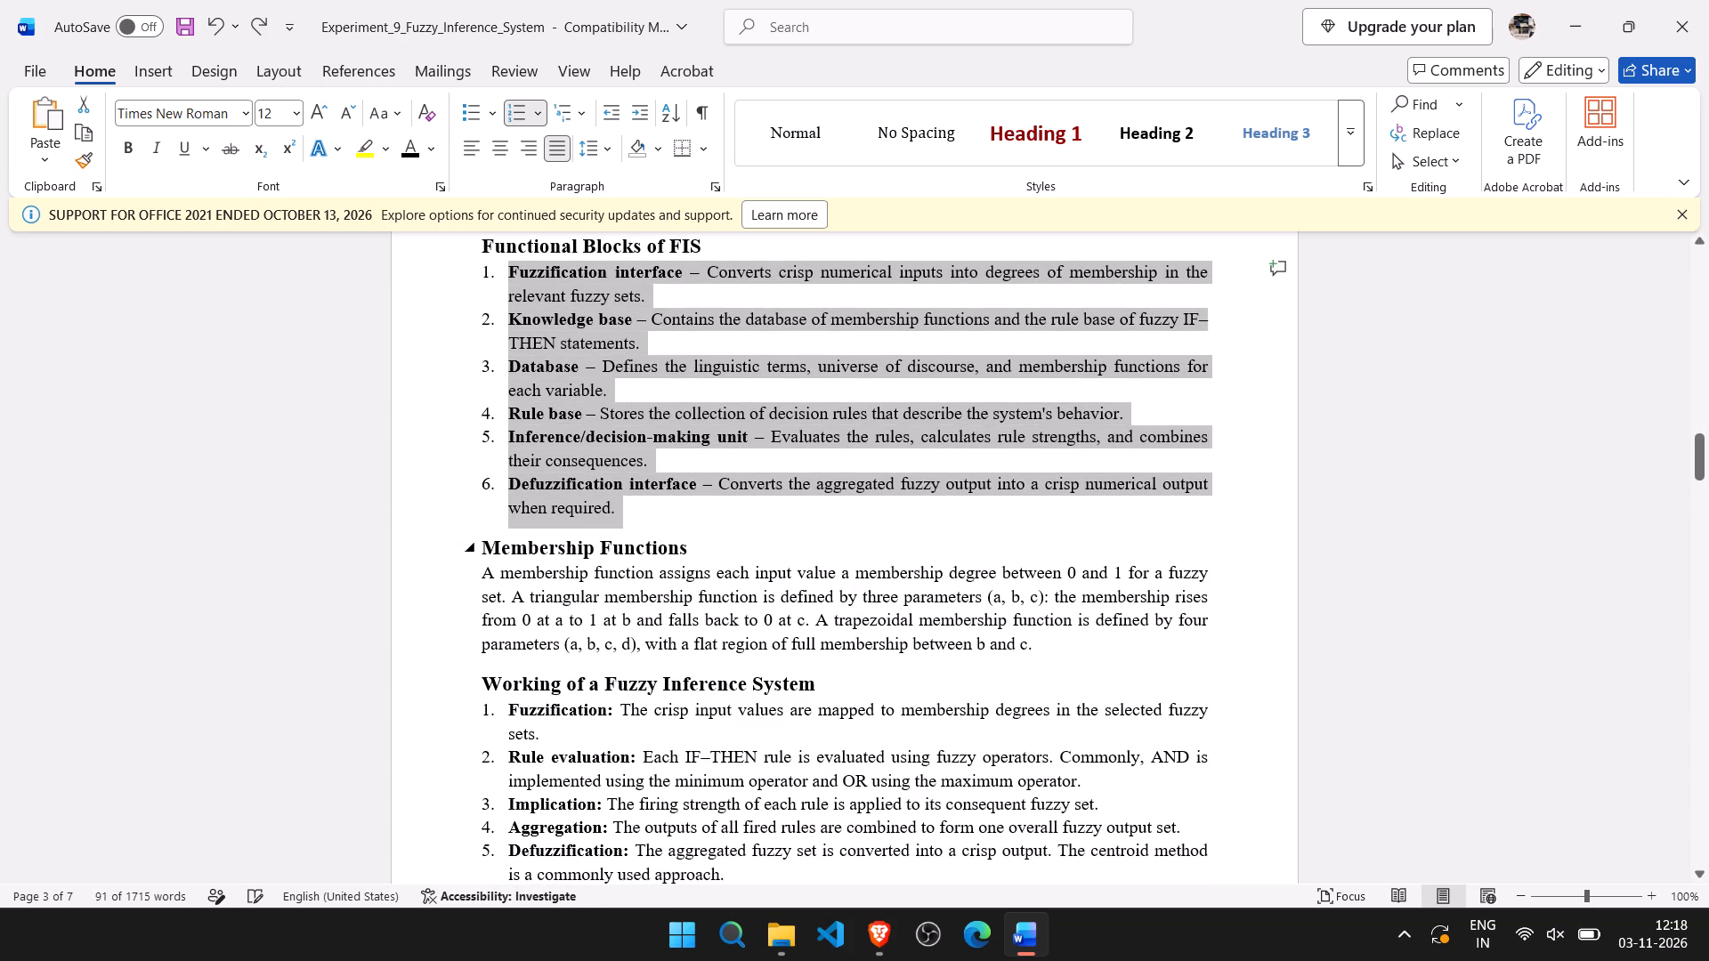
pyautogui.moveTo(480, 544); pyautogui.dragTo(1085, 640)
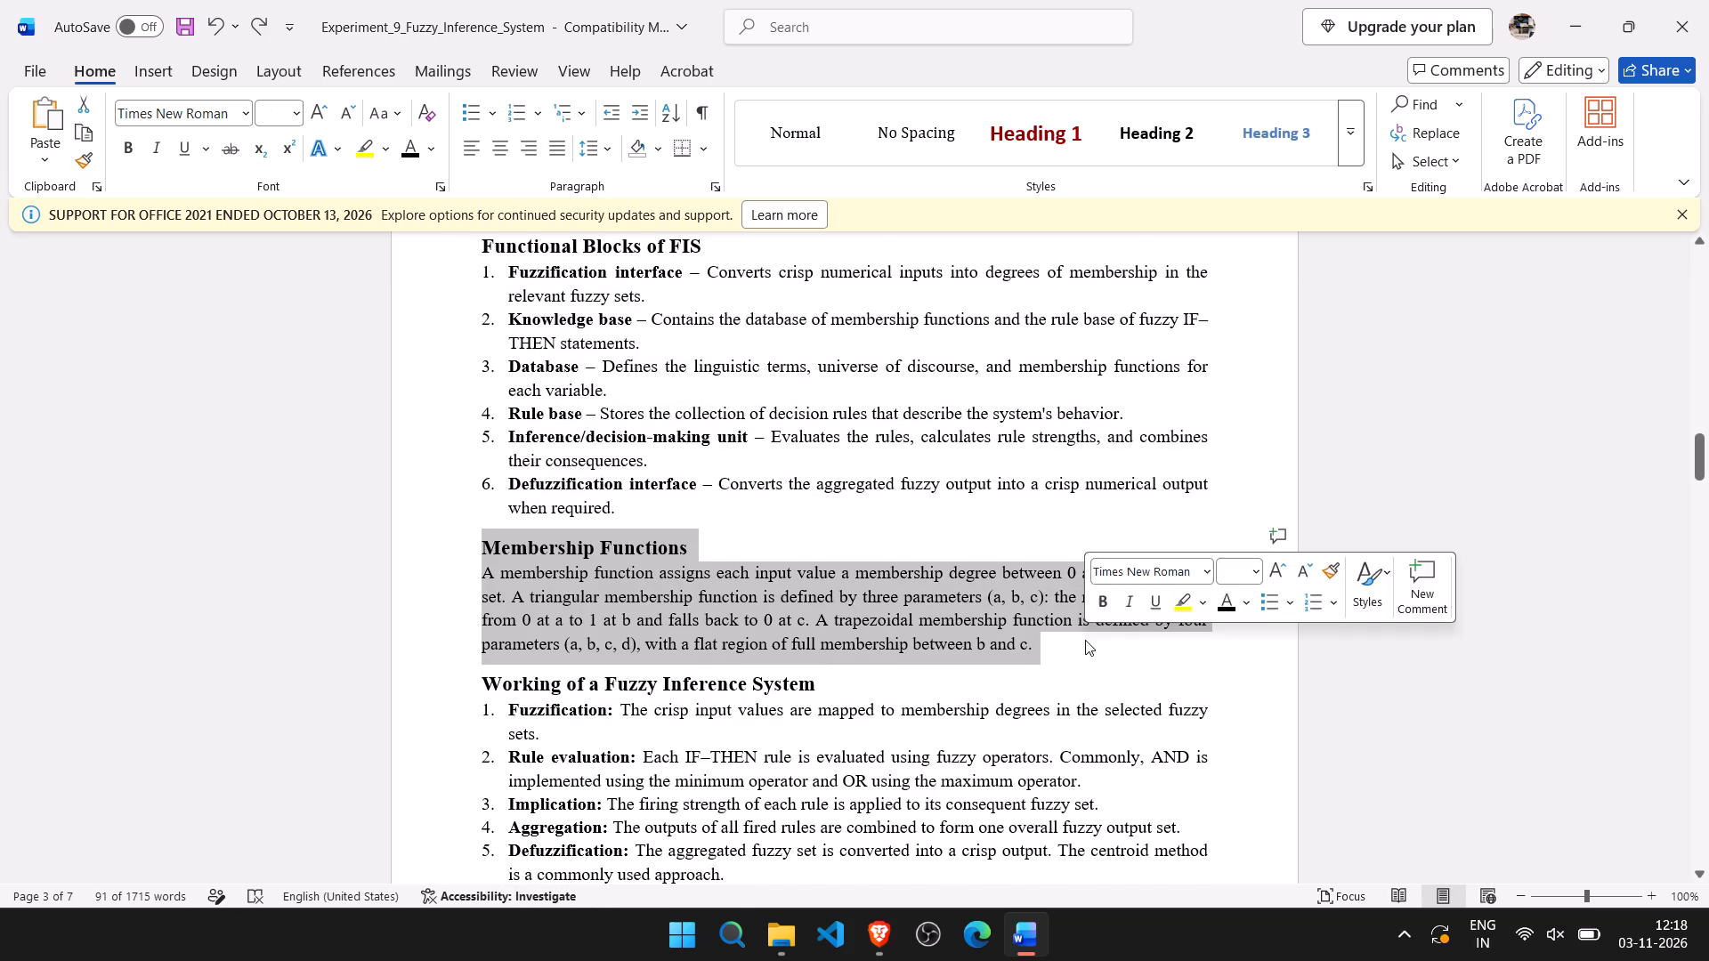
# Justify the "Working of a Fuzzy Inference System" heading together with its numbered list.
pyautogui.scroll(-2, 1085, 640)
pyautogui.moveTo(483, 513); pyautogui.dragTo(1235, 690)
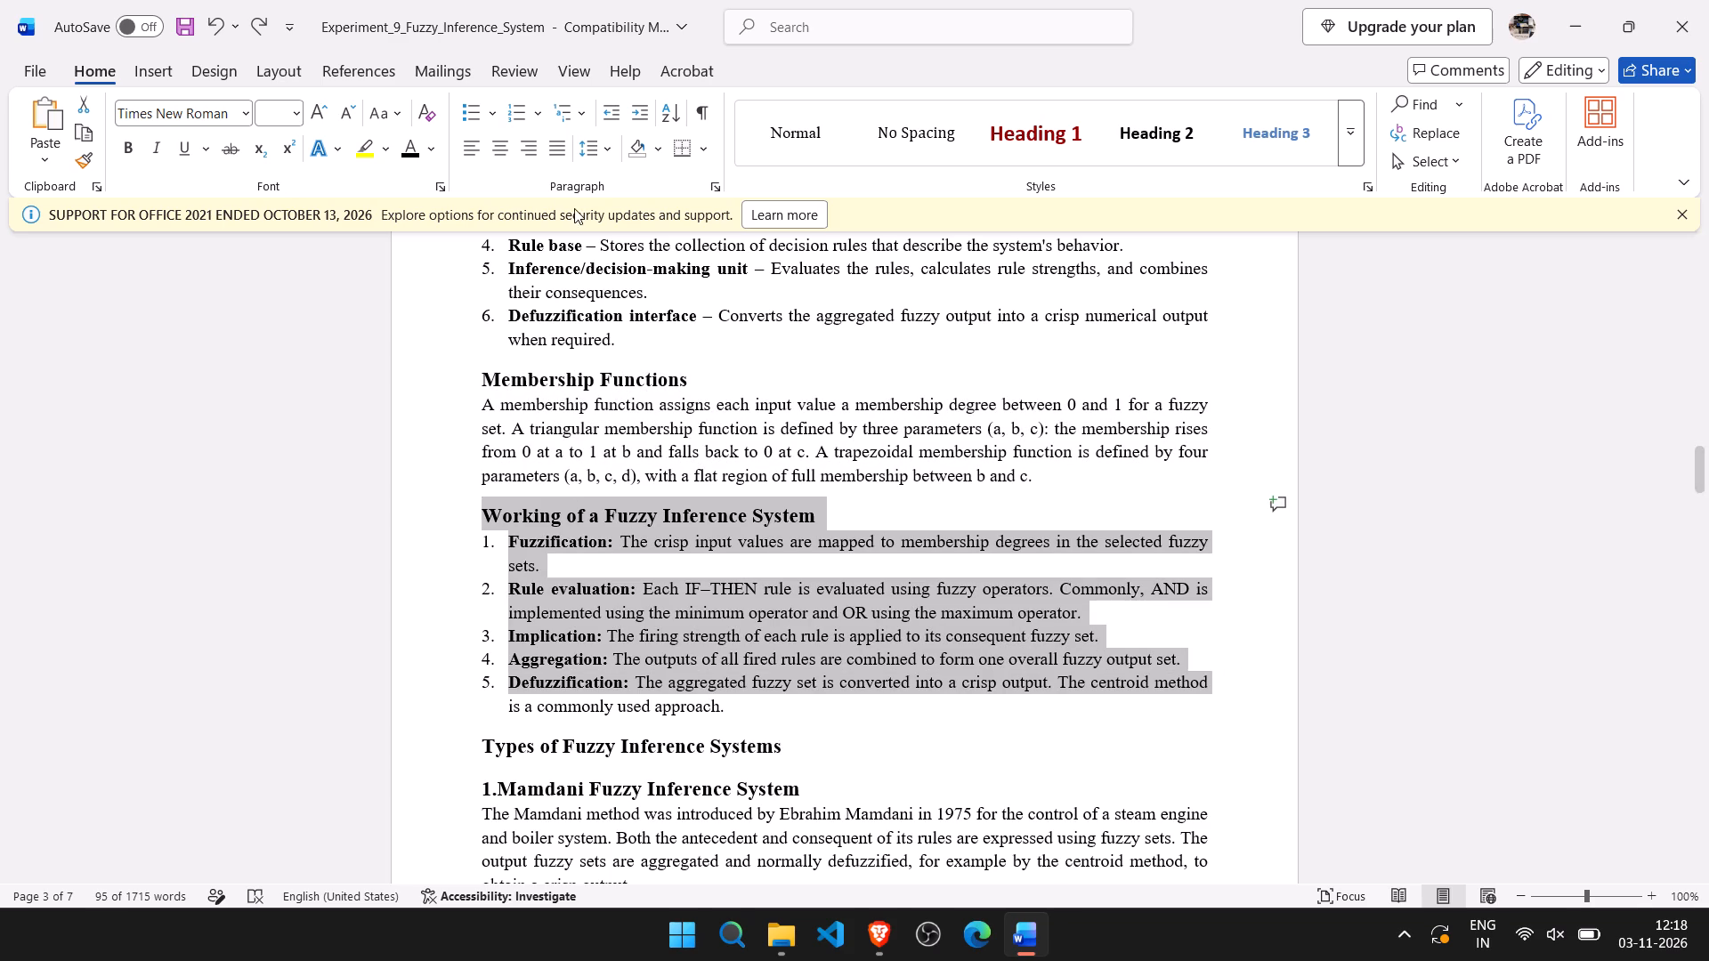
pyautogui.click(553, 154)
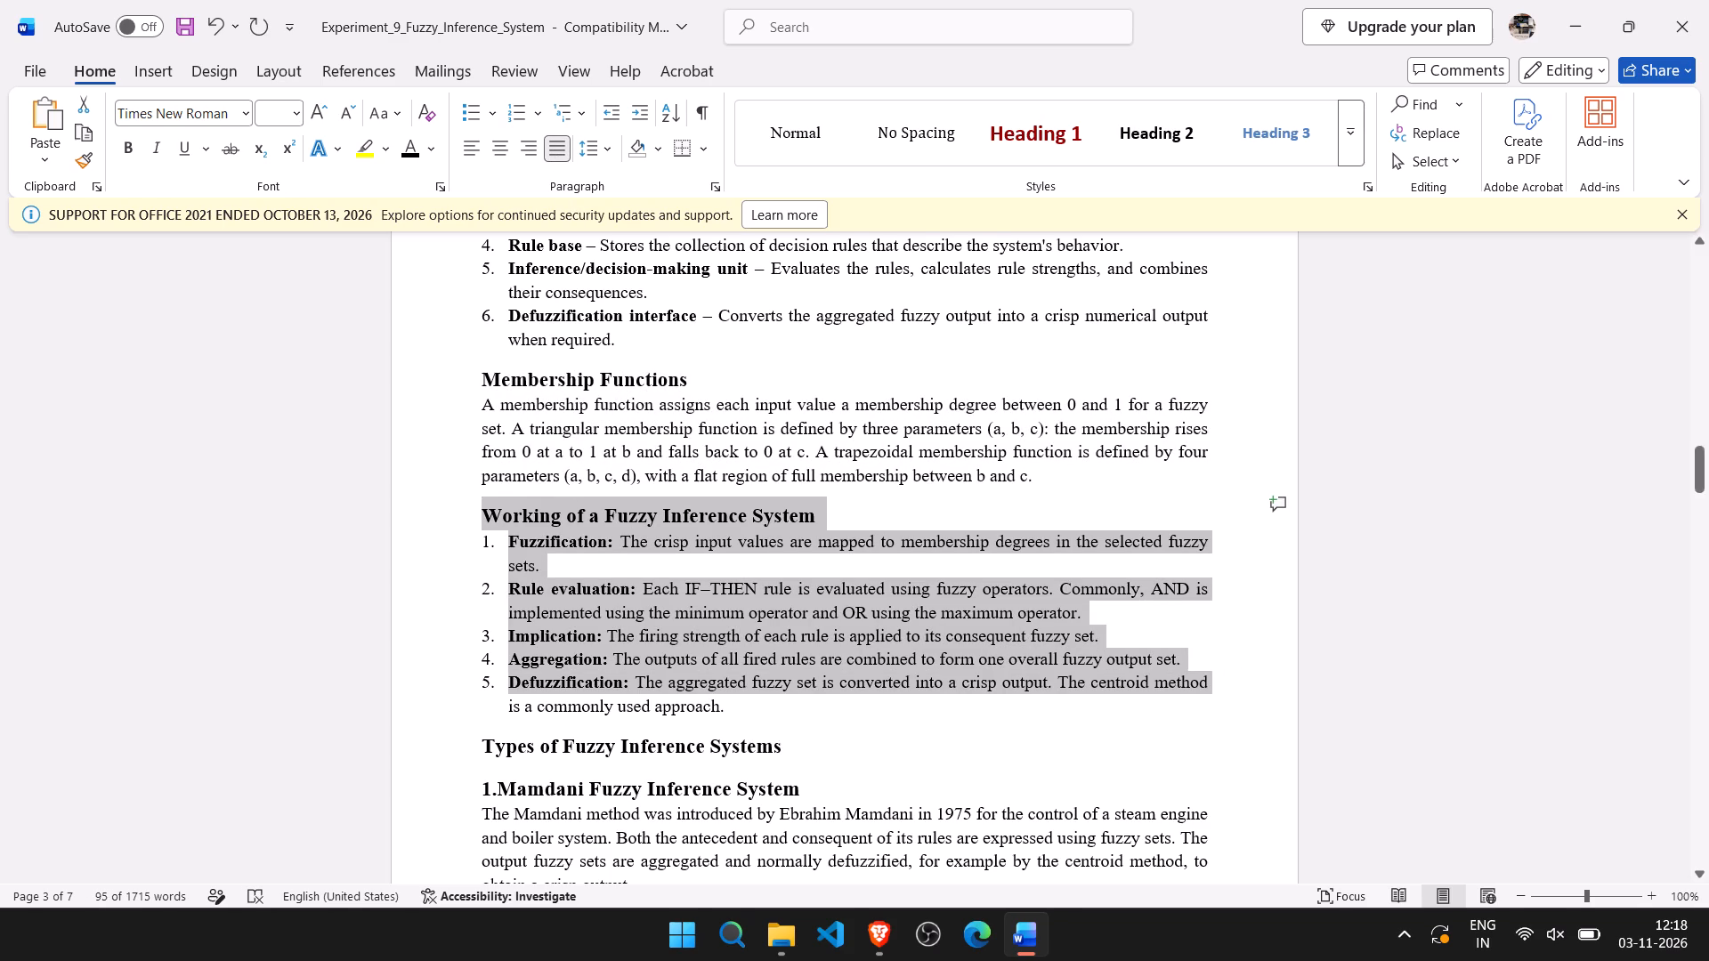
# Justify the headings and text from "Types of Fuzzy Inference Systems" through the Takagi–Sugeno paragraph at the end of page 3.
pyautogui.scroll(-2, 620, 437)
pyautogui.moveTo(482, 491); pyautogui.dragTo(892, 768)
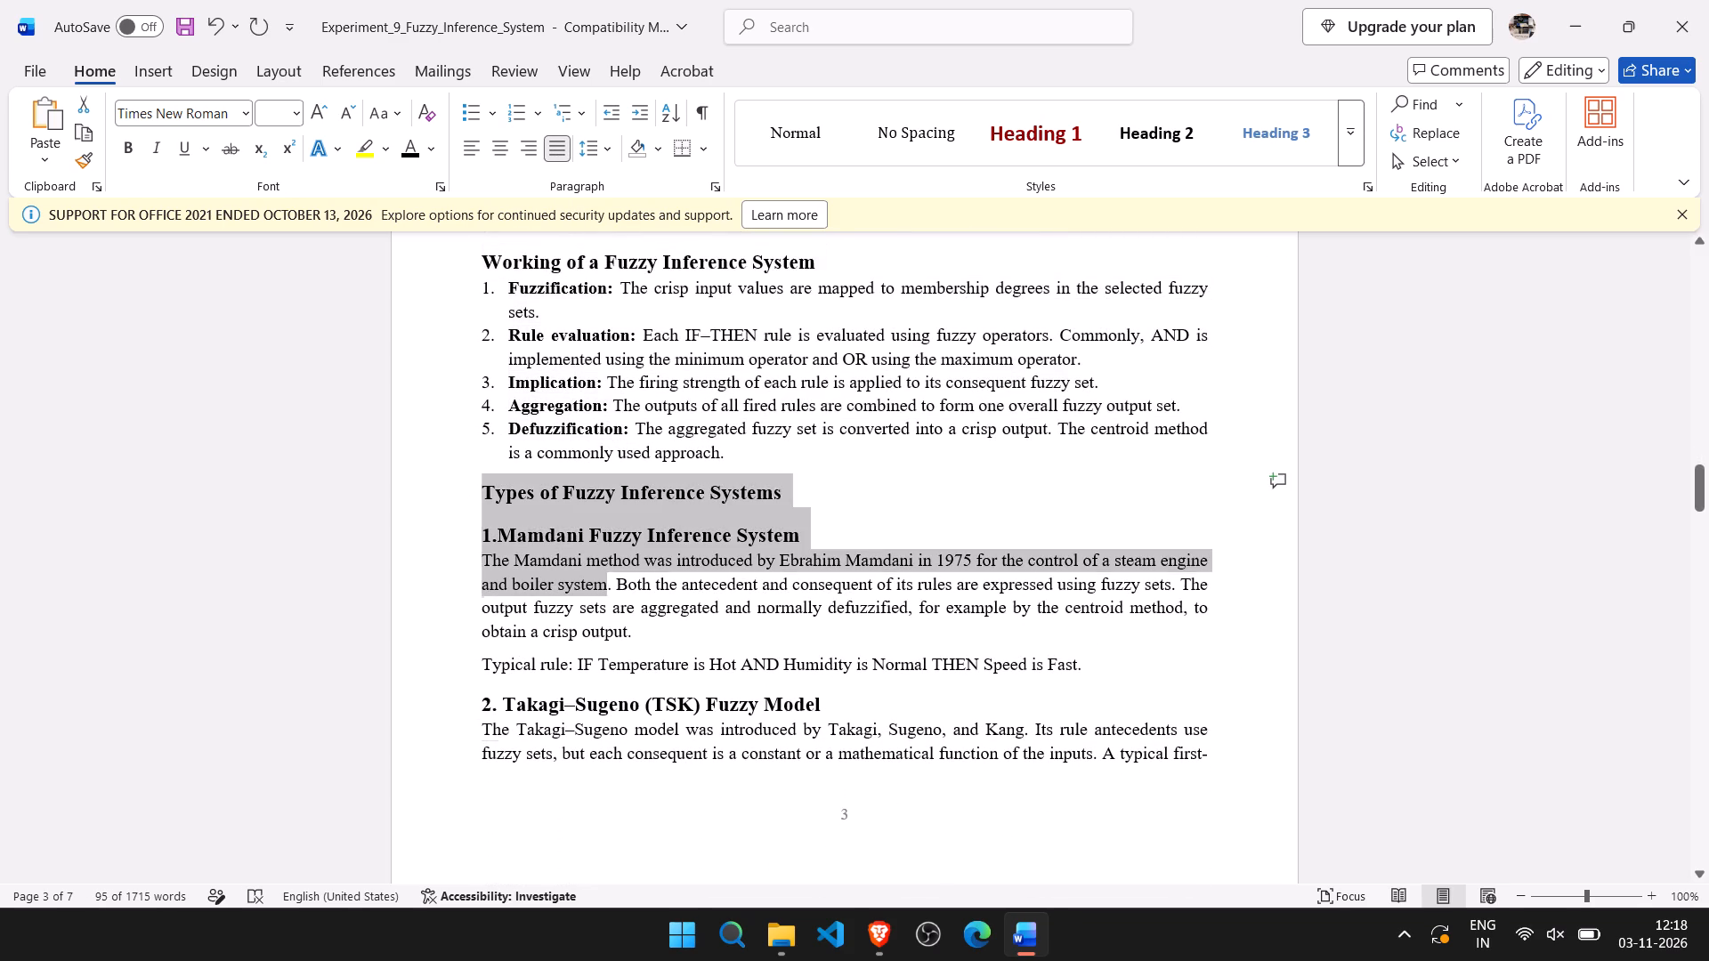
pyautogui.moveTo(892, 768); pyautogui.dragTo(1217, 756)
pyautogui.click(561, 141)
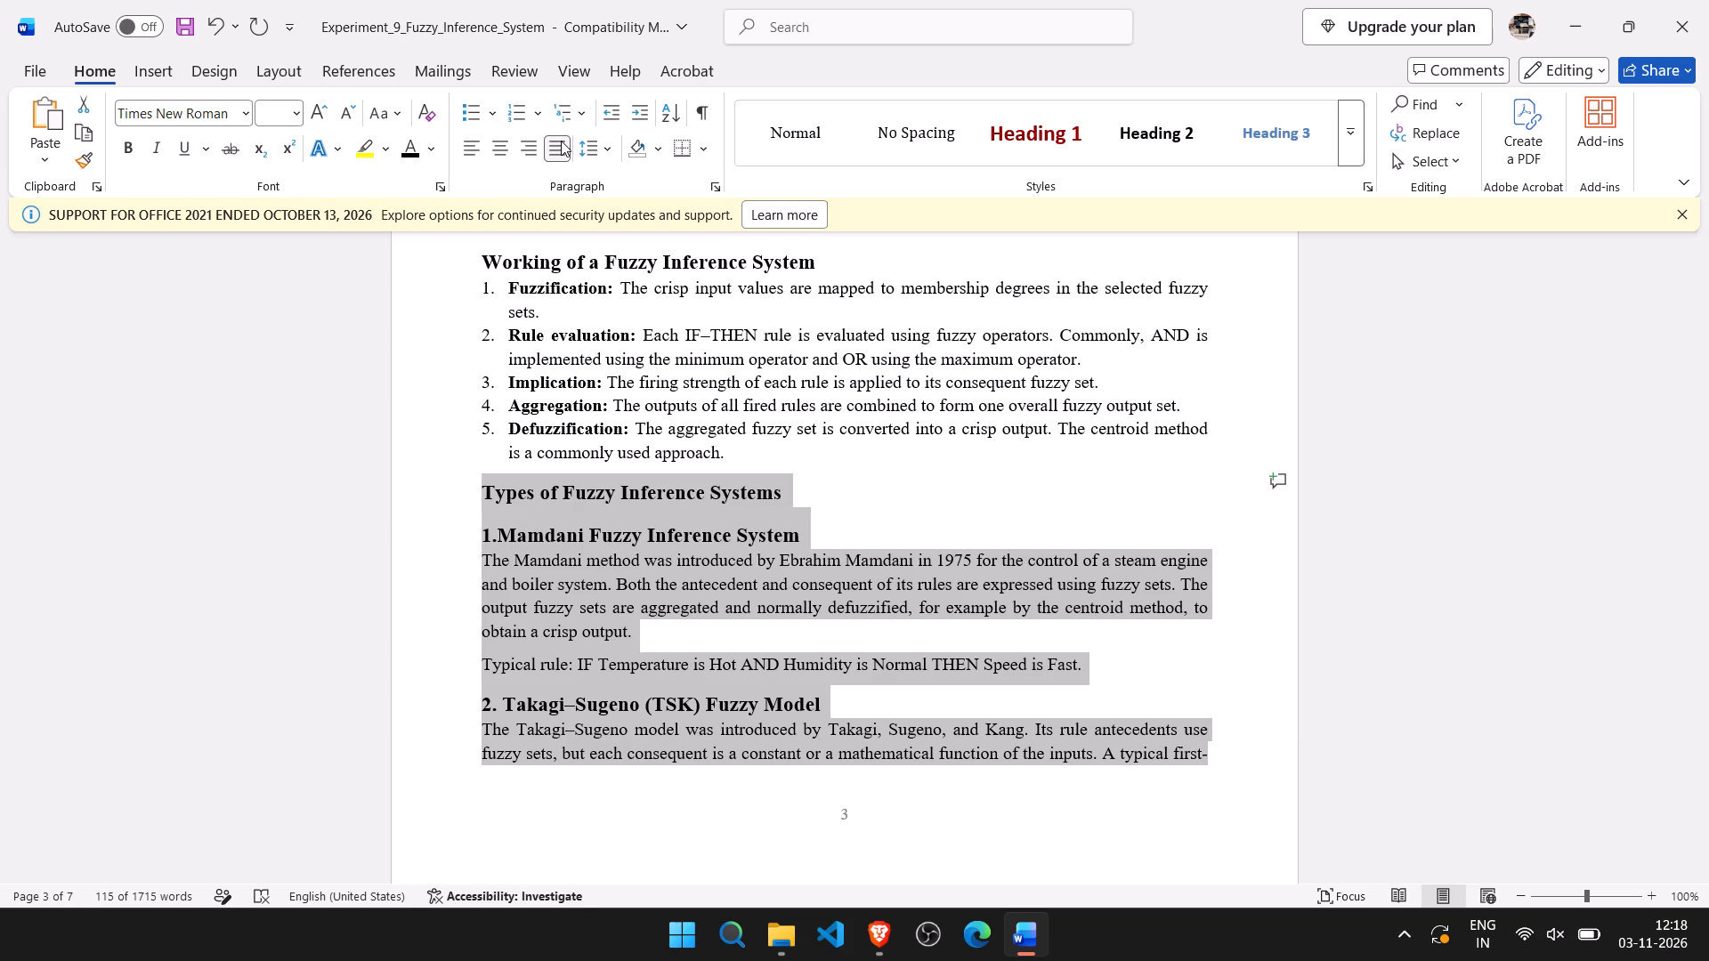
# Check the font and alignment of the Takagi–Sugeno paragraph's continuation on page 4 and of the "4. Methodology" text and numbered list.
pyautogui.scroll(-4, 627, 431)
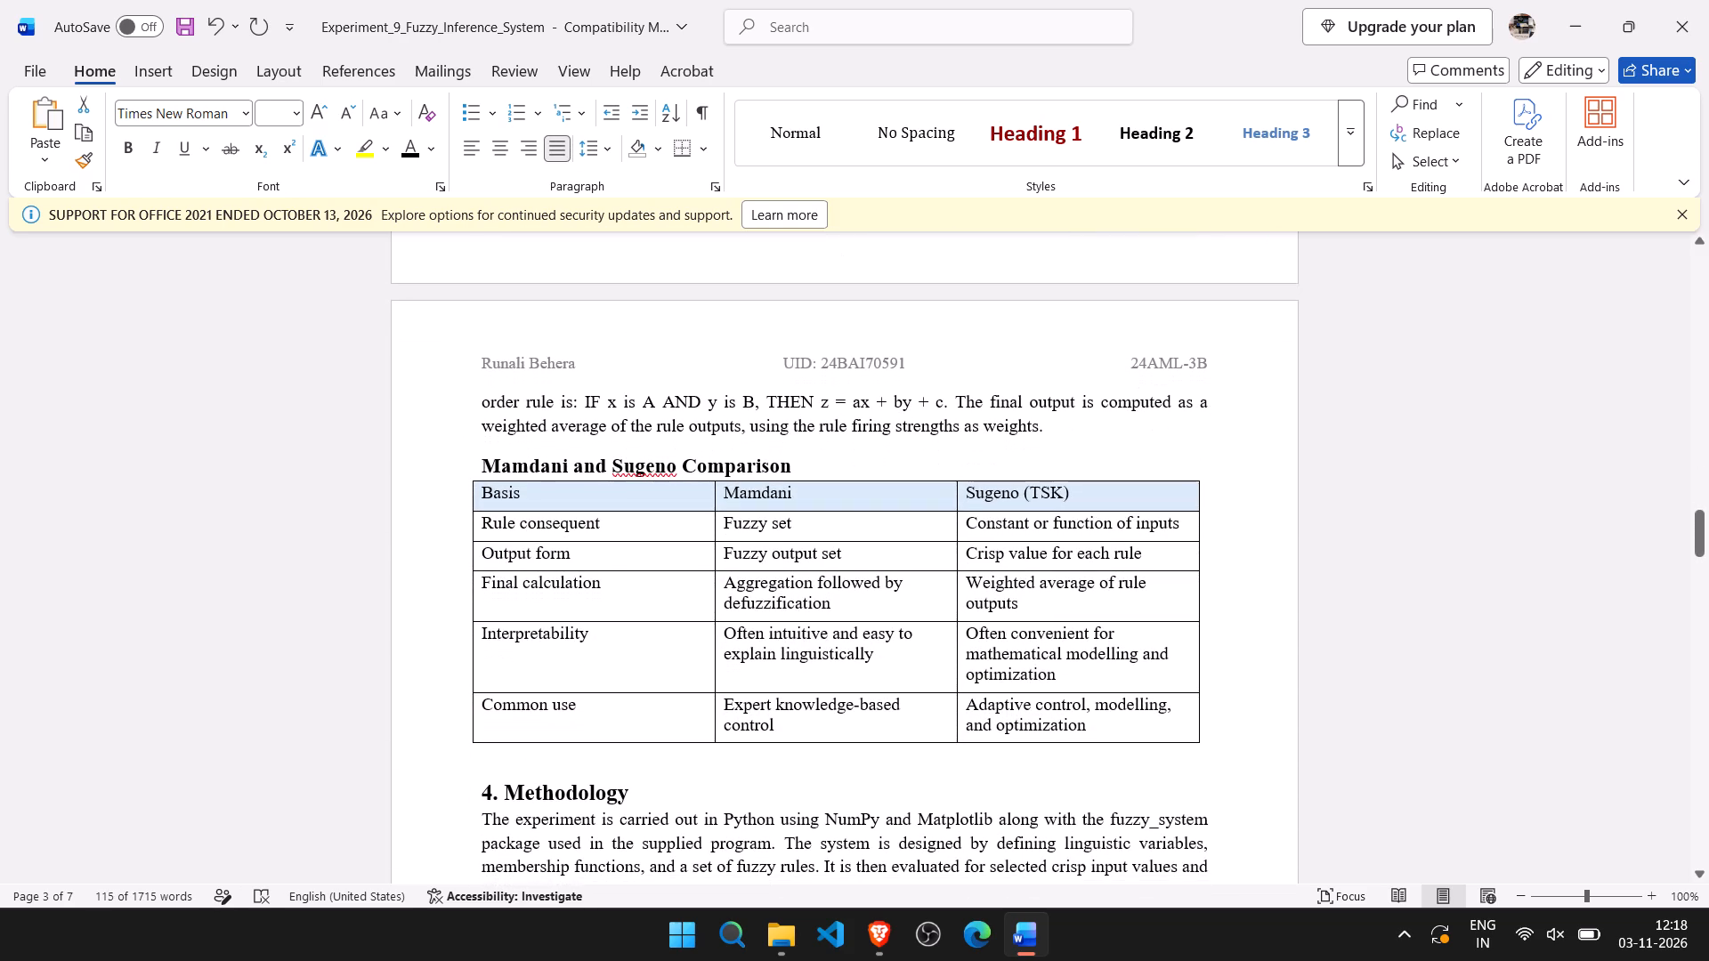
pyautogui.moveTo(483, 404); pyautogui.dragTo(1054, 453)
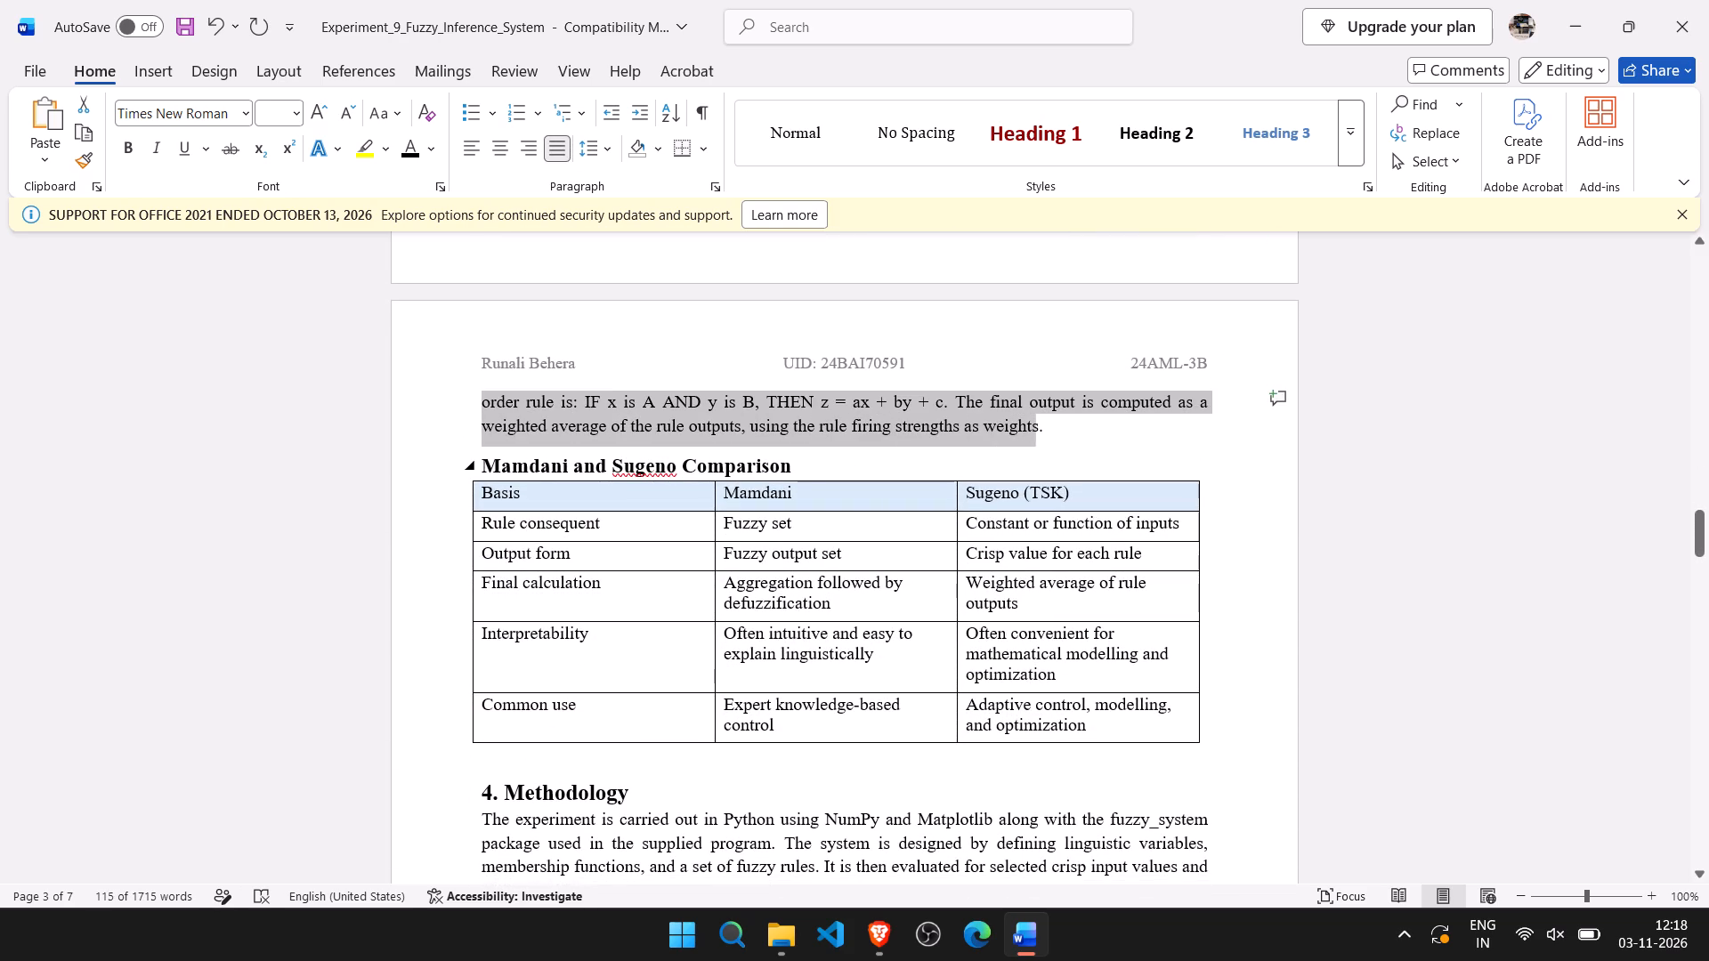
pyautogui.moveTo(1054, 453); pyautogui.dragTo(1062, 434)
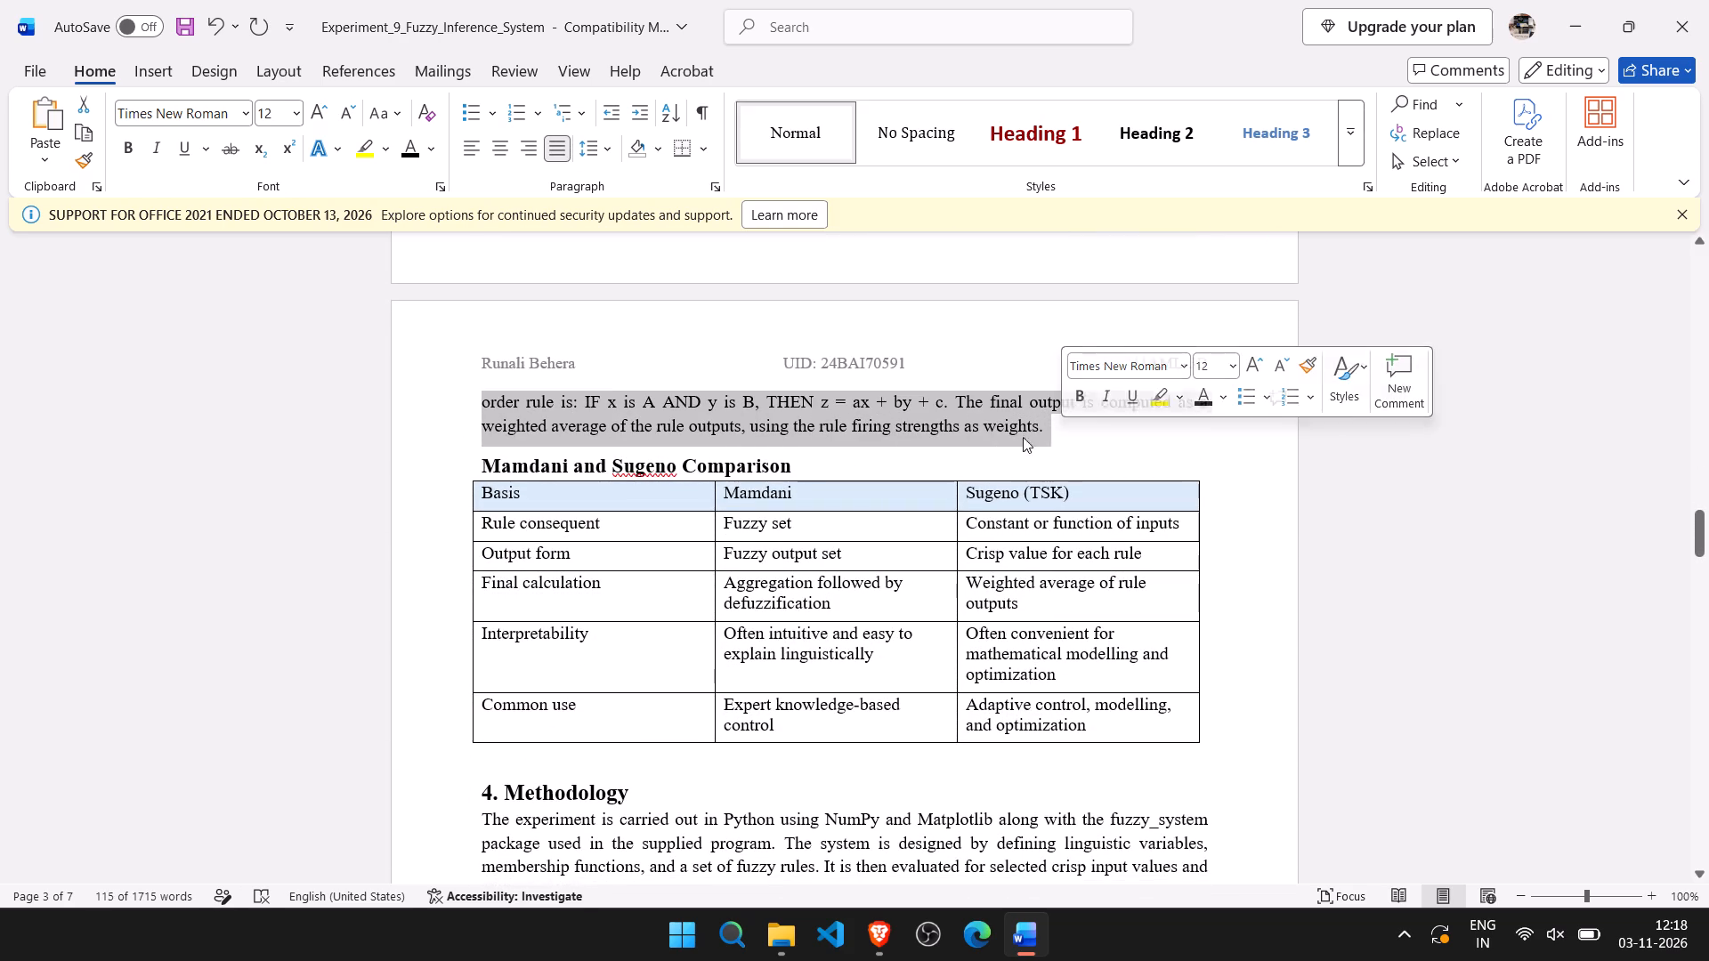
pyautogui.scroll(-1, 885, 569)
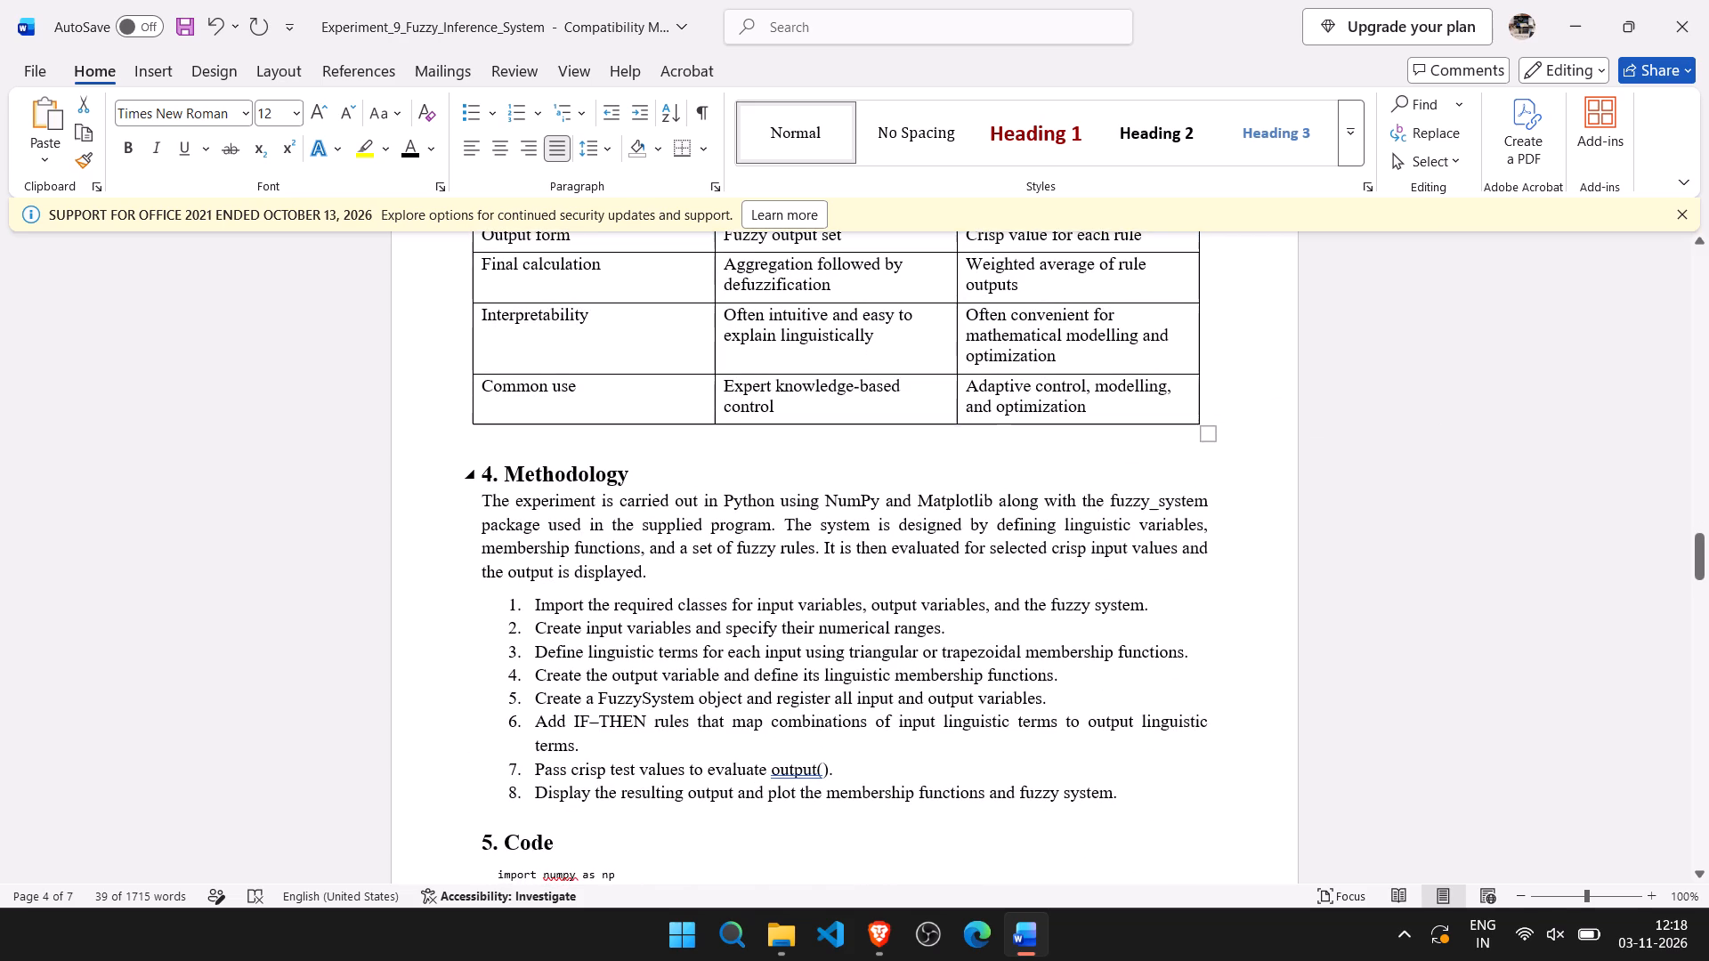
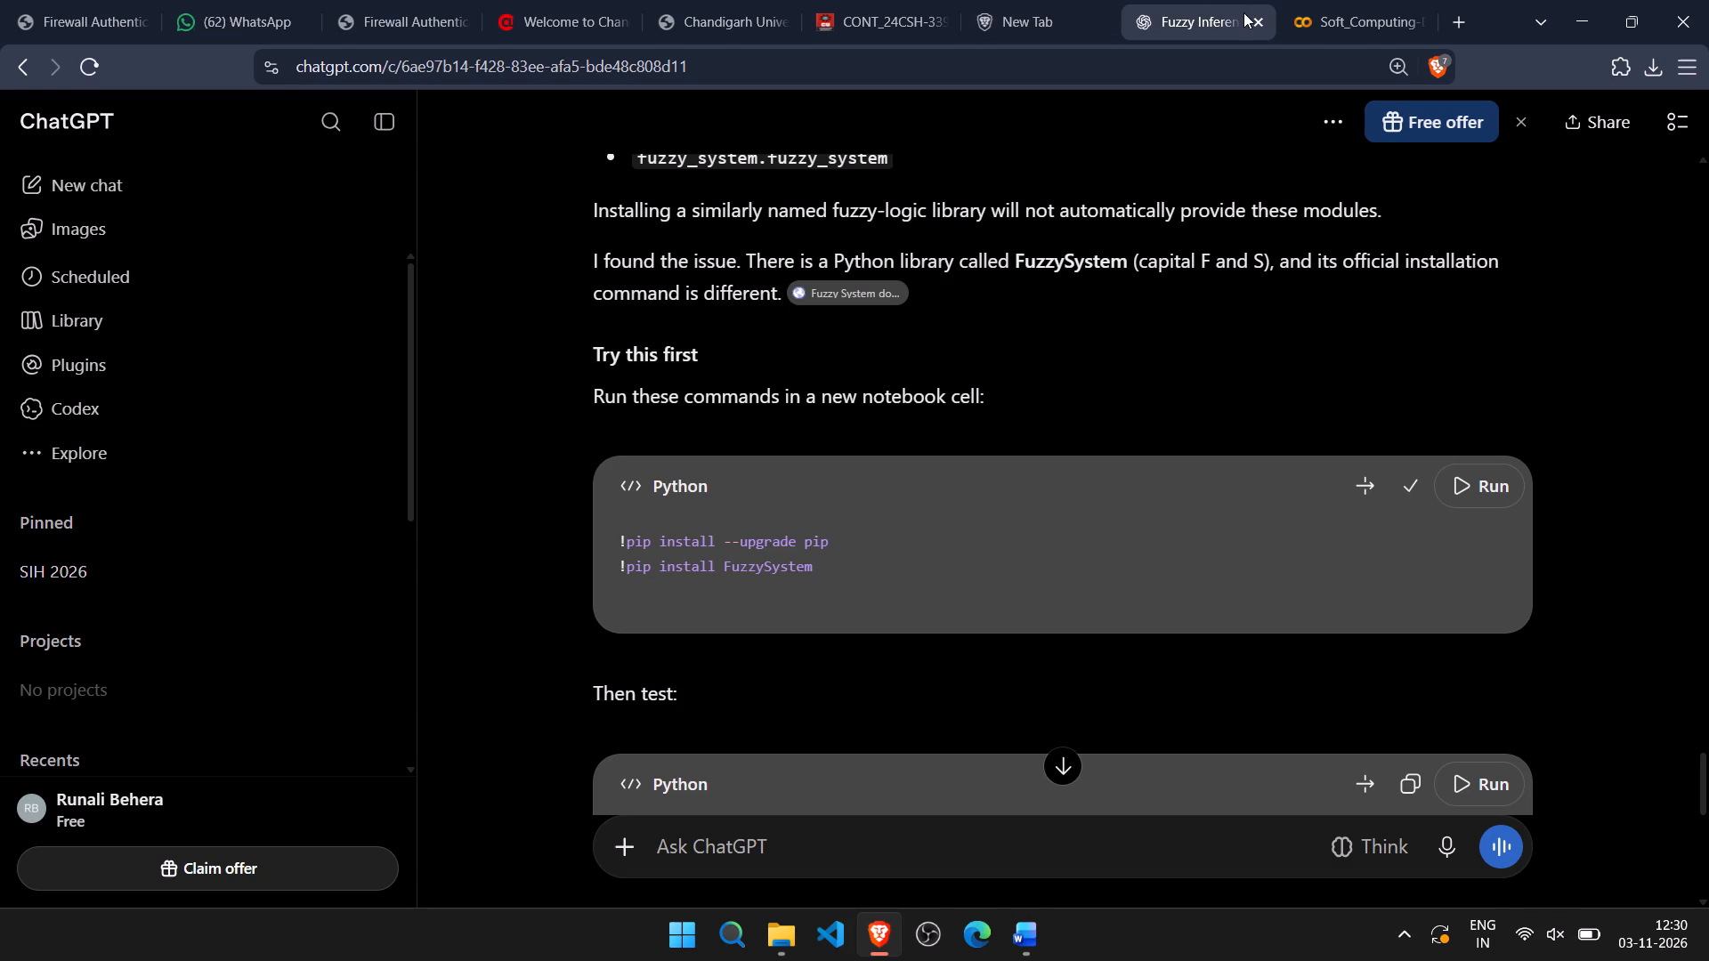
# Return to the Colab notebook and rerun the fuzzy-system install cell and the motor speed program cell.
pyautogui.click(1336, 3)
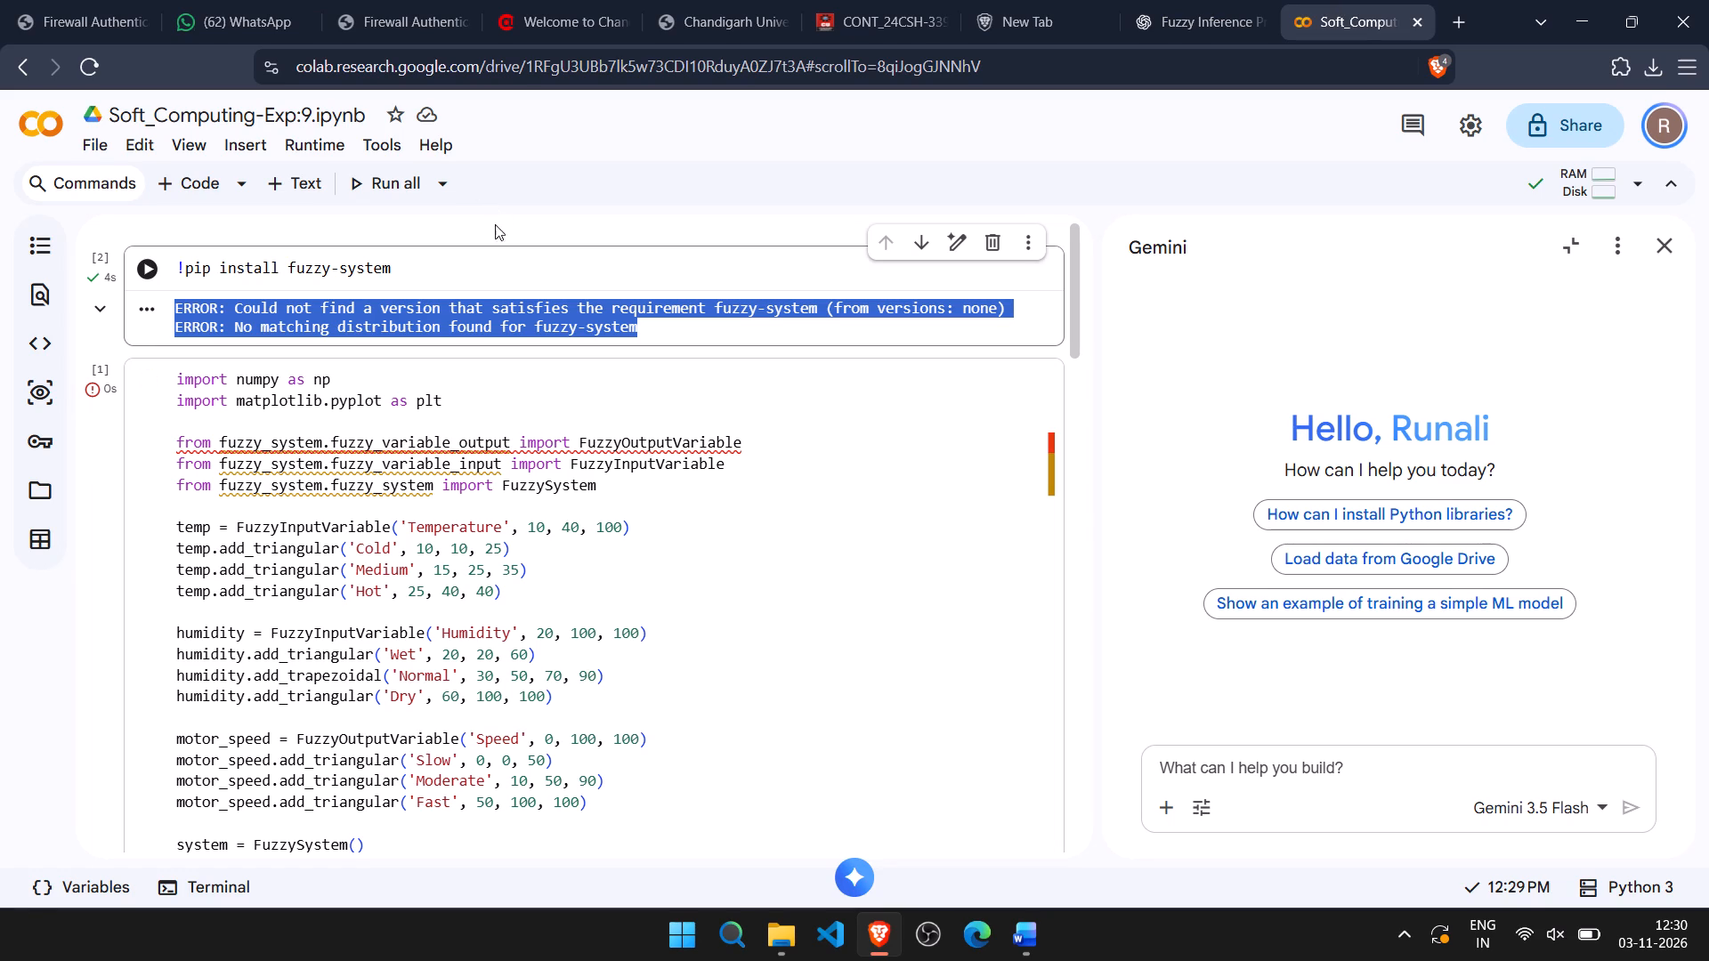
pyautogui.click(155, 271)
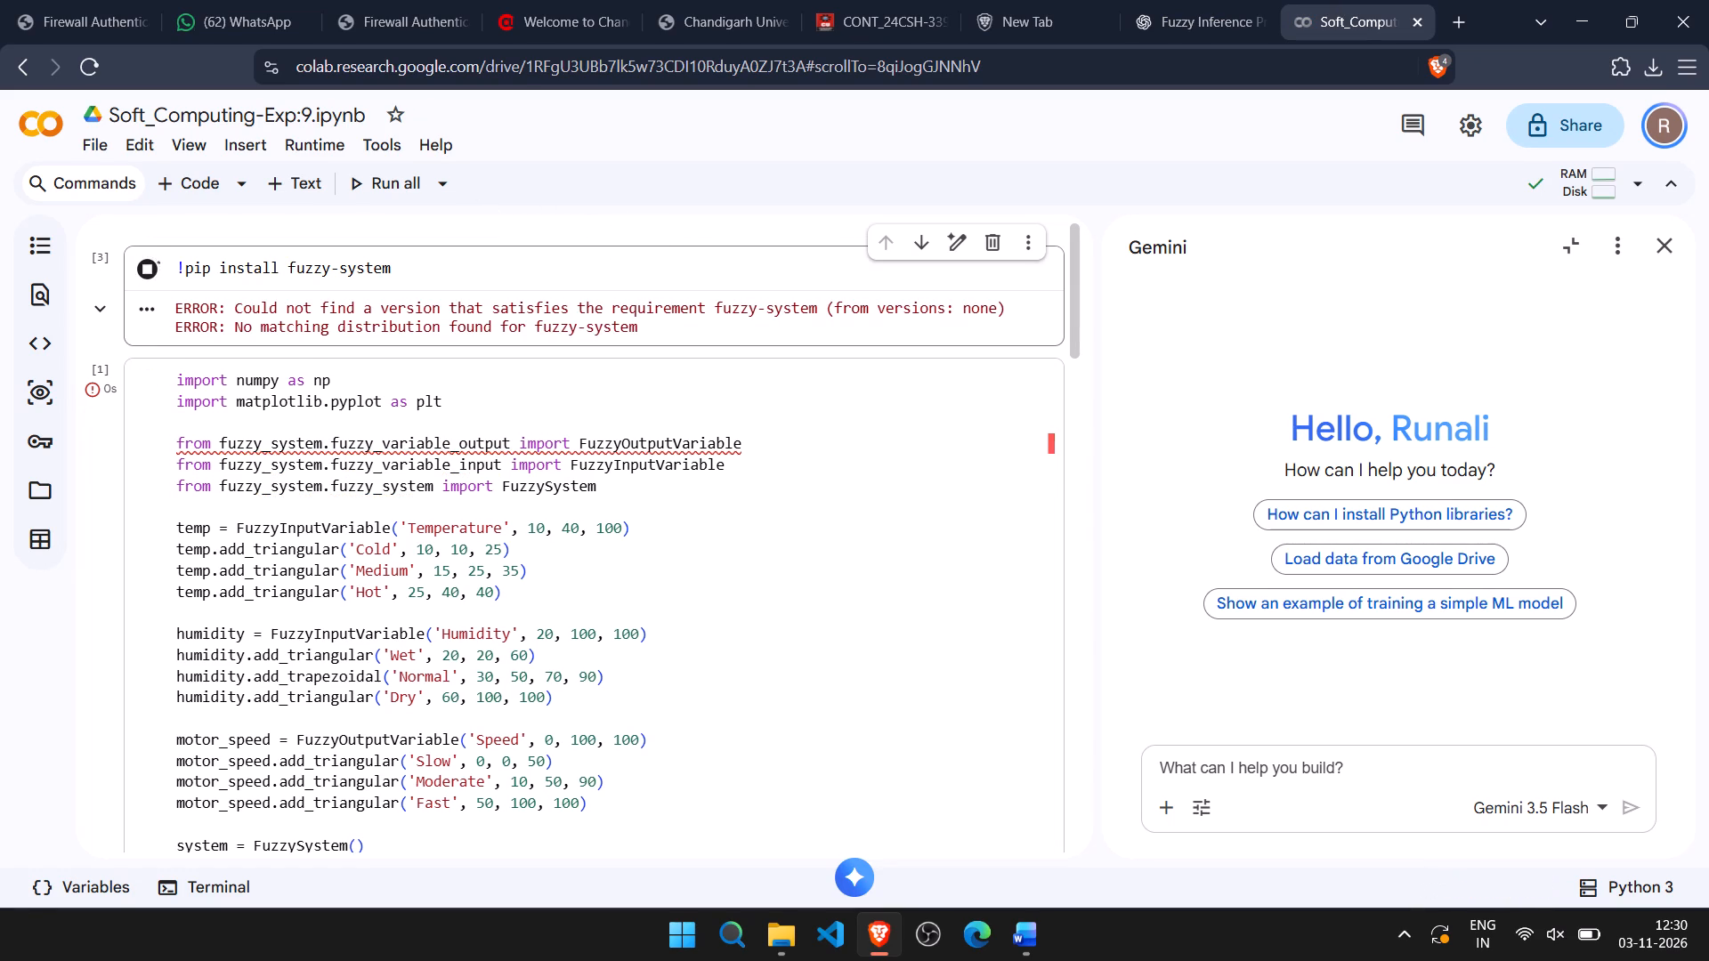
pyautogui.click(148, 373)
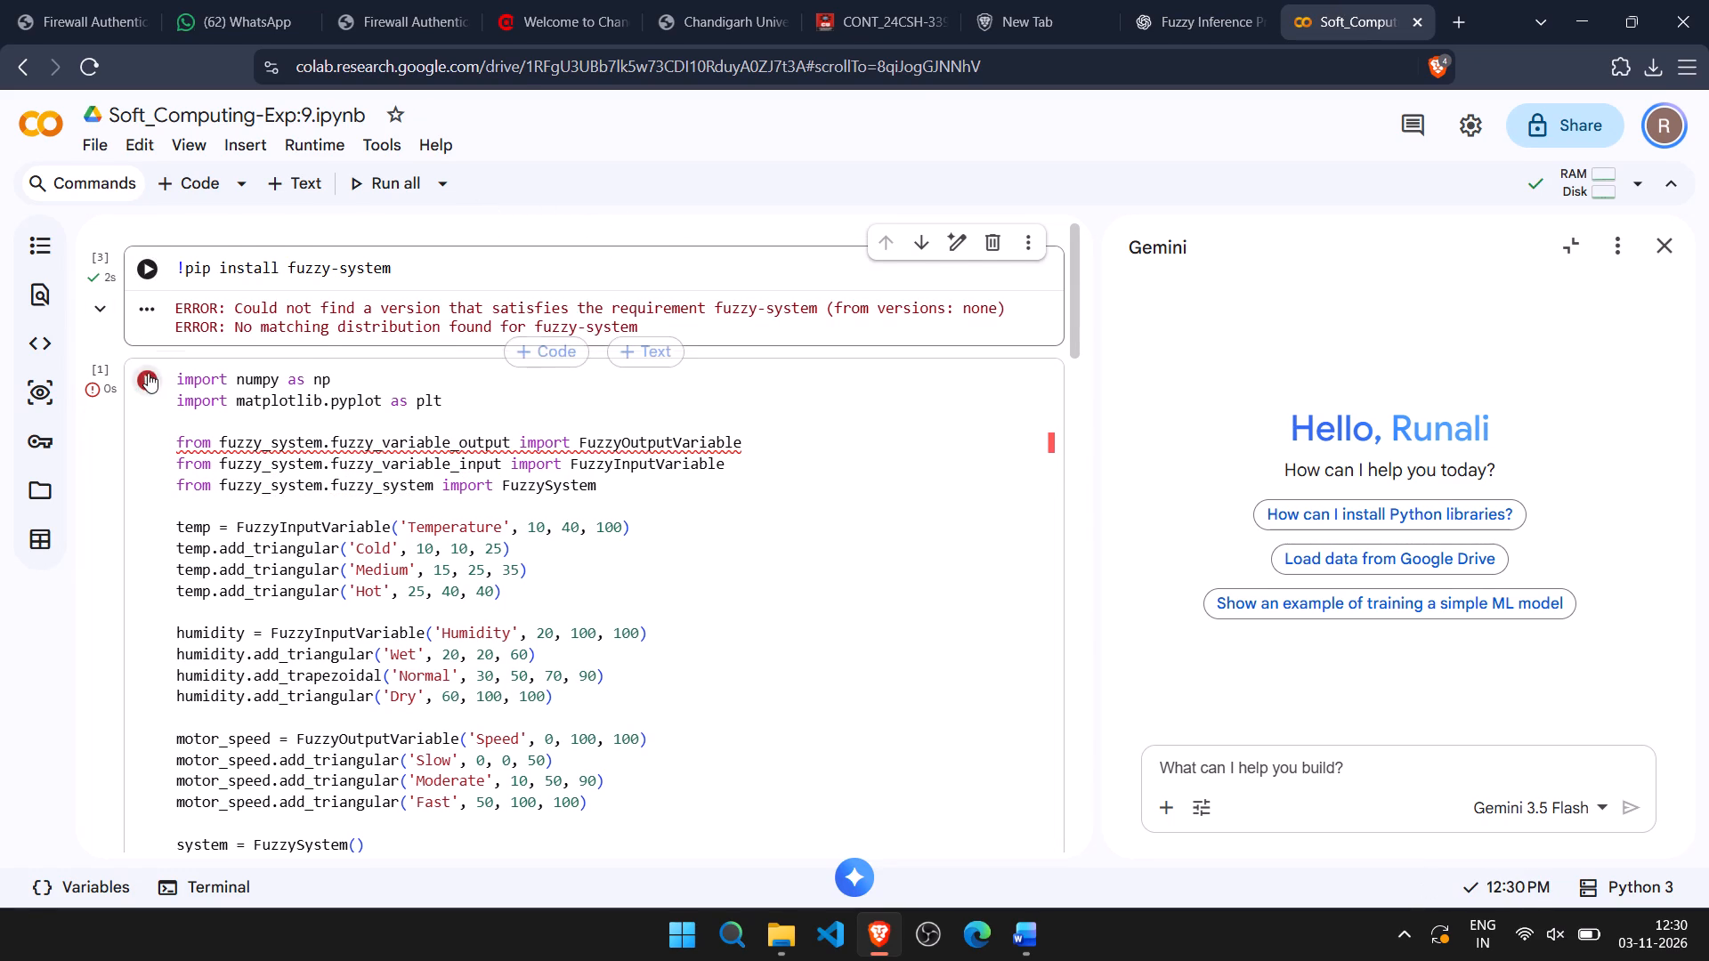
pyautogui.click(137, 247)
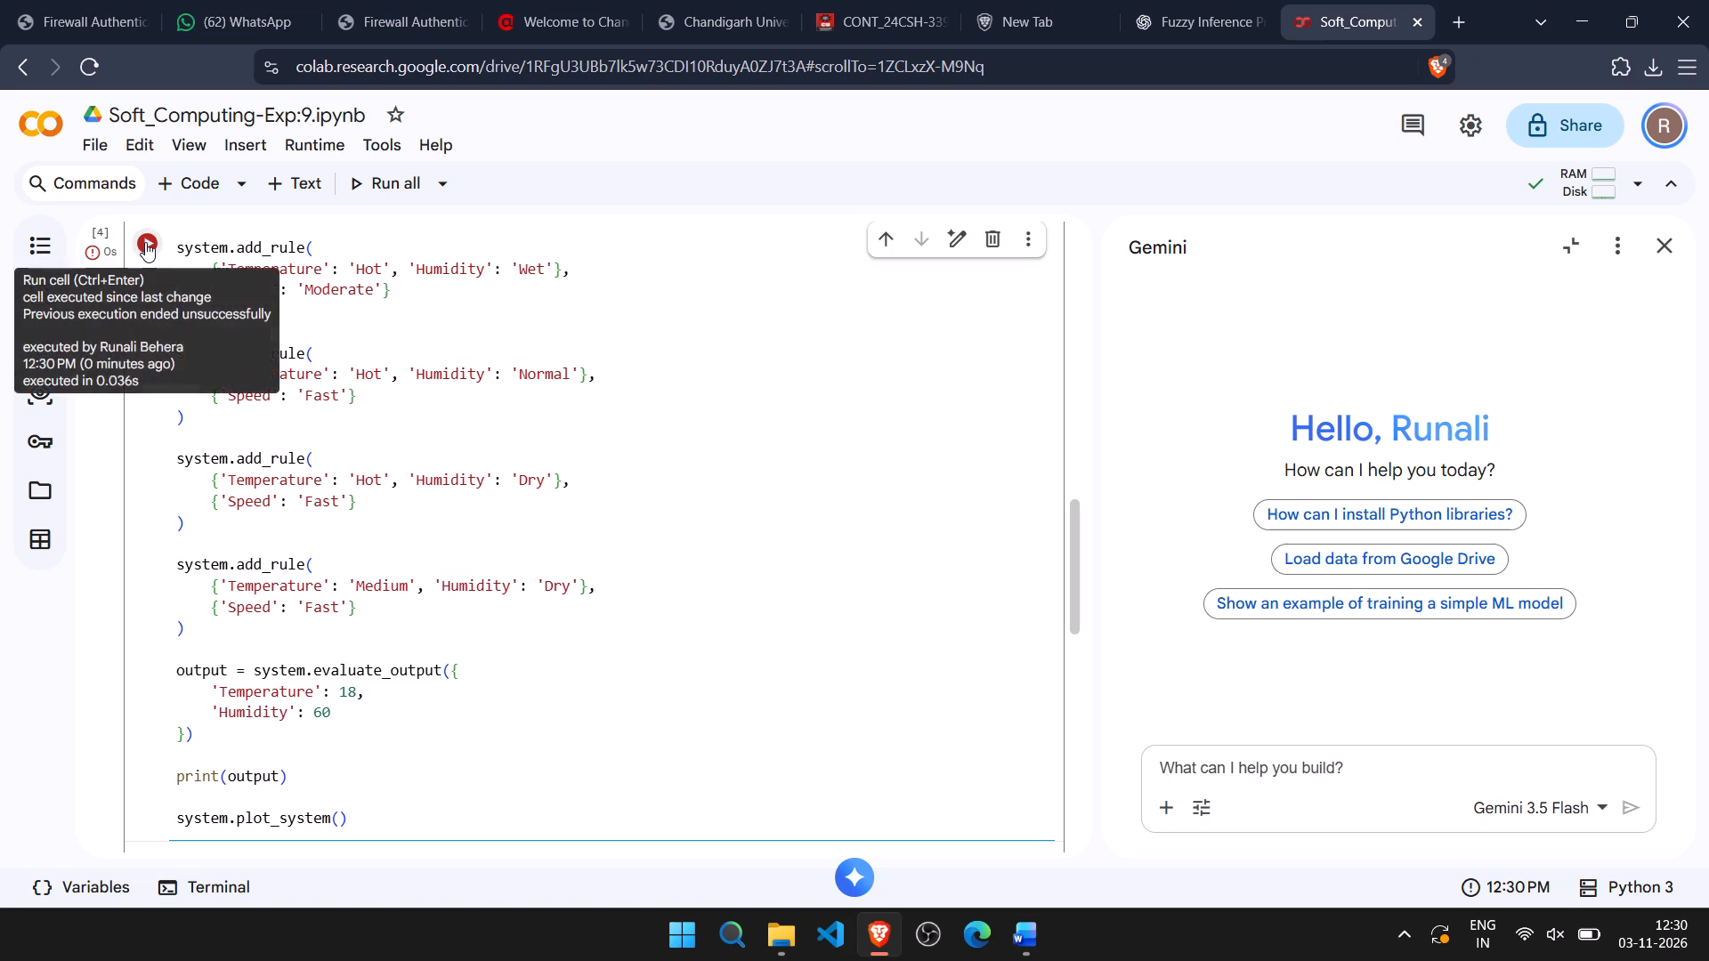
pyautogui.click(145, 242)
# Insert a code cell at the top of the notebook, paste the copied pip upgrade and FuzzySystem install commands, and run it.
pyautogui.scroll(8, 404, 382)
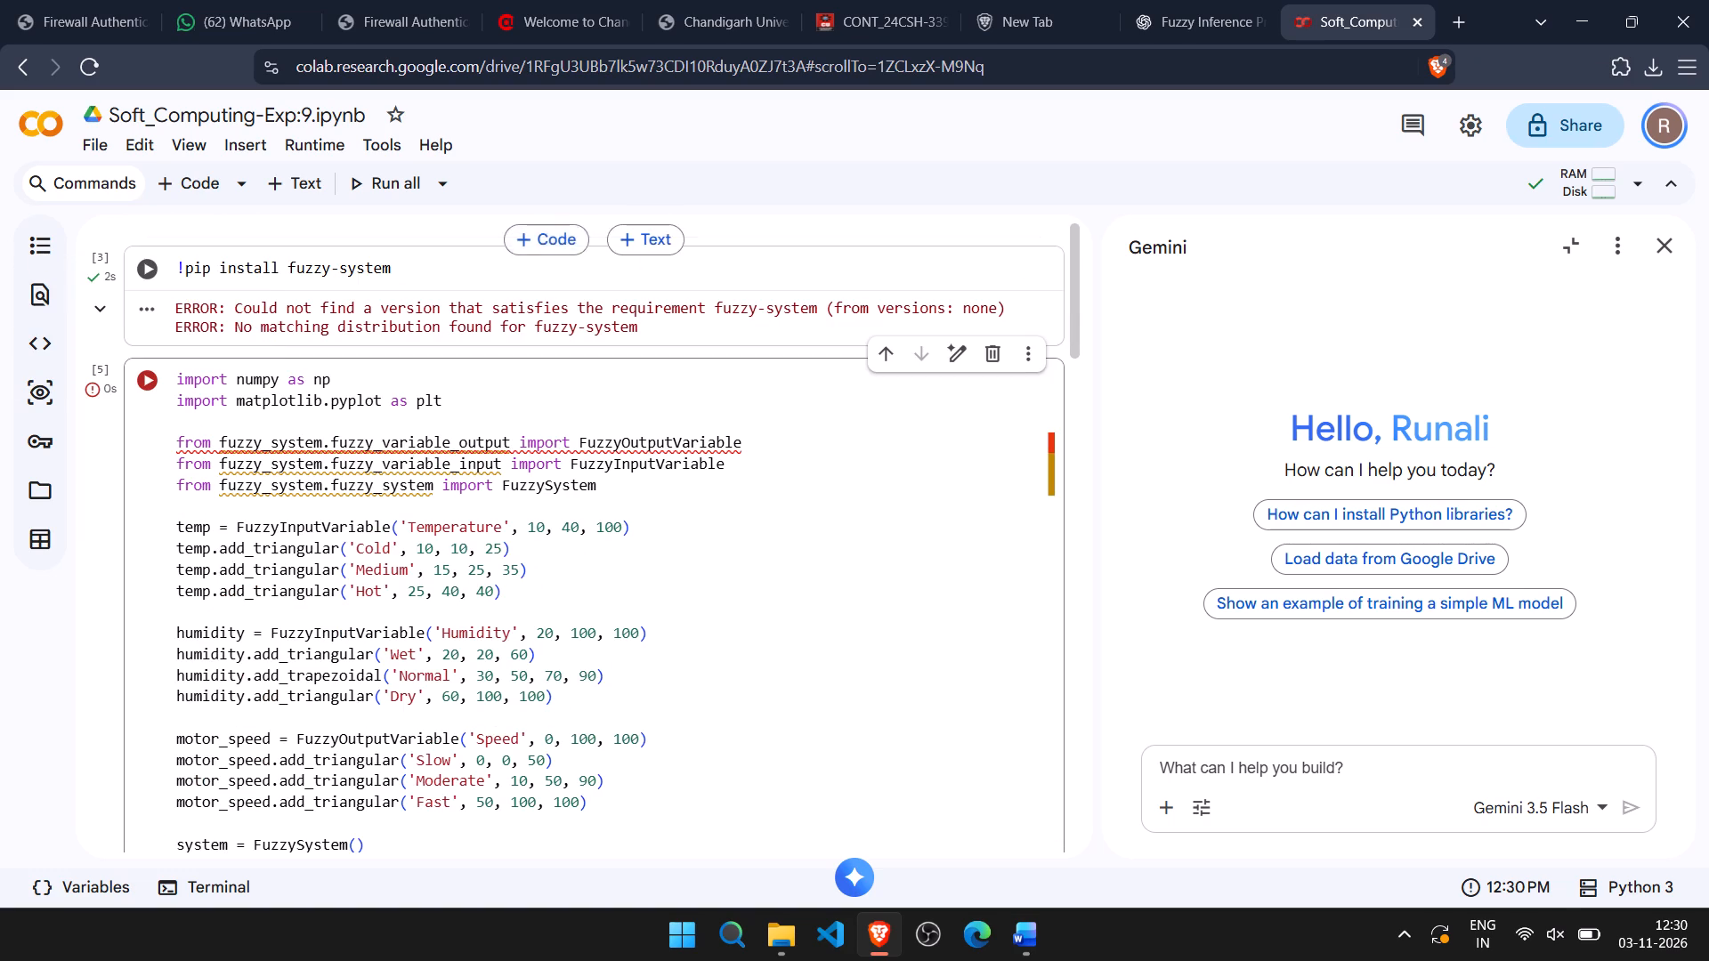
pyautogui.click(546, 240)
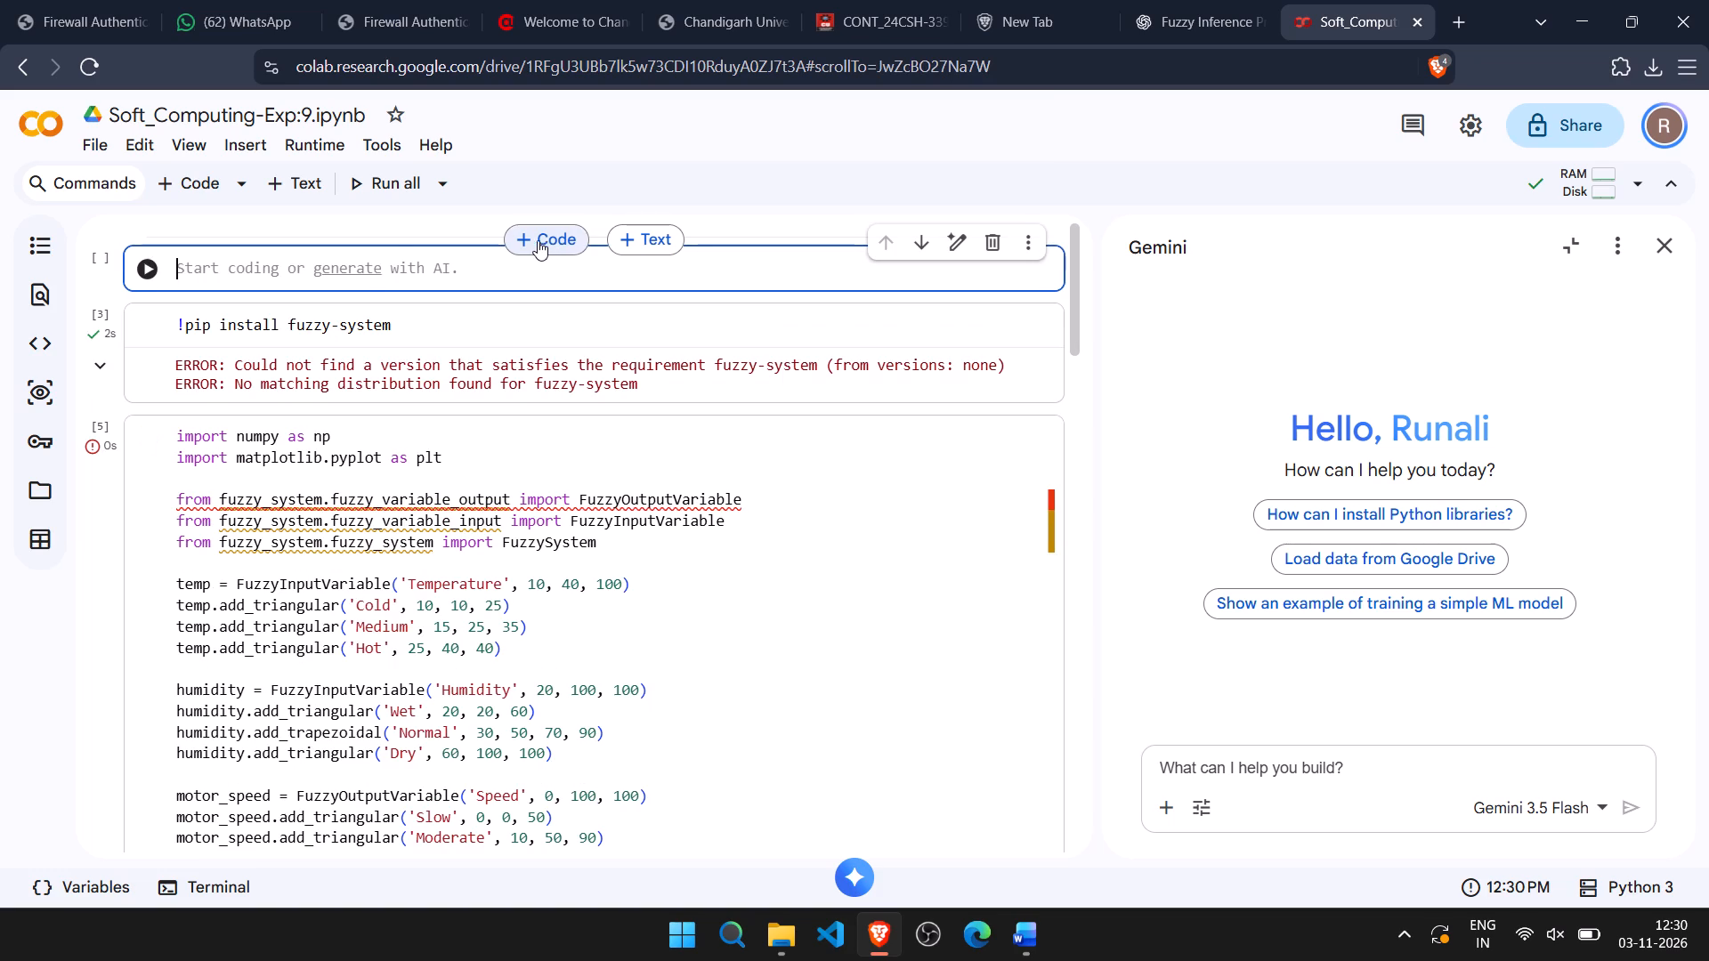
pyautogui.hotkey('ctrl', 'v')
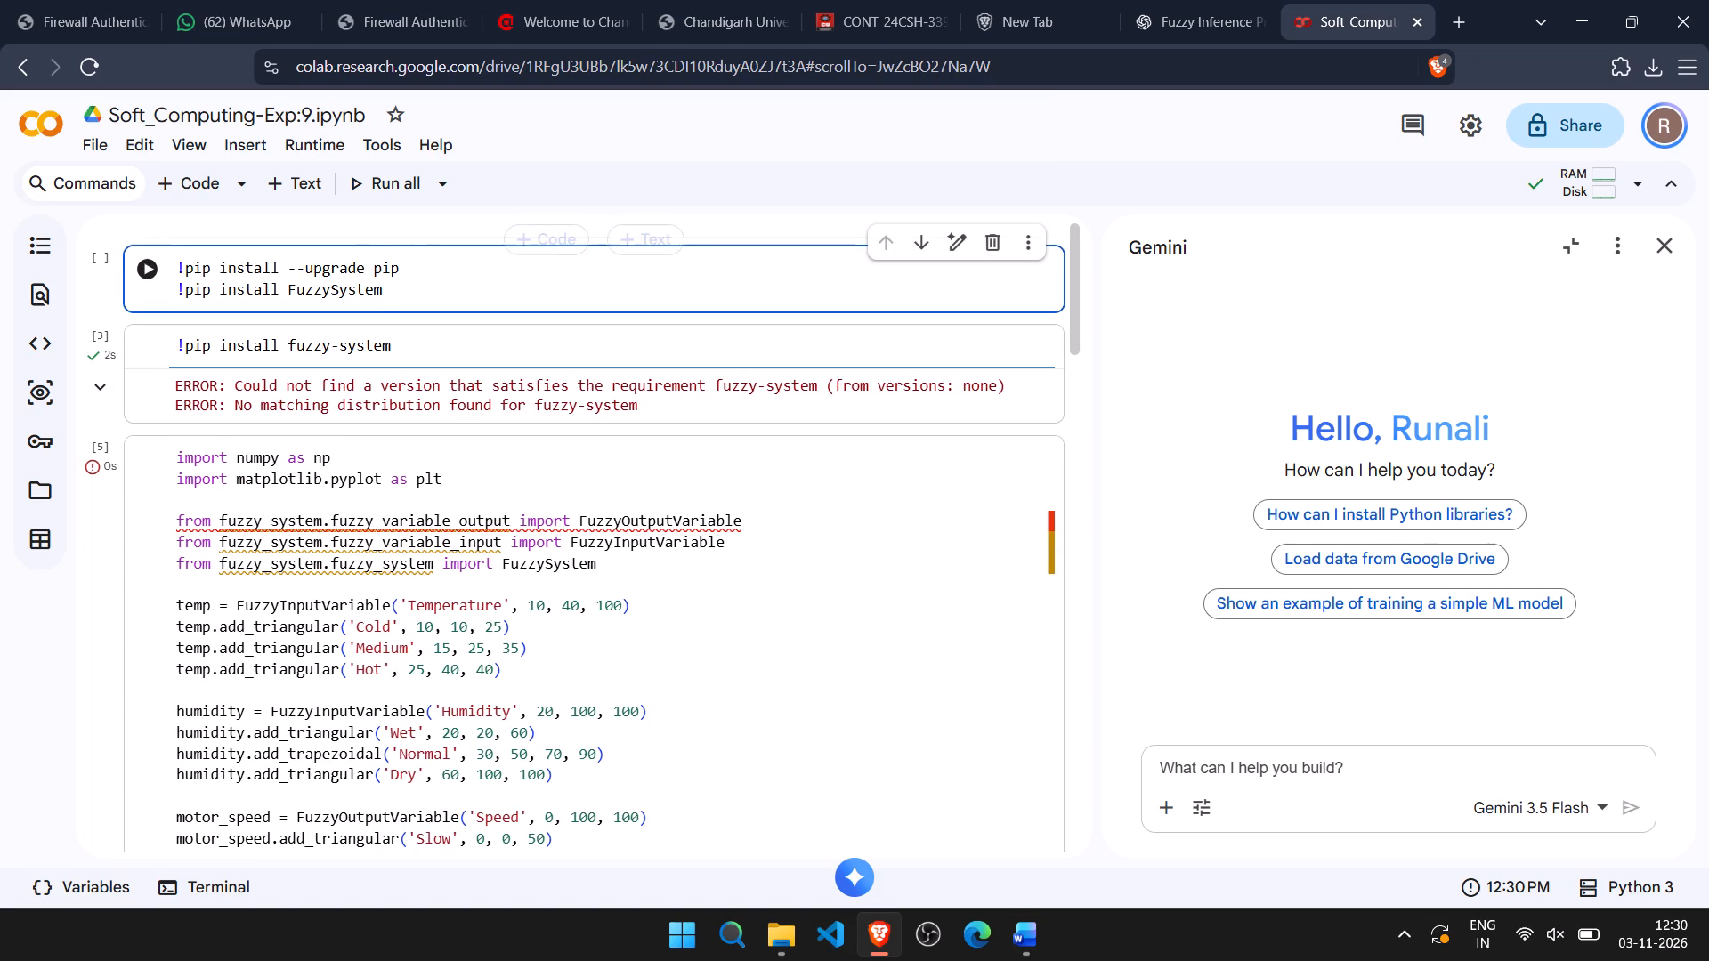
pyautogui.click(150, 271)
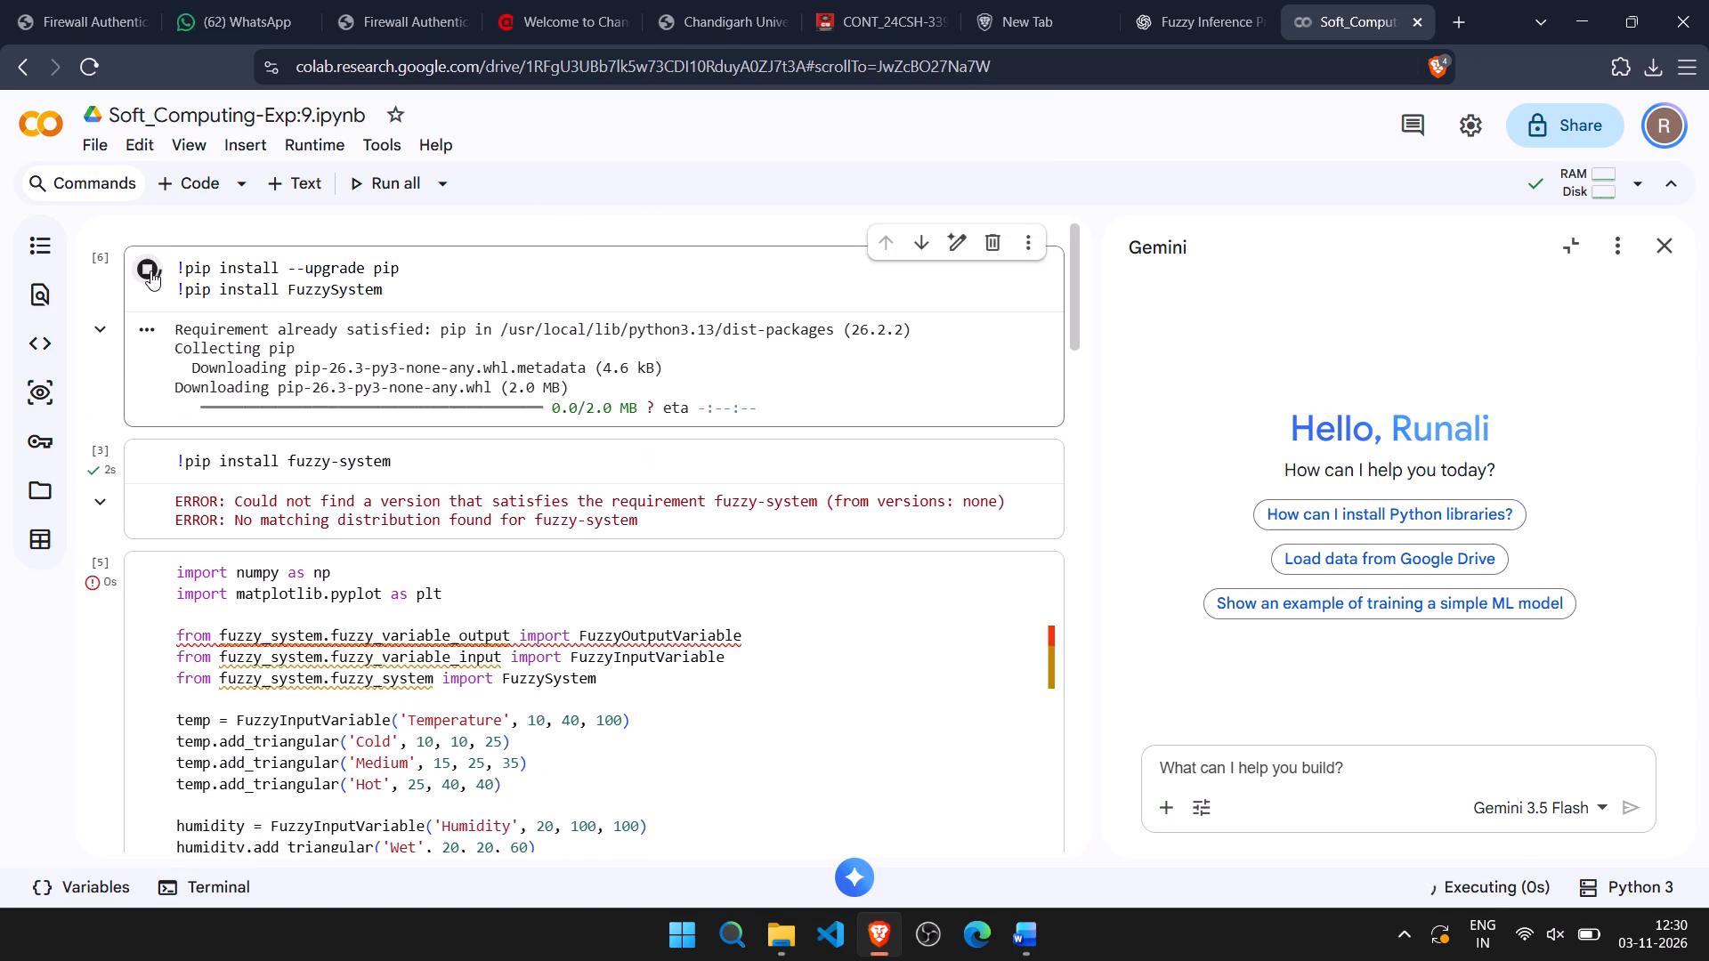
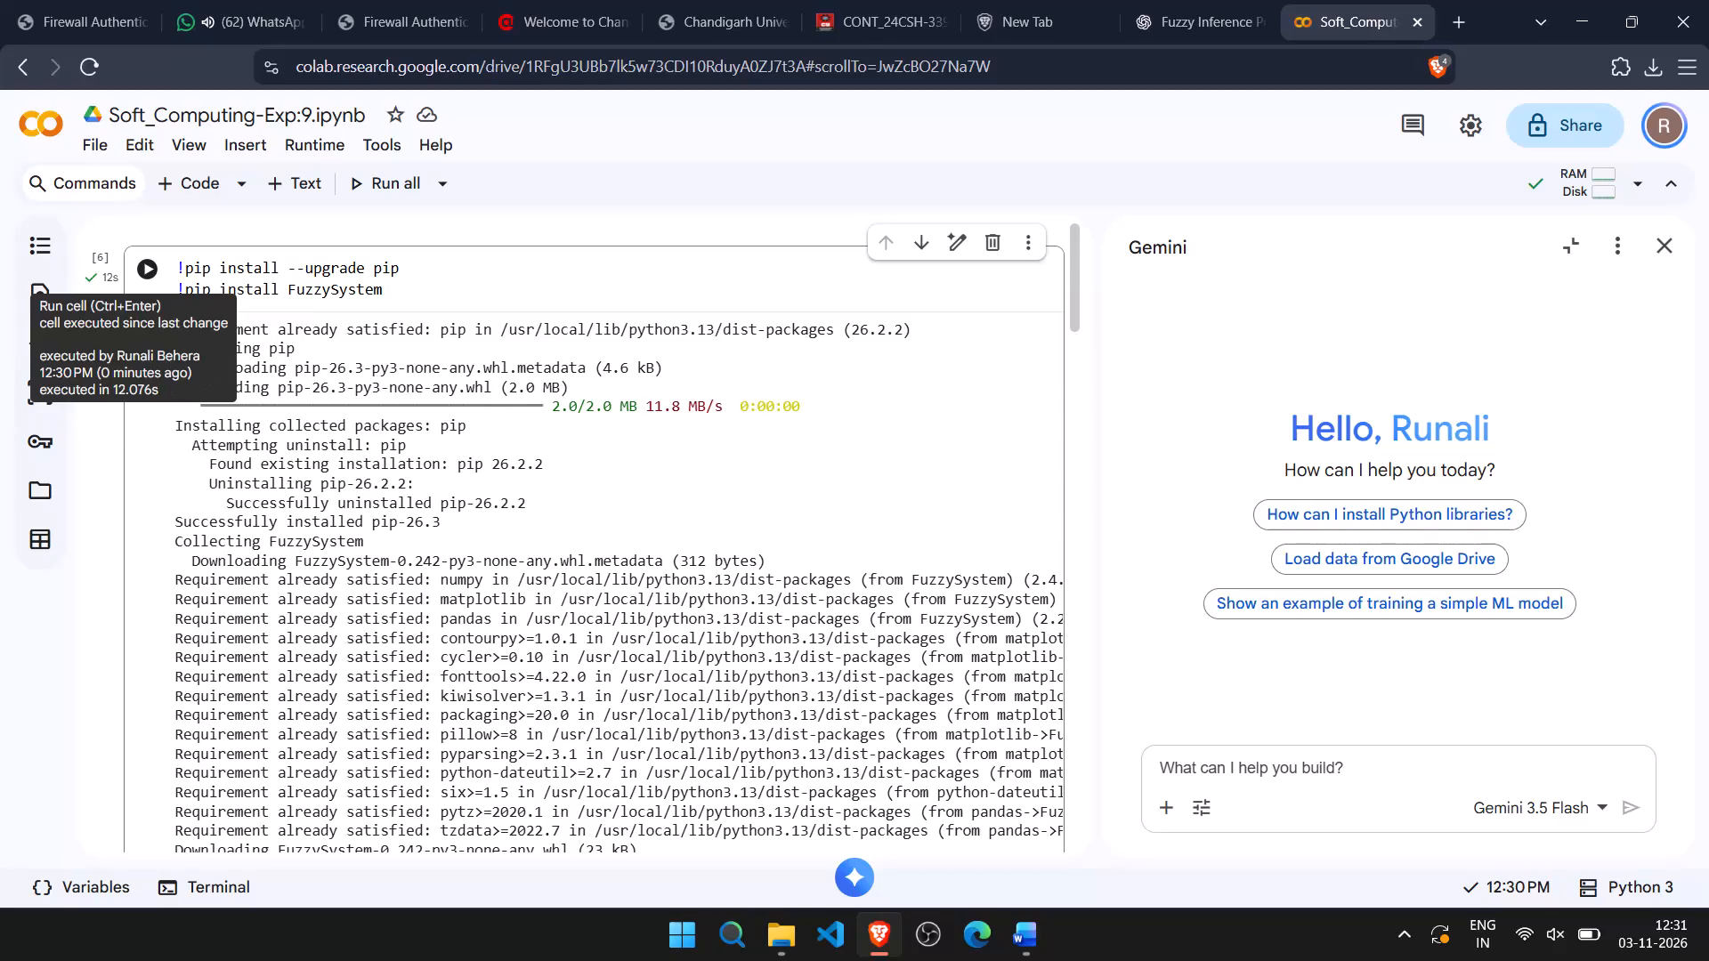
# Copy the import FuzzySystem test line from ChatGPT's reply and run it in a new Colab cell below the FuzzySystem install cell.
pyautogui.click(1191, 26)
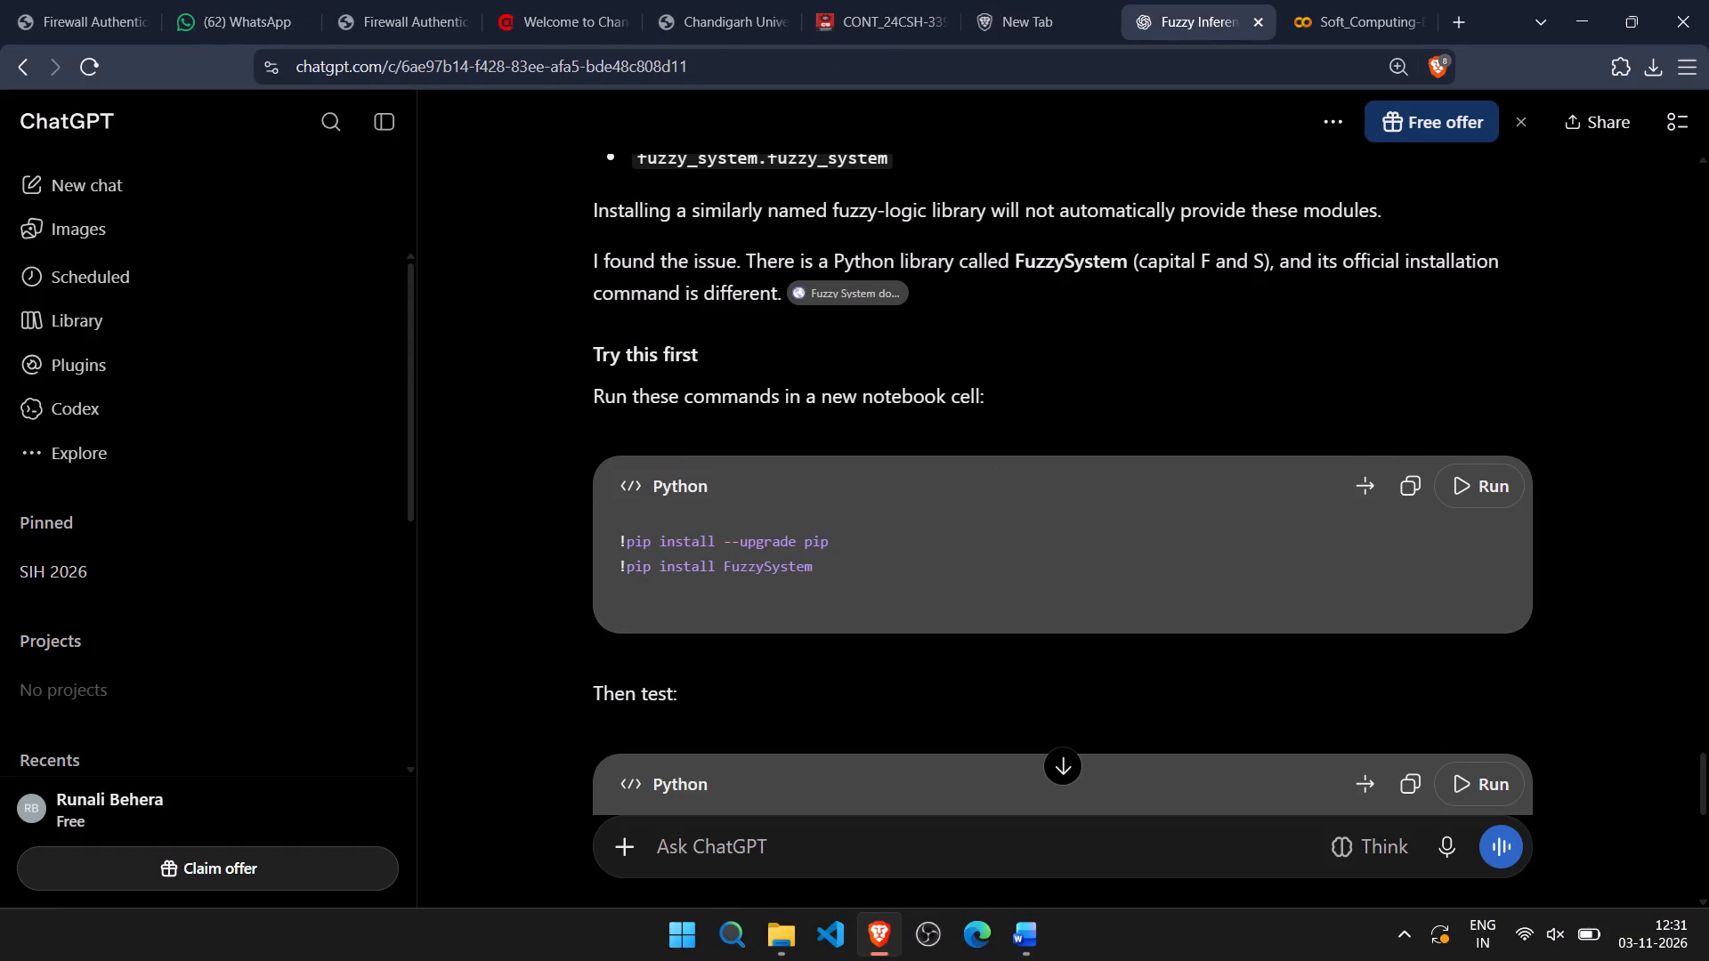
pyautogui.scroll(-1, 976, 529)
pyautogui.click(1419, 609)
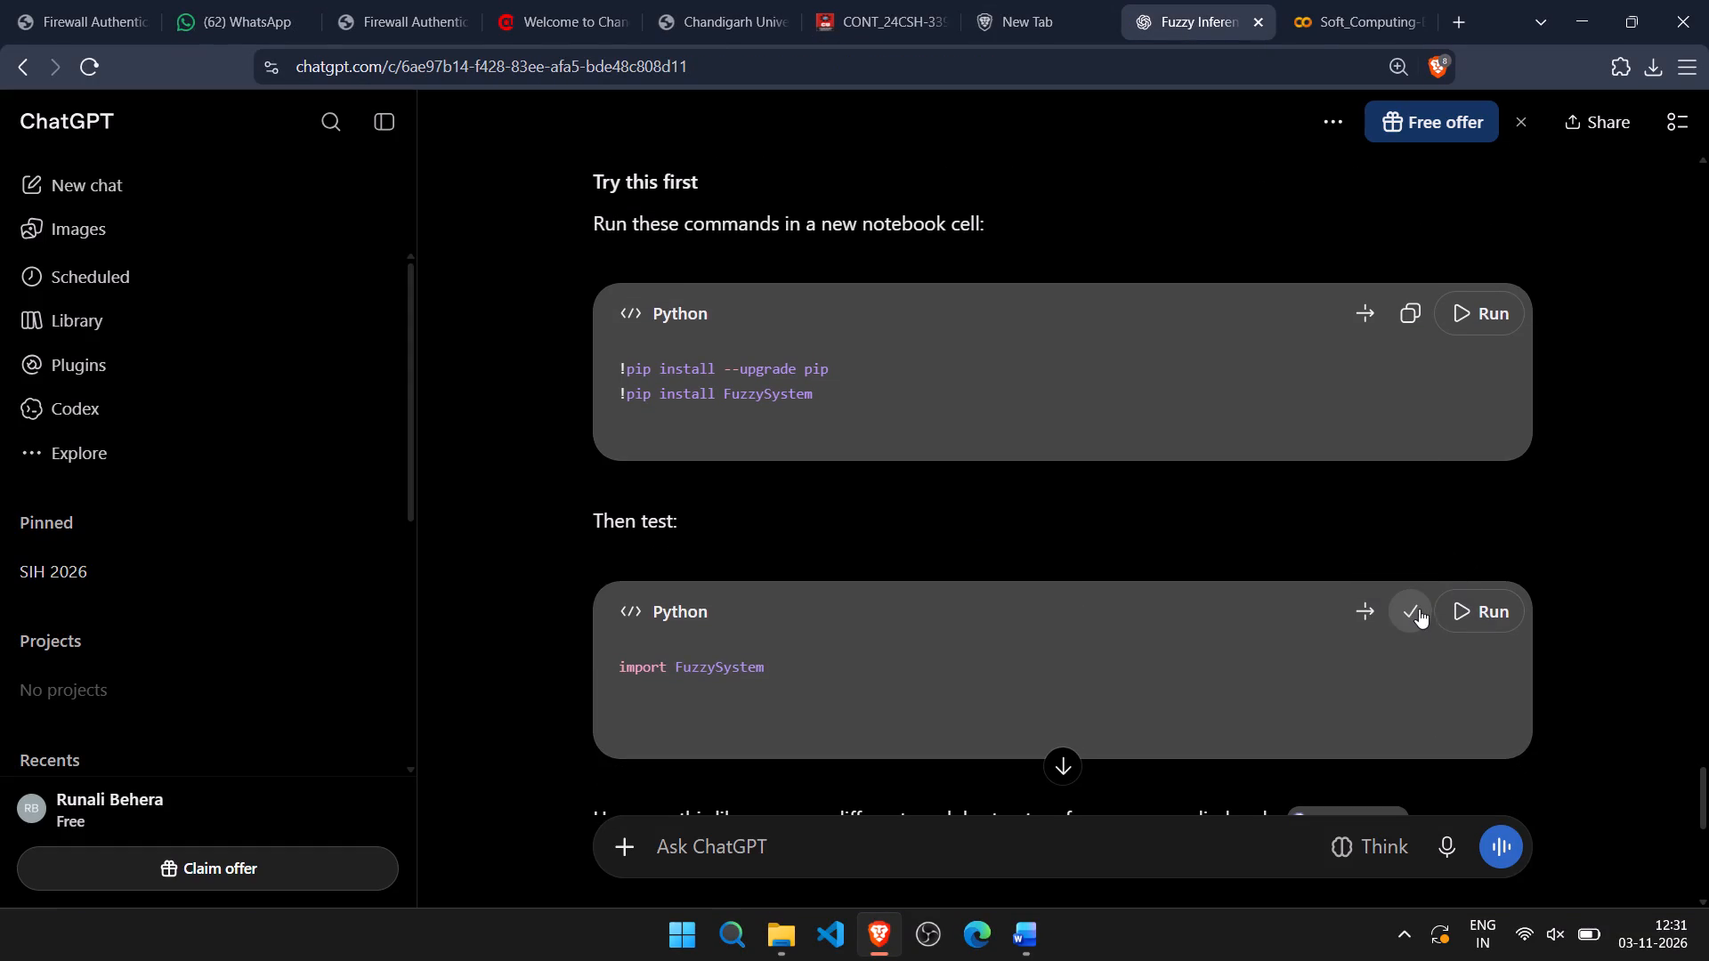
pyautogui.click(1315, 35)
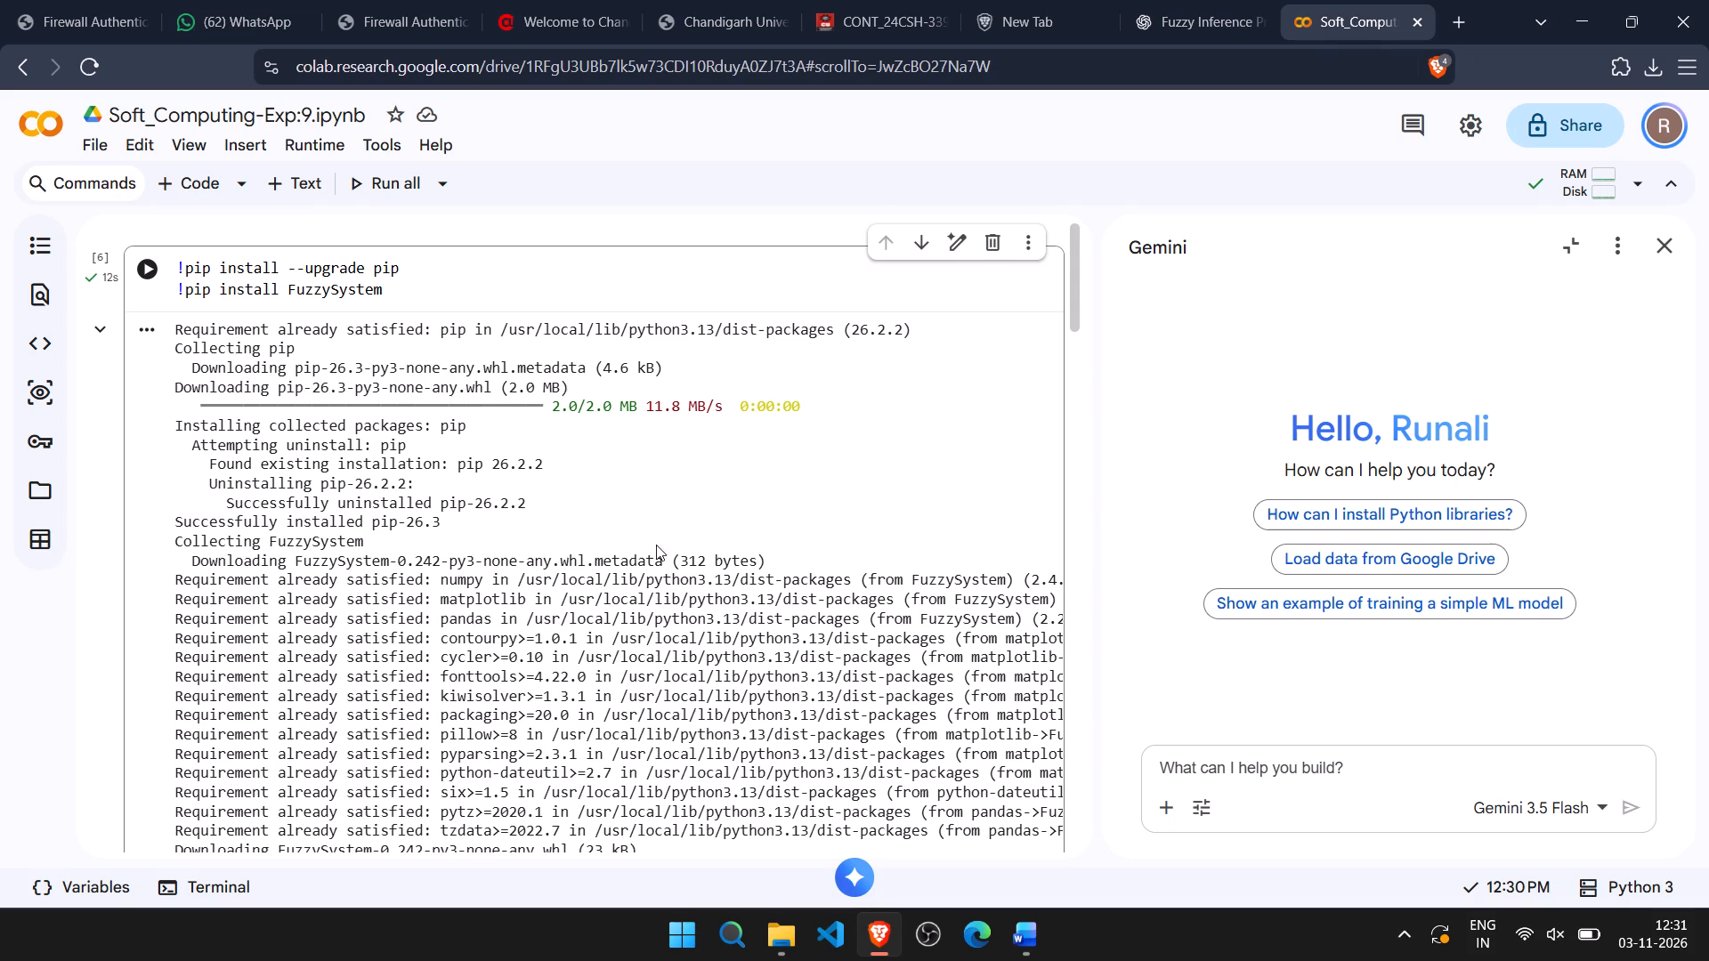
pyautogui.scroll(-2, 656, 545)
pyautogui.click(570, 573)
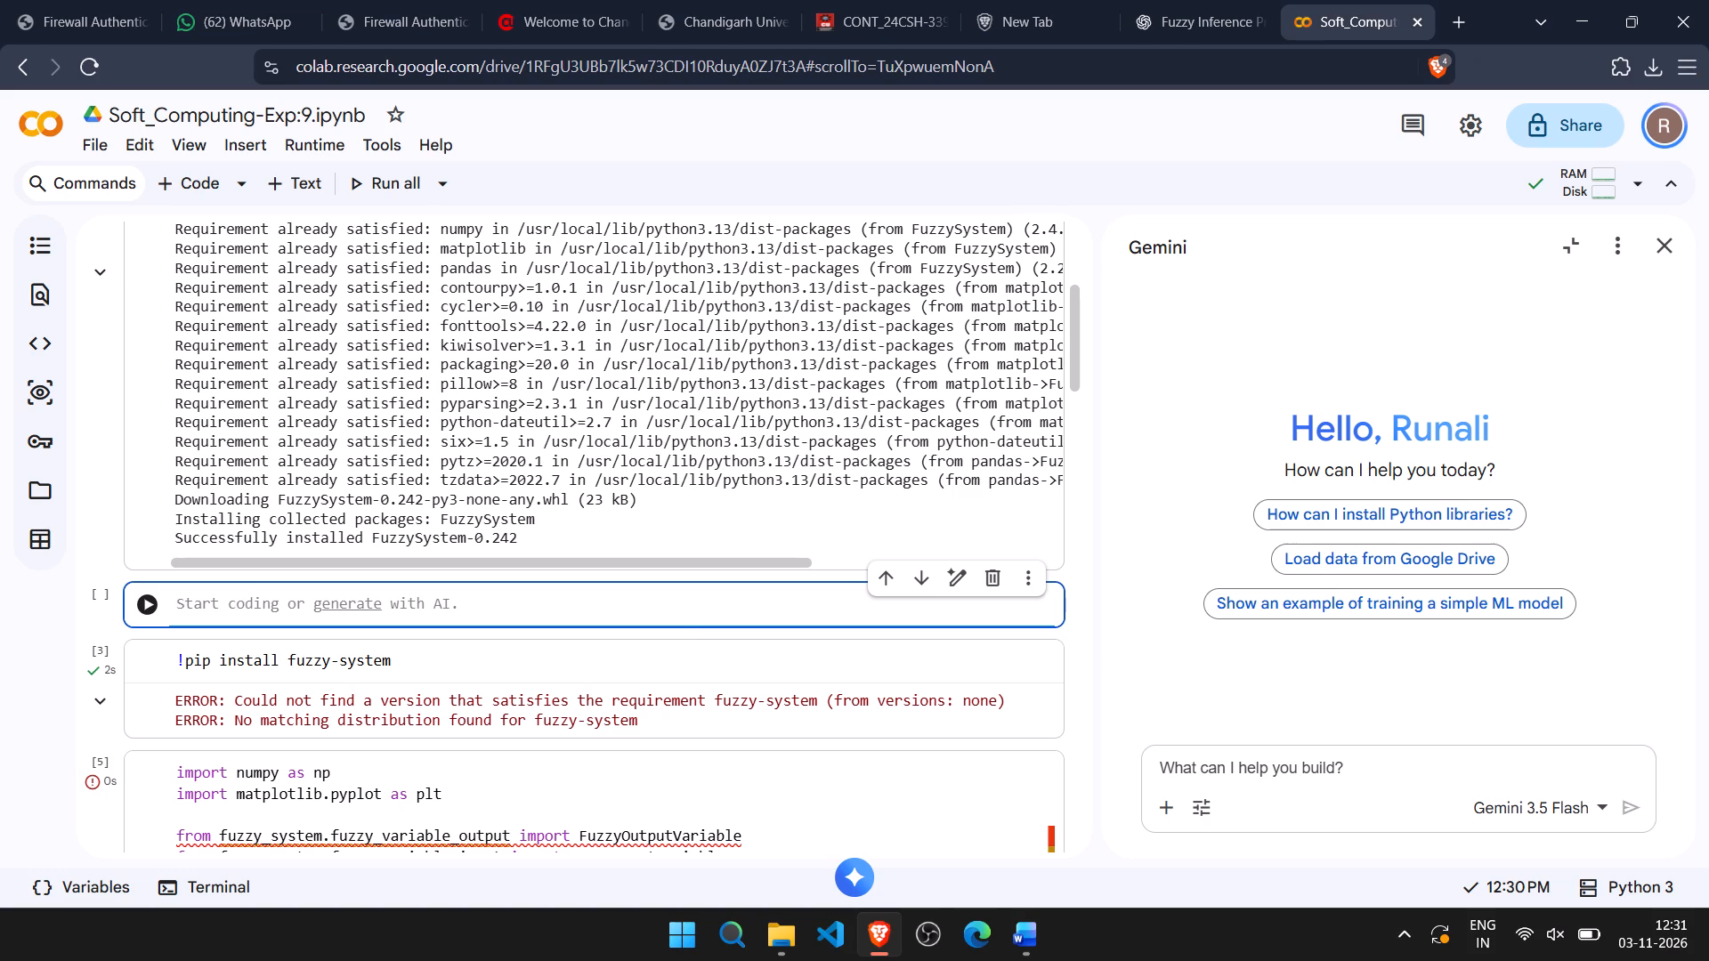
pyautogui.hotkey('ctrl', 'v')
pyautogui.click(137, 596)
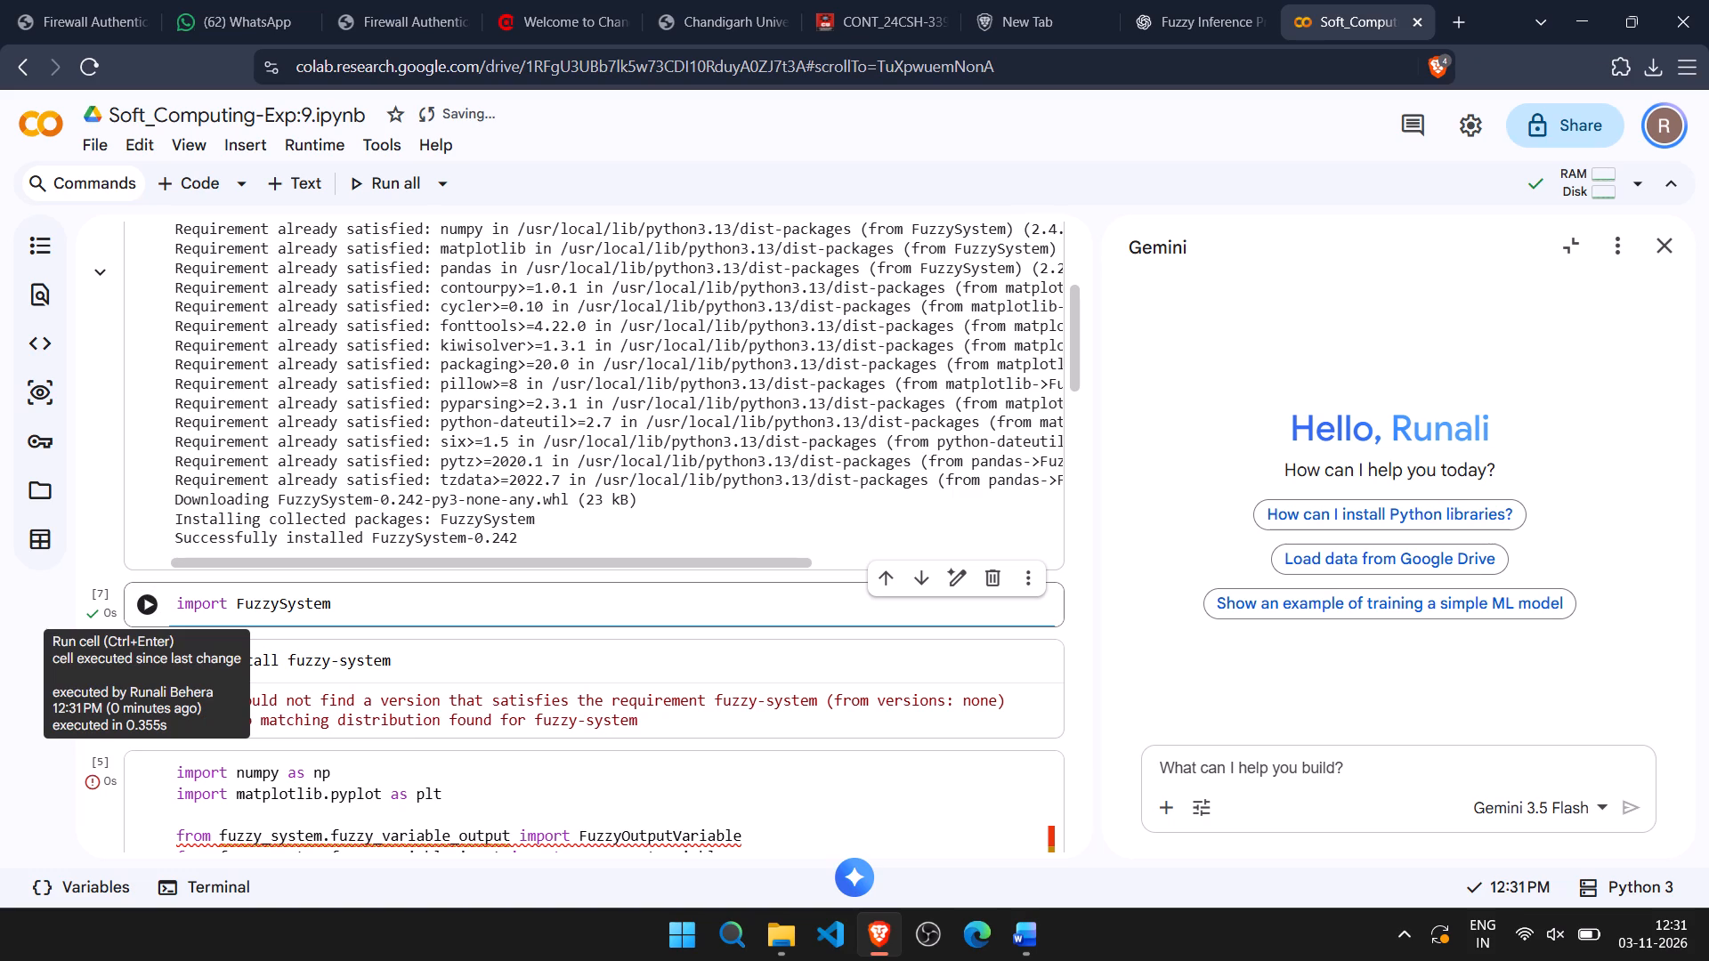
# Copy the alternative !pip install simpful command from ChatGPT's reply and run it in a new Colab cell below the import FuzzySystem cell.
pyautogui.scroll(-1, 431, 679)
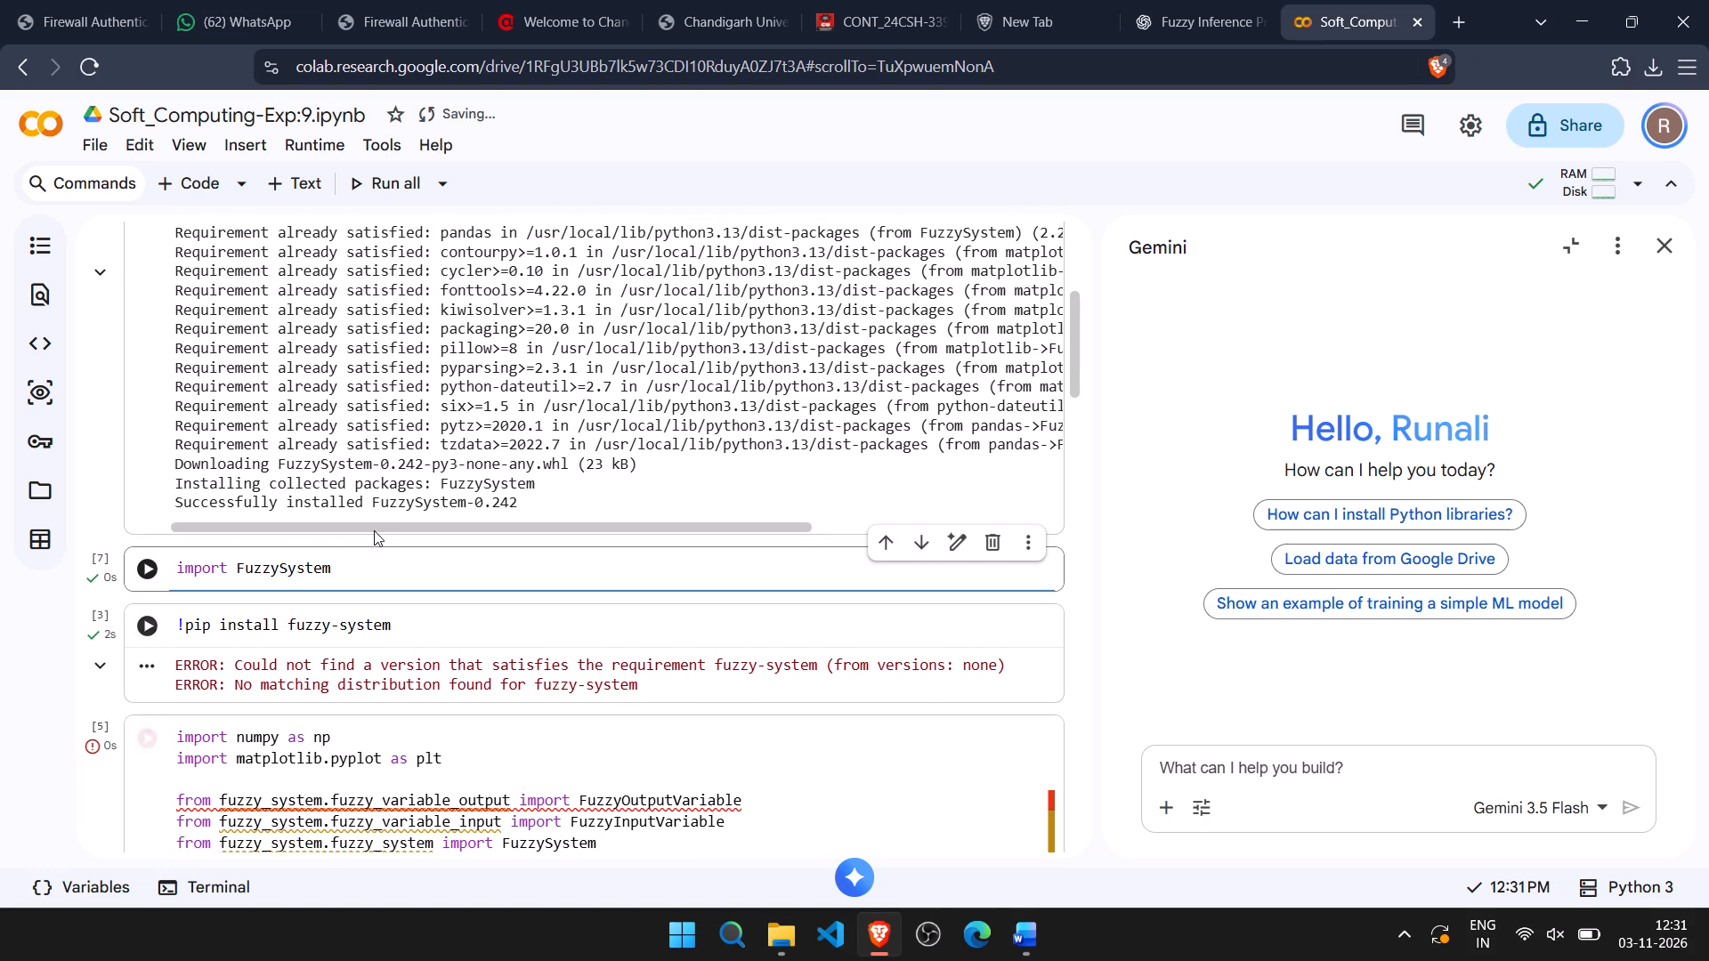
pyautogui.click(1200, 10)
pyautogui.scroll(-1, 939, 423)
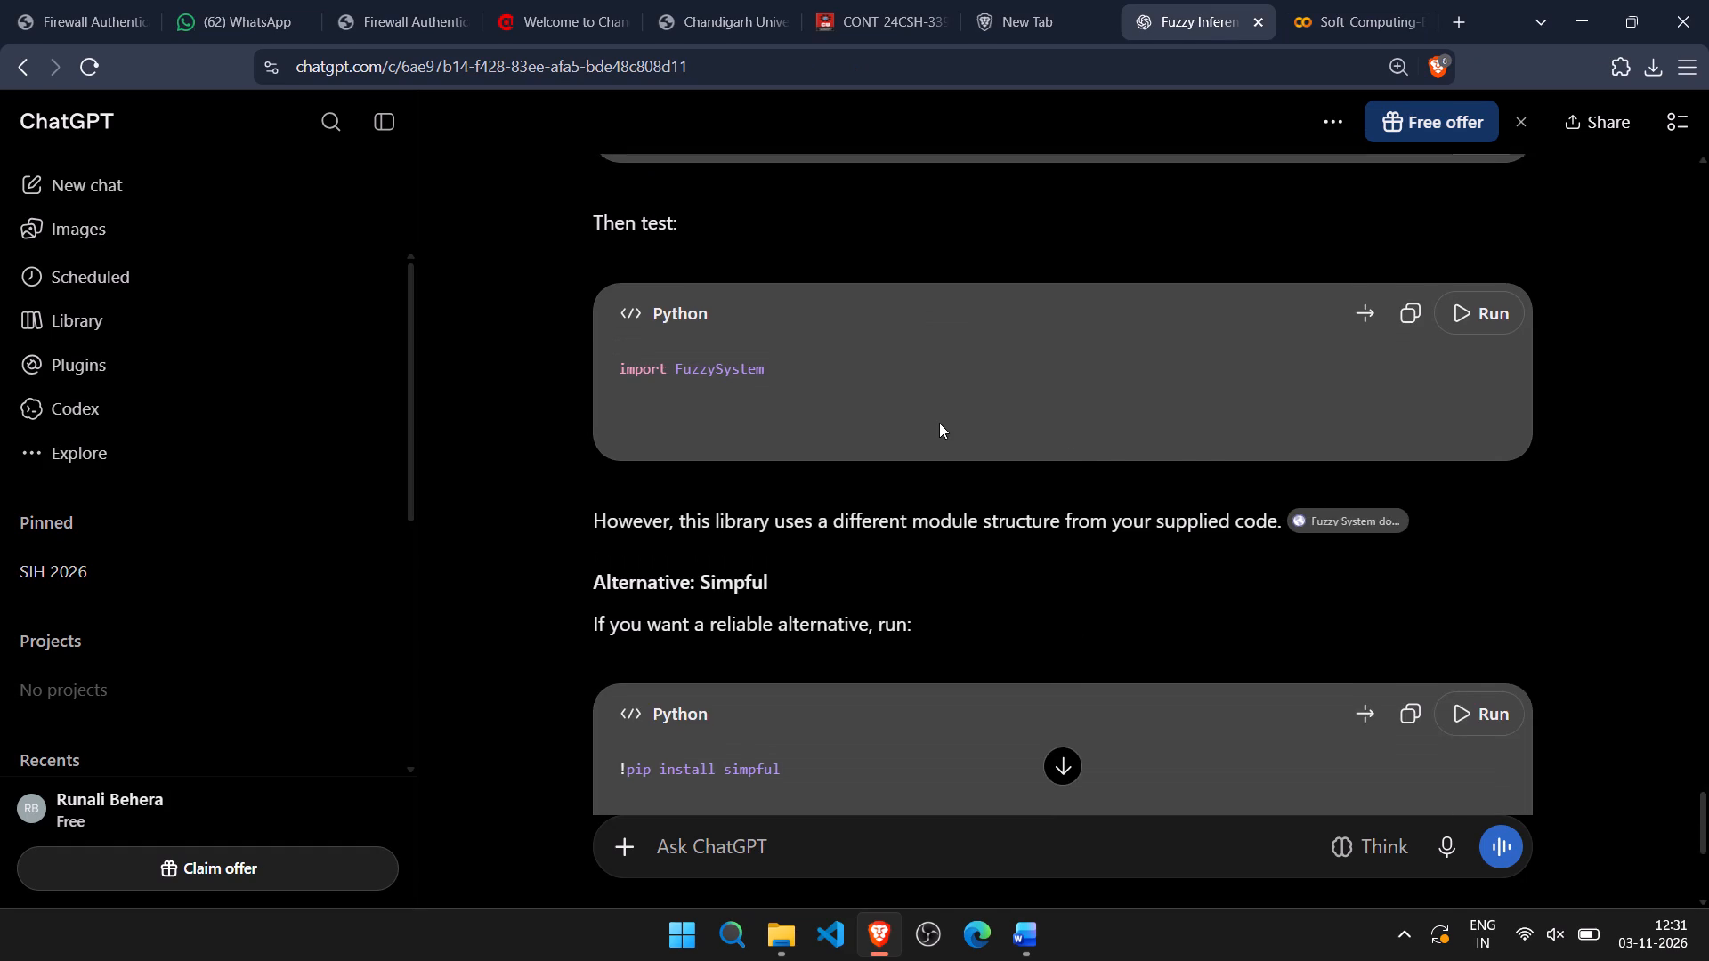
pyautogui.scroll(-2, 939, 423)
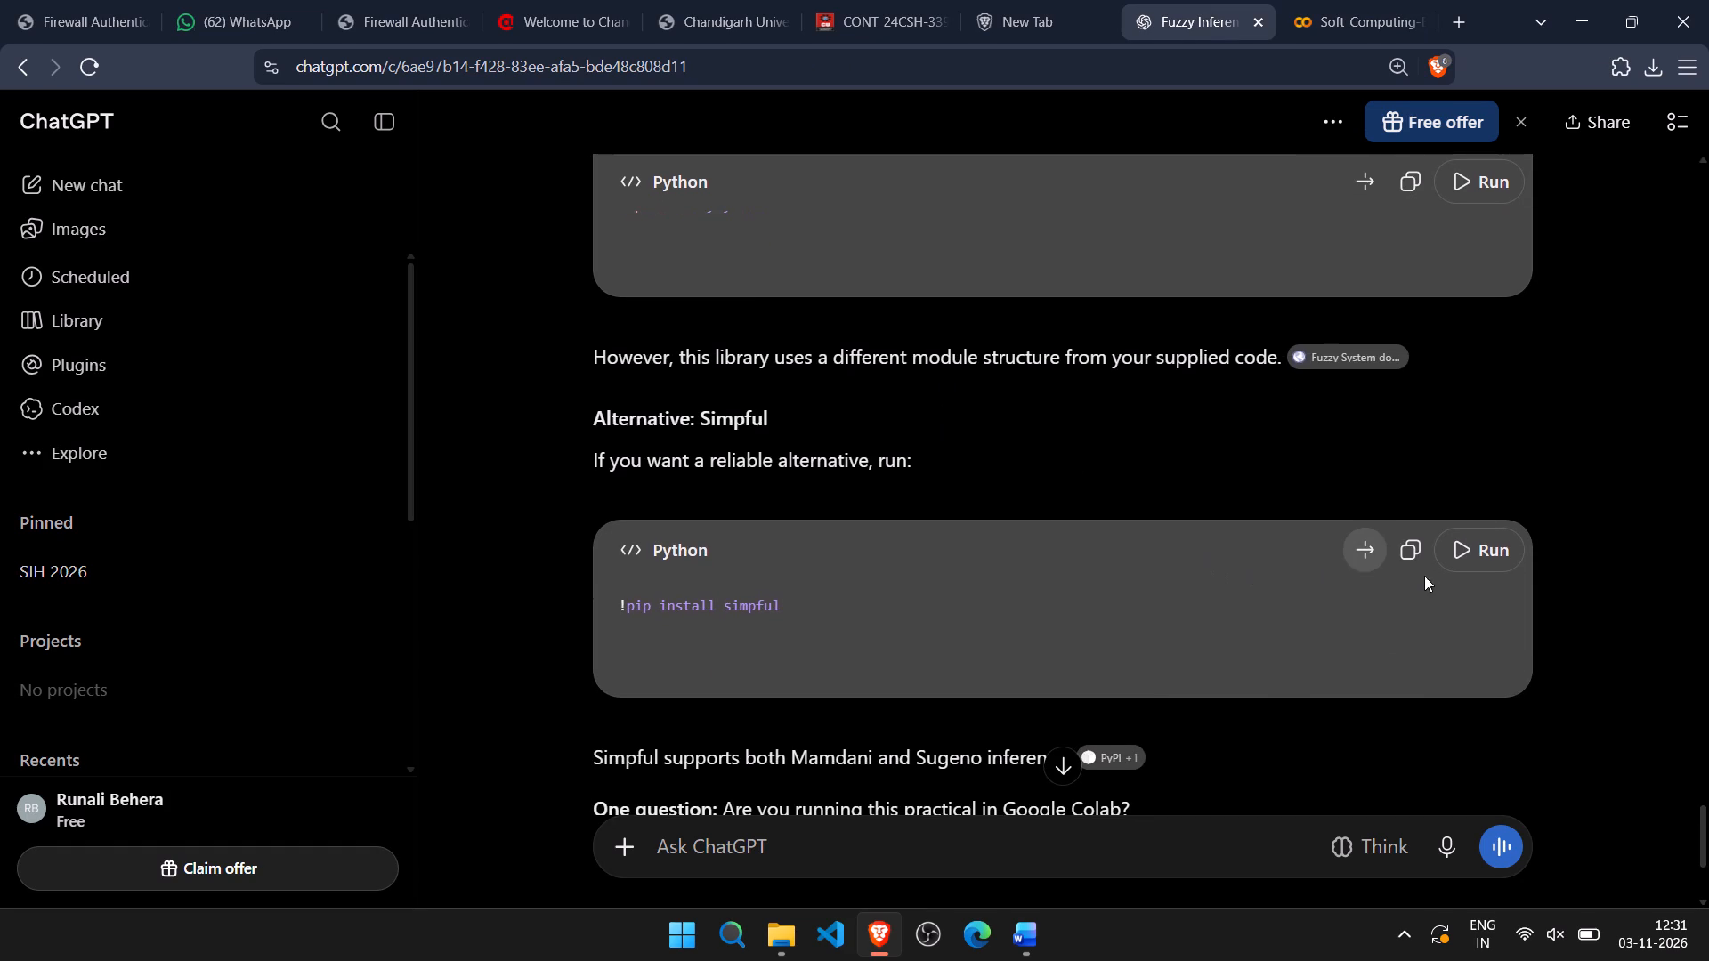
pyautogui.click(1409, 553)
pyautogui.click(1342, 15)
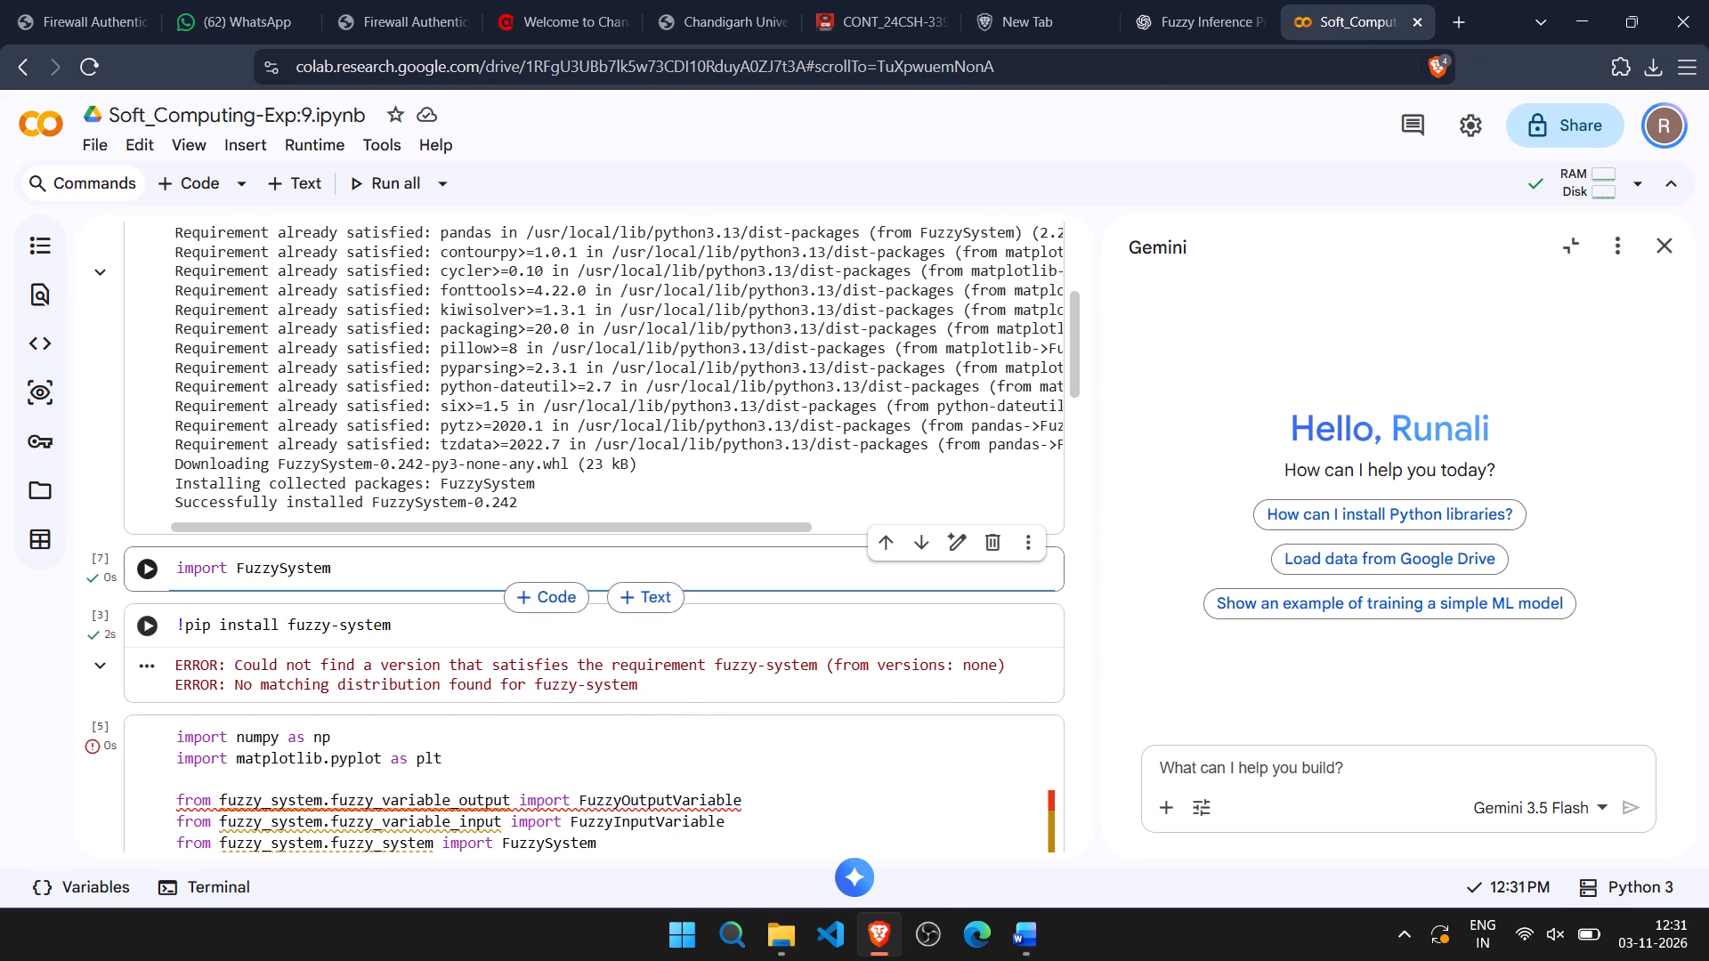
pyautogui.click(555, 605)
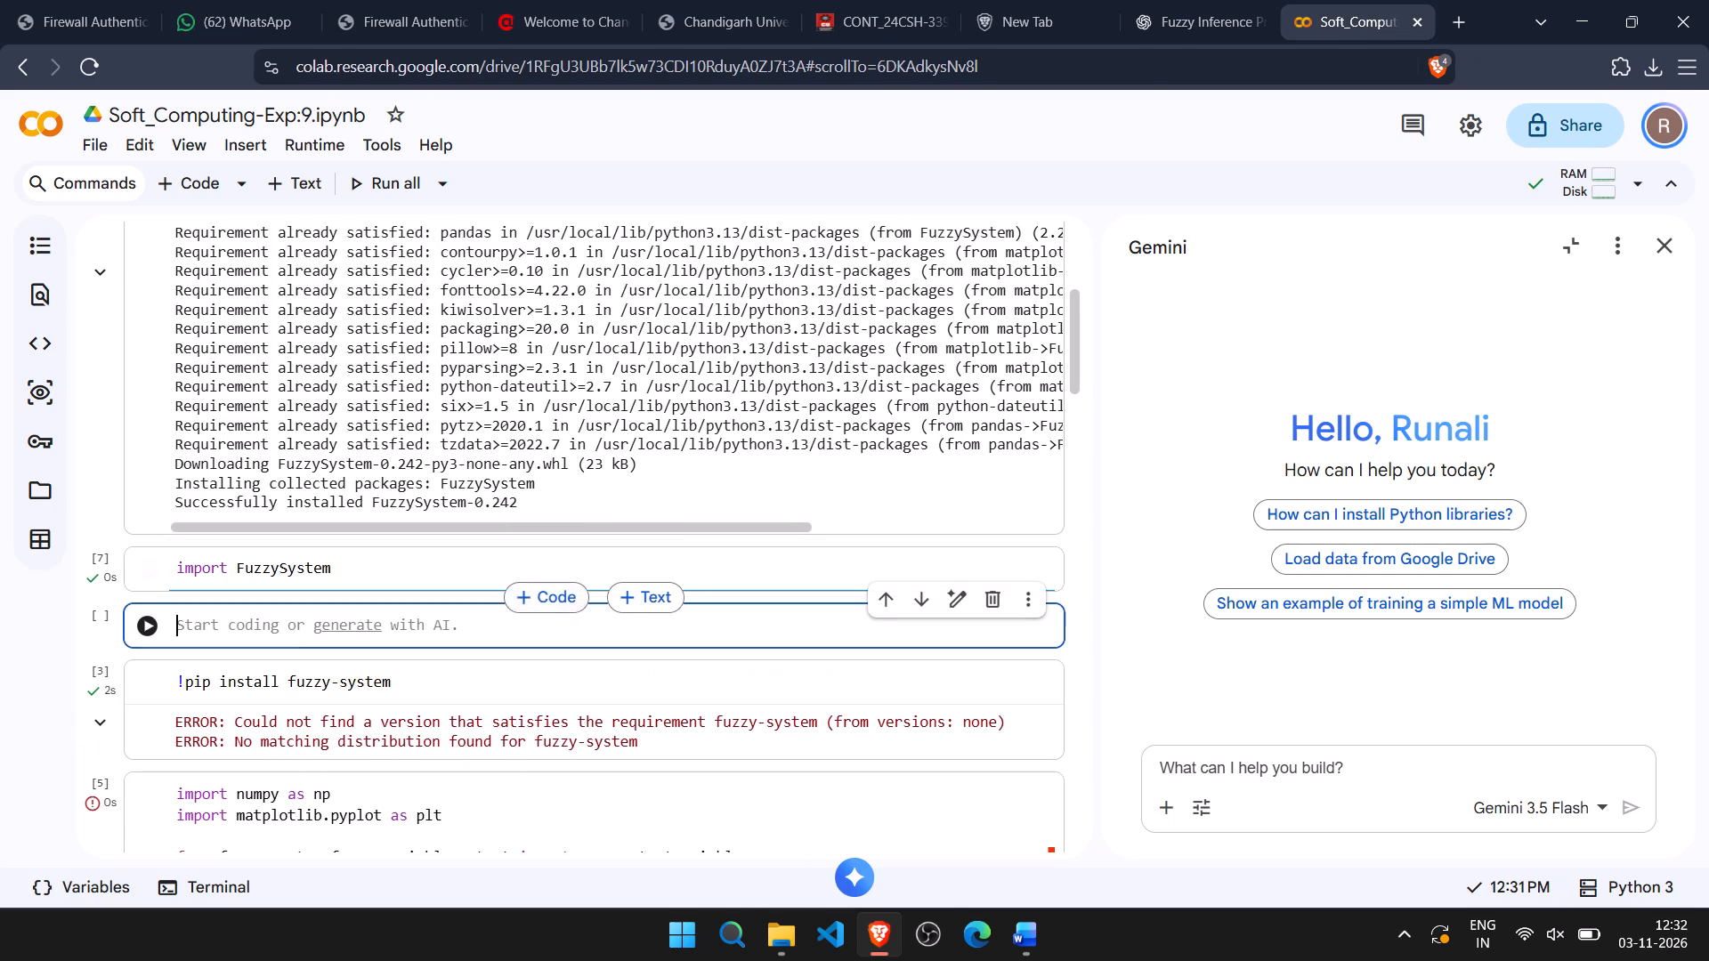
pyautogui.hotkey('ctrl', 'v')
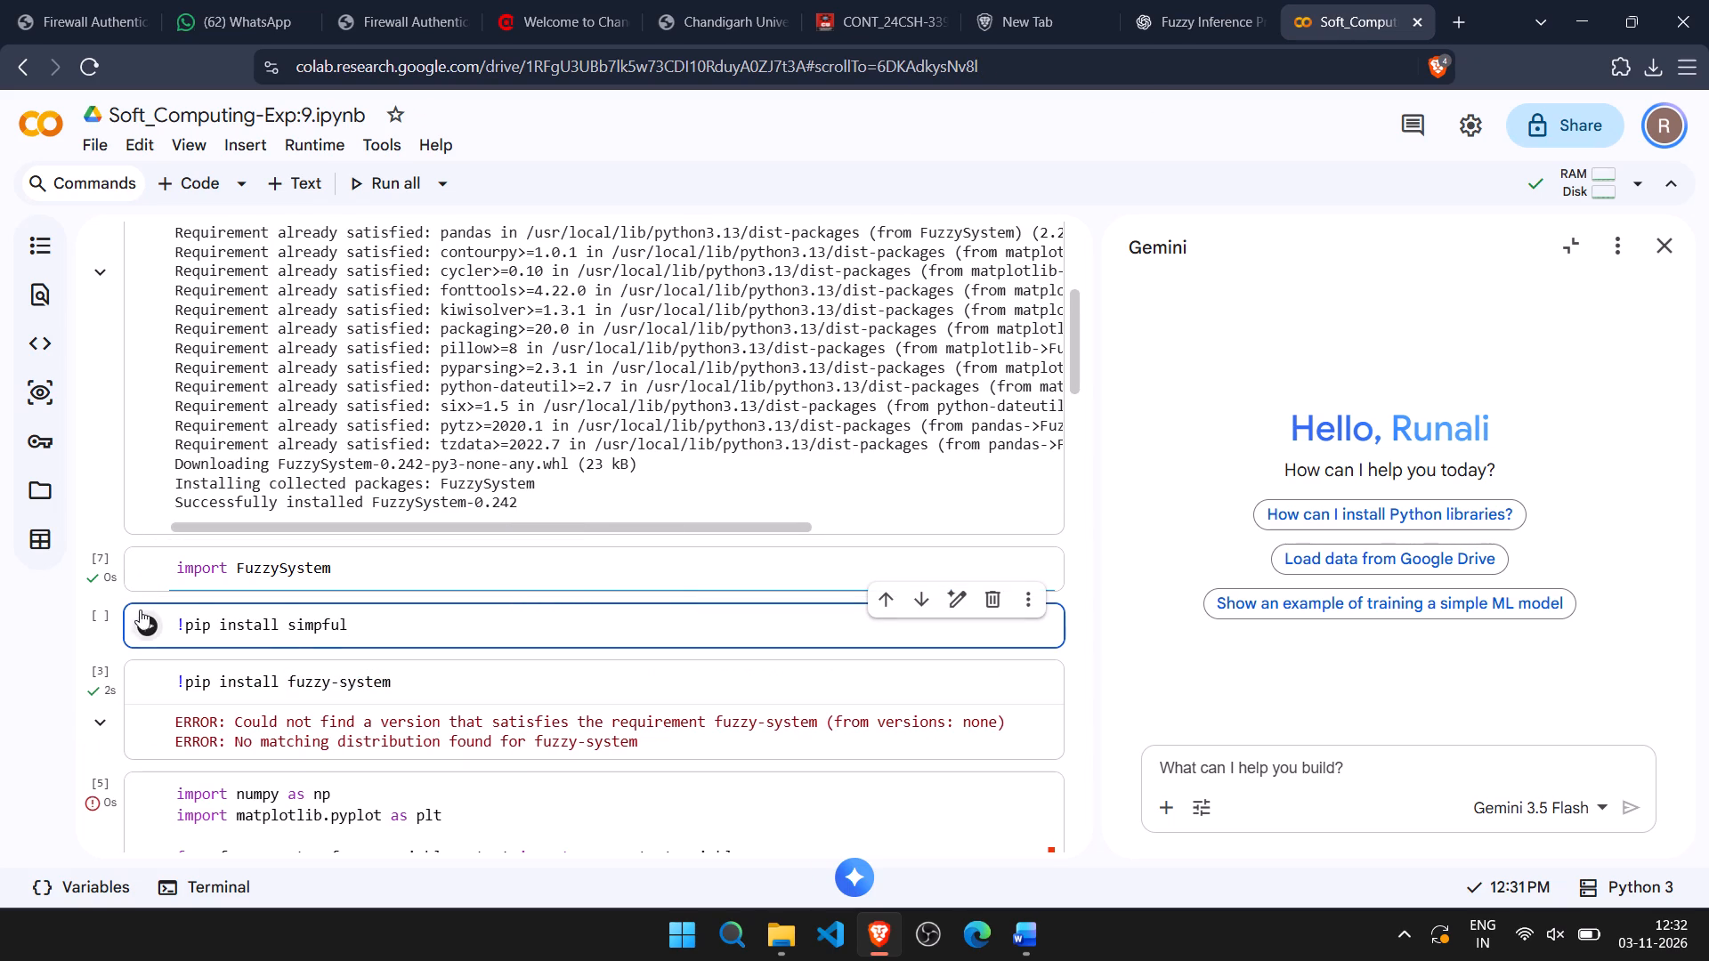
pyautogui.click(139, 610)
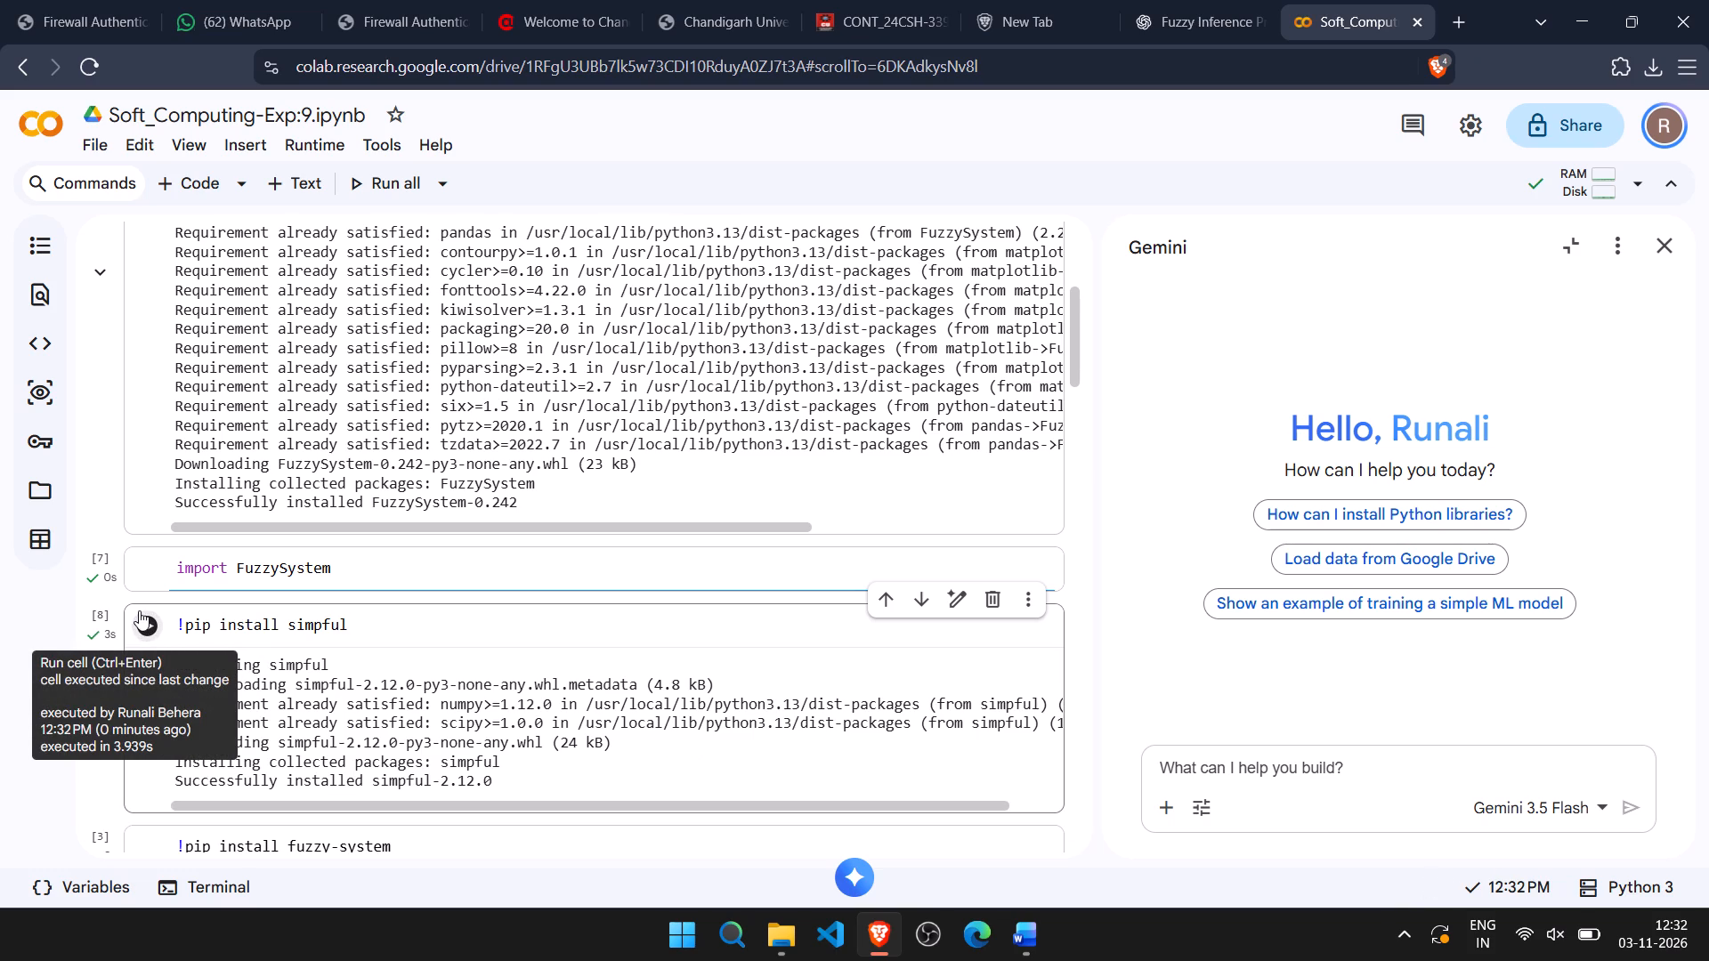
# Rerun the motor speed program cell in the Colab notebook.
pyautogui.scroll(-2, 139, 610)
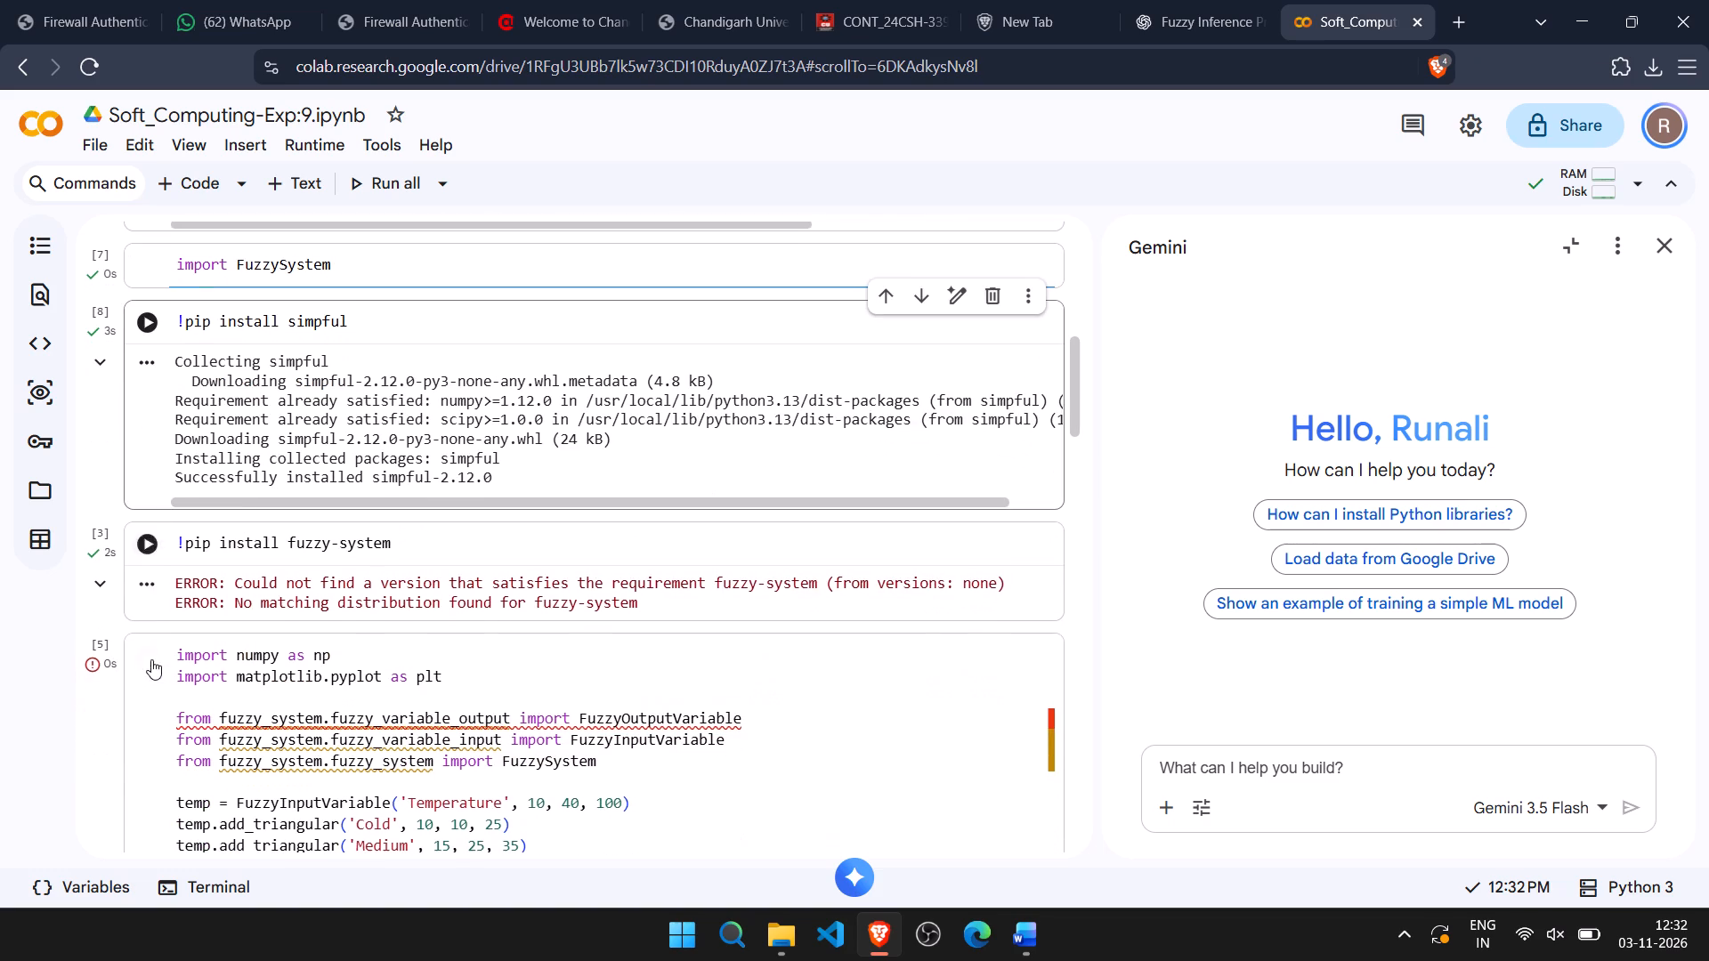
pyautogui.click(151, 665)
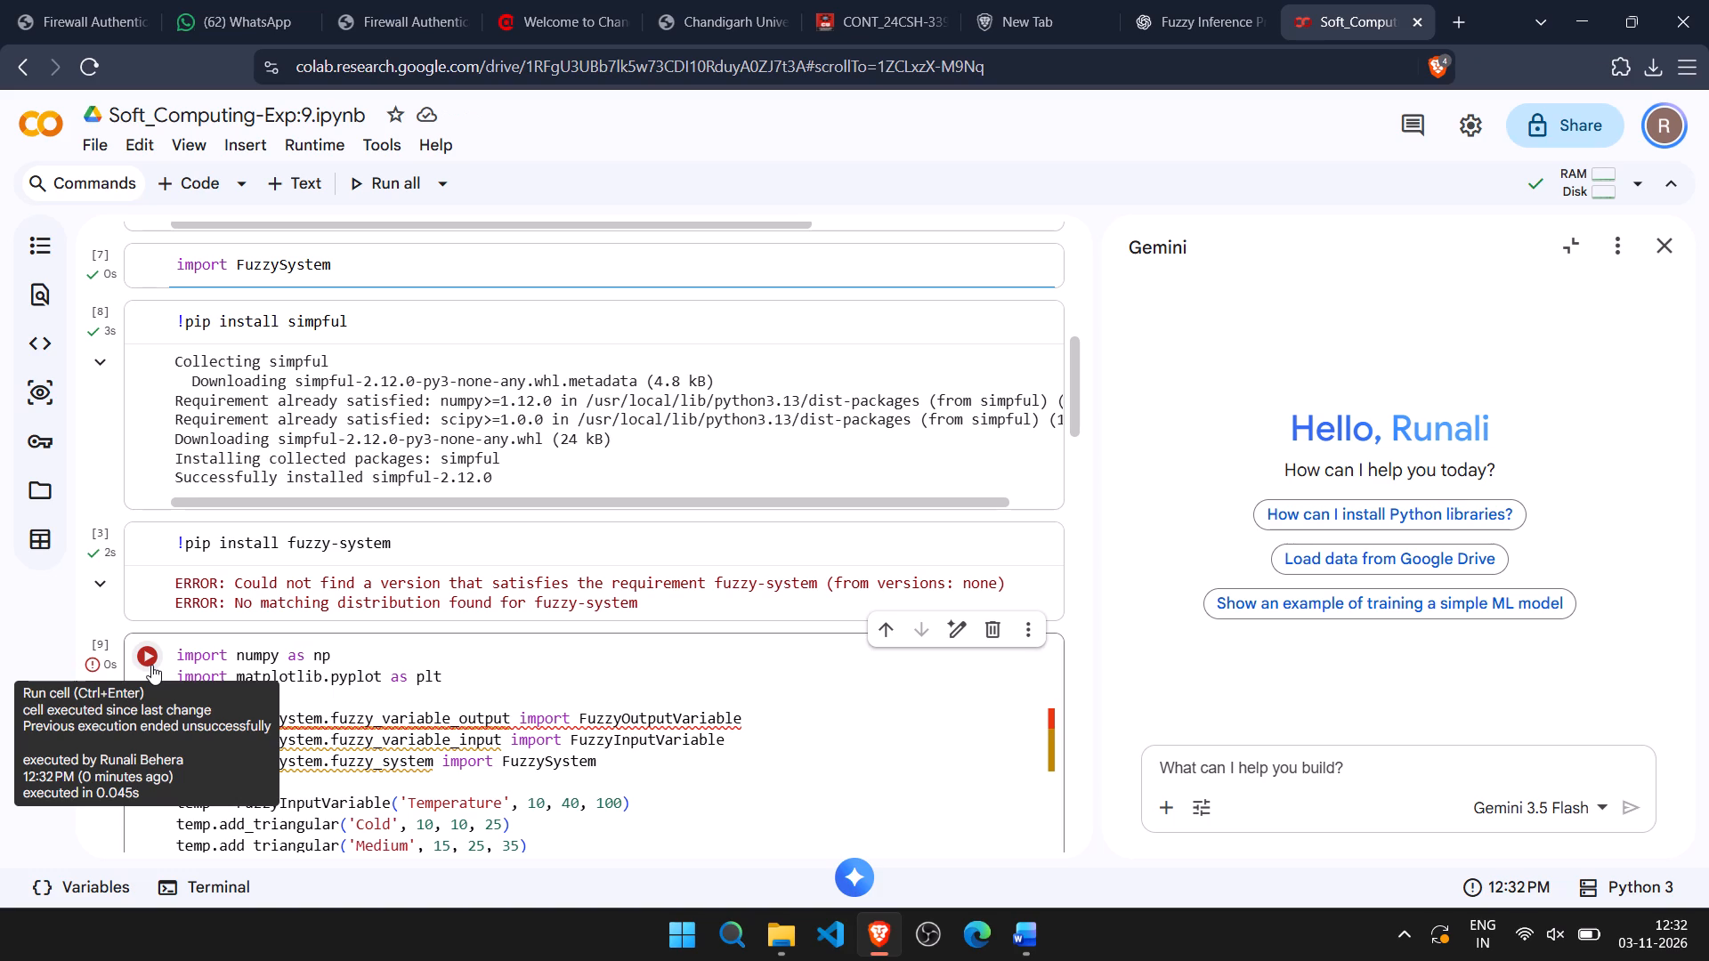
pyautogui.scroll(-2, 431, 587)
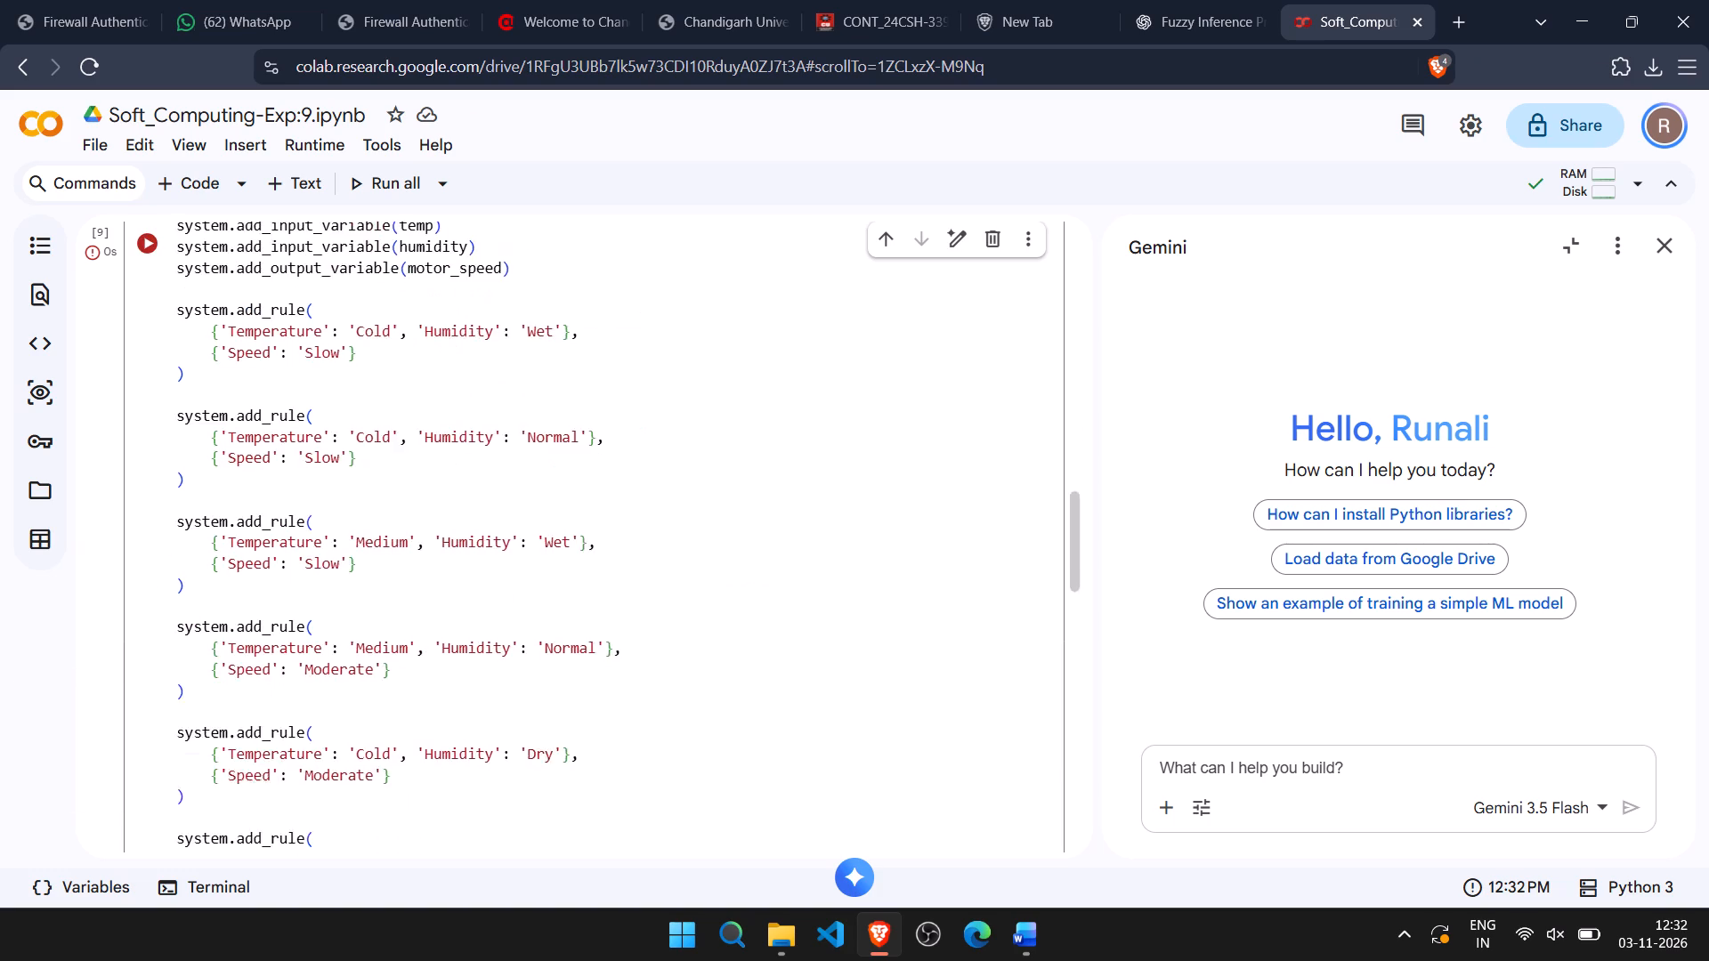
pyautogui.scroll(-7, 431, 587)
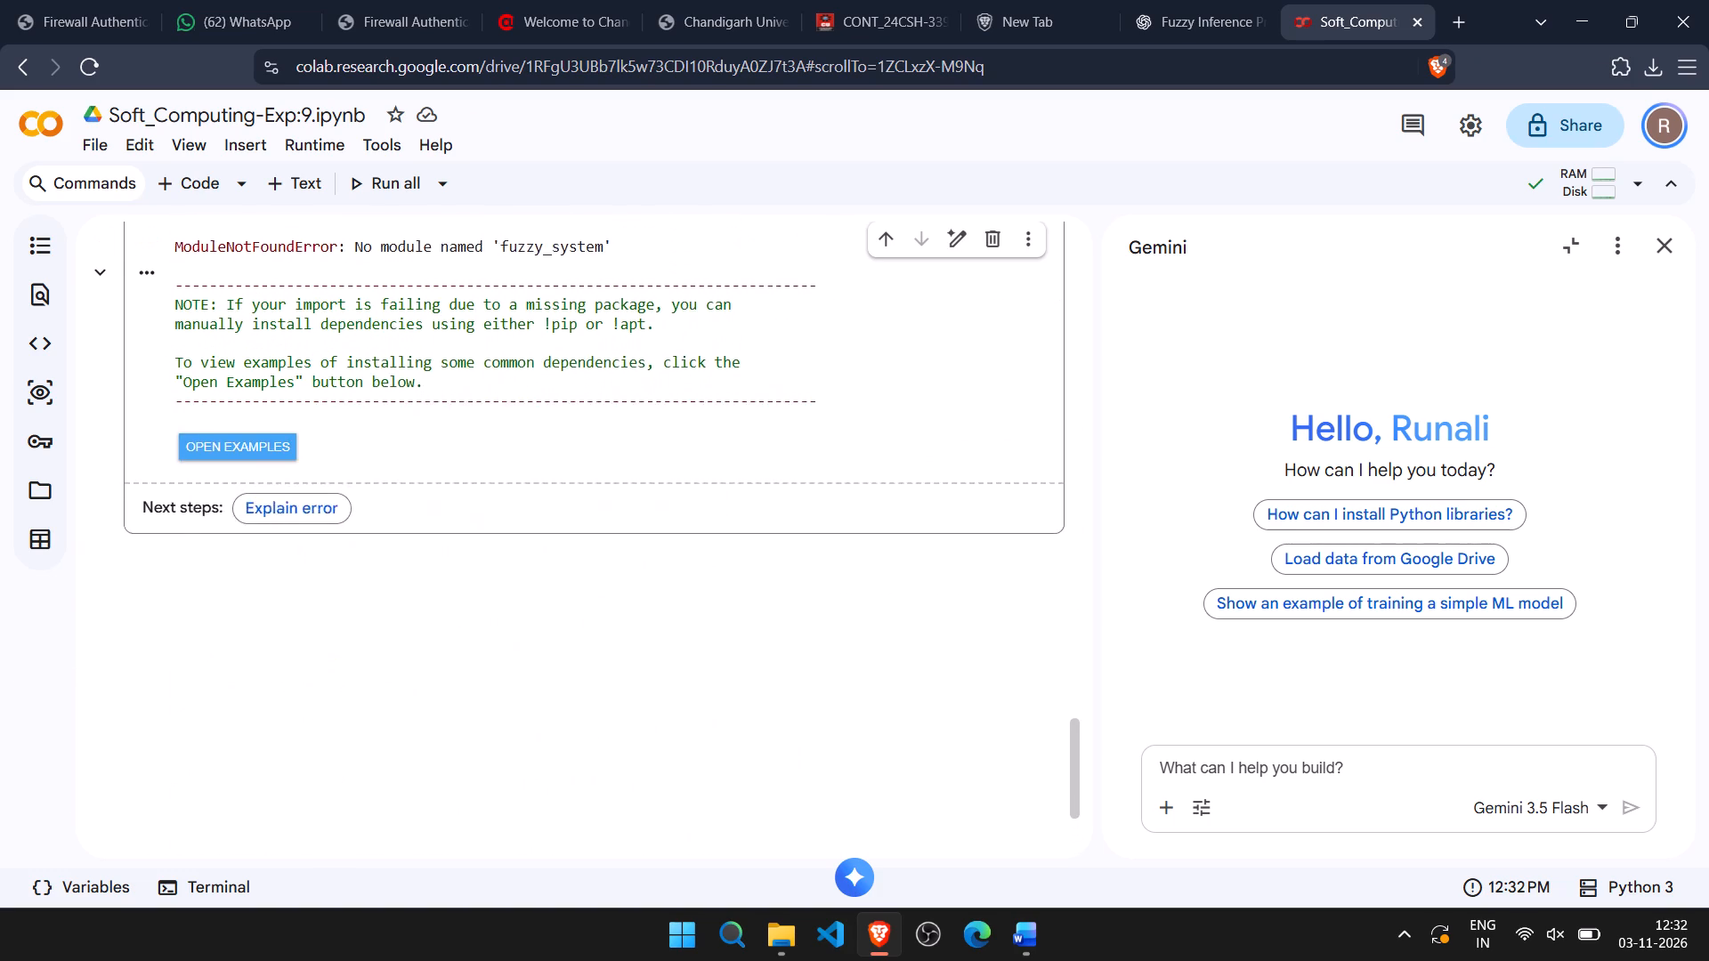
pyautogui.scroll(-3, 431, 587)
pyautogui.scroll(1, 274, 542)
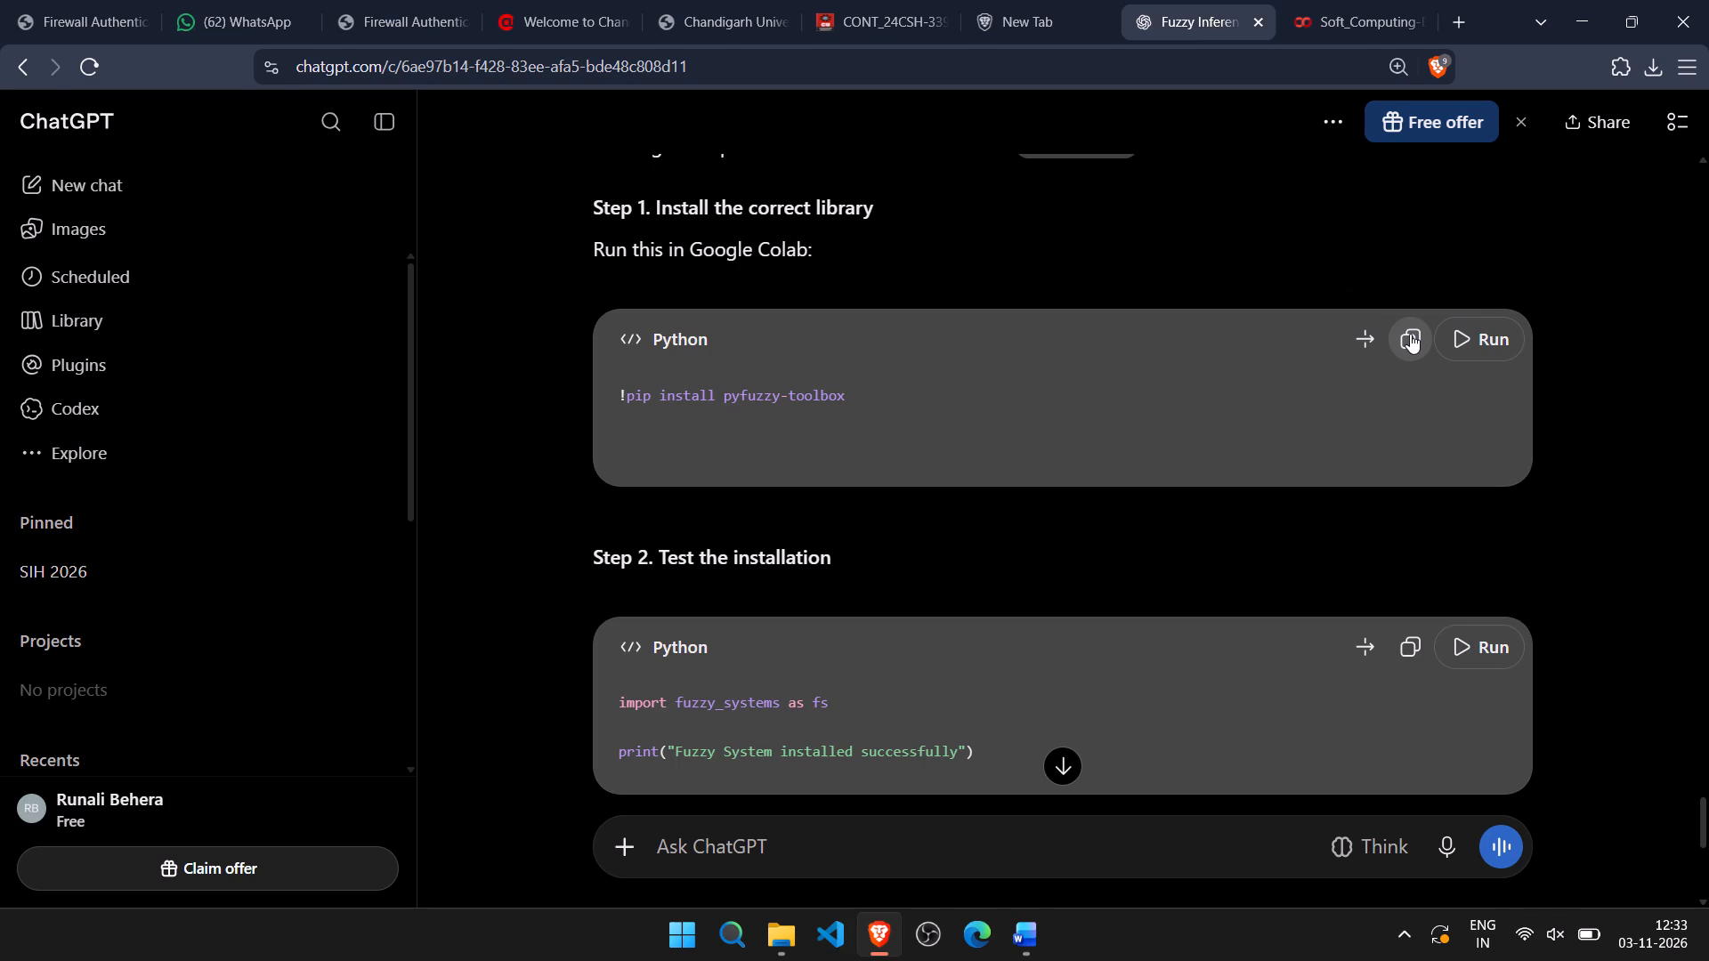
# Return to the Colab notebook, paste the copied pyfuzzy-toolbox install command into a new cell directly above the motor speed program, and run it.
pyautogui.click(1365, 5)
pyautogui.scroll(10, 342, 435)
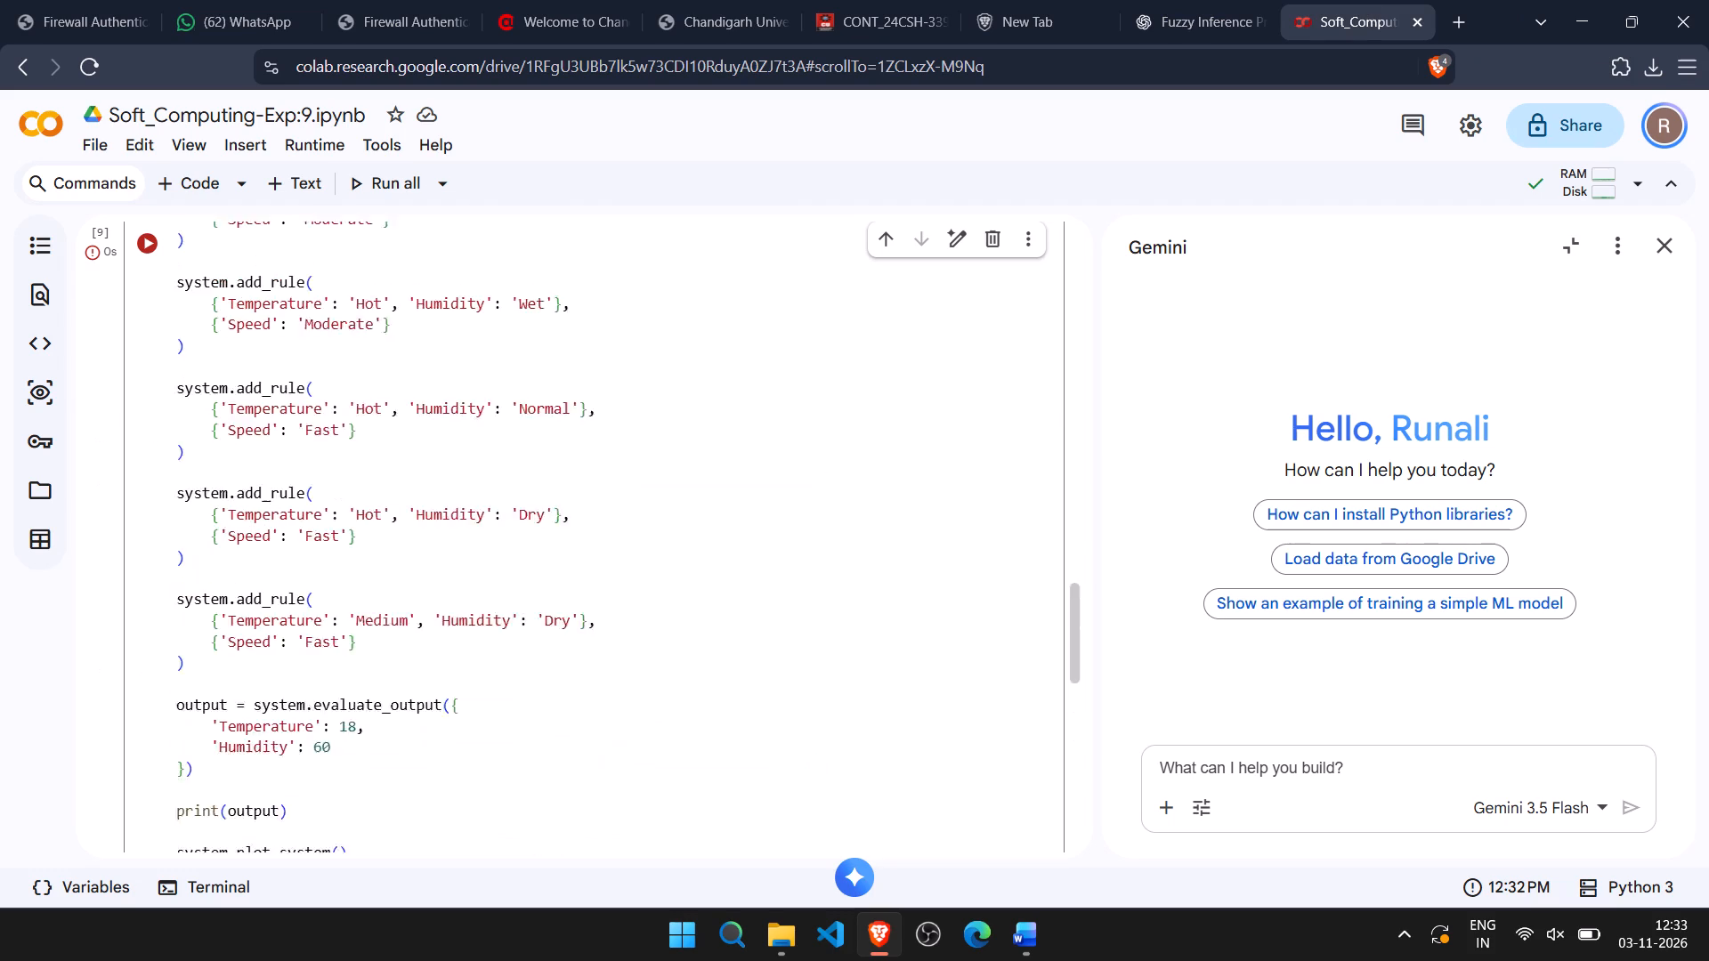
pyautogui.scroll(-1, 342, 435)
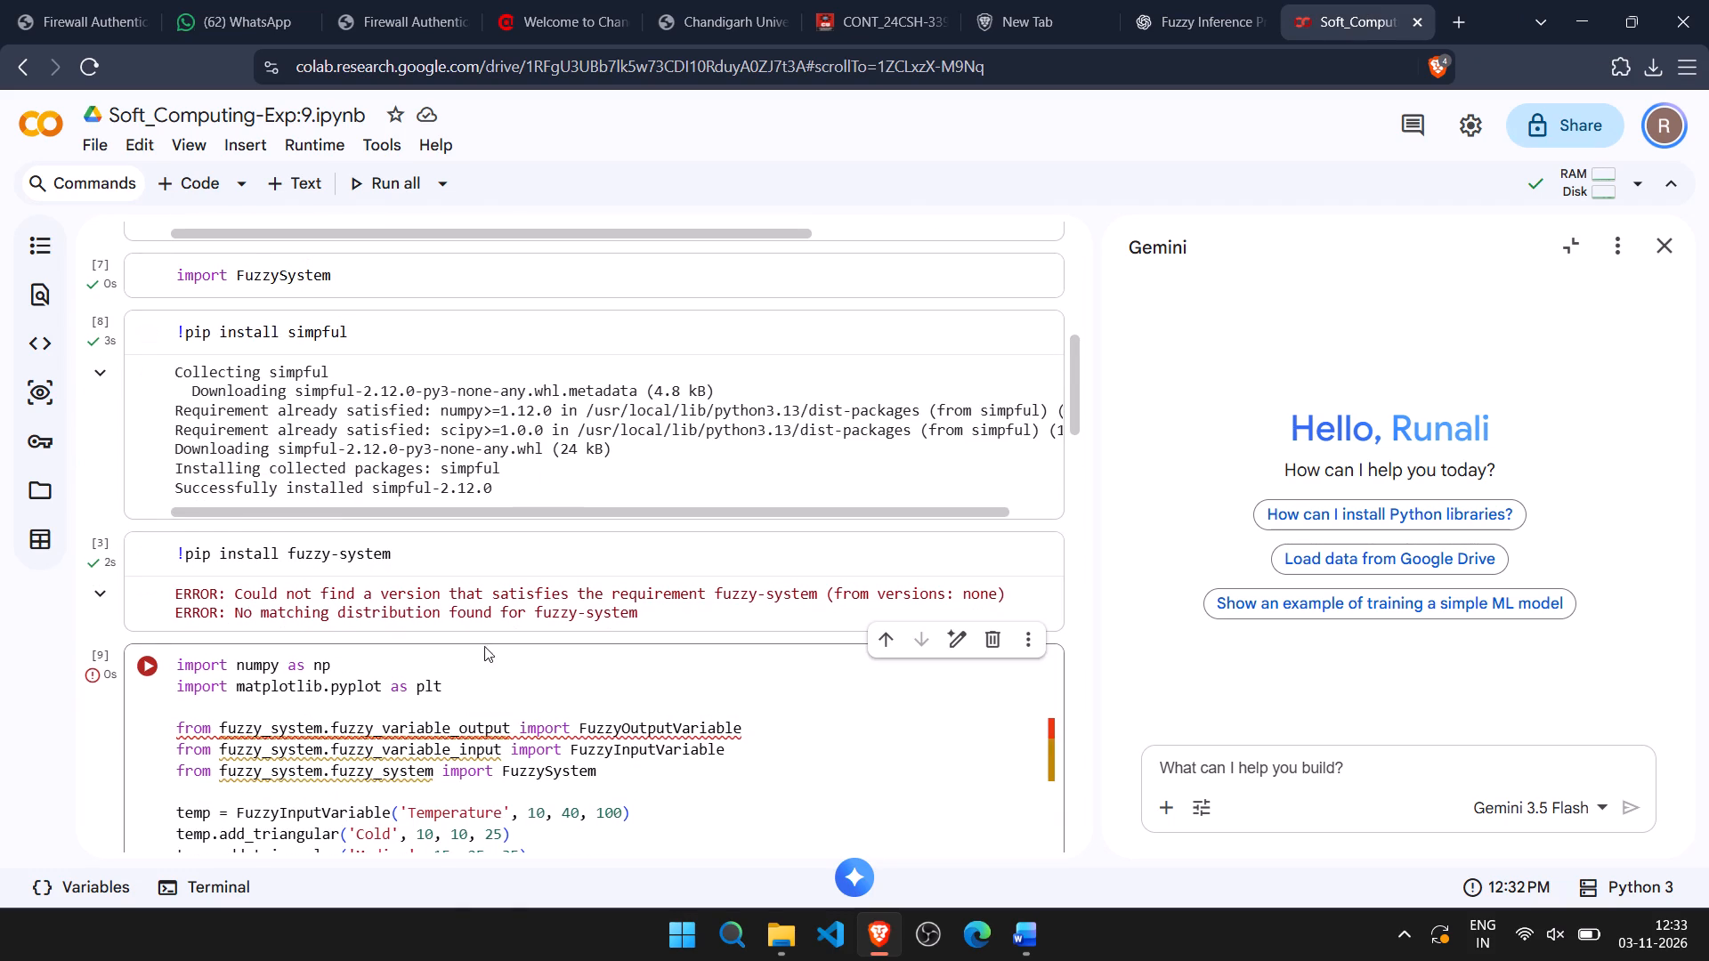
pyautogui.click(547, 638)
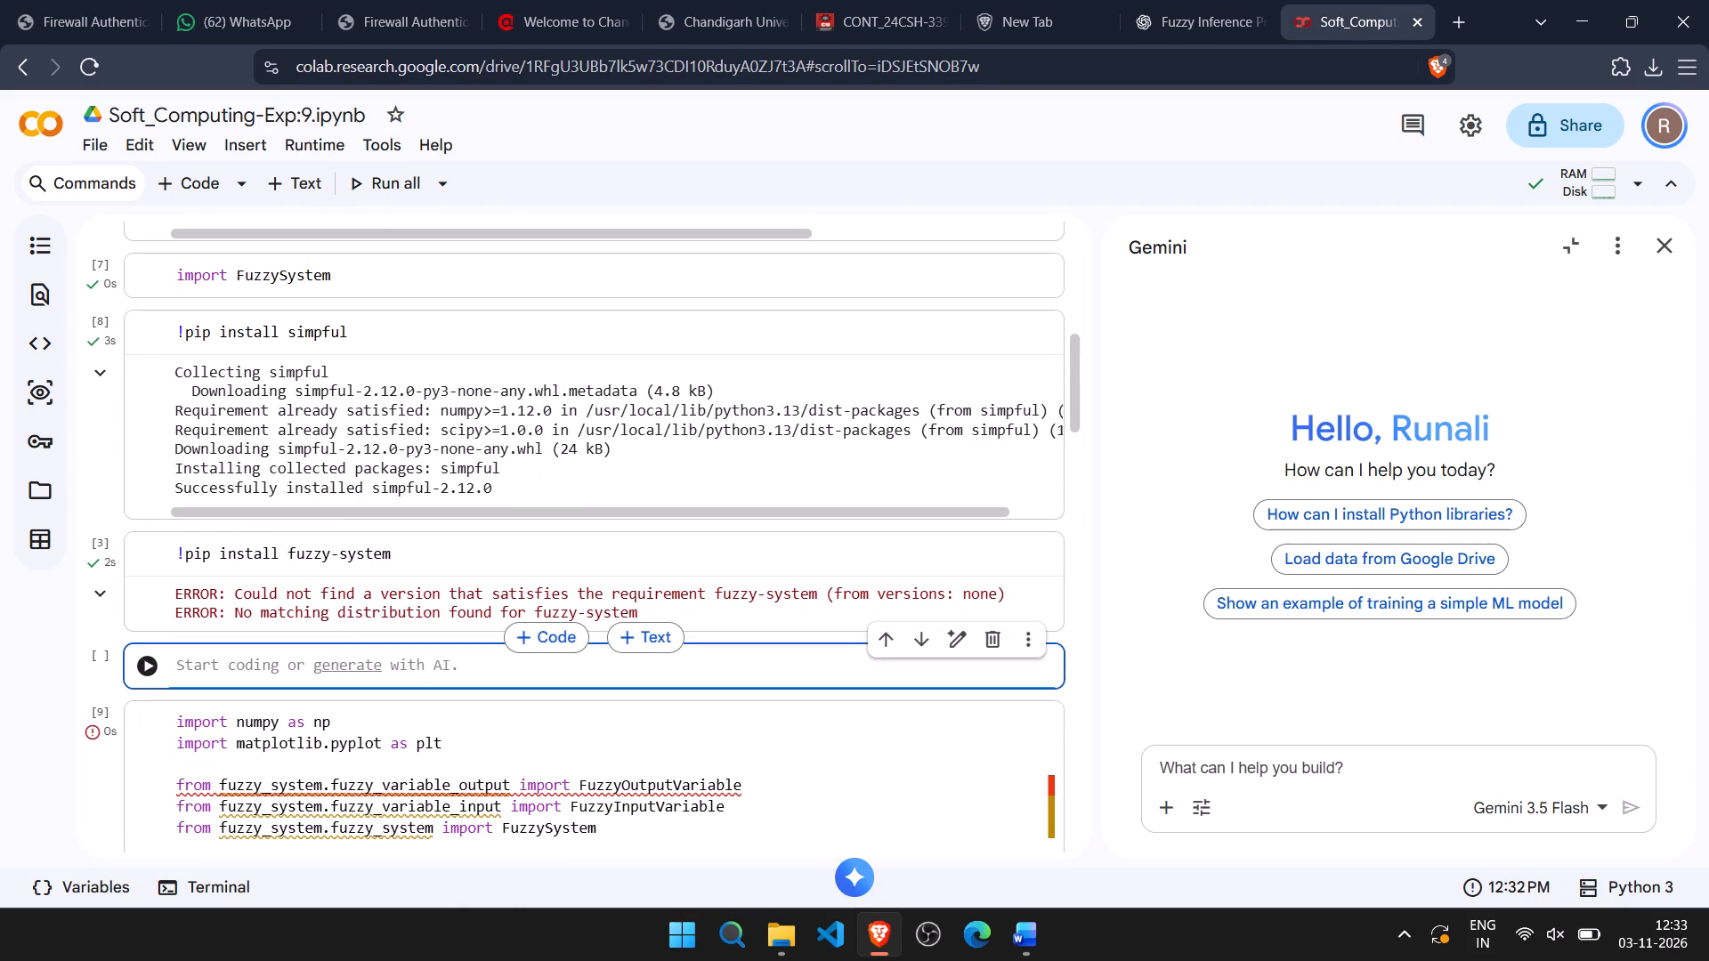
pyautogui.hotkey('ctrl', 'v')
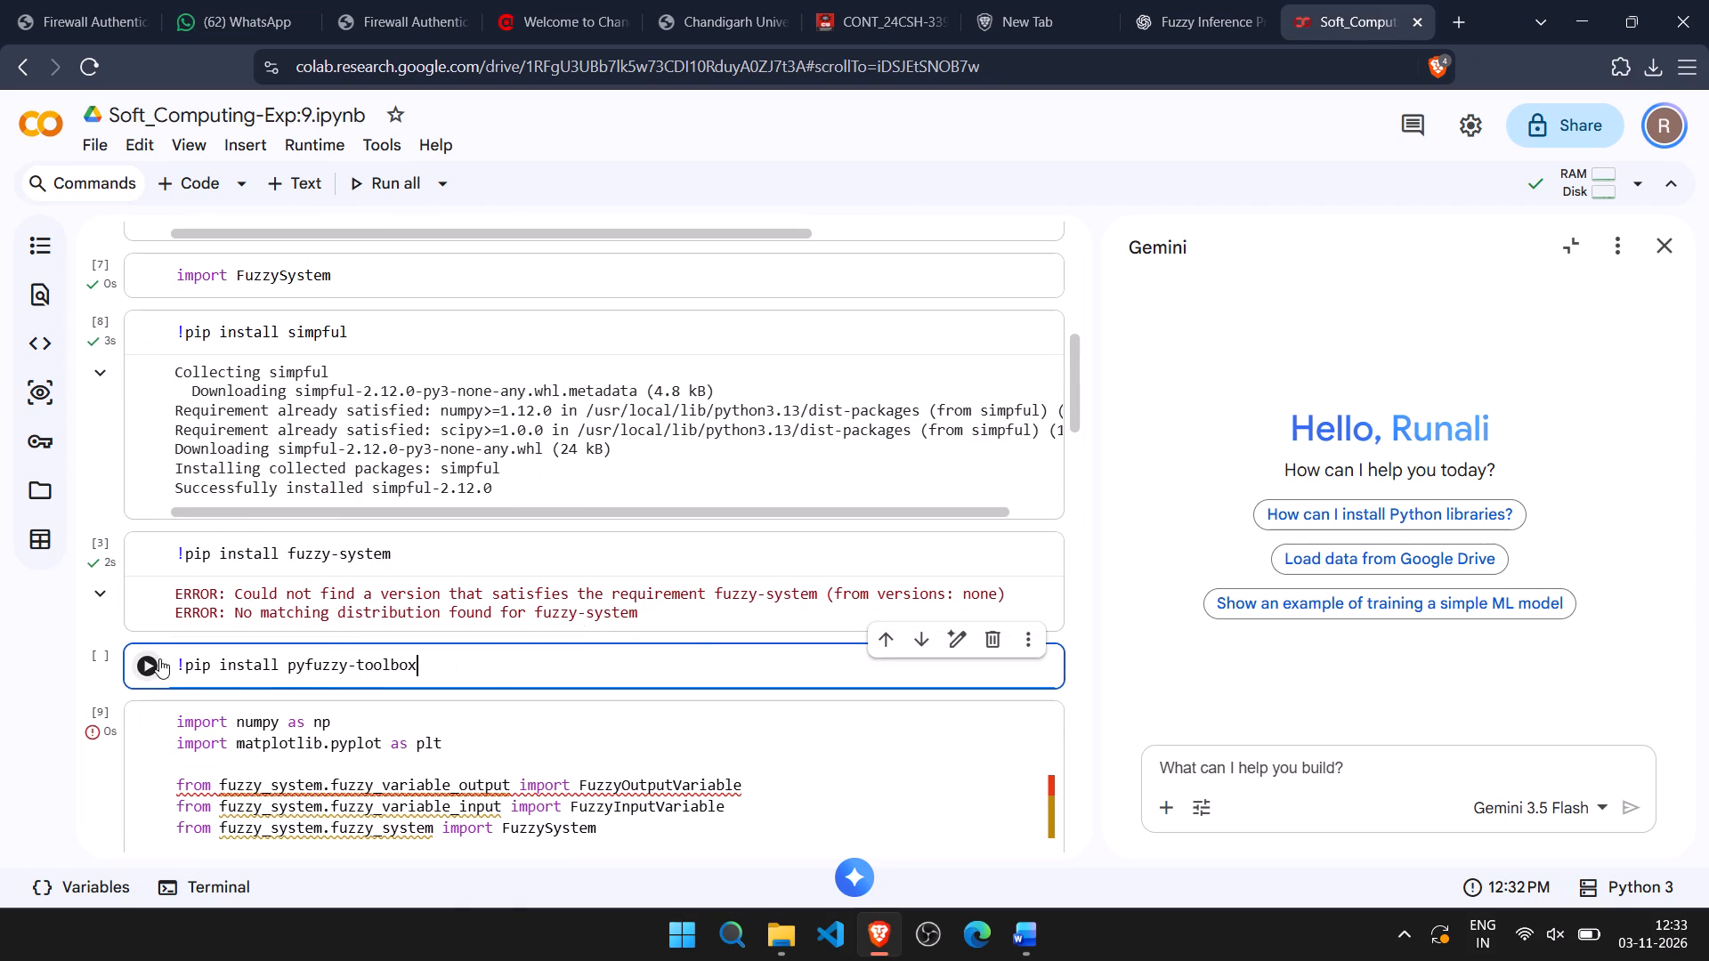
pyautogui.click(154, 658)
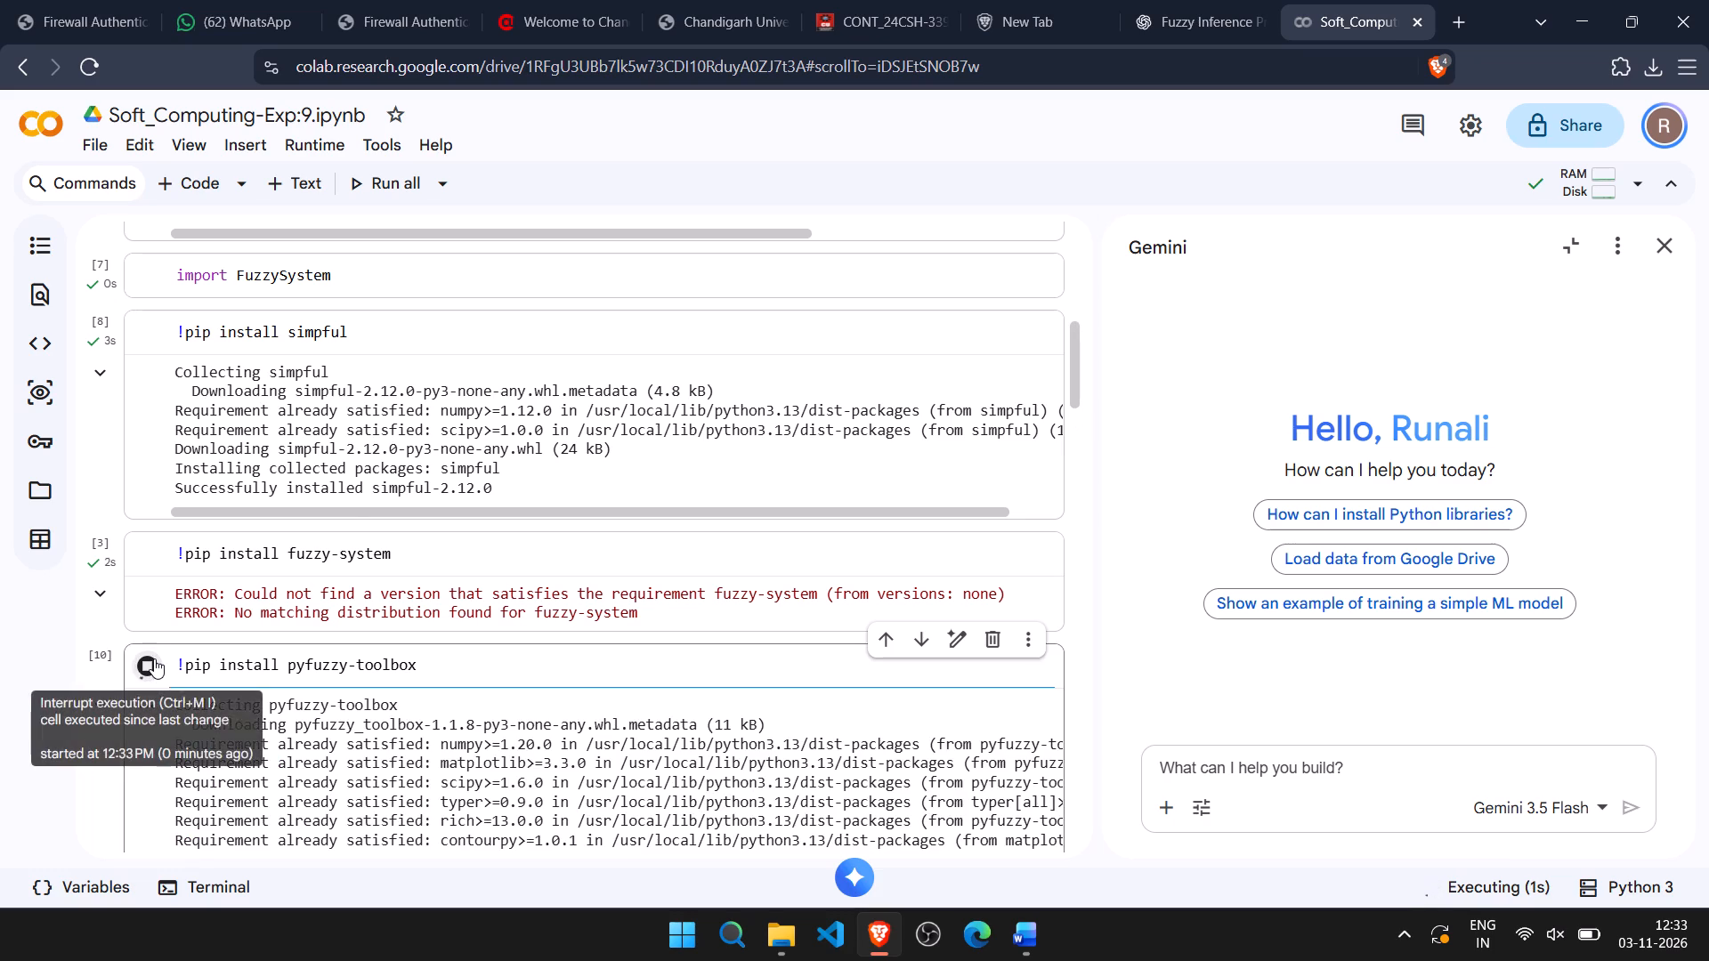
# Rerun the motor speed program cell below the pyfuzzy-toolbox install cell.
pyautogui.scroll(-3, 154, 658)
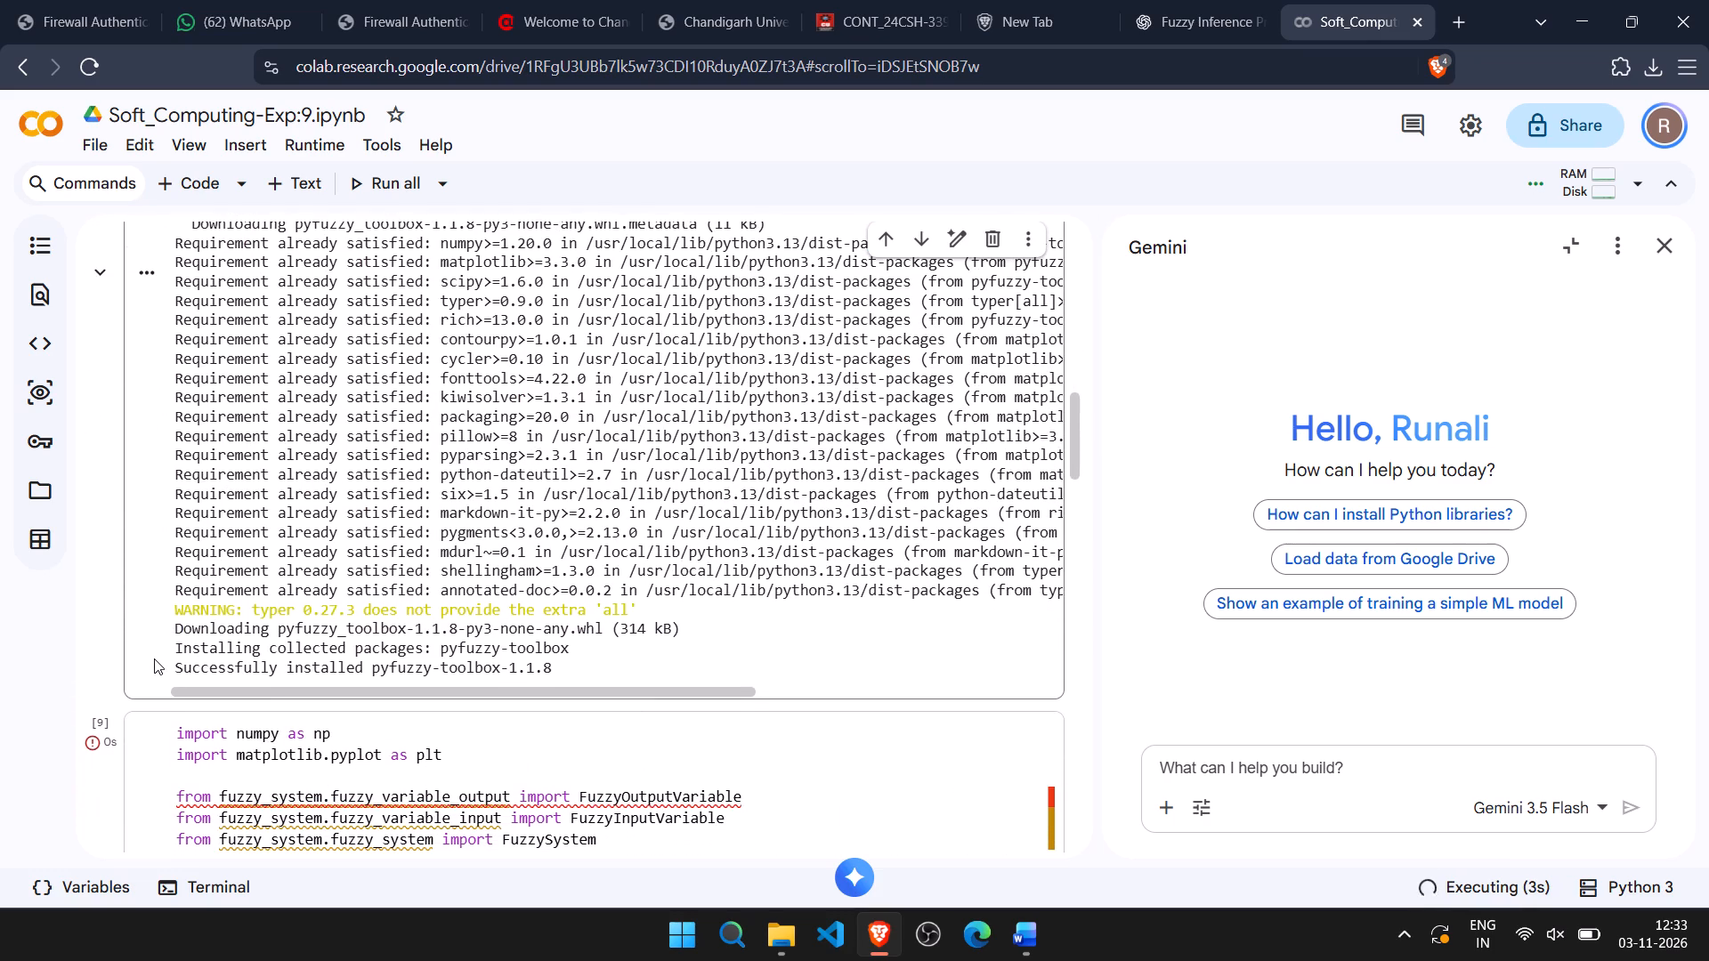
pyautogui.scroll(-2, 154, 658)
pyautogui.click(152, 731)
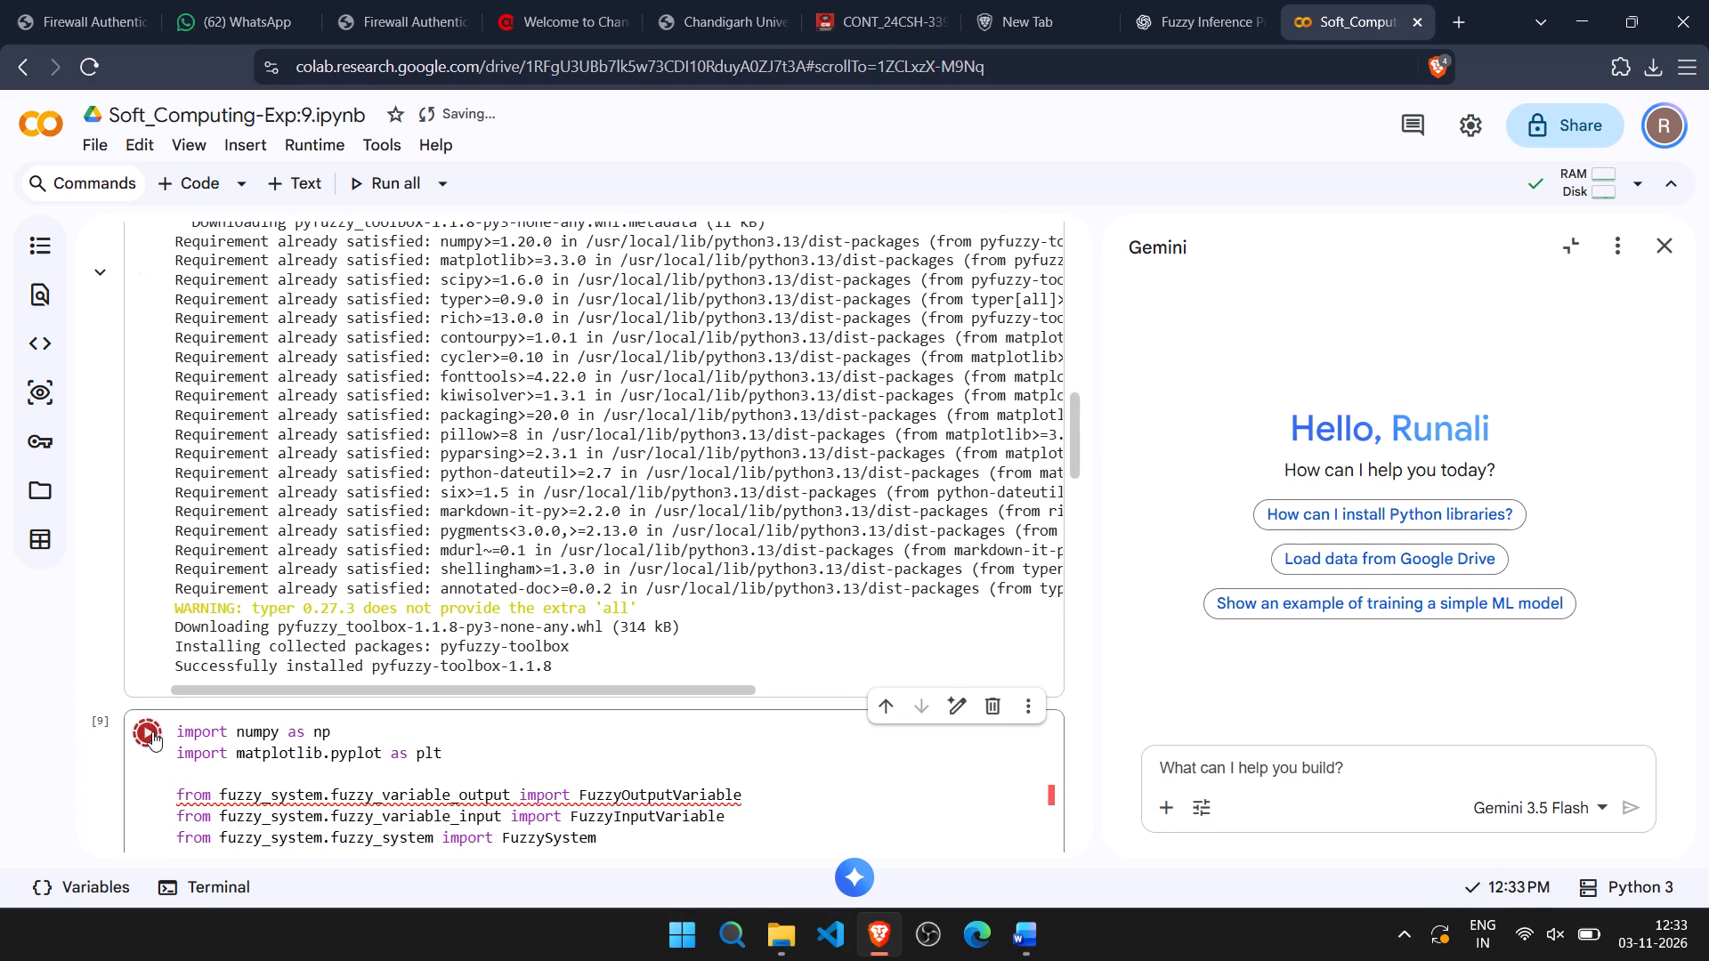
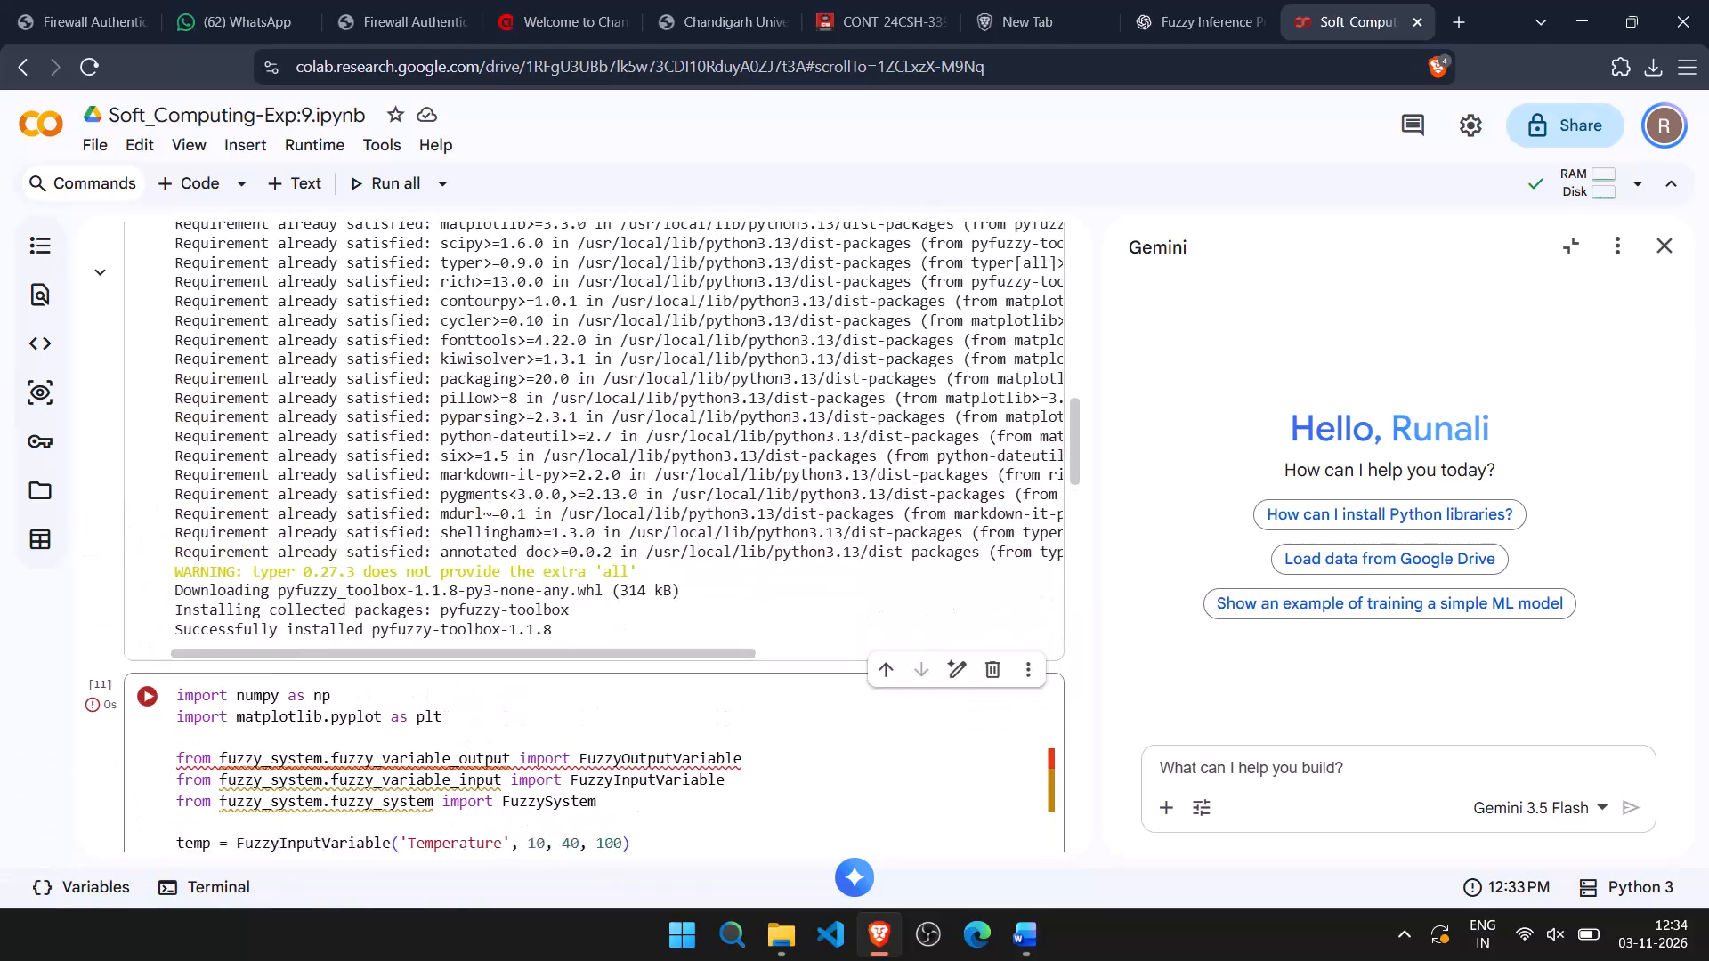
# Rerun the notebook's first cell, which upgrades pip and installs FuzzySystem.
pyautogui.scroll(-1, 511, 759)
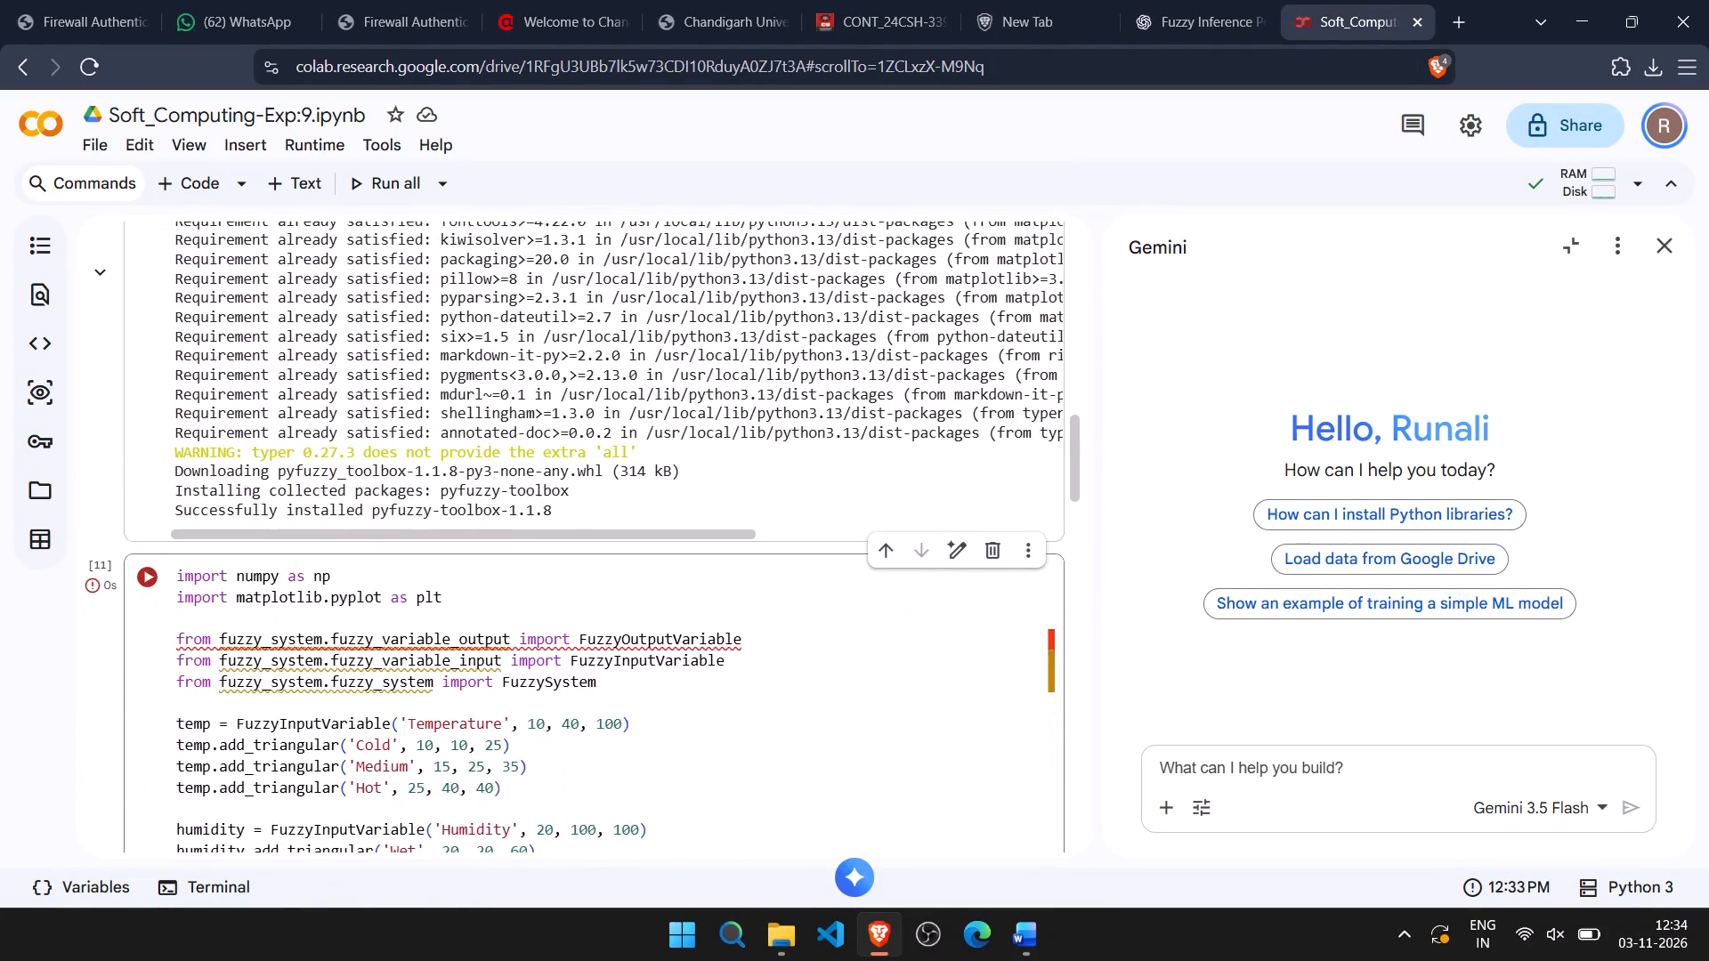
pyautogui.scroll(-4, 511, 759)
pyautogui.scroll(16, 511, 759)
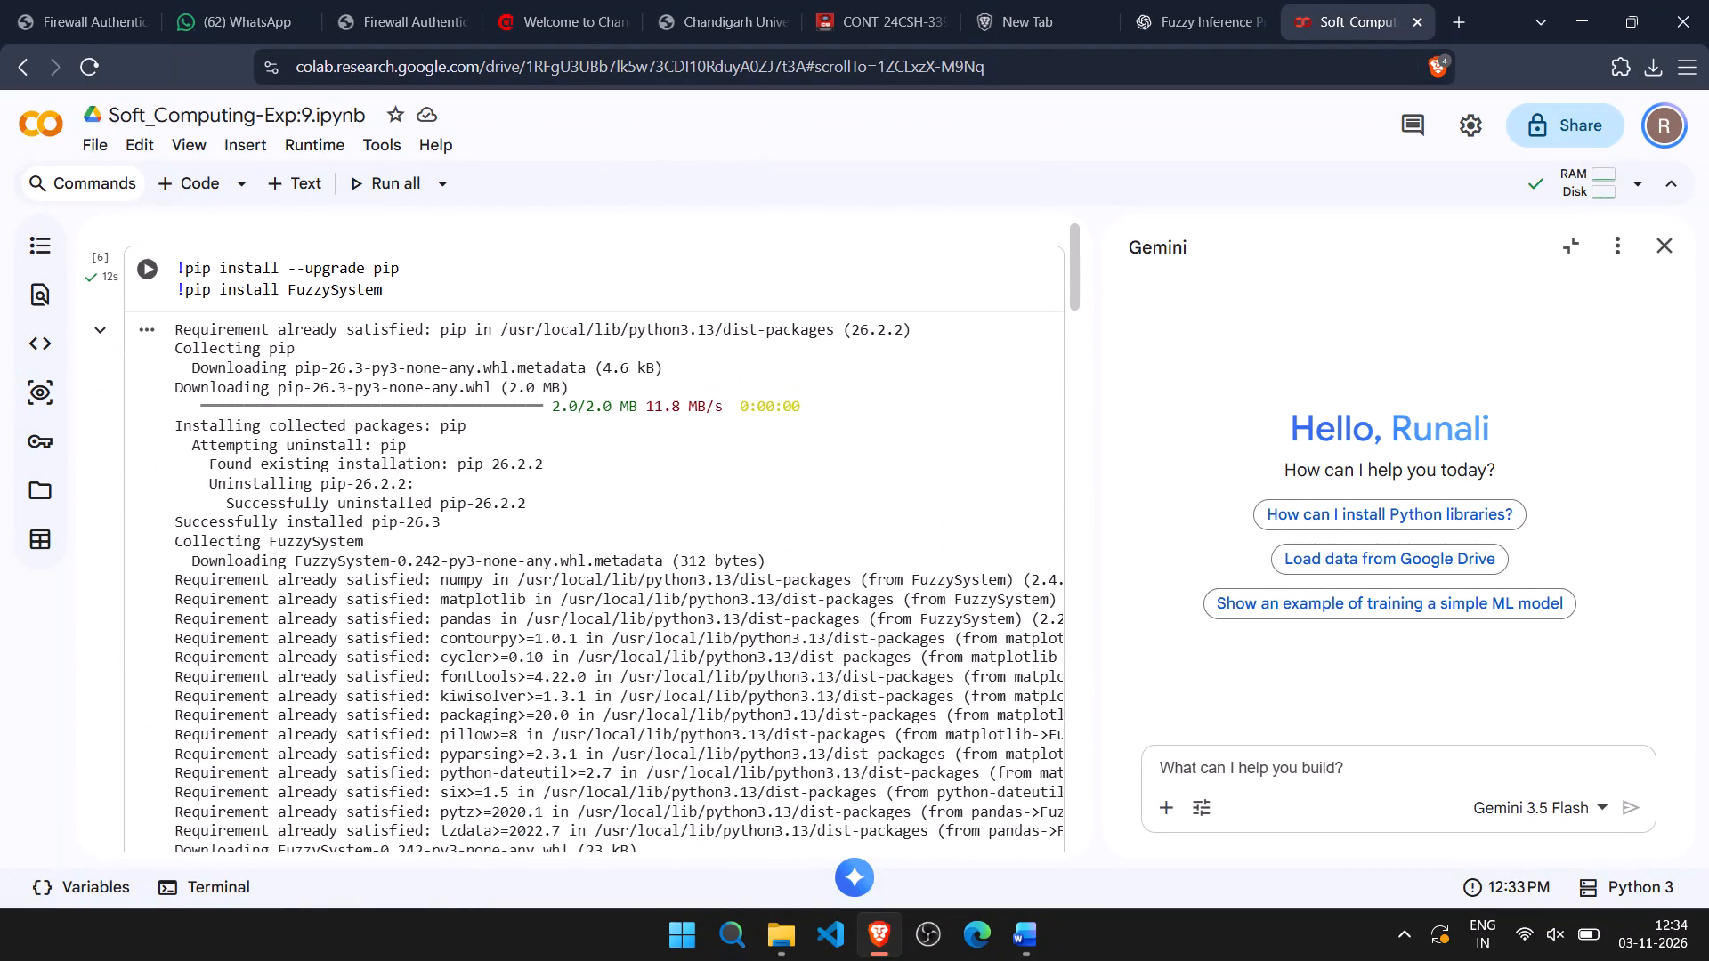
pyautogui.click(145, 271)
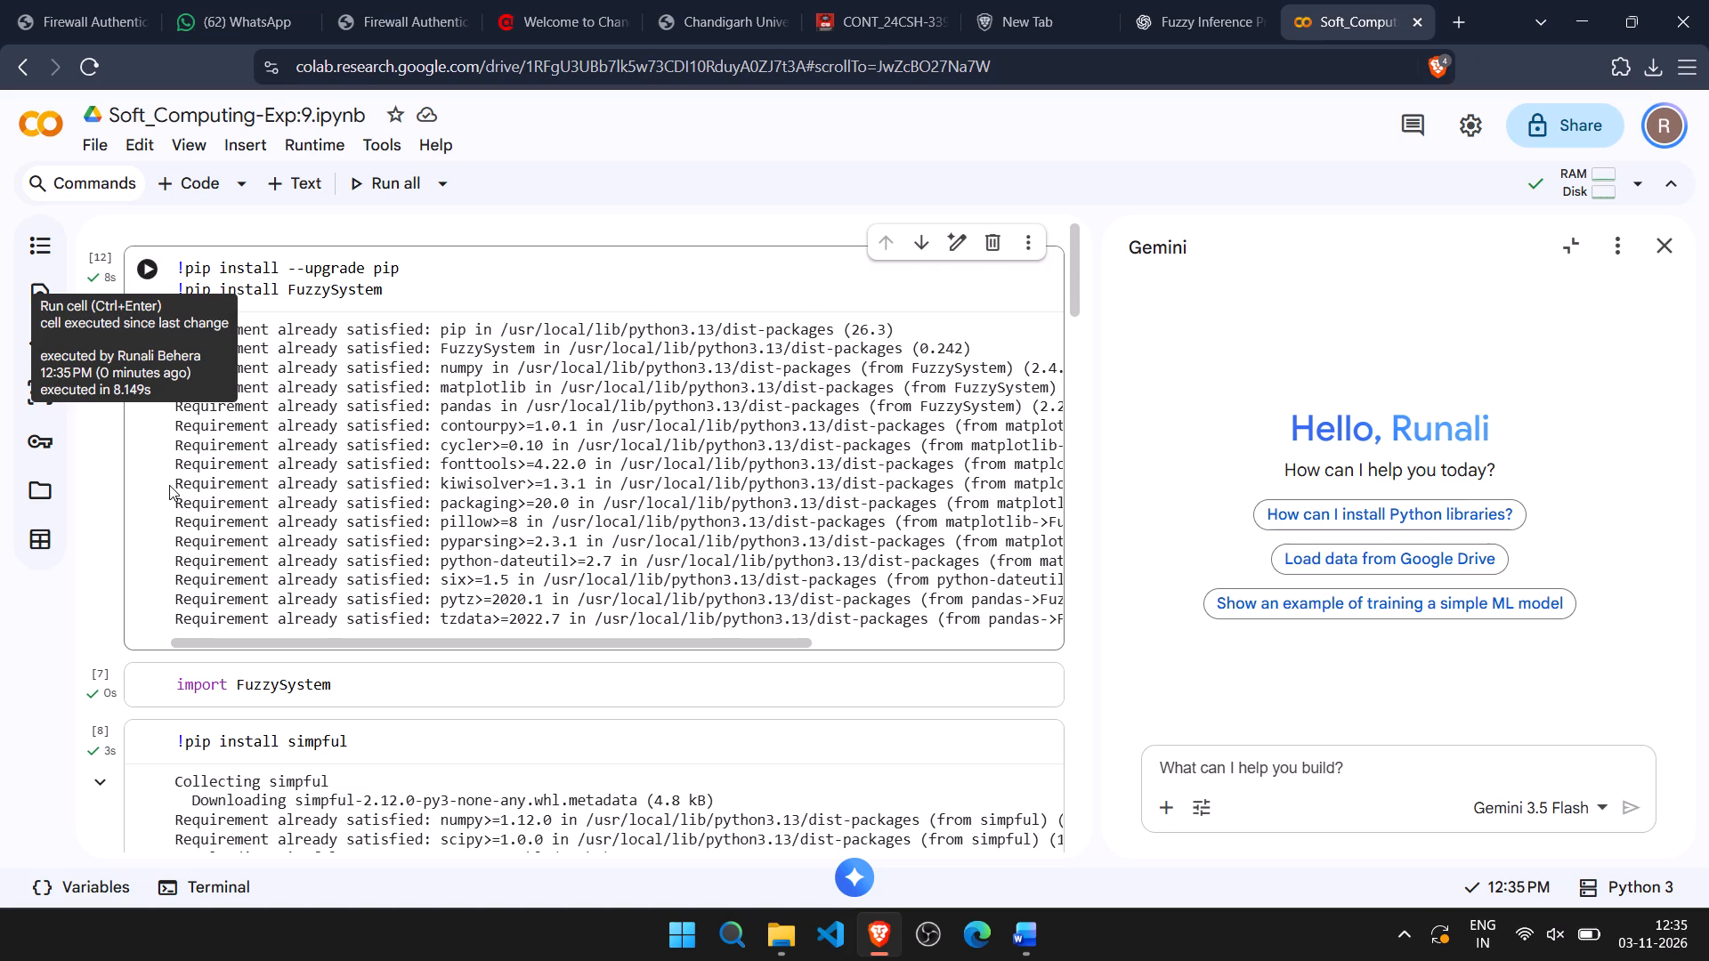
pyautogui.scroll(-2, 169, 485)
pyautogui.scroll(-4, 198, 598)
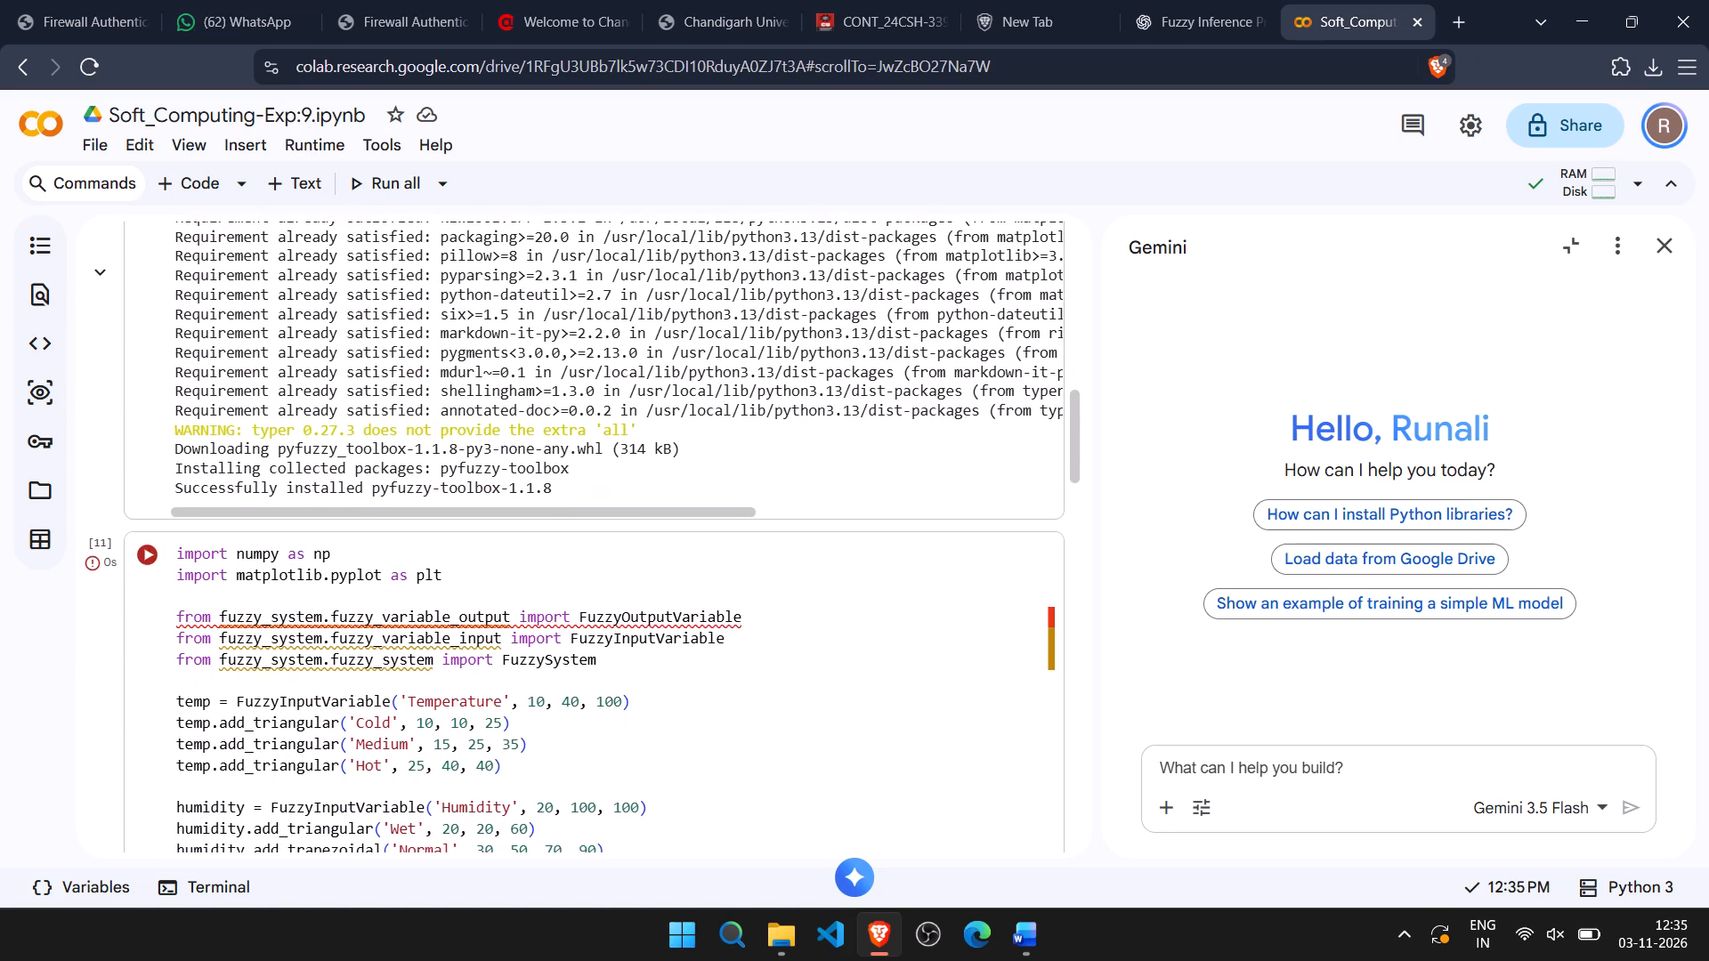
pyautogui.scroll(-7, 198, 598)
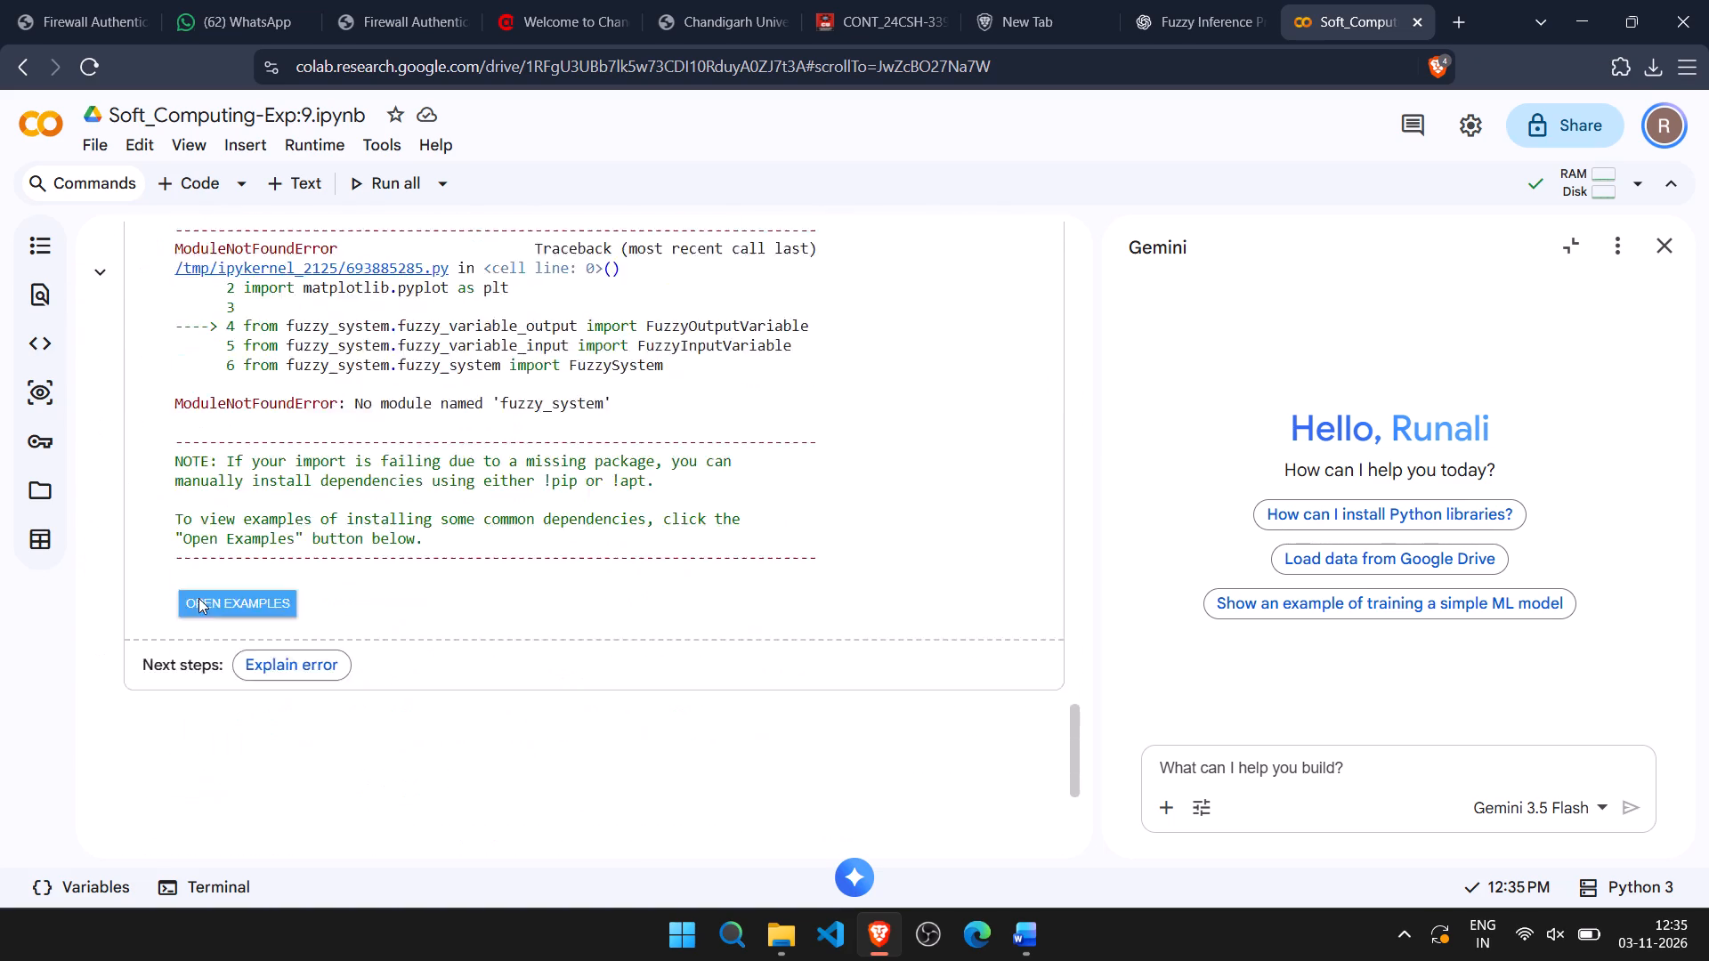
pyautogui.scroll(-2, 198, 598)
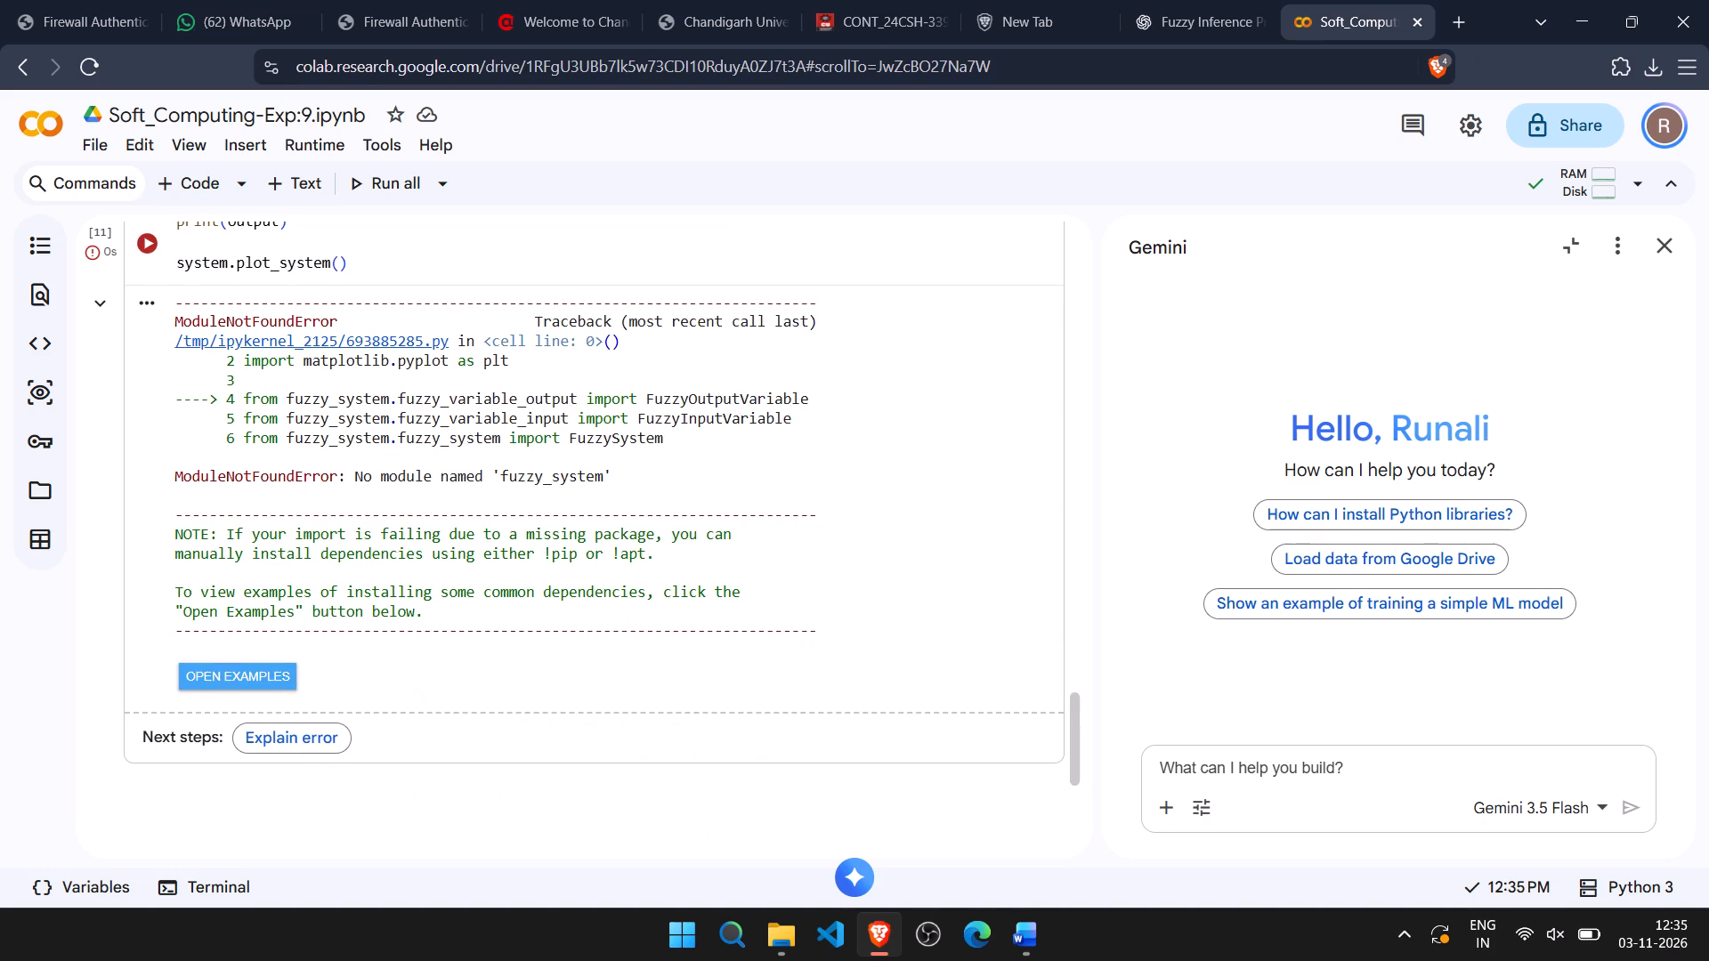
pyautogui.scroll(11, 286, 422)
pyautogui.scroll(-1, 286, 422)
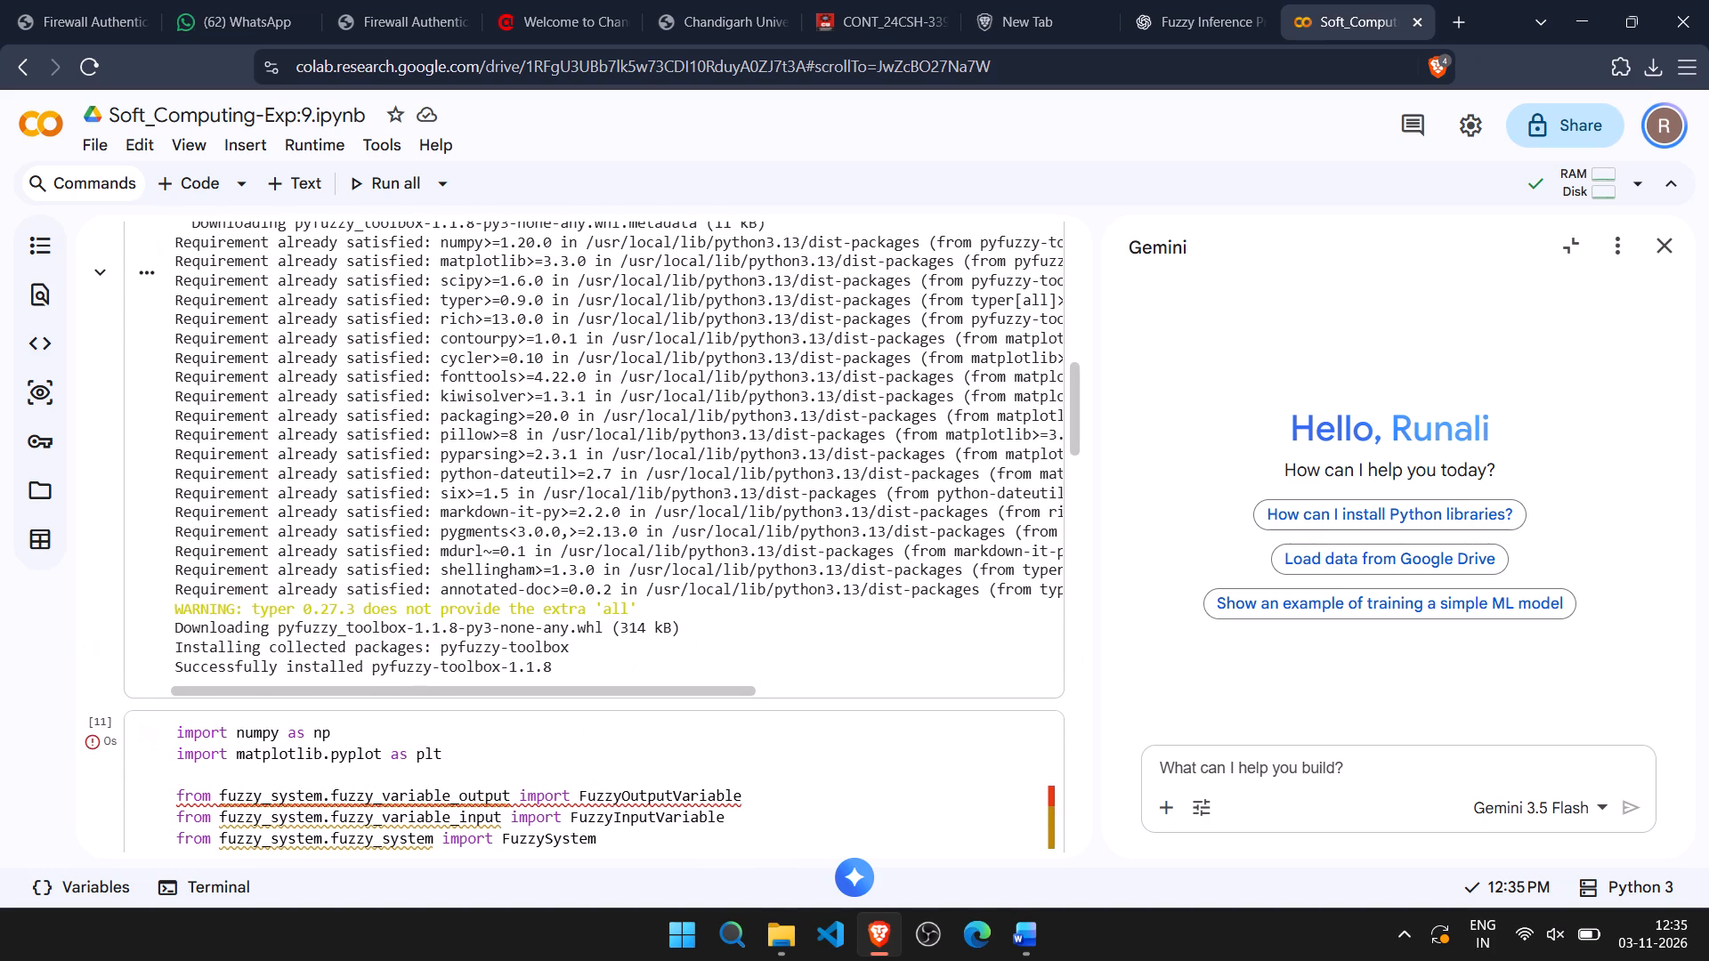
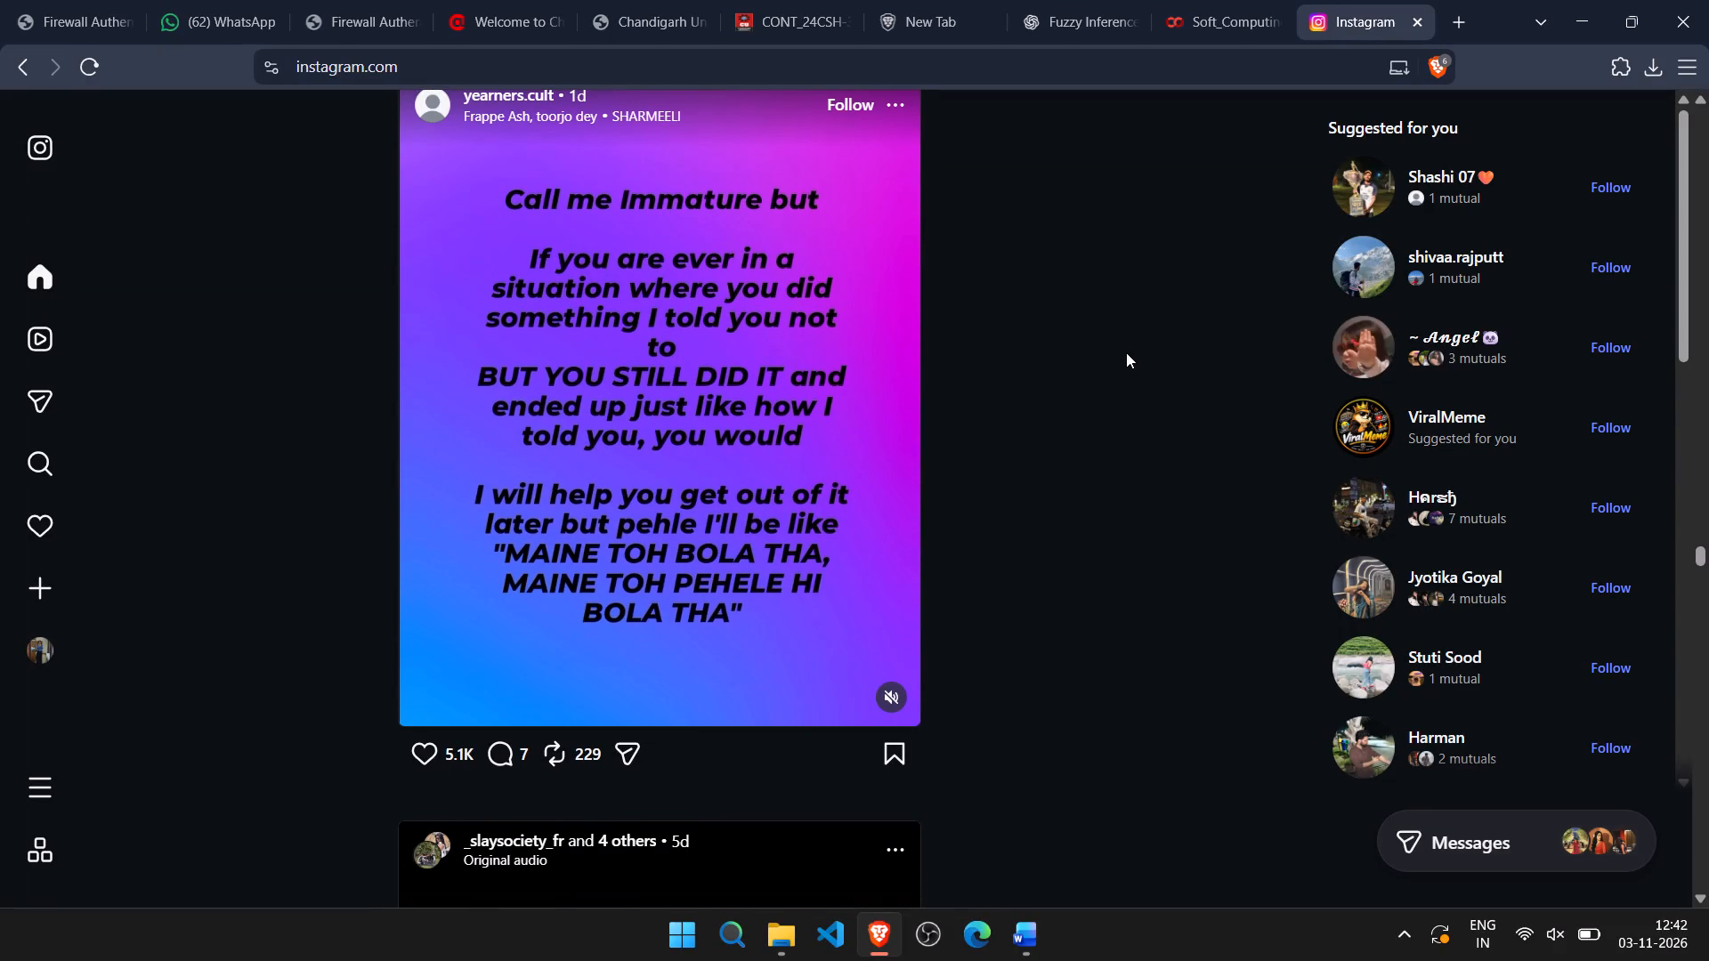
# Browse the posts and reels in the Instagram home feed.
pyautogui.scroll(-5, 1126, 352)
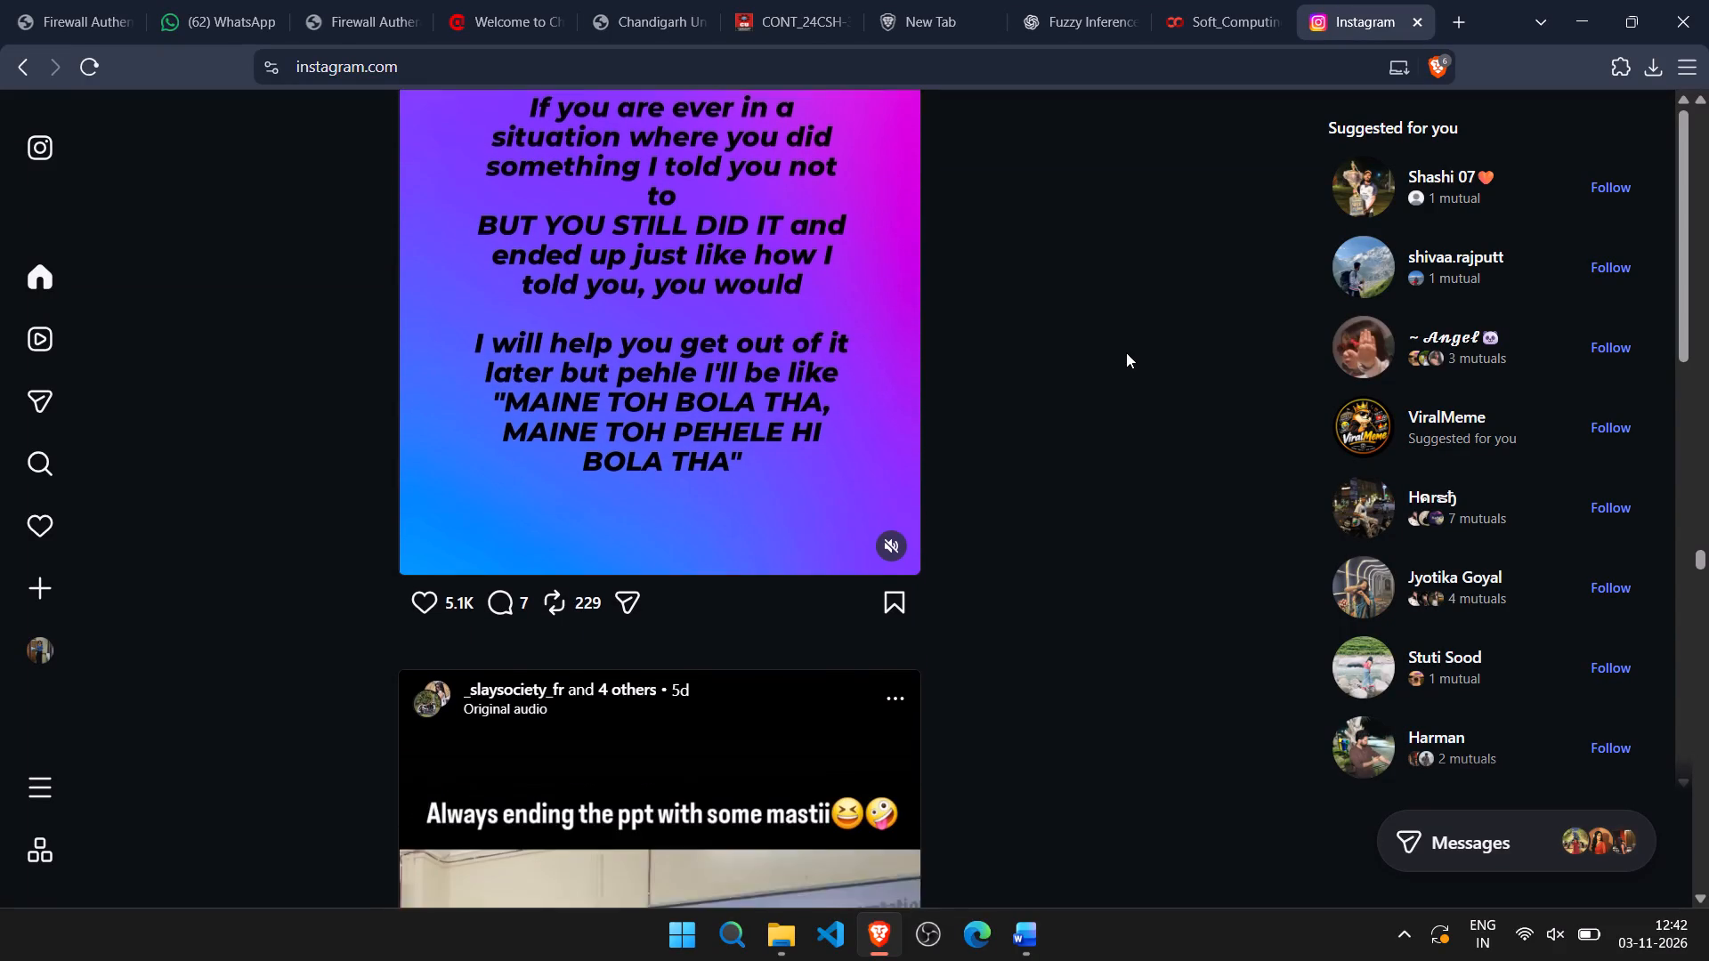
pyautogui.scroll(-1, 1126, 352)
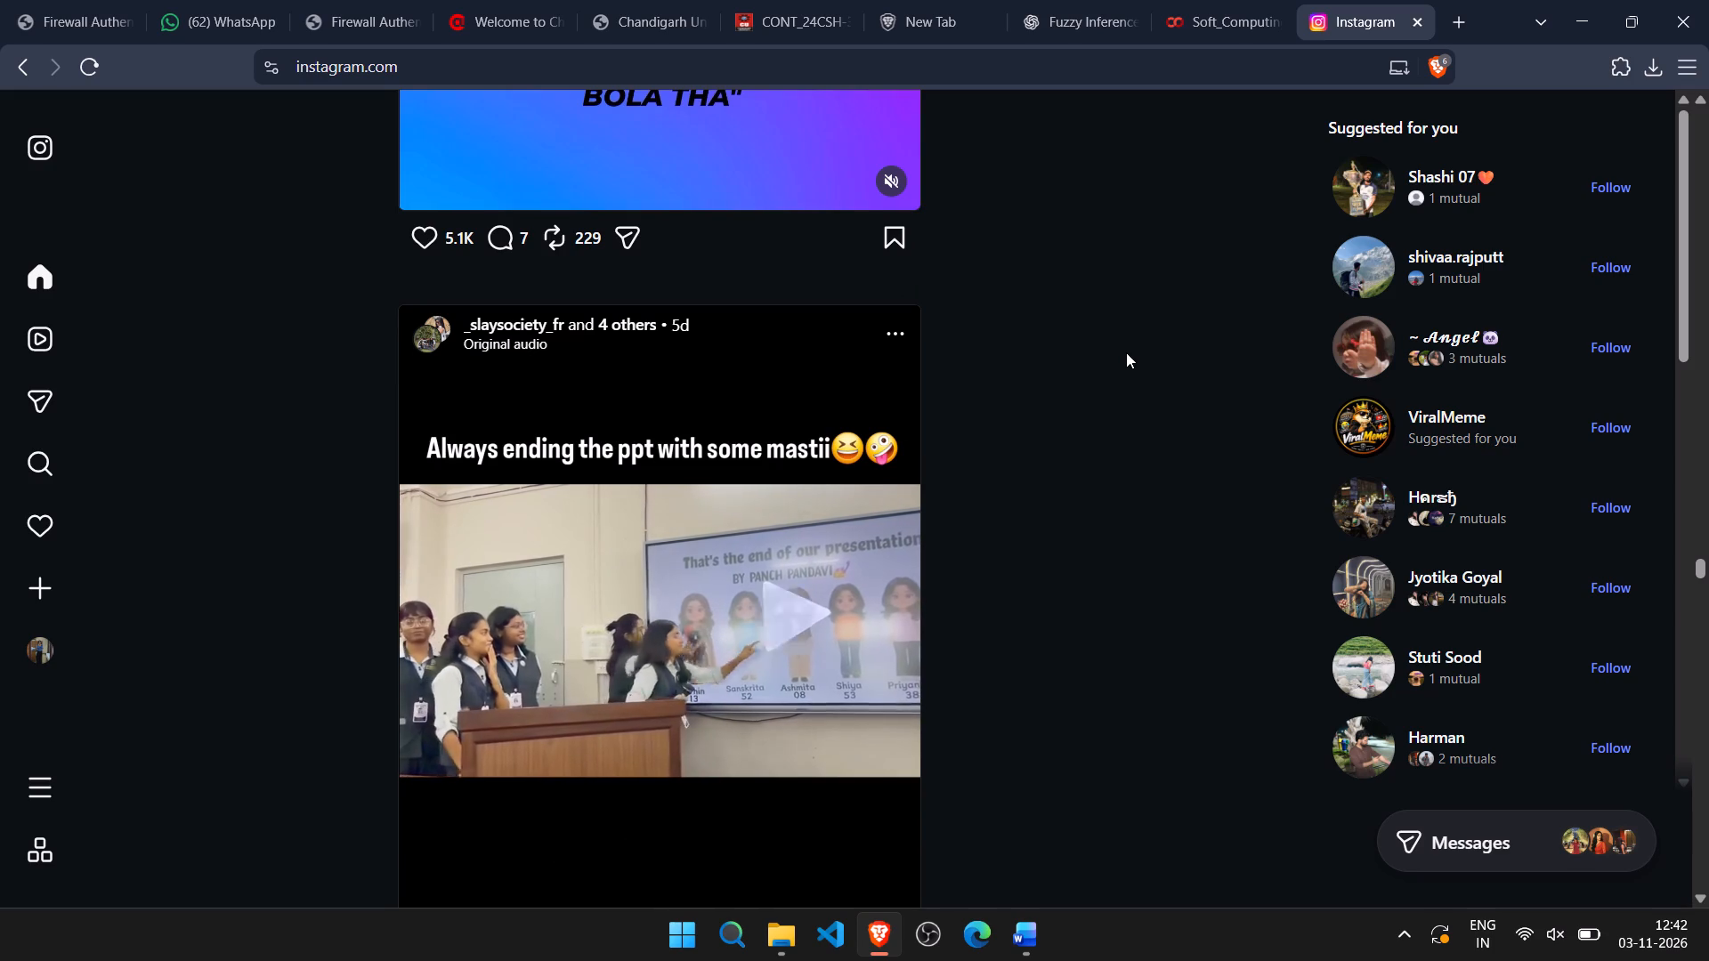
pyautogui.scroll(-1, 1126, 352)
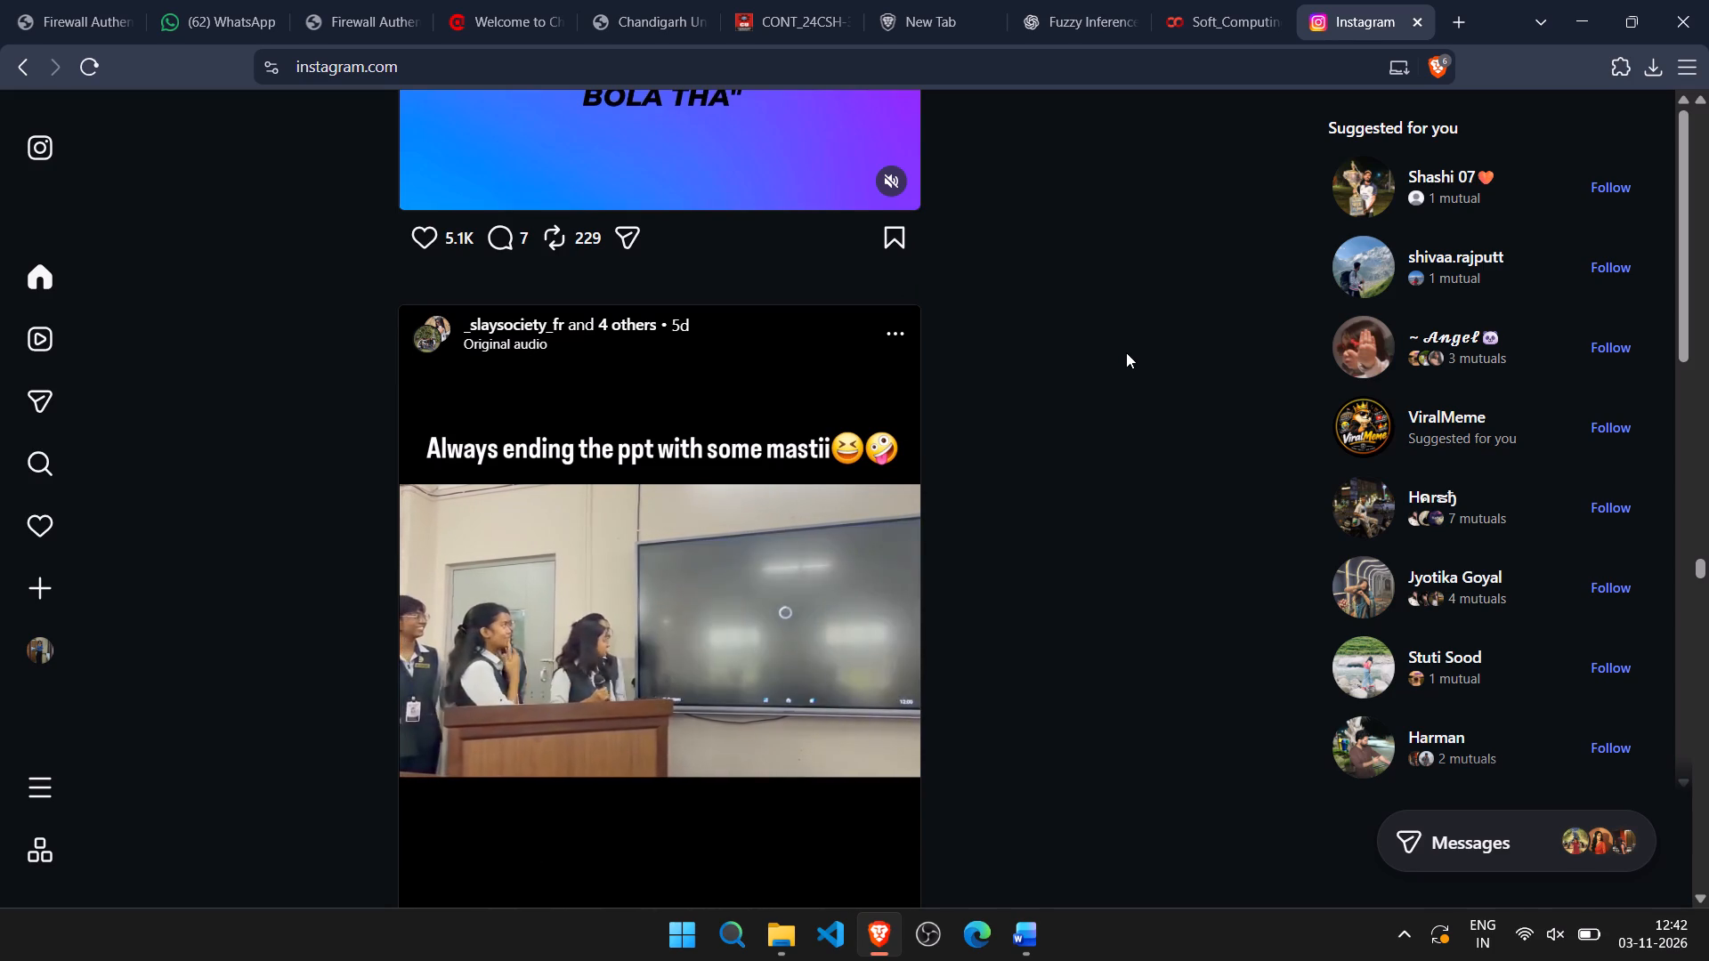
pyautogui.scroll(-1, 1126, 352)
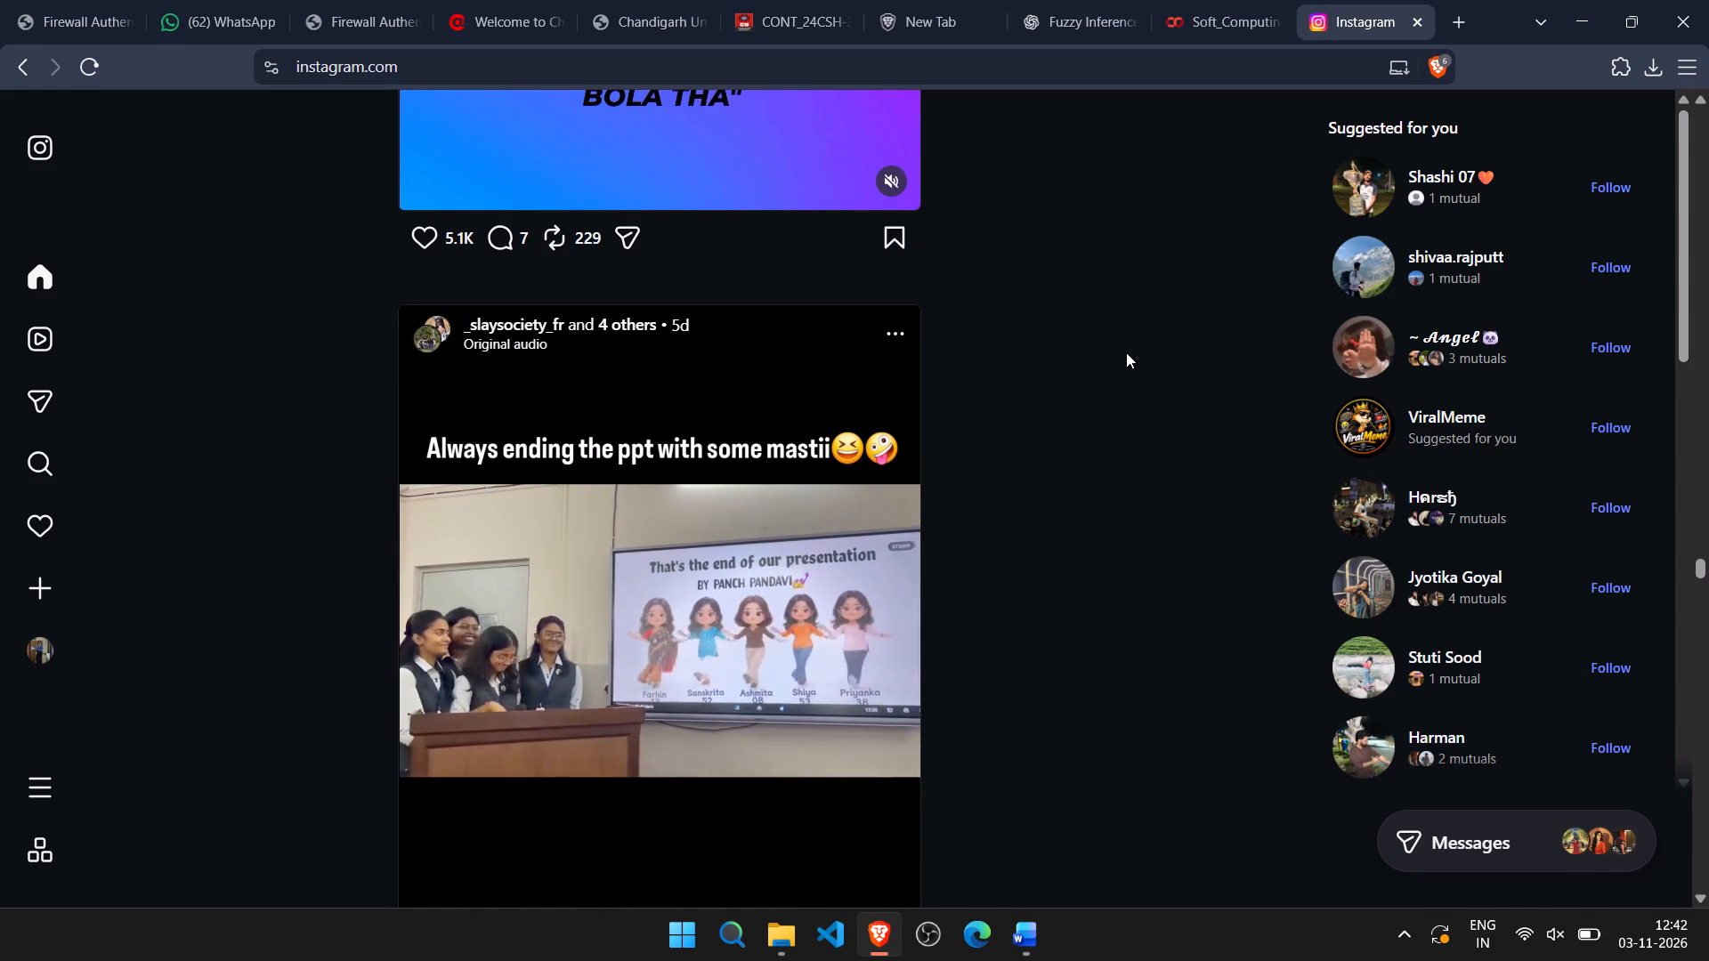
pyautogui.scroll(-3, 1126, 352)
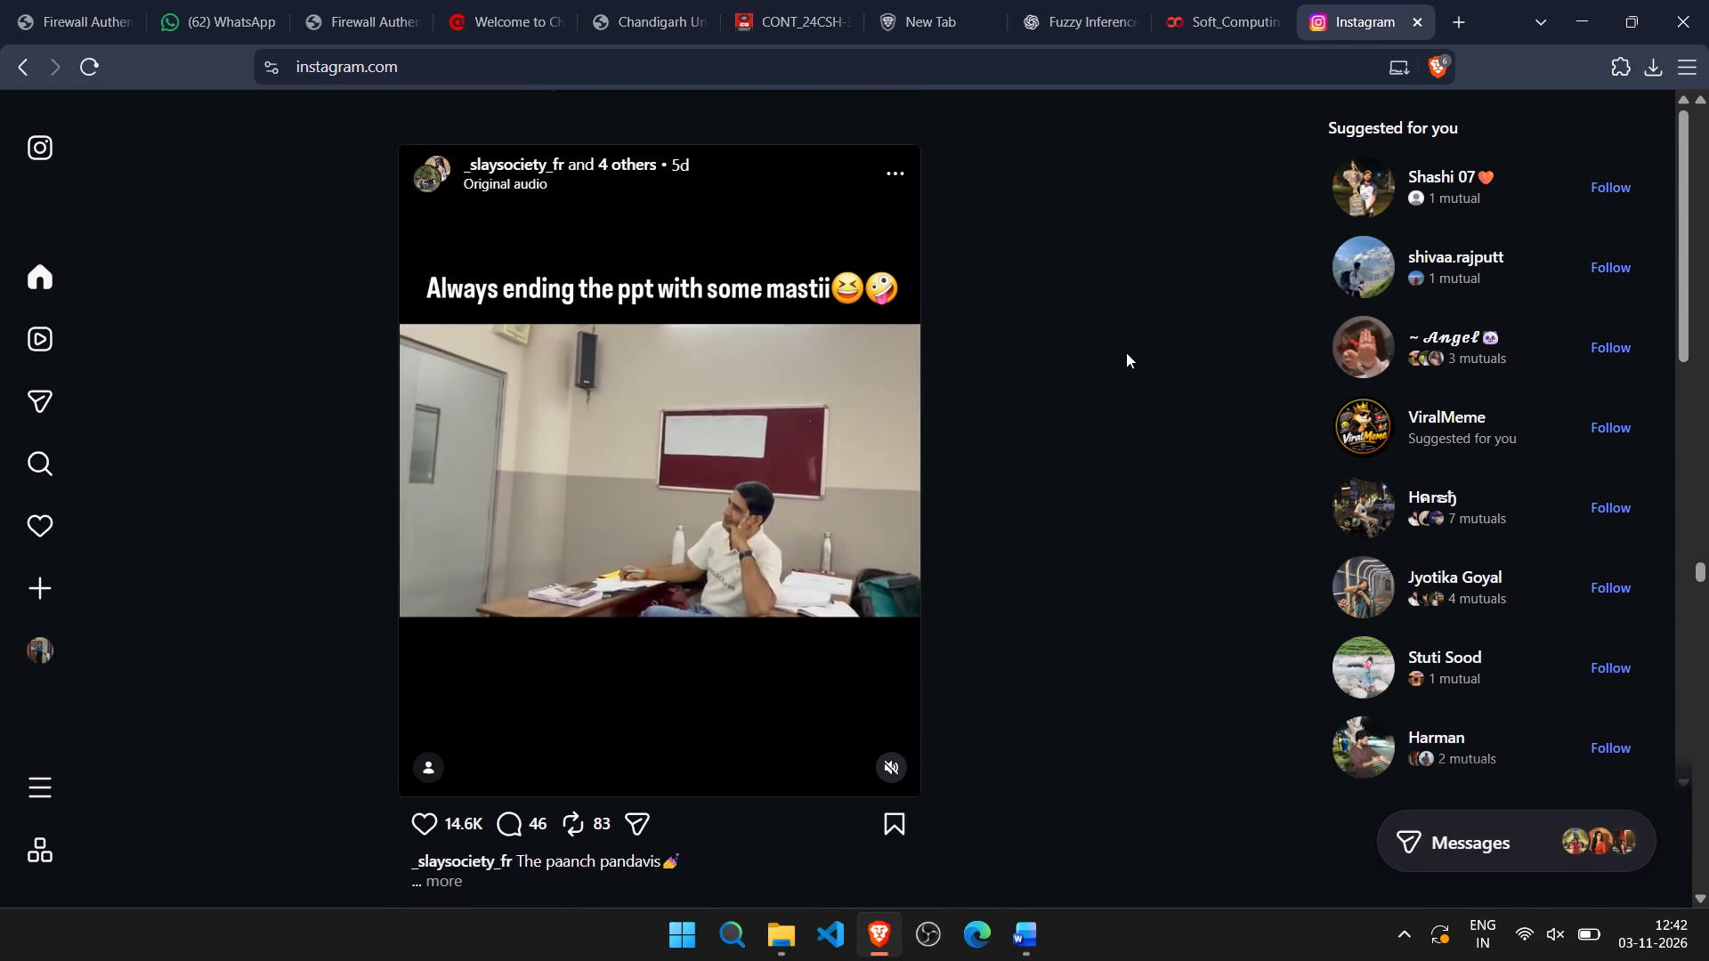
pyautogui.scroll(-5, 1126, 352)
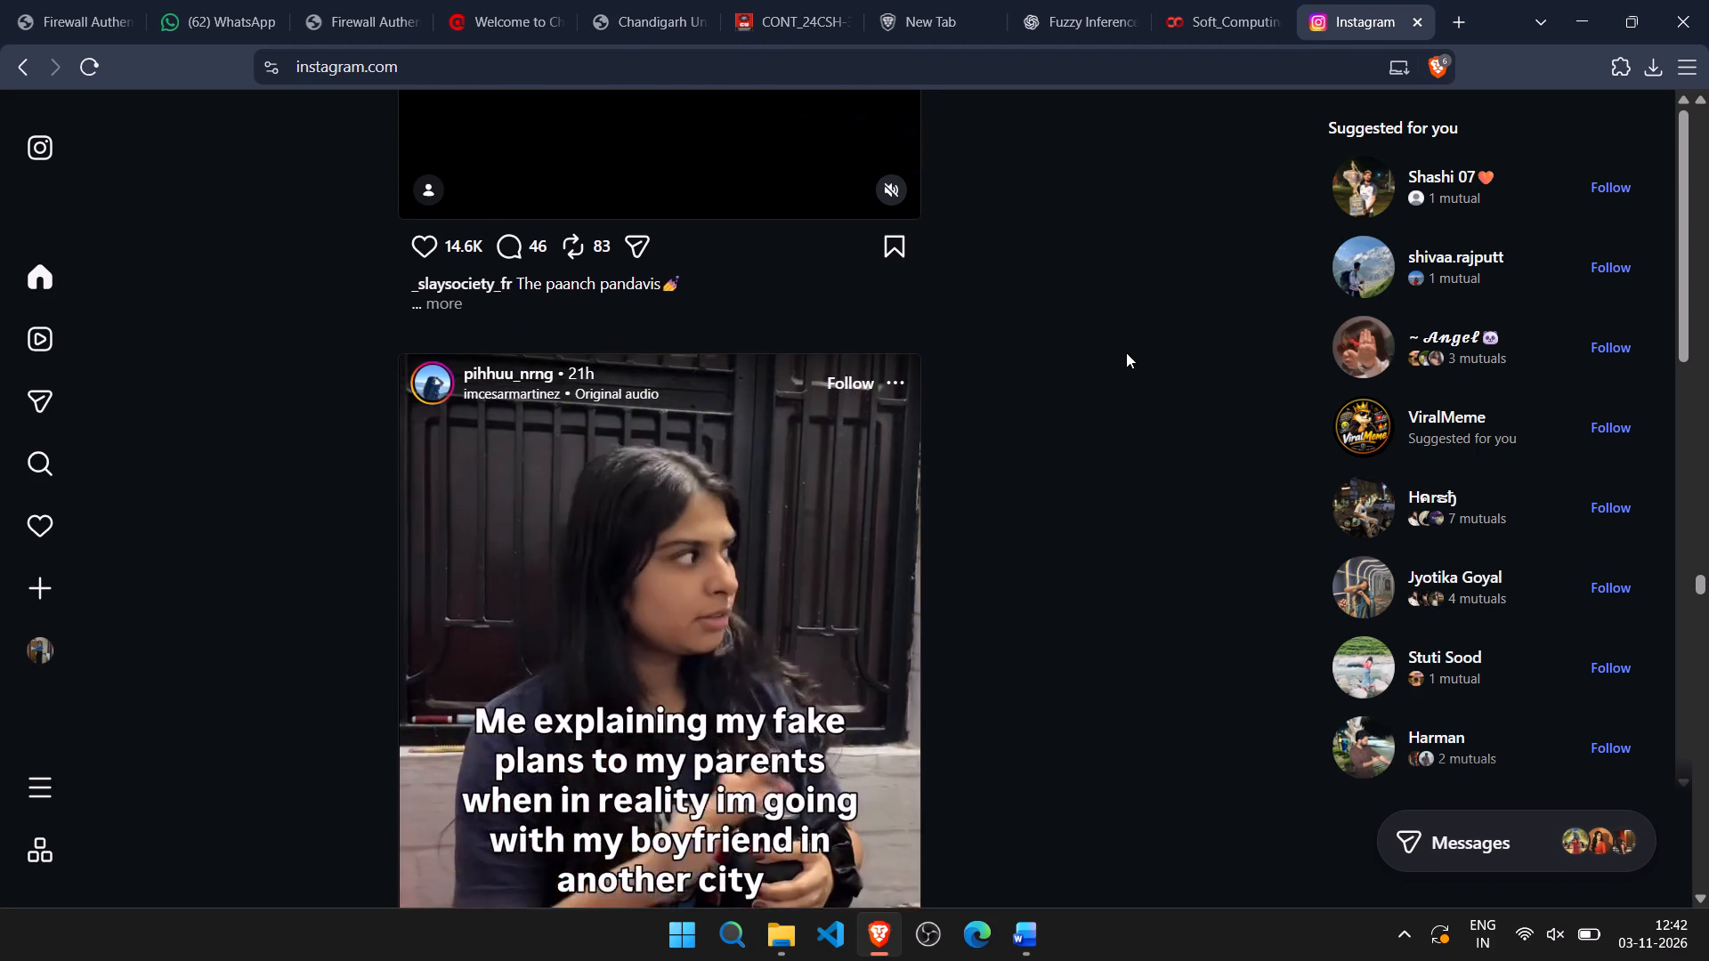
pyautogui.scroll(-2, 1126, 352)
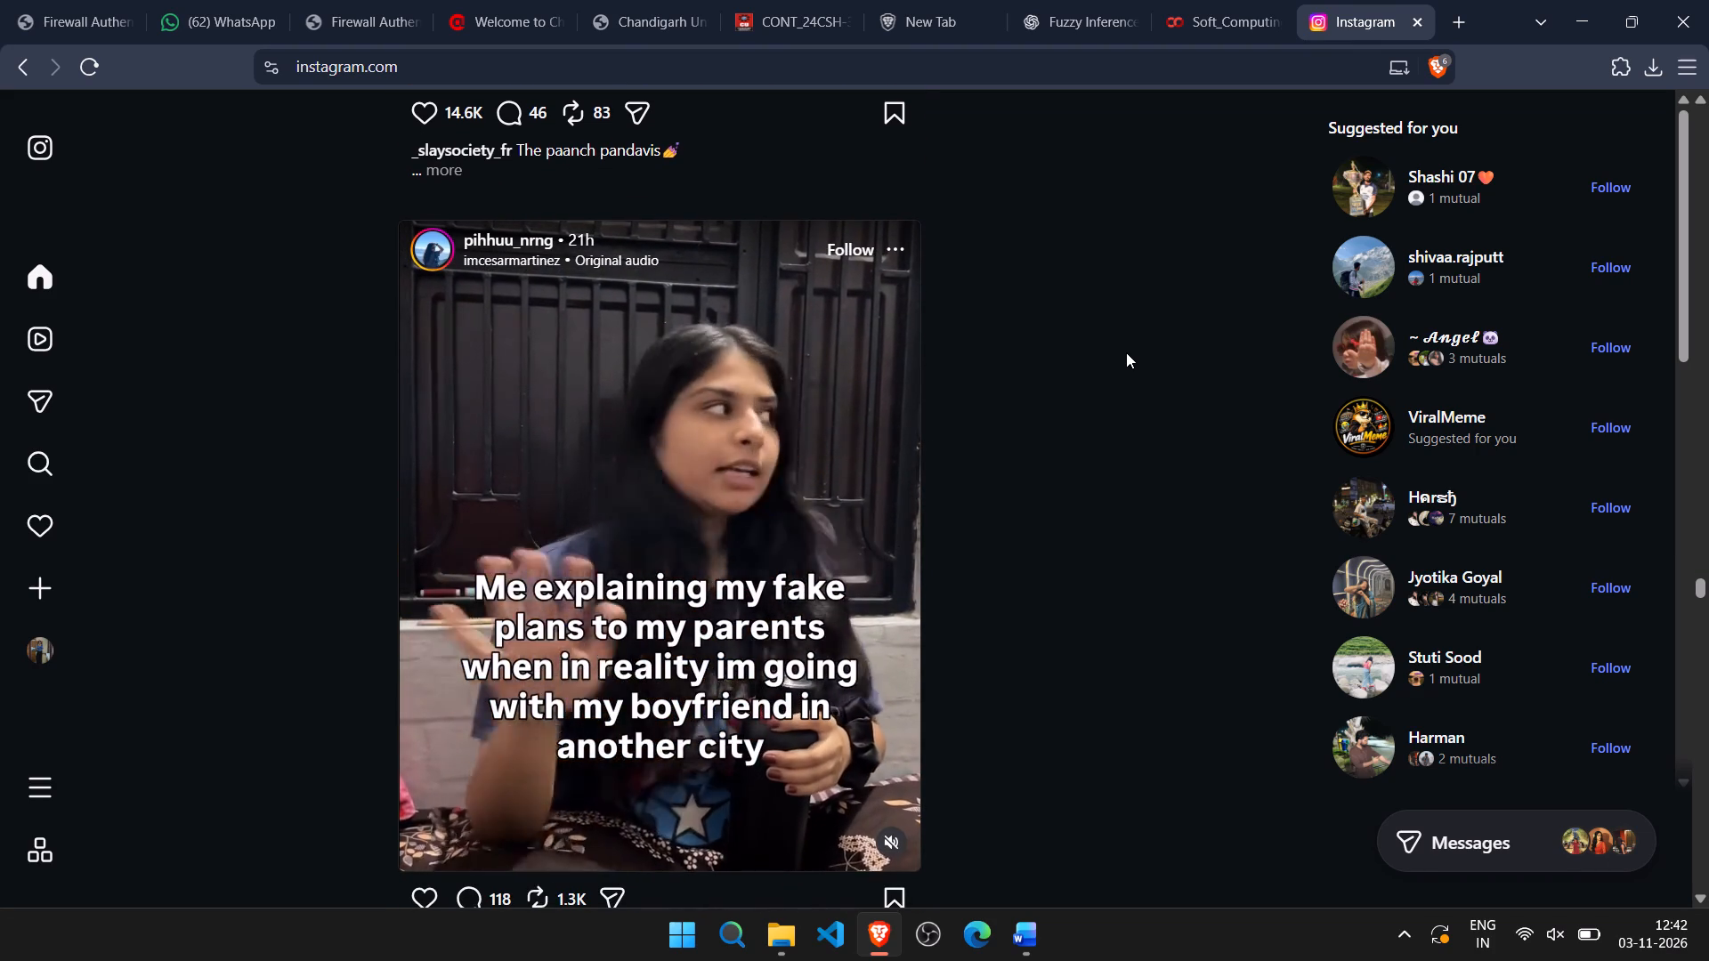
pyautogui.scroll(-4, 1126, 352)
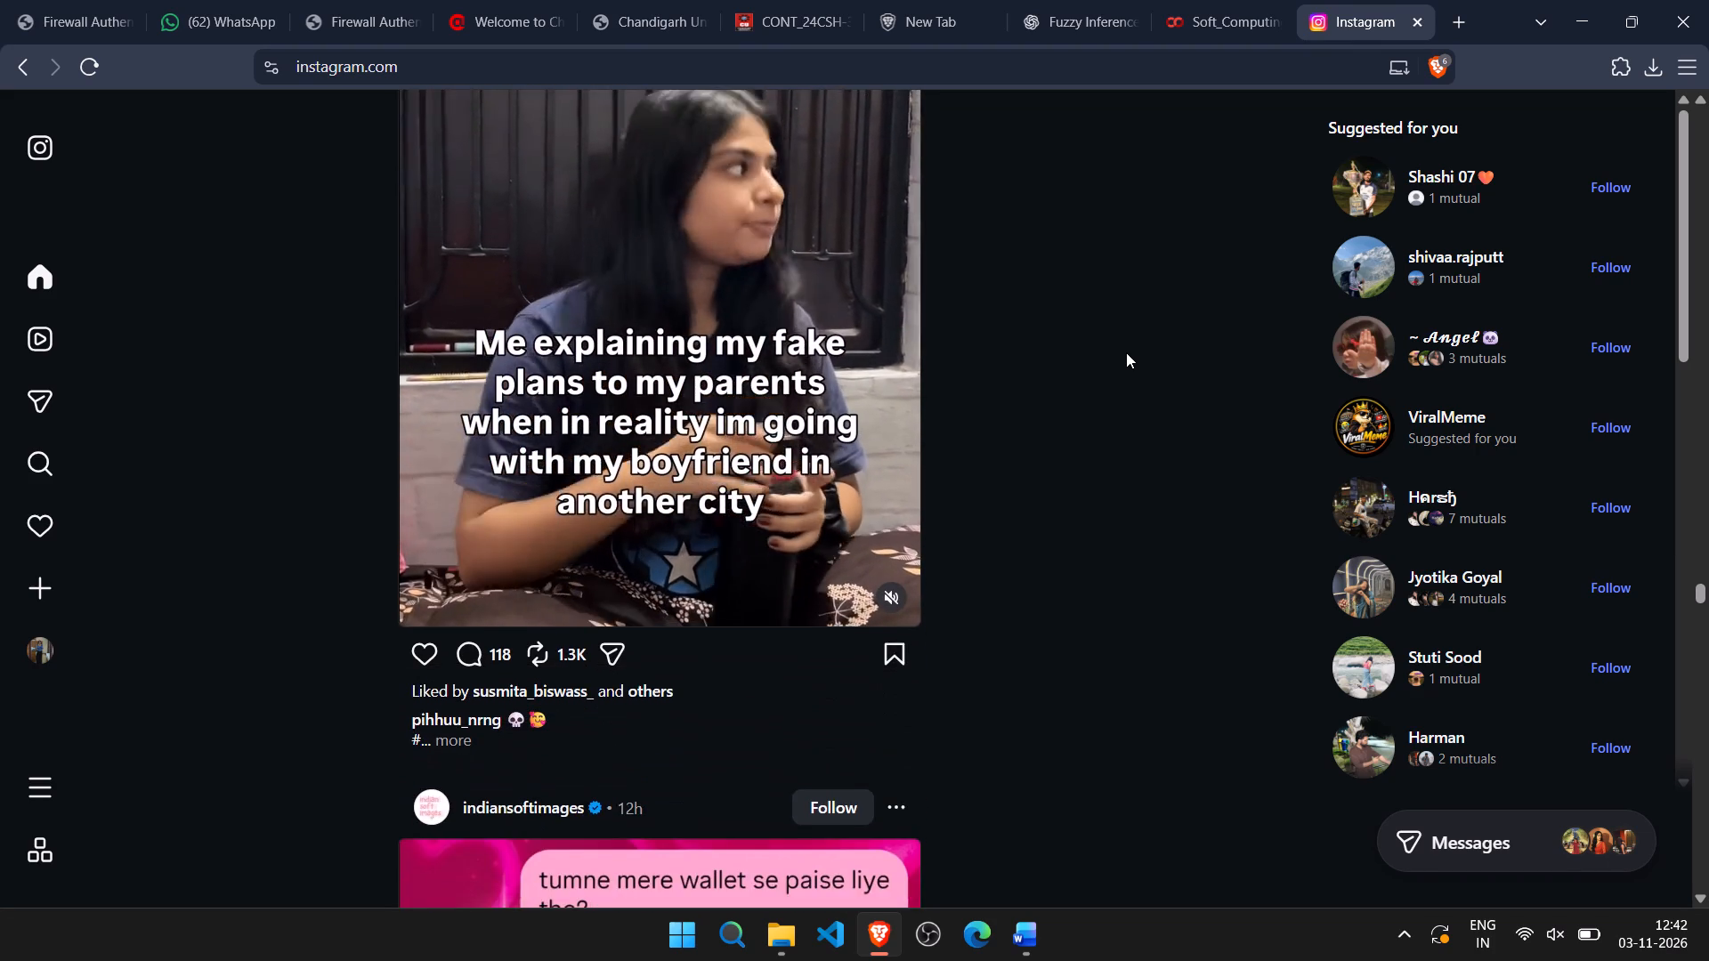
pyautogui.scroll(-2, 1126, 352)
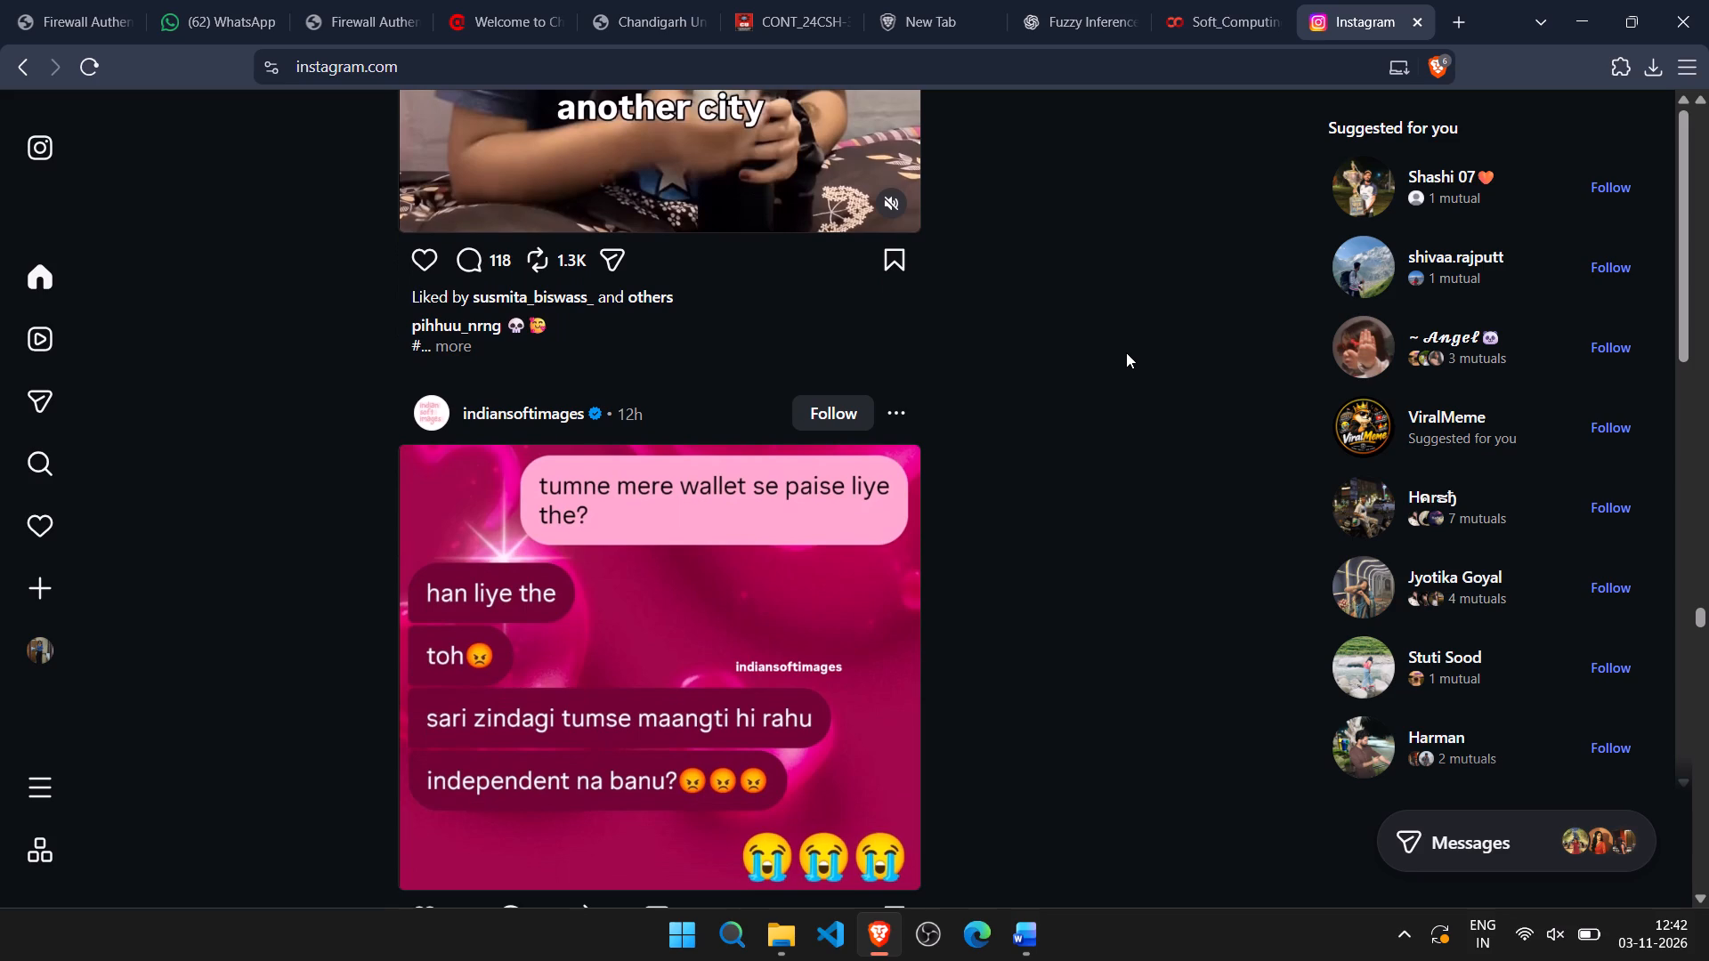
pyautogui.scroll(-3, 1126, 352)
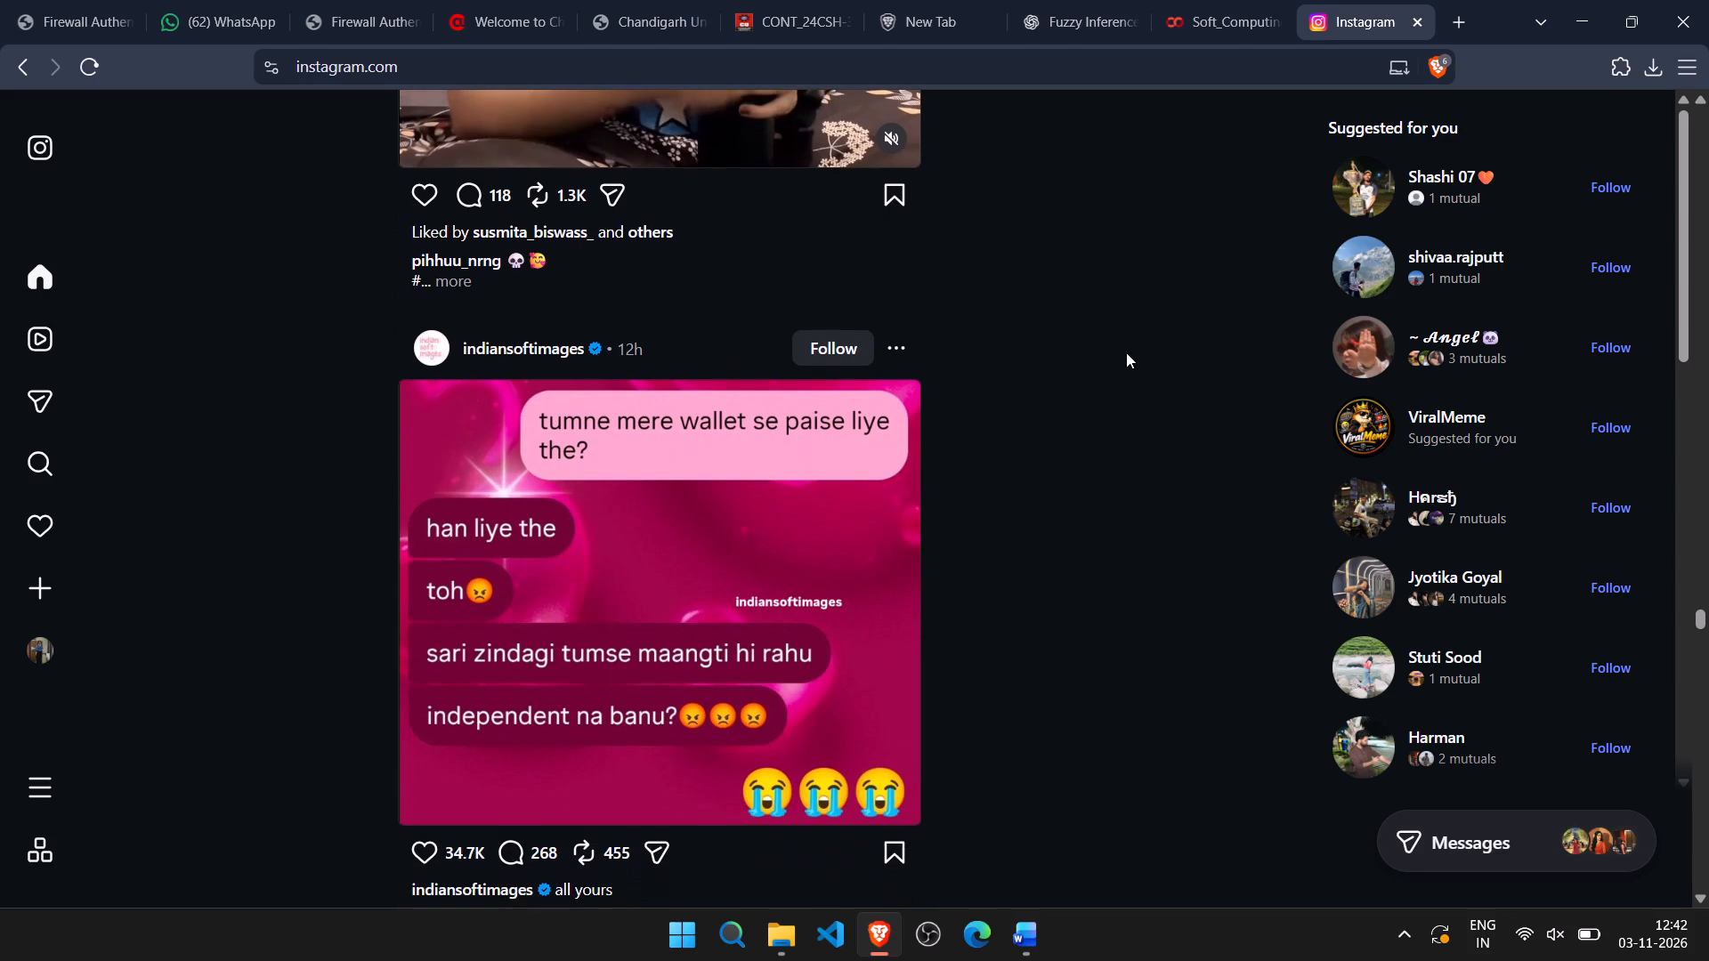
pyautogui.scroll(-2, 1126, 352)
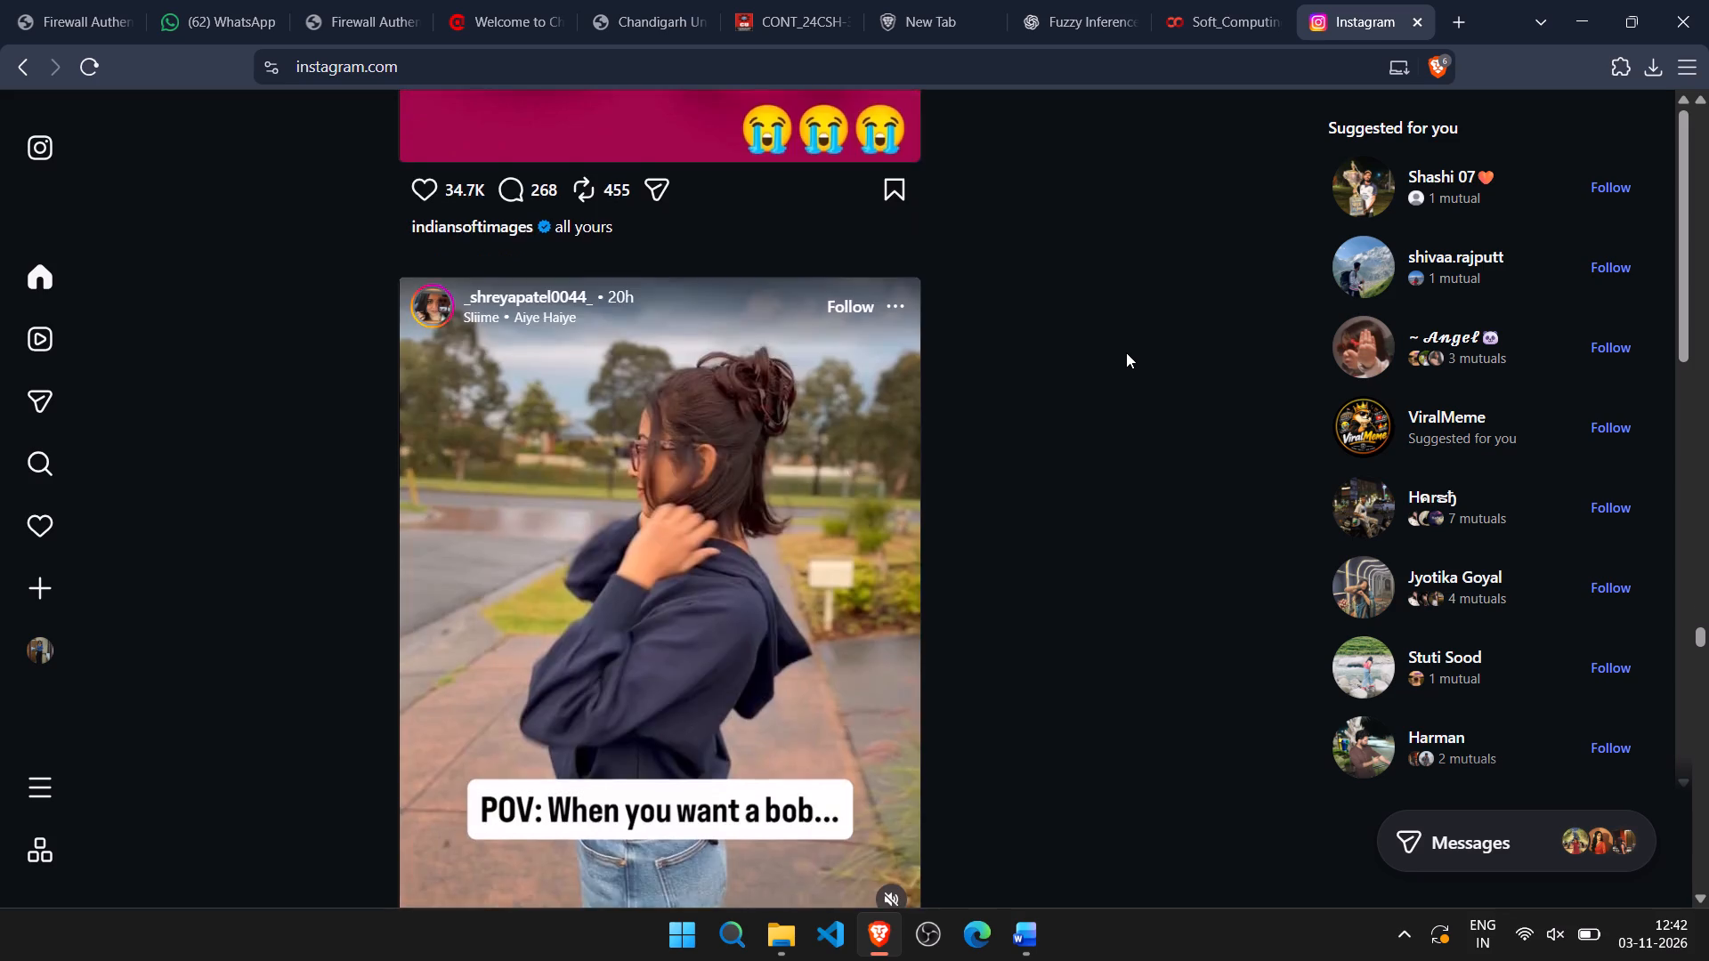
pyautogui.scroll(-2, 1126, 352)
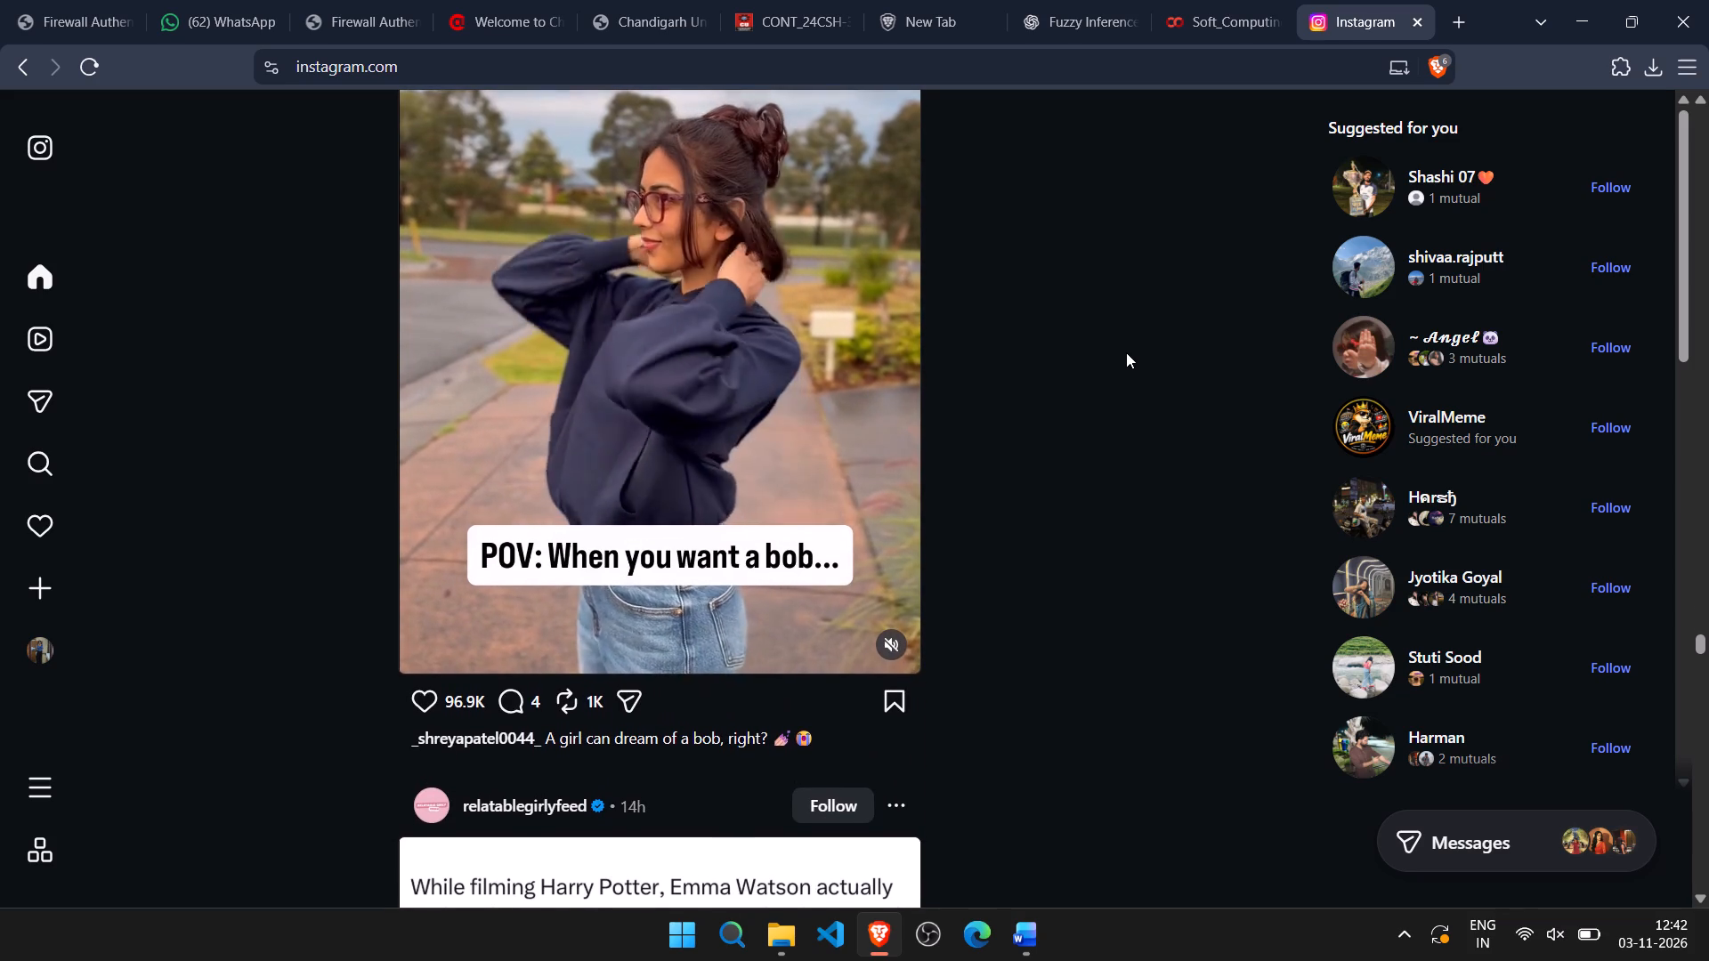
pyautogui.scroll(-2, 1126, 352)
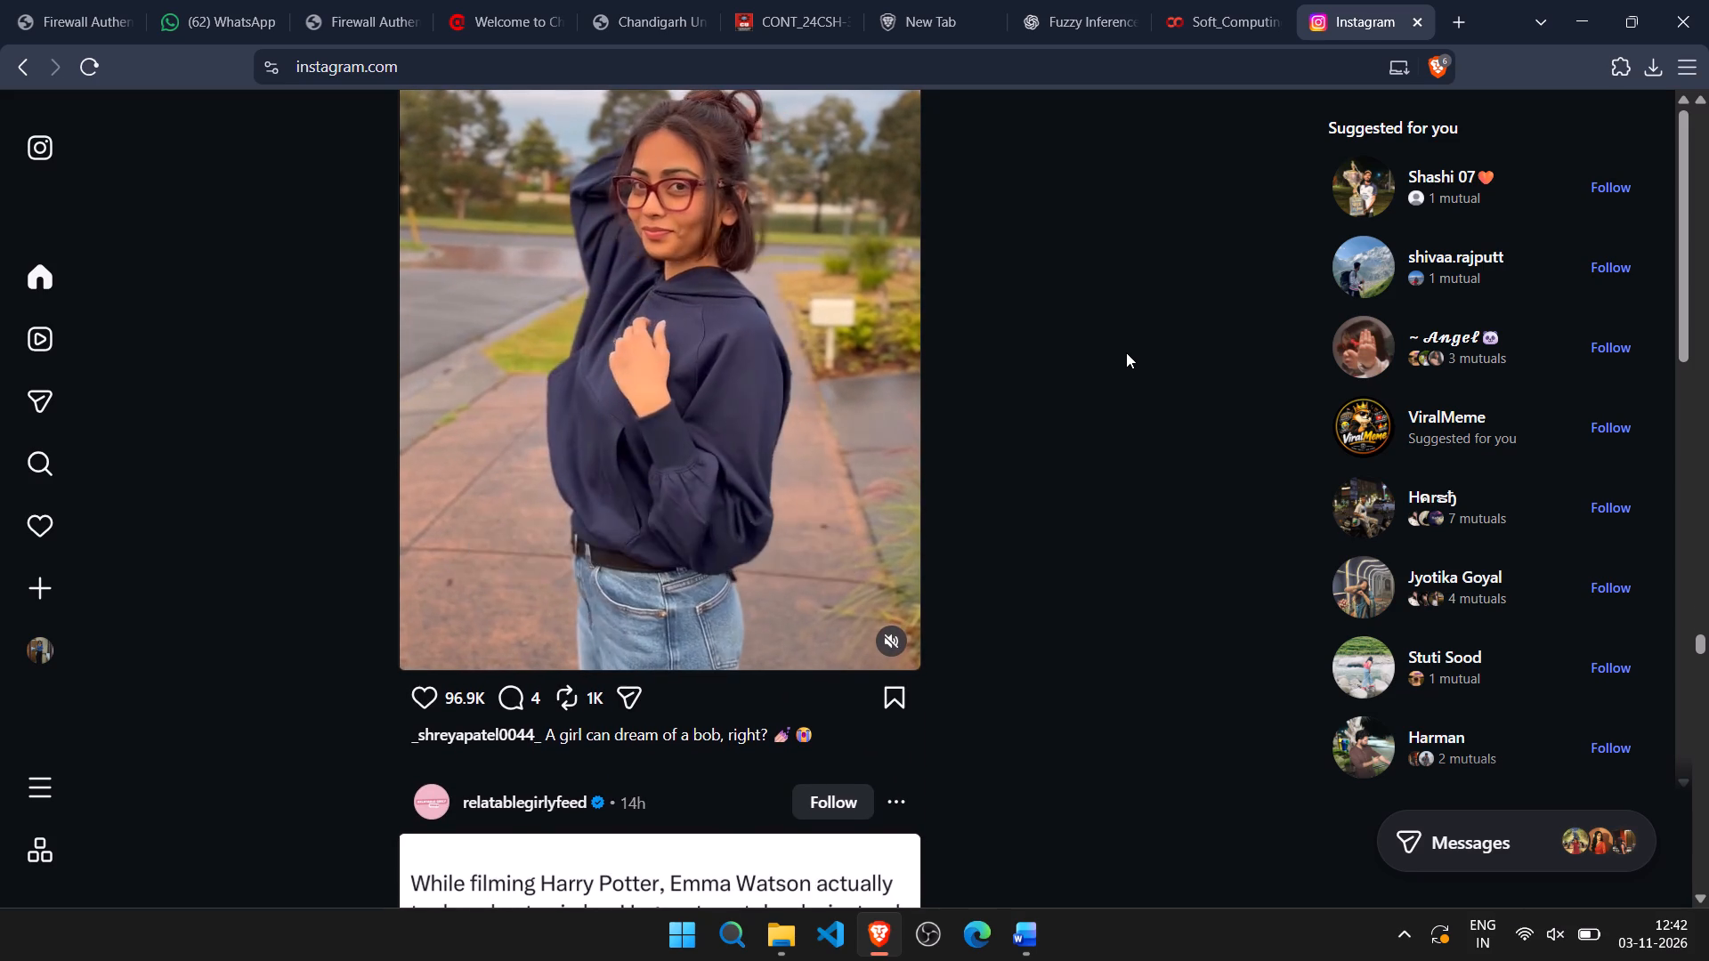
pyautogui.scroll(-2, 1126, 352)
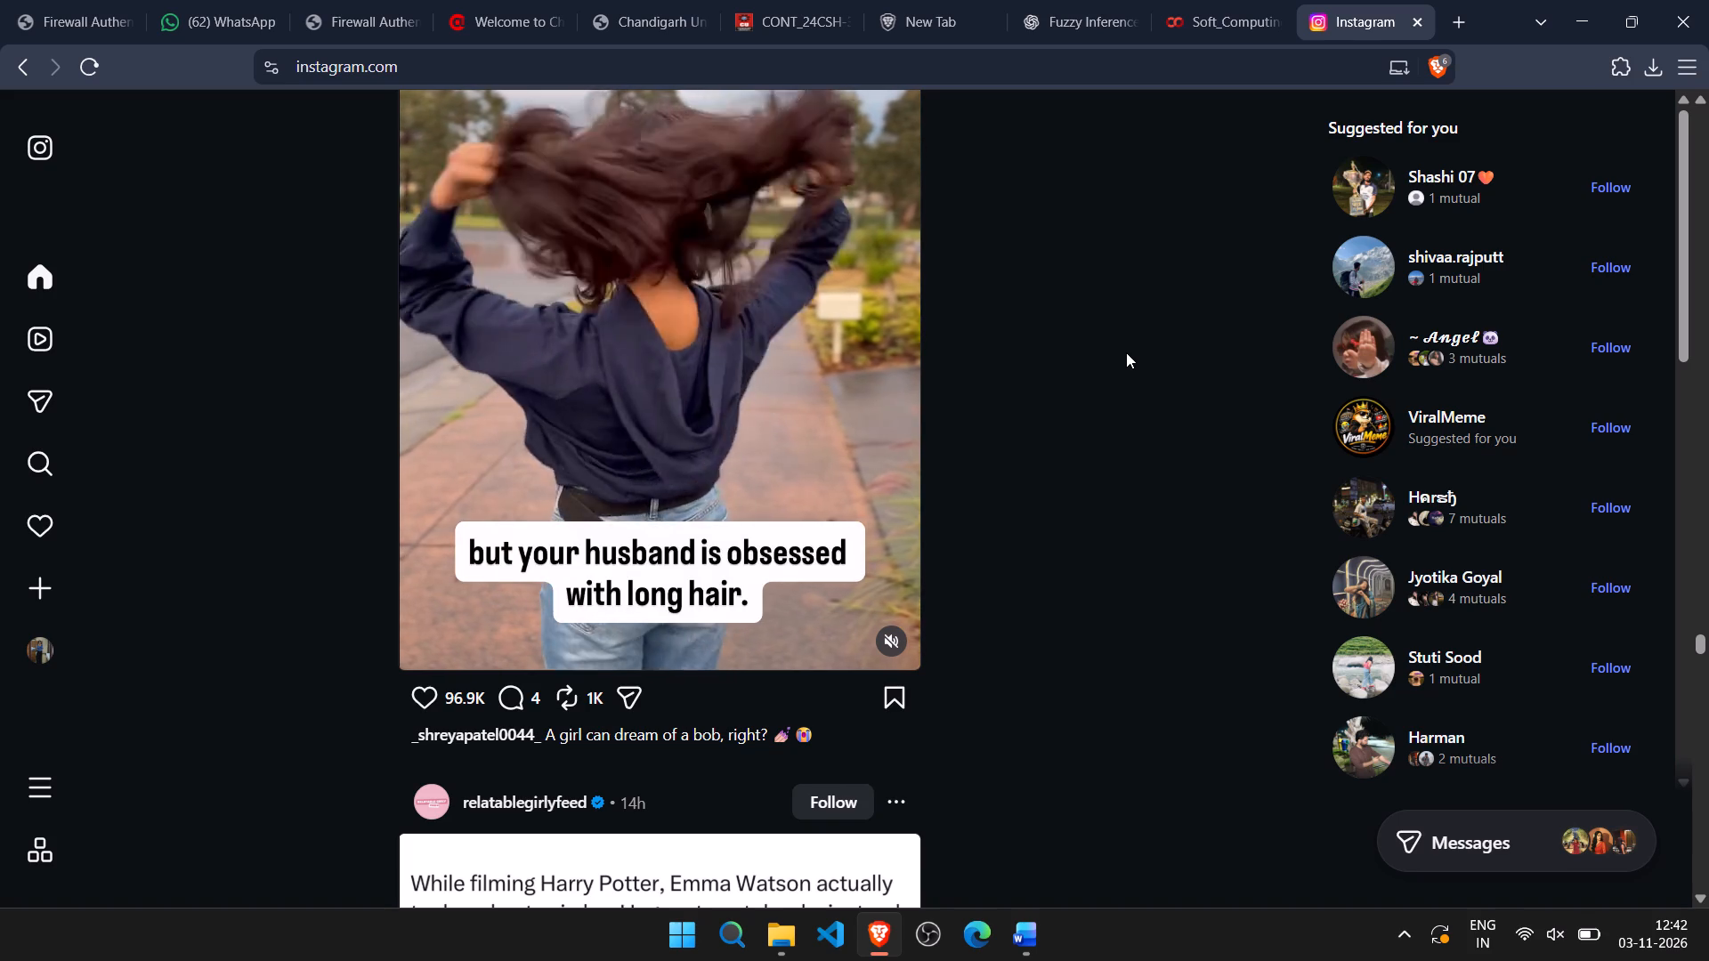
pyautogui.scroll(-2, 1126, 352)
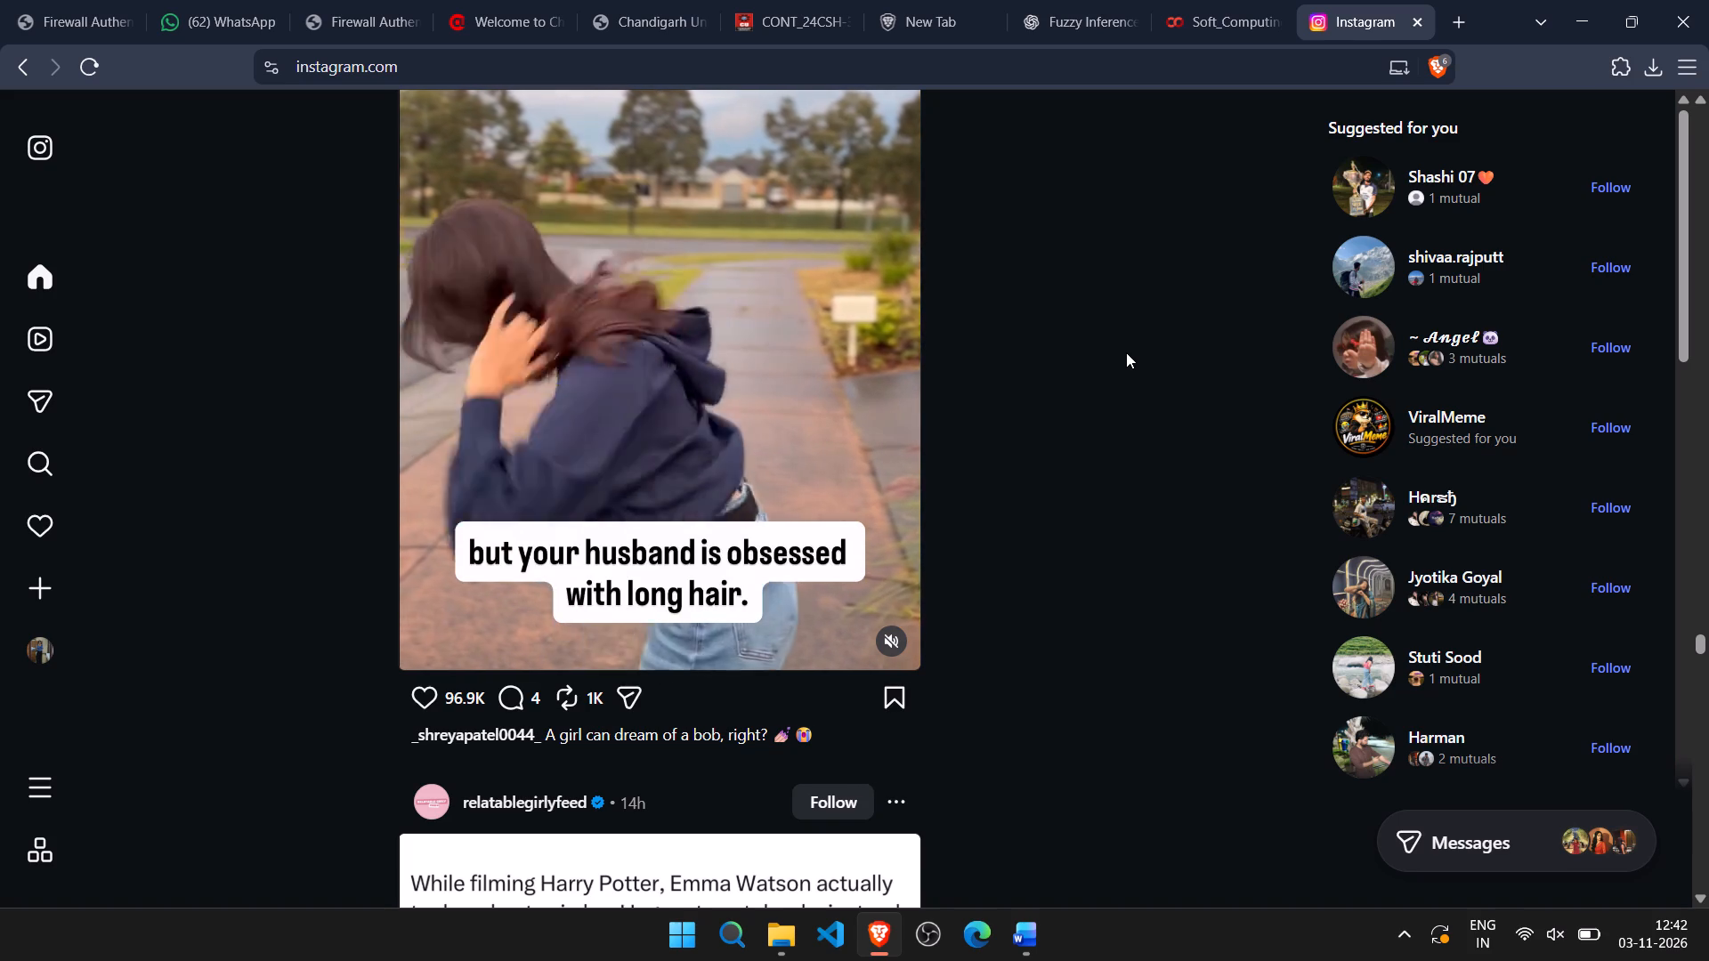
pyautogui.scroll(-4, 1126, 352)
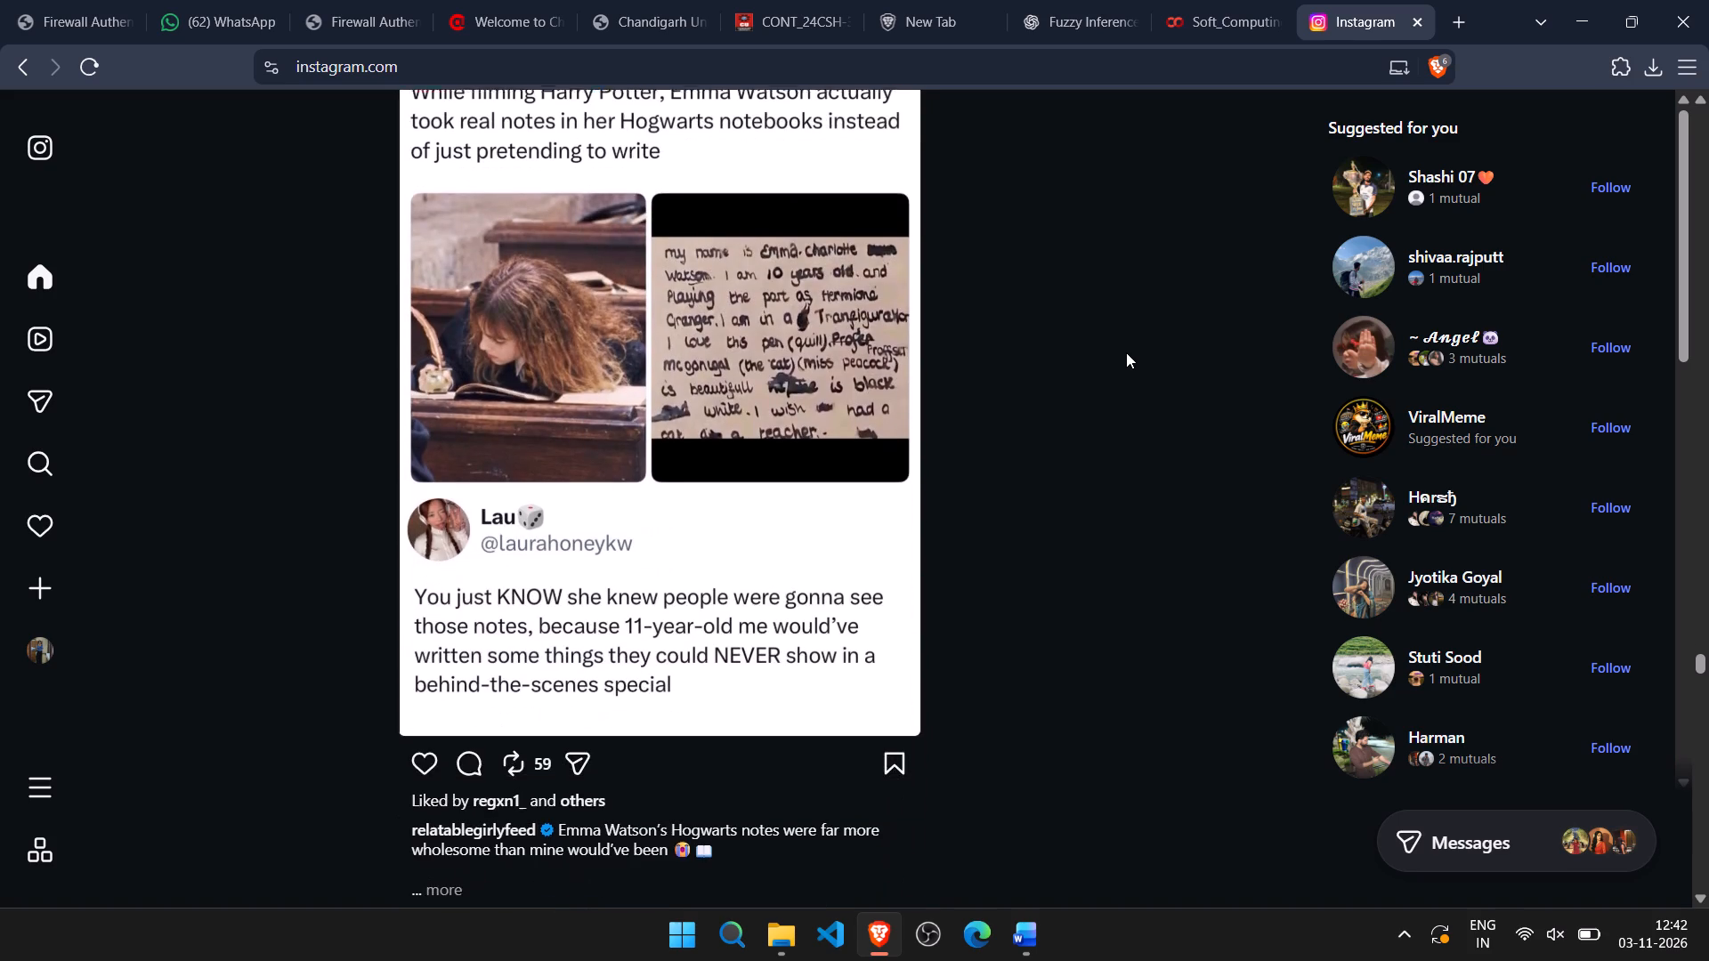
pyautogui.scroll(-3, 1126, 352)
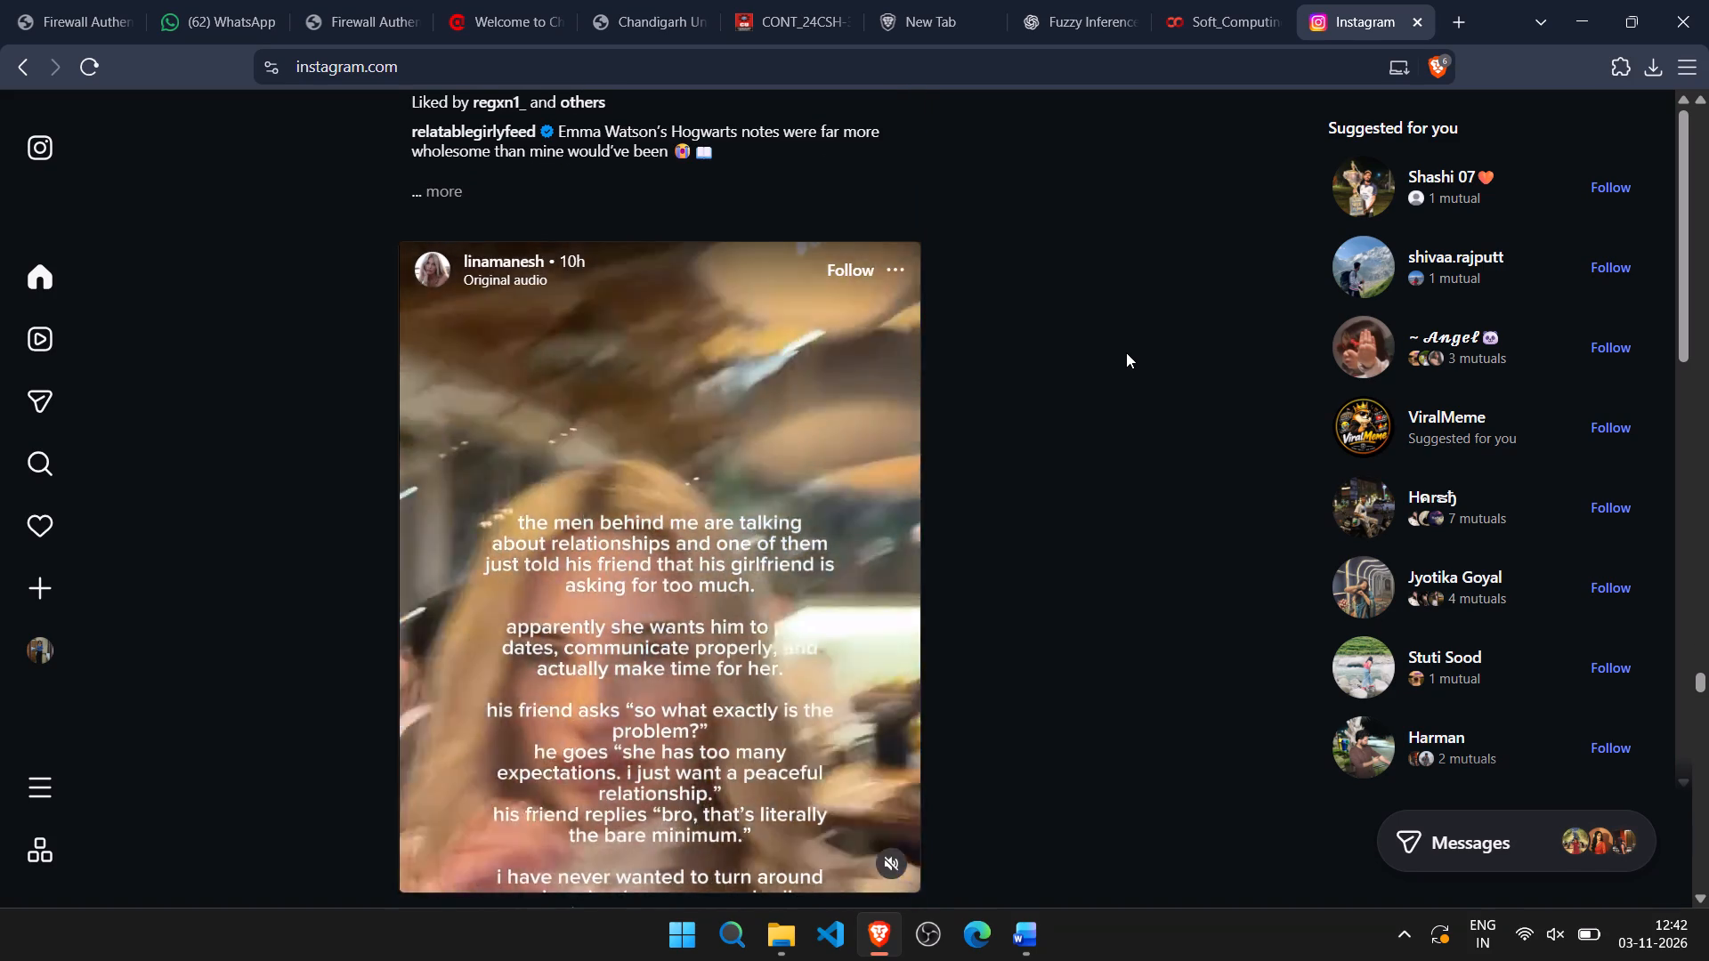
pyautogui.scroll(-5, 1126, 352)
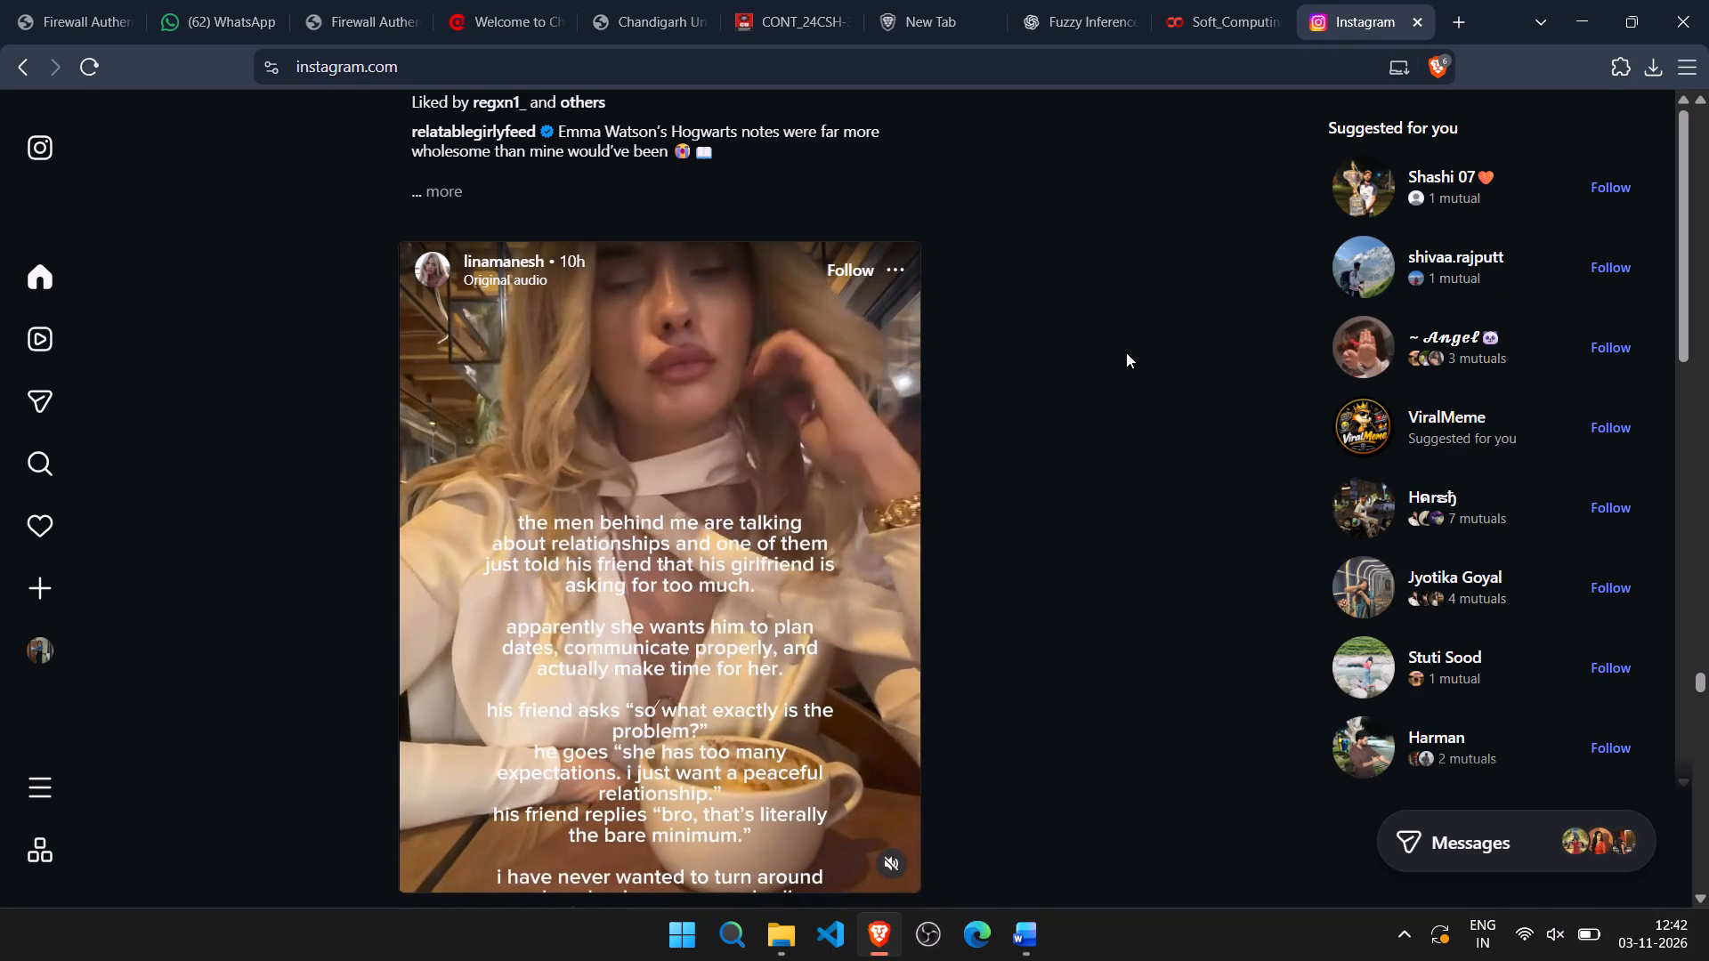
pyautogui.scroll(-4, 1126, 352)
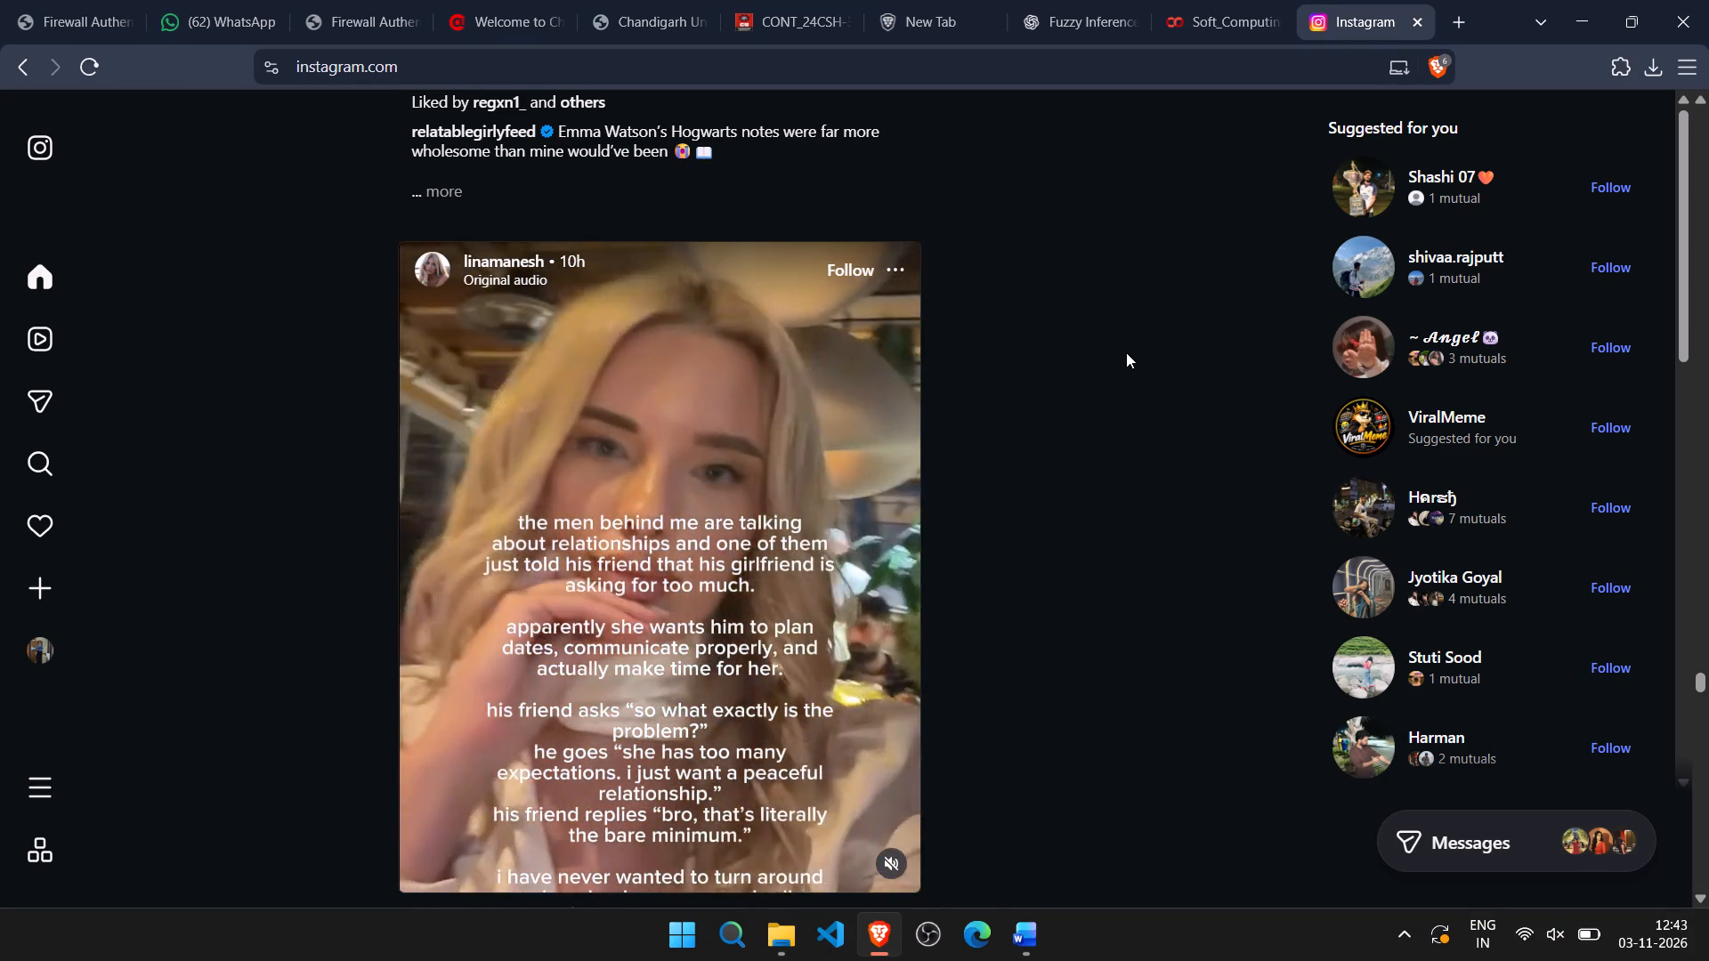
pyautogui.scroll(-2, 1126, 352)
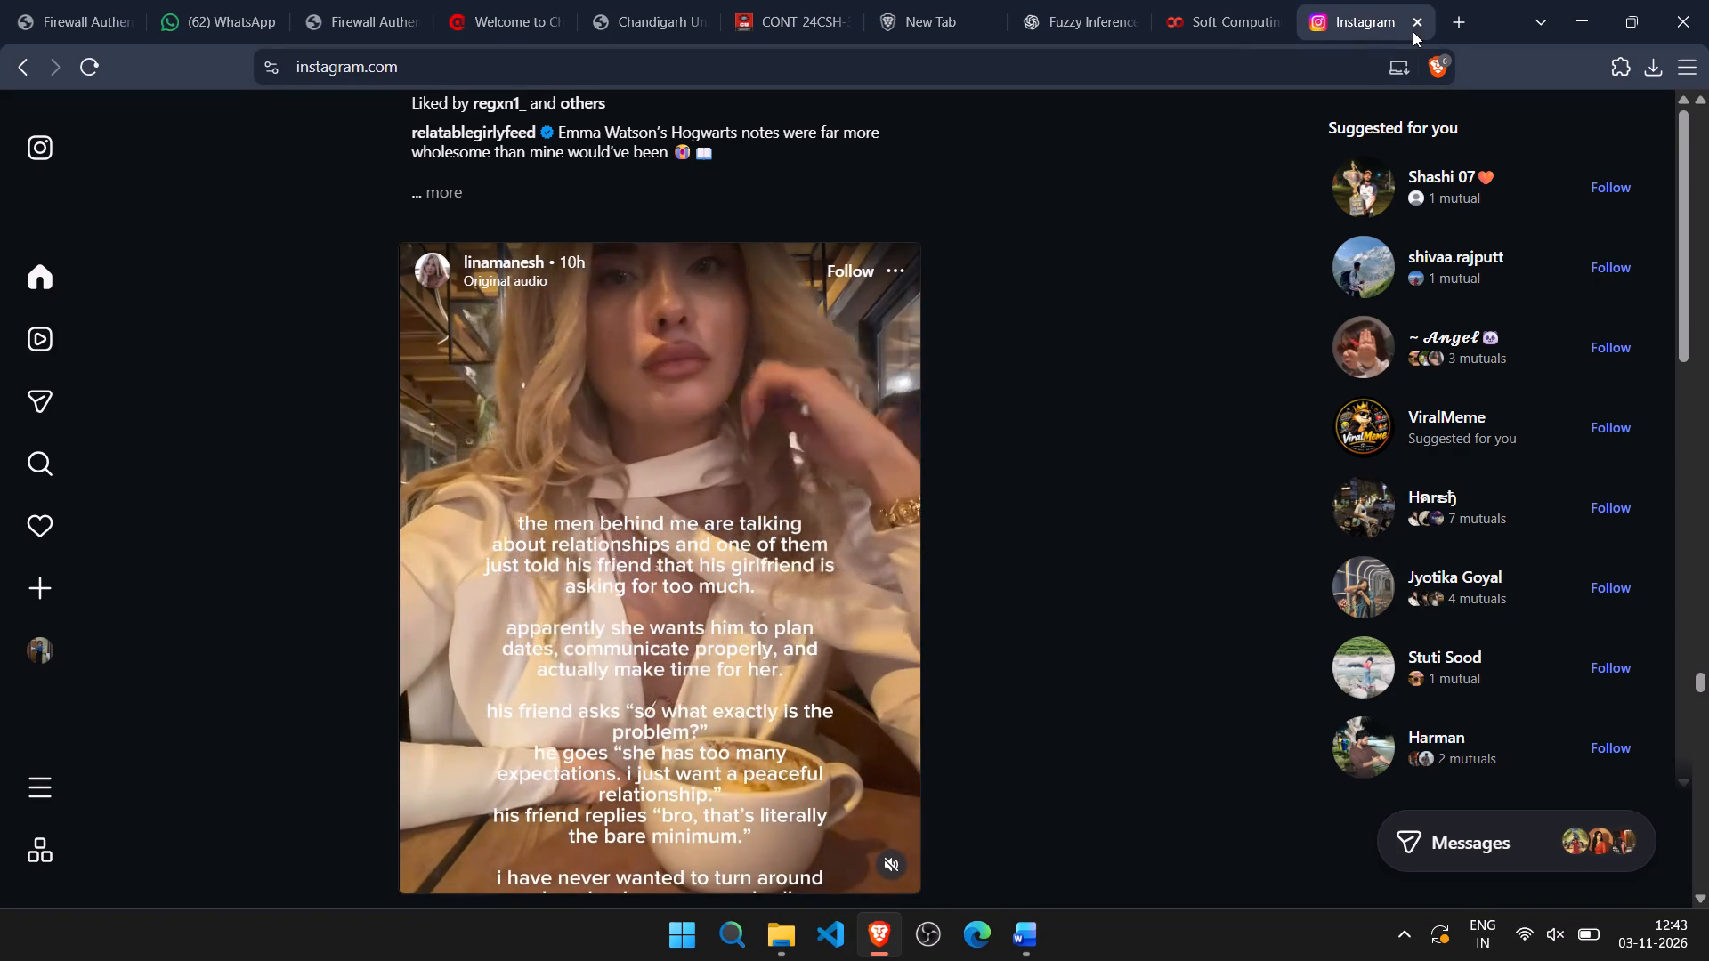
# Close the Instagram page and return to the Soft_Computing-Exp:9 notebook in Colab.
pyautogui.click(1413, 21)
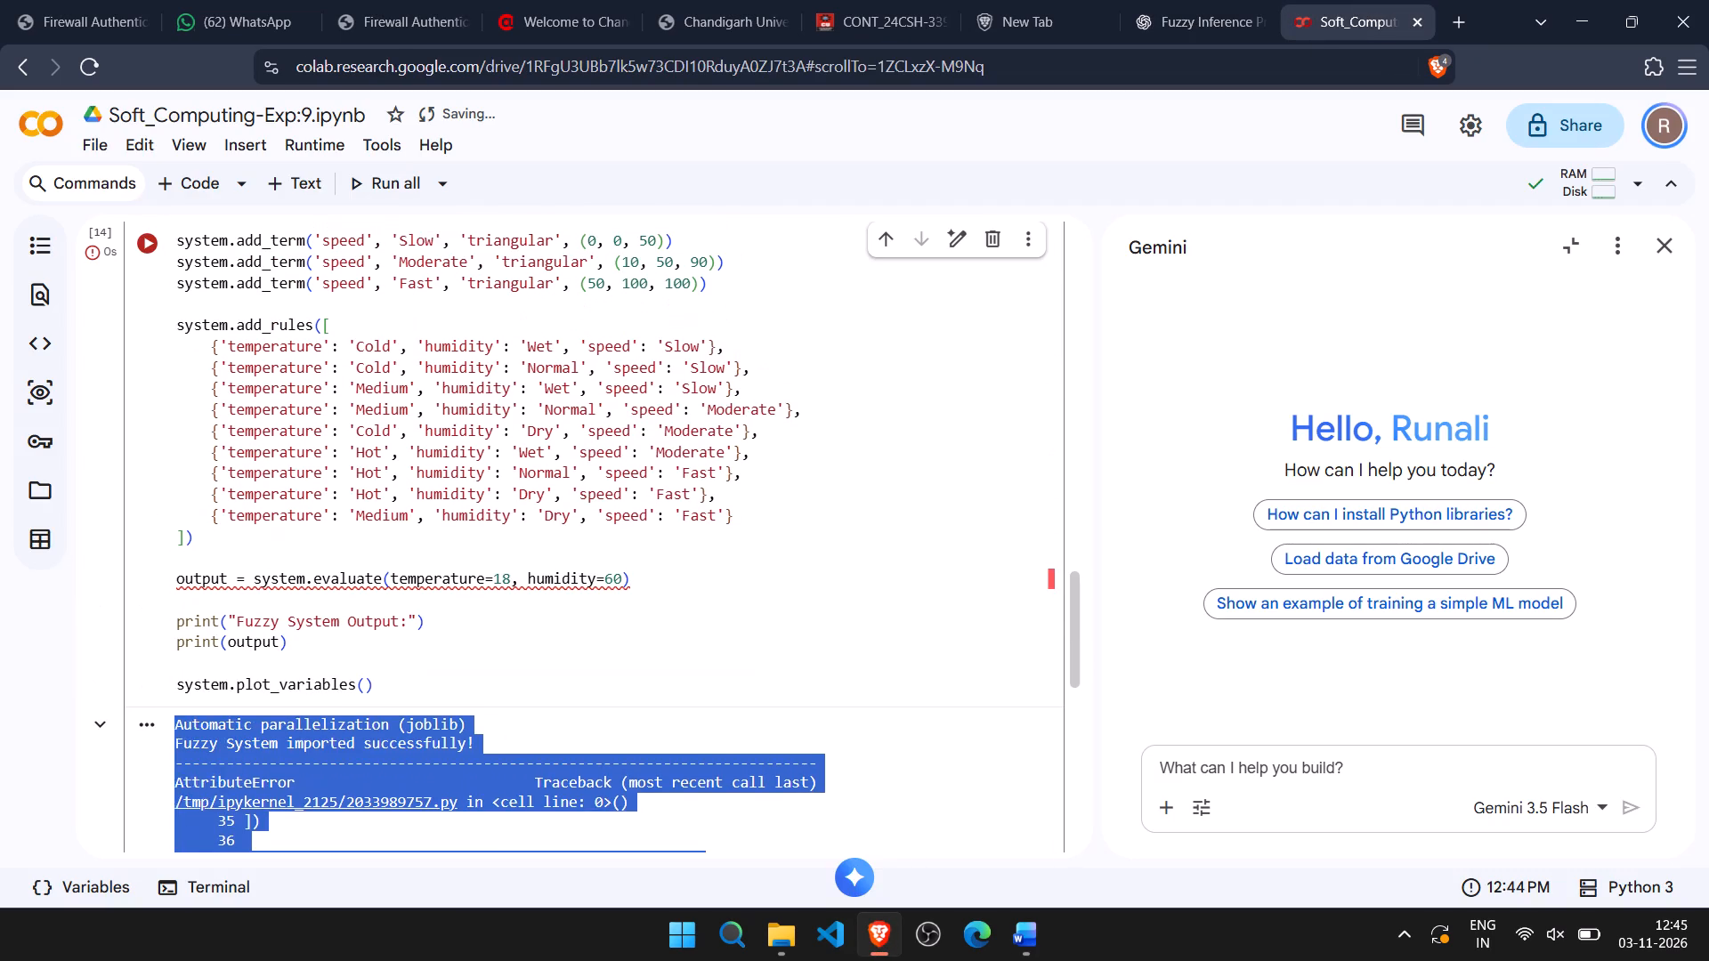
pyautogui.hotkey('ctrl', 'a')
pyautogui.hotkey('ctrl', 'v')
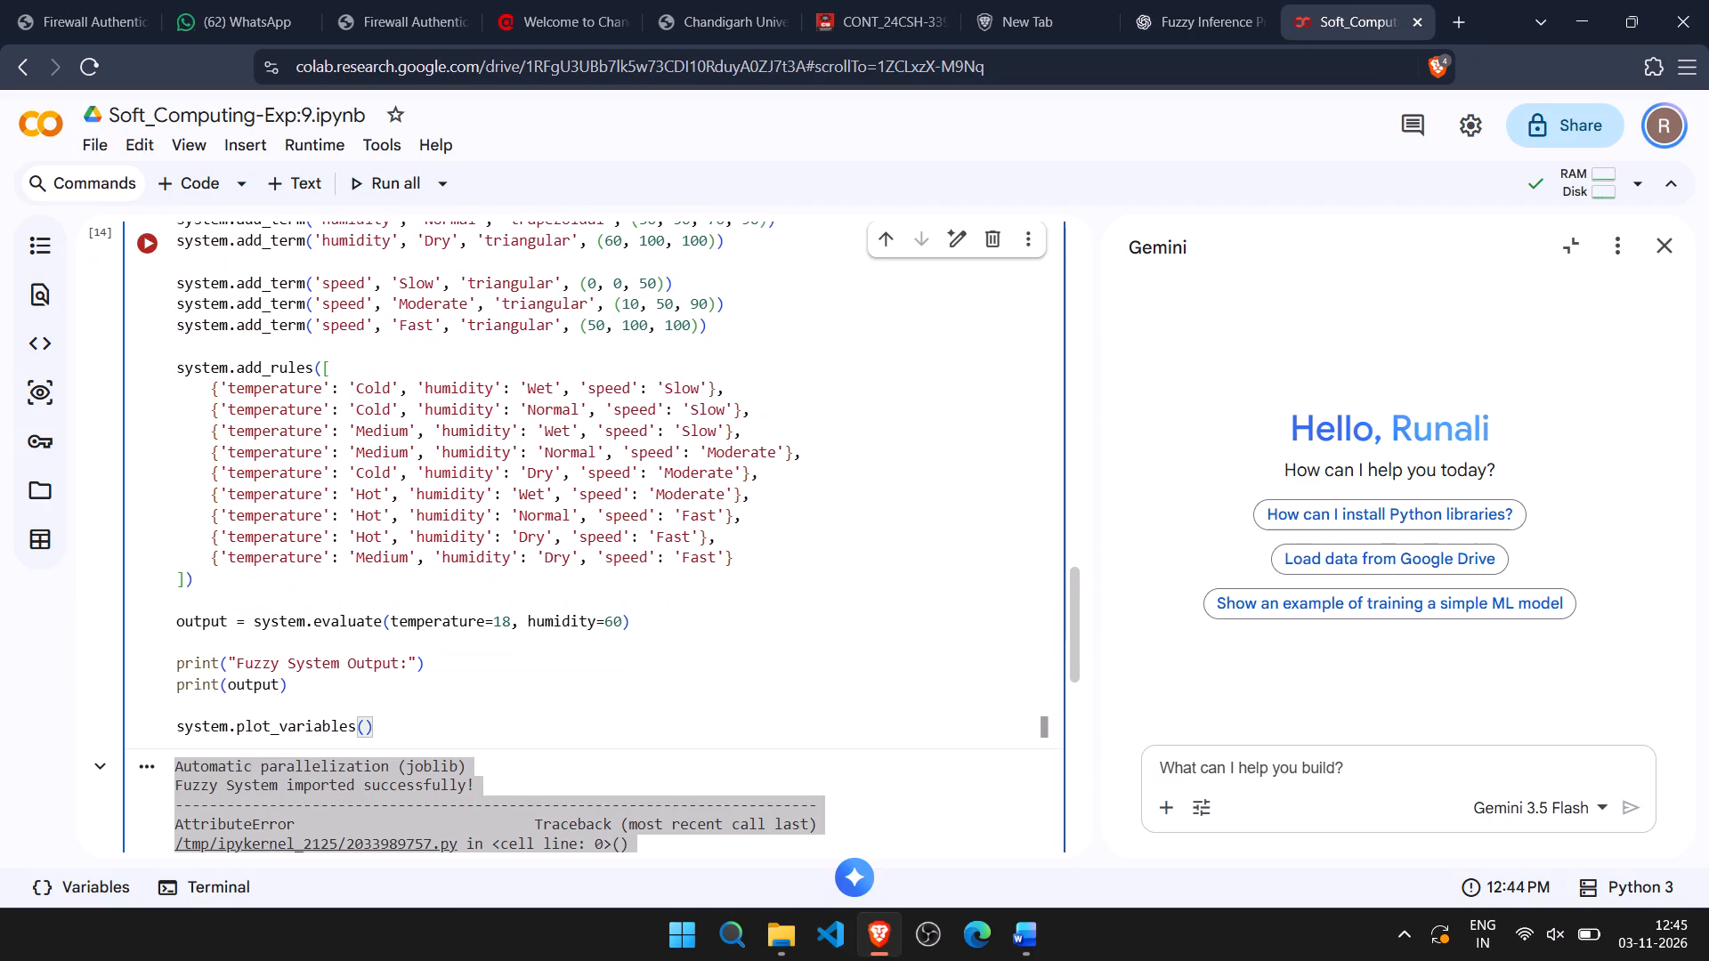
pyautogui.click(156, 254)
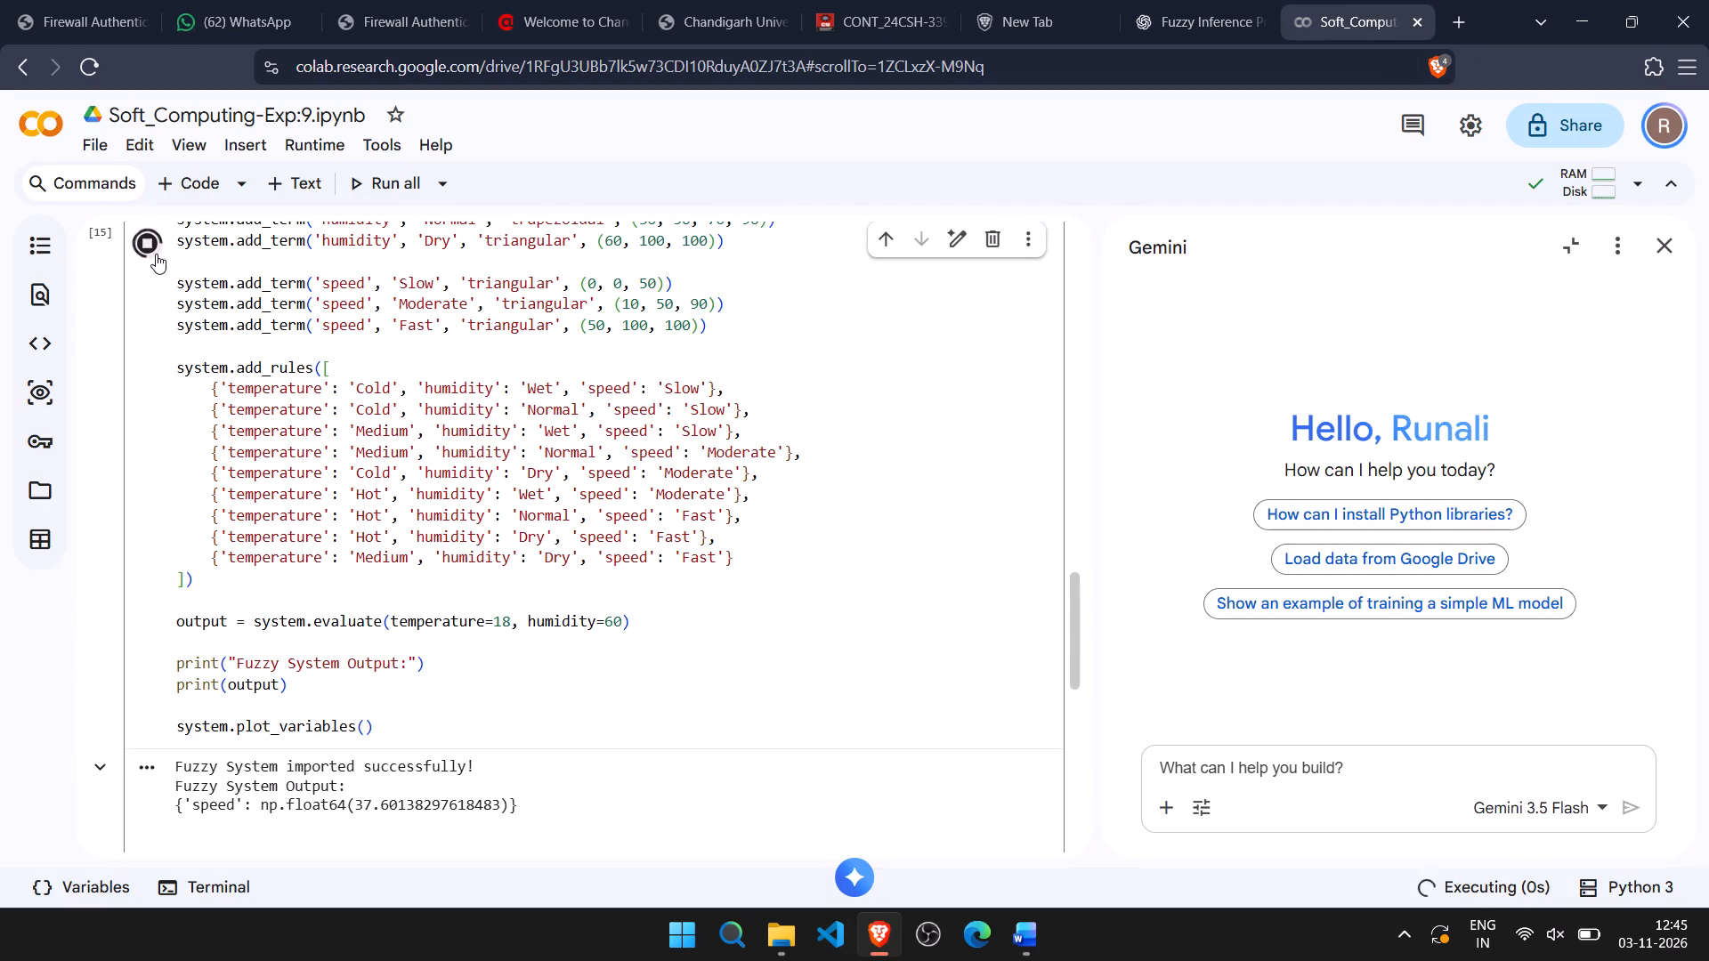
# Check the motor speed cell's output and membership plots, and close the Gemini assistant beside the notebook.
pyautogui.scroll(-3, 420, 603)
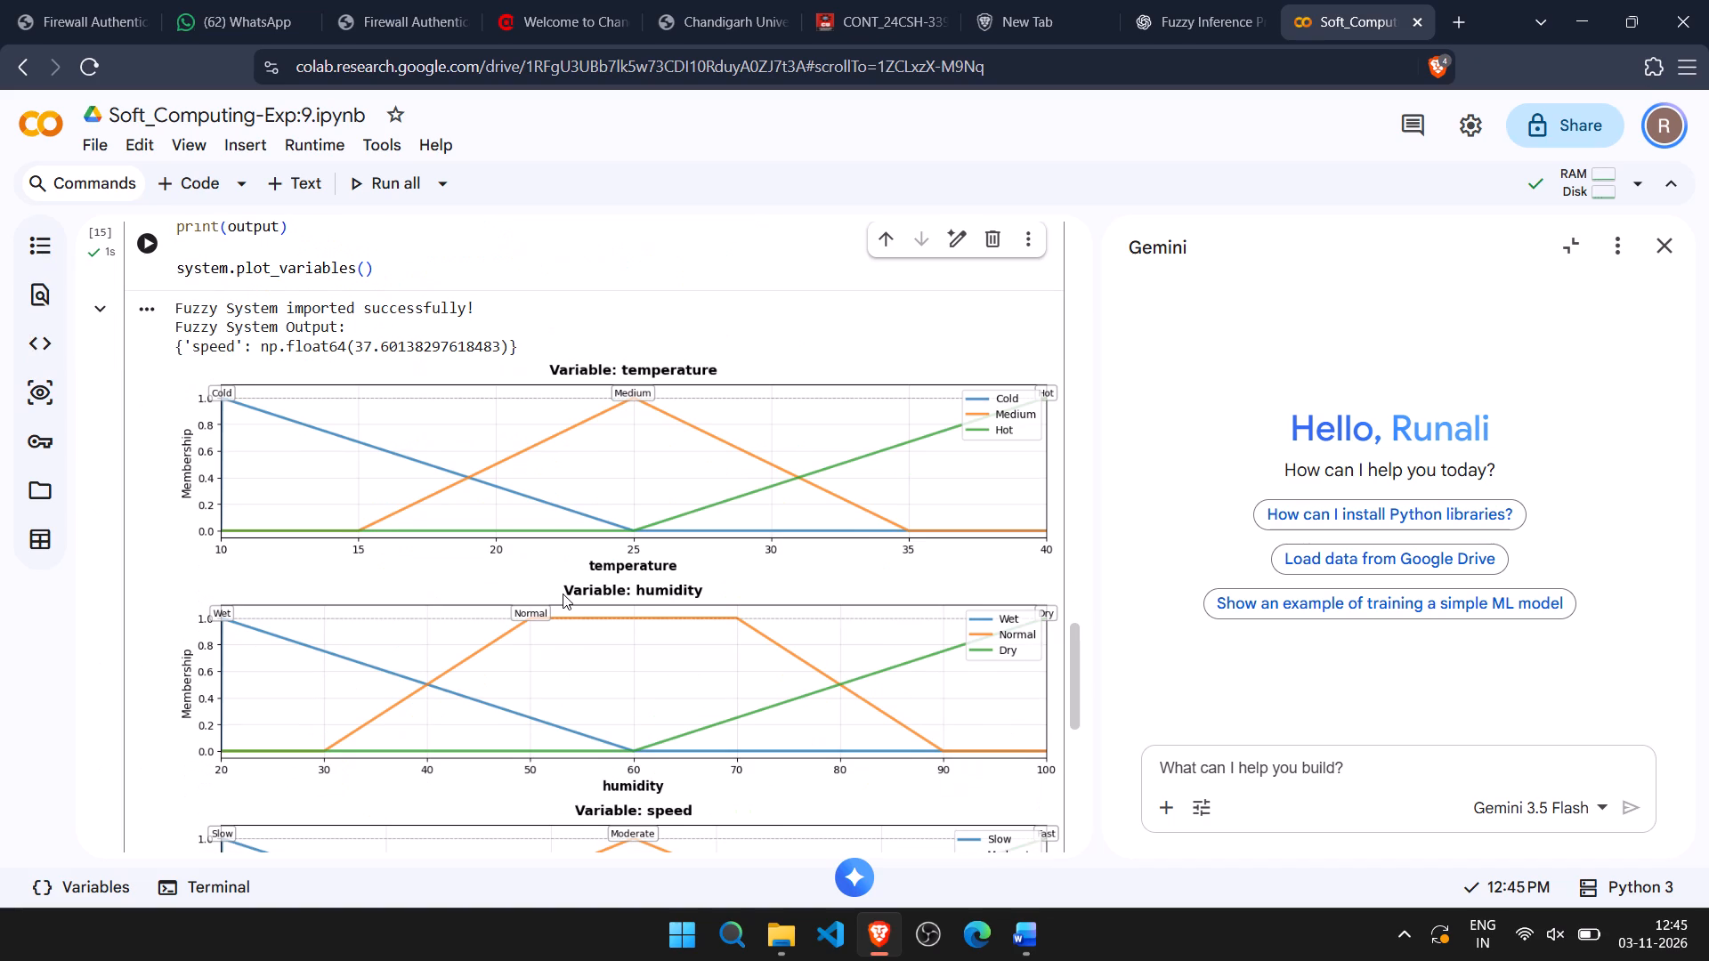
pyautogui.hscroll(-1, 563, 594)
pyautogui.scroll(-3, 563, 594)
pyautogui.scroll(17, 563, 594)
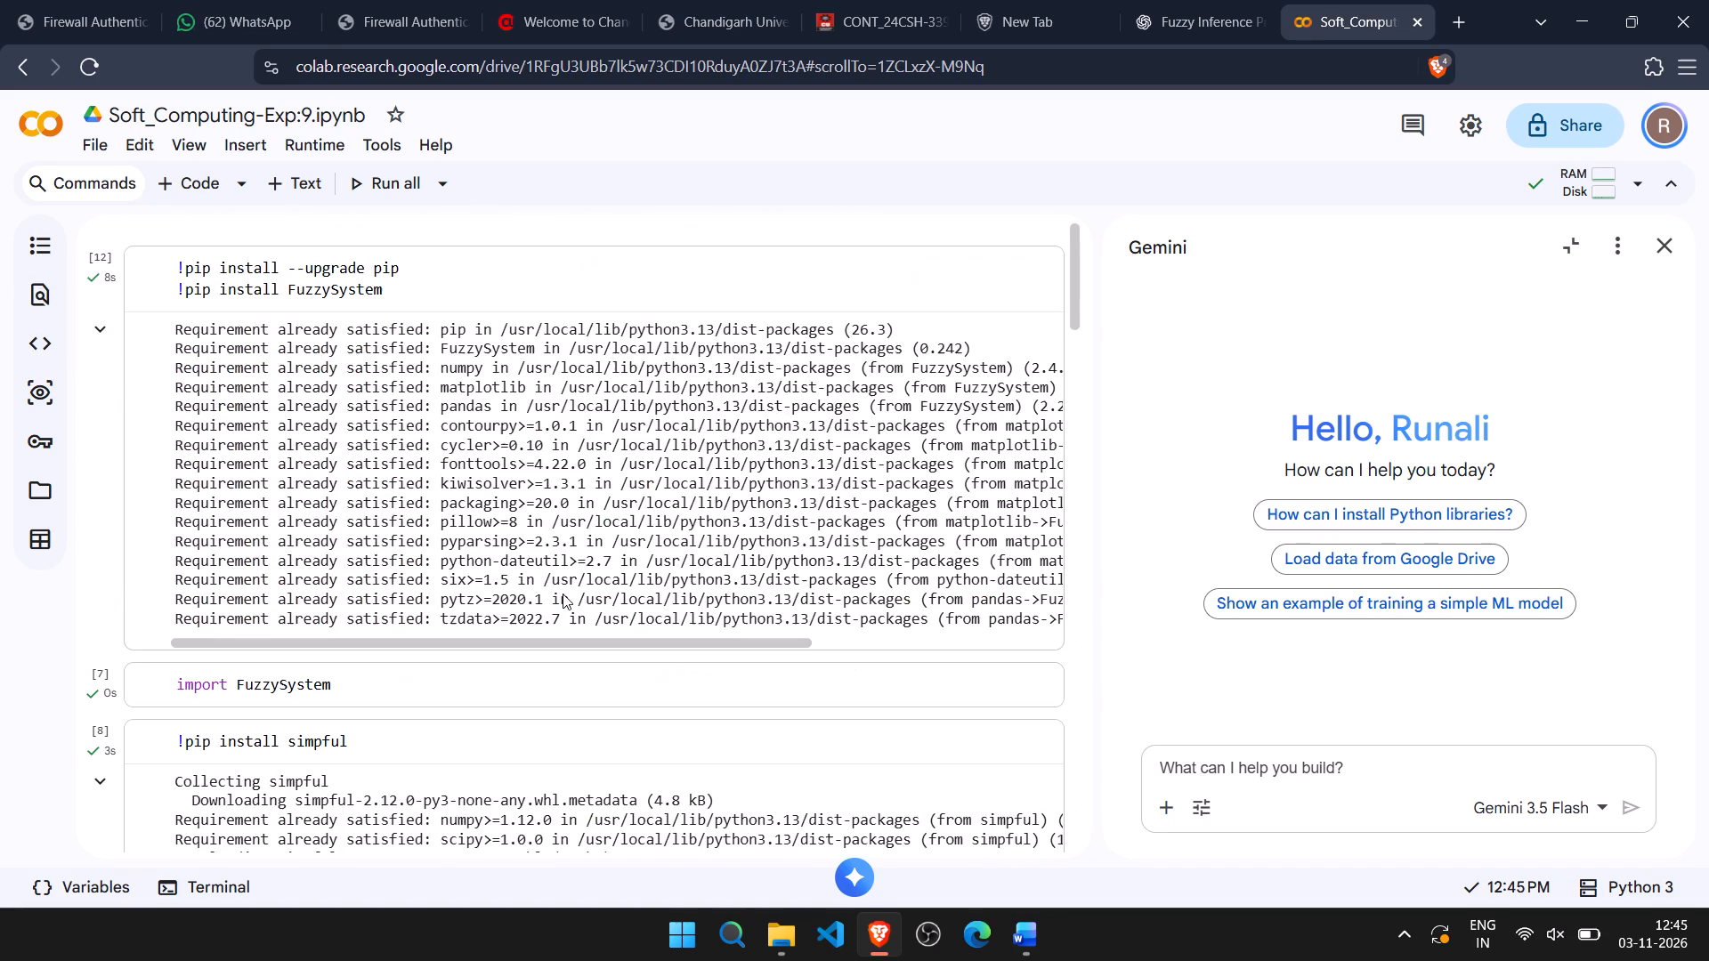
pyautogui.scroll(1, 563, 594)
pyautogui.click(1668, 245)
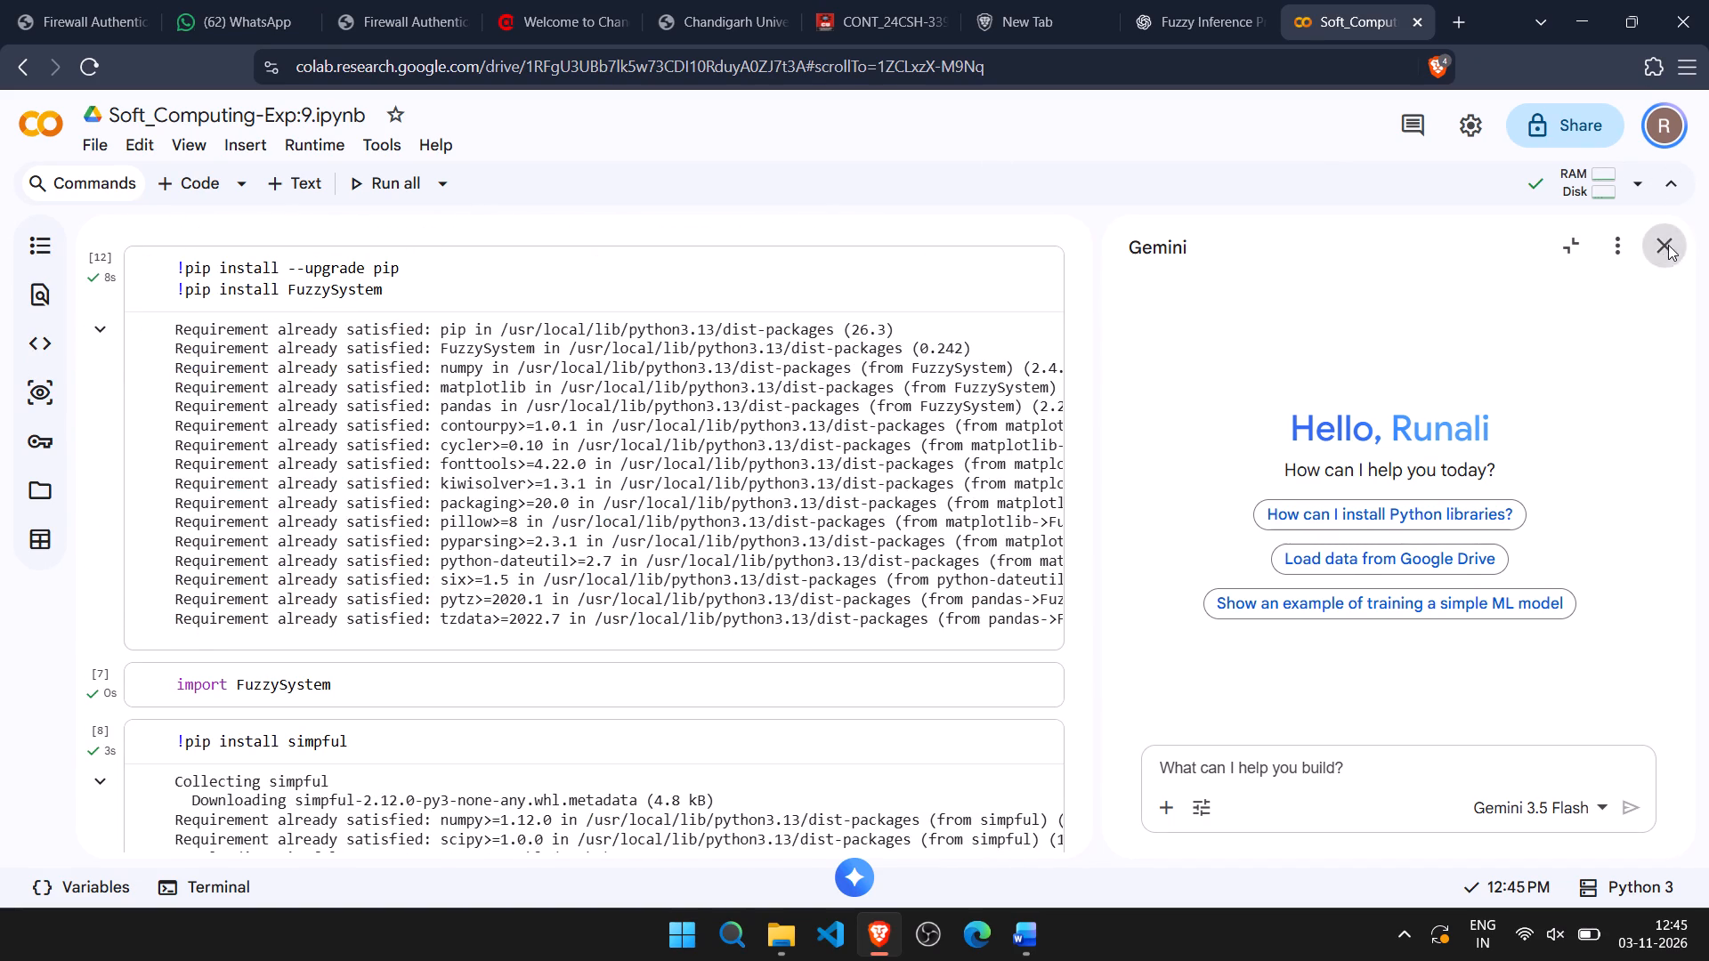
pyautogui.scroll(1, 1263, 449)
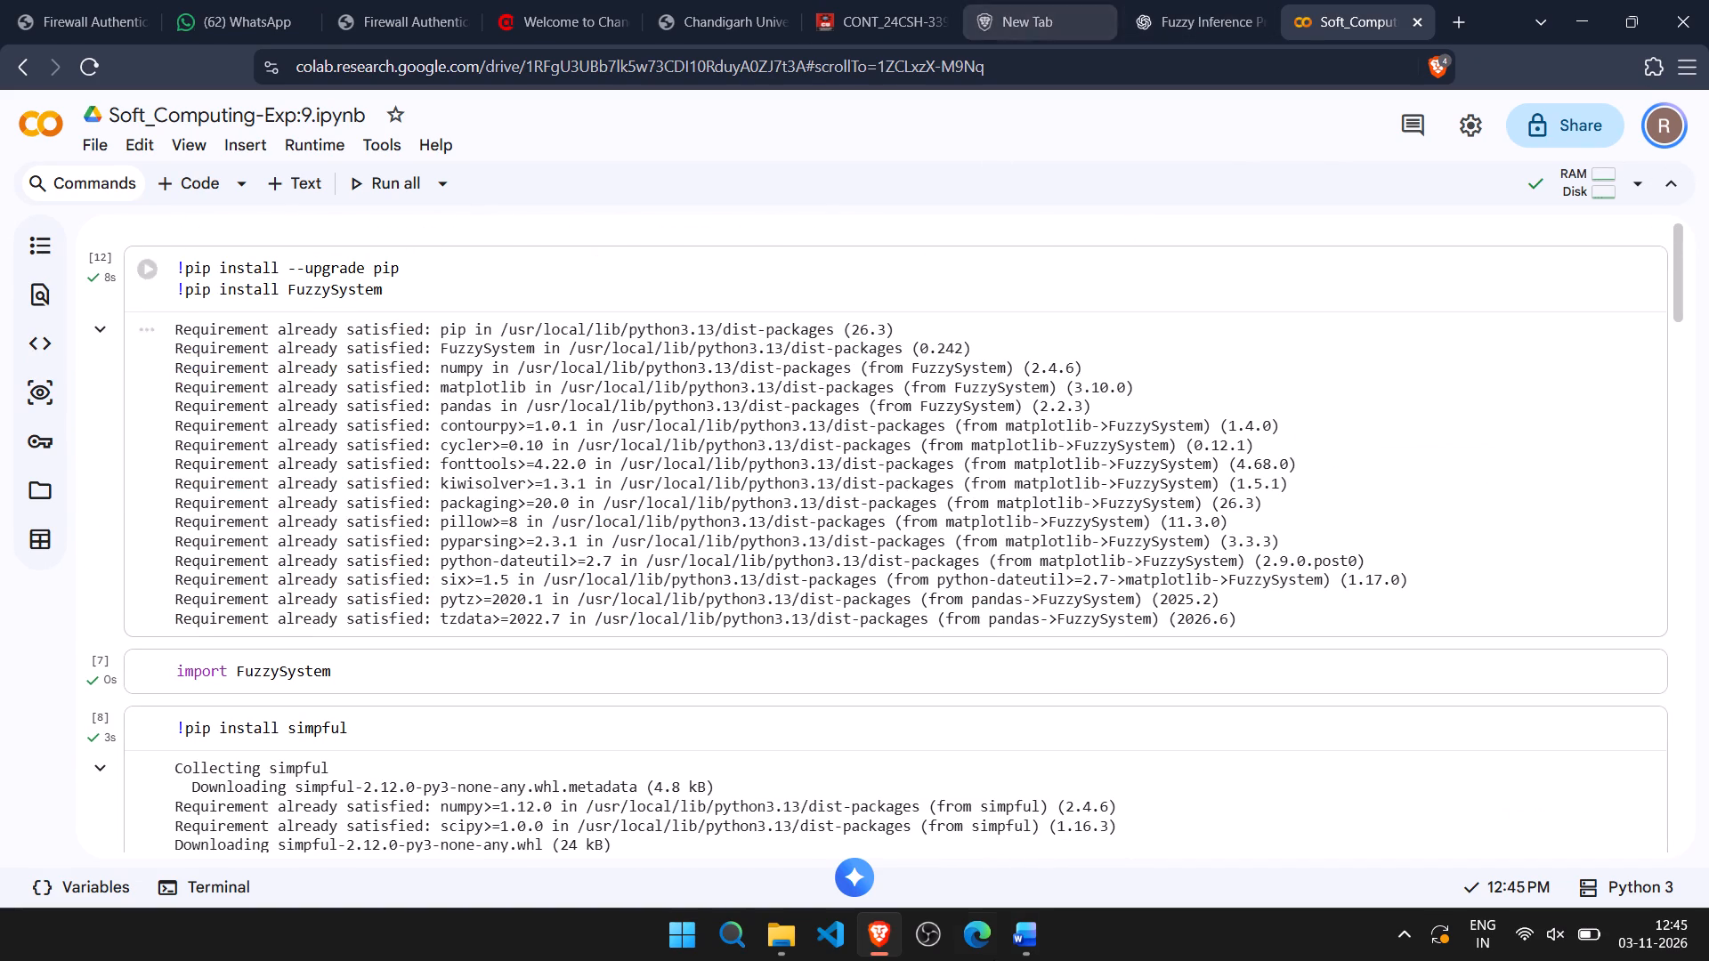
# Switch to the Experiment 9 report in Word and extend the "5. Code" heading to "5. Code and Output".
pyautogui.click(1033, 935)
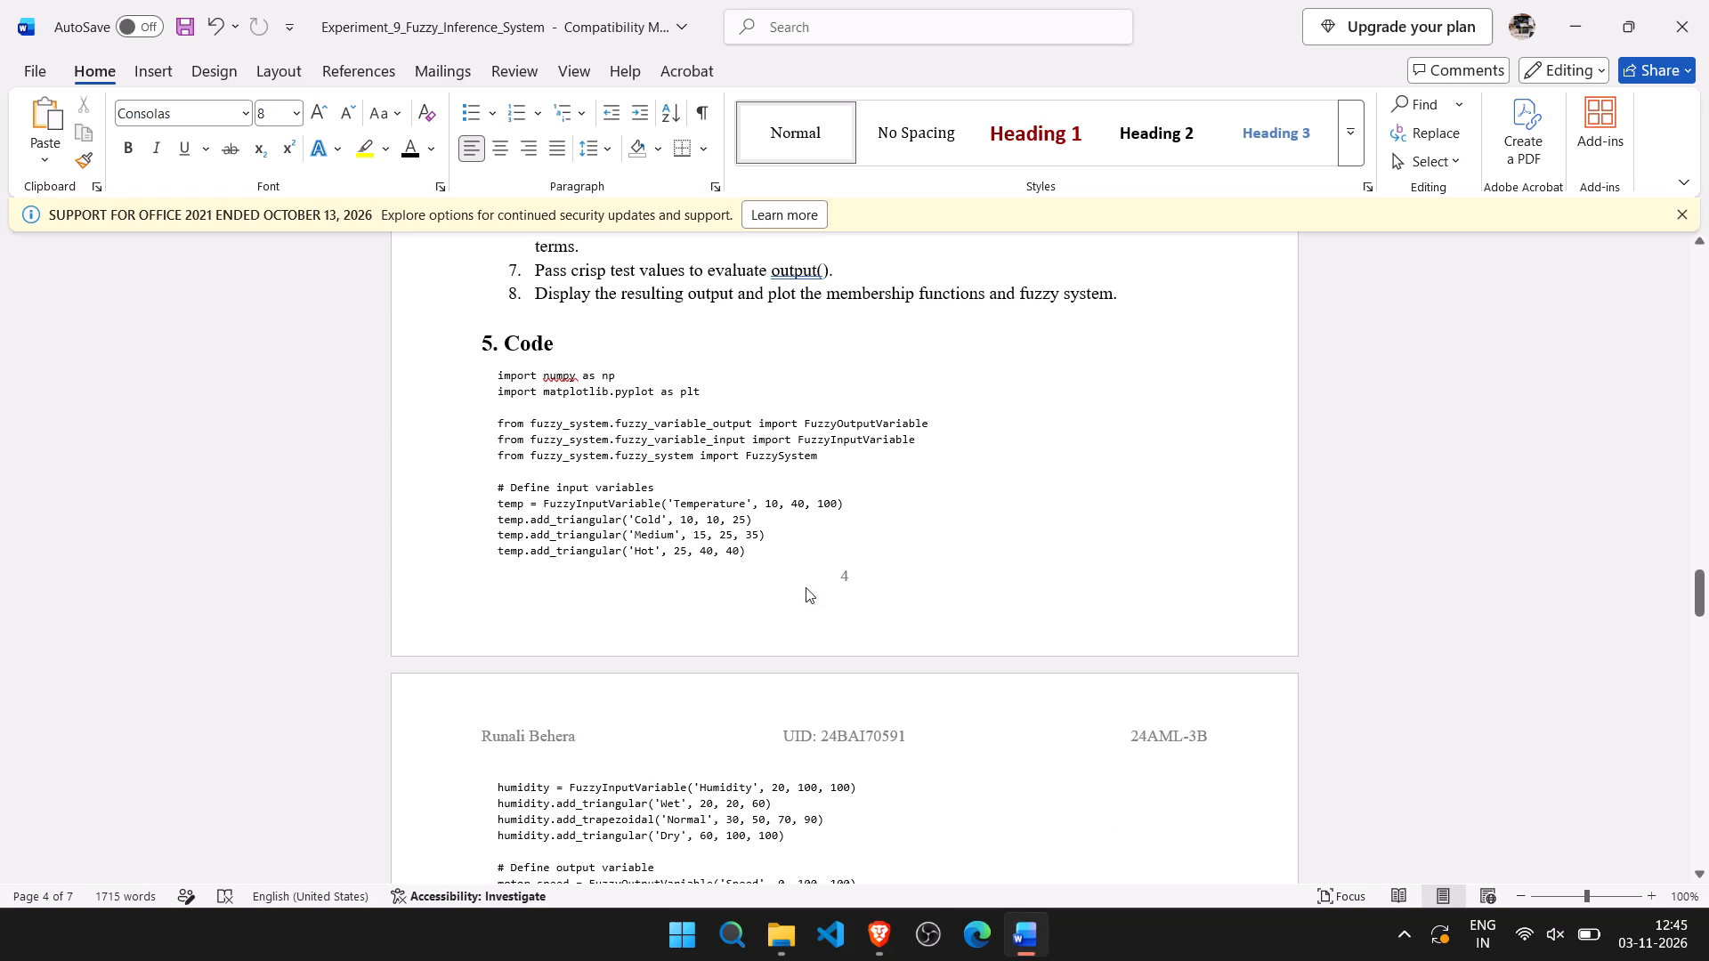
pyautogui.click(558, 346)
pyautogui.write('and')
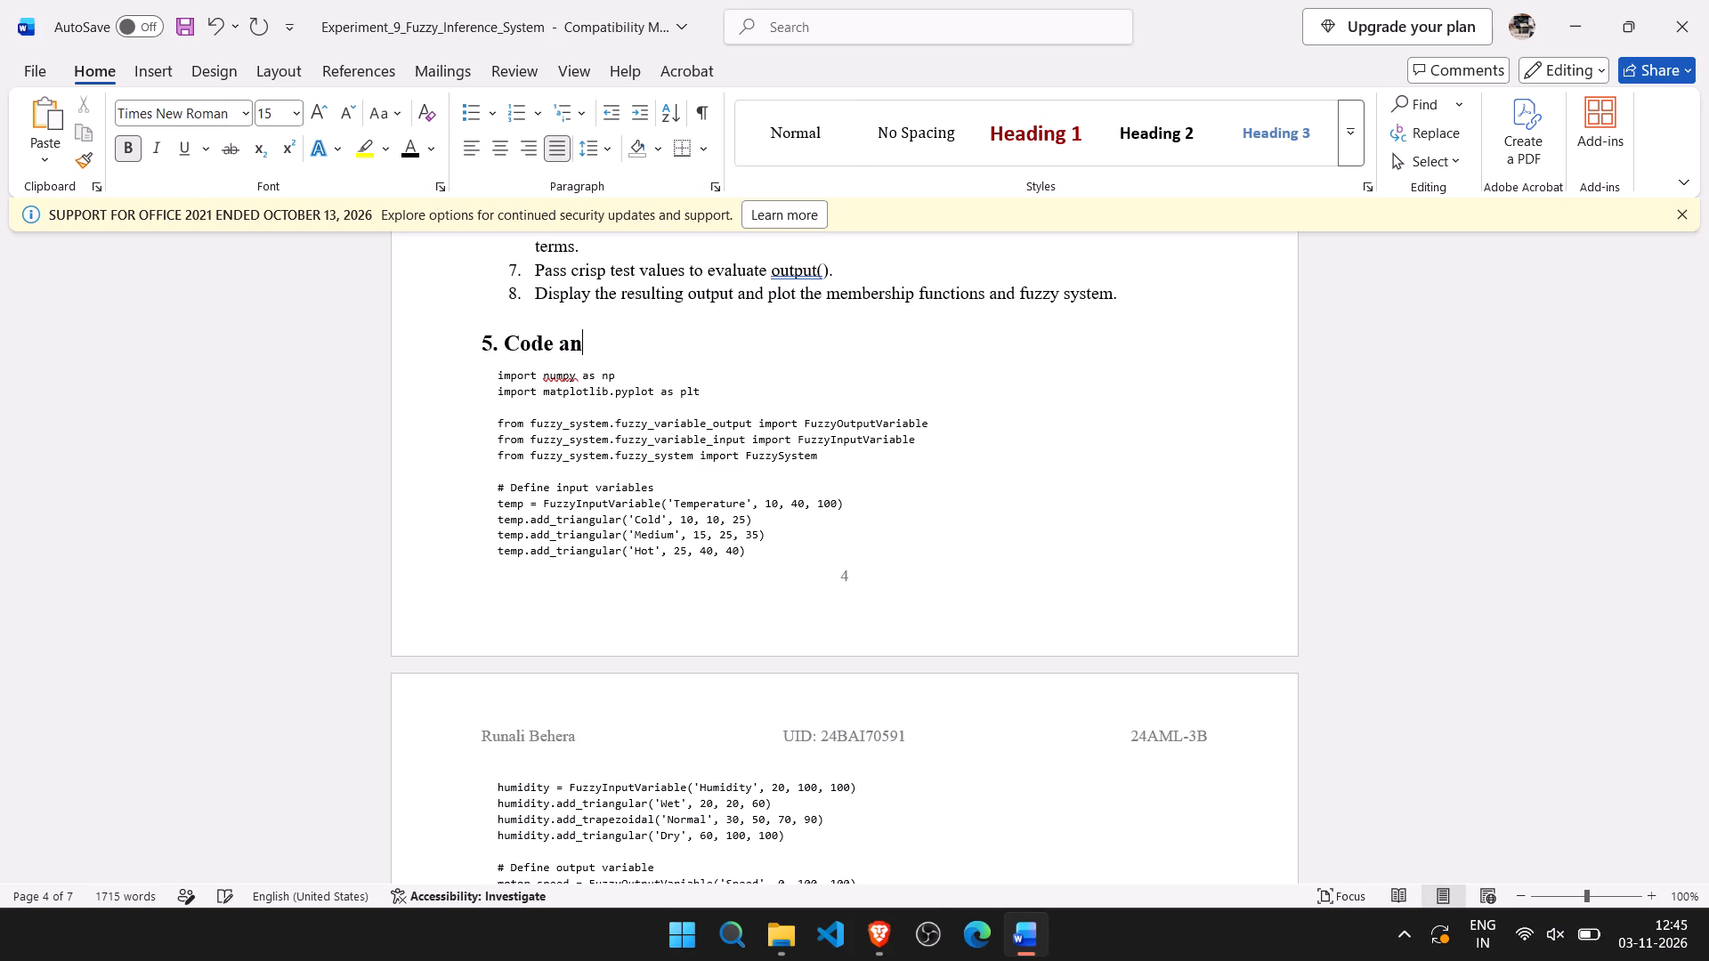
pyautogui.press('space')
pyautogui.write('Output')
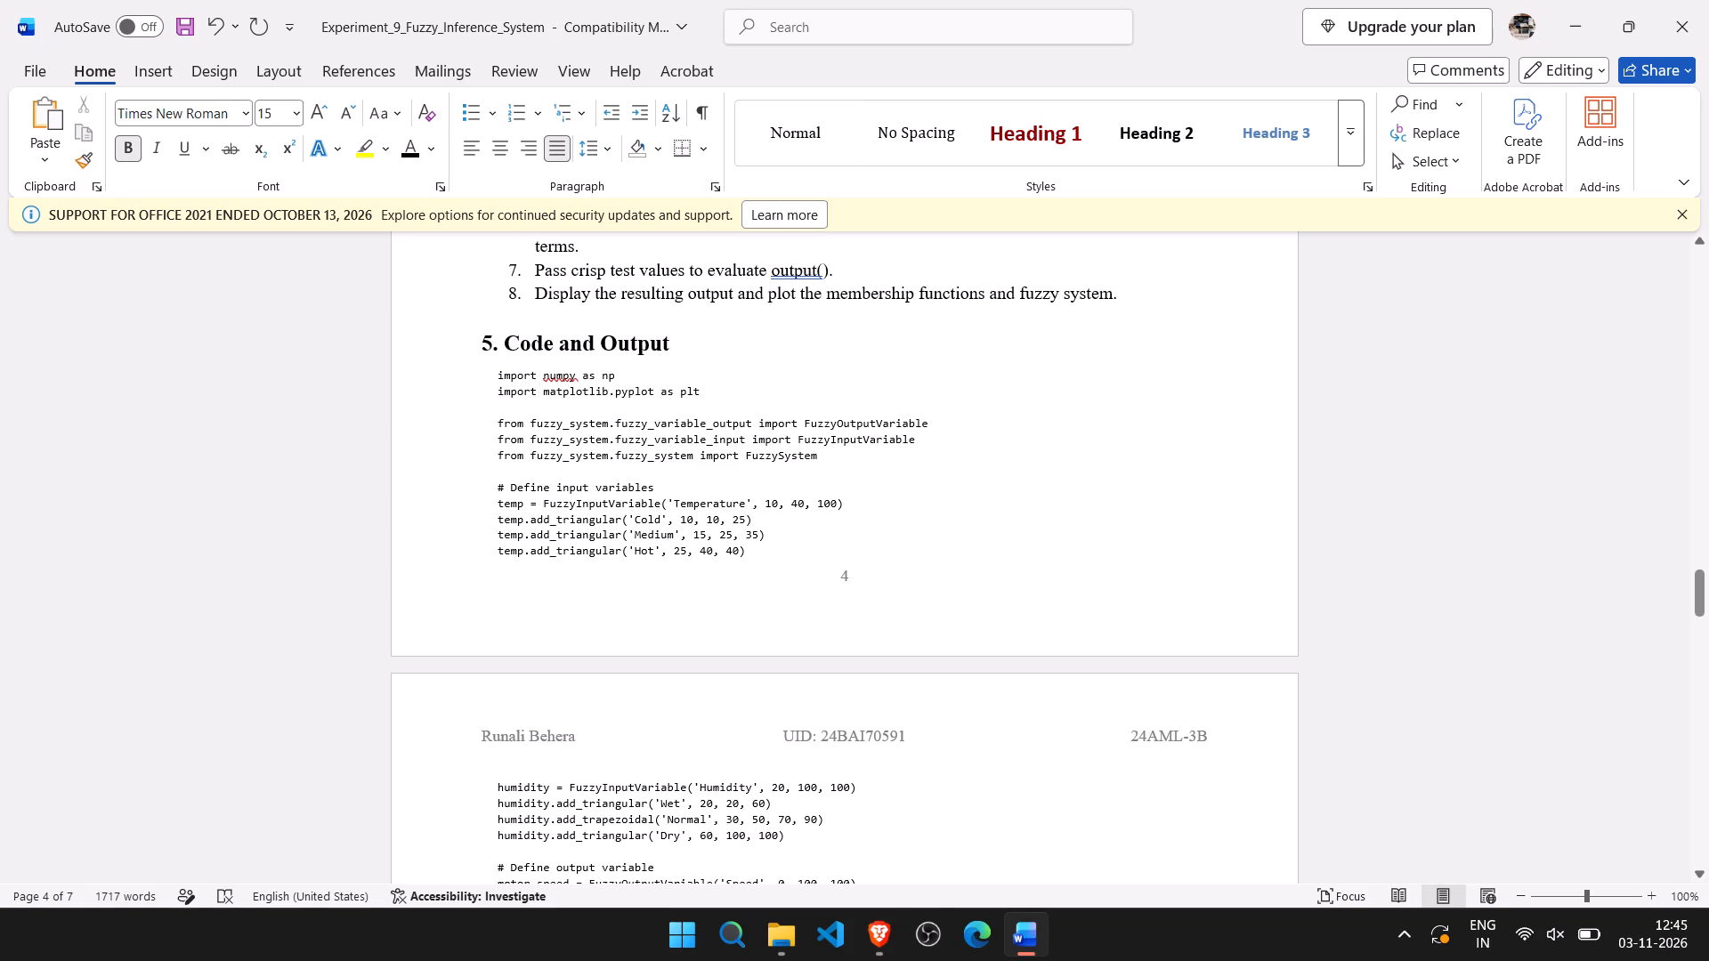
# Delete all the old code and explanation text between the "5. Code and Output" heading and "4.3 Expected Observations".
pyautogui.moveTo(493, 382); pyautogui.dragTo(836, 883)
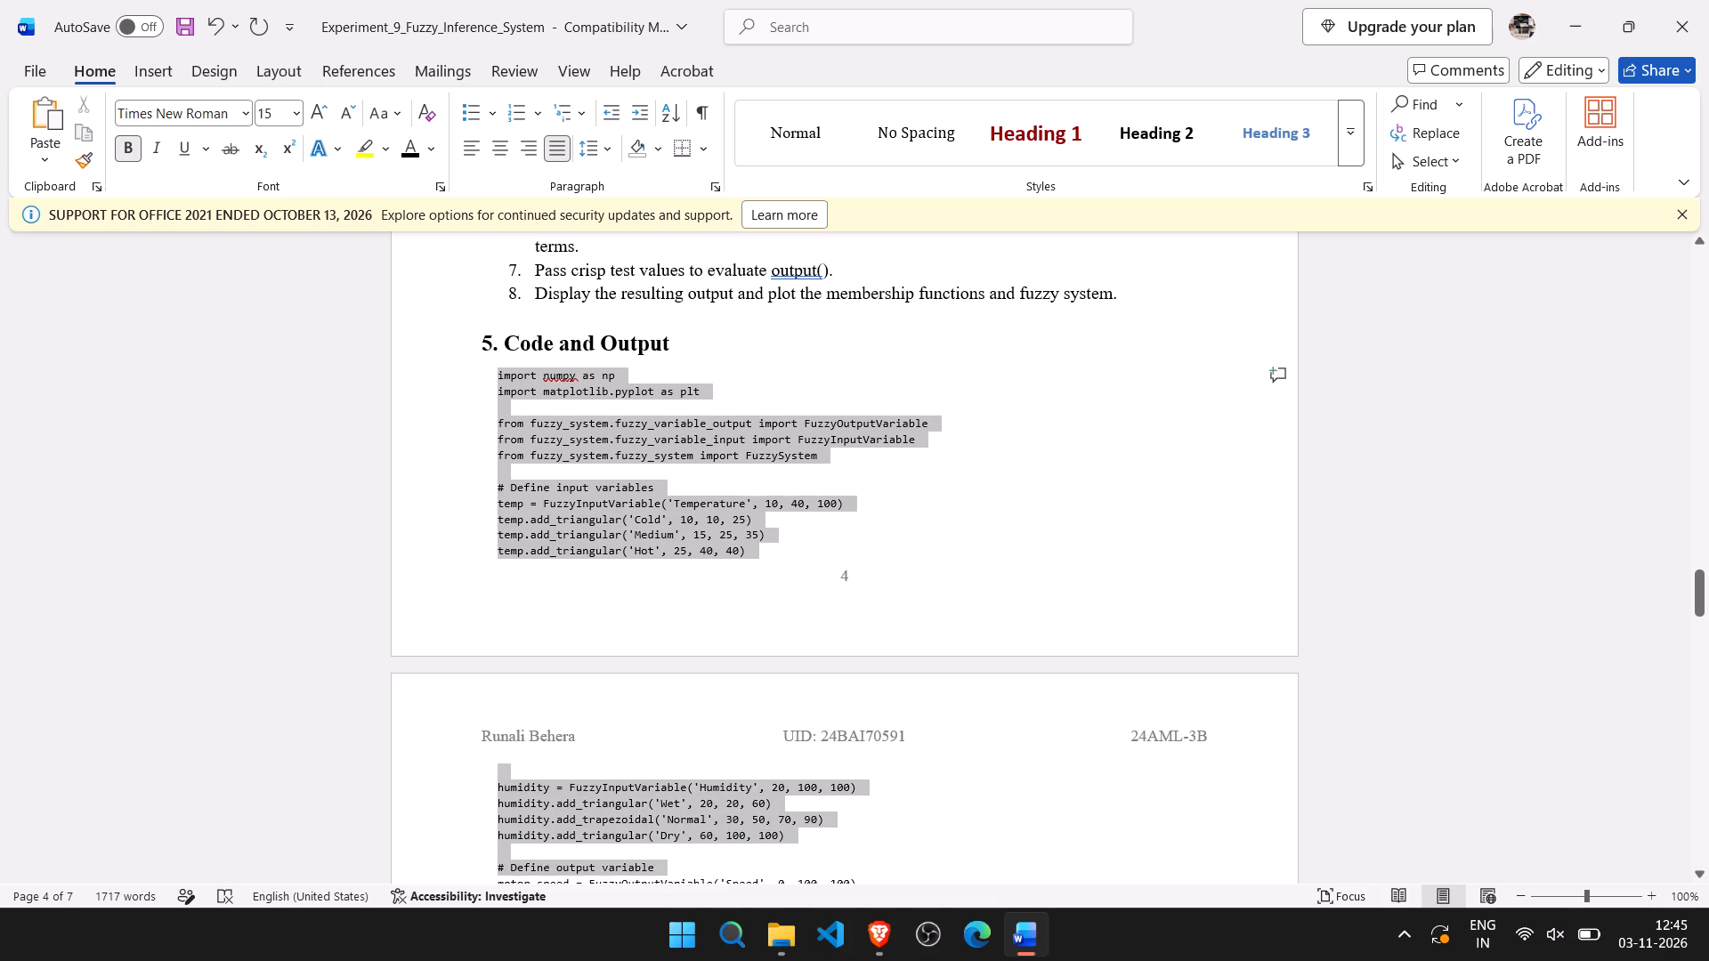
pyautogui.moveTo(836, 883); pyautogui.dragTo(806, 882)
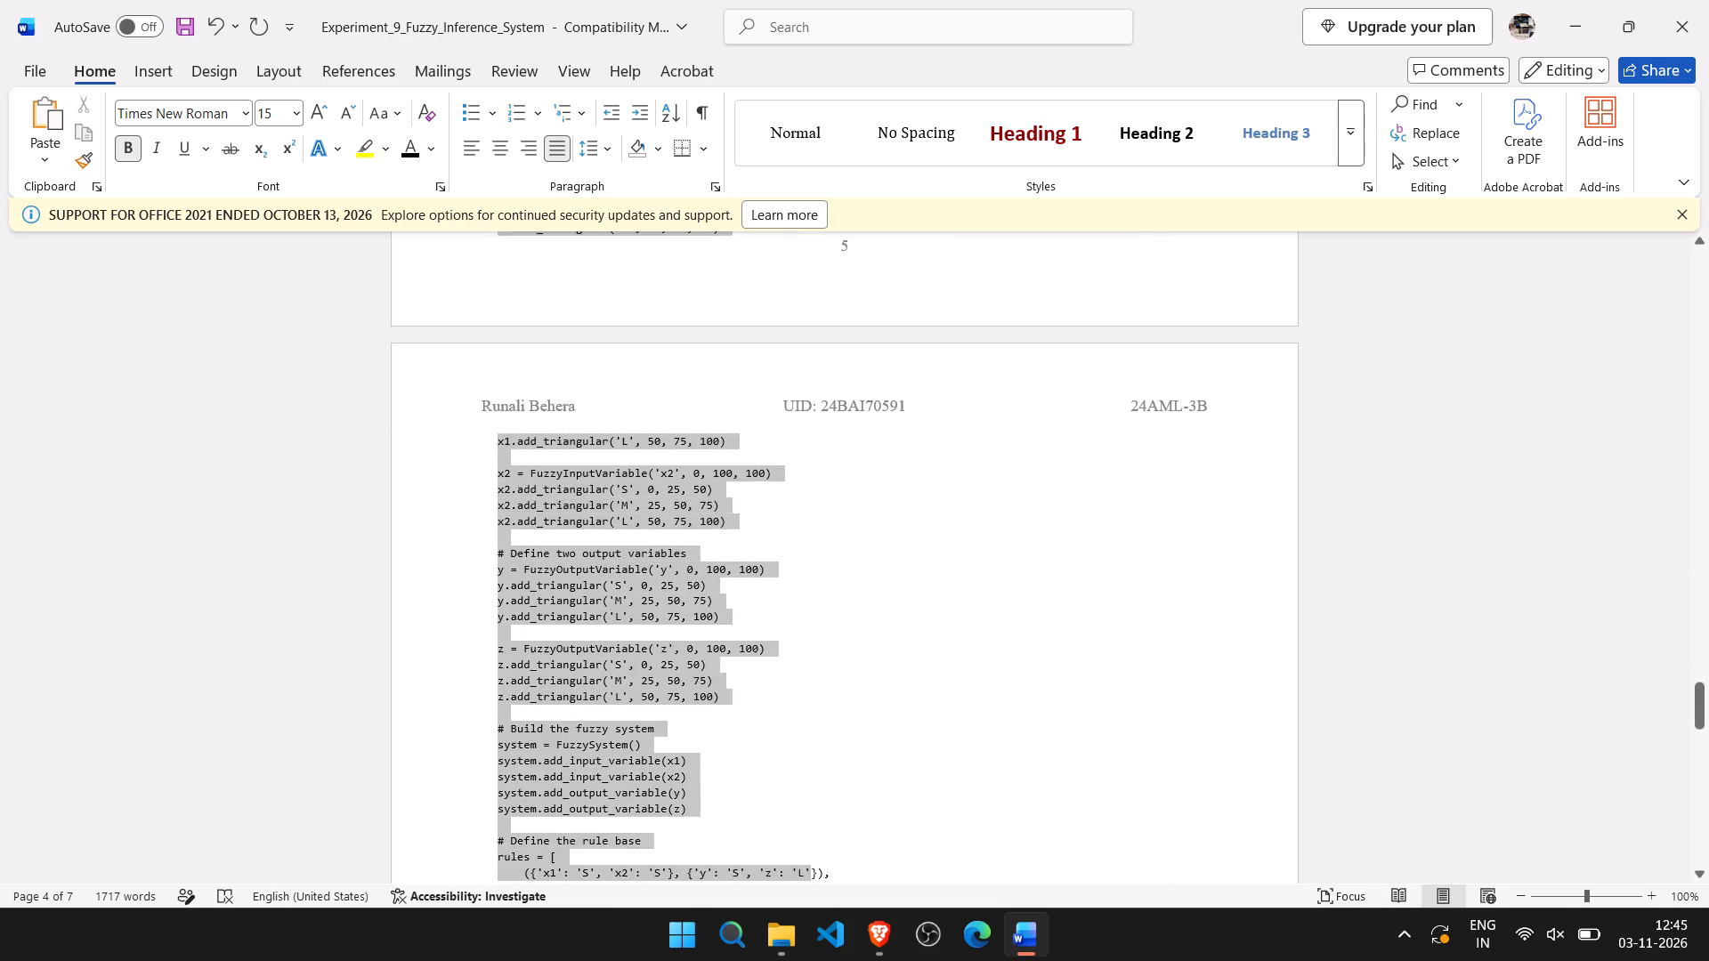
pyautogui.moveTo(806, 882); pyautogui.dragTo(804, 905)
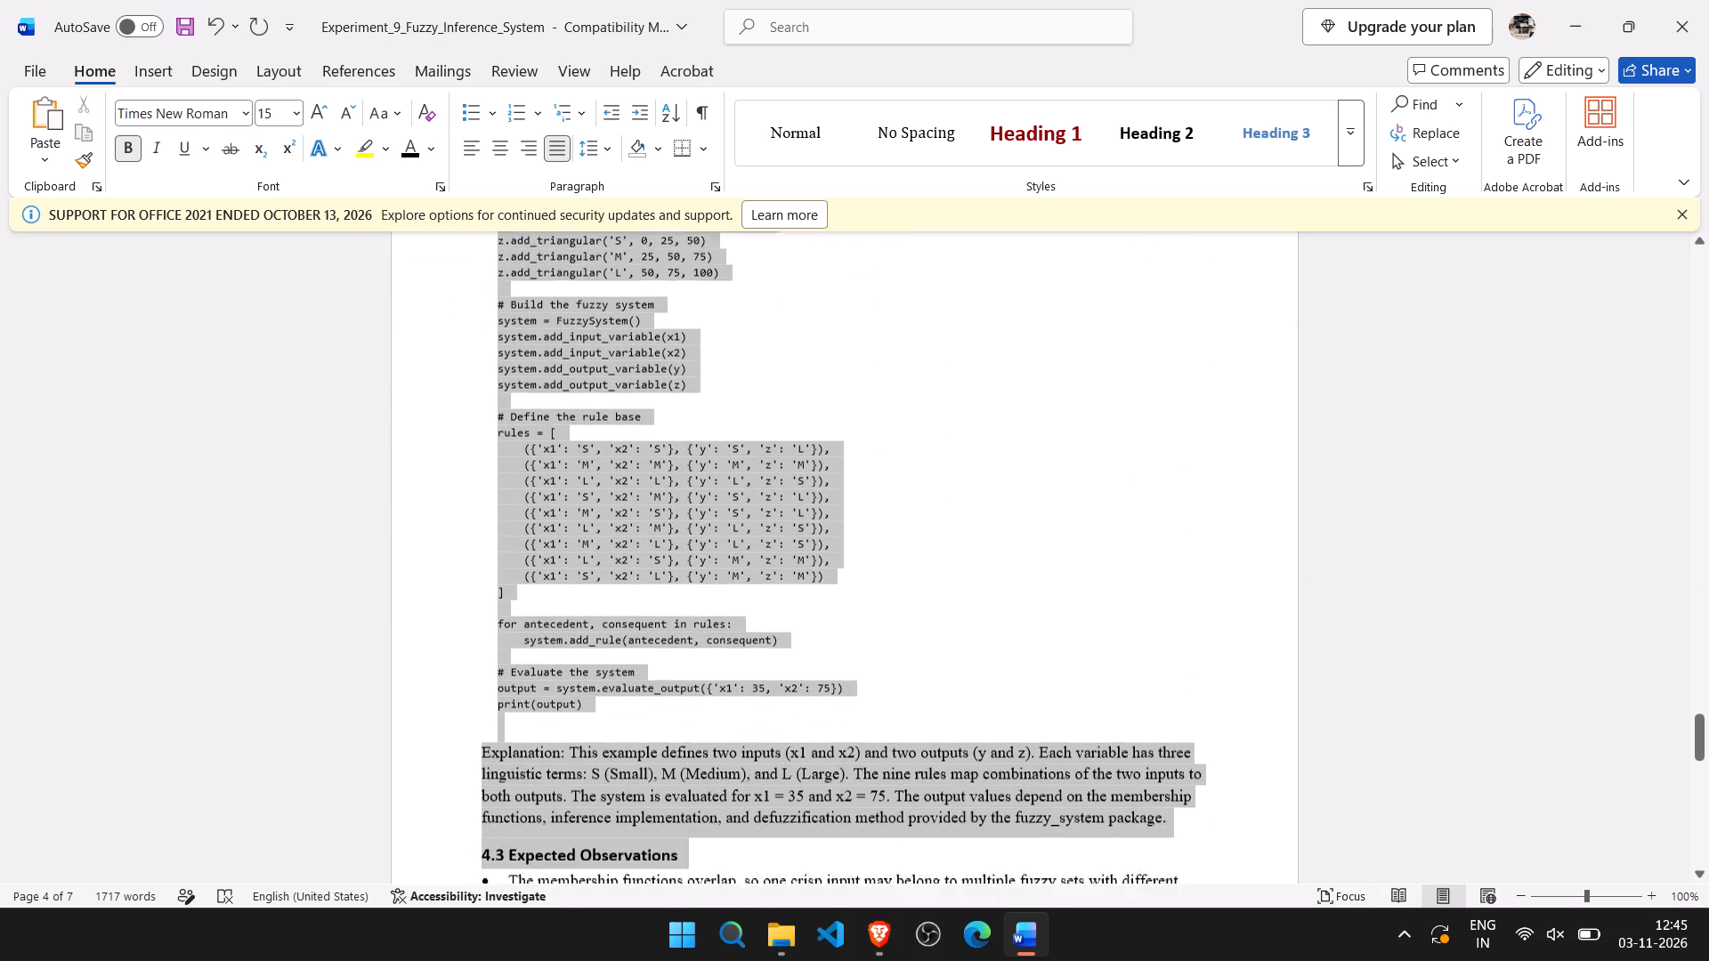
pyautogui.moveTo(804, 905); pyautogui.dragTo(1063, 783)
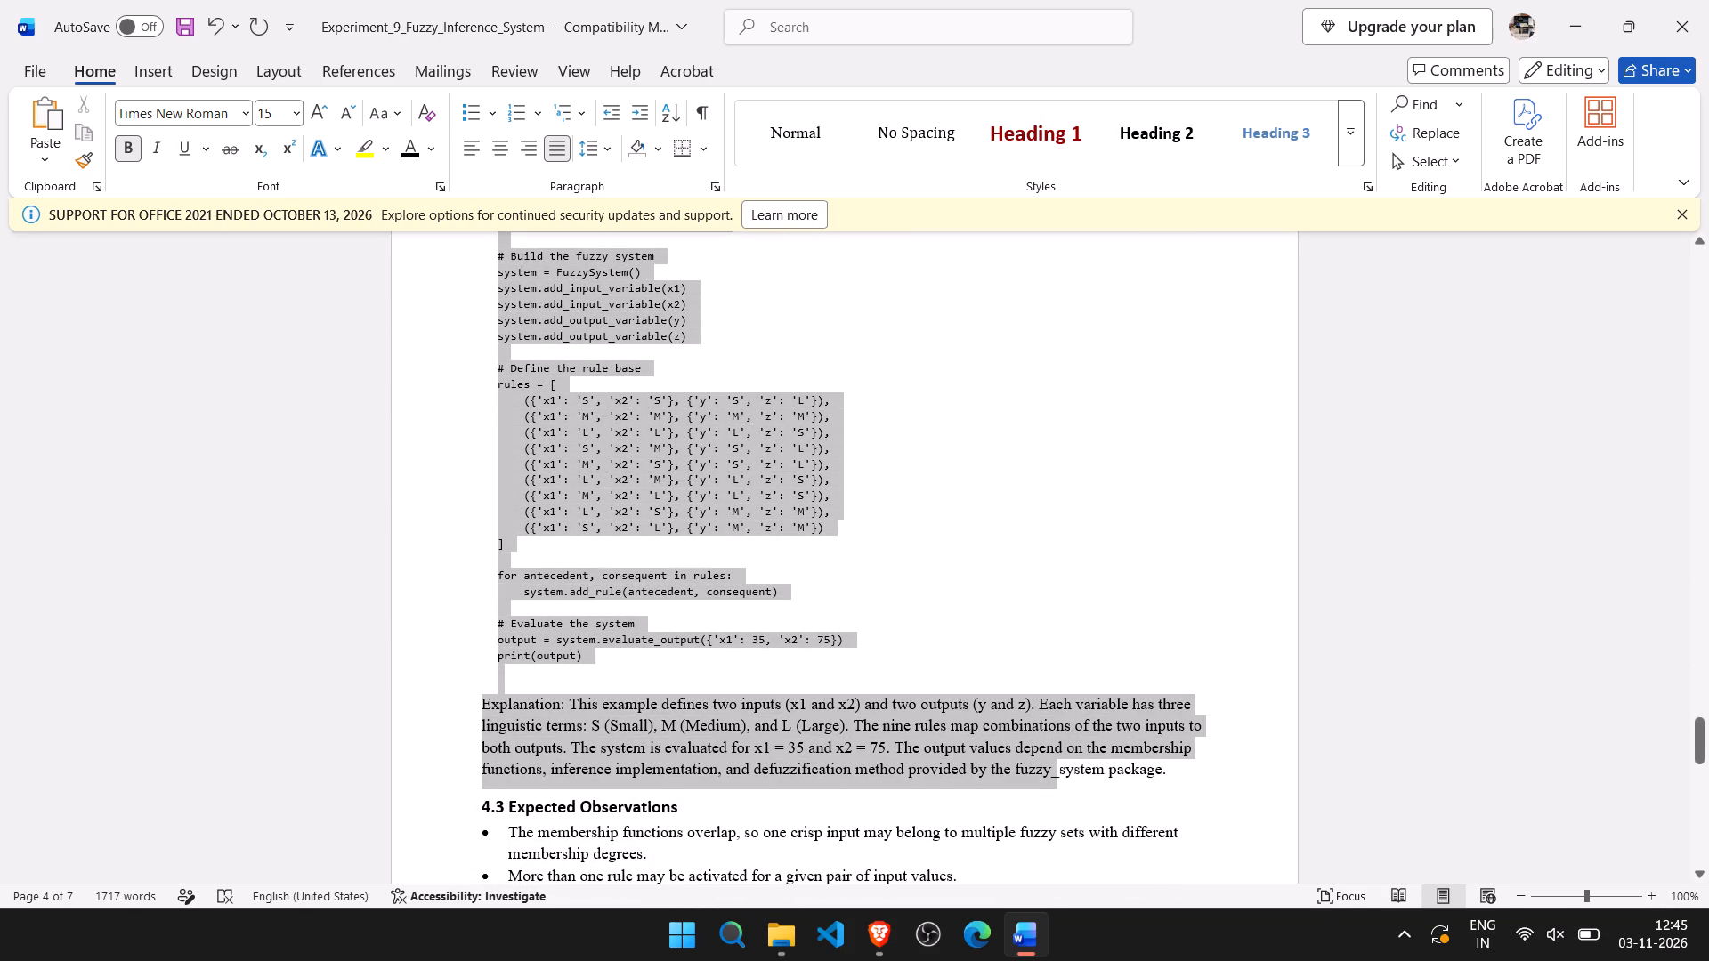
pyautogui.moveTo(1063, 783); pyautogui.dragTo(1162, 780)
pyautogui.press('BackSpace')
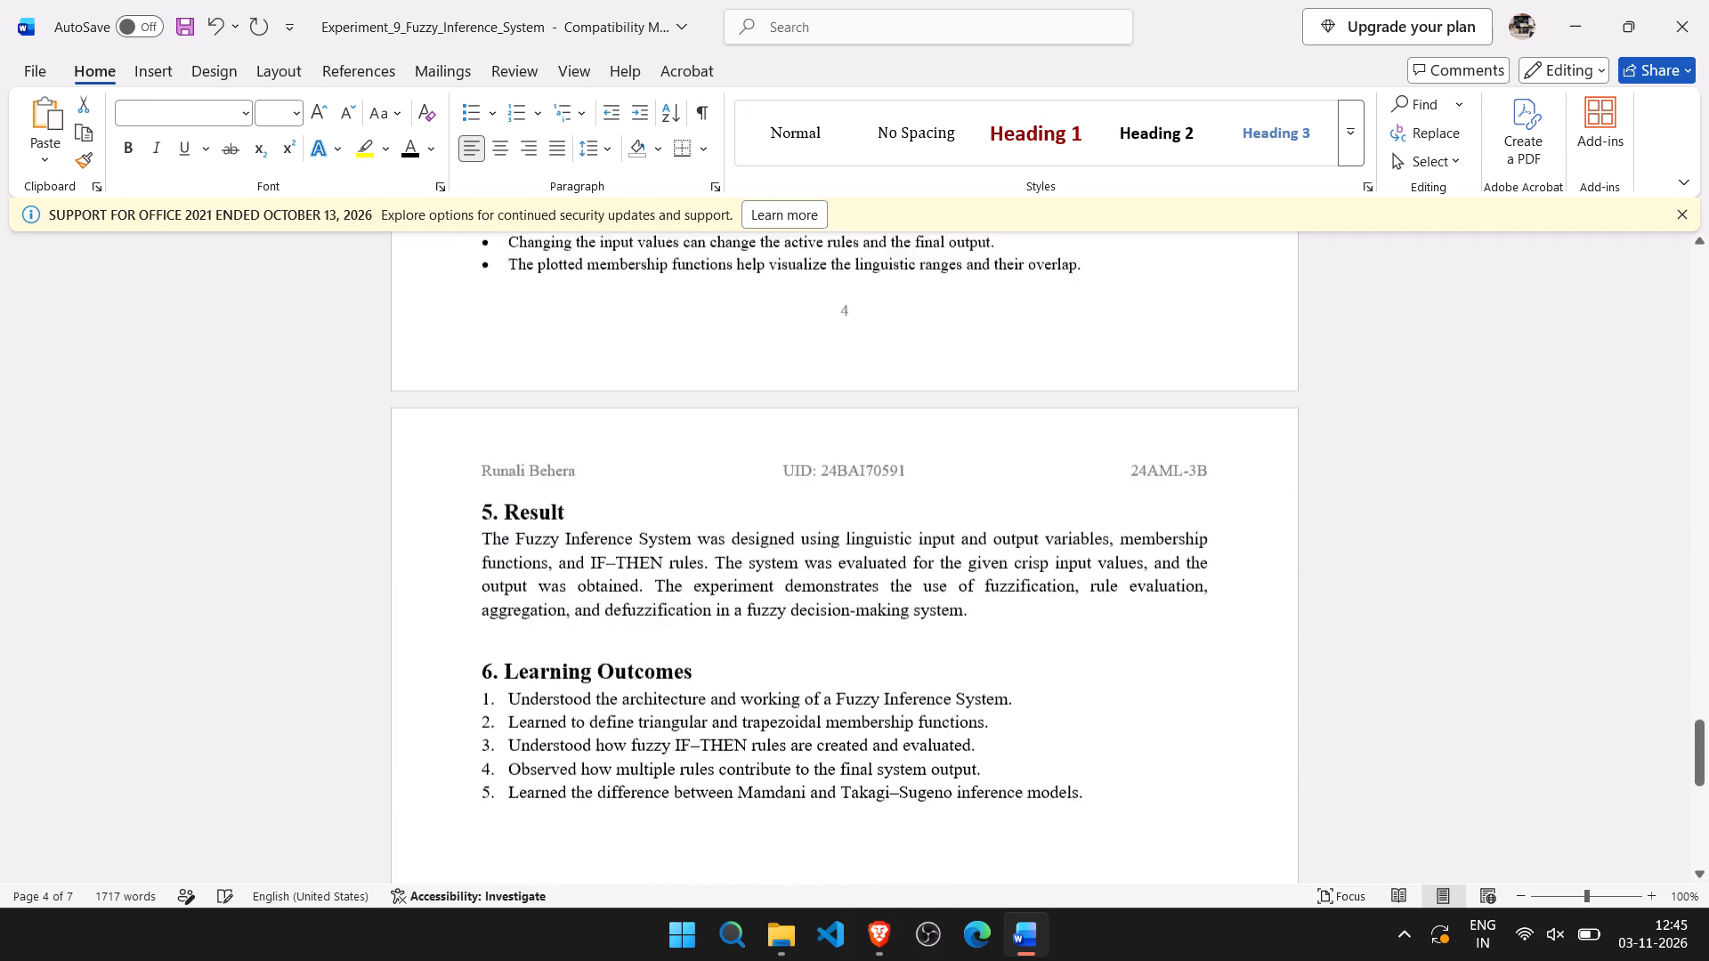
# Remove the stray full stop left on the line below the "5. Code and Output" heading.
pyautogui.scroll(1, 984, 650)
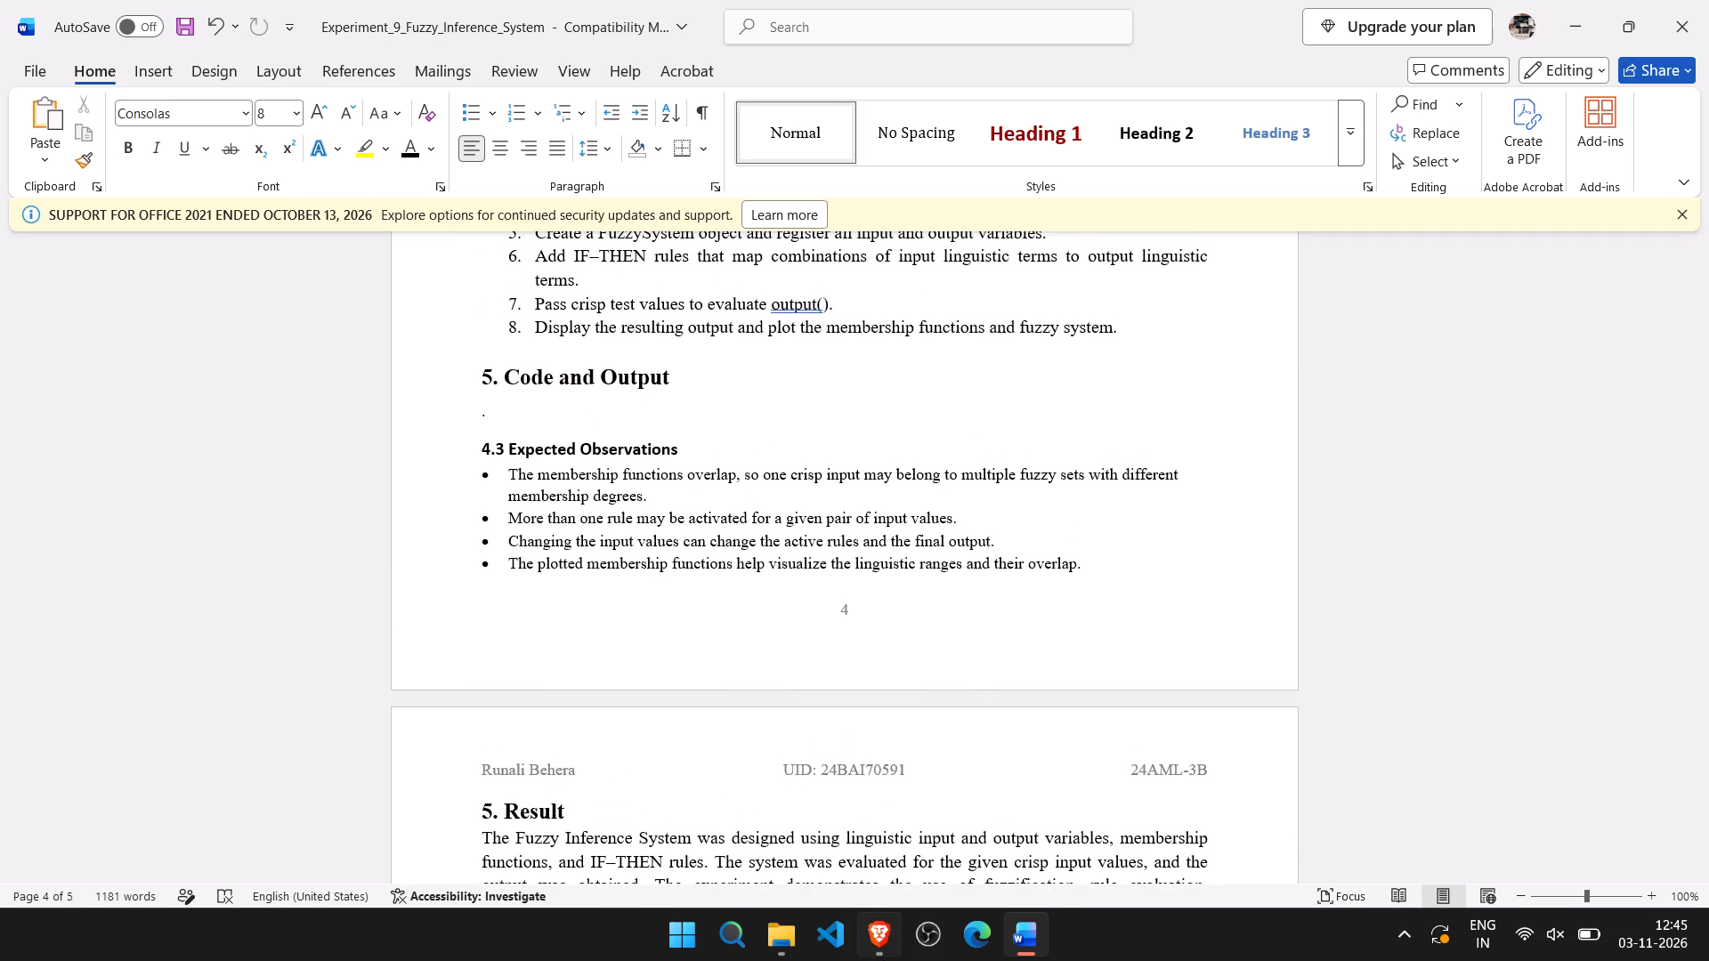
pyautogui.click(524, 418)
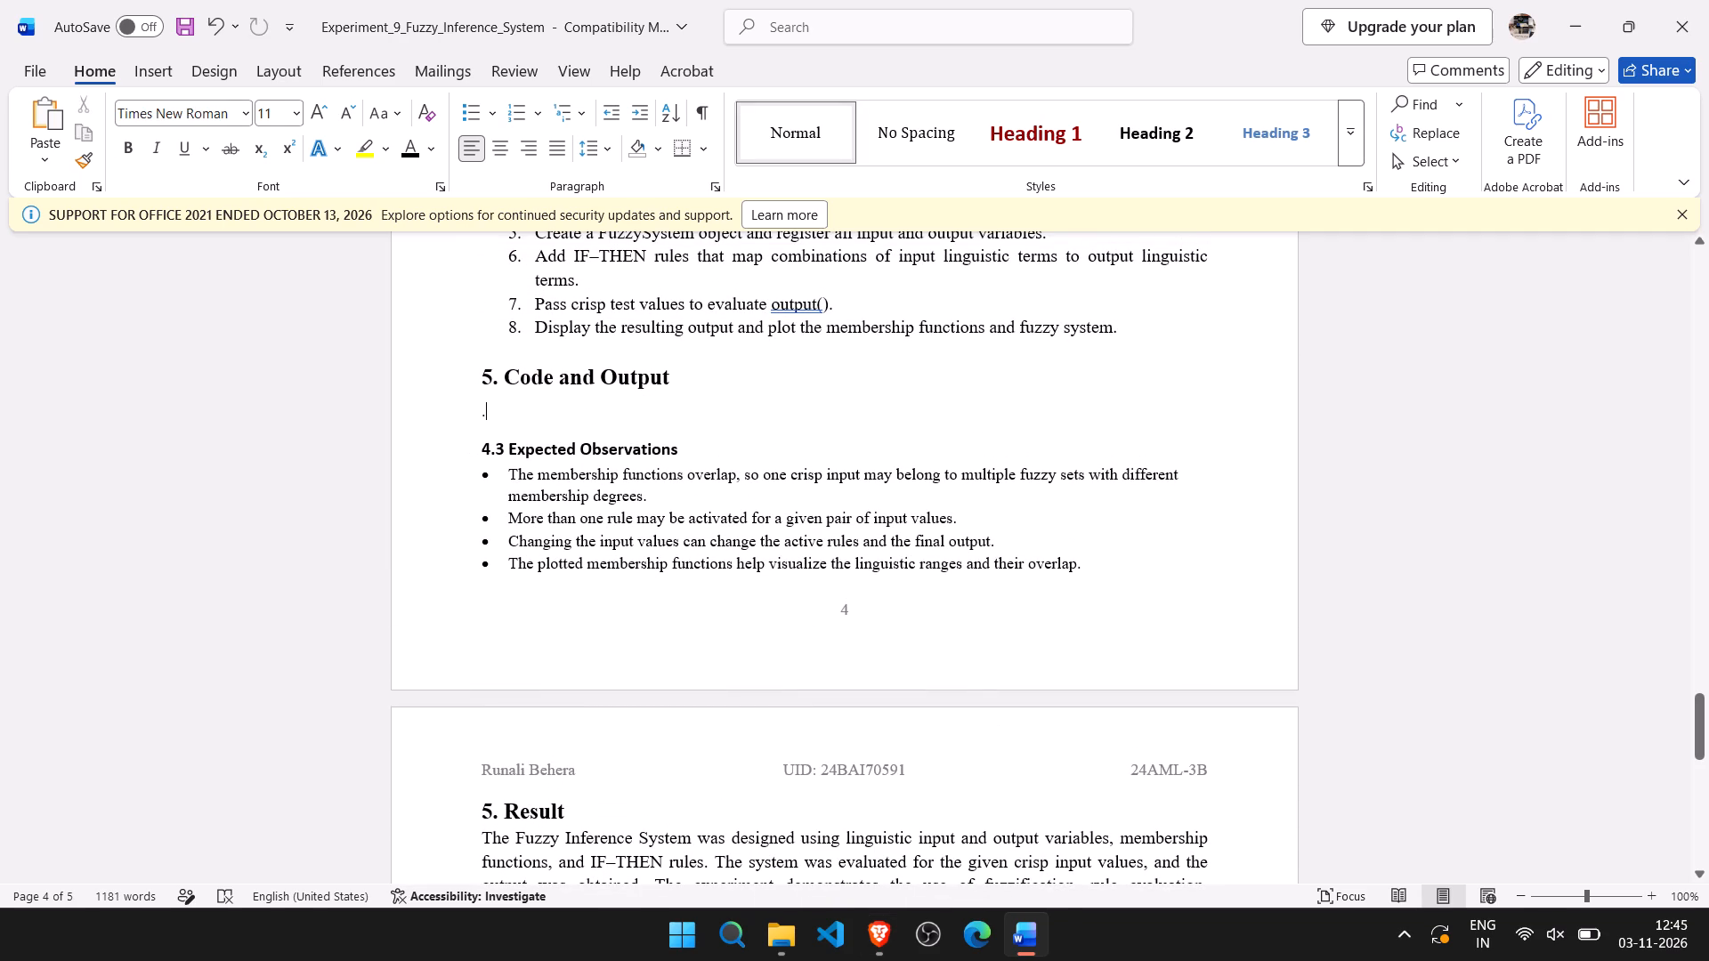
pyautogui.press('BackSpace')
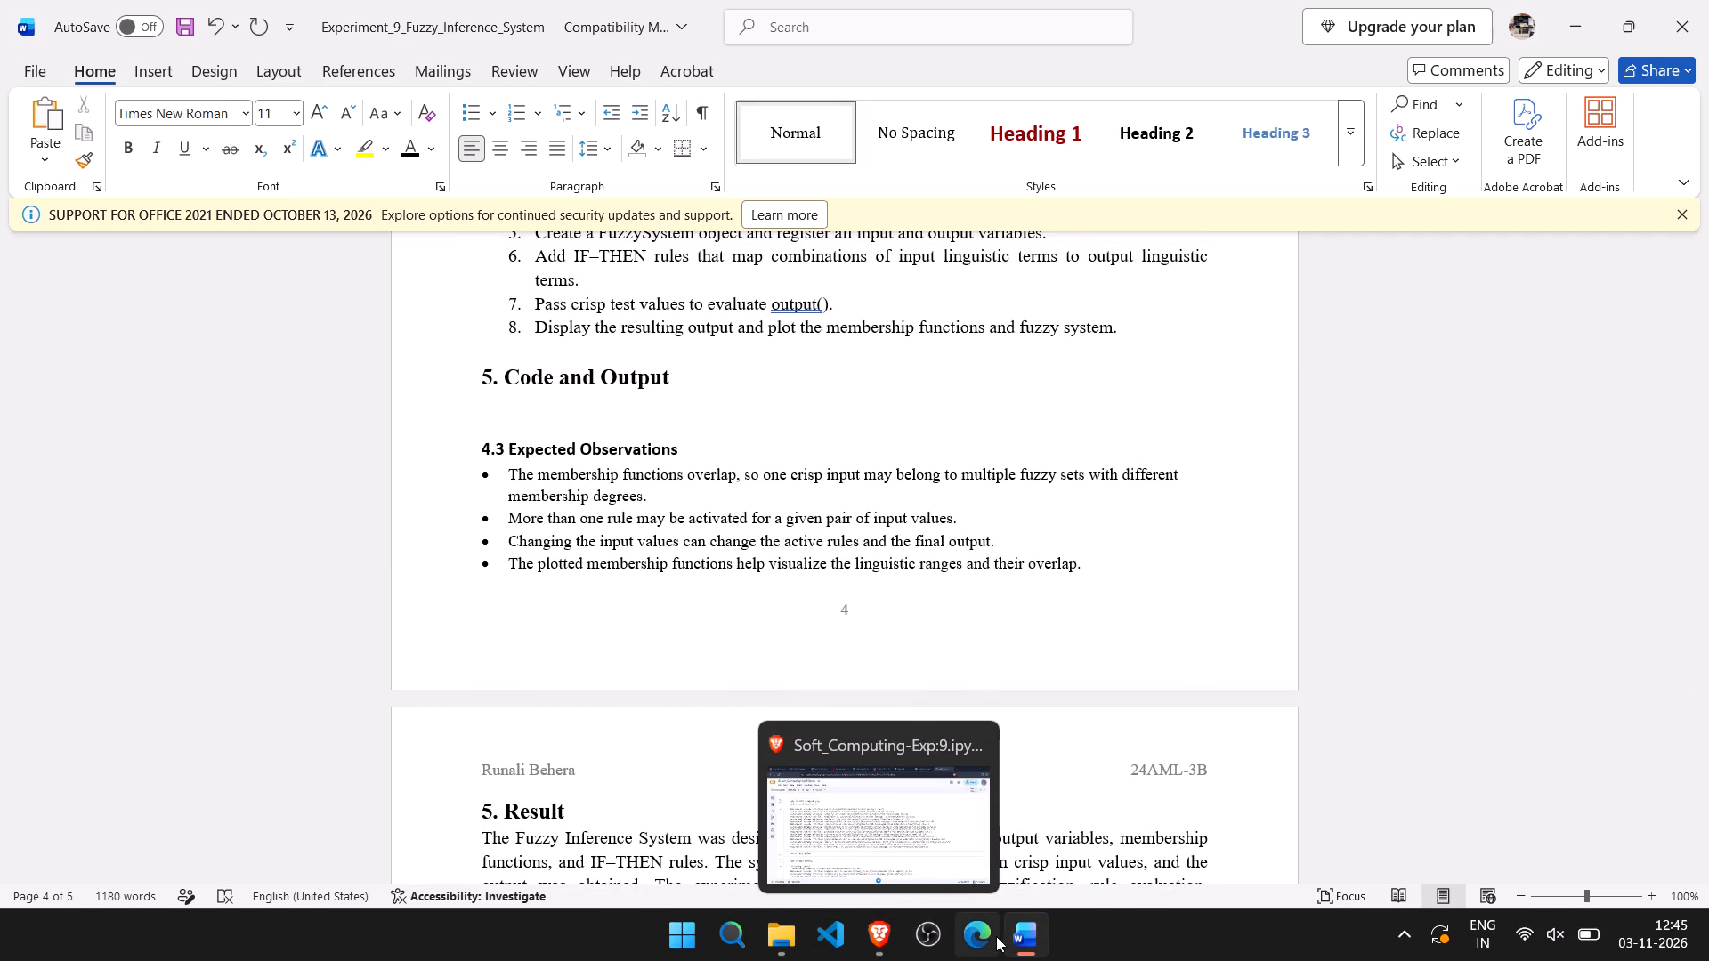
# Capture the Colab cell that upgrades pip and installs FuzzySystem, with its output, and paste the screenshot under "5. Code and Output" in Word.
pyautogui.click(886, 947)
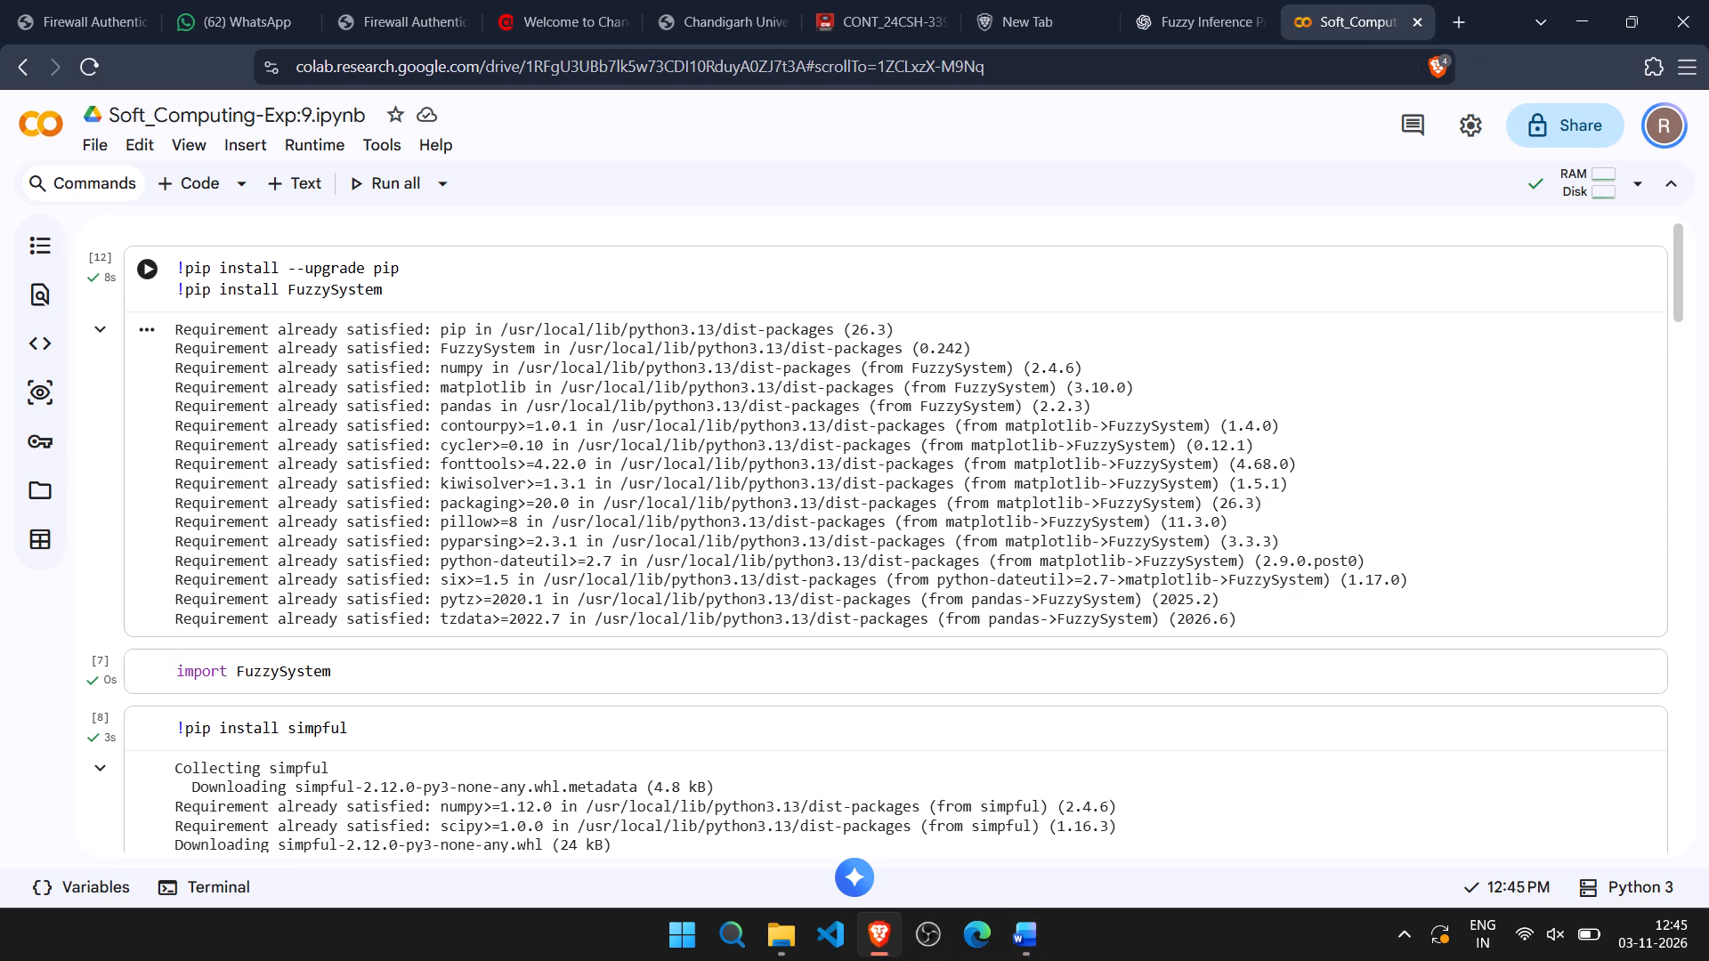
pyautogui.scroll(1, 698, 464)
pyautogui.press('Print')
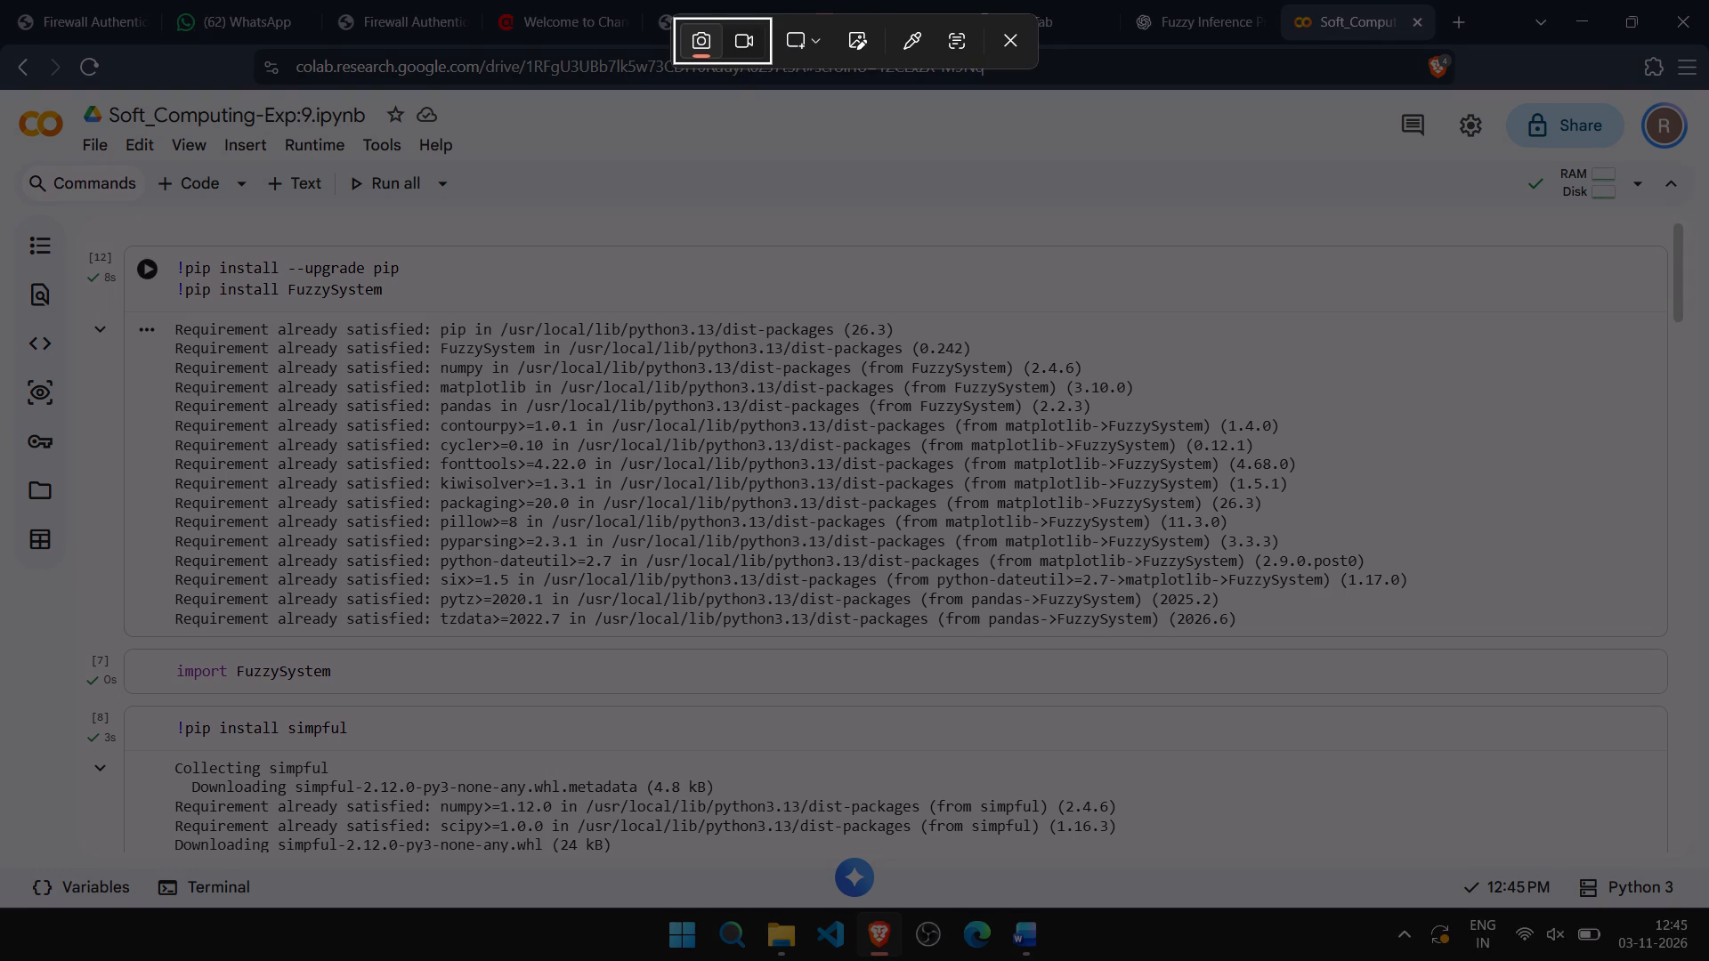
pyautogui.moveTo(77, 236); pyautogui.dragTo(1567, 643)
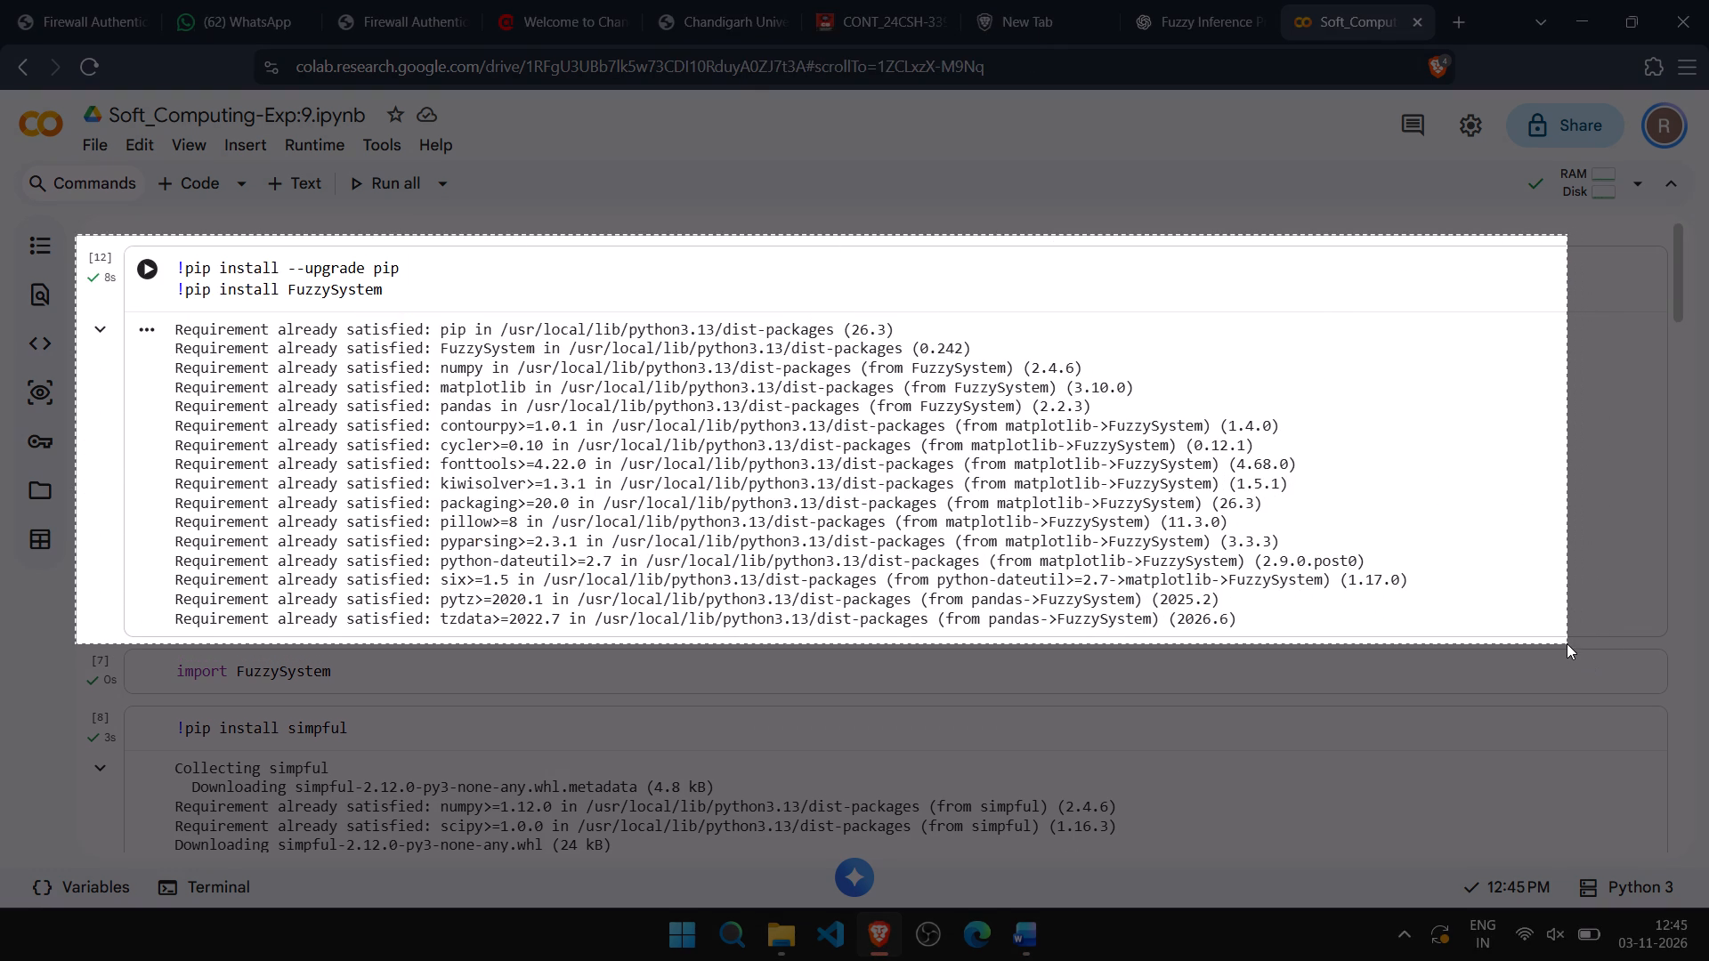
pyautogui.moveTo(1567, 643); pyautogui.dragTo(1413, 642)
pyautogui.click(1041, 940)
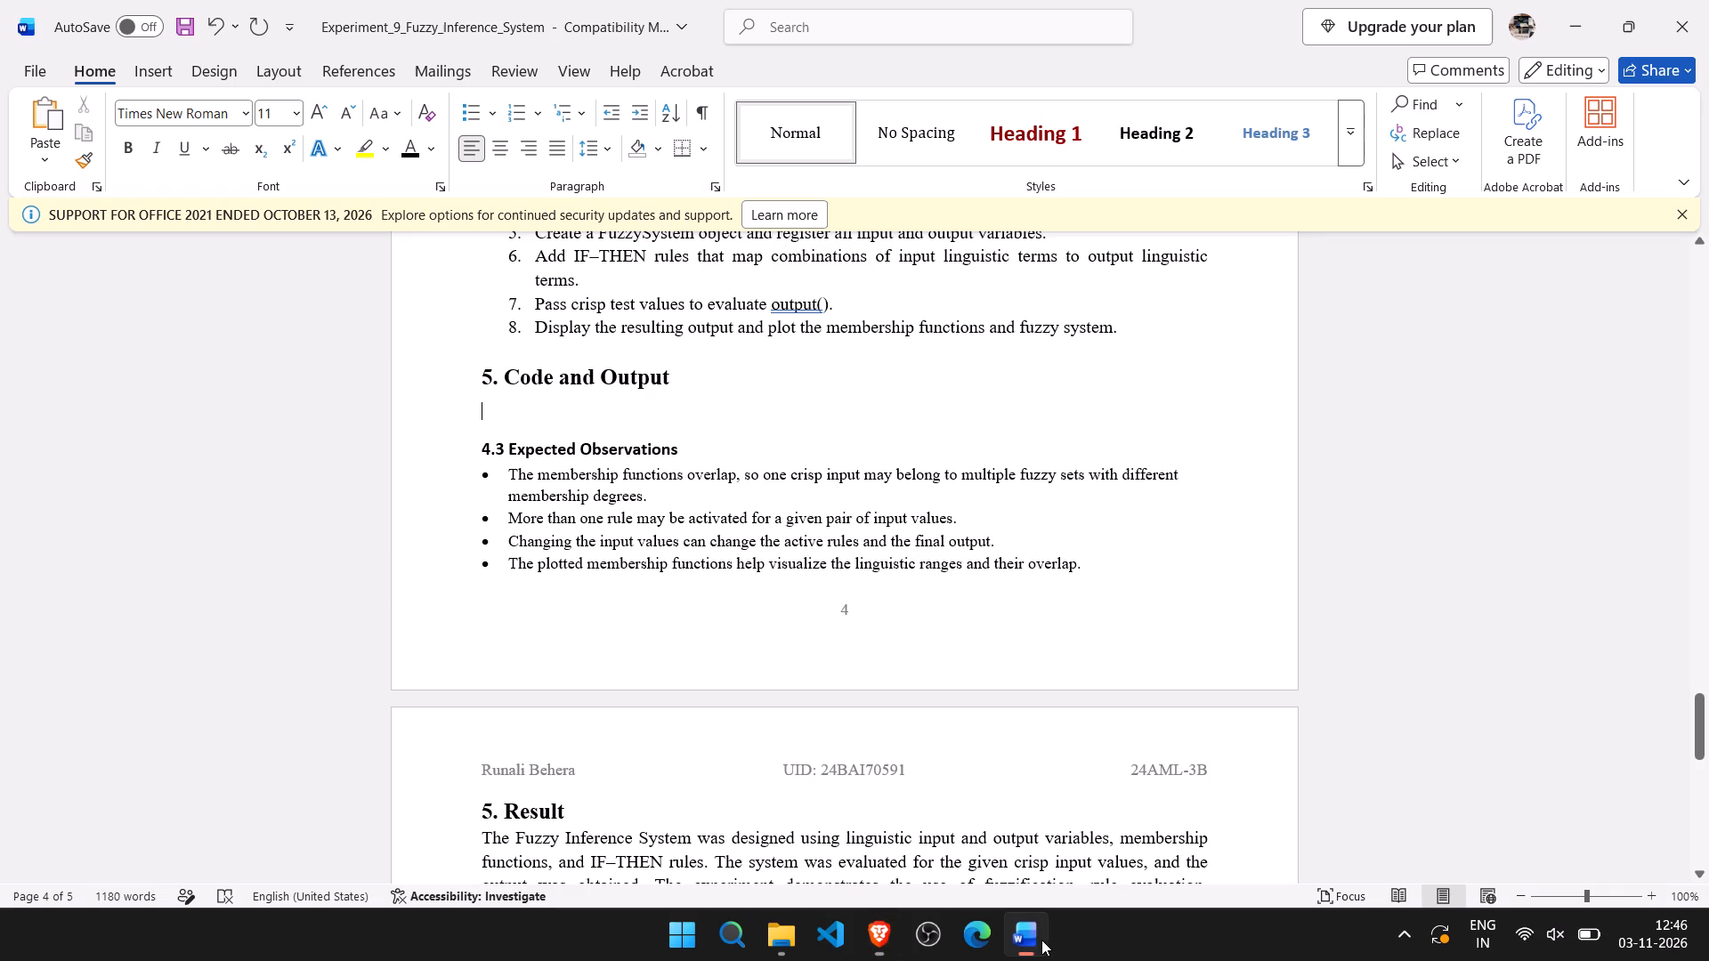
pyautogui.hotkey('ctrl', 'v')
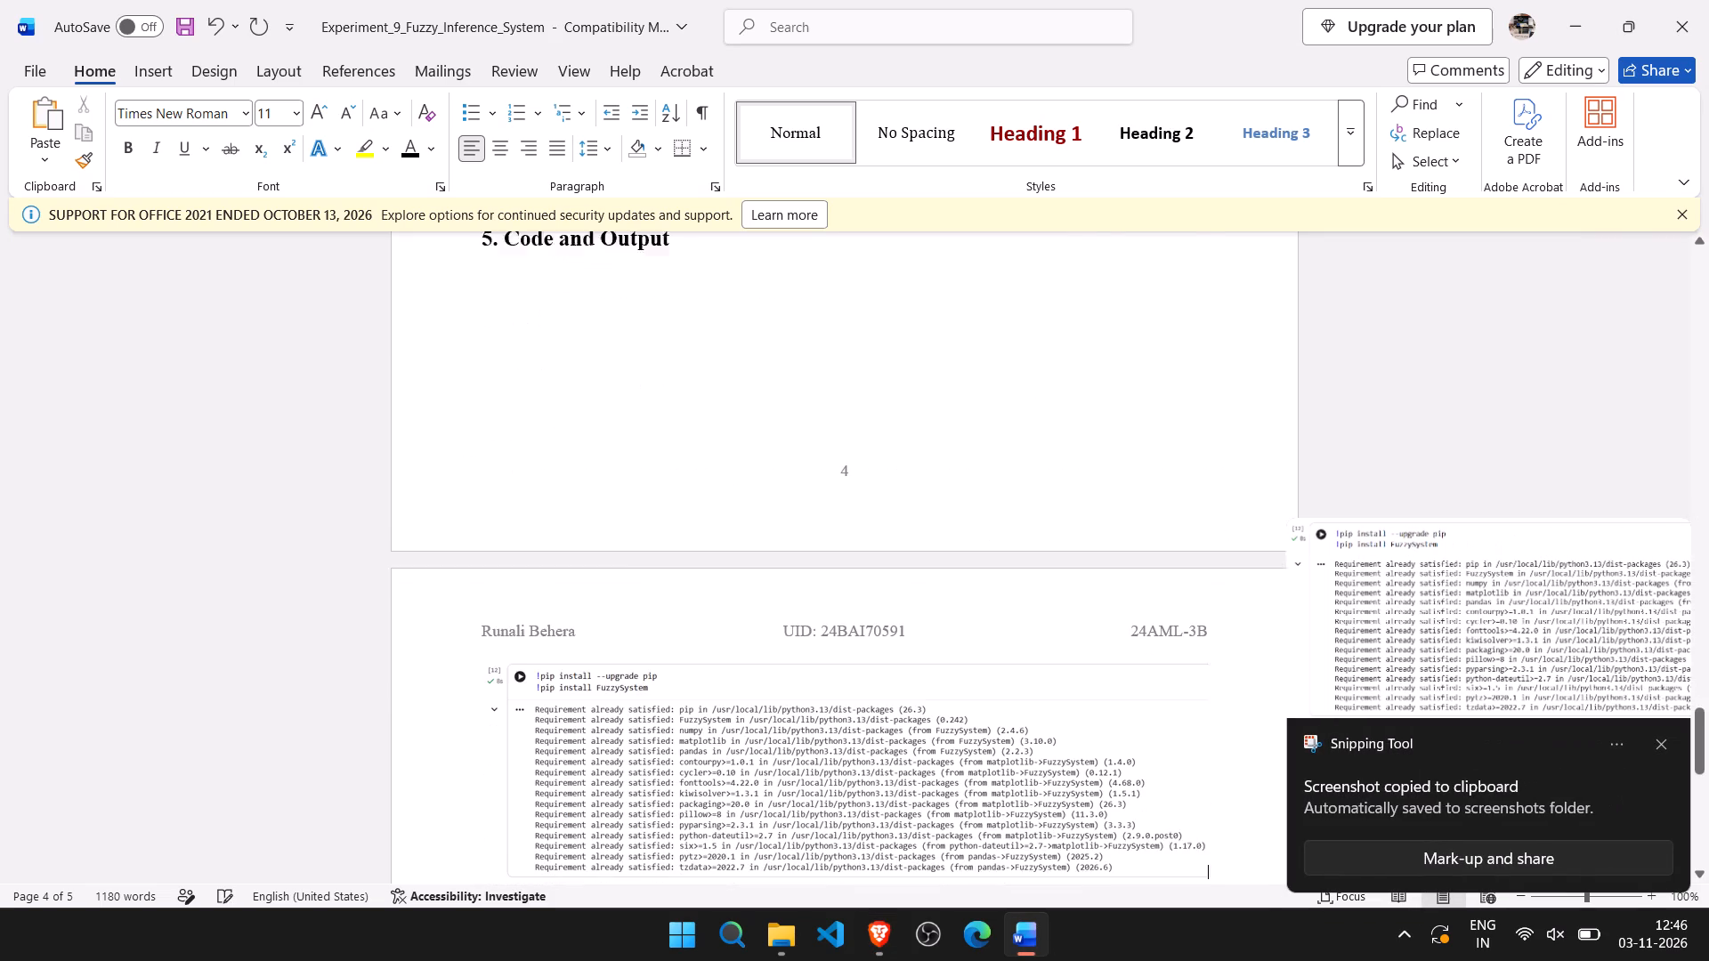
# Enlarge the pasted screenshot to nearly the page width, set its text wrapping to Top and Bottom, and position it across the margins.
pyautogui.scroll(-1, 600, 650)
pyautogui.click(568, 546)
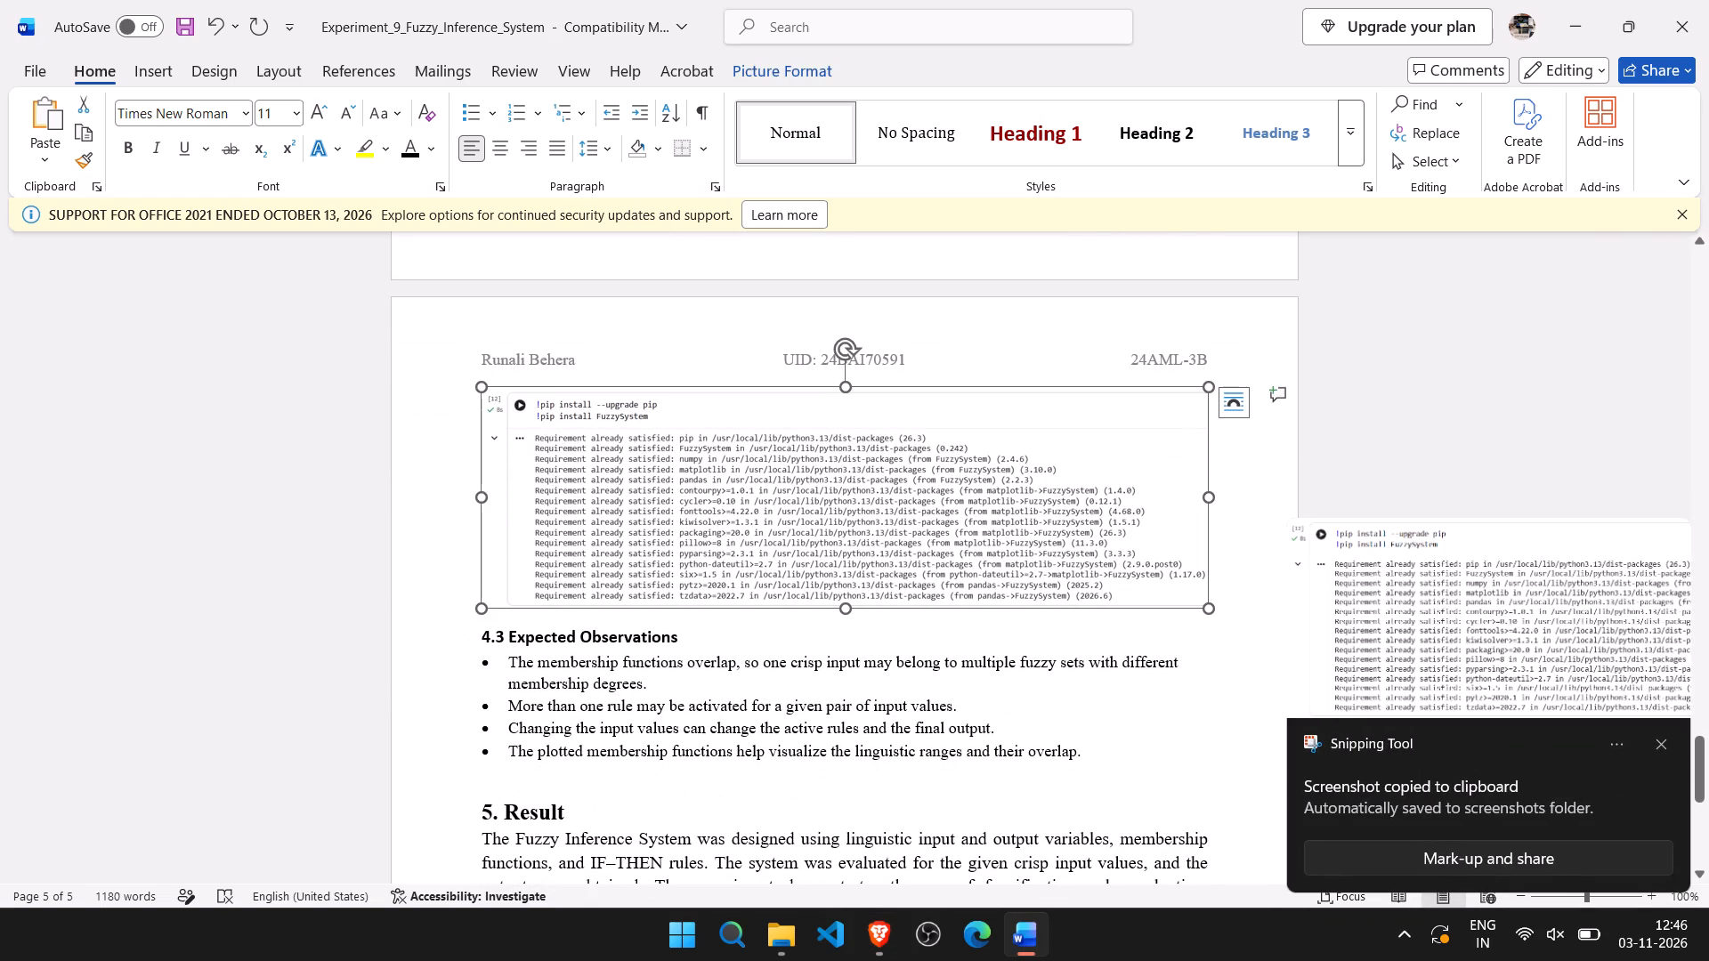
pyautogui.moveTo(480, 389); pyautogui.dragTo(453, 370)
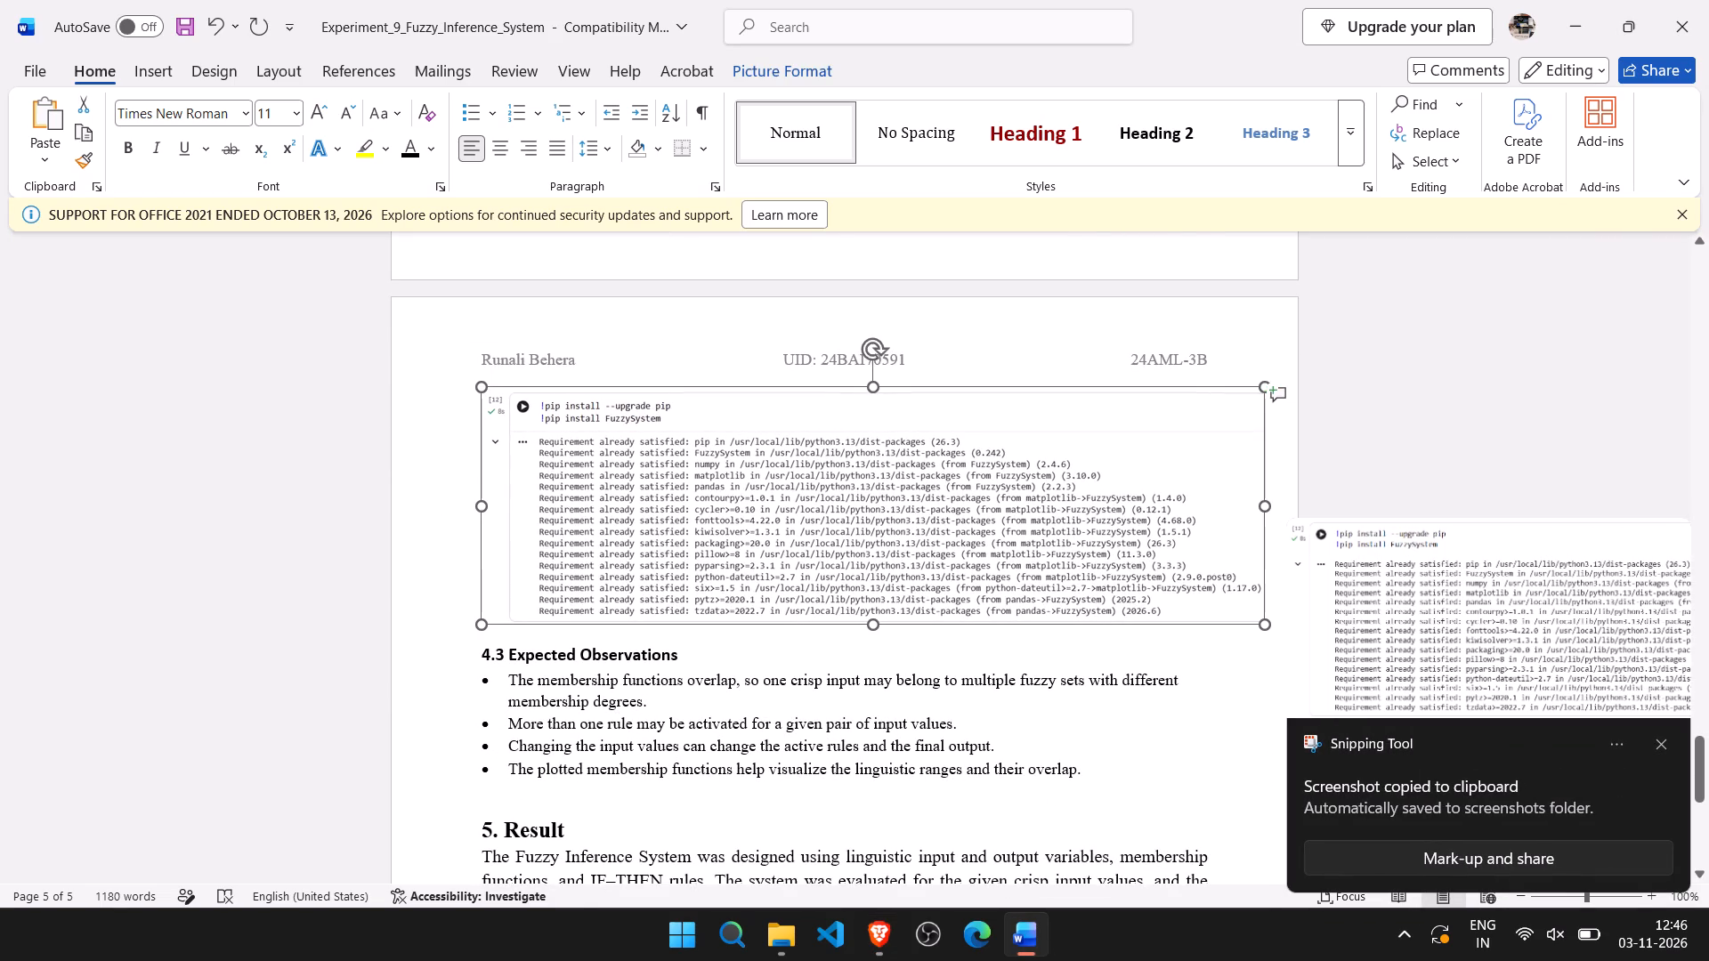
pyautogui.moveTo(453, 370); pyautogui.dragTo(446, 352)
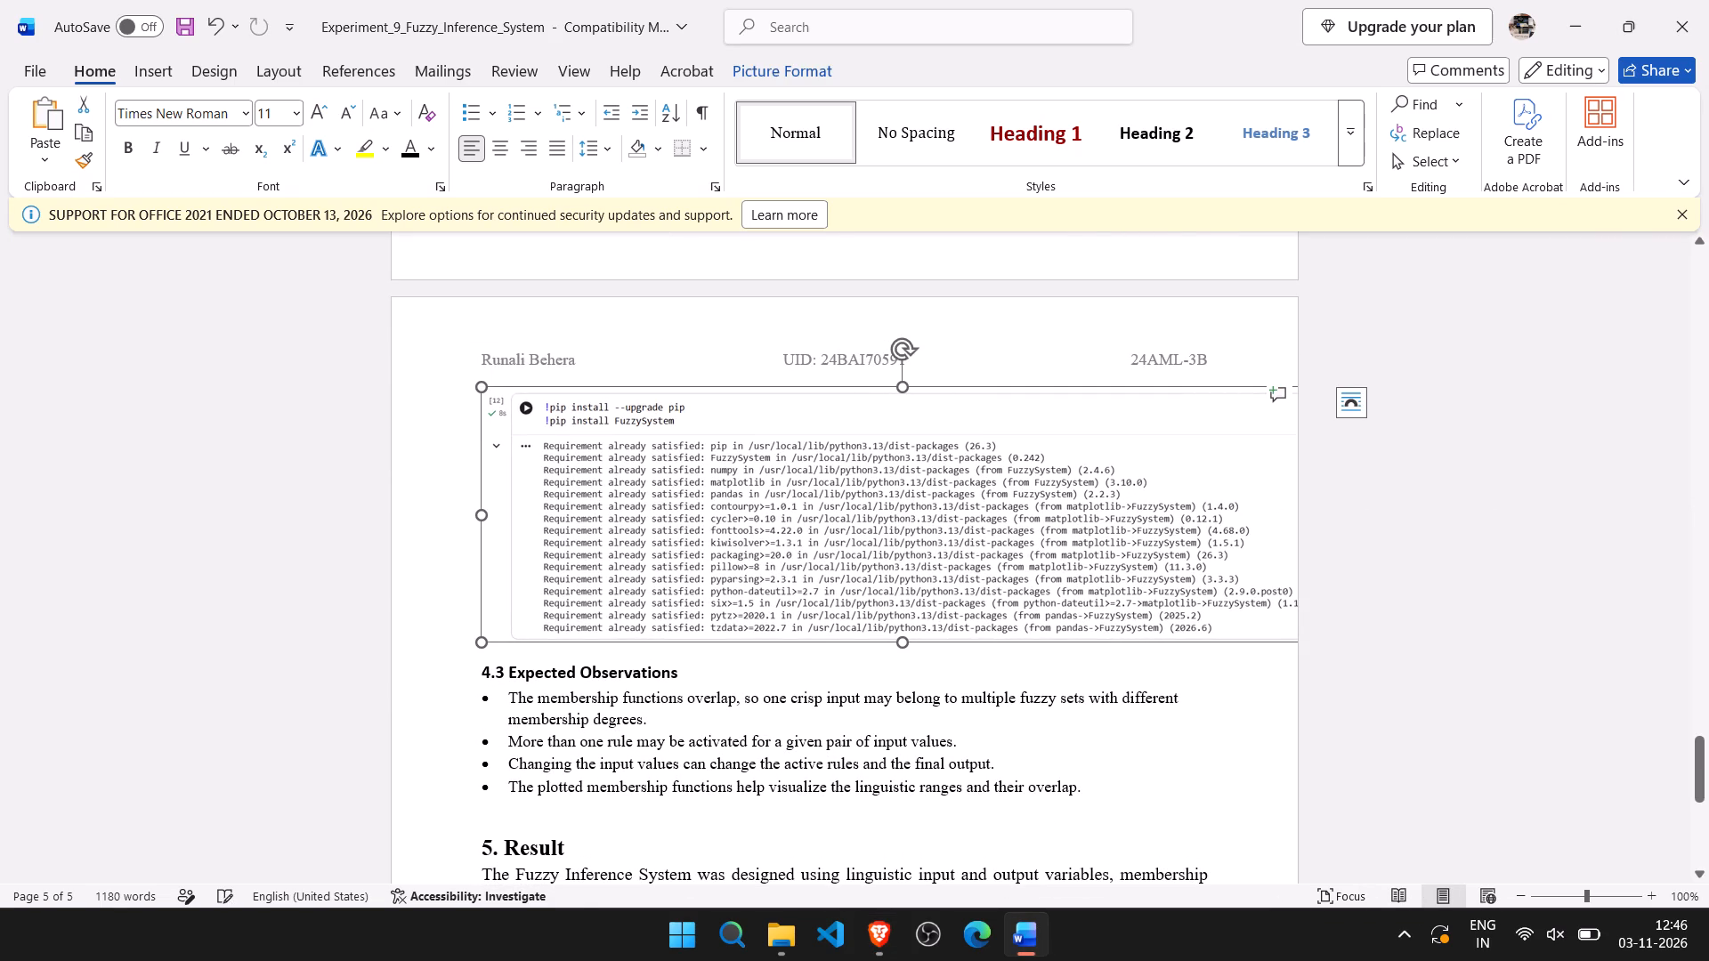
pyautogui.click(1349, 403)
pyautogui.click(1410, 606)
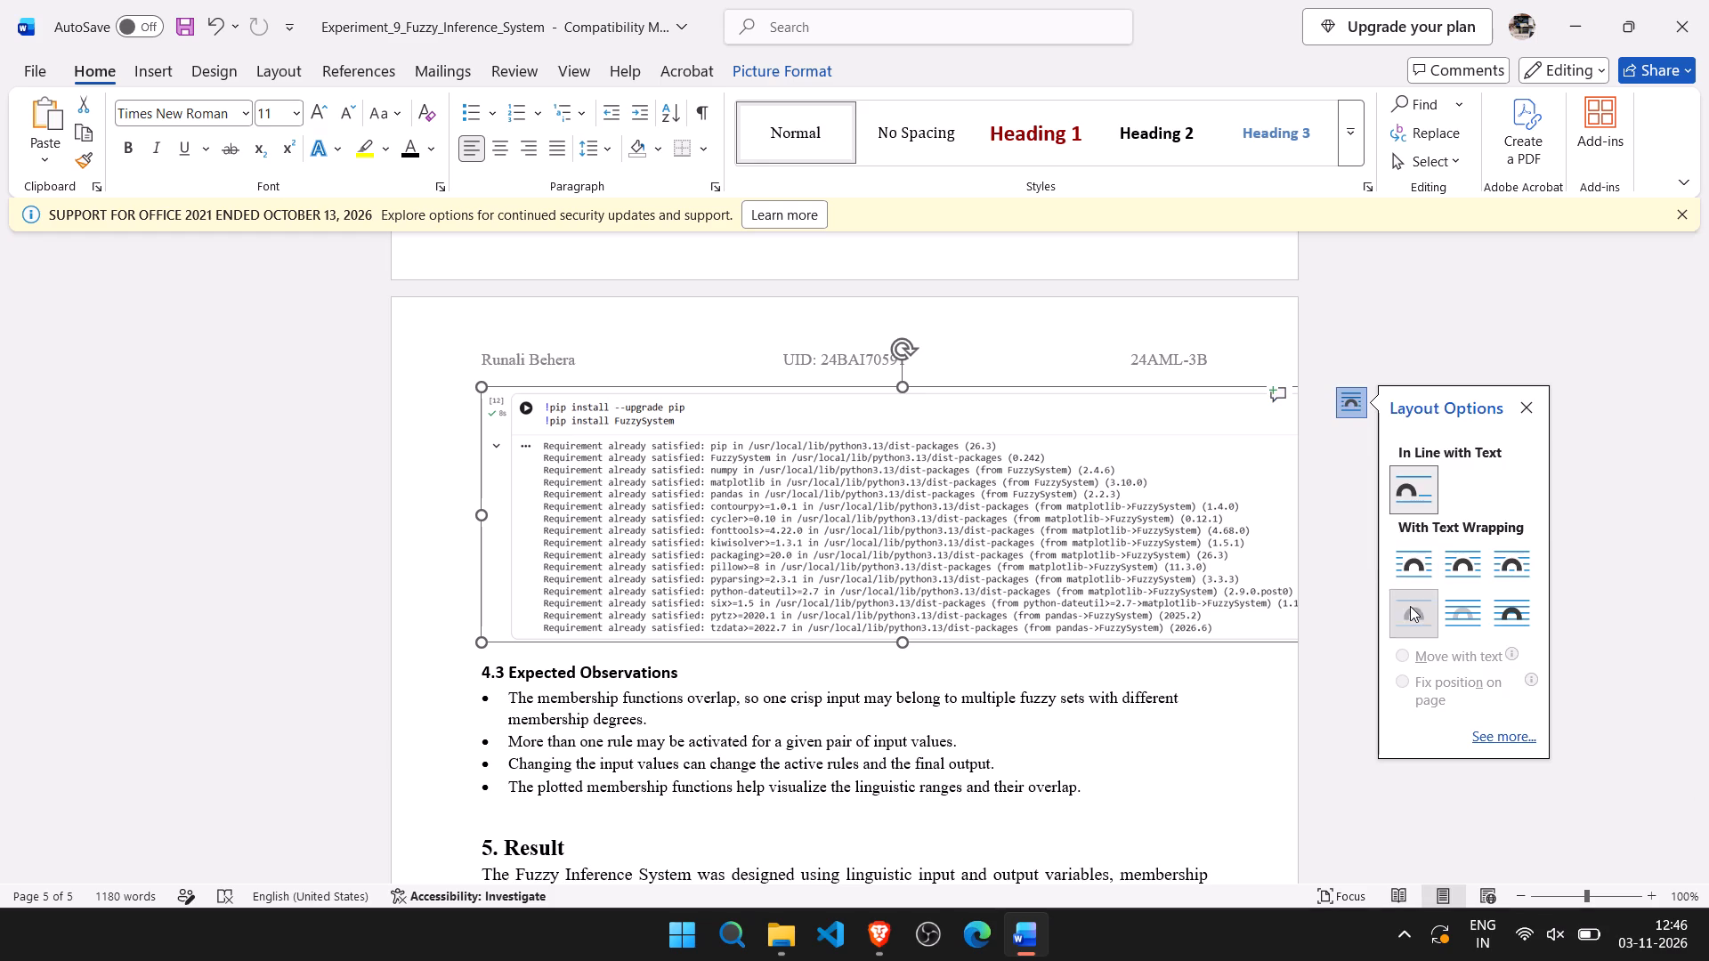
pyautogui.moveTo(1091, 520); pyautogui.dragTo(1066, 511)
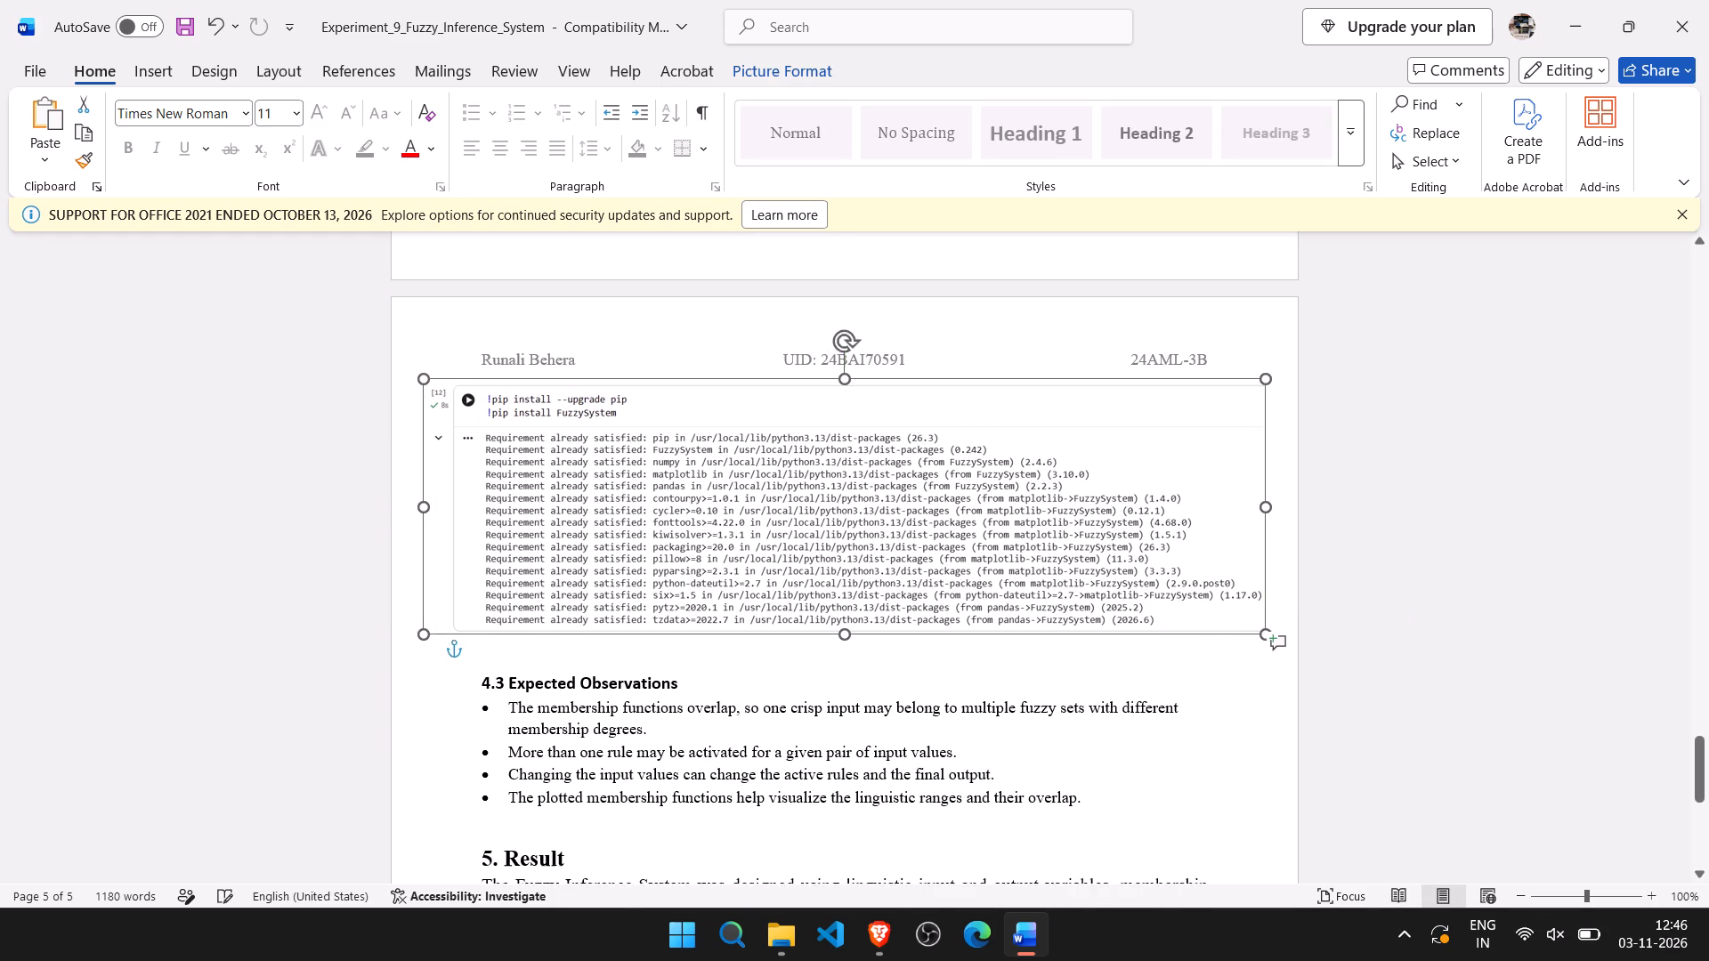
pyautogui.moveTo(1066, 511); pyautogui.dragTo(1073, 516)
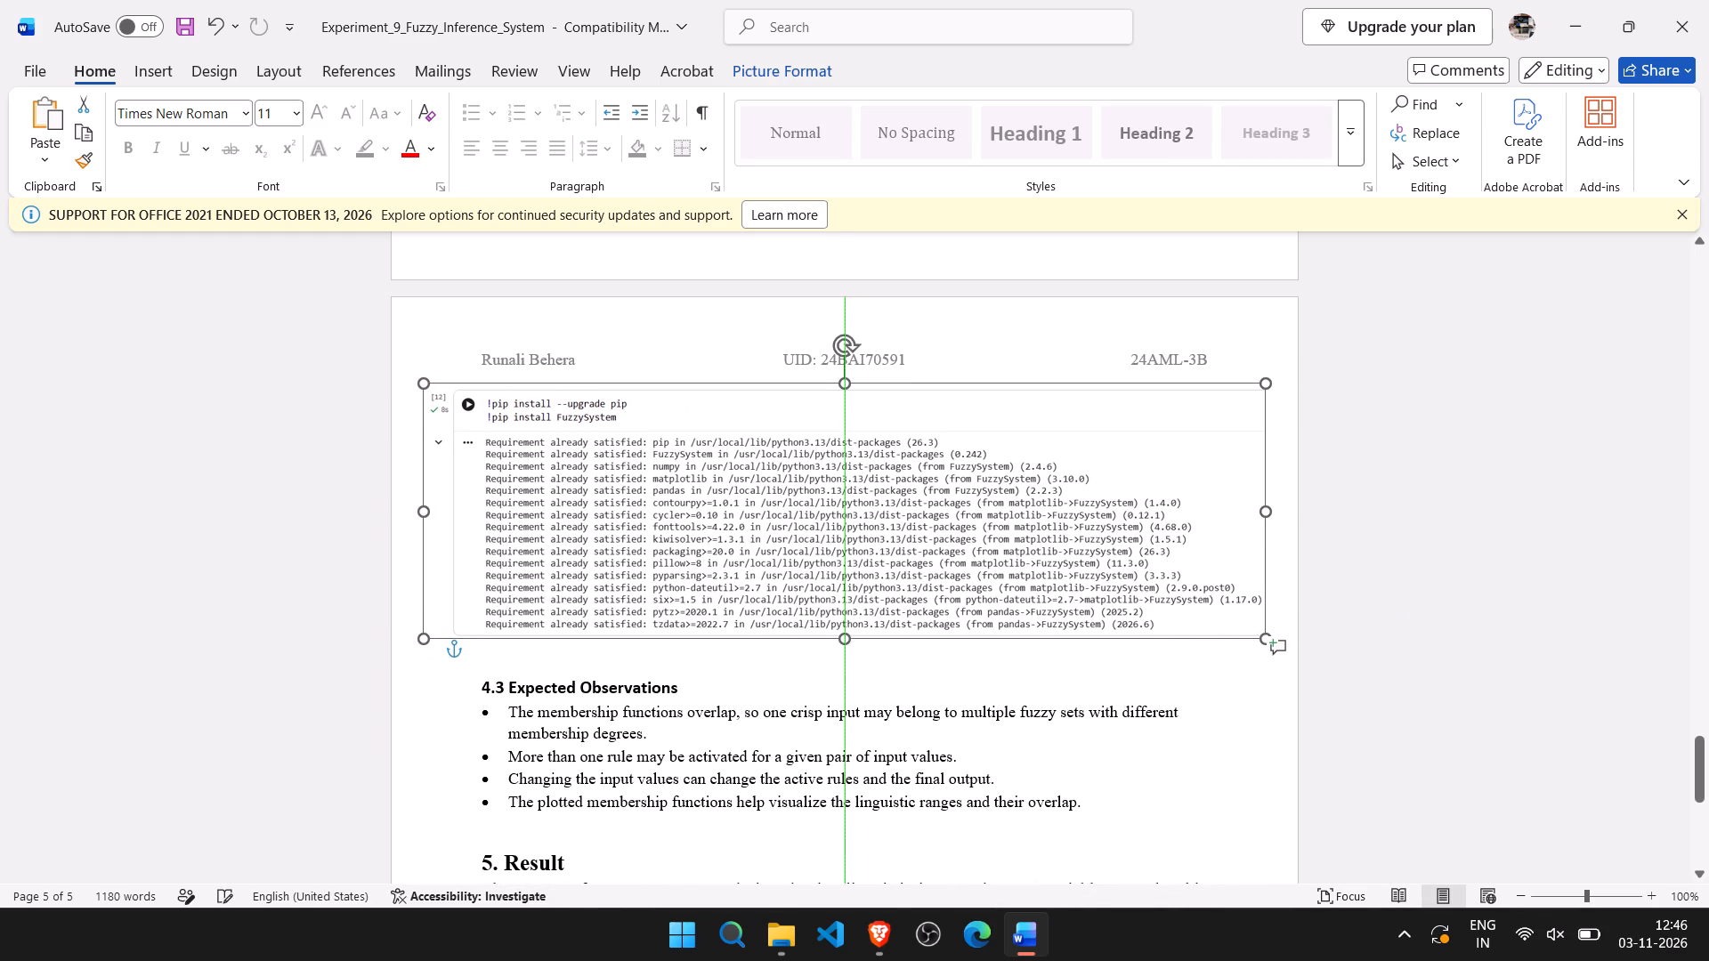
pyautogui.moveTo(1073, 516); pyautogui.dragTo(1071, 516)
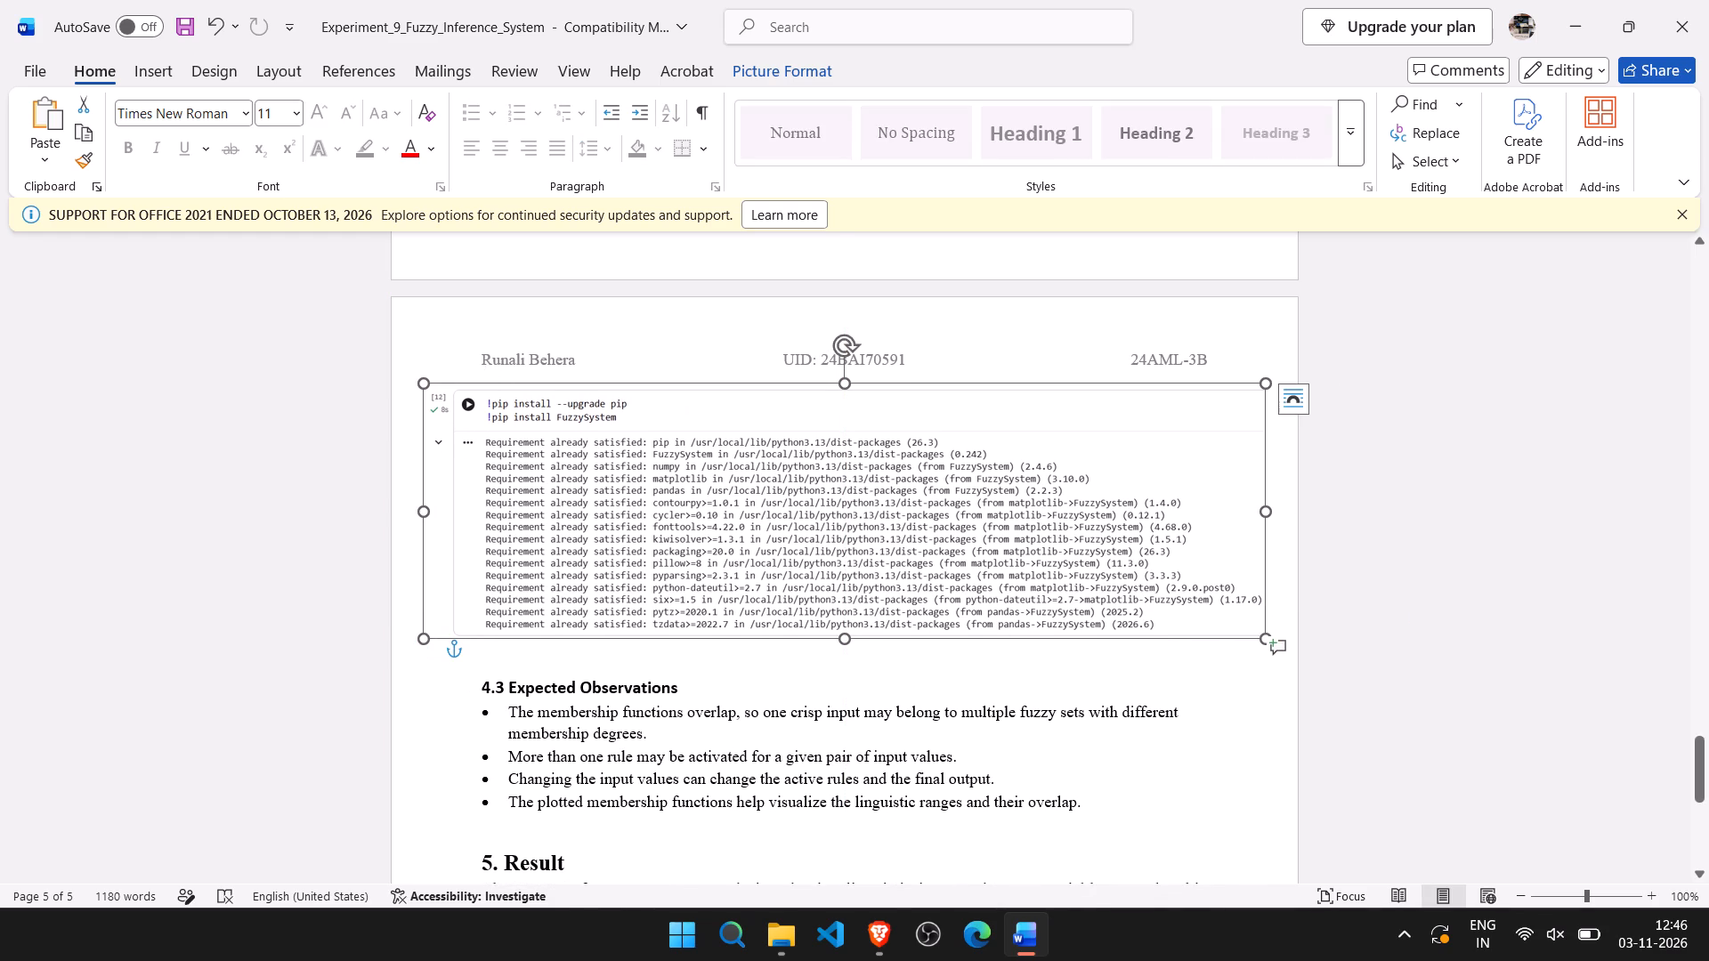
pyautogui.moveTo(425, 384); pyautogui.dragTo(439, 380)
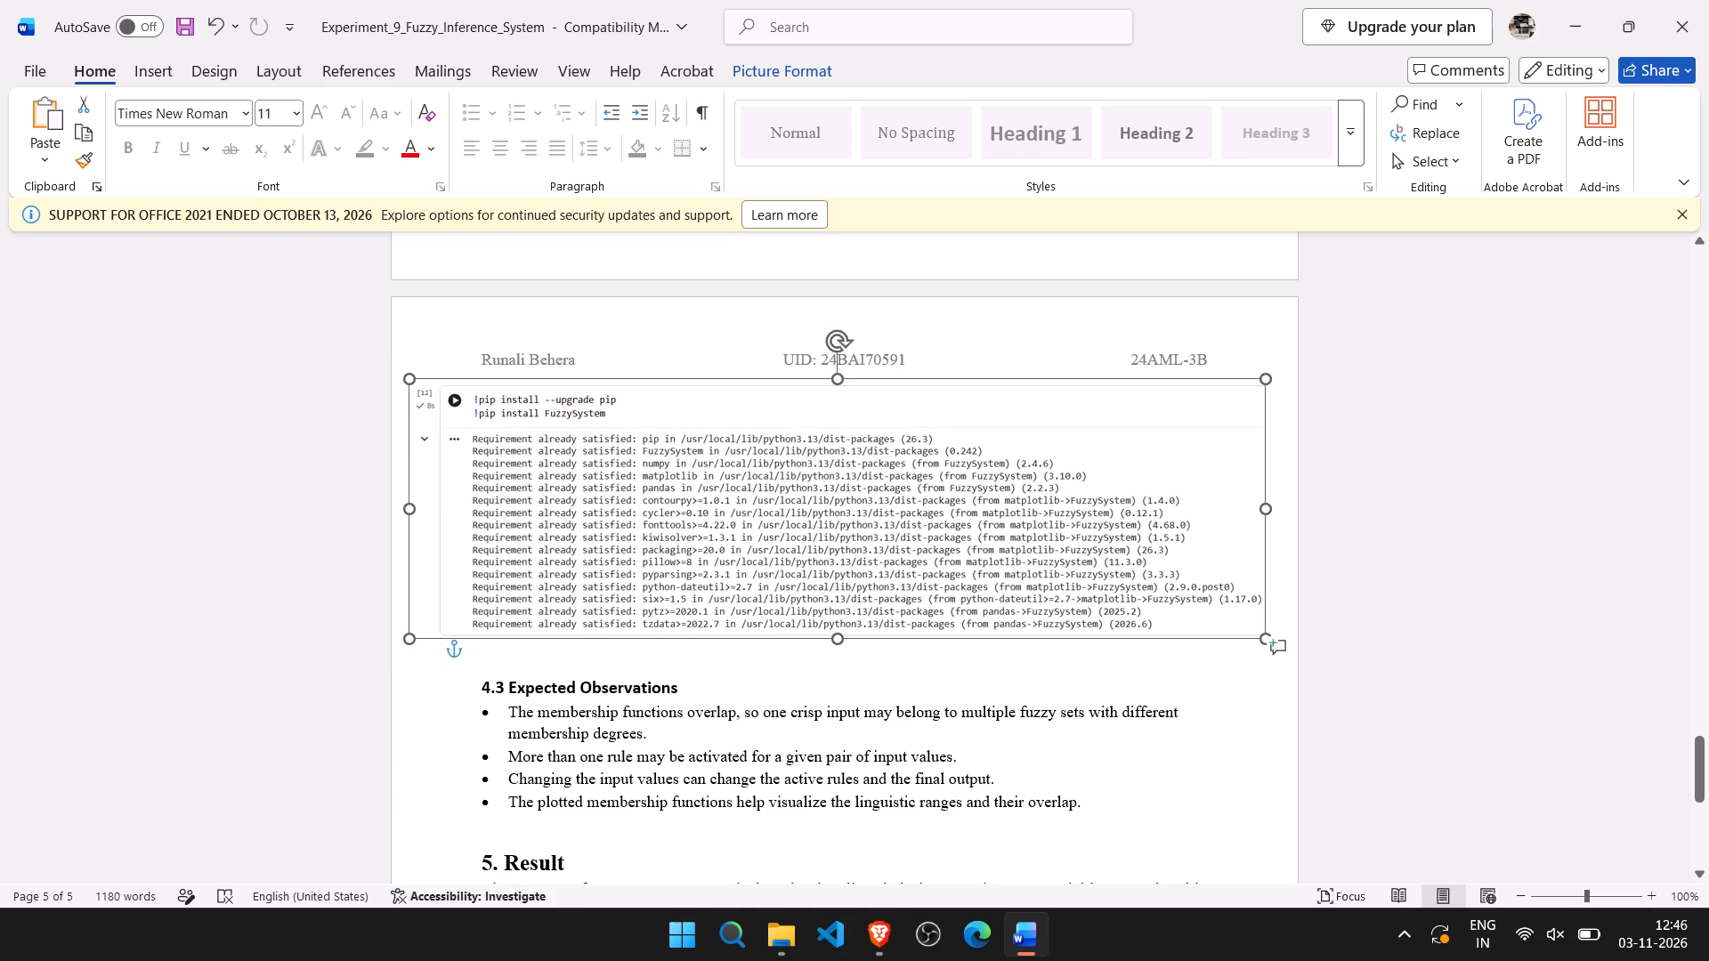
pyautogui.moveTo(439, 380); pyautogui.dragTo(449, 376)
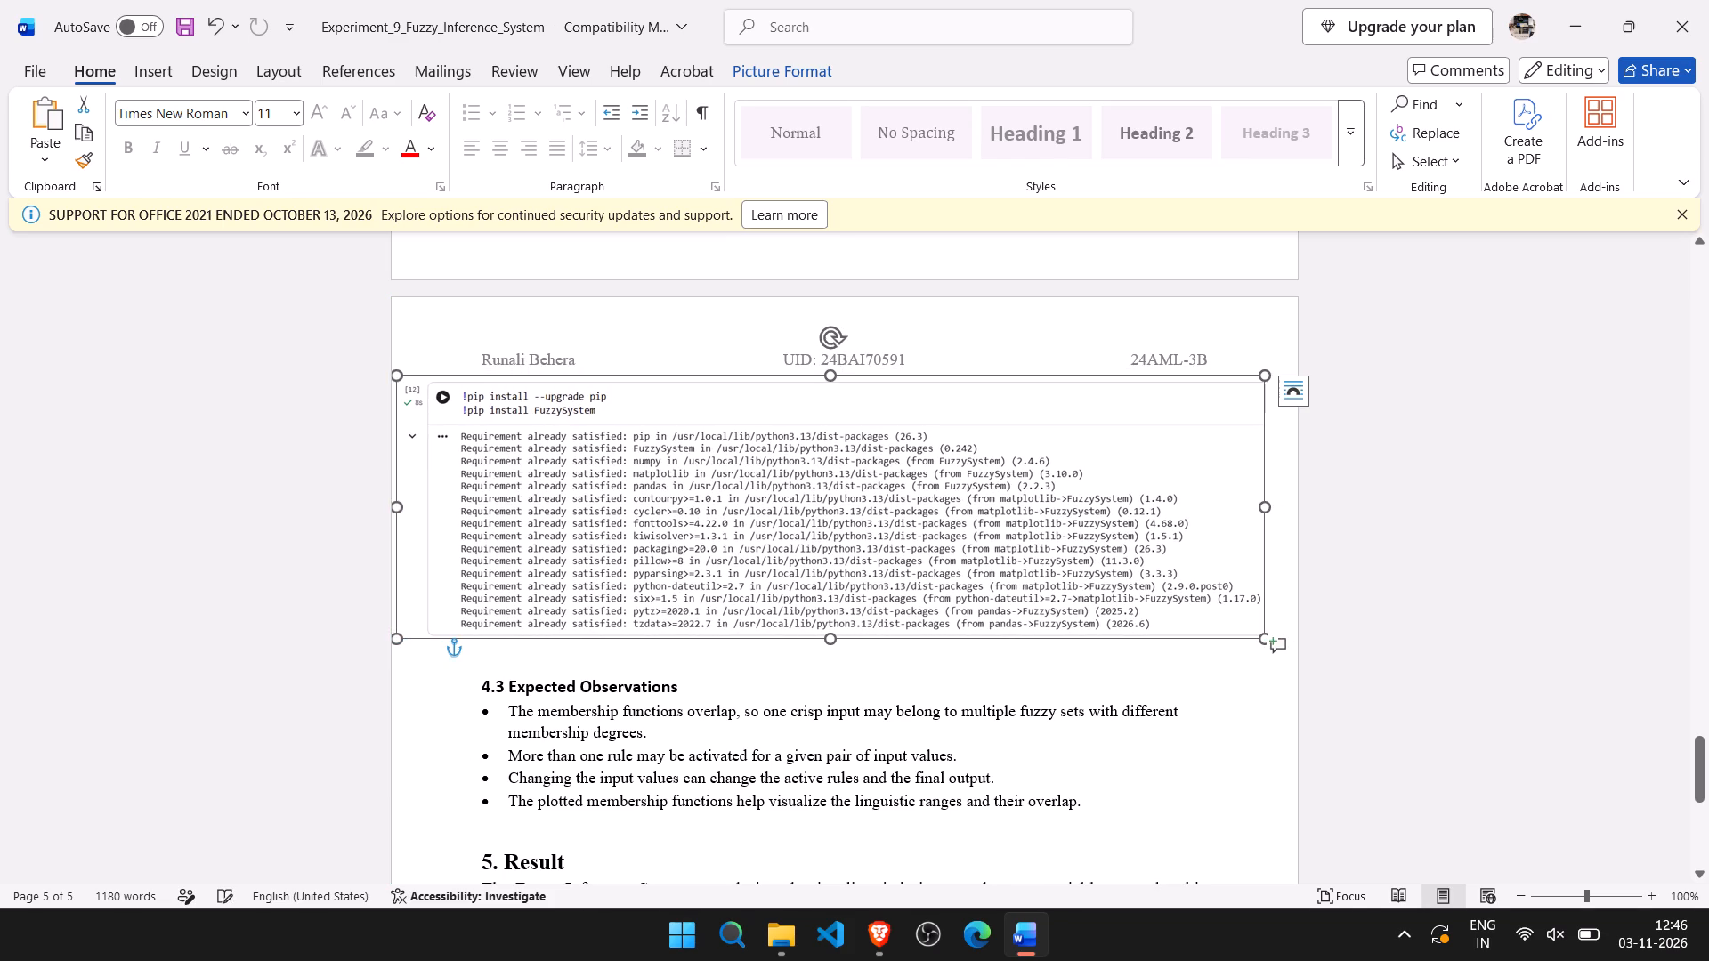
pyautogui.moveTo(1265, 638); pyautogui.dragTo(1275, 643)
# Insert blank lines before the "5. Code and Output" heading to push it onto the screenshot's page.
pyautogui.scroll(1, 1065, 493)
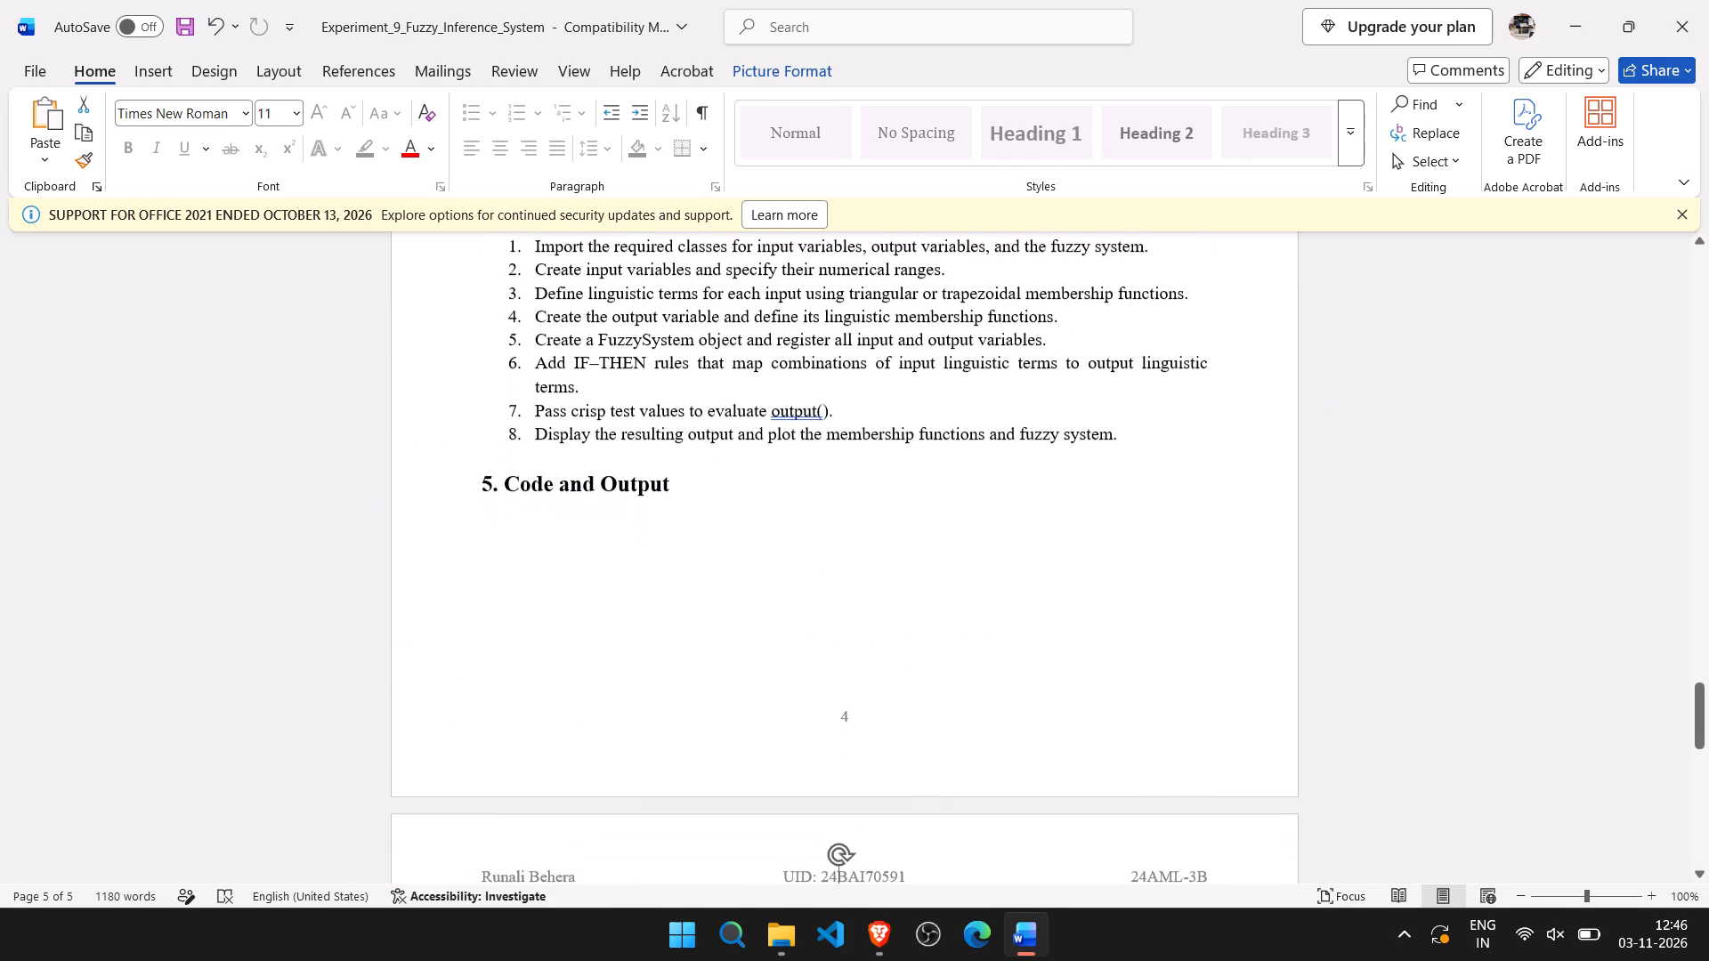
pyautogui.click(473, 476)
pyautogui.press('Return')
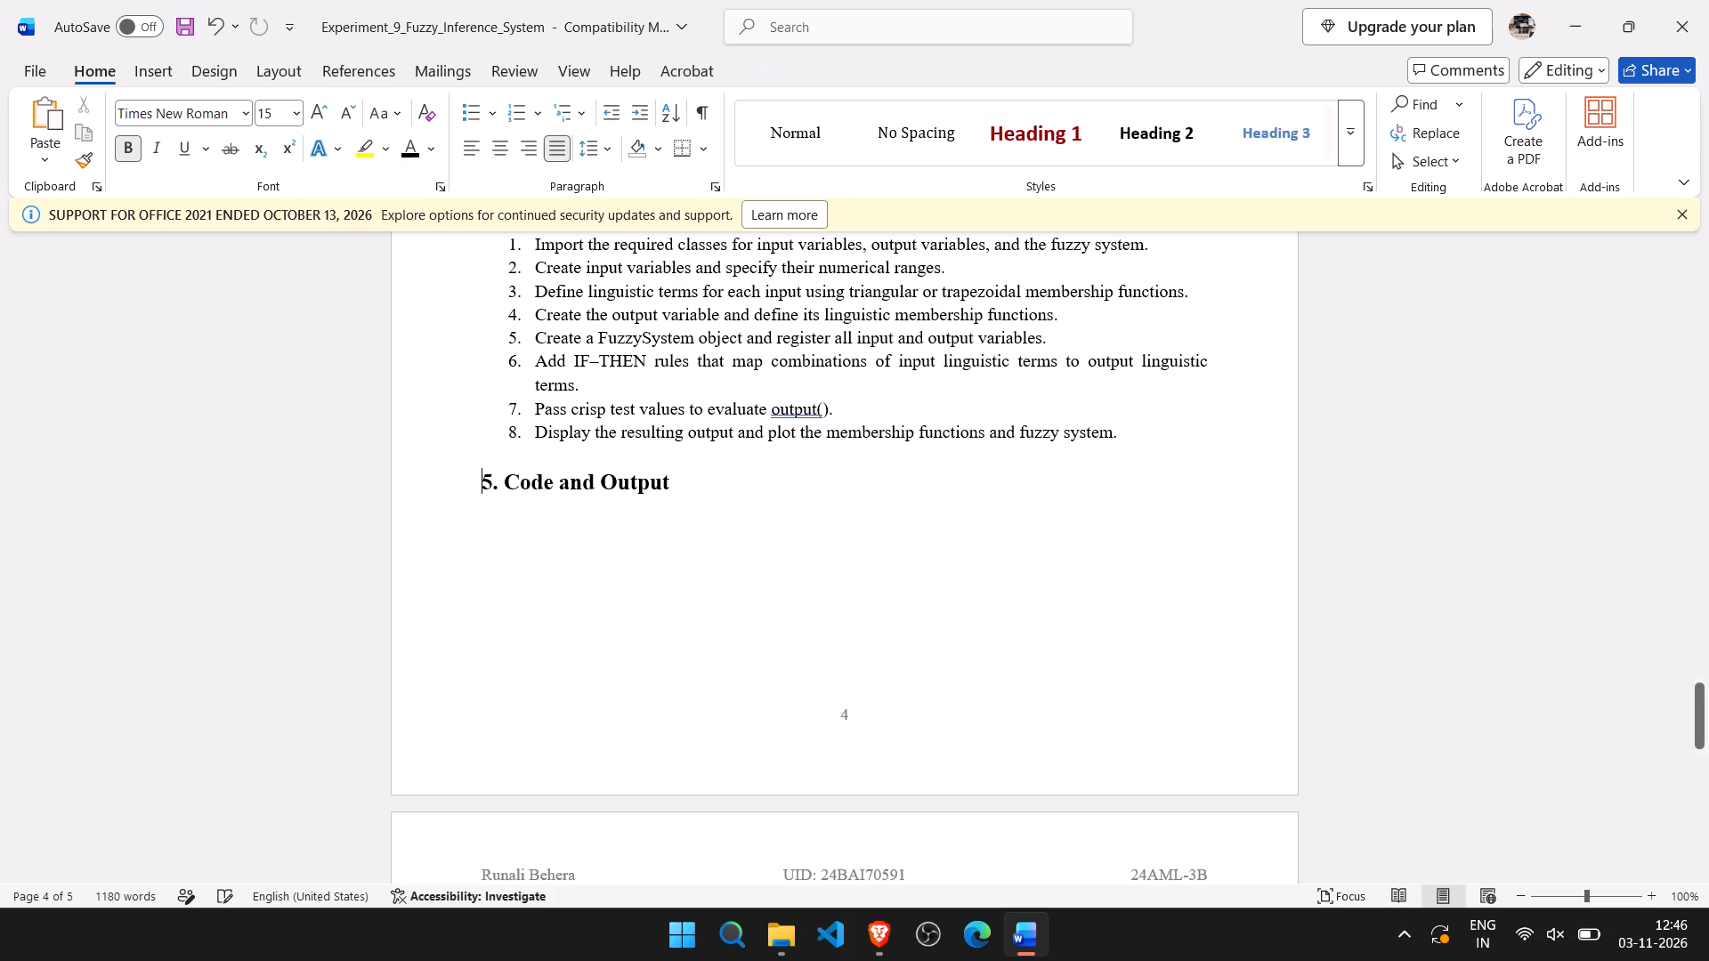
pyautogui.press('Return')
pyautogui.press('Return')
pyautogui.press('Return')
pyautogui.press('Return')
pyautogui.press('Return')
pyautogui.press('Return')
pyautogui.press('Return')
pyautogui.press('Return')
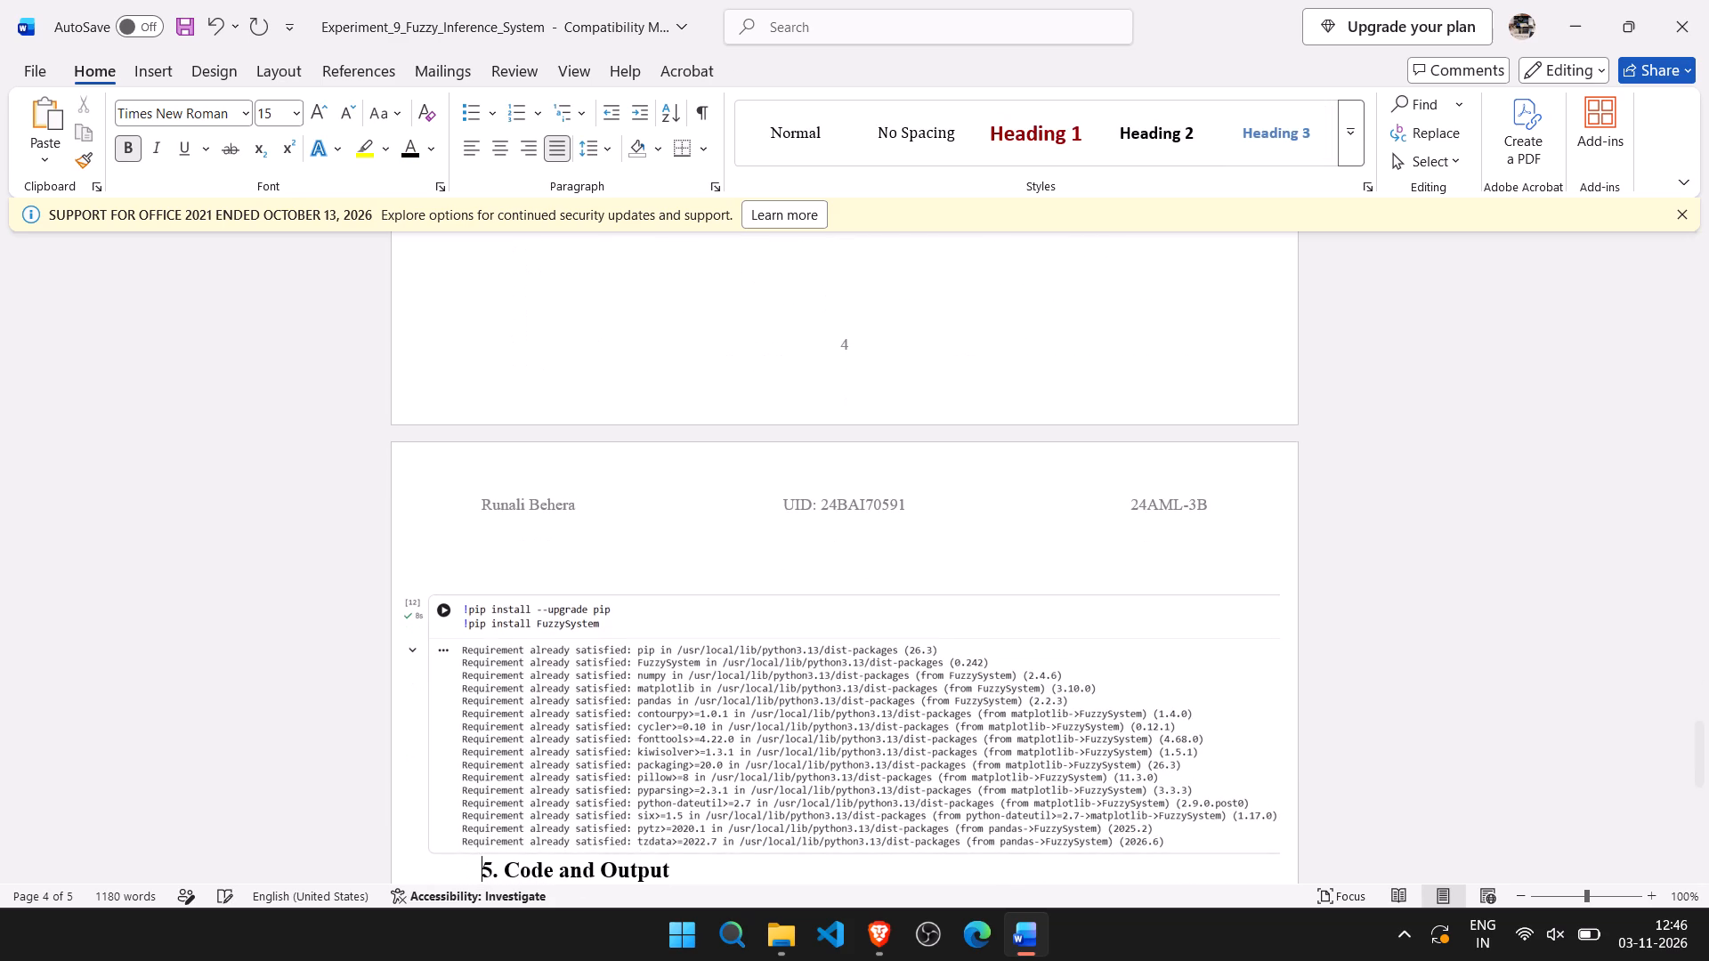
pyautogui.press('BackSpace')
pyautogui.press('BackSpace')
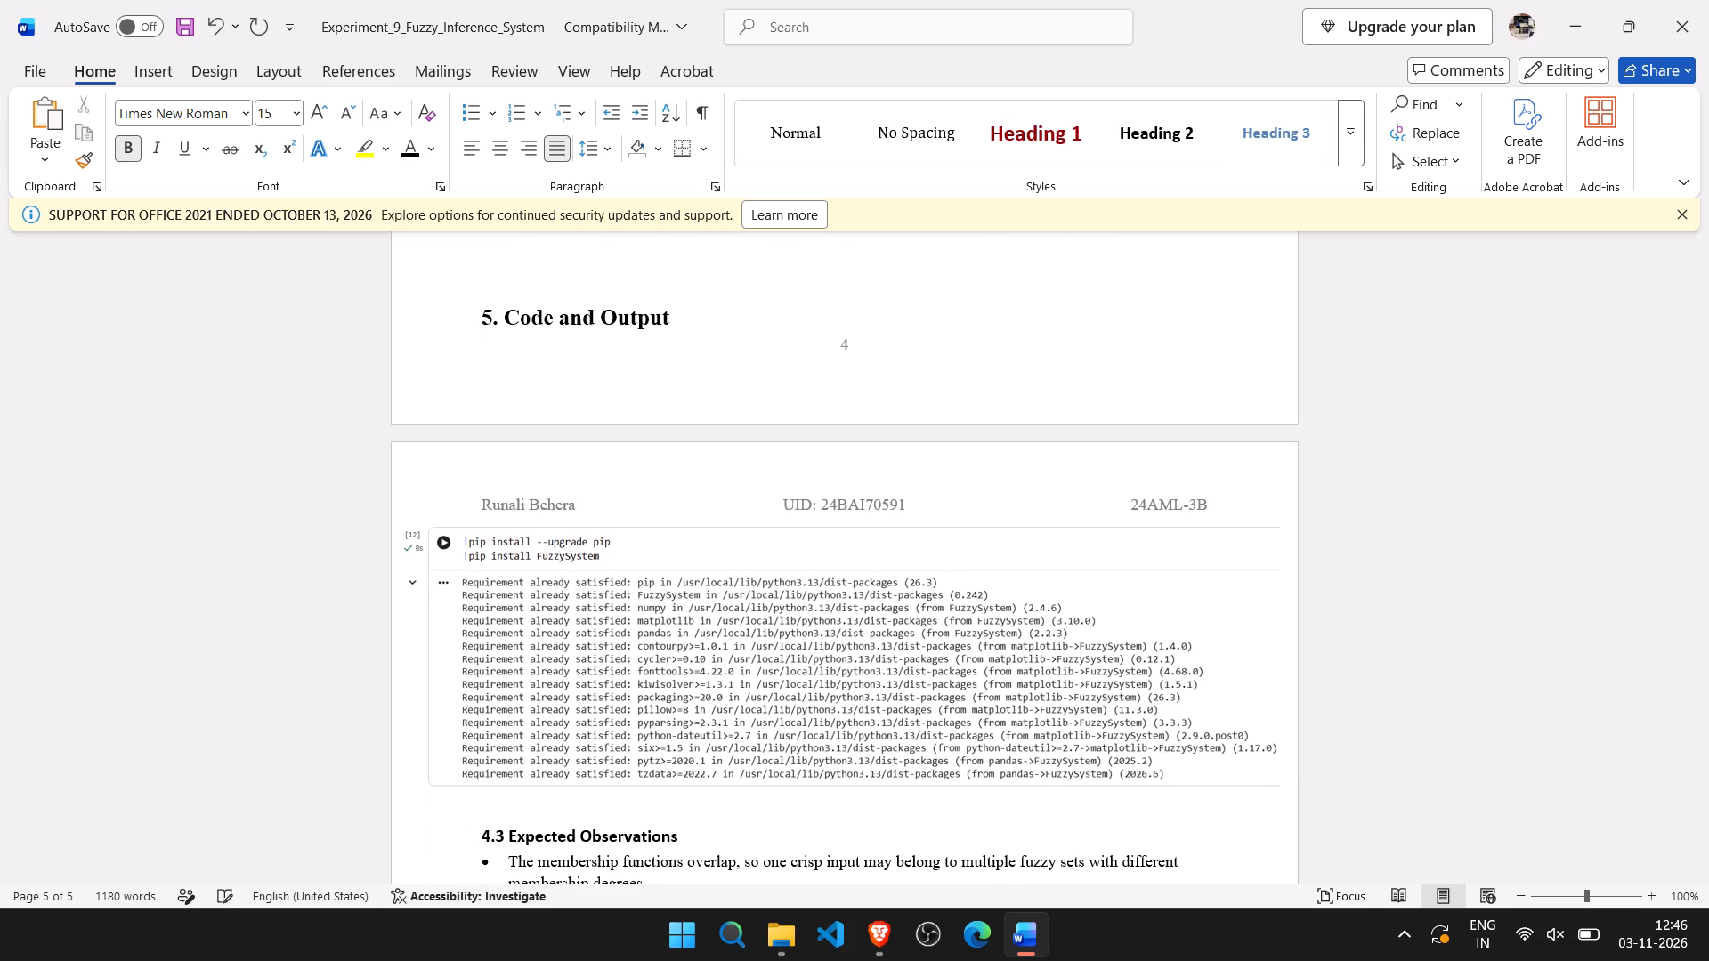
pyautogui.press('Return')
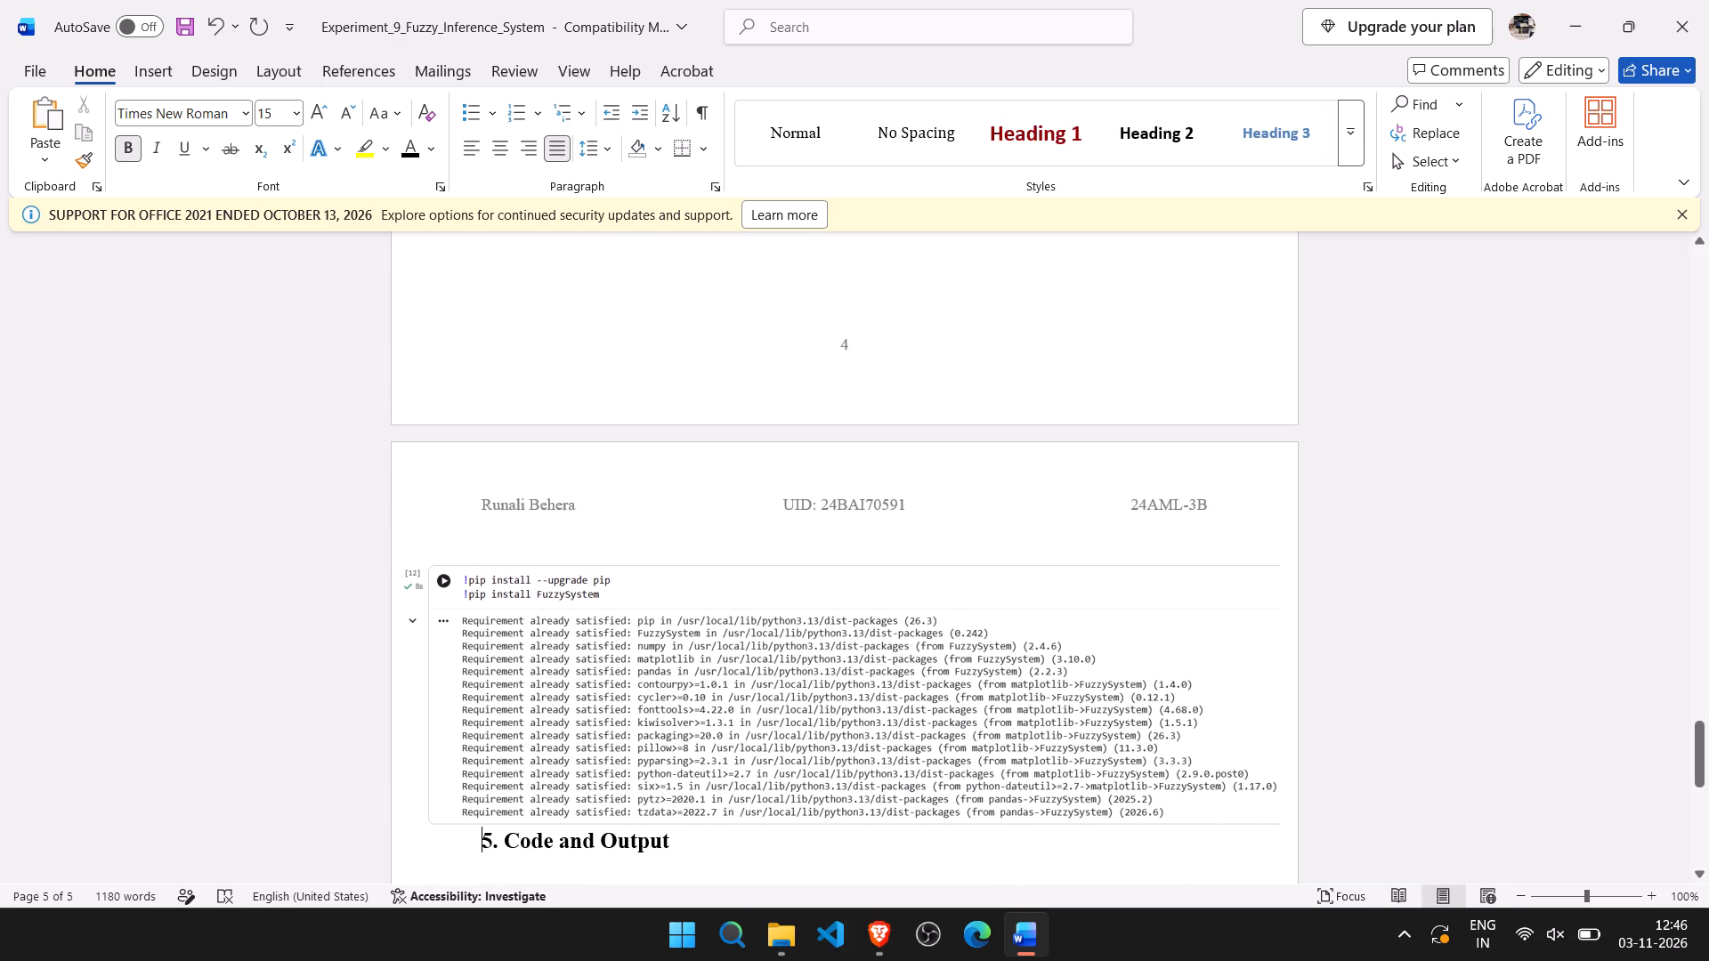
# Reposition the install screenshot directly below the "5. Code and Output" heading.
pyautogui.moveTo(661, 686); pyautogui.dragTo(665, 731)
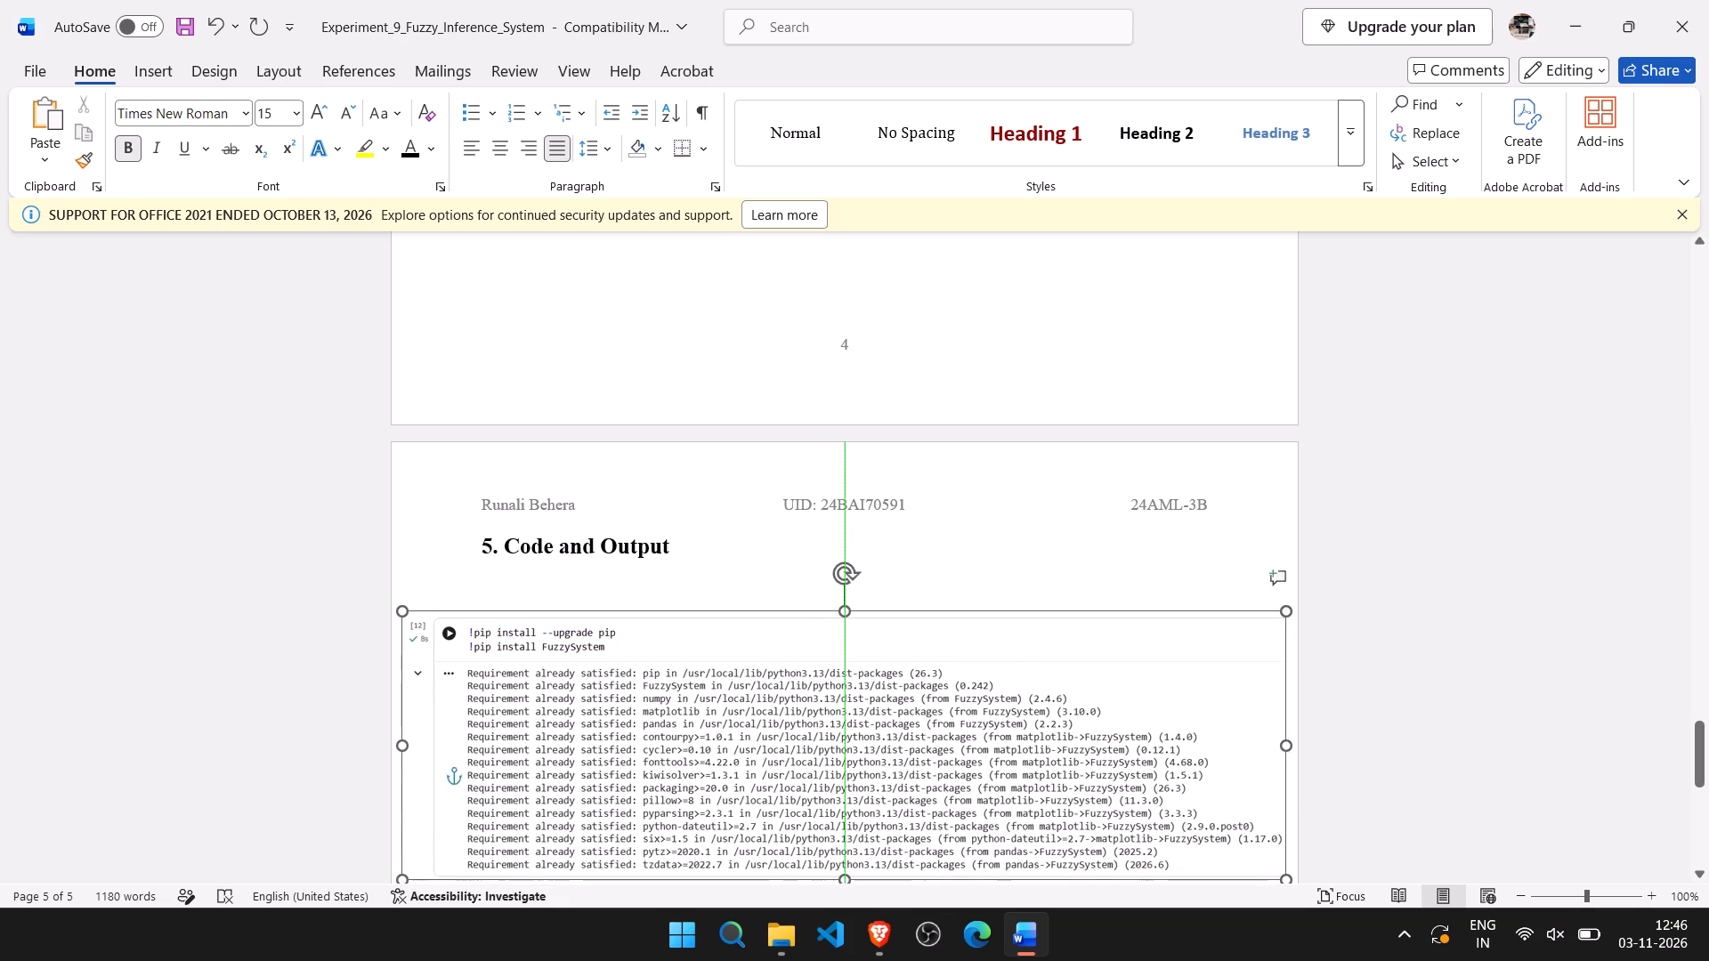
pyautogui.moveTo(665, 731); pyautogui.dragTo(681, 714)
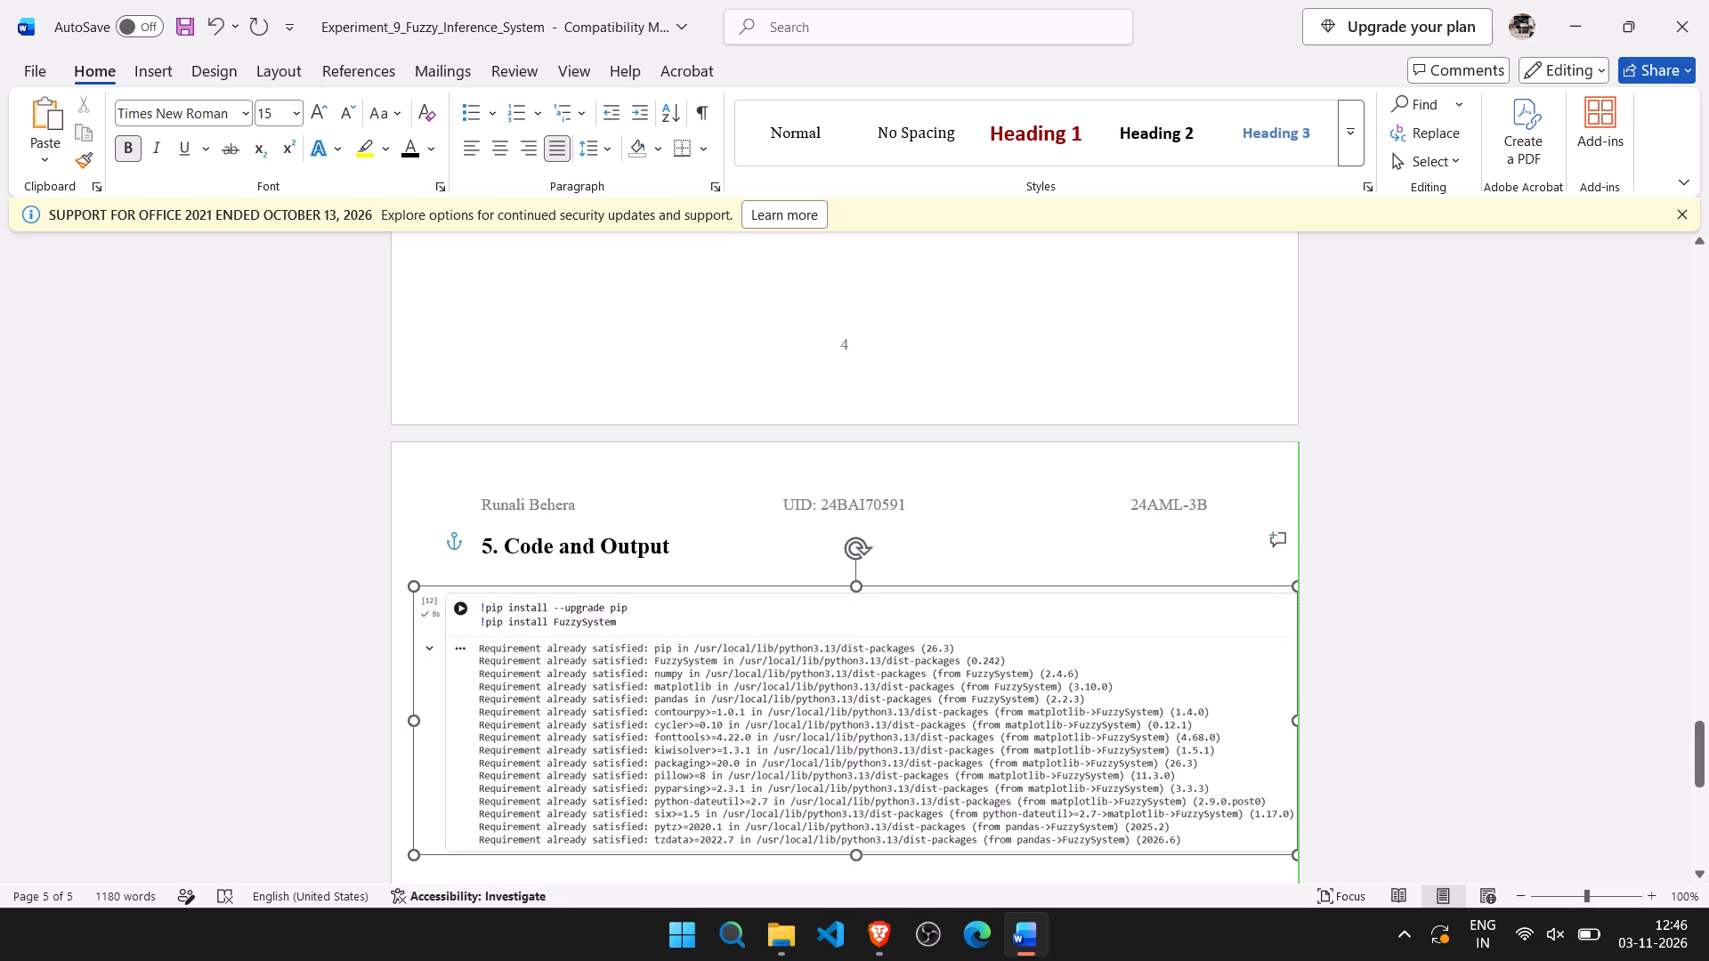
pyautogui.moveTo(681, 714); pyautogui.dragTo(673, 707)
# Delete the "4.3 Expected Observations" heading and all of its bullet points.
pyautogui.scroll(-1, 915, 884)
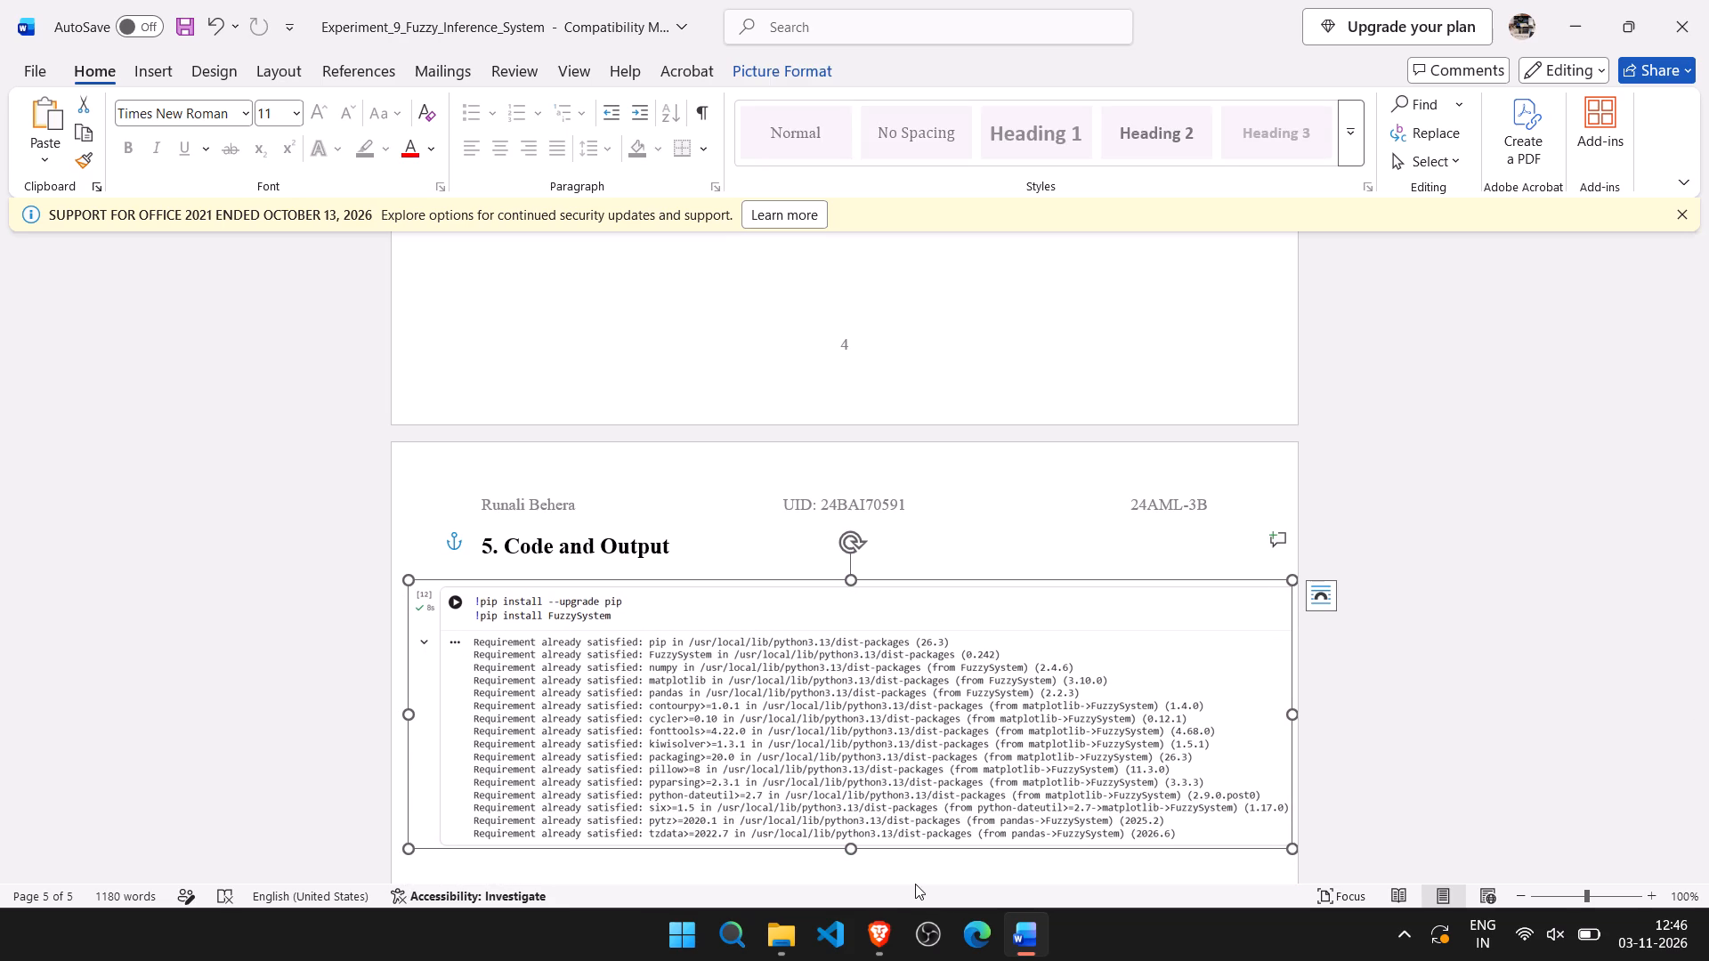
pyautogui.scroll(-1, 878, 818)
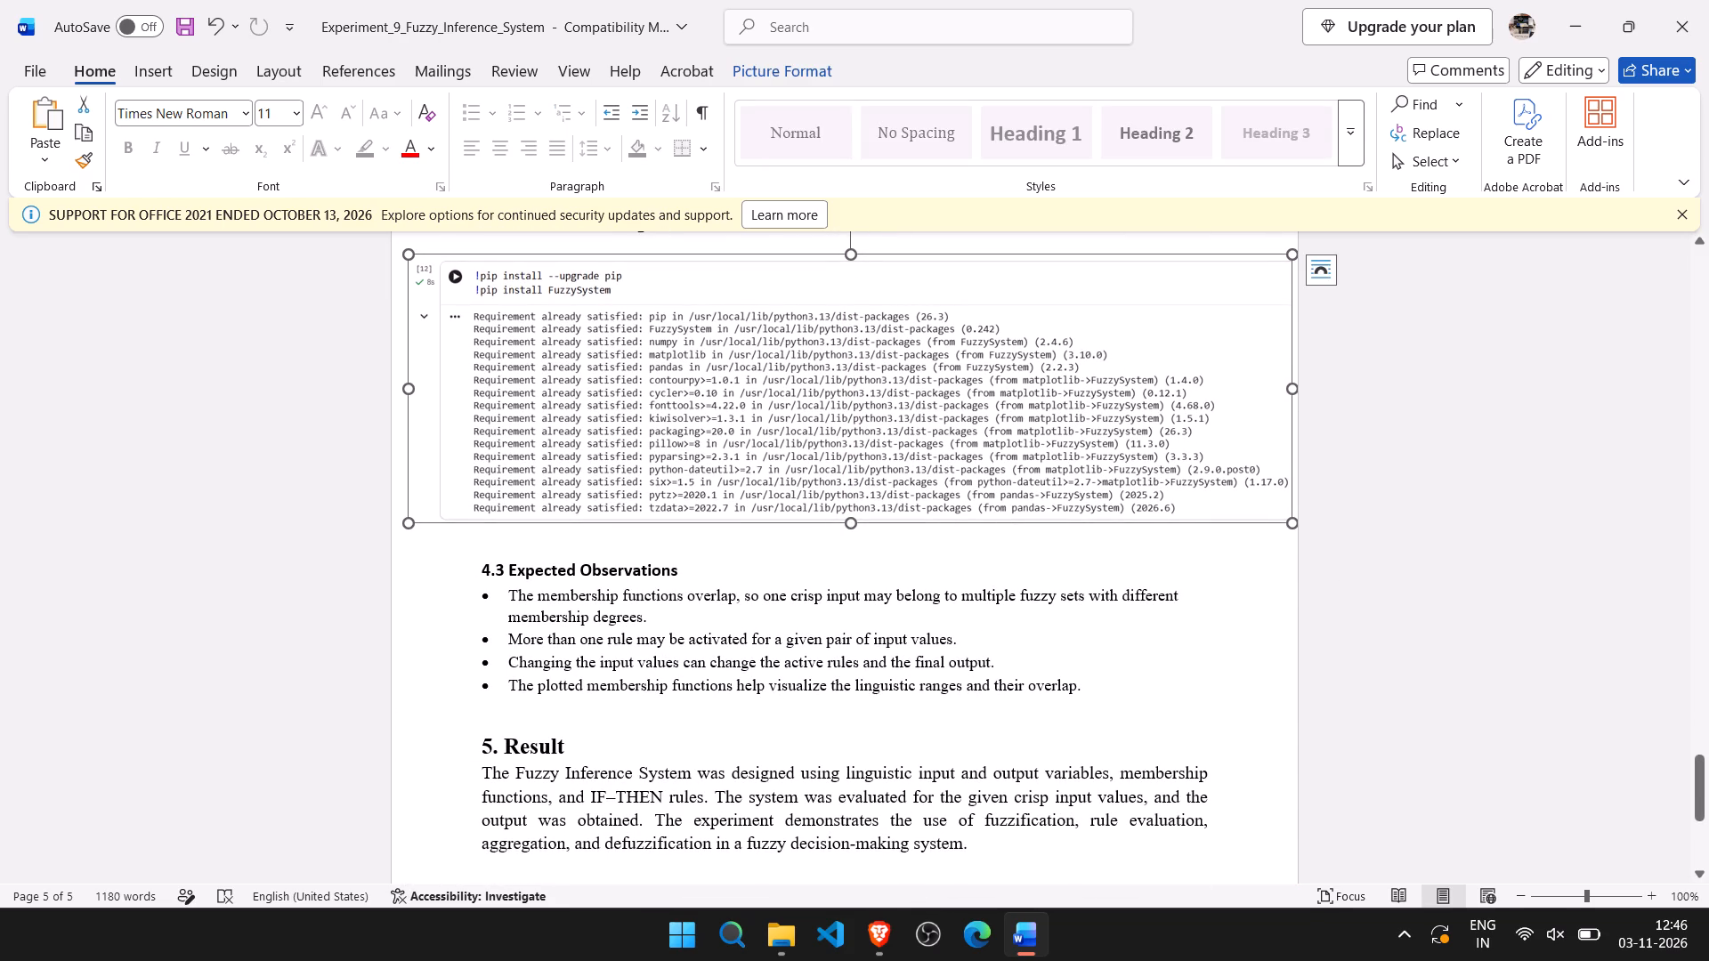
pyautogui.moveTo(1087, 689); pyautogui.dragTo(454, 566)
pyautogui.press('BackSpace')
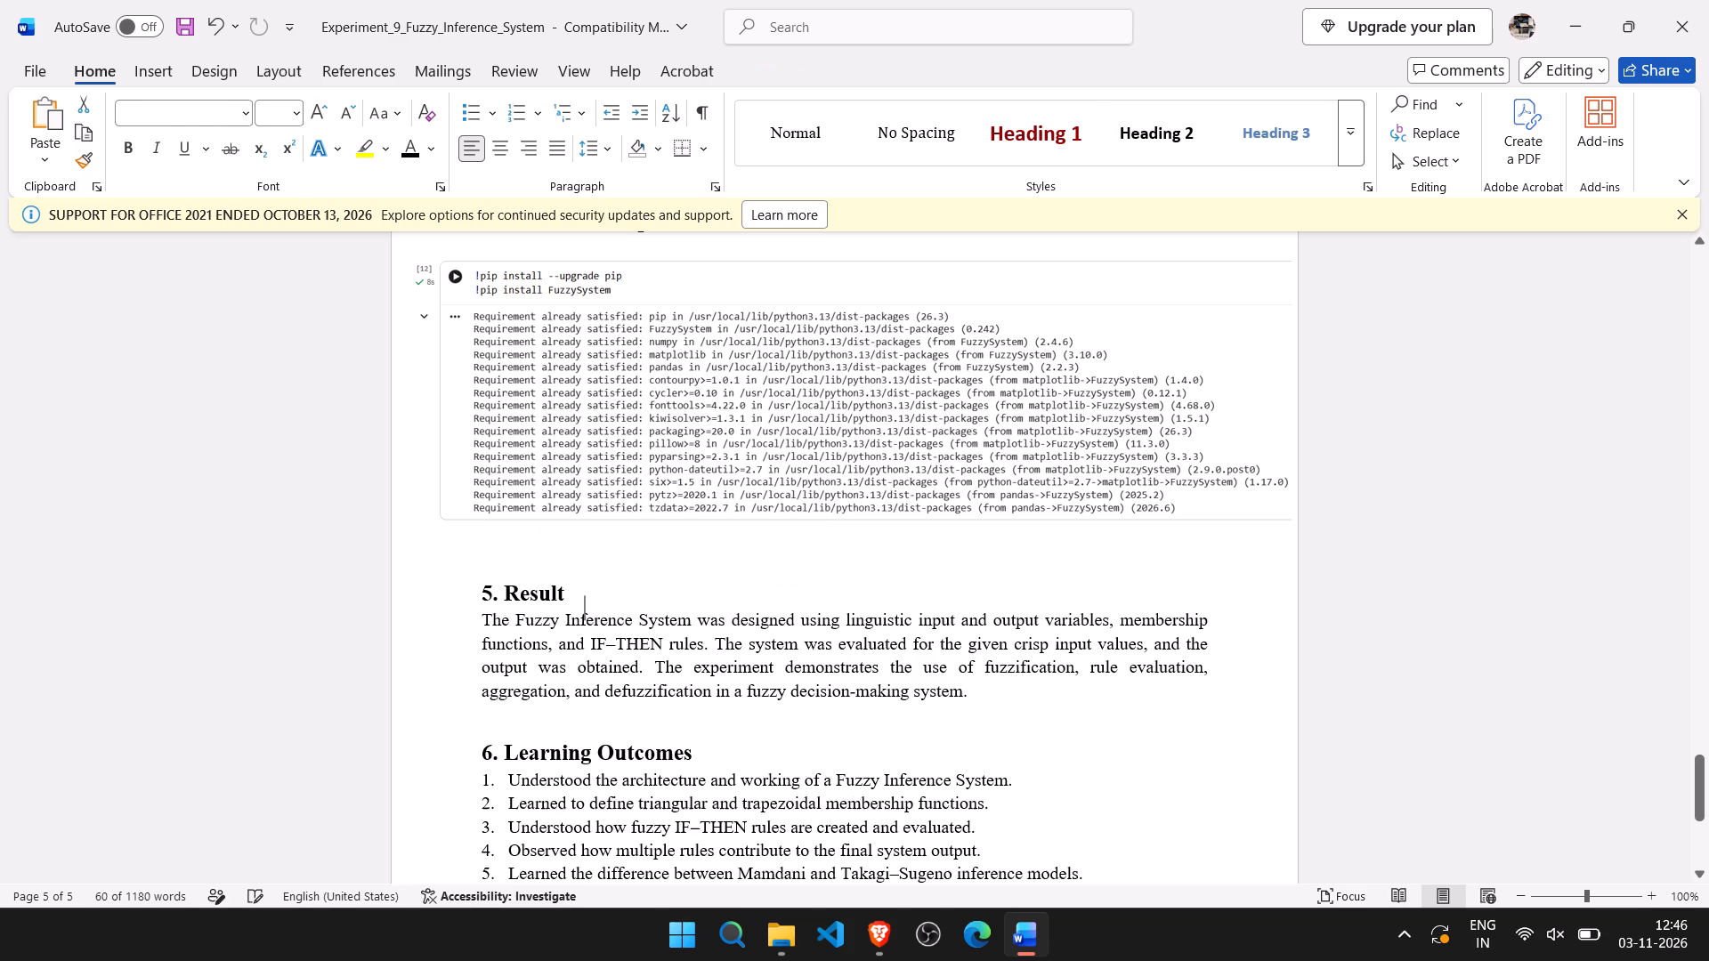
# Place the cursor above "5. Result", switch to the Colab notebook, and rerun the "!pip install fuzzy-system" cell.
pyautogui.press('Up')
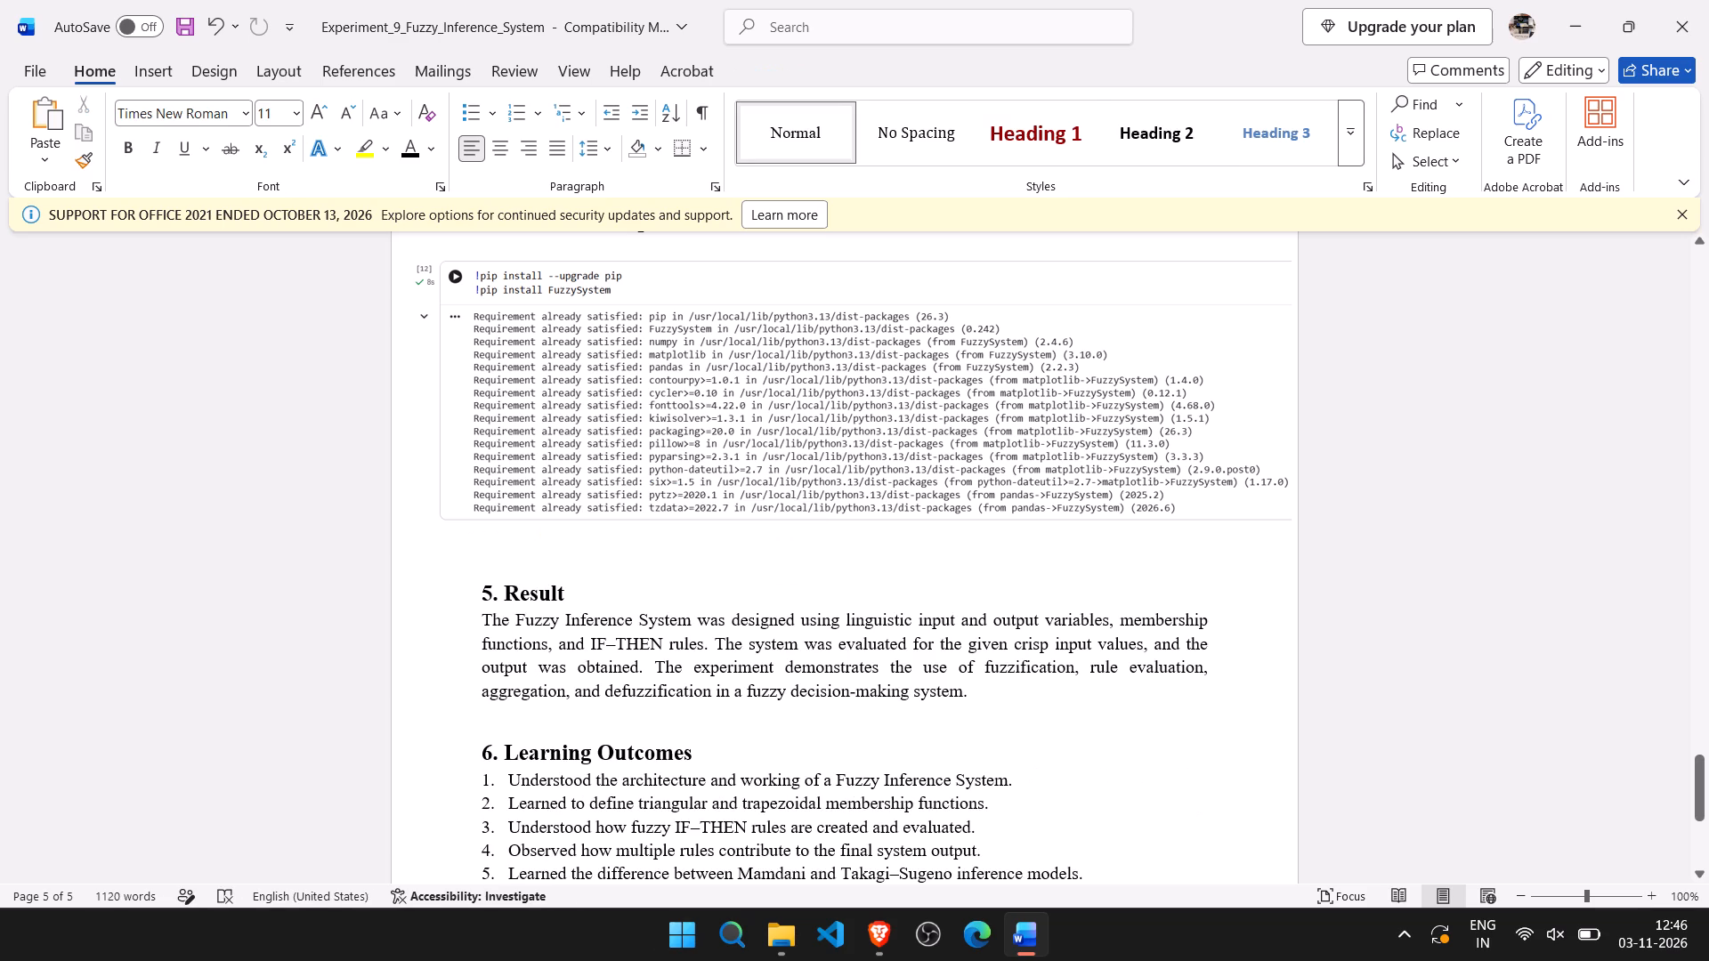
pyautogui.click(878, 938)
pyautogui.scroll(-1, 740, 669)
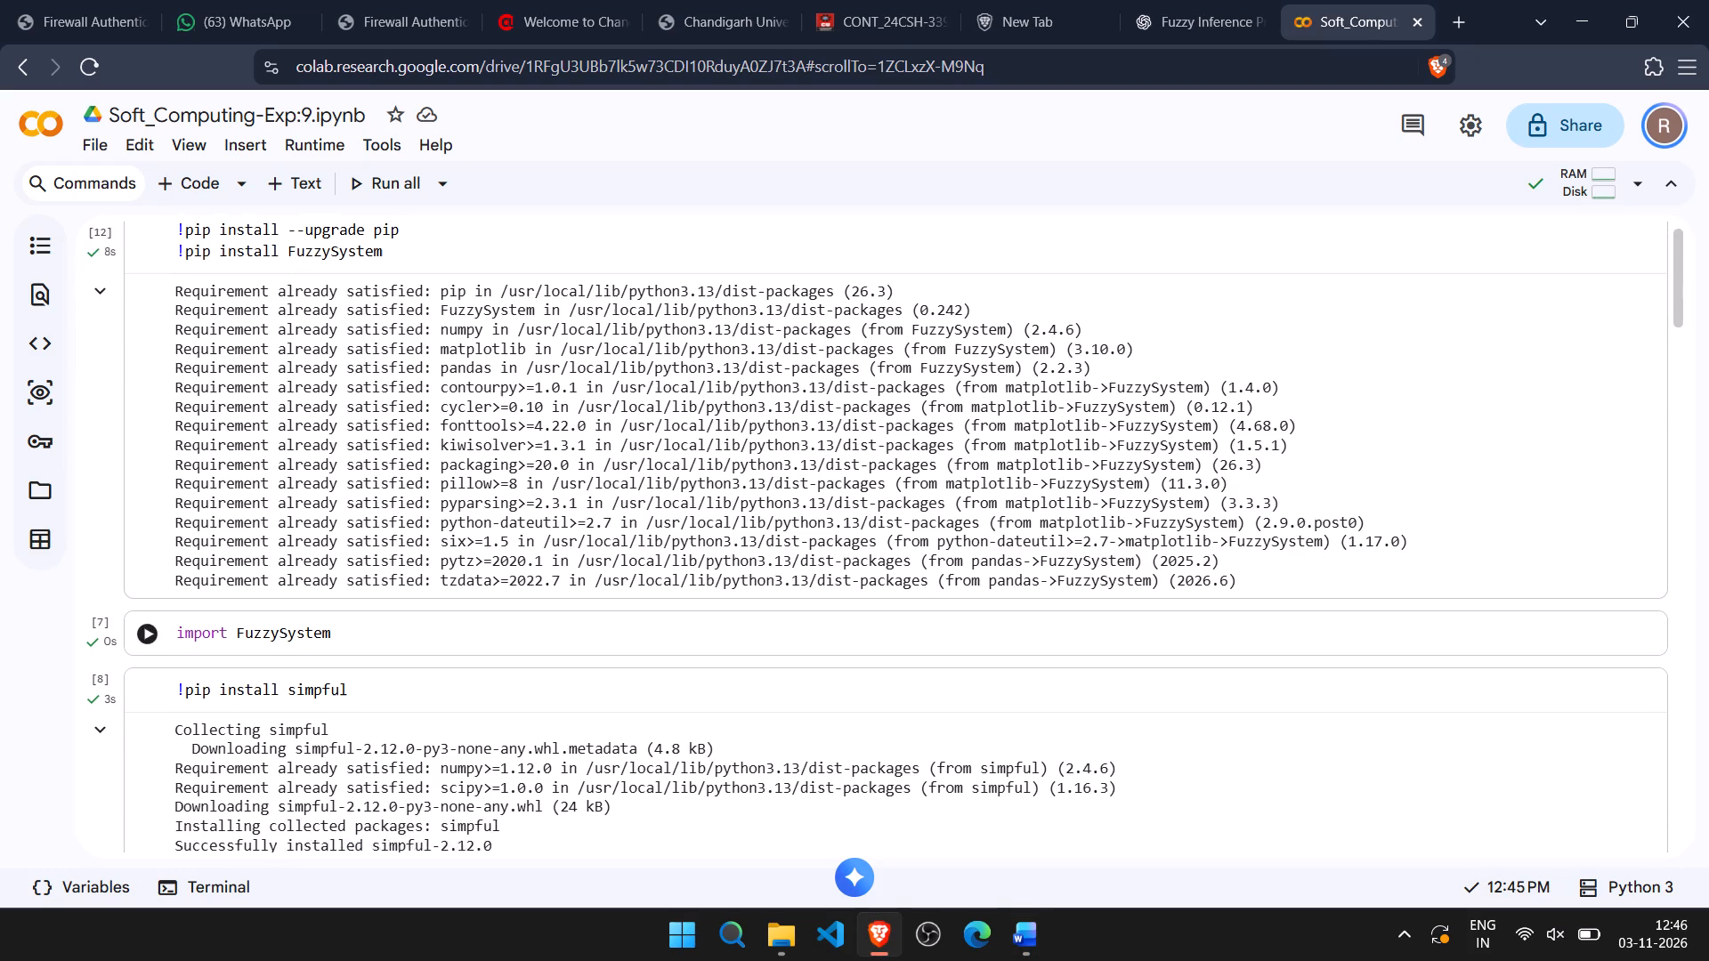
pyautogui.scroll(-1, 740, 669)
pyautogui.scroll(-1, 880, 796)
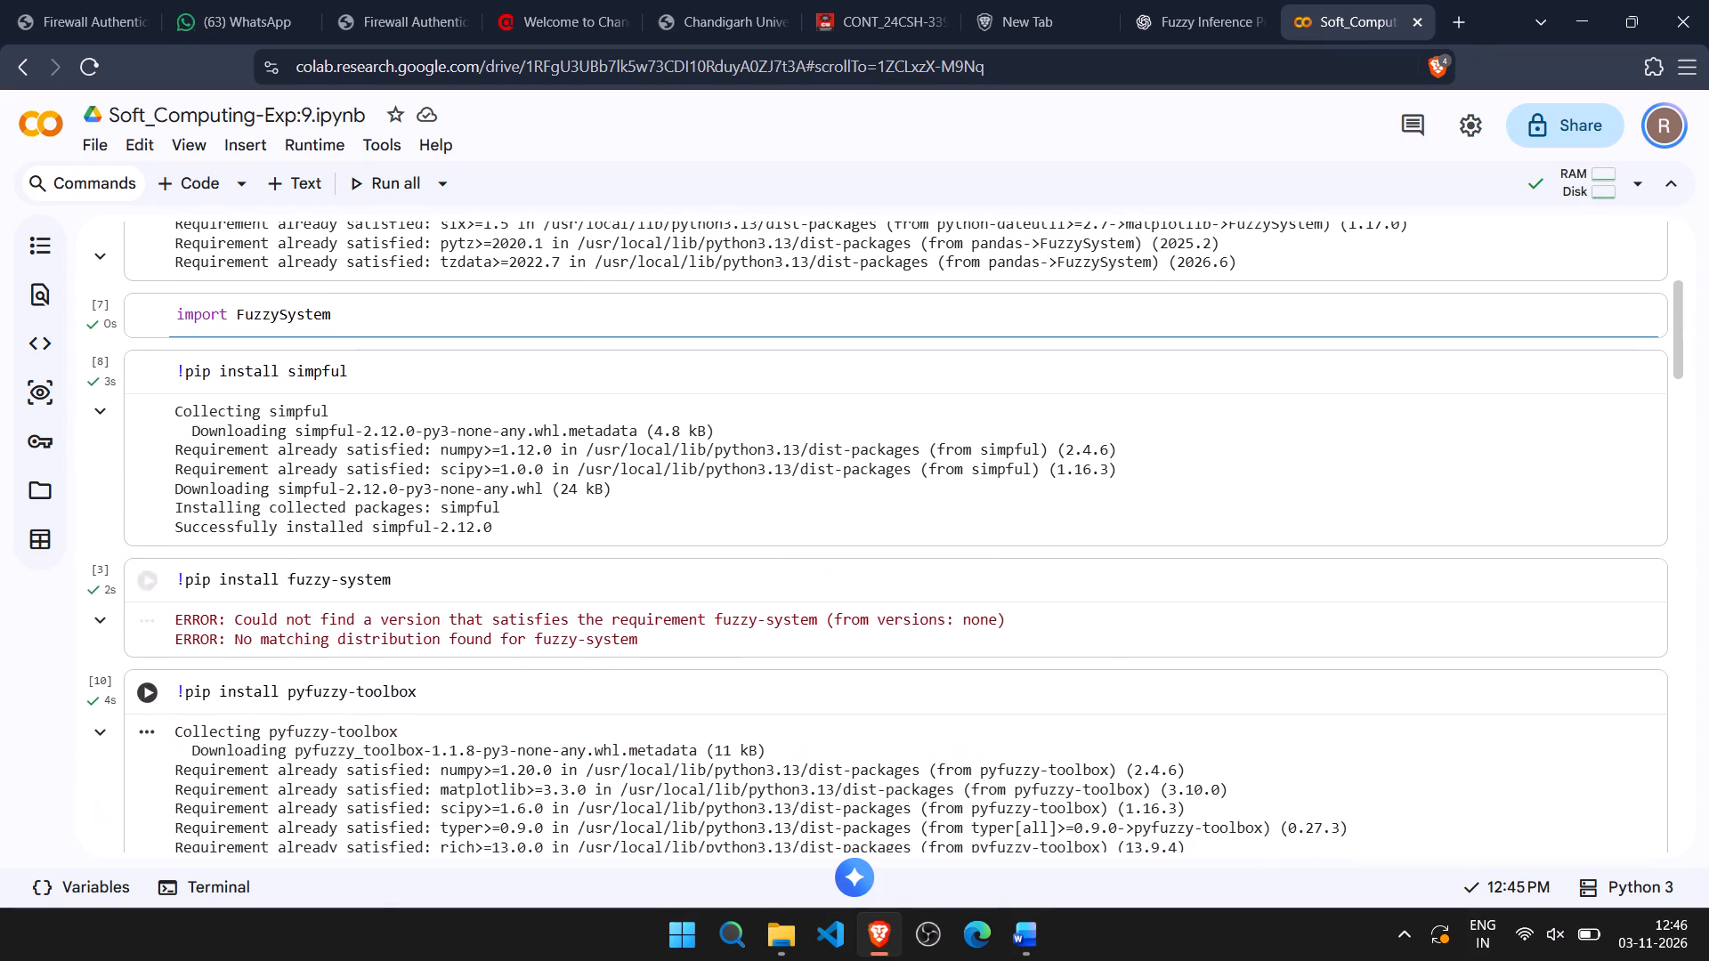
pyautogui.scroll(-1, 880, 796)
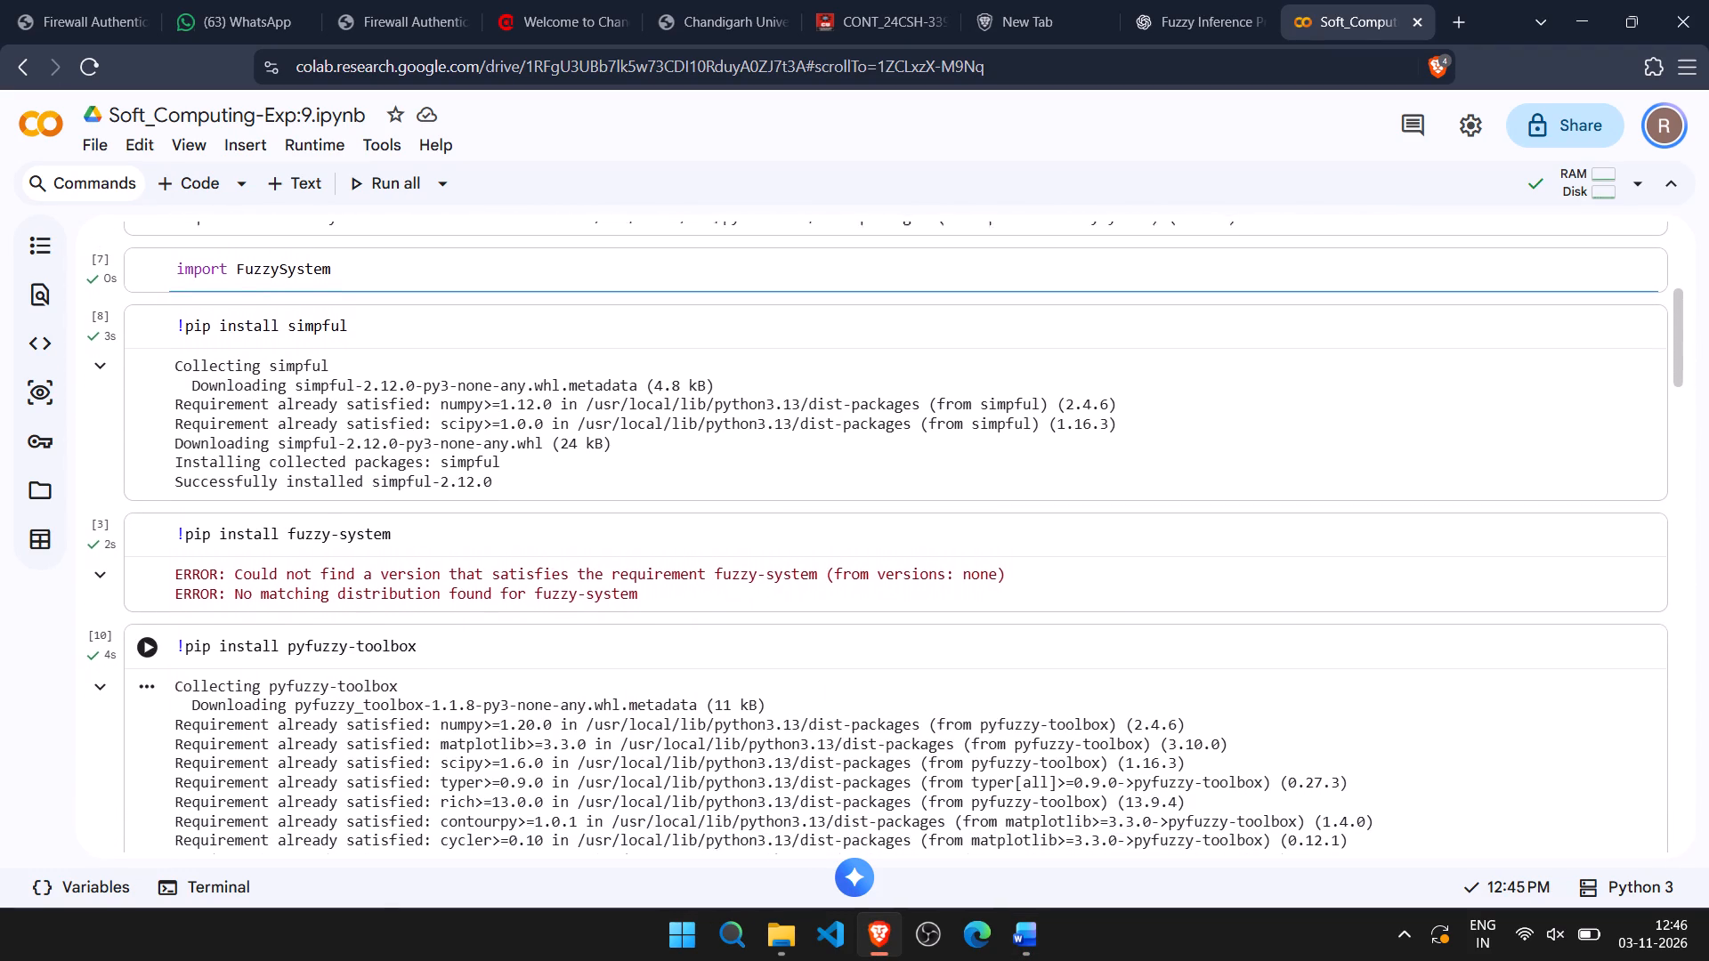
pyautogui.scroll(-1, 880, 796)
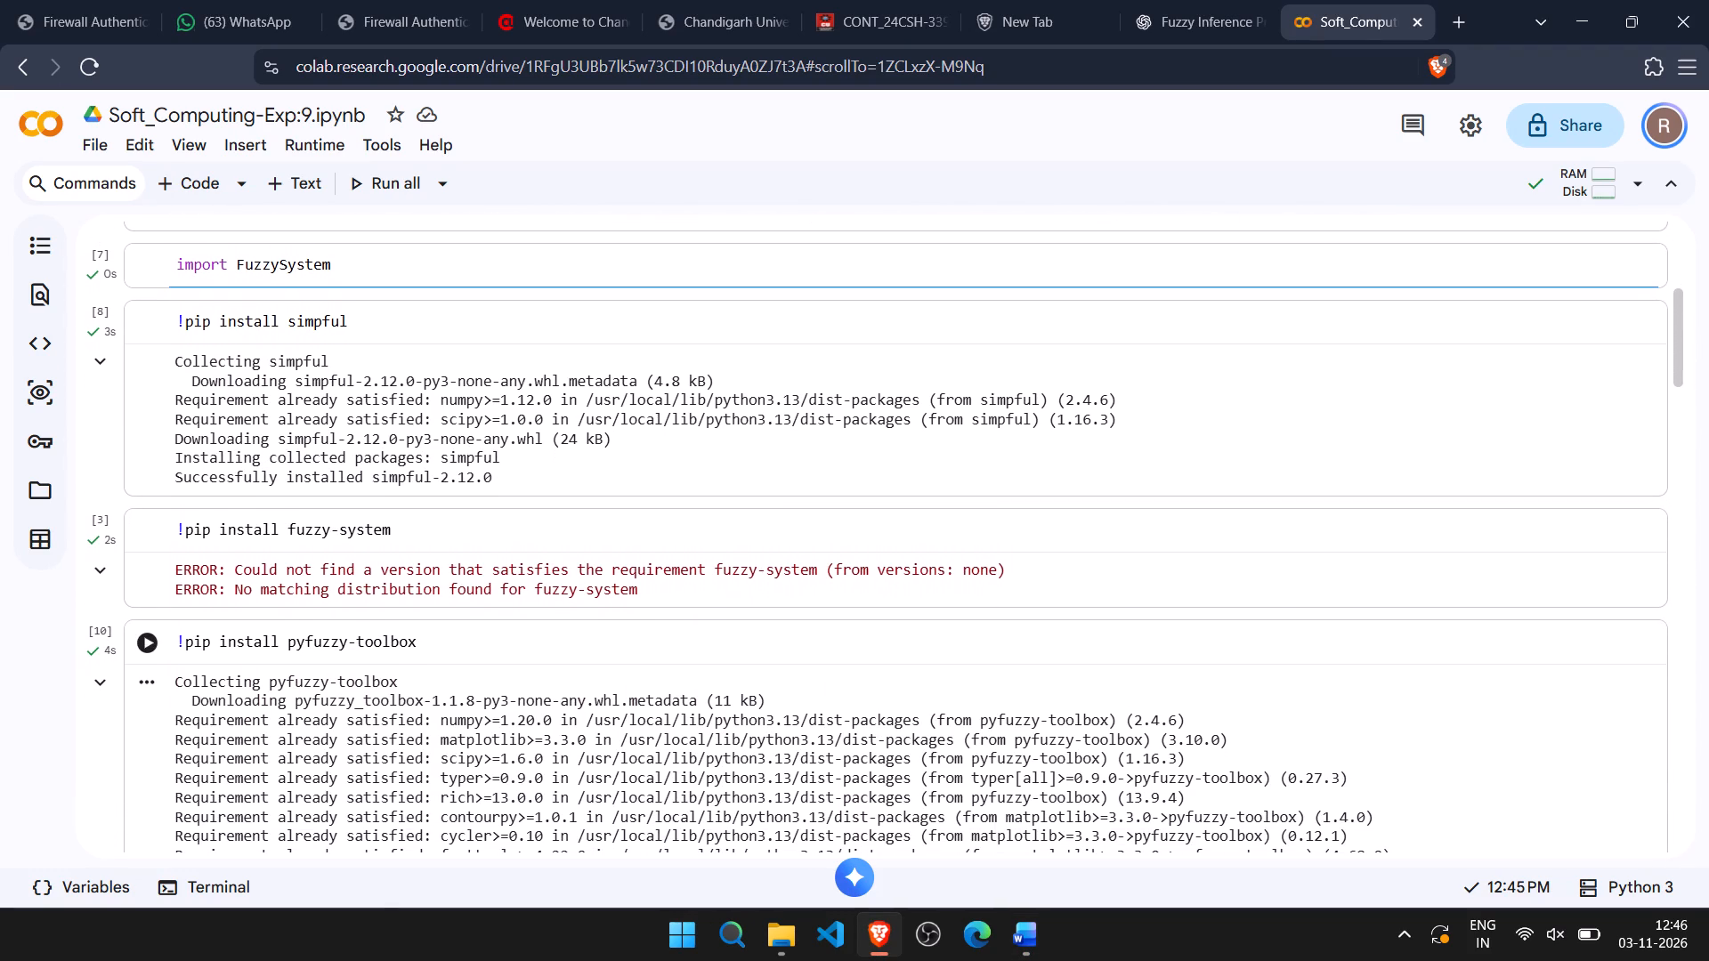
pyautogui.scroll(-1, 880, 796)
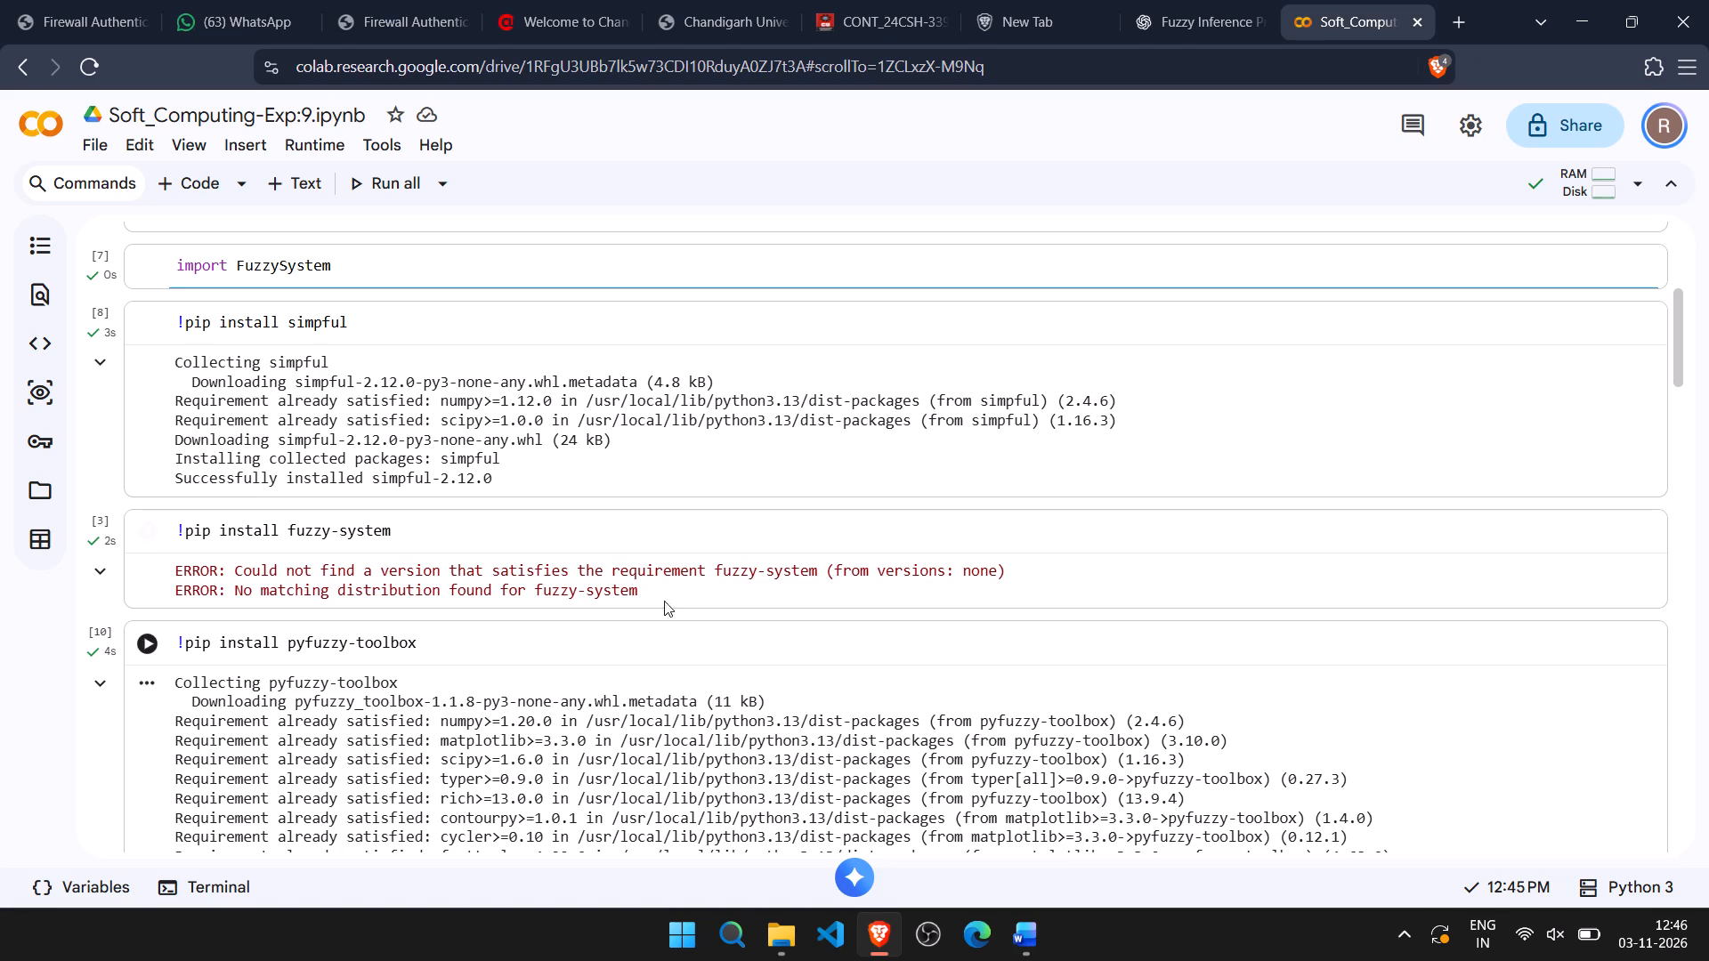
pyautogui.click(150, 539)
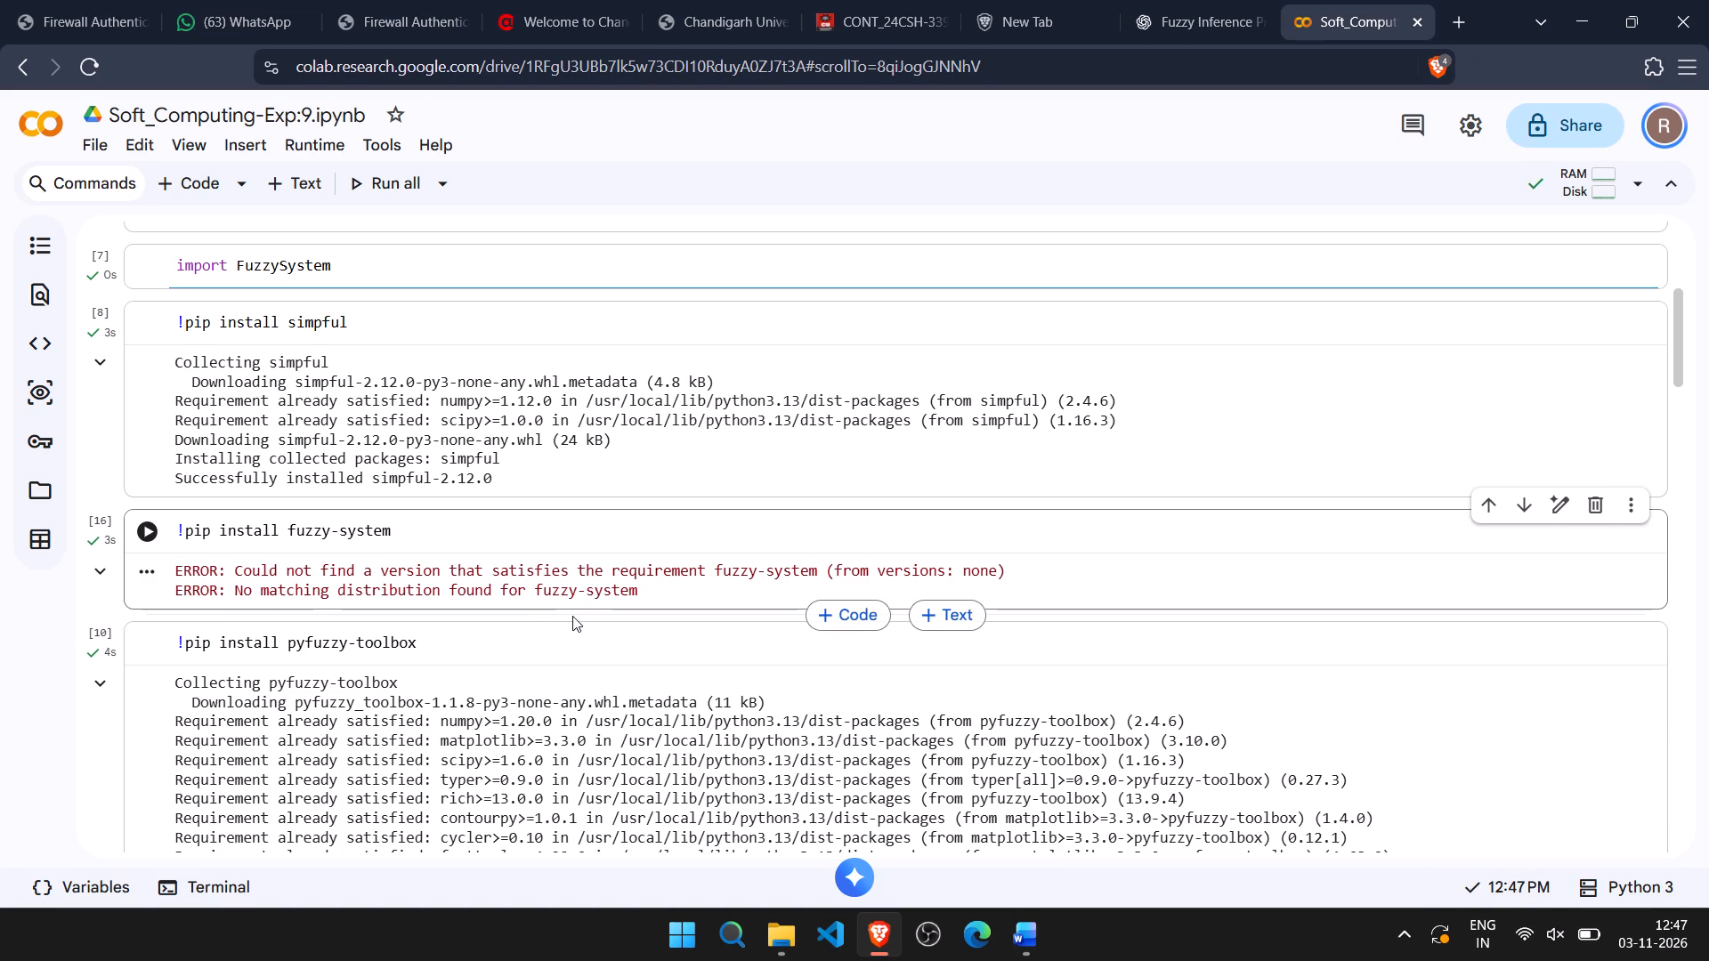
# Capture the "import FuzzySystem", "!pip install simpful" and "!pip install fuzzy-system" cells and paste the screenshot above "5. Result" in the Word report.
pyautogui.press('Print')
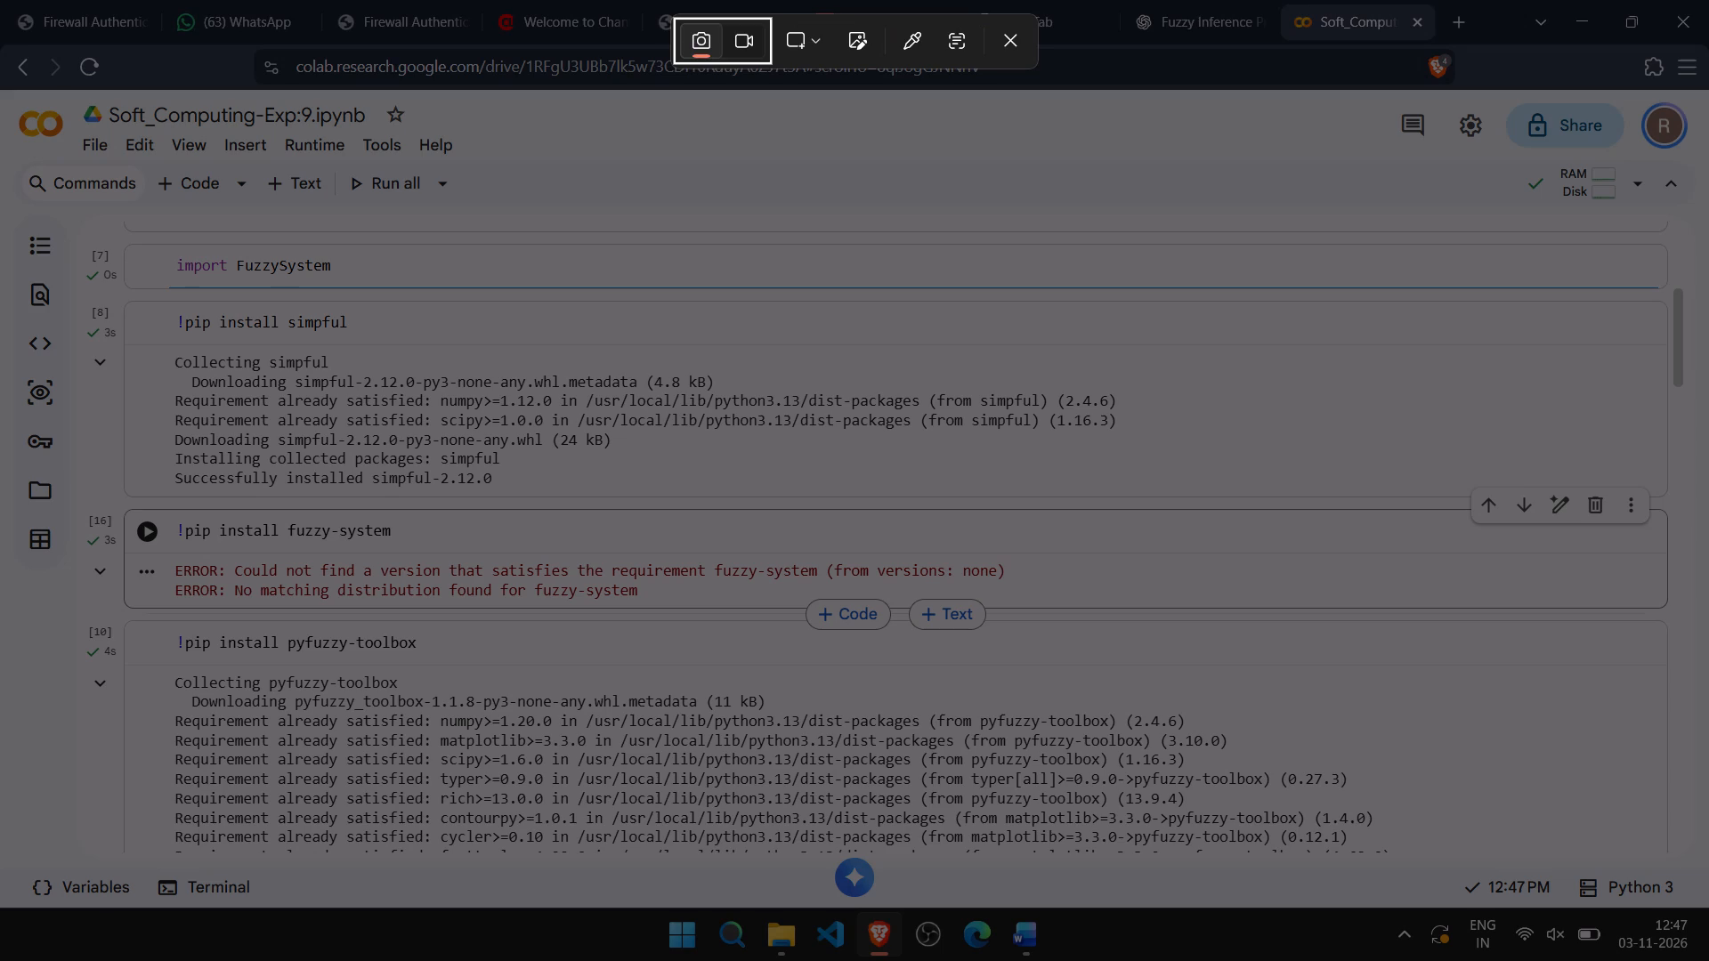
pyautogui.moveTo(82, 230); pyautogui.dragTo(1120, 555)
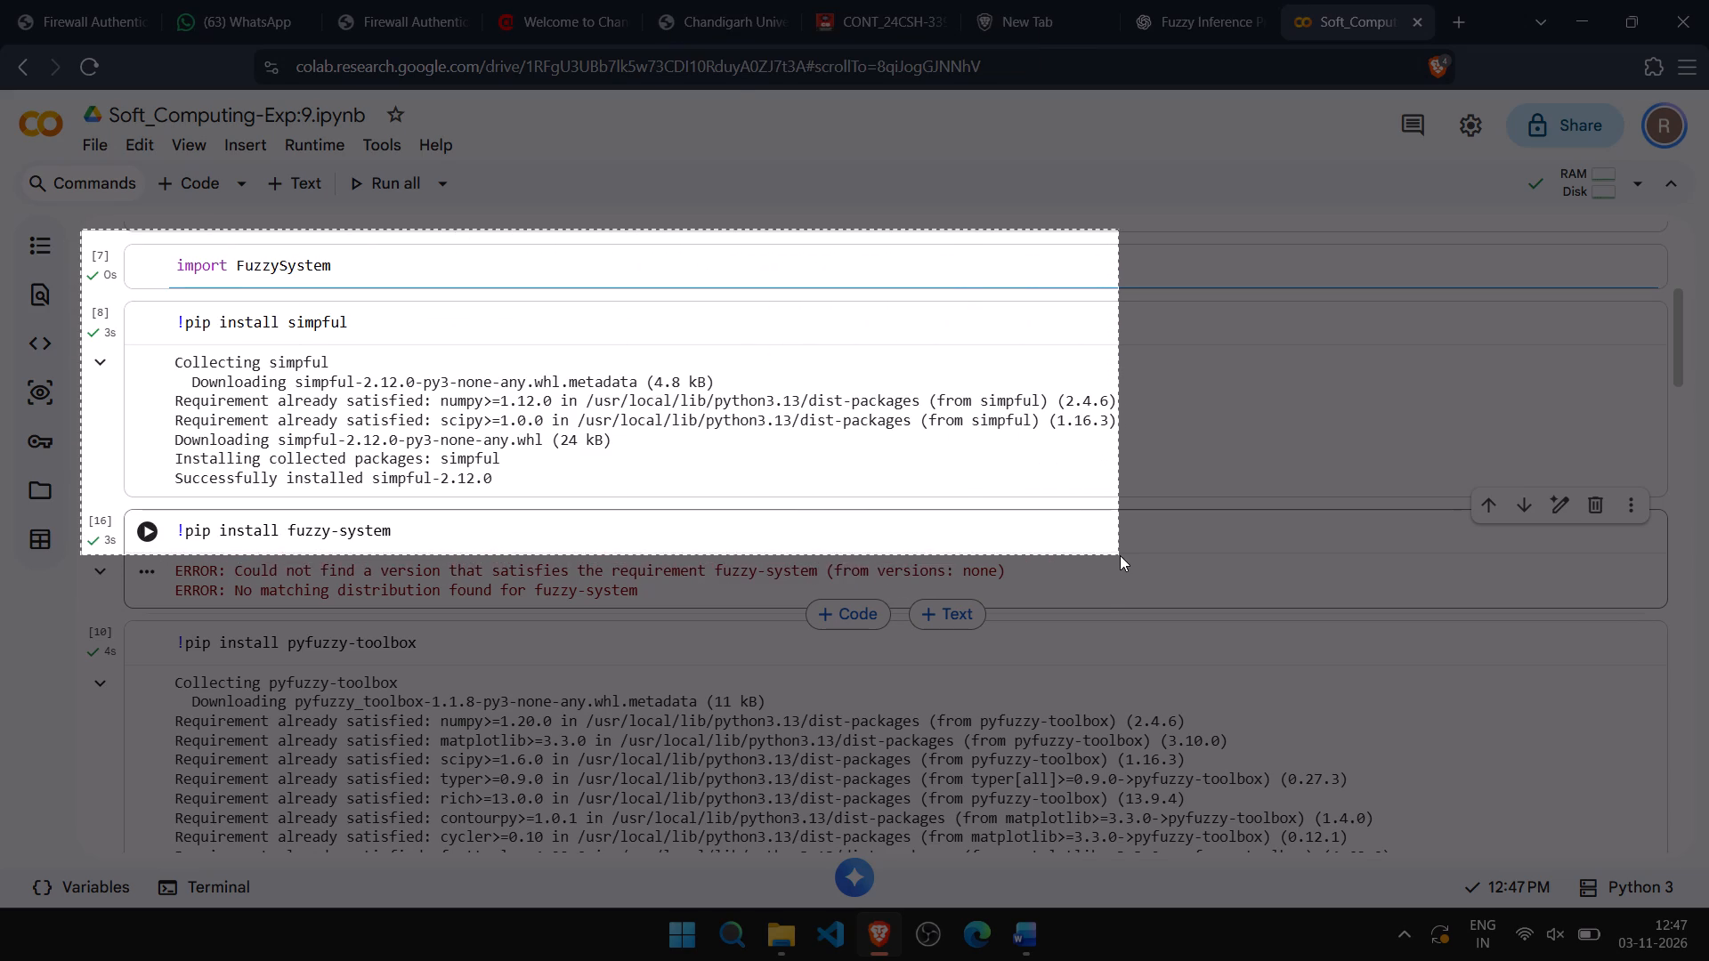
pyautogui.moveTo(1120, 555); pyautogui.dragTo(1121, 553)
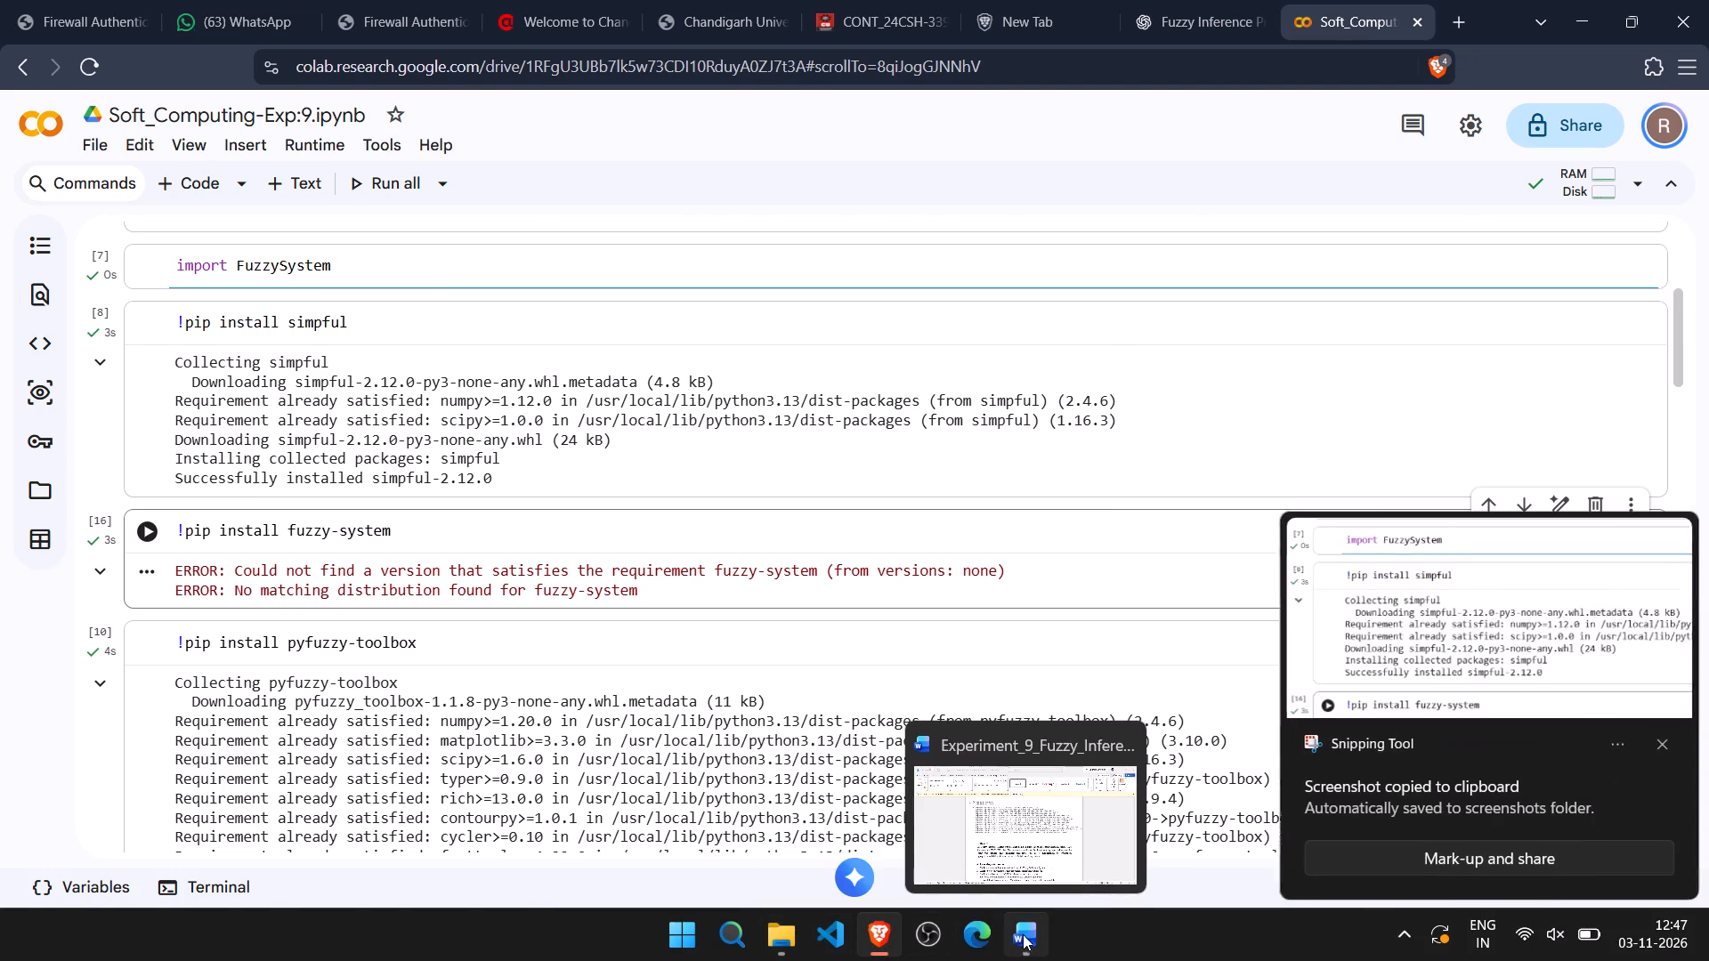
pyautogui.click(996, 841)
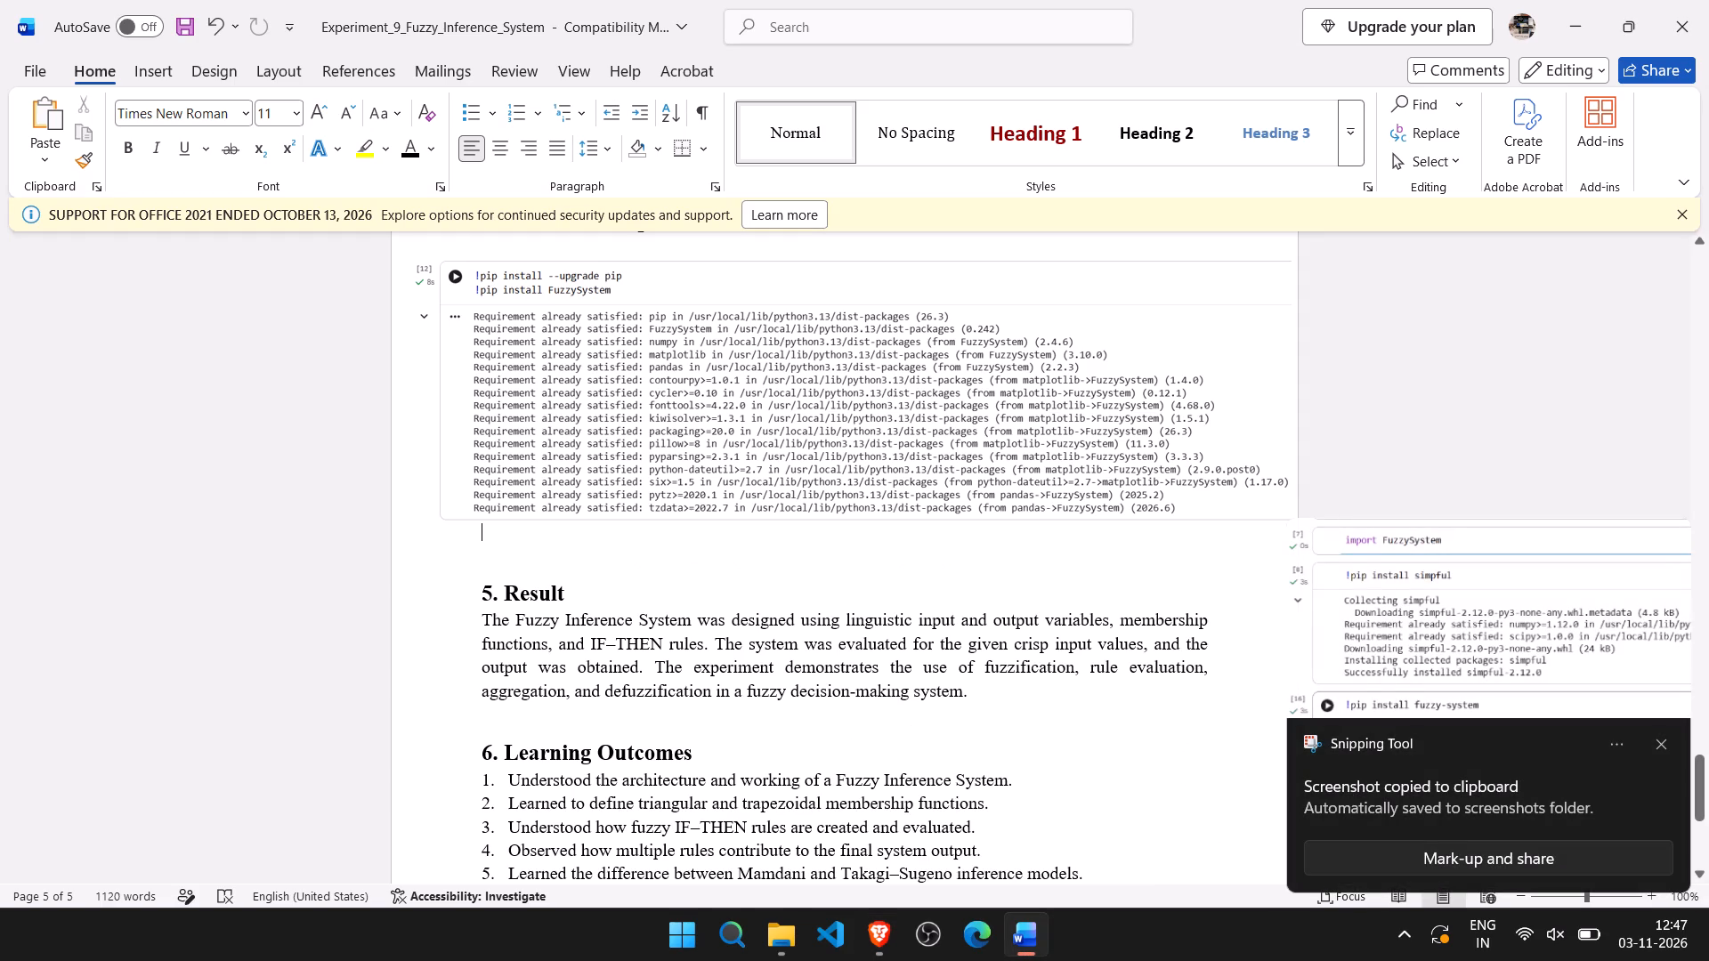
pyautogui.hotkey('ctrl', 'v')
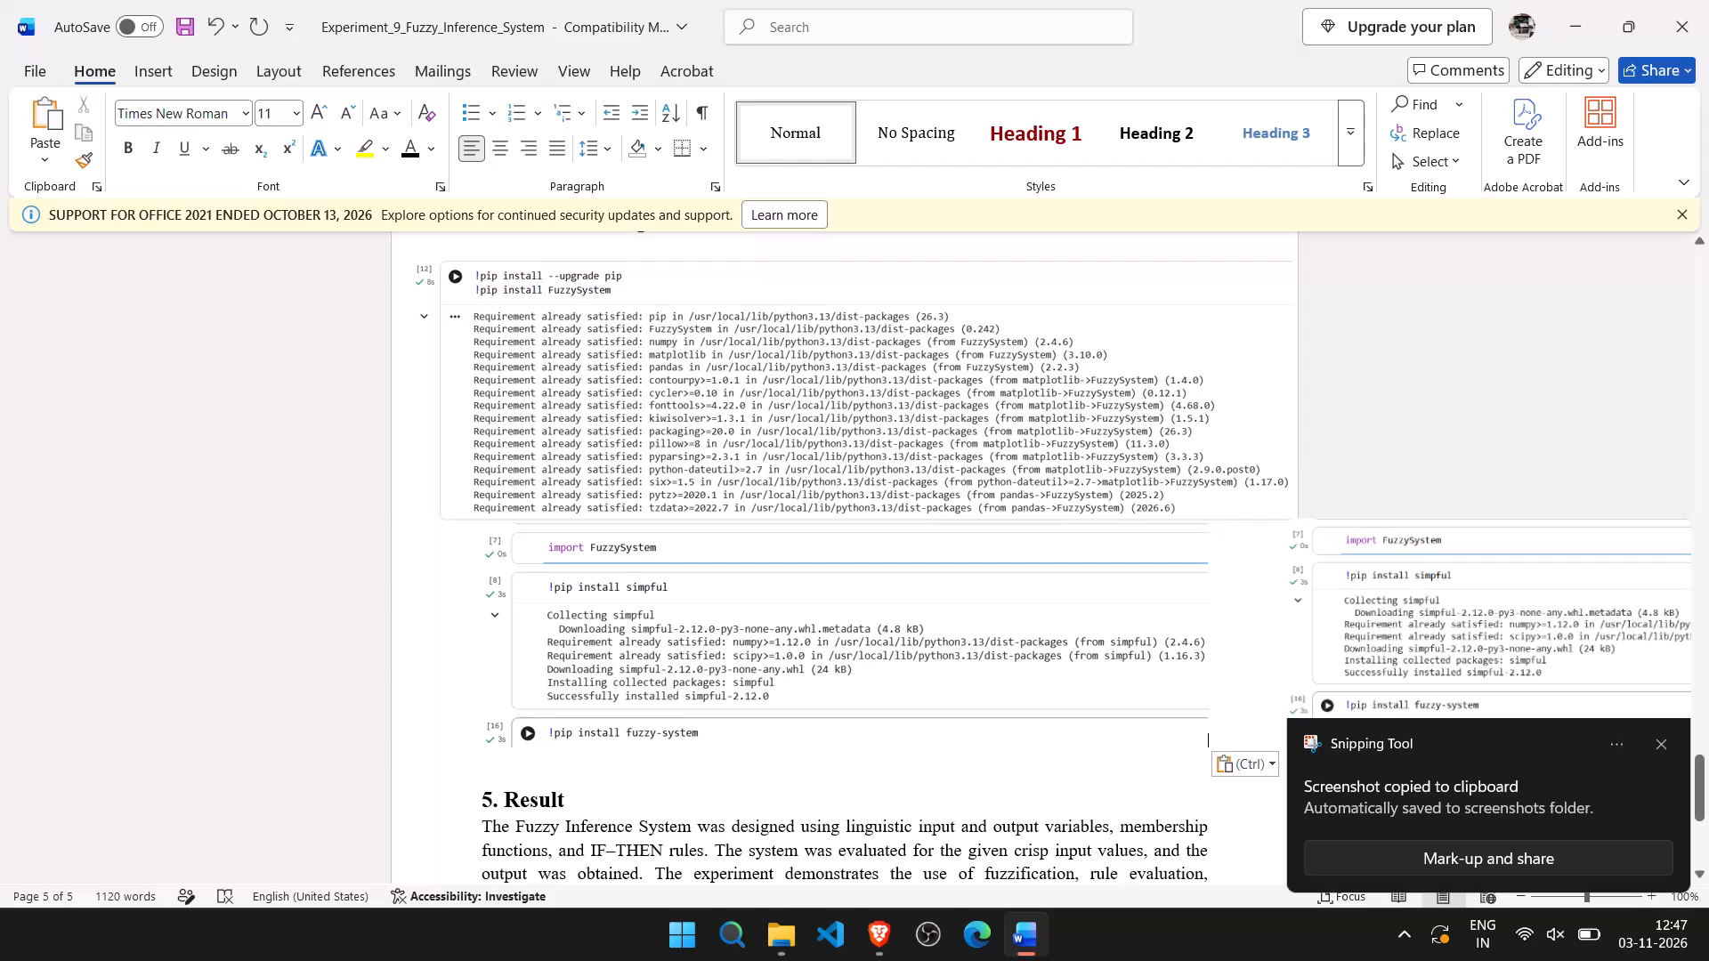
# Apply text wrapping to the pasted screenshot, enlarge it to nearly the page width, and align it directly under the FuzzySystem install screenshot.
pyautogui.click(1117, 555)
pyautogui.click(1235, 540)
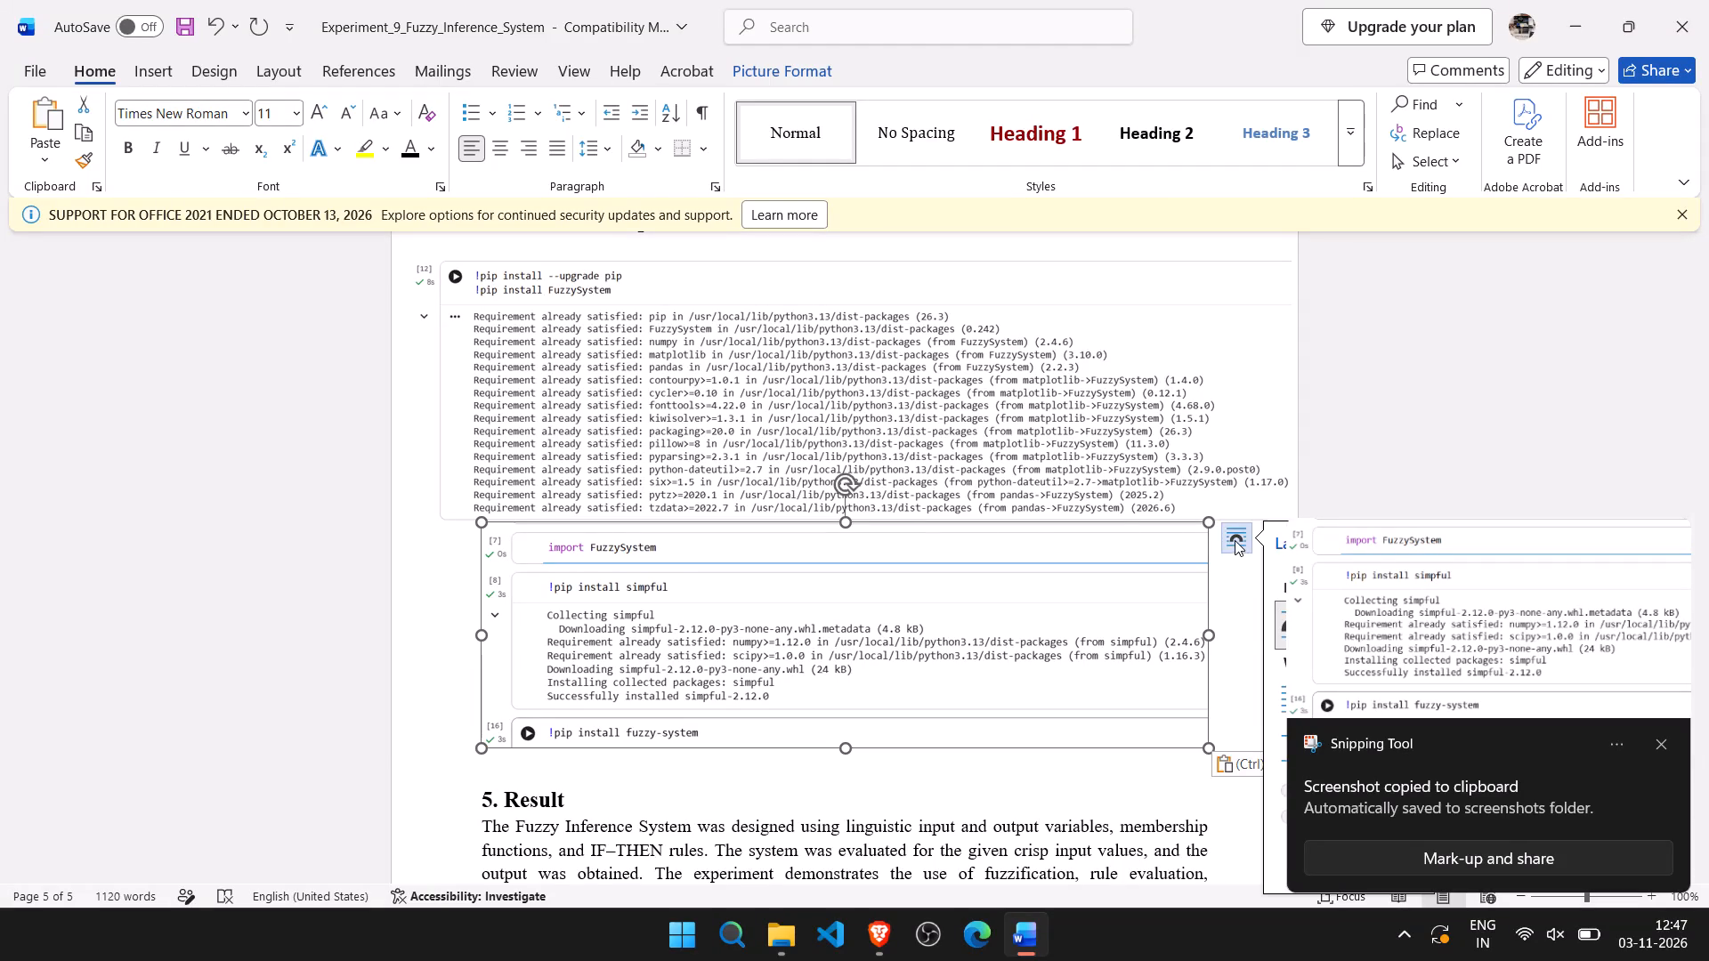
pyautogui.click(1294, 737)
pyautogui.moveTo(985, 610); pyautogui.dragTo(919, 614)
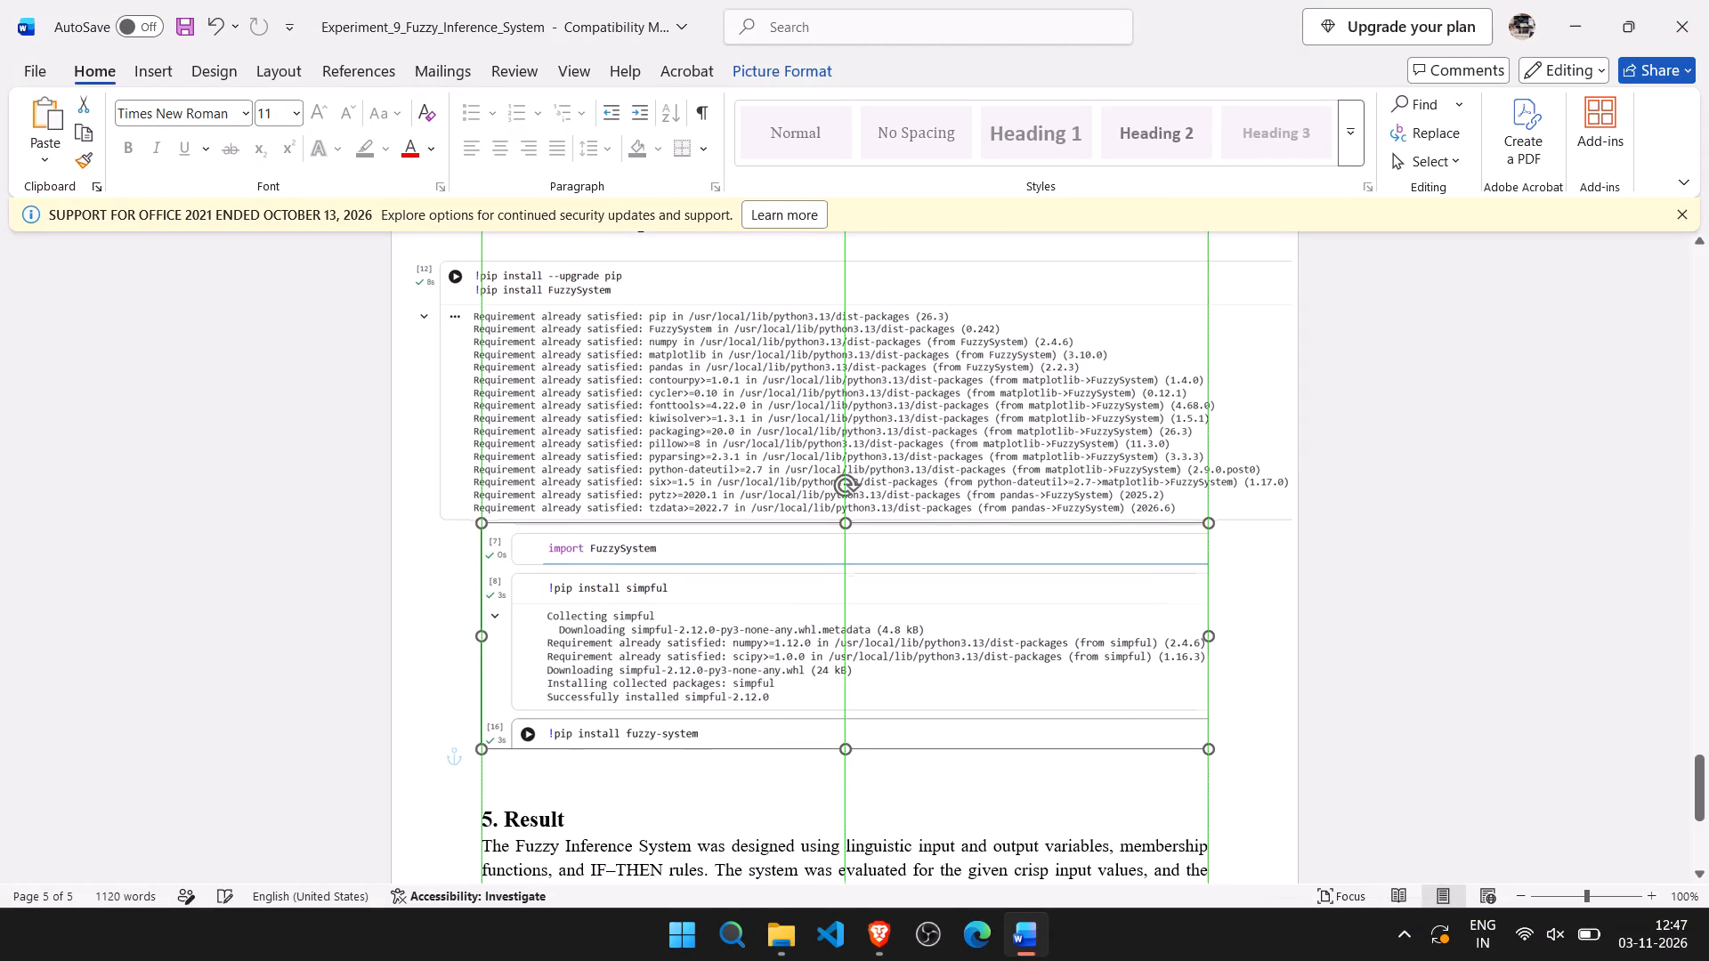
pyautogui.moveTo(919, 614); pyautogui.dragTo(954, 619)
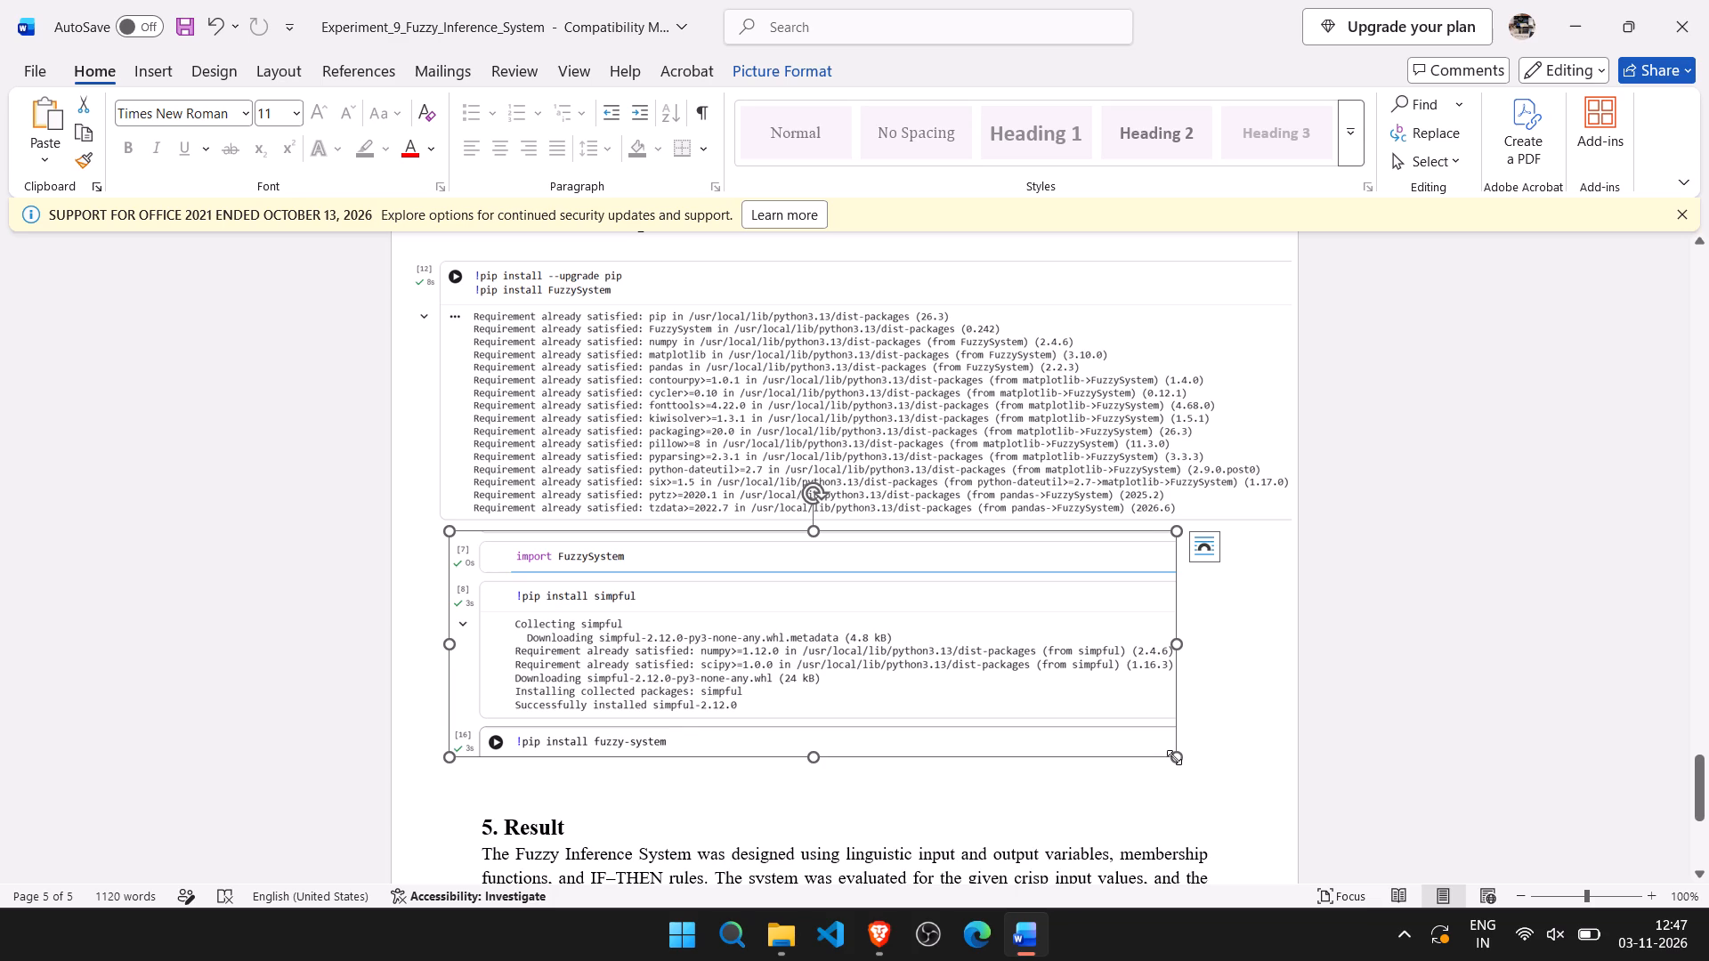
pyautogui.moveTo(1174, 757); pyautogui.dragTo(1245, 786)
pyautogui.click(828, 660)
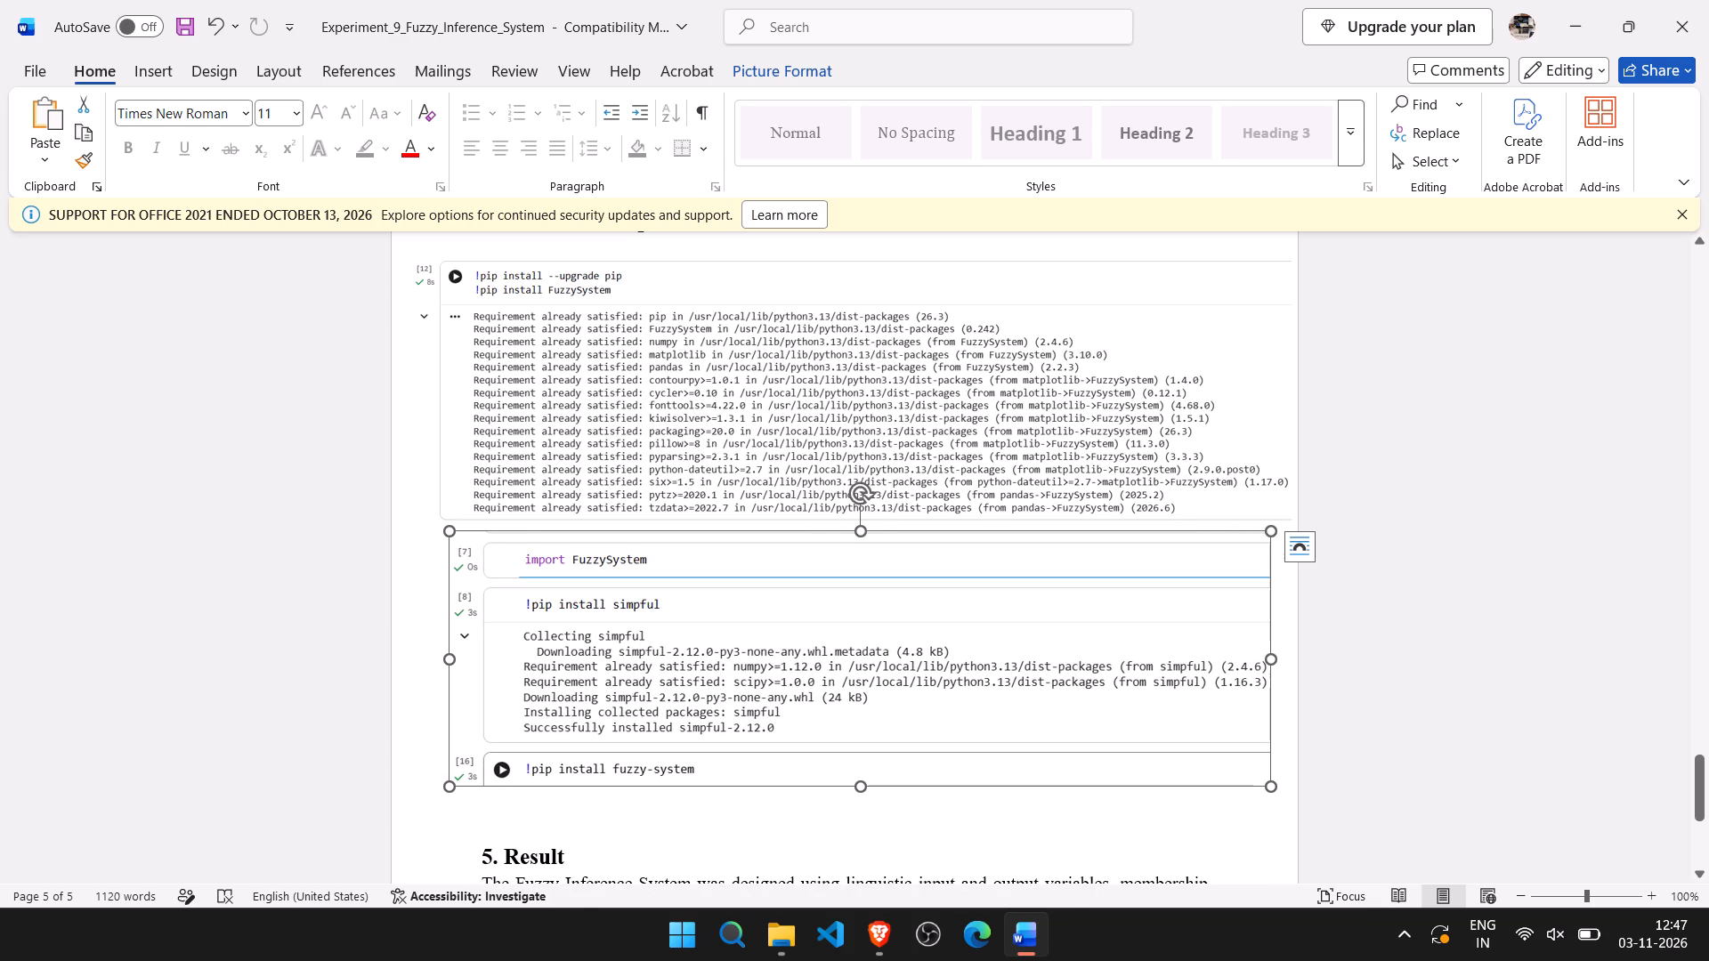
pyautogui.moveTo(449, 529); pyautogui.dragTo(433, 528)
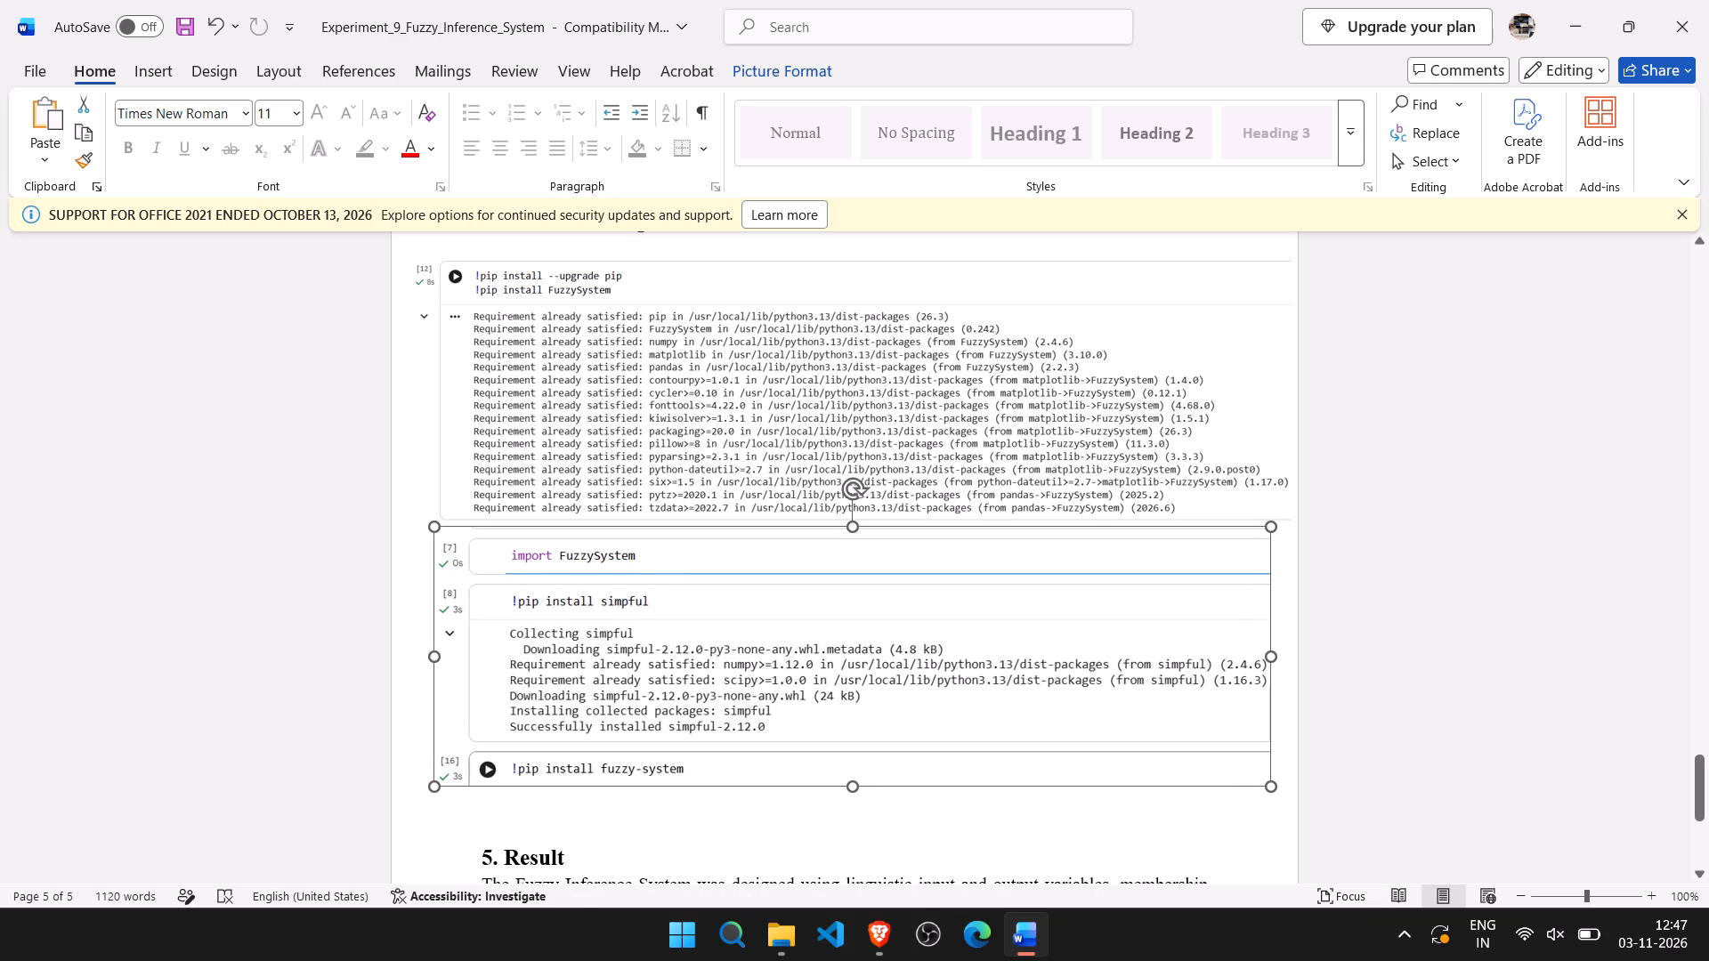
pyautogui.moveTo(433, 528); pyautogui.dragTo(436, 532)
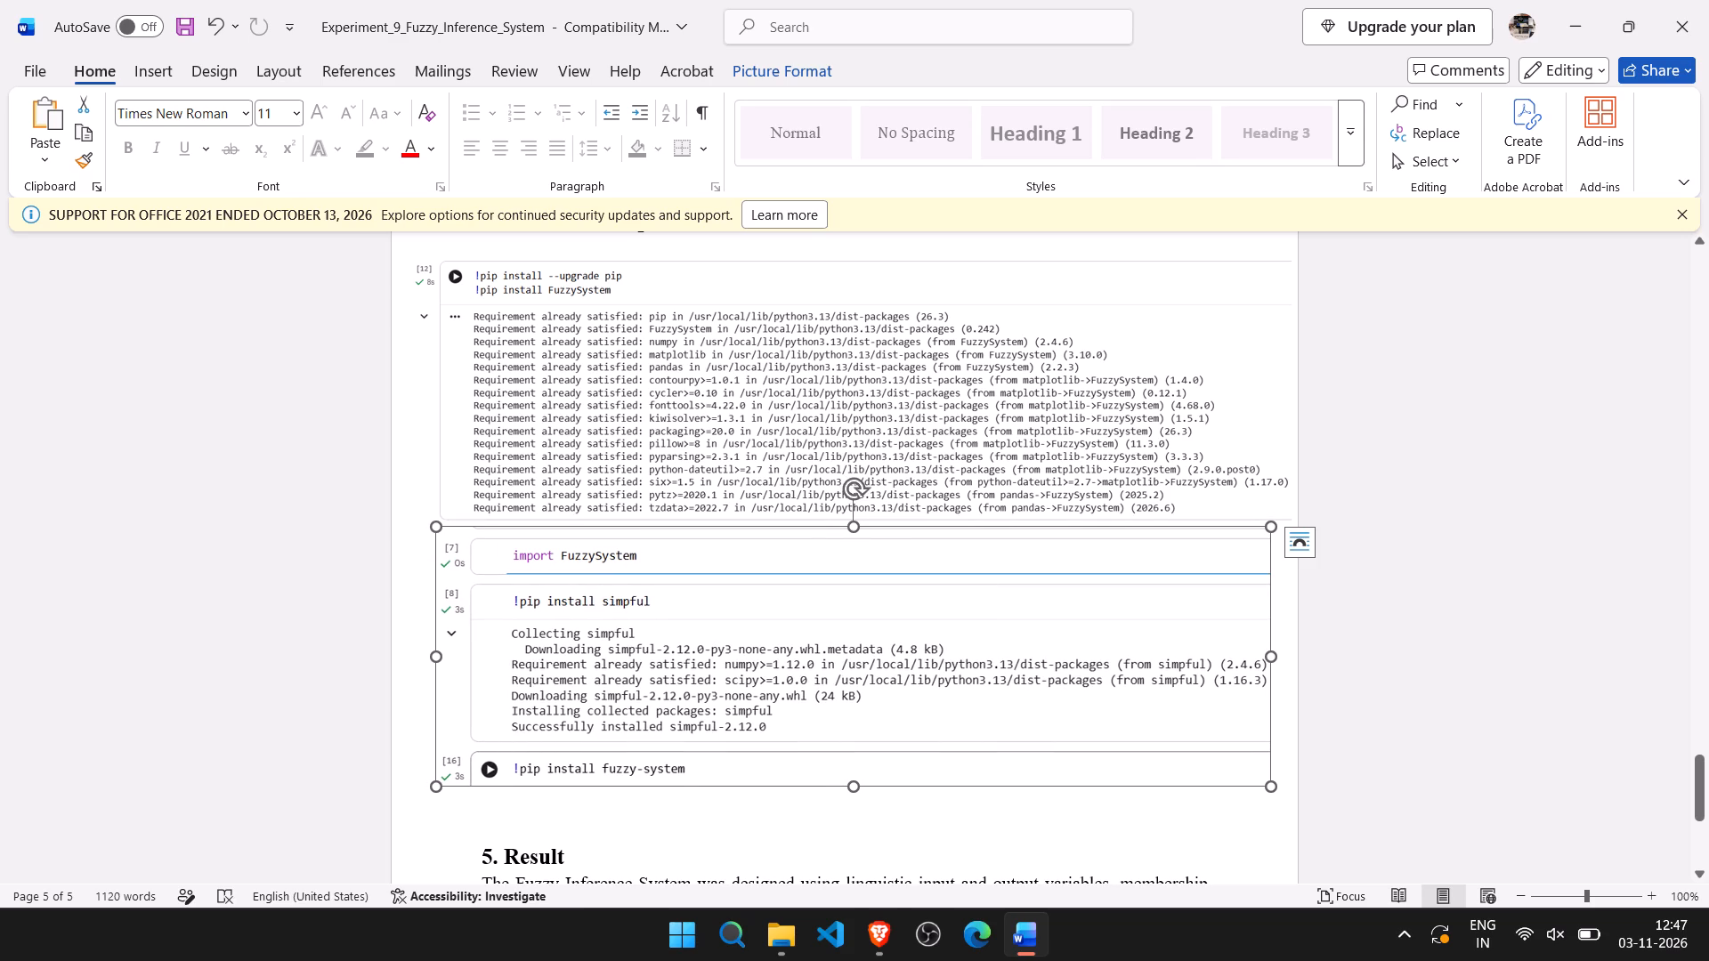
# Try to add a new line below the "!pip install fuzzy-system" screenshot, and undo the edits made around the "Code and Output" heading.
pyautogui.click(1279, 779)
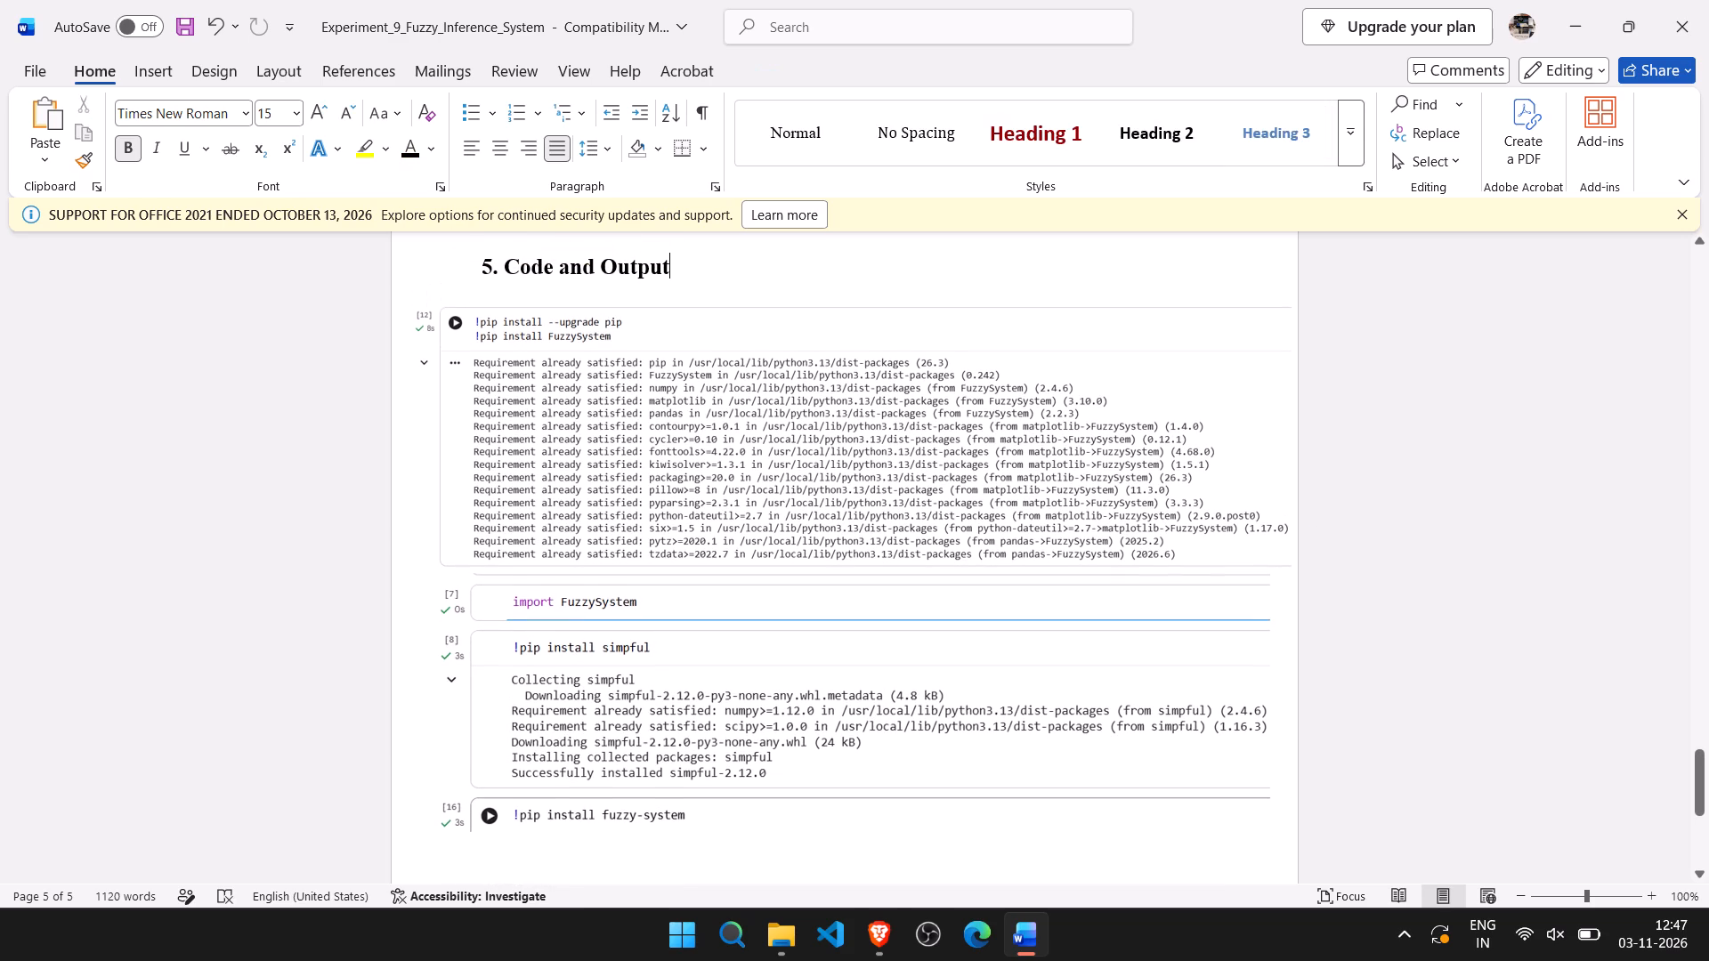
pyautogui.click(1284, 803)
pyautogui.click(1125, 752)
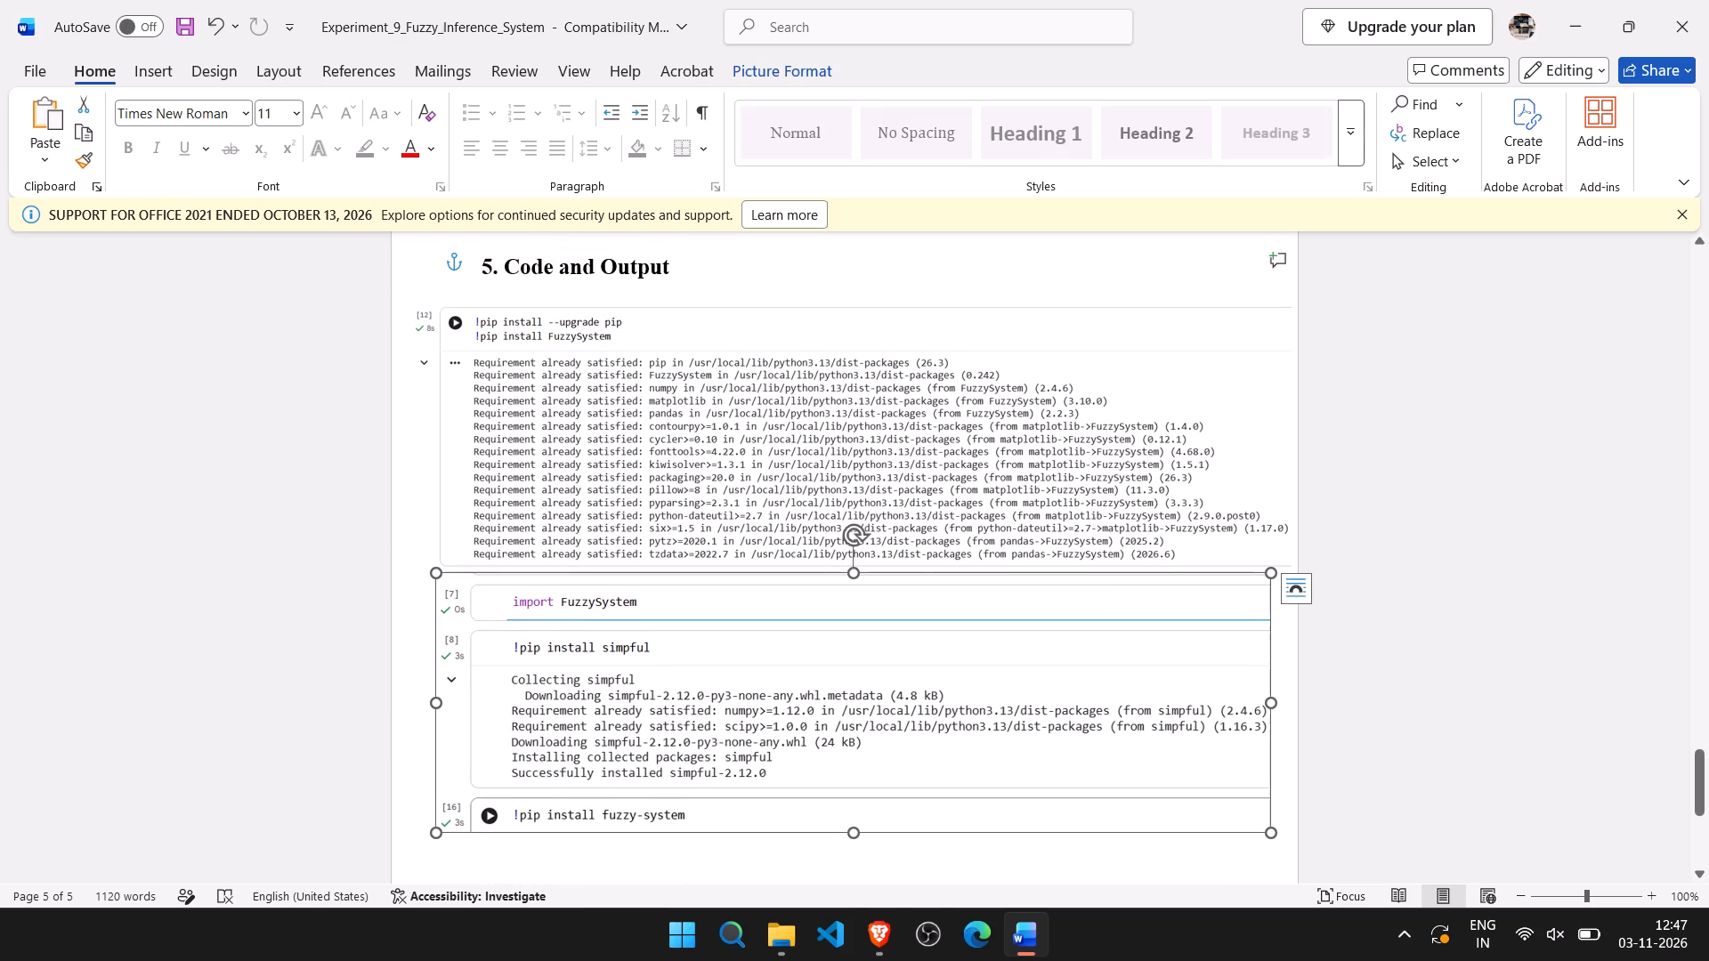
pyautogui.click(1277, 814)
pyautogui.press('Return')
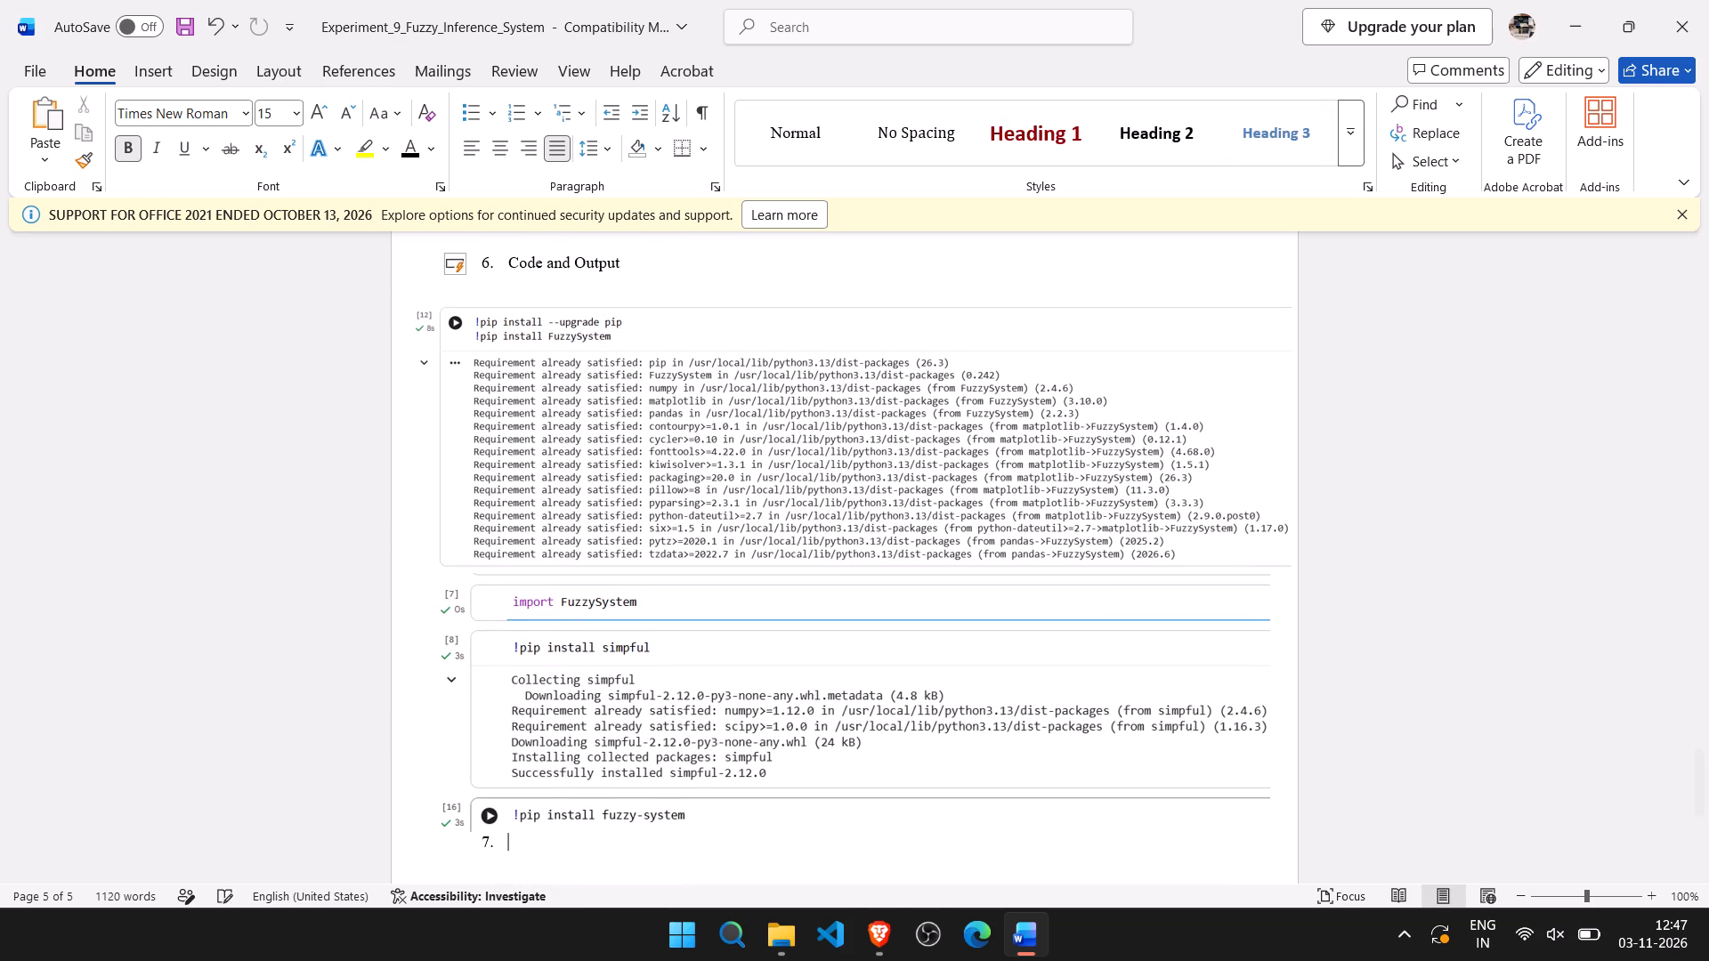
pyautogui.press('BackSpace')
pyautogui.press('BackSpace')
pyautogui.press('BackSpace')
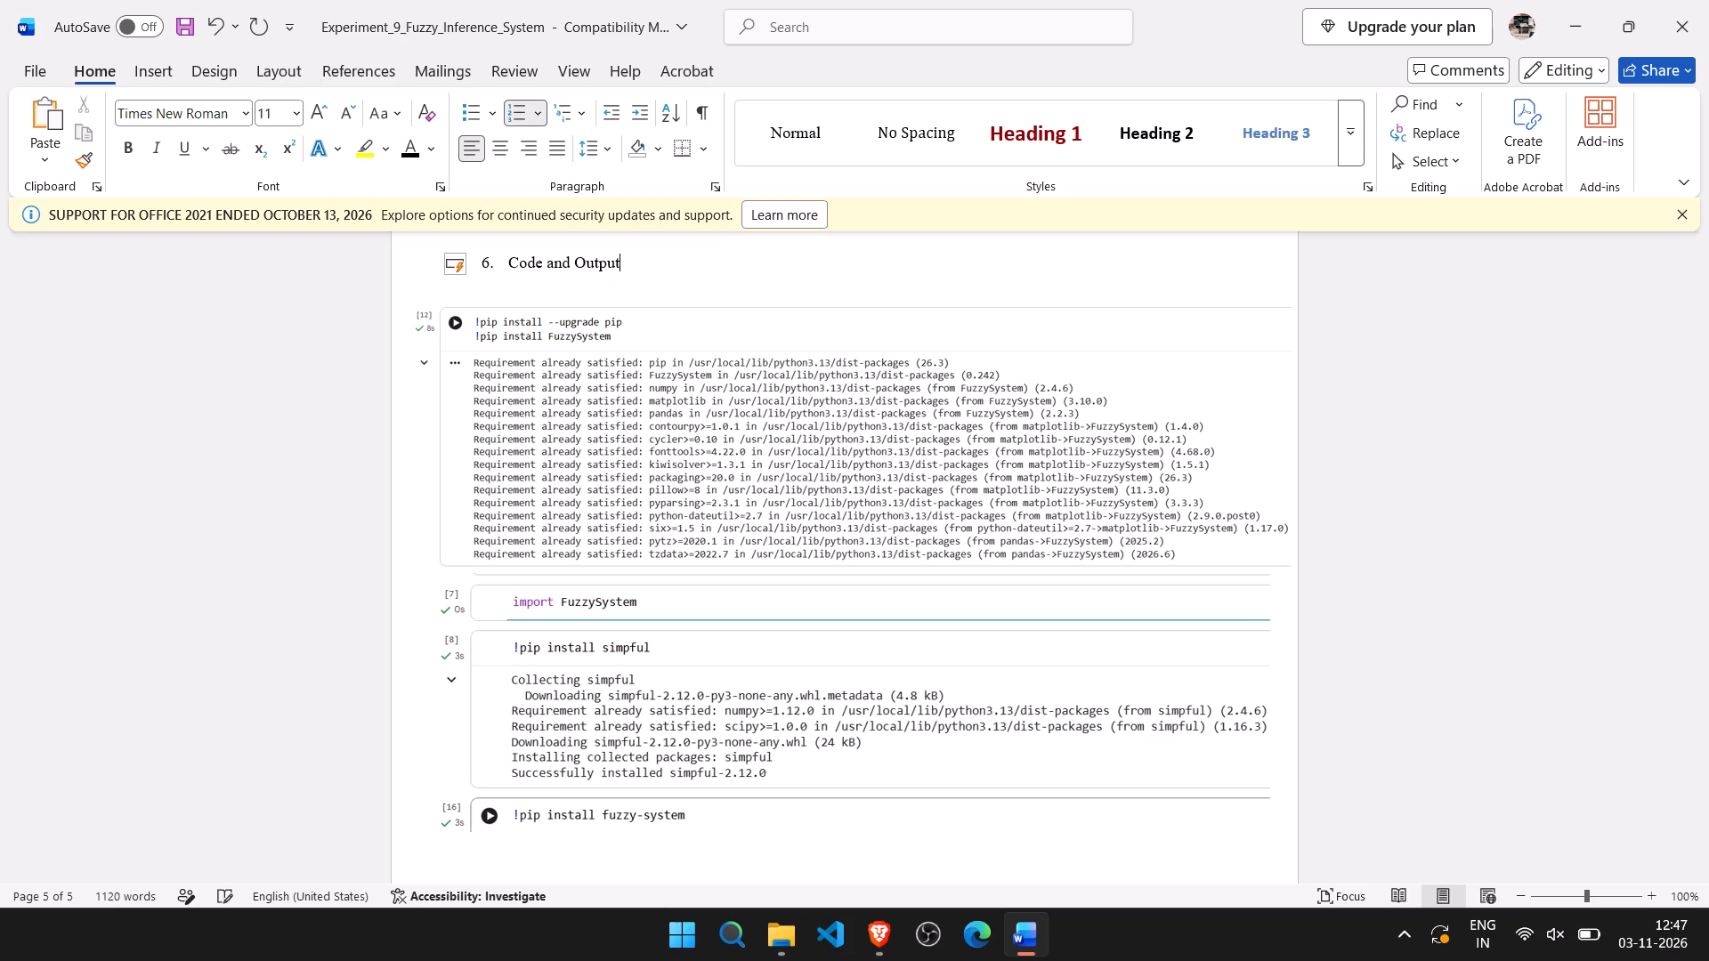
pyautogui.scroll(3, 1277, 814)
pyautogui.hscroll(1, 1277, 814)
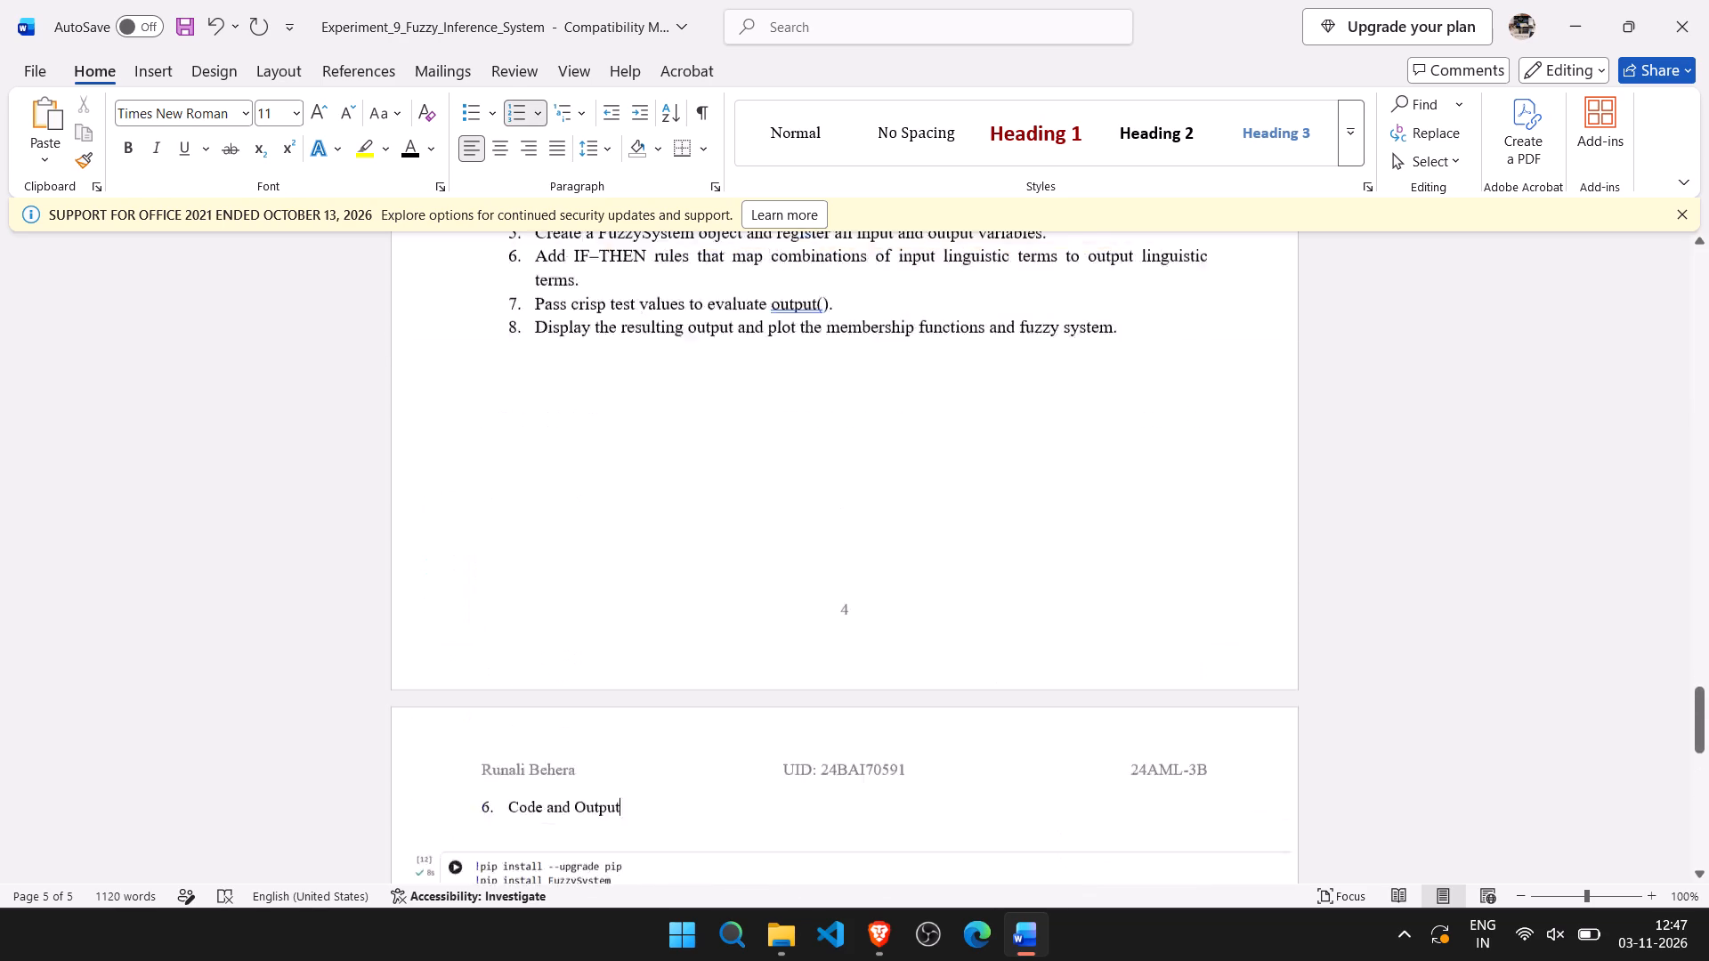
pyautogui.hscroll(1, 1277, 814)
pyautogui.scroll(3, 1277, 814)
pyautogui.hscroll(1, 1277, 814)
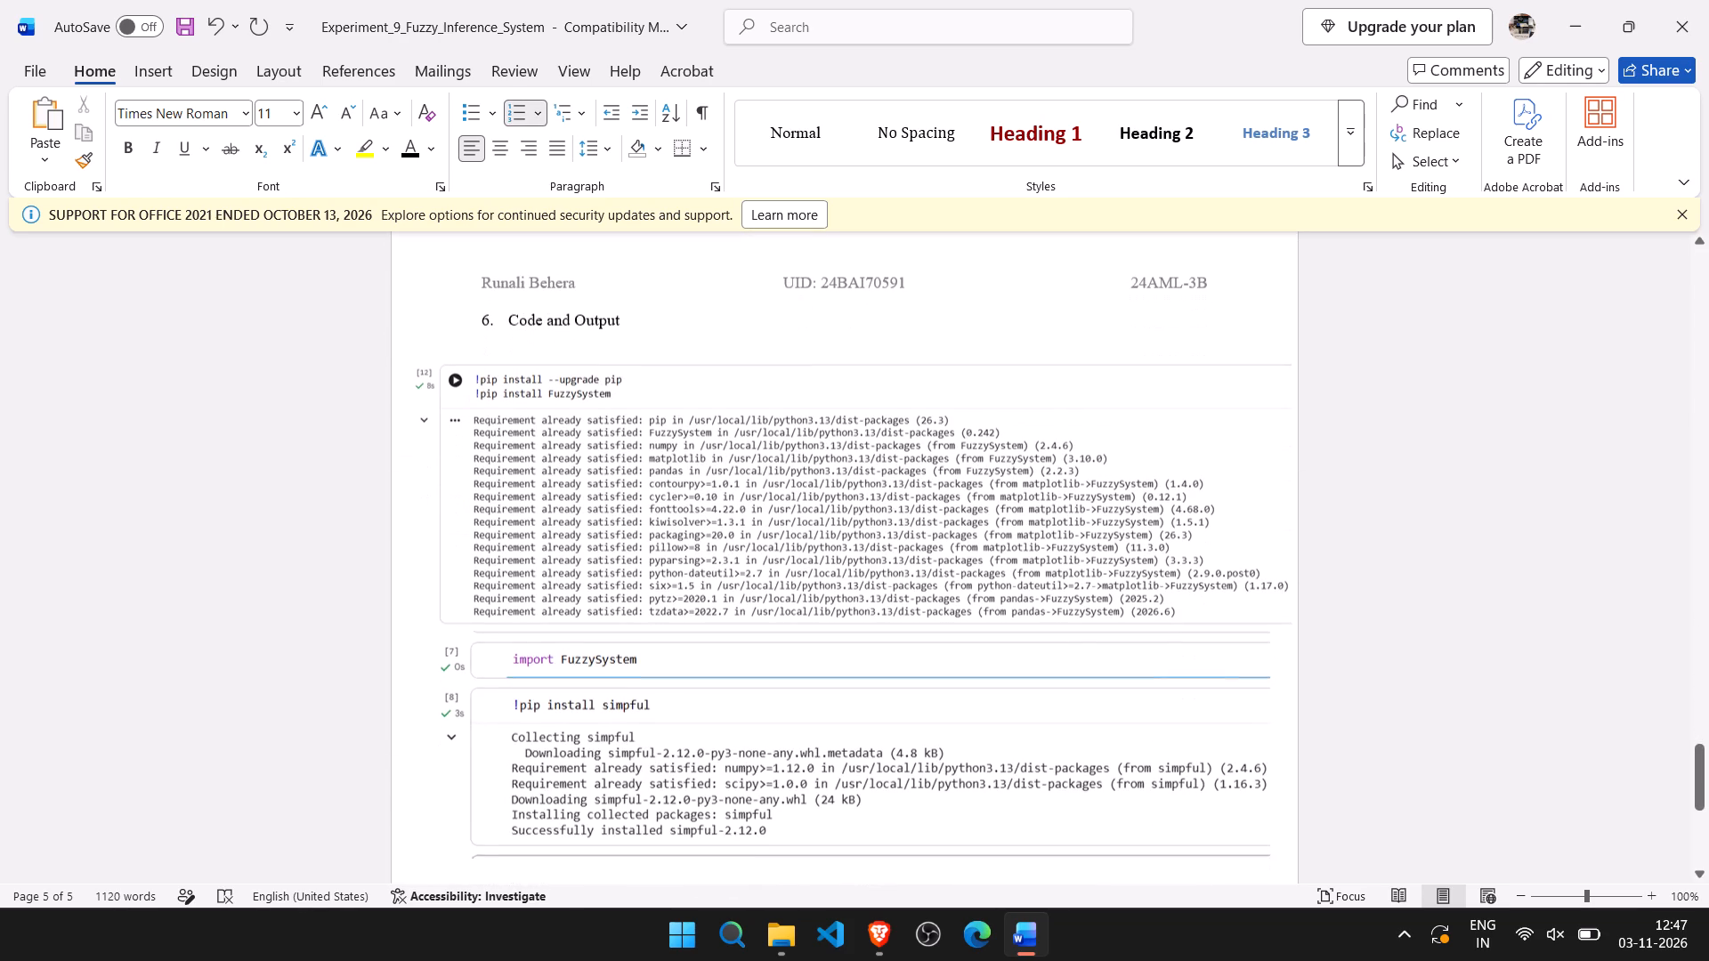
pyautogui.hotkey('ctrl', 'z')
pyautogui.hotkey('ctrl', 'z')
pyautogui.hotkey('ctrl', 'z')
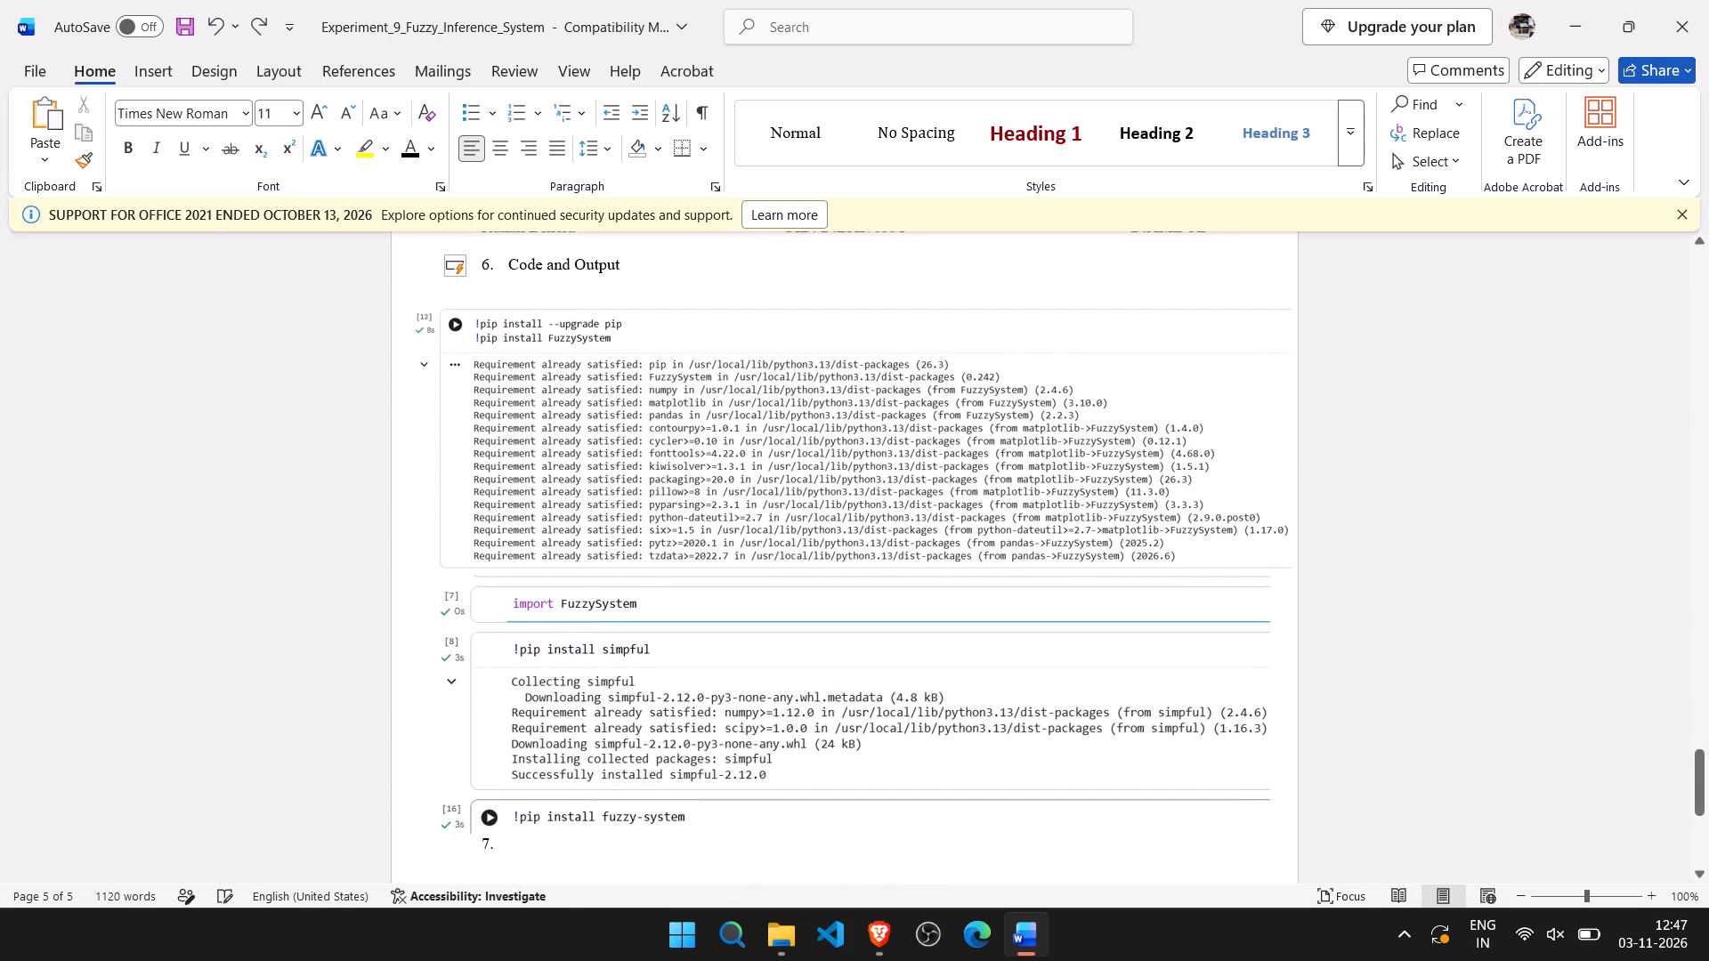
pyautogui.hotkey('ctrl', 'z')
# Capture the Colab "!pip install pyfuzzy-toolbox" cell with its full output and paste it into the Word report below the previous screenshot.
pyautogui.scroll(-1, 1257, 960)
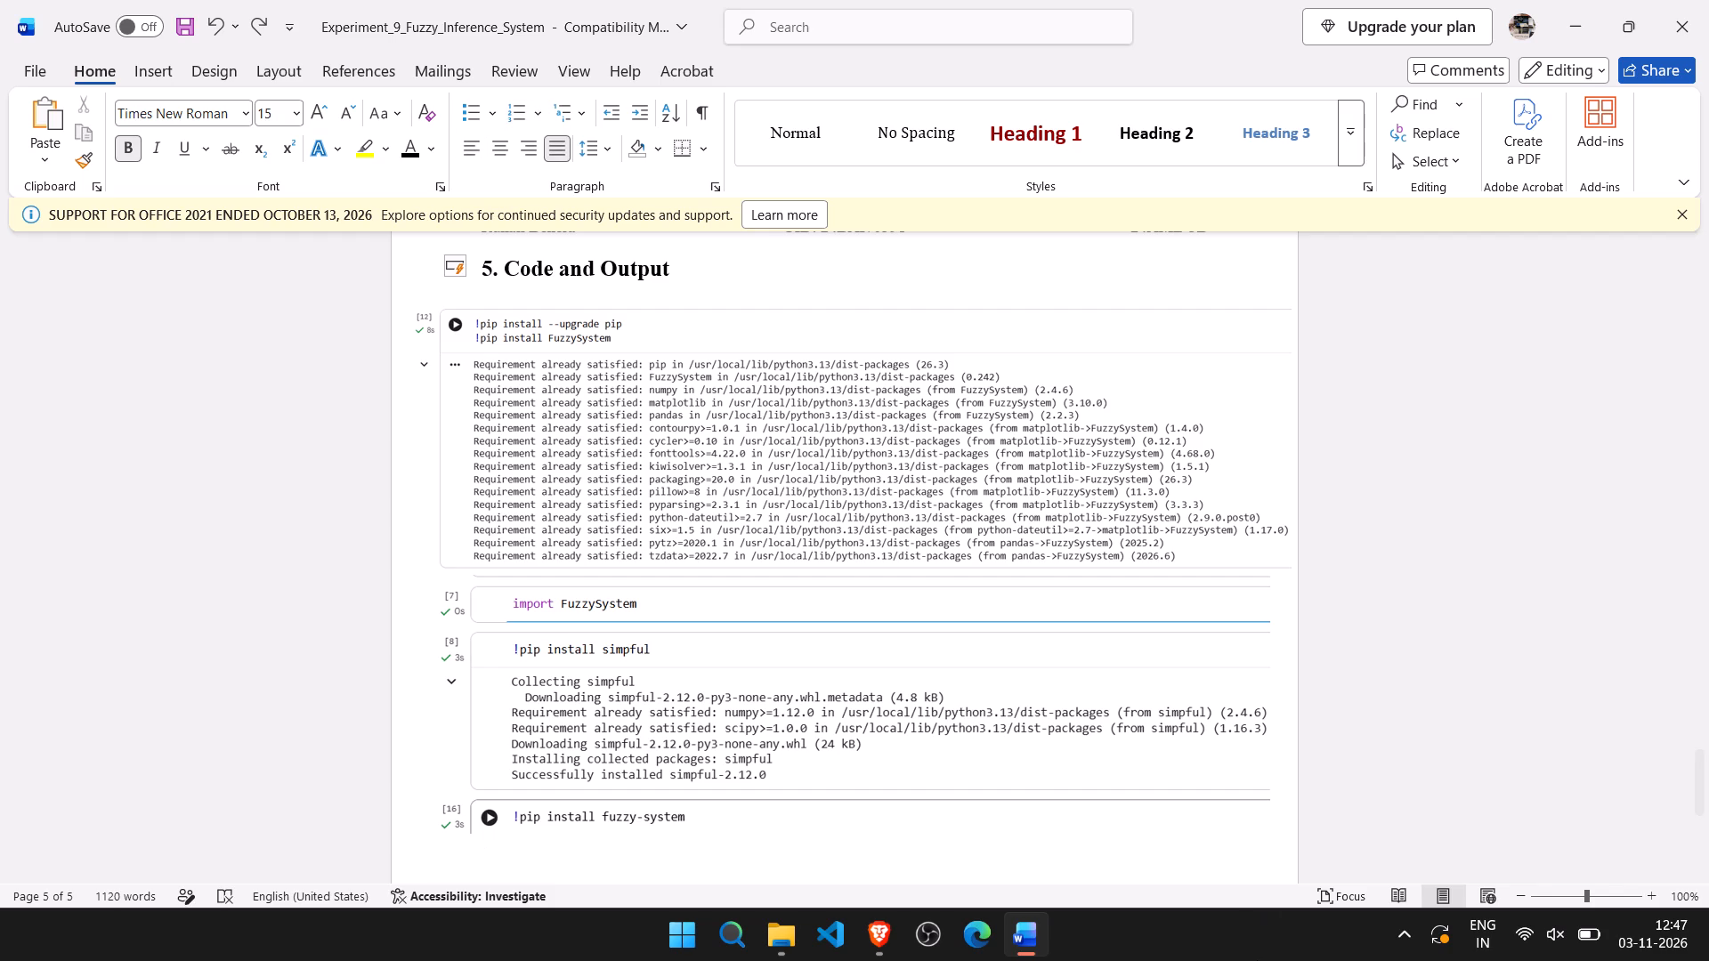
pyautogui.scroll(-1, 1257, 960)
pyautogui.scroll(-1, 1135, 749)
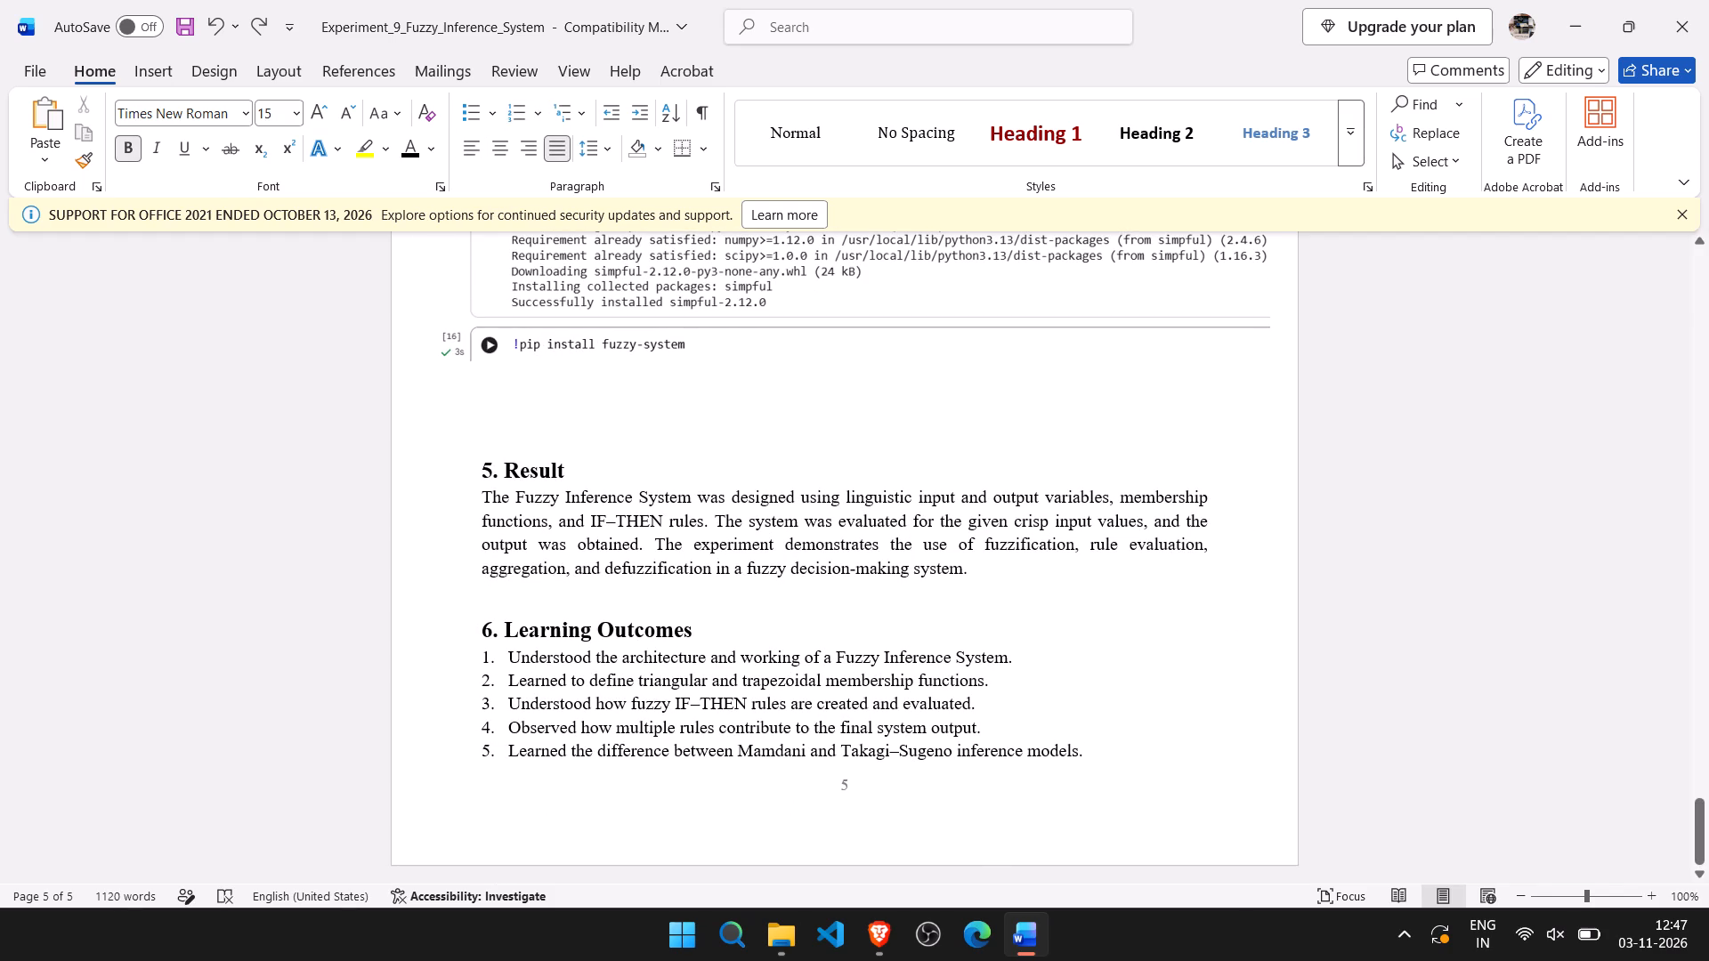
pyautogui.click(879, 947)
pyautogui.scroll(-1, 763, 741)
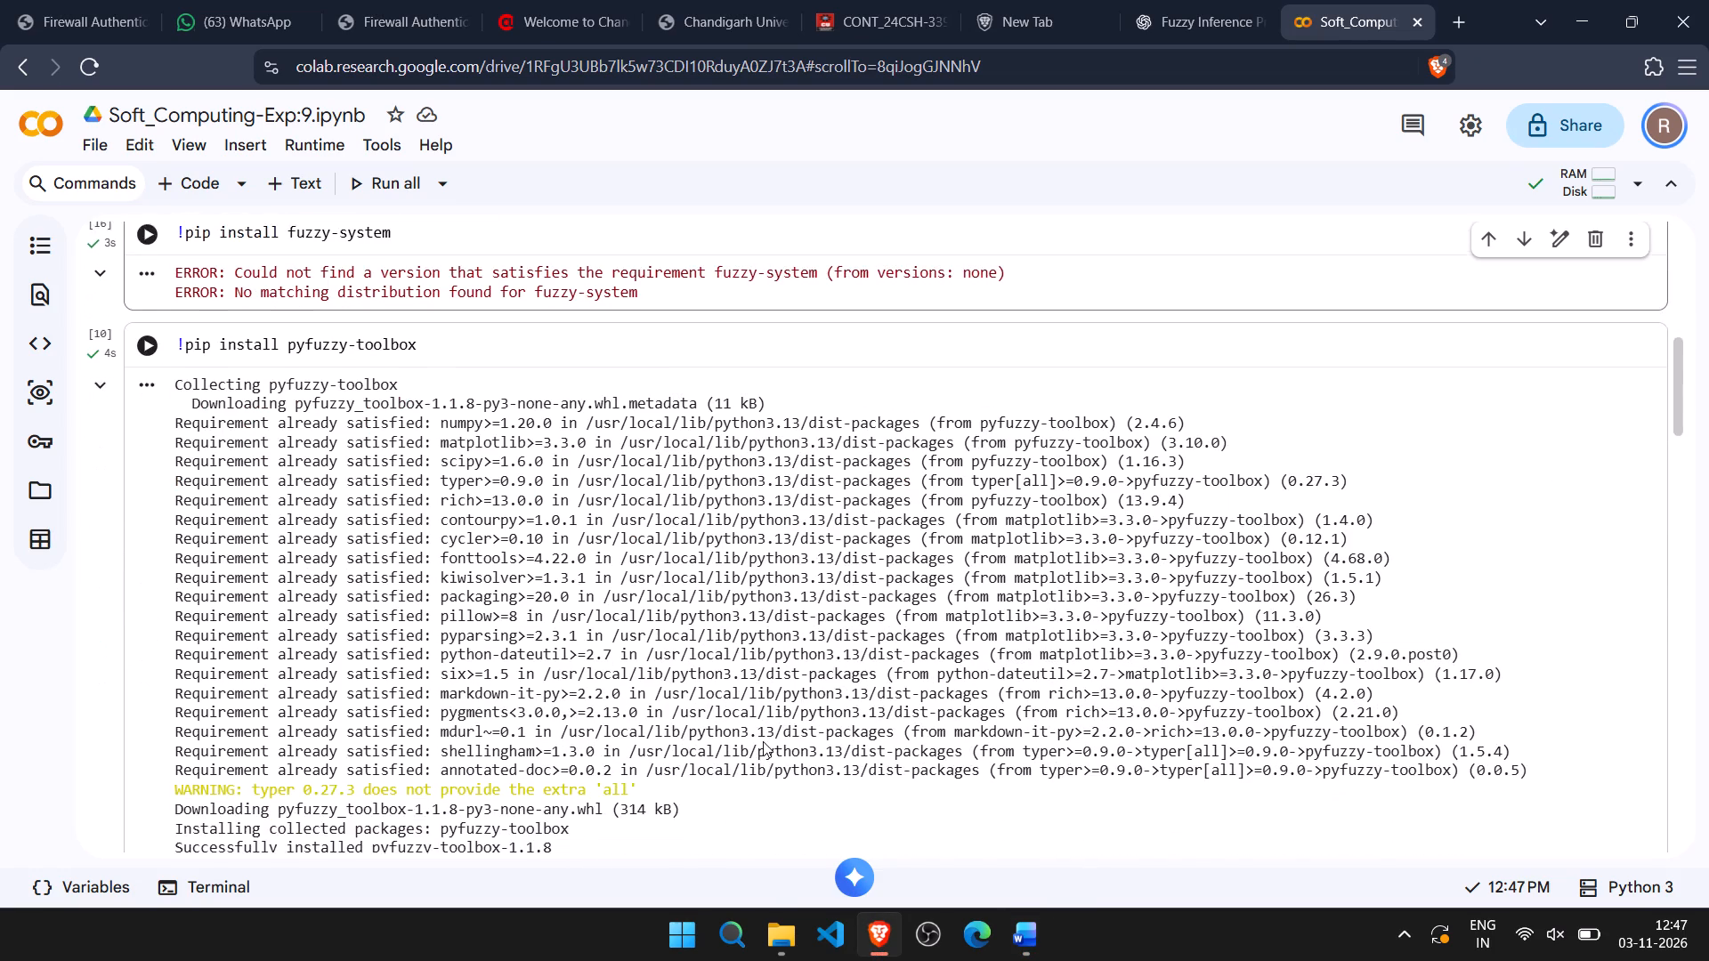
pyautogui.scroll(-3, 763, 741)
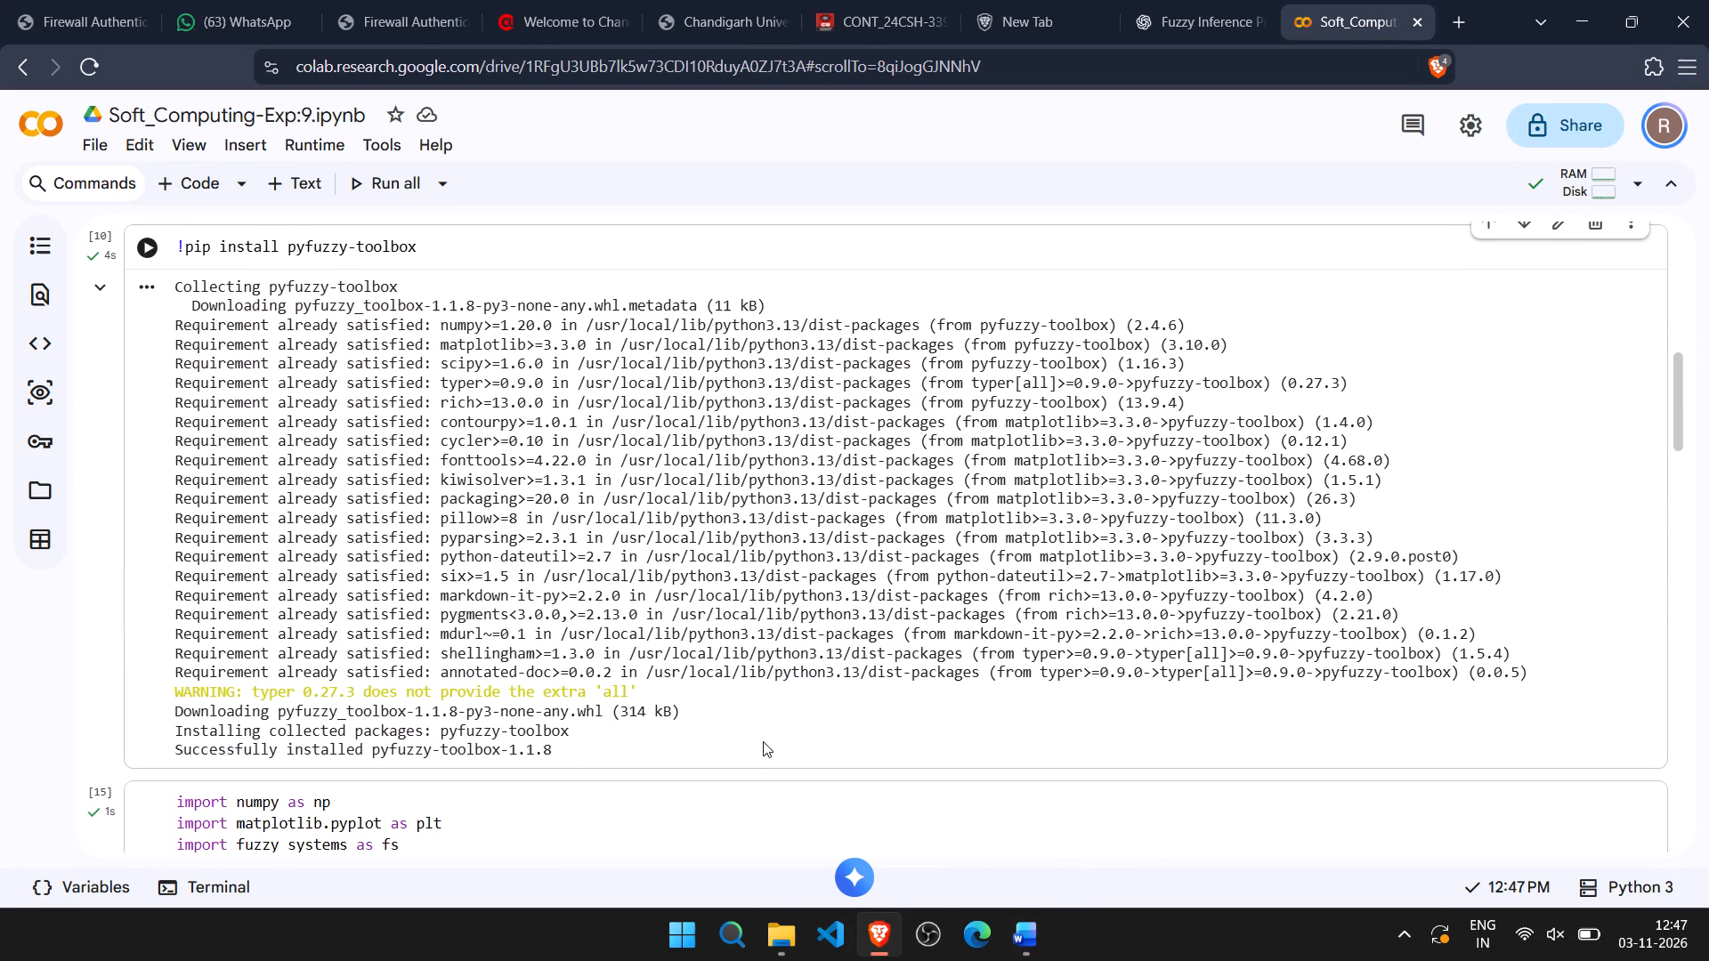
pyautogui.press('Print')
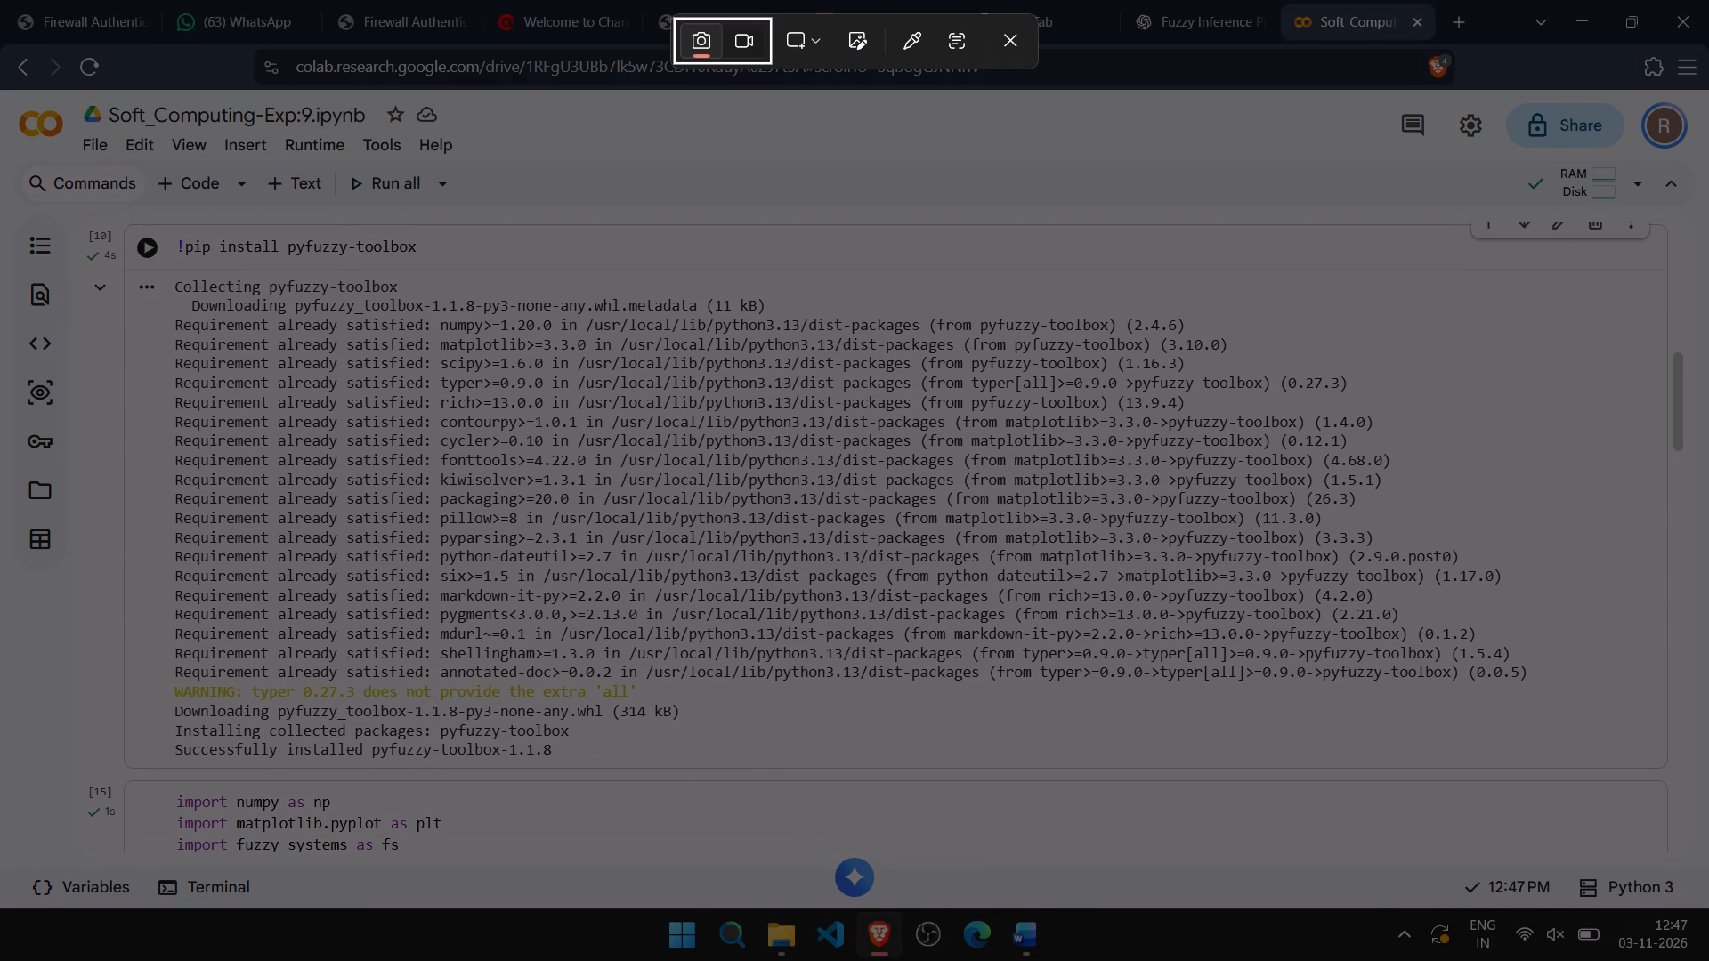
pyautogui.moveTo(74, 215); pyautogui.dragTo(1566, 783)
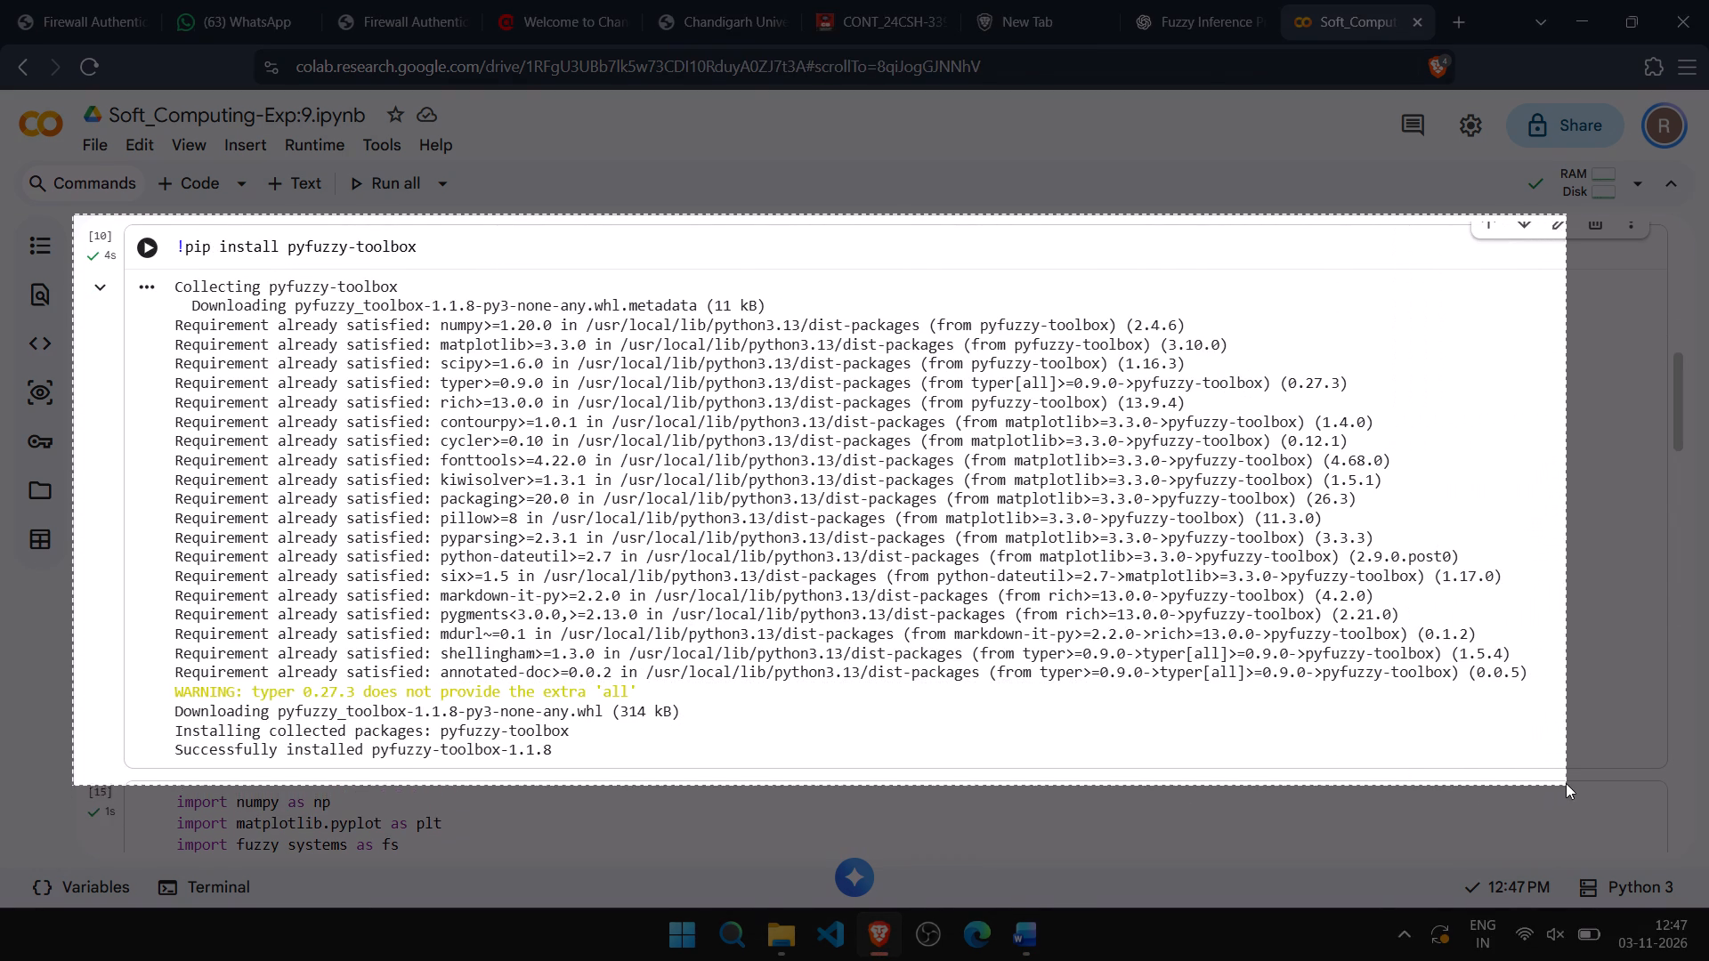
pyautogui.moveTo(1566, 783); pyautogui.dragTo(1530, 769)
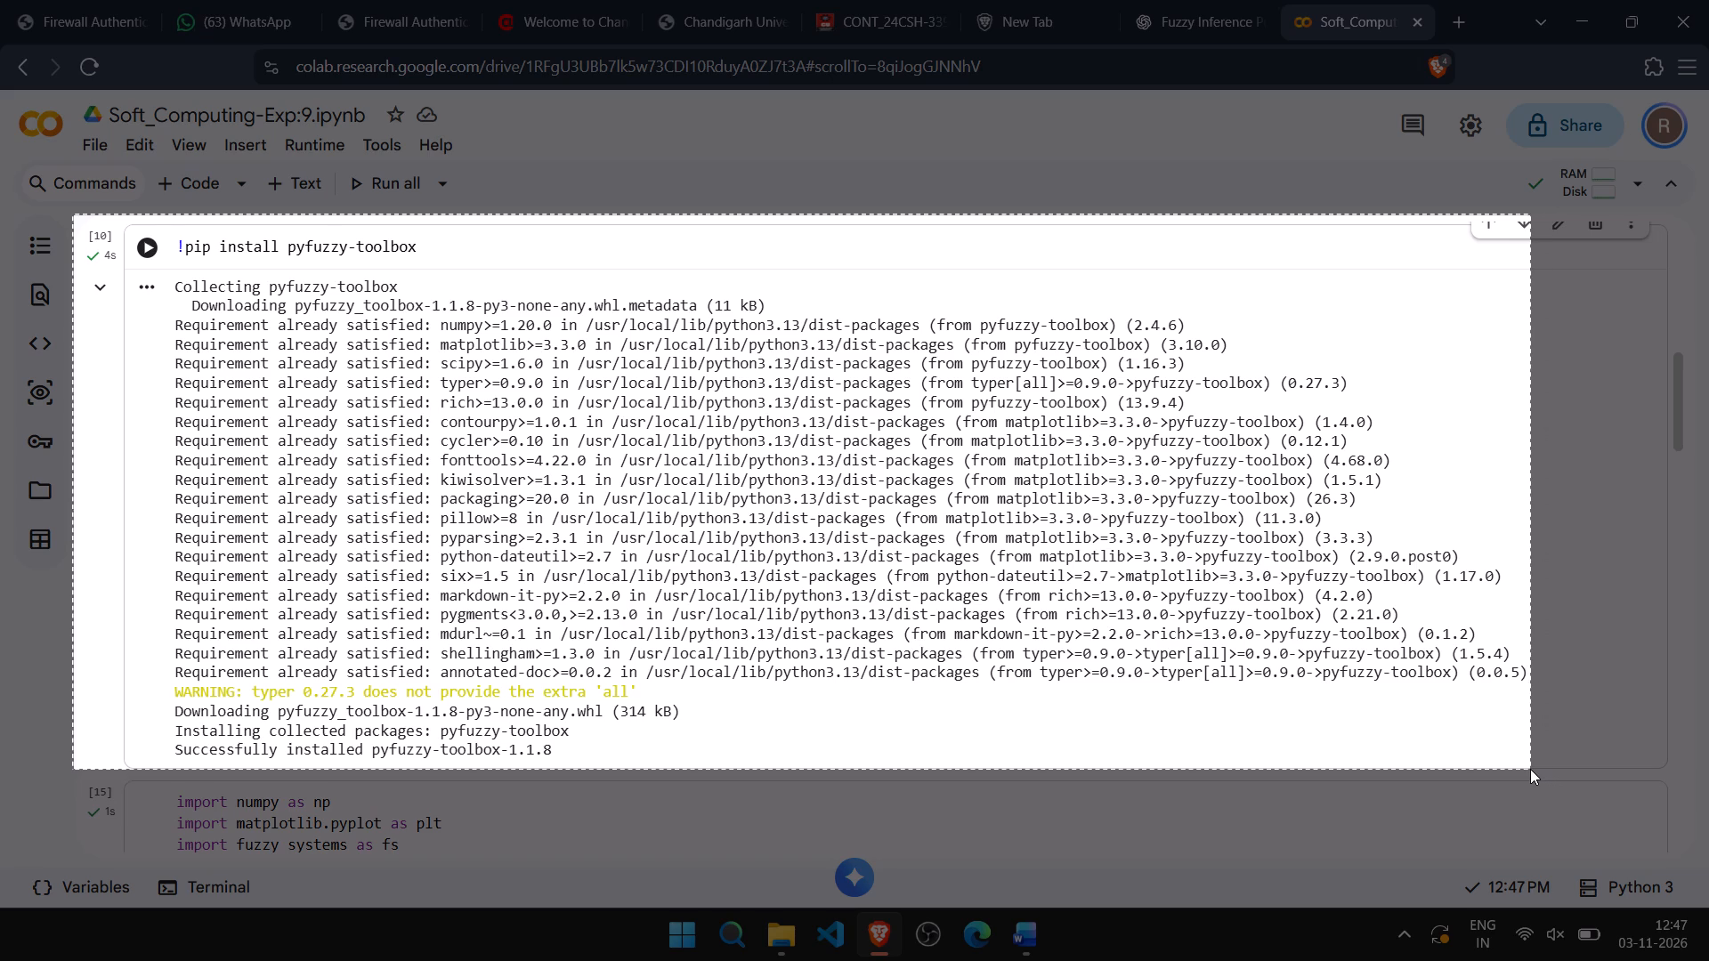
pyautogui.moveTo(1530, 769); pyautogui.dragTo(1535, 769)
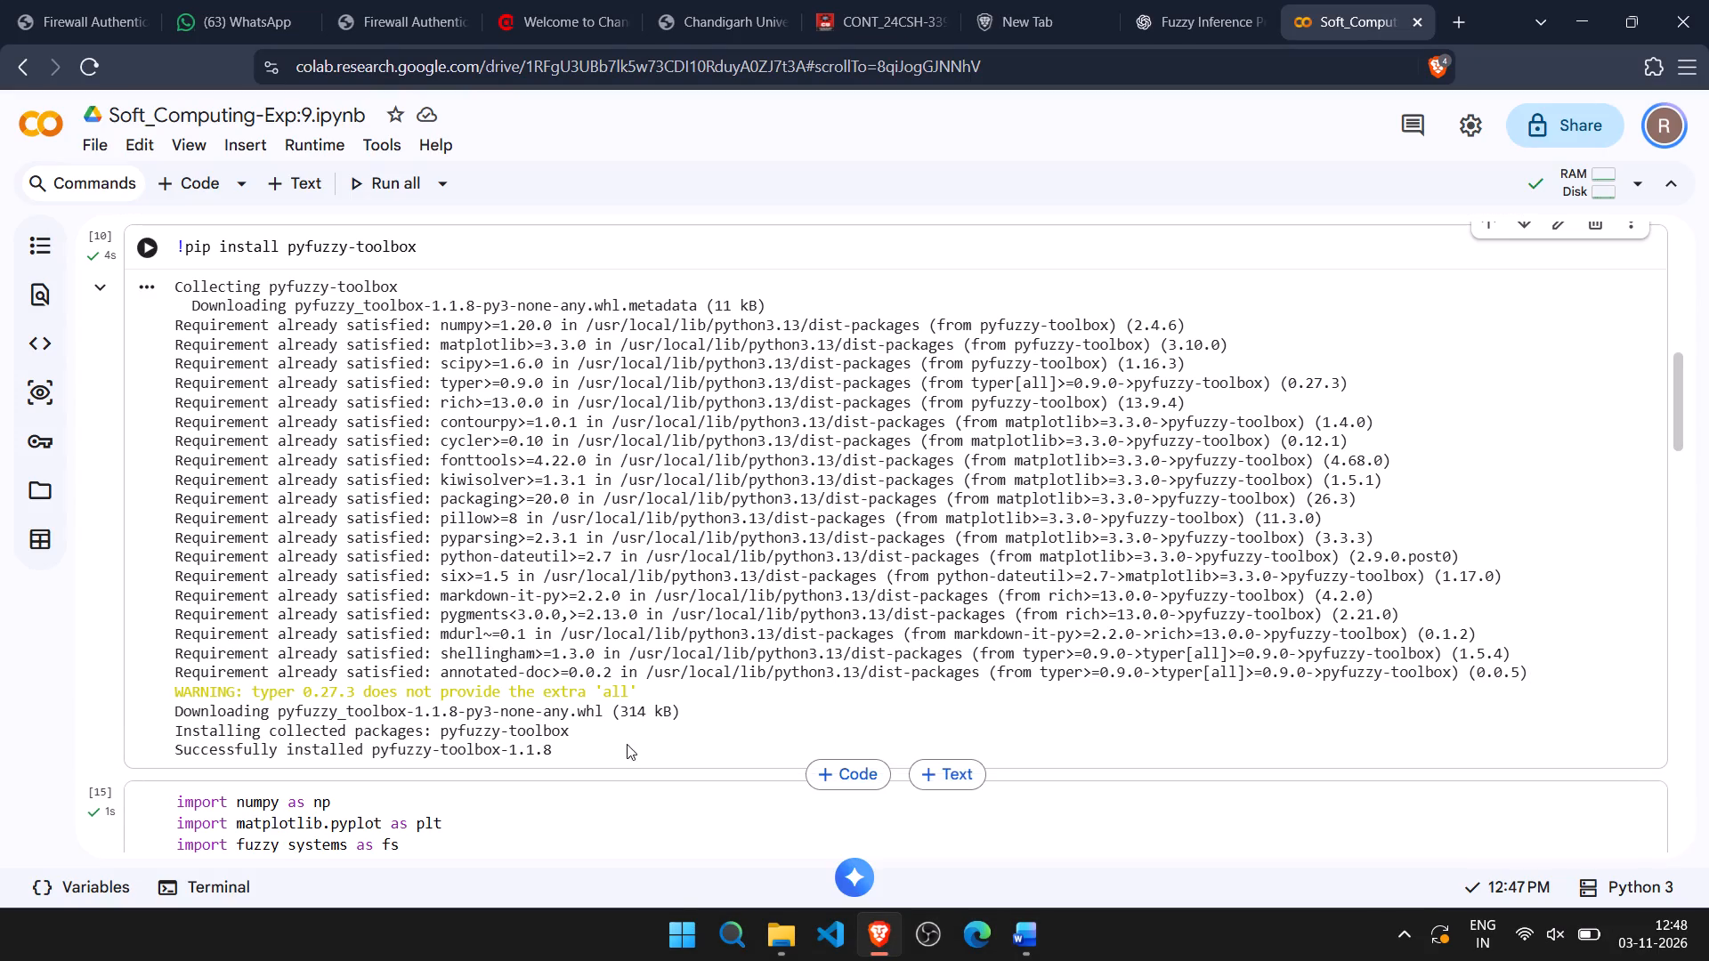
pyautogui.click(1021, 848)
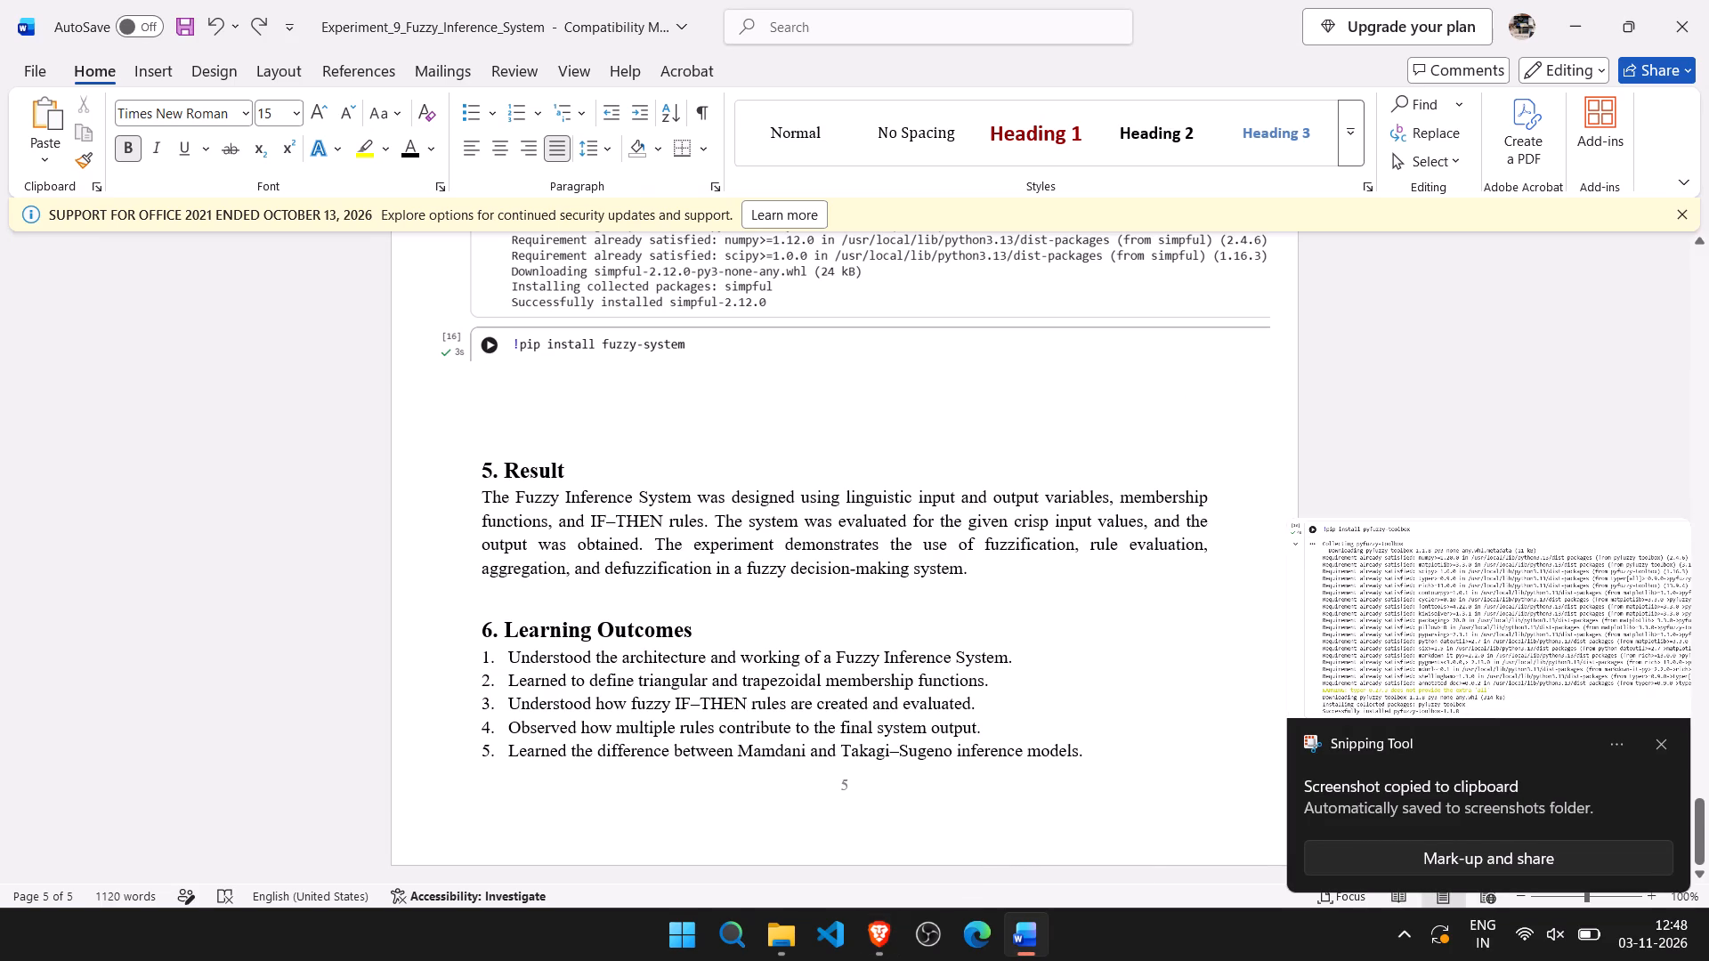
pyautogui.hotkey('ctrl', 'v')
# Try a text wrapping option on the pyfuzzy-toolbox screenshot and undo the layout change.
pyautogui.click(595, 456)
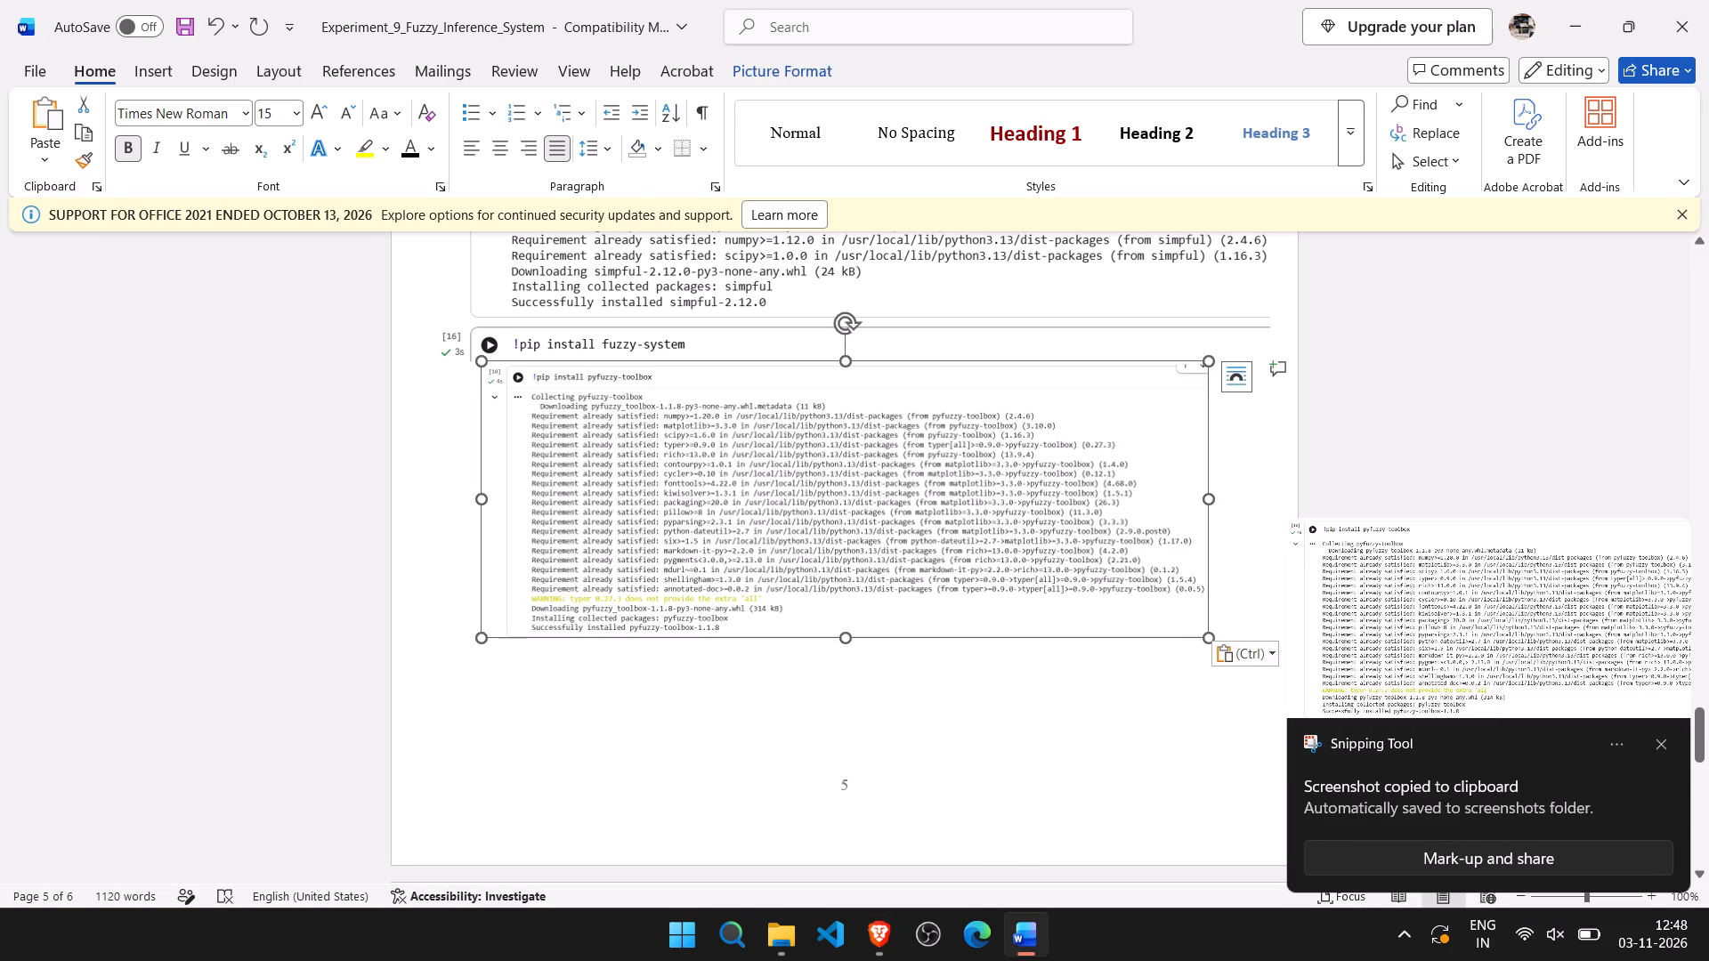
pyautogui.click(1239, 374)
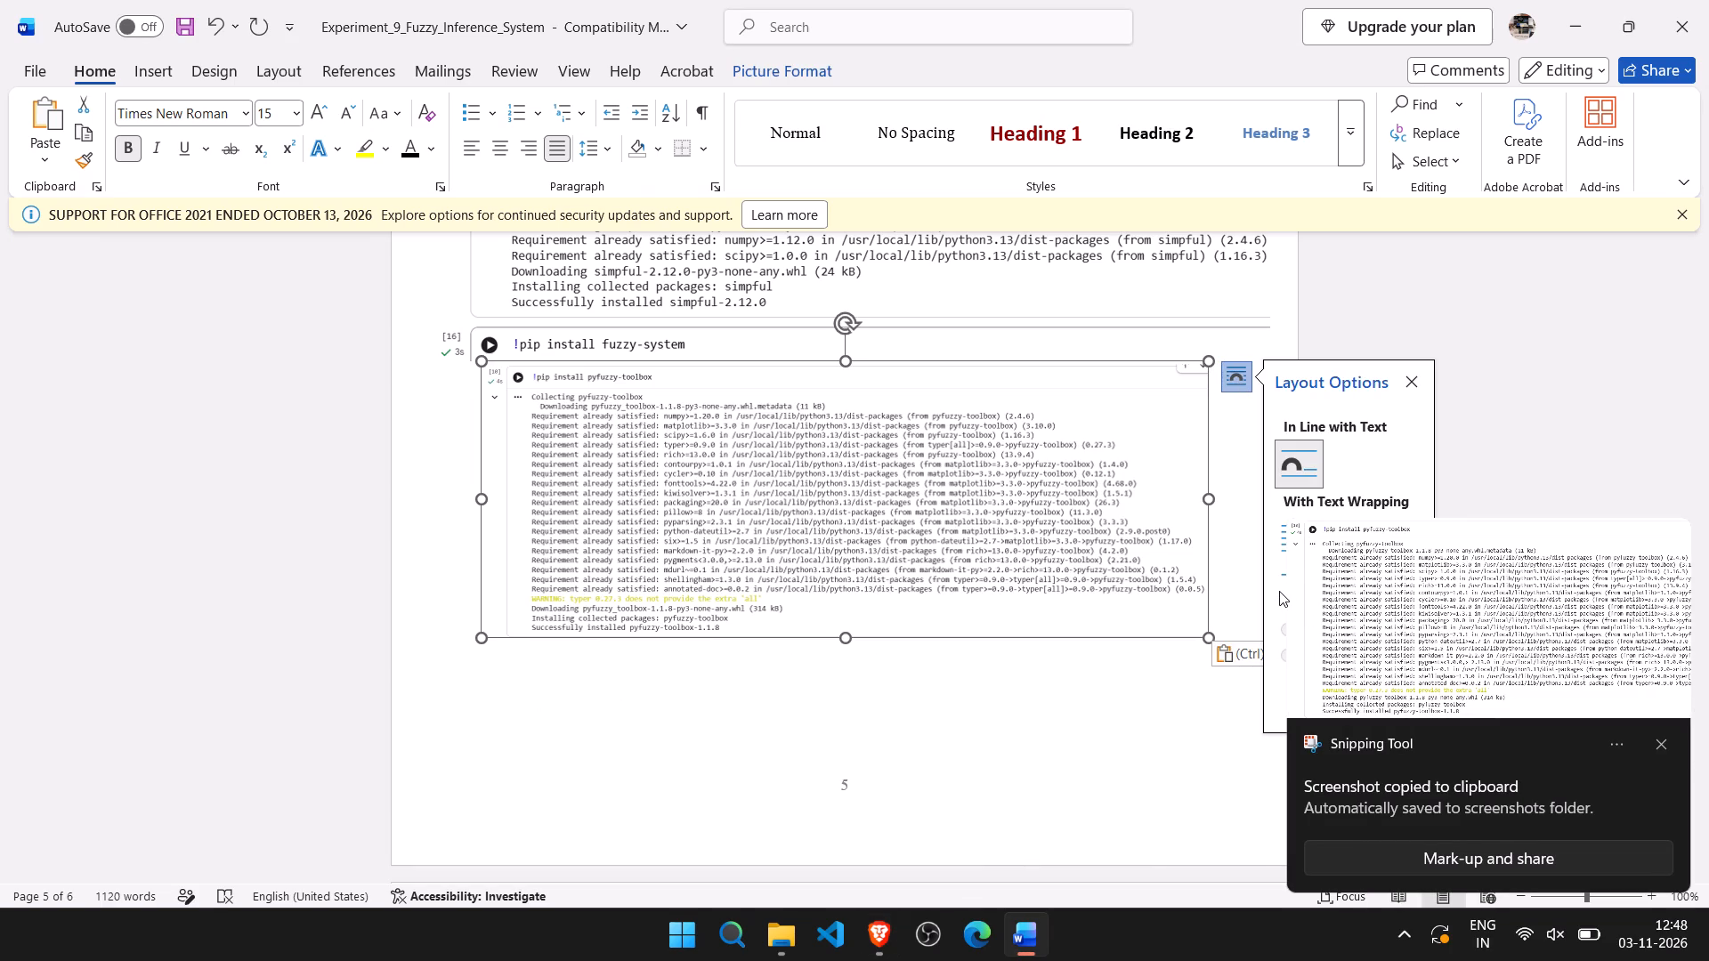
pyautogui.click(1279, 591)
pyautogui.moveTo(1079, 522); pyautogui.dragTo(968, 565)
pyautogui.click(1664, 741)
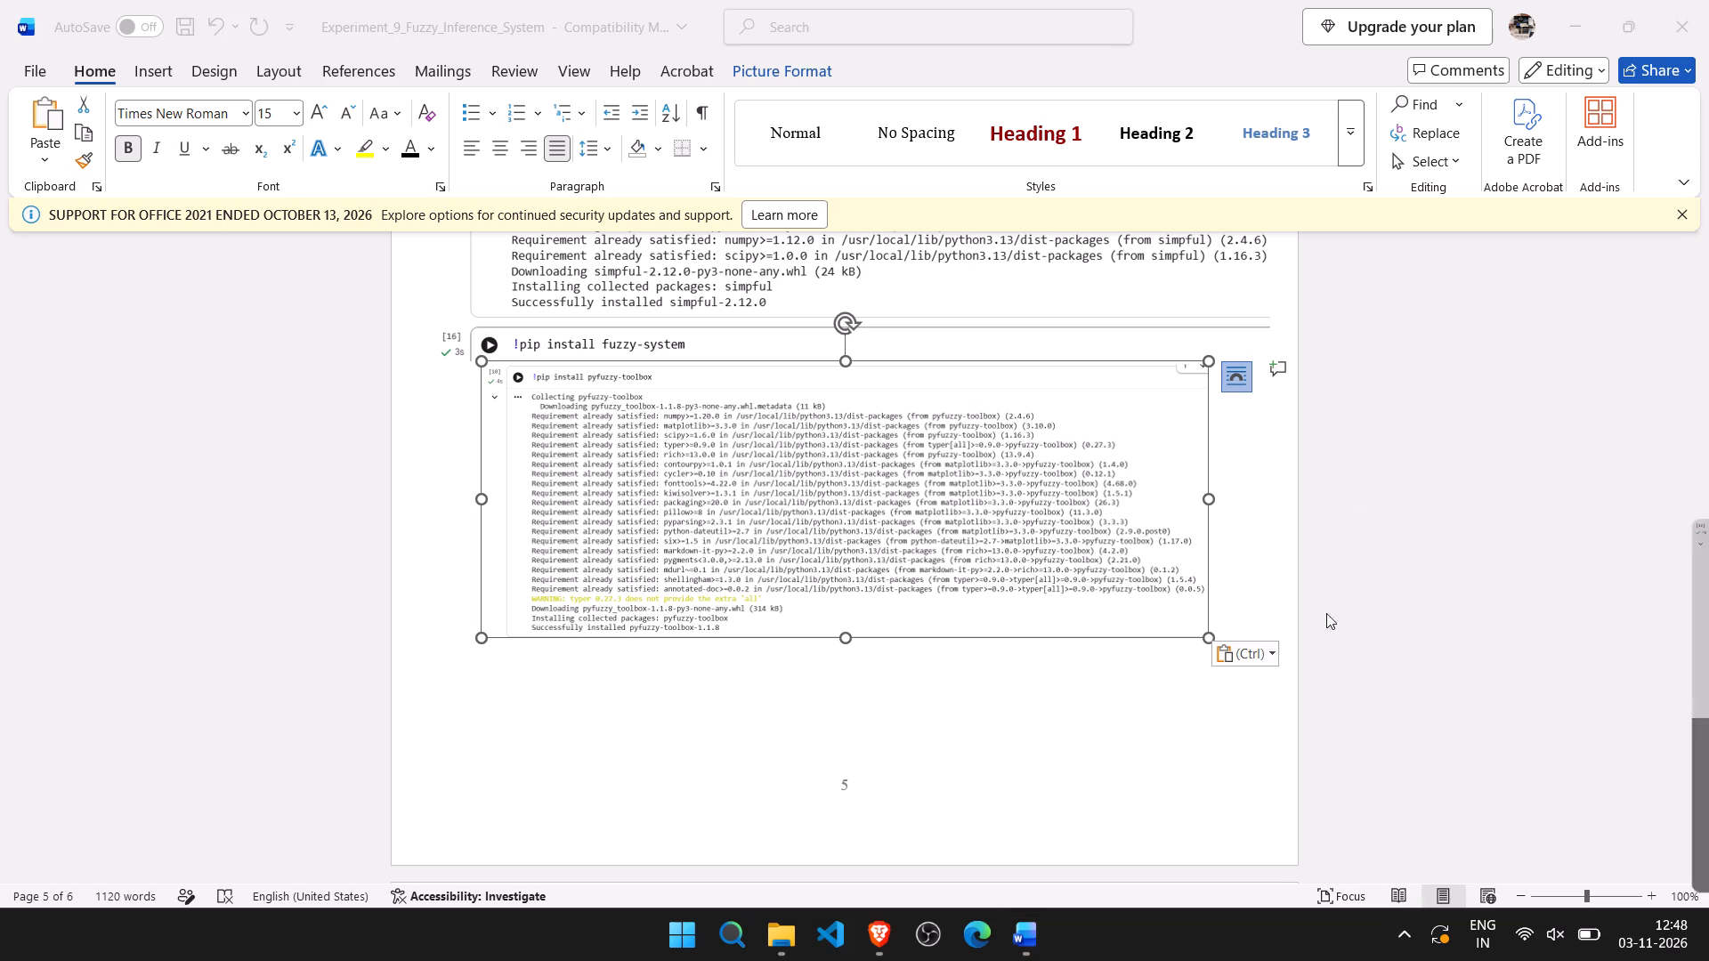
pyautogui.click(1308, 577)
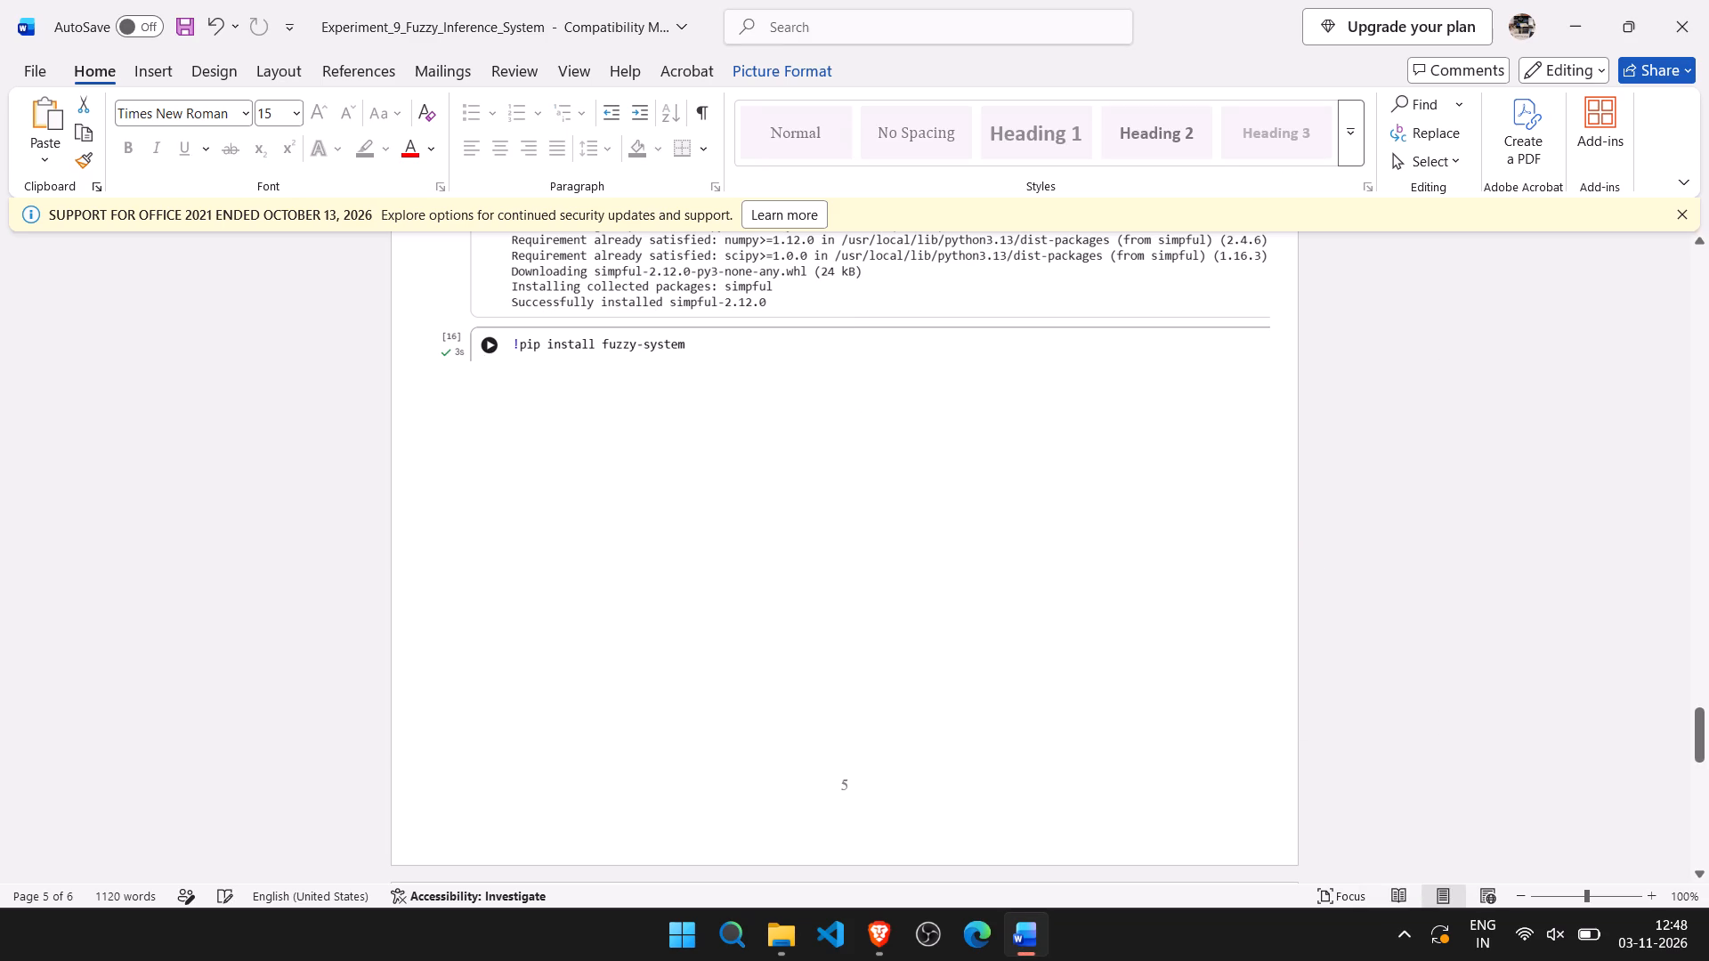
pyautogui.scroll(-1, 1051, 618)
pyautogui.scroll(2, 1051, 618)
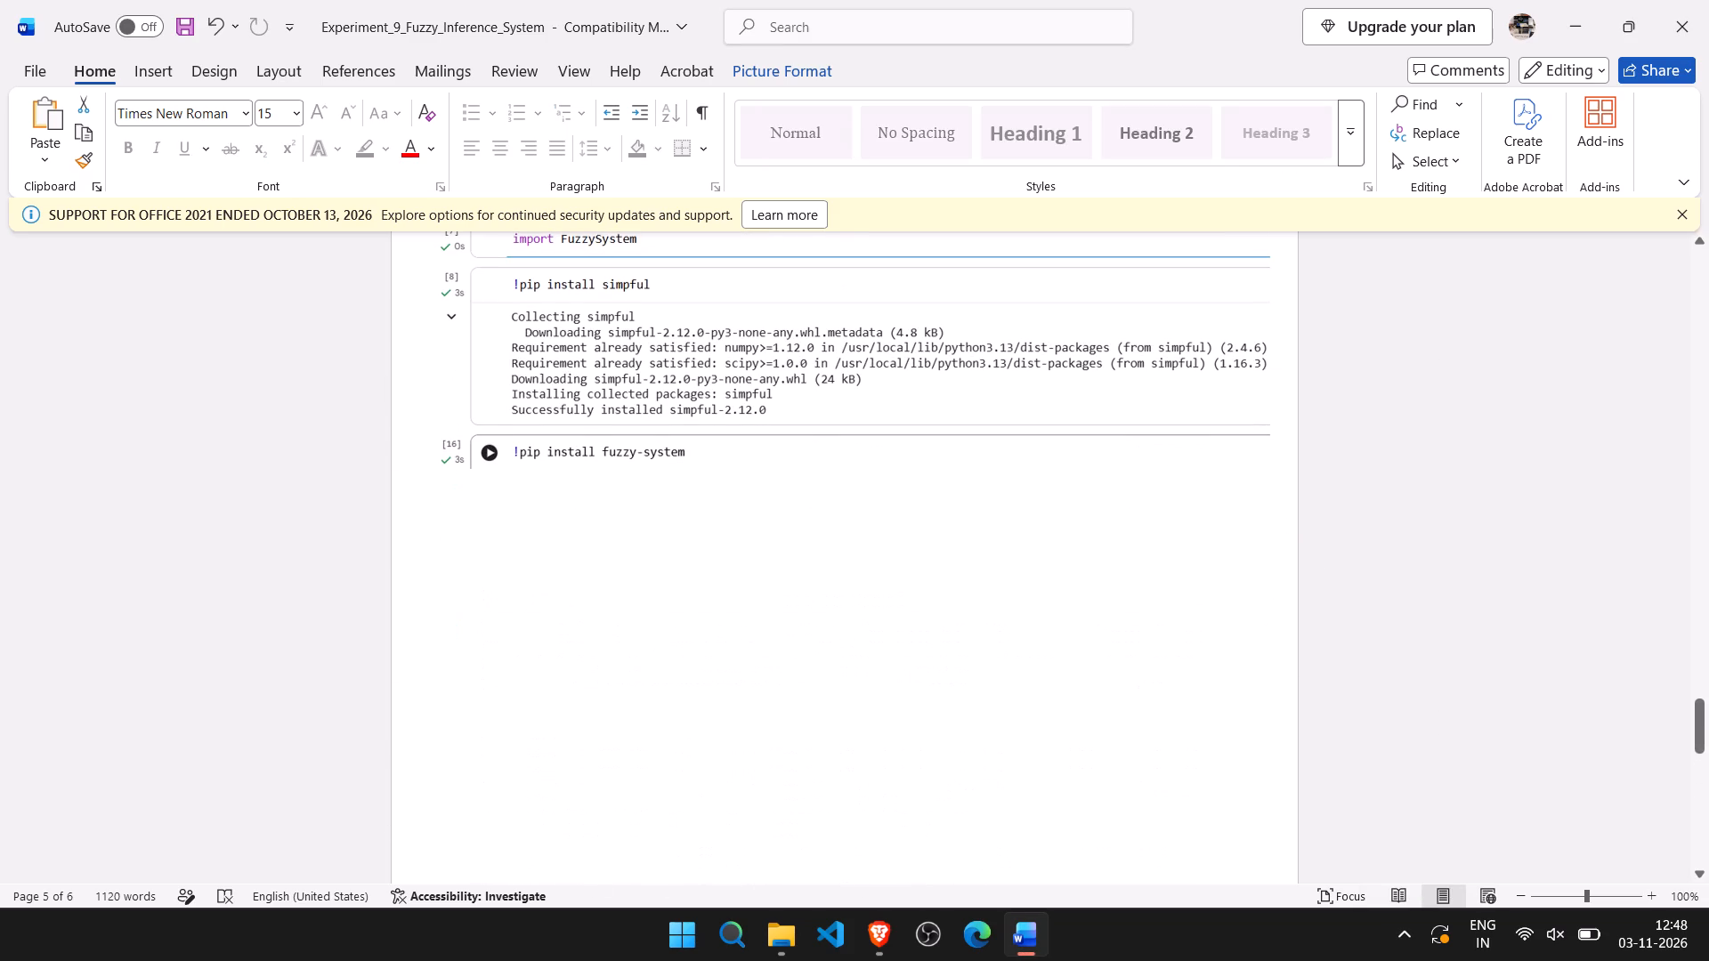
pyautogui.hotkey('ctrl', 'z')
# Apply text wrapping to the pyfuzzy-toolbox screenshot and position it directly below the "!pip install fuzzy-system" cell screenshot.
pyautogui.click(1235, 486)
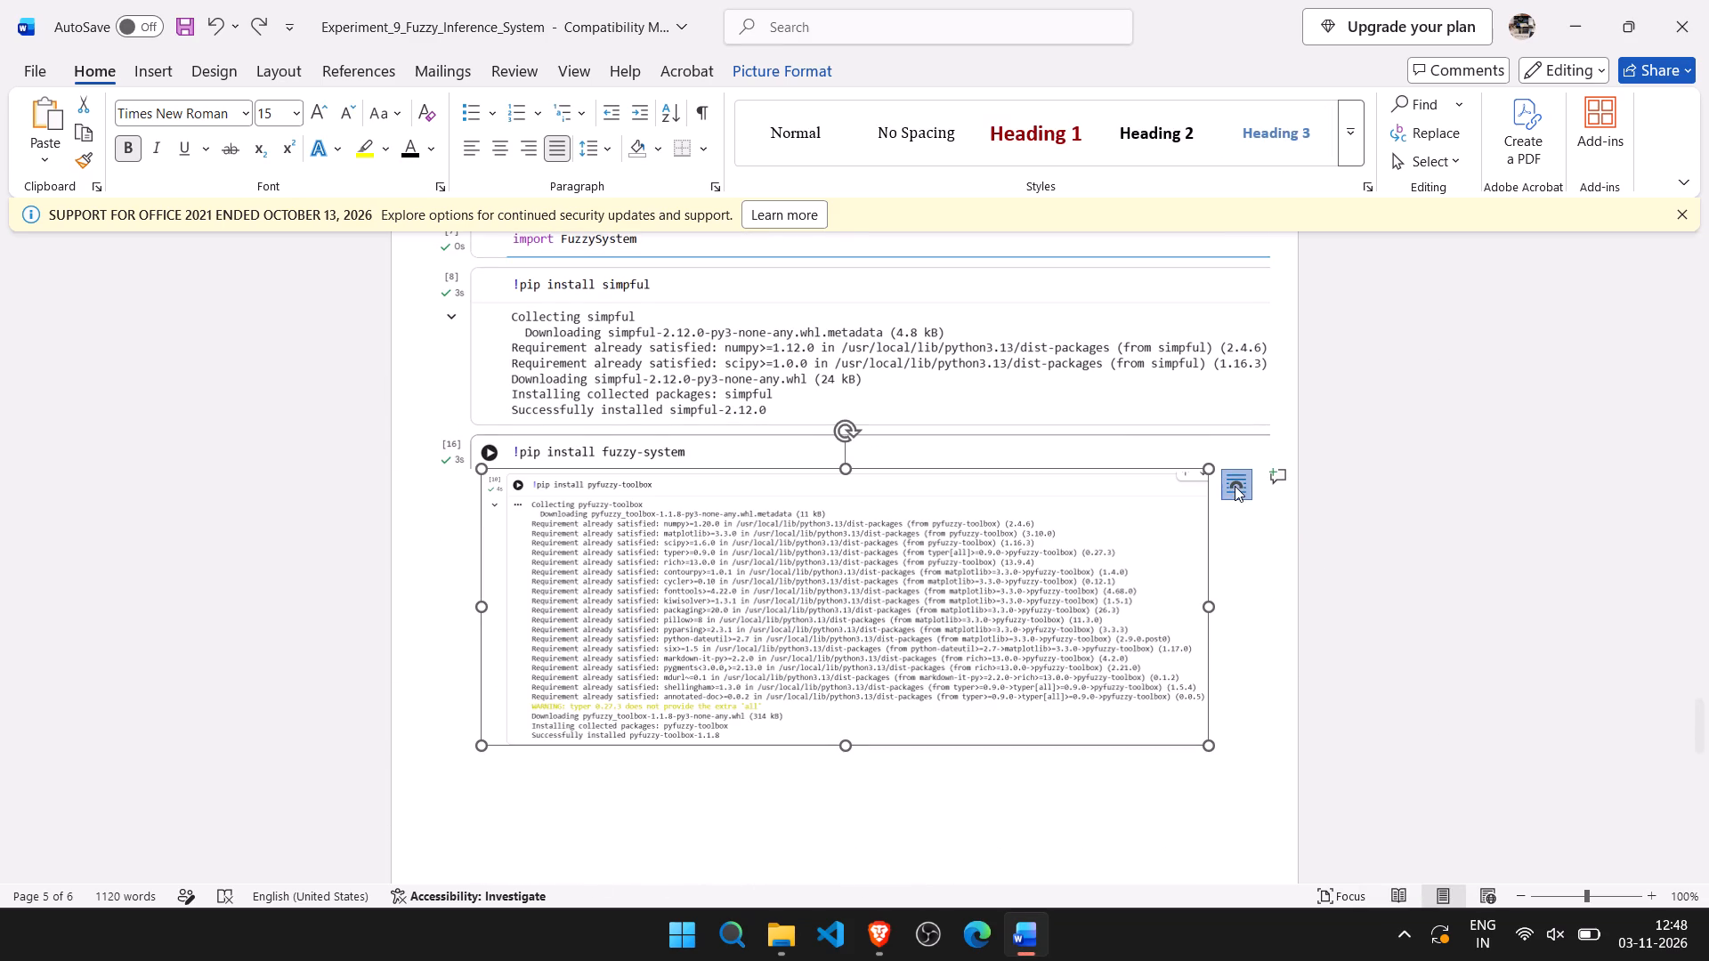
pyautogui.click(1344, 655)
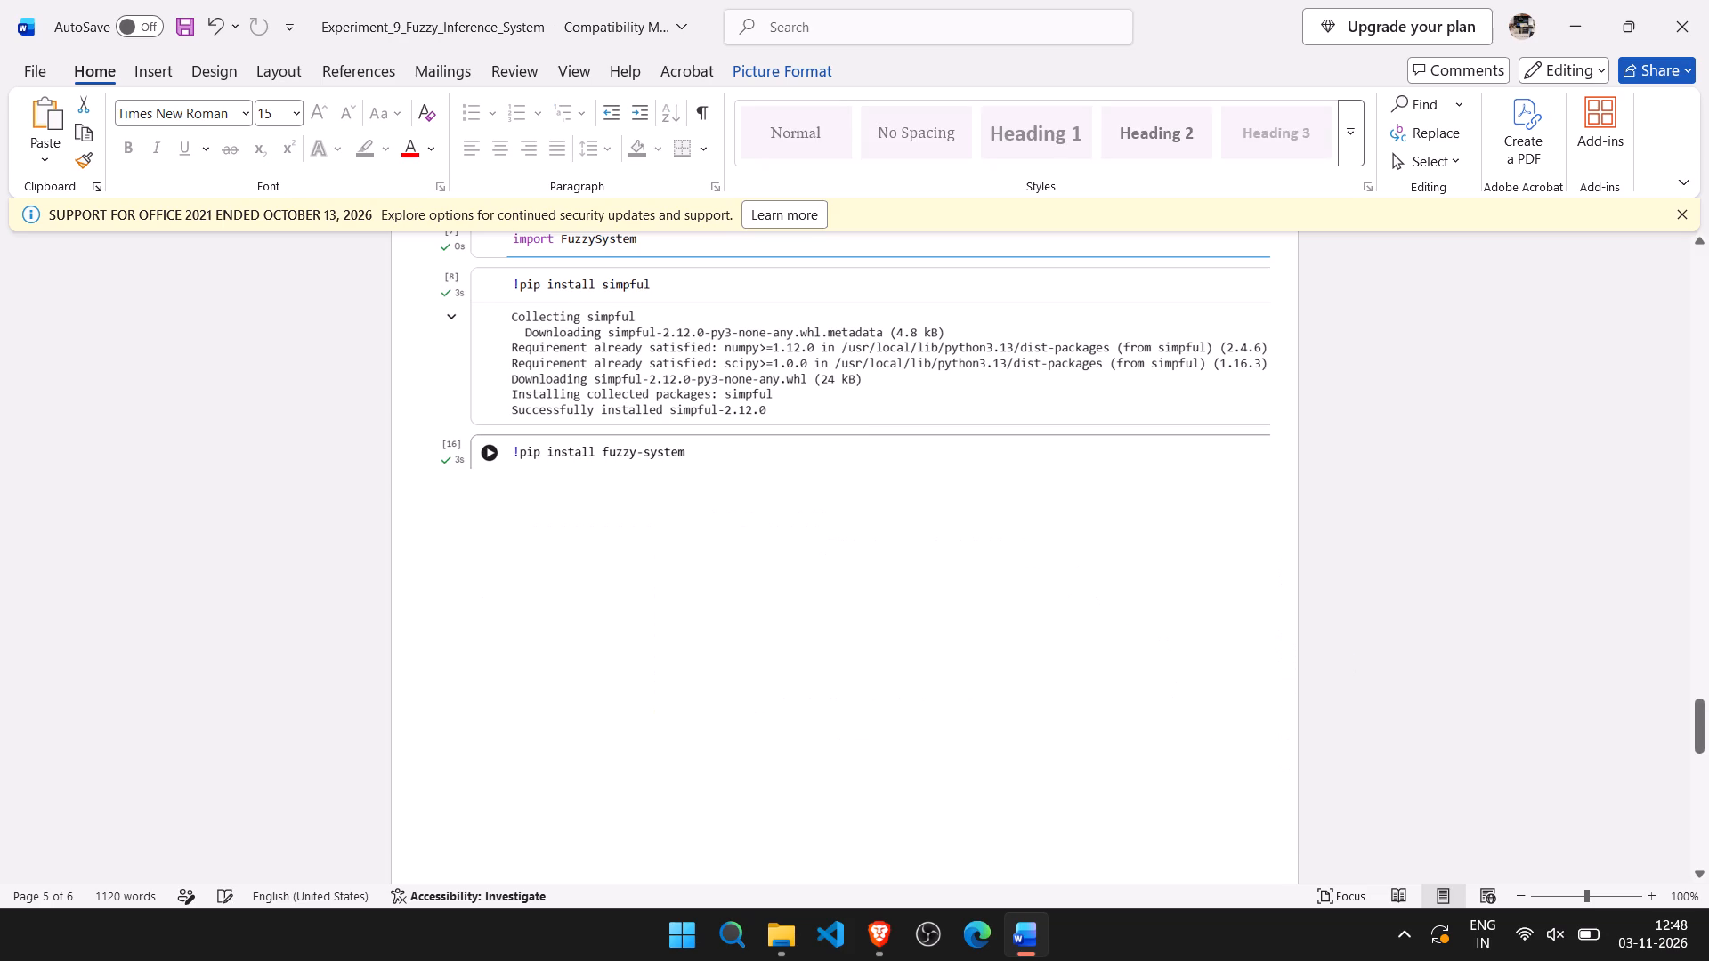
pyautogui.scroll(-7, 824, 763)
pyautogui.moveTo(802, 734); pyautogui.dragTo(798, 442)
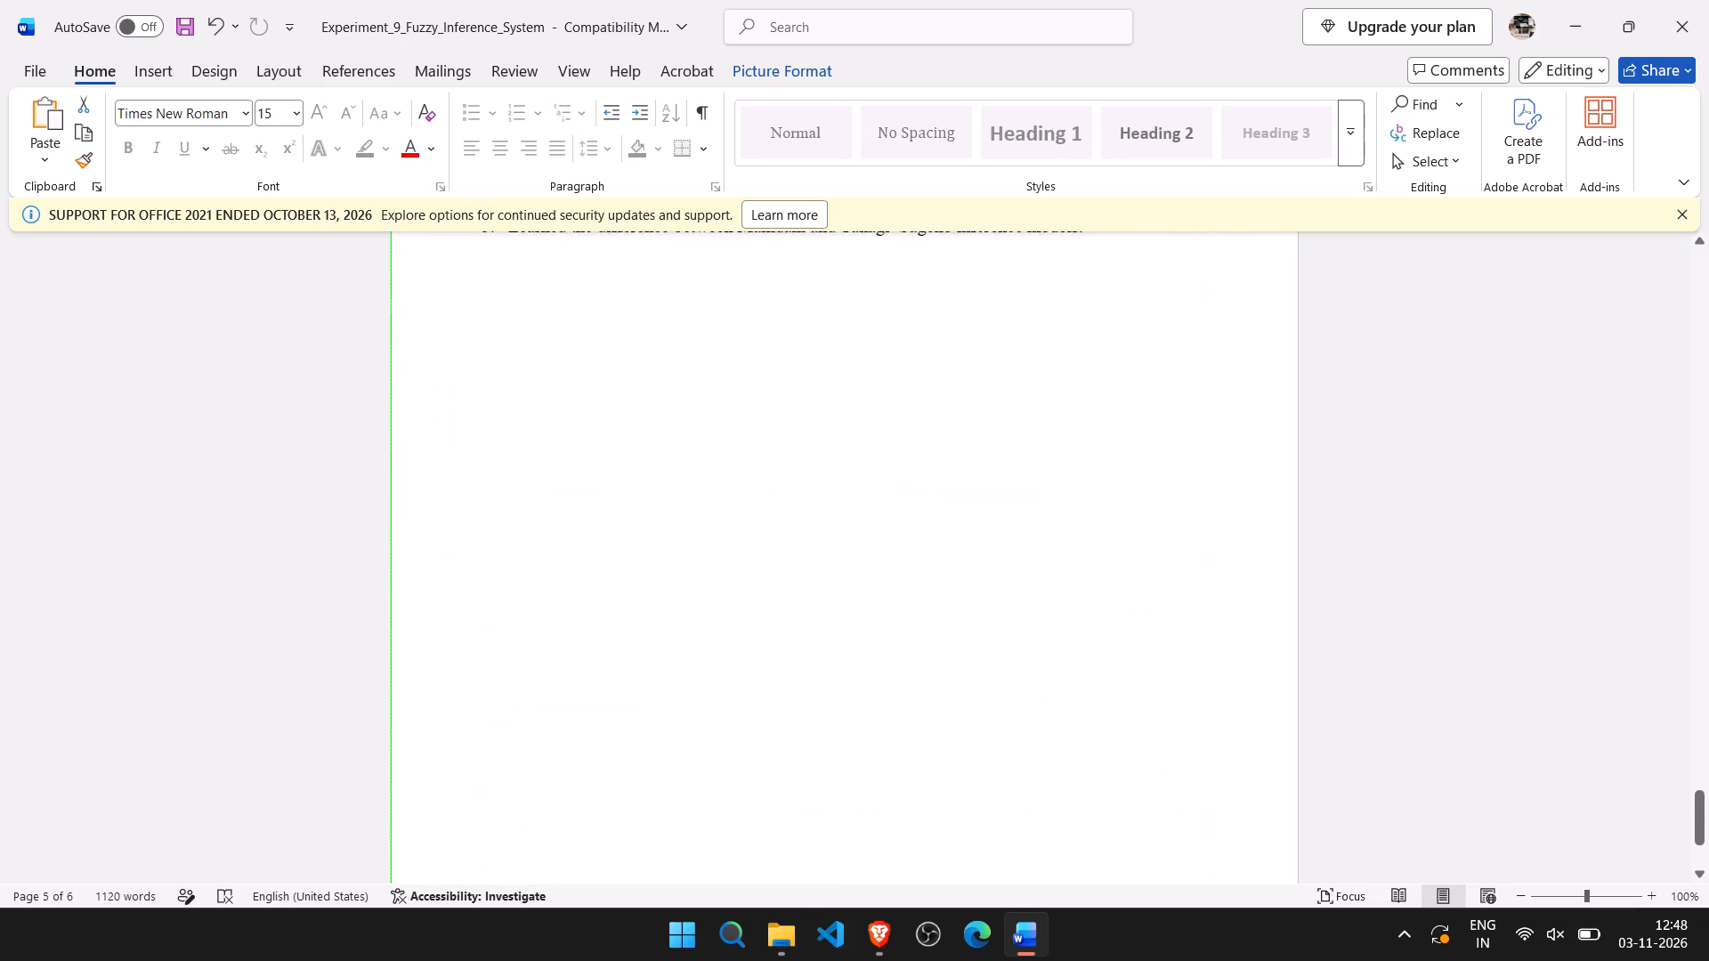
pyautogui.scroll(1, 798, 442)
pyautogui.moveTo(815, 547); pyautogui.dragTo(832, 351)
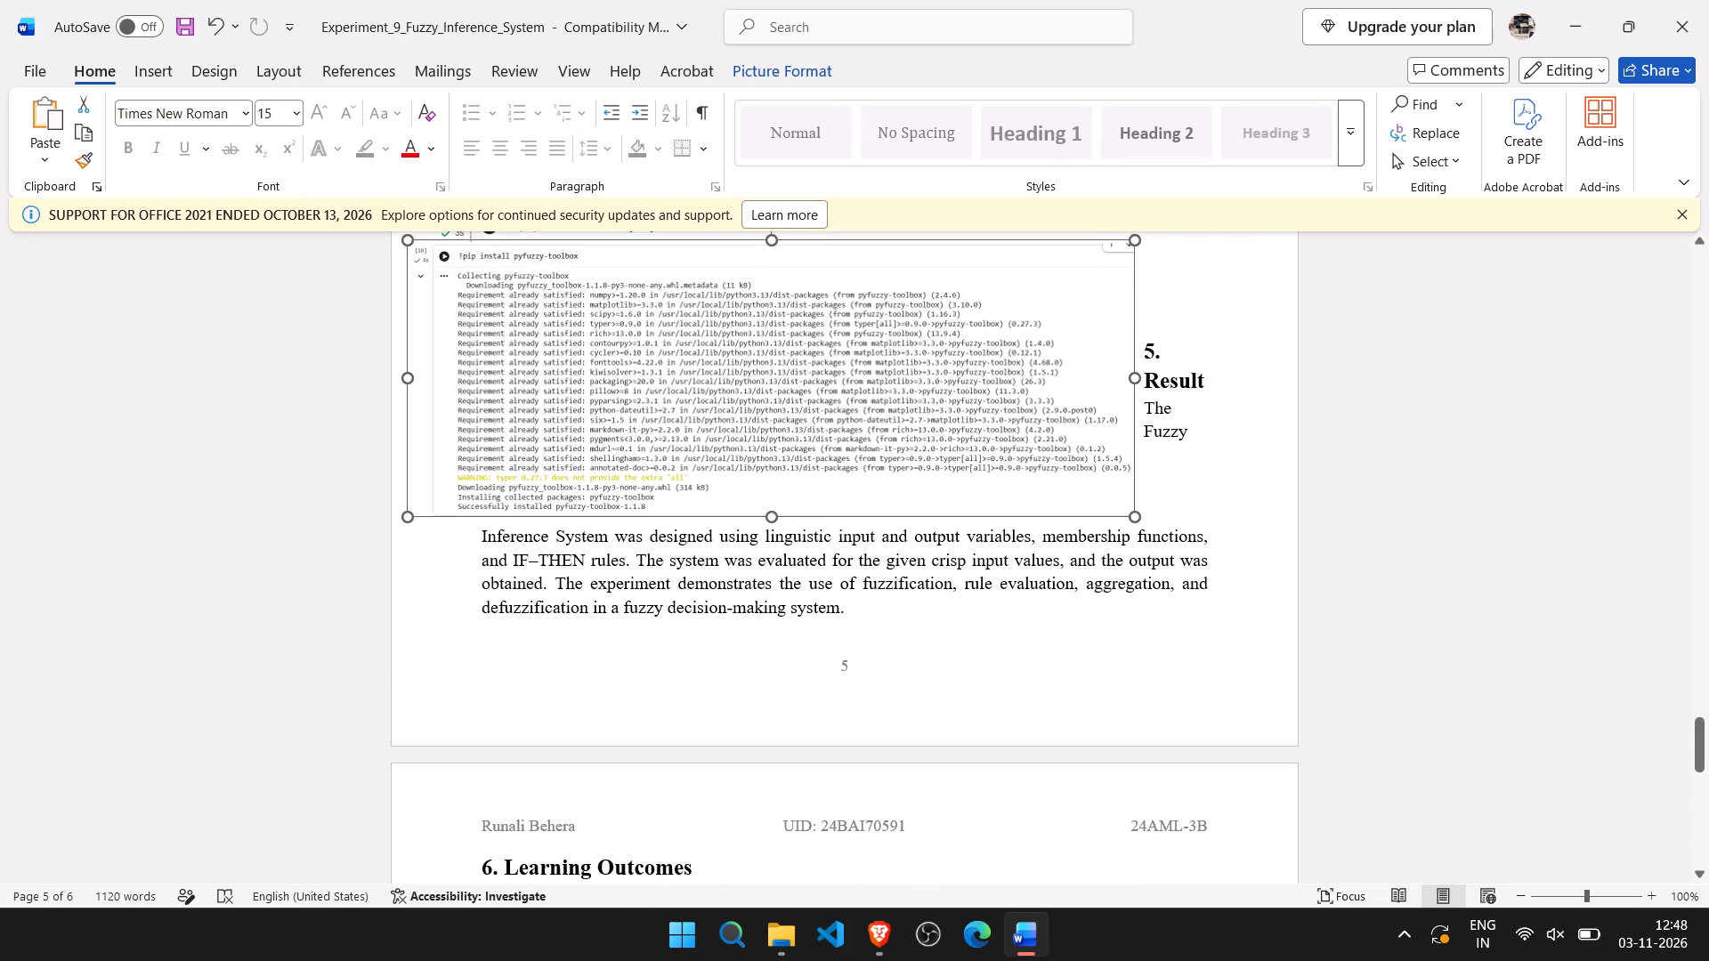
pyautogui.moveTo(832, 351); pyautogui.dragTo(863, 349)
pyautogui.scroll(1, 863, 349)
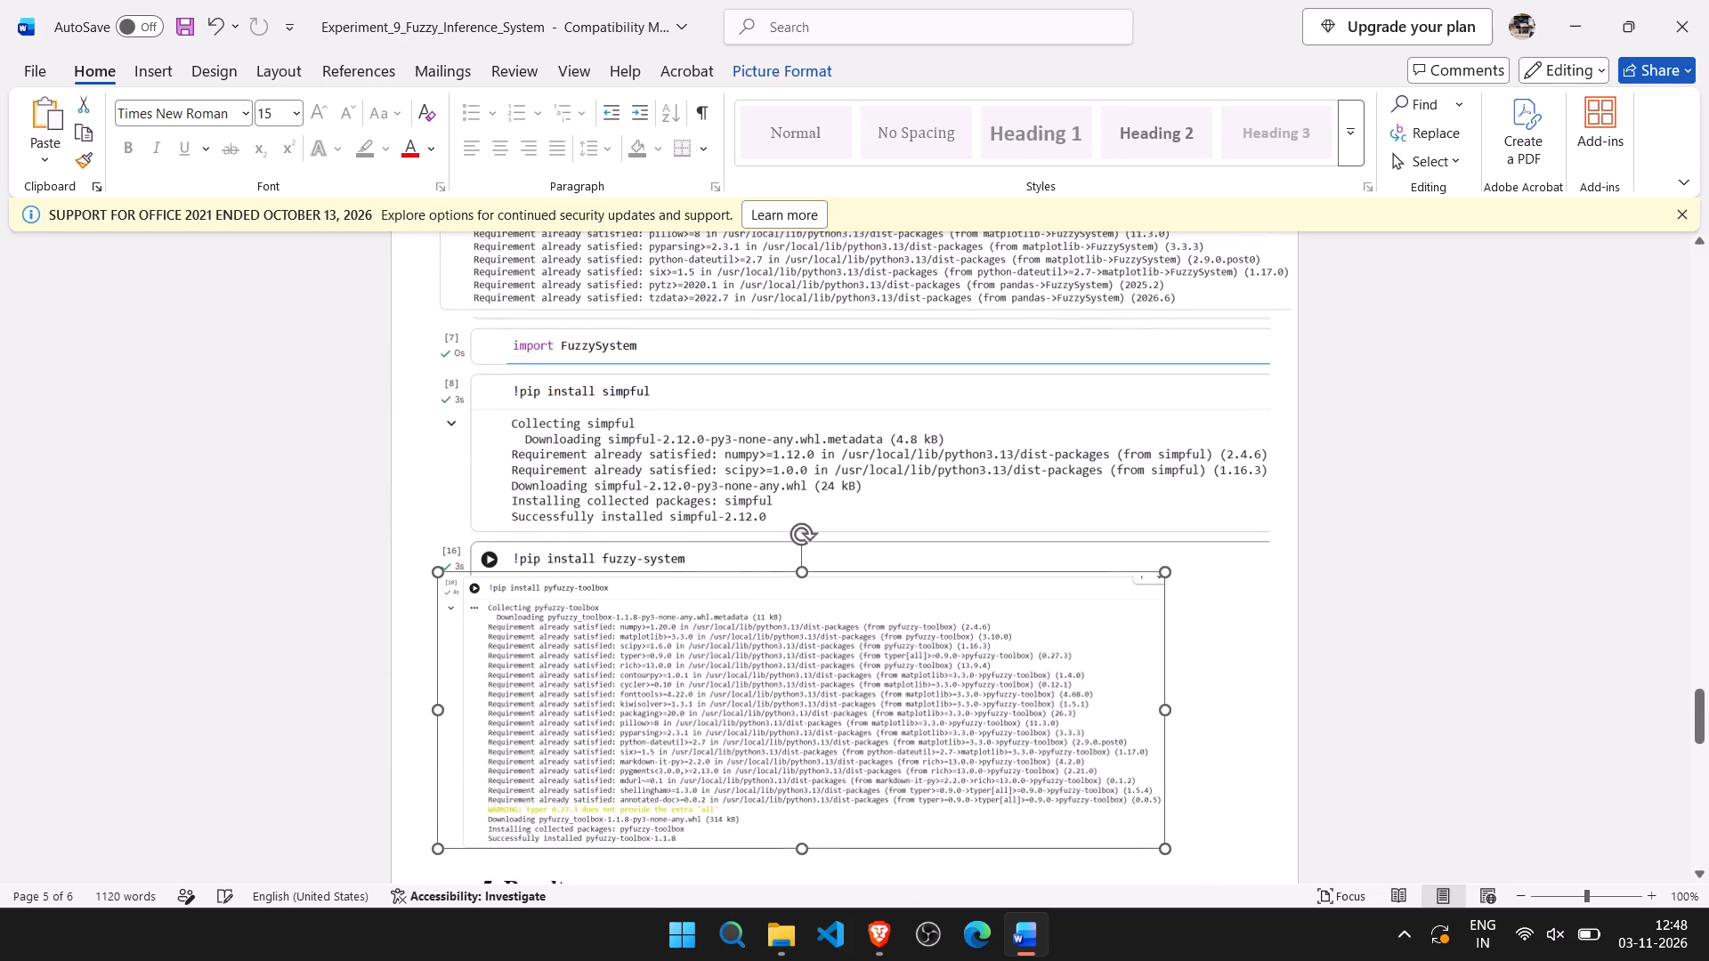
pyautogui.moveTo(831, 686); pyautogui.dragTo(847, 721)
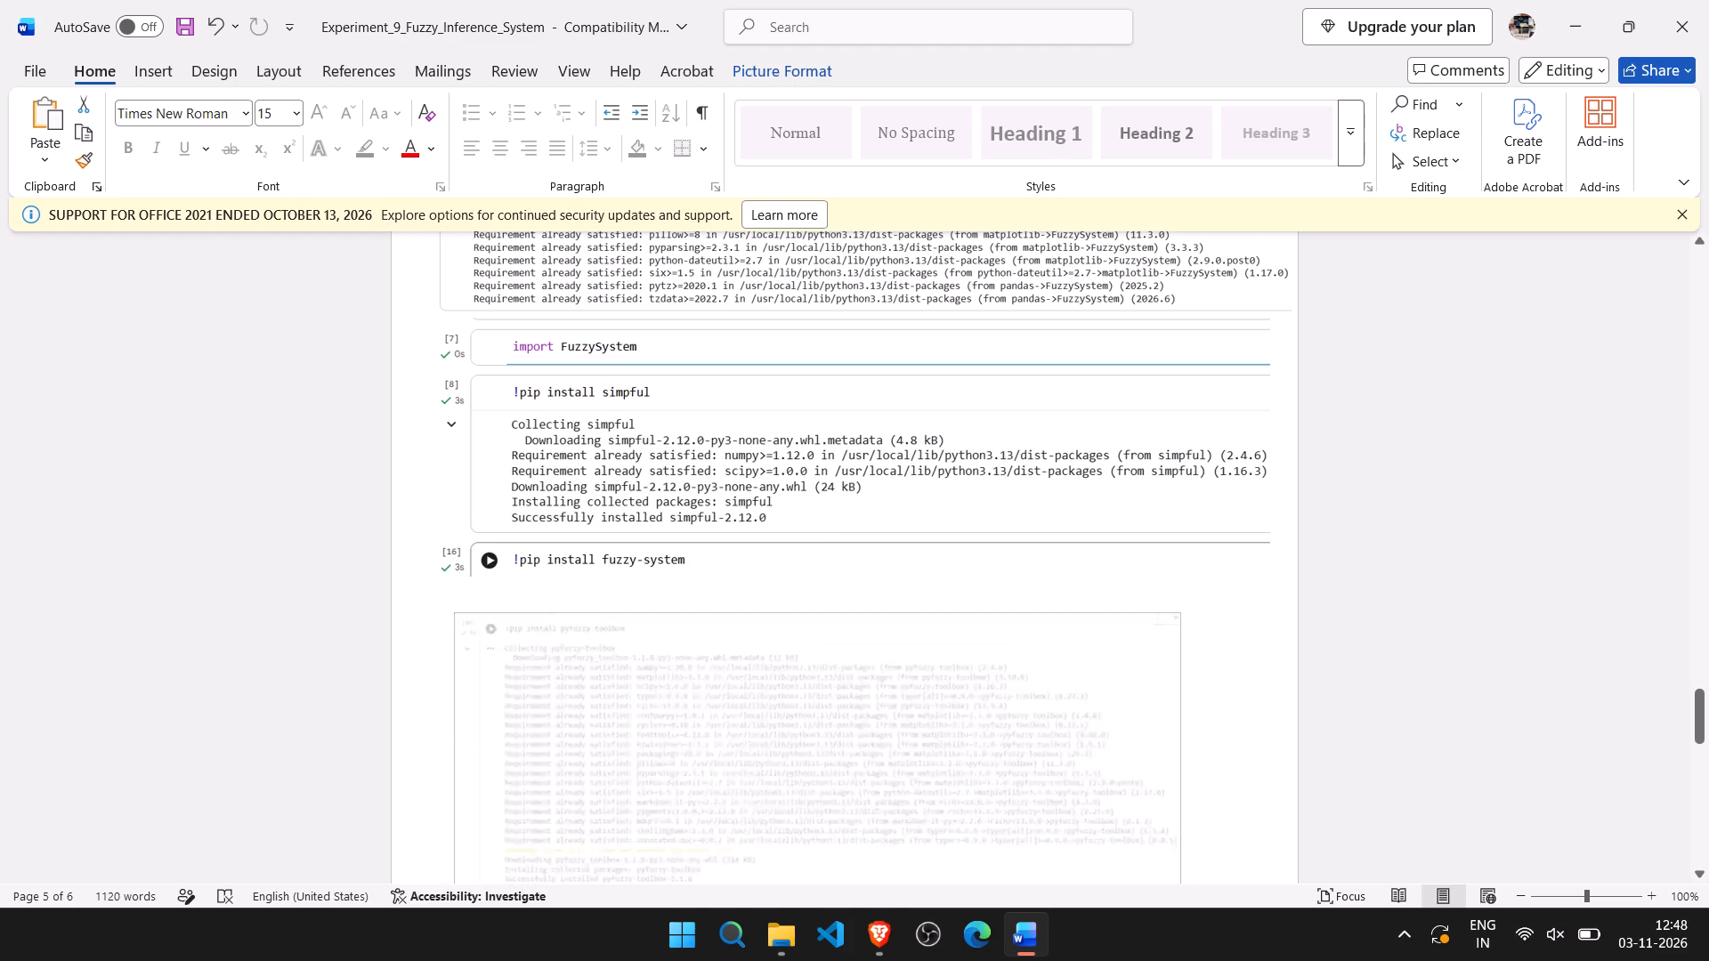
pyautogui.moveTo(847, 721); pyautogui.dragTo(830, 701)
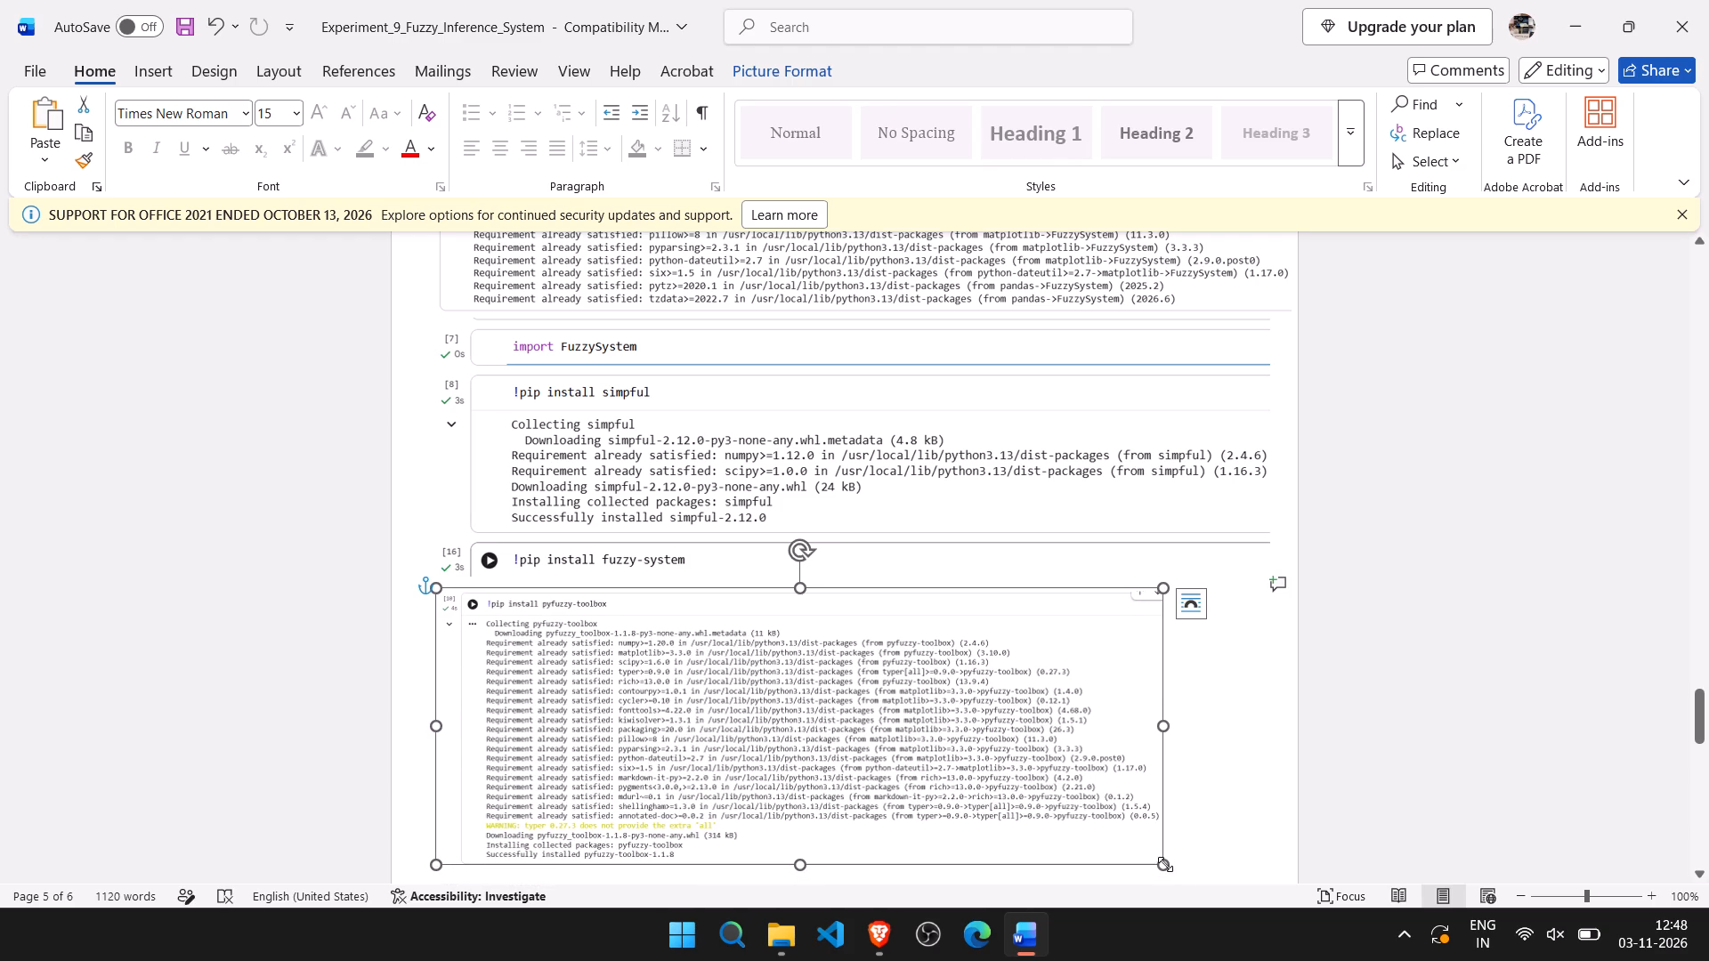
# Enlarge the pyfuzzy-toolbox screenshot so its width roughly matches the screenshots above it.
pyautogui.moveTo(1160, 864); pyautogui.dragTo(1251, 869)
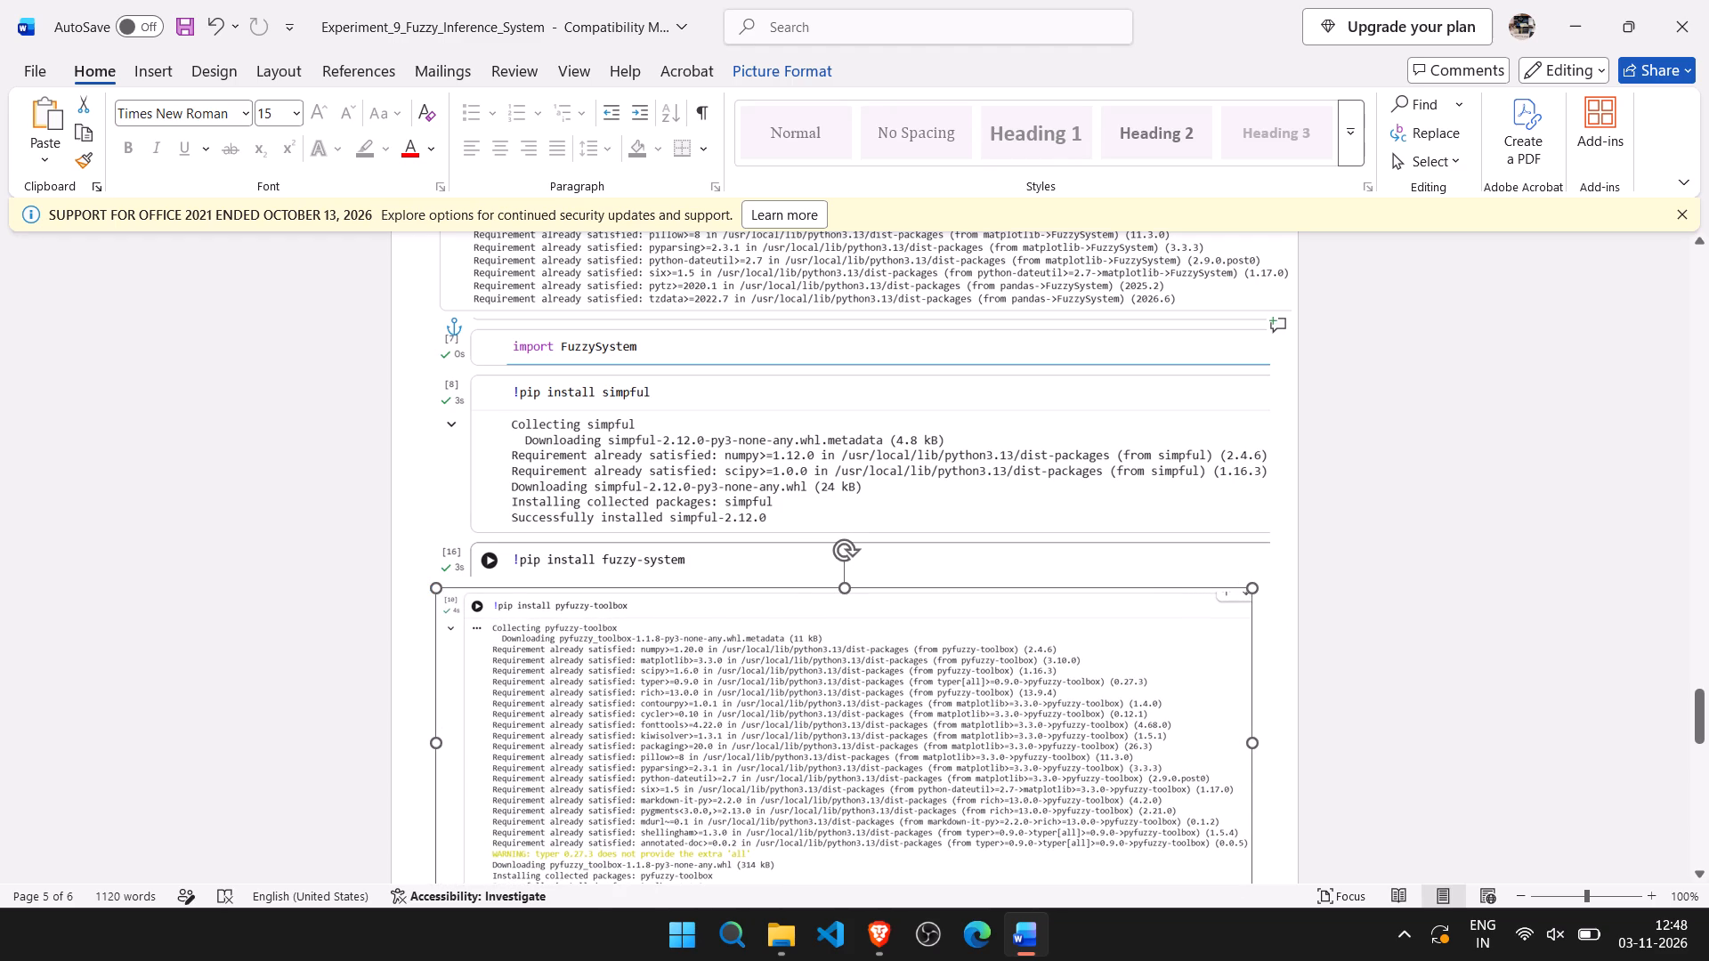
pyautogui.moveTo(1251, 869); pyautogui.dragTo(1258, 876)
pyautogui.scroll(-1, 1154, 800)
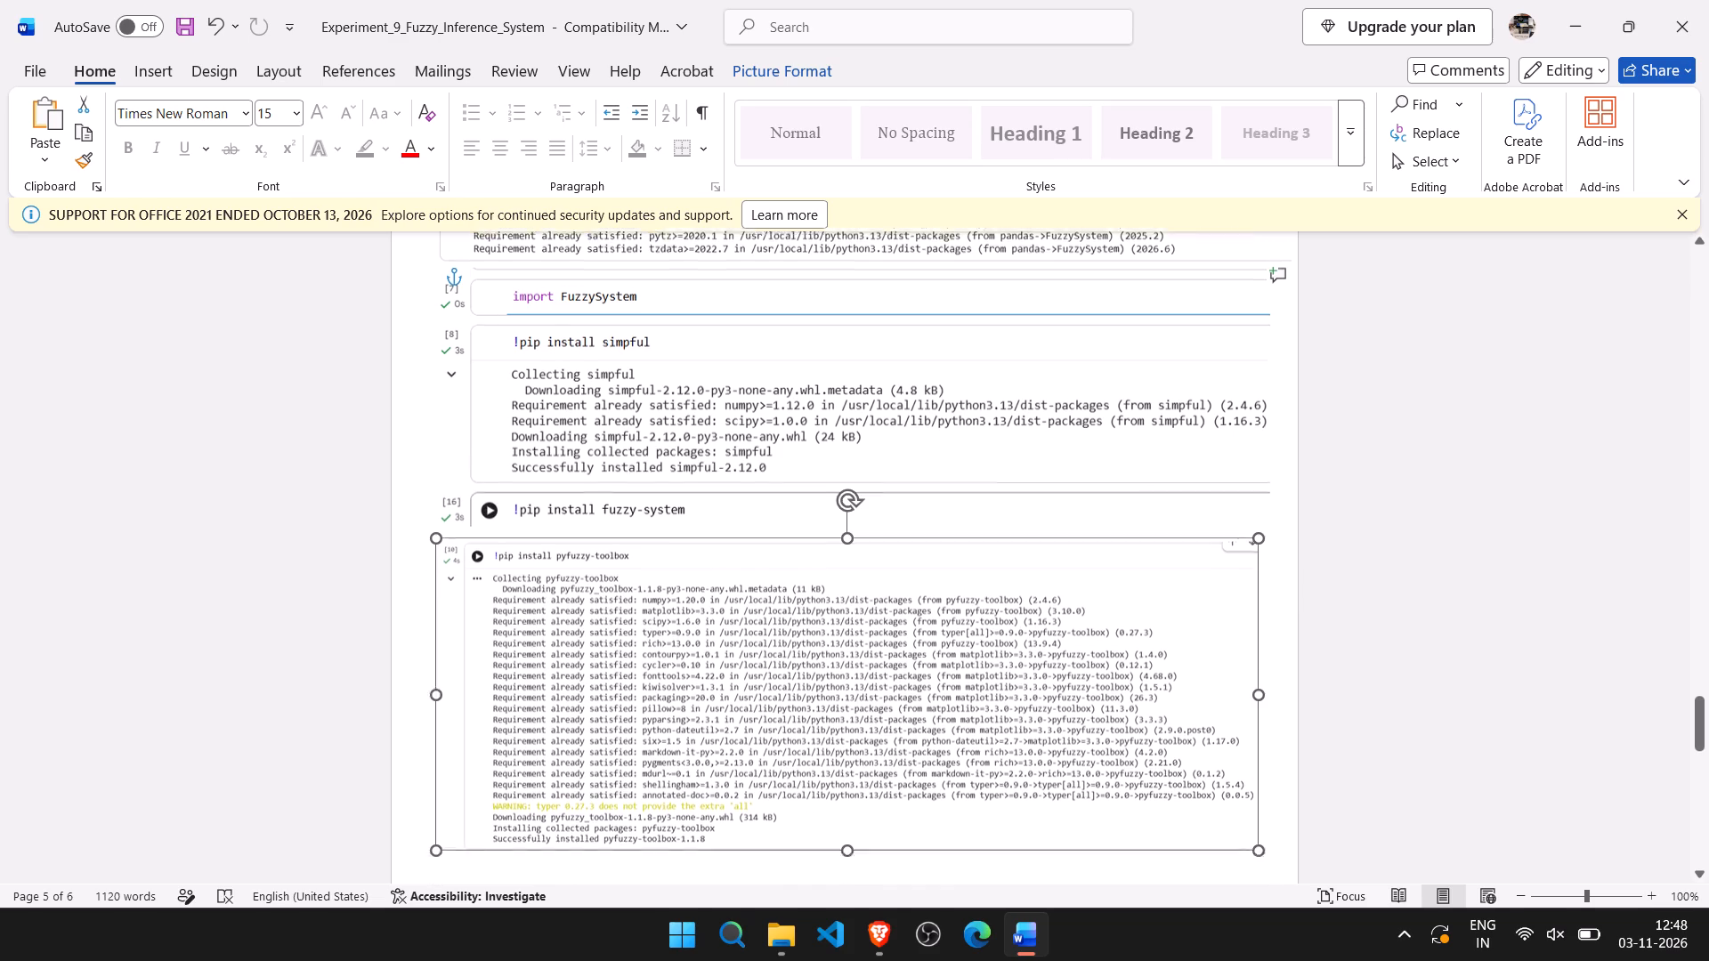
pyautogui.scroll(-1, 1154, 800)
pyautogui.click(1274, 692)
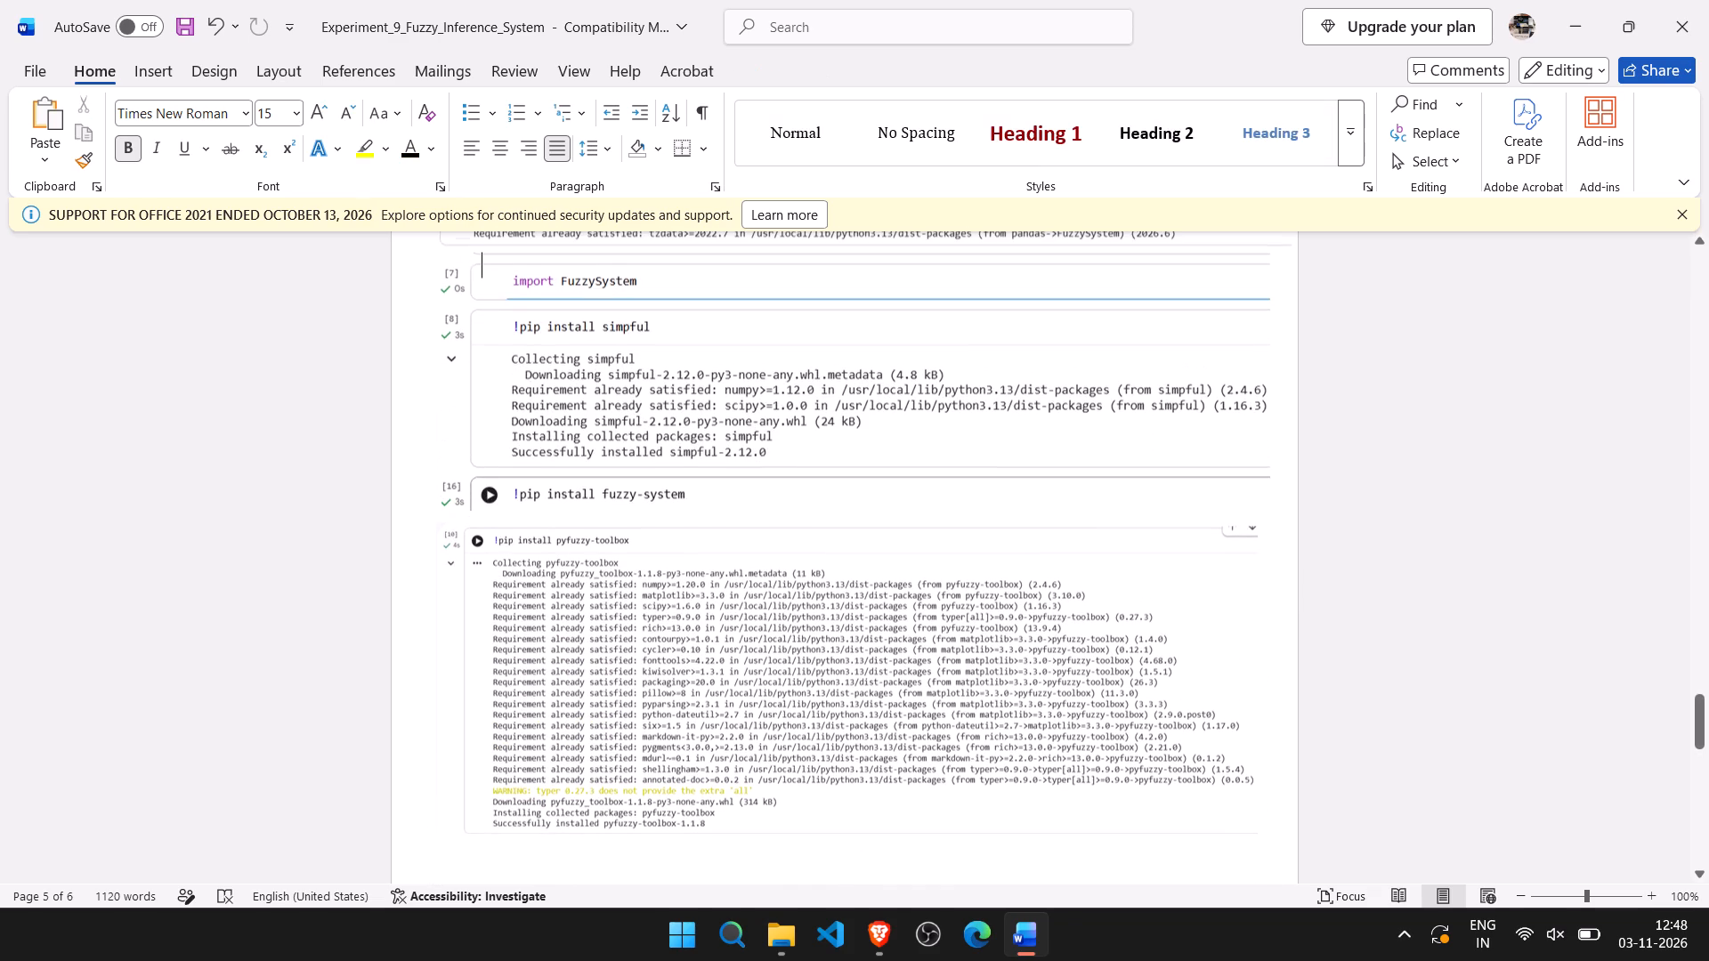
# Shift the "import FuzzySystem" and simpful screenshot slightly left so it lines up better with the screenshots around it.
pyautogui.scroll(1, 1151, 679)
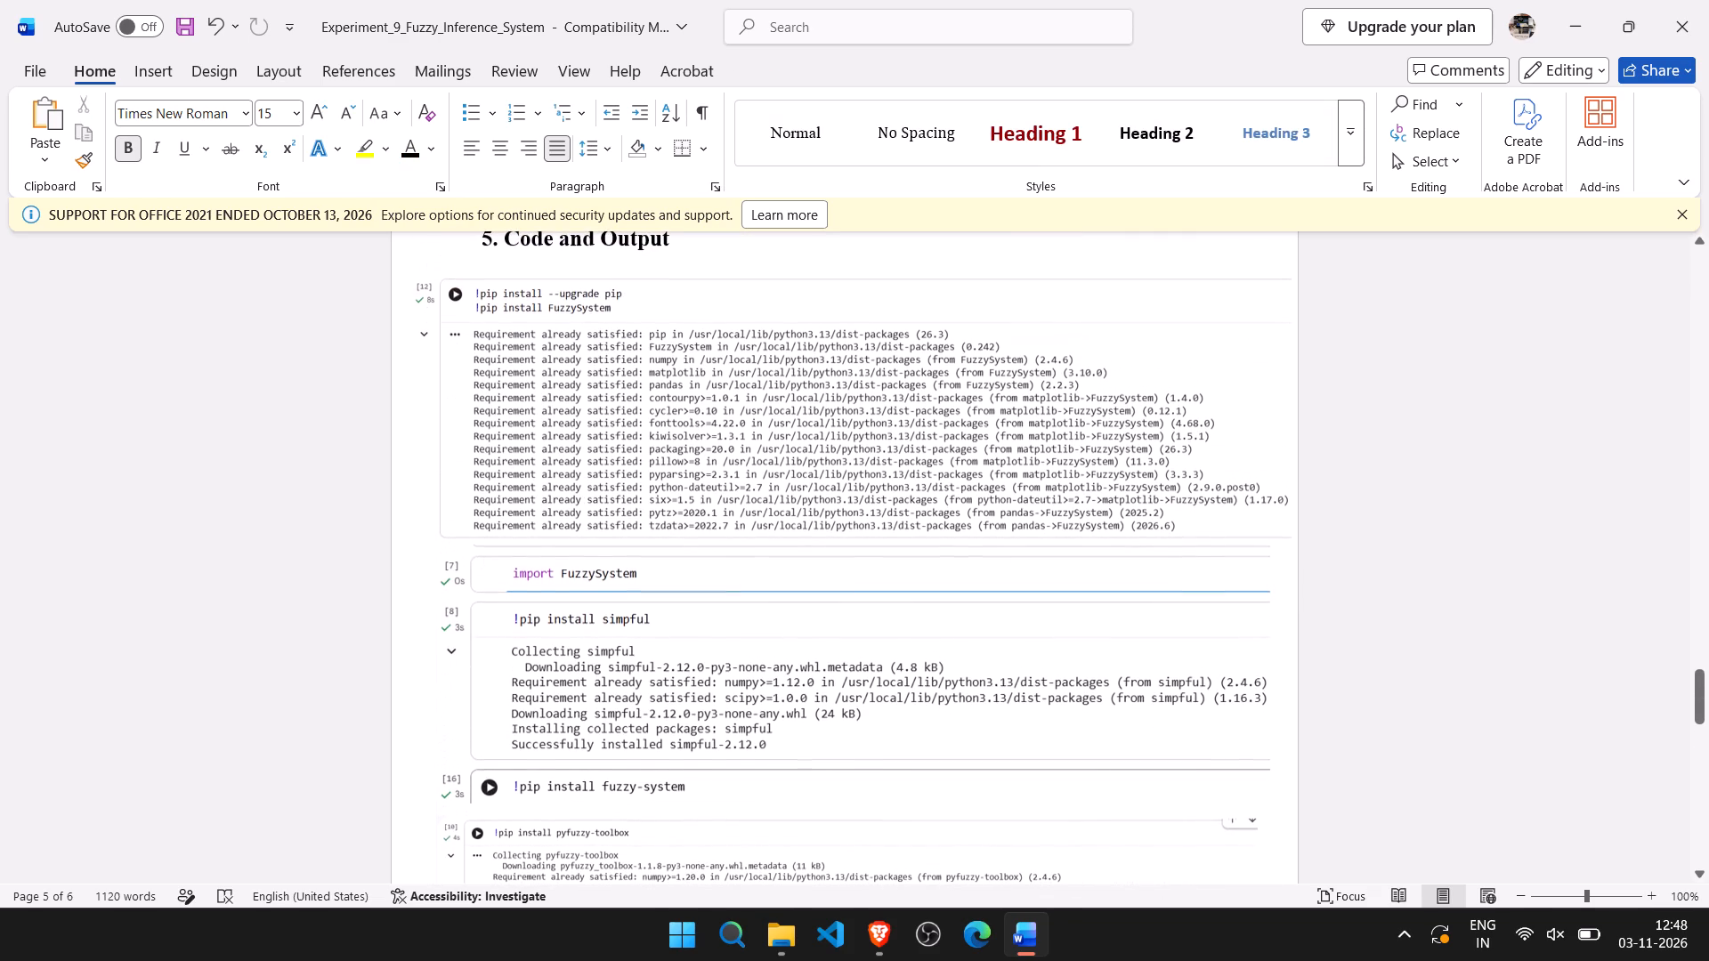
pyautogui.click(887, 576)
pyautogui.click(829, 489)
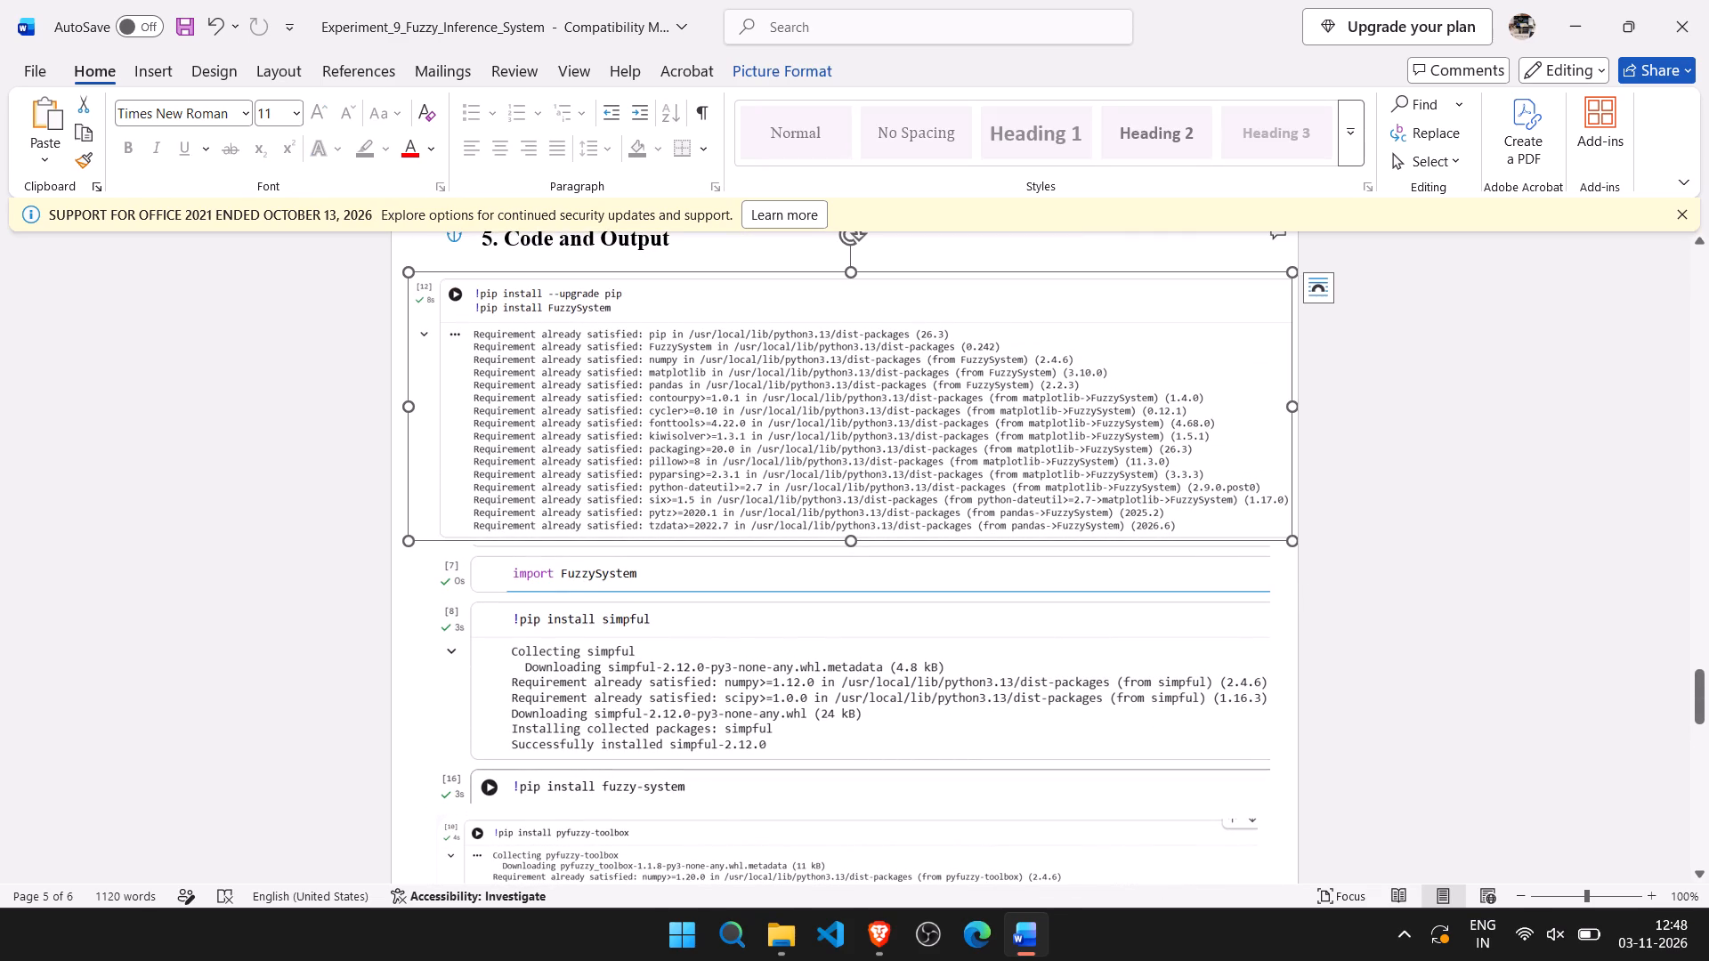
pyautogui.click(830, 650)
pyautogui.moveTo(814, 645); pyautogui.dragTo(795, 648)
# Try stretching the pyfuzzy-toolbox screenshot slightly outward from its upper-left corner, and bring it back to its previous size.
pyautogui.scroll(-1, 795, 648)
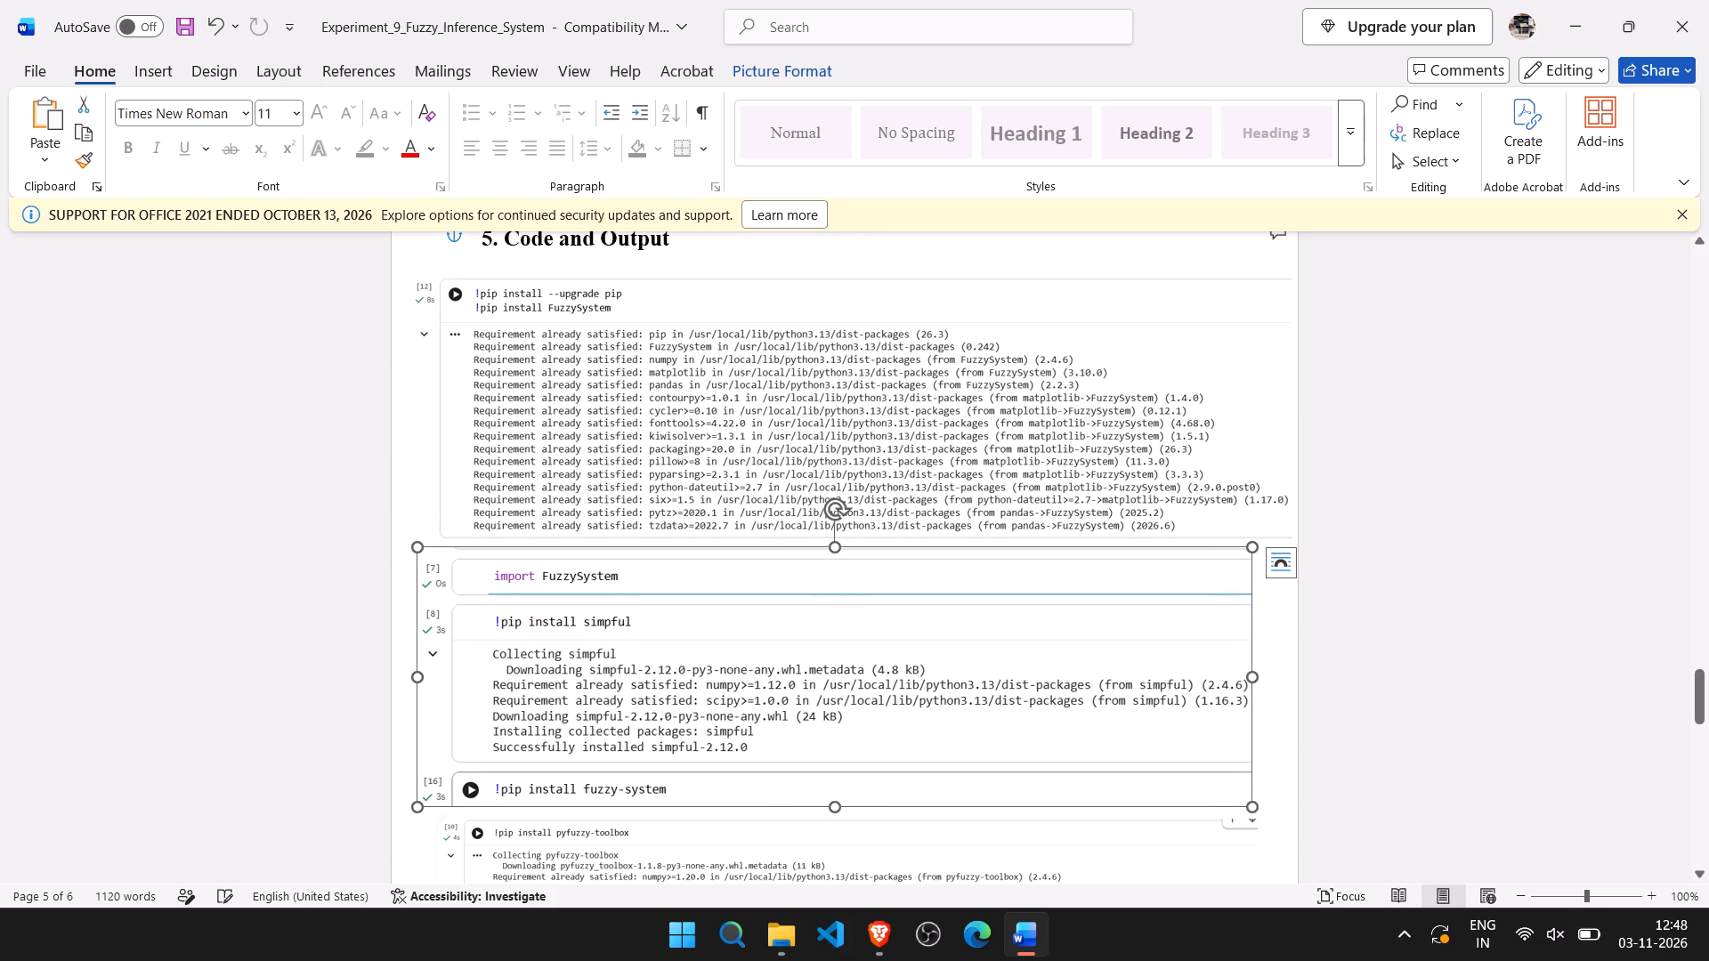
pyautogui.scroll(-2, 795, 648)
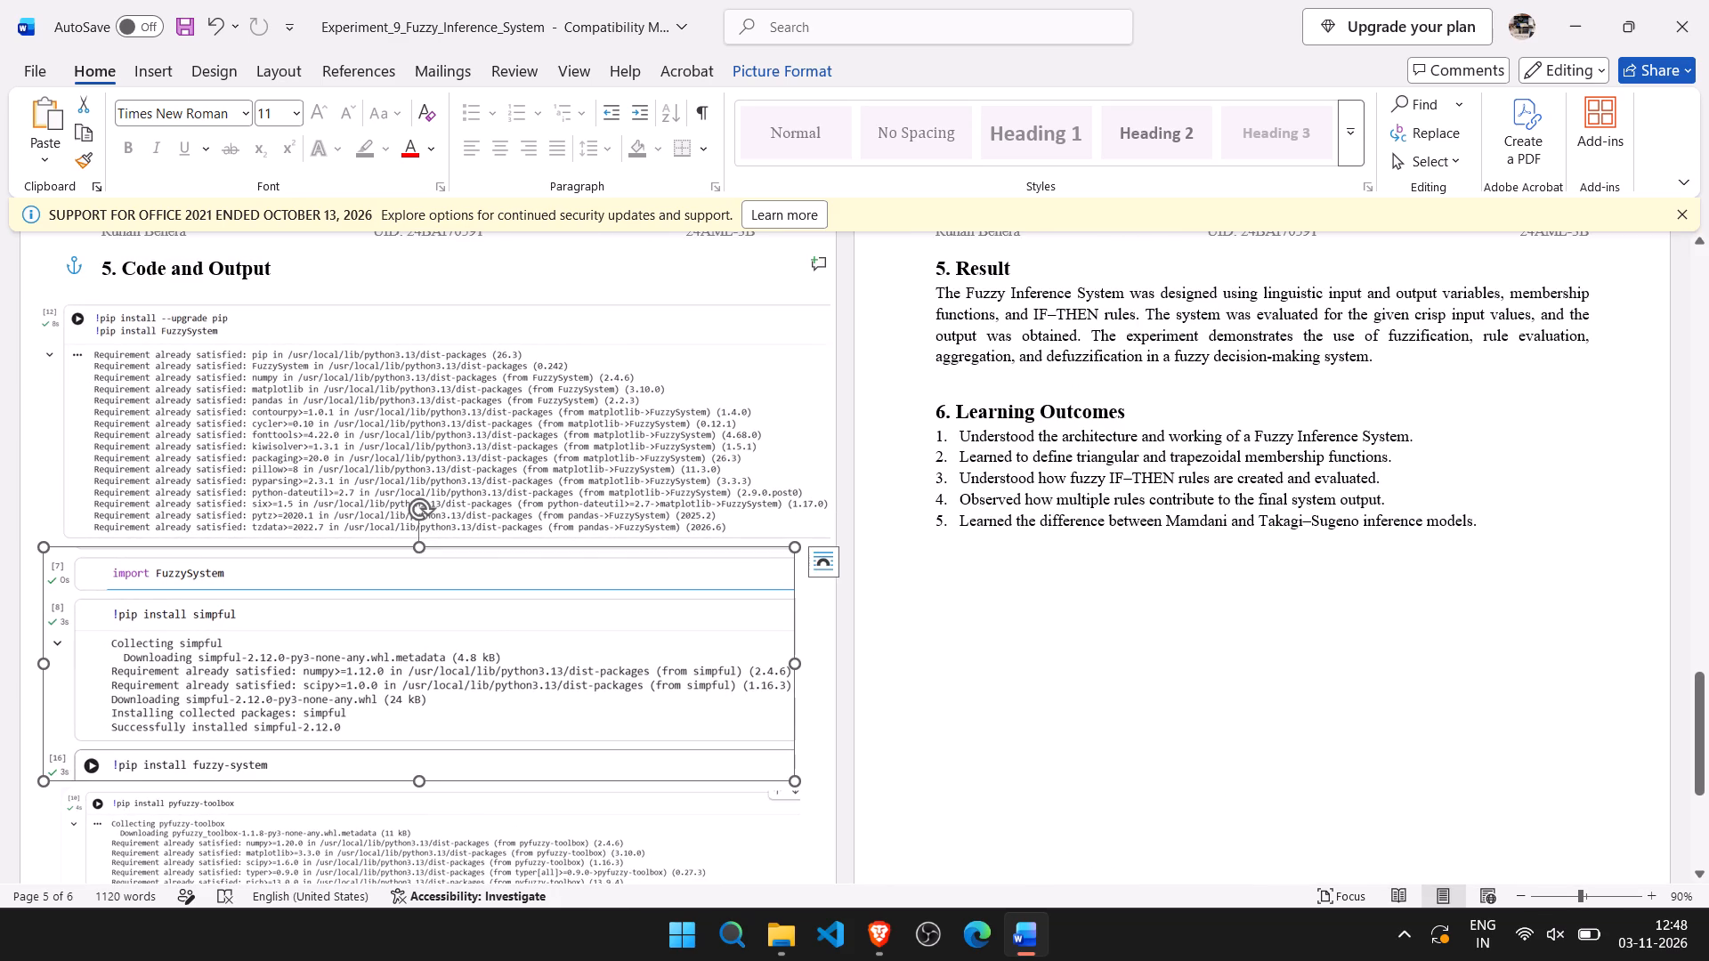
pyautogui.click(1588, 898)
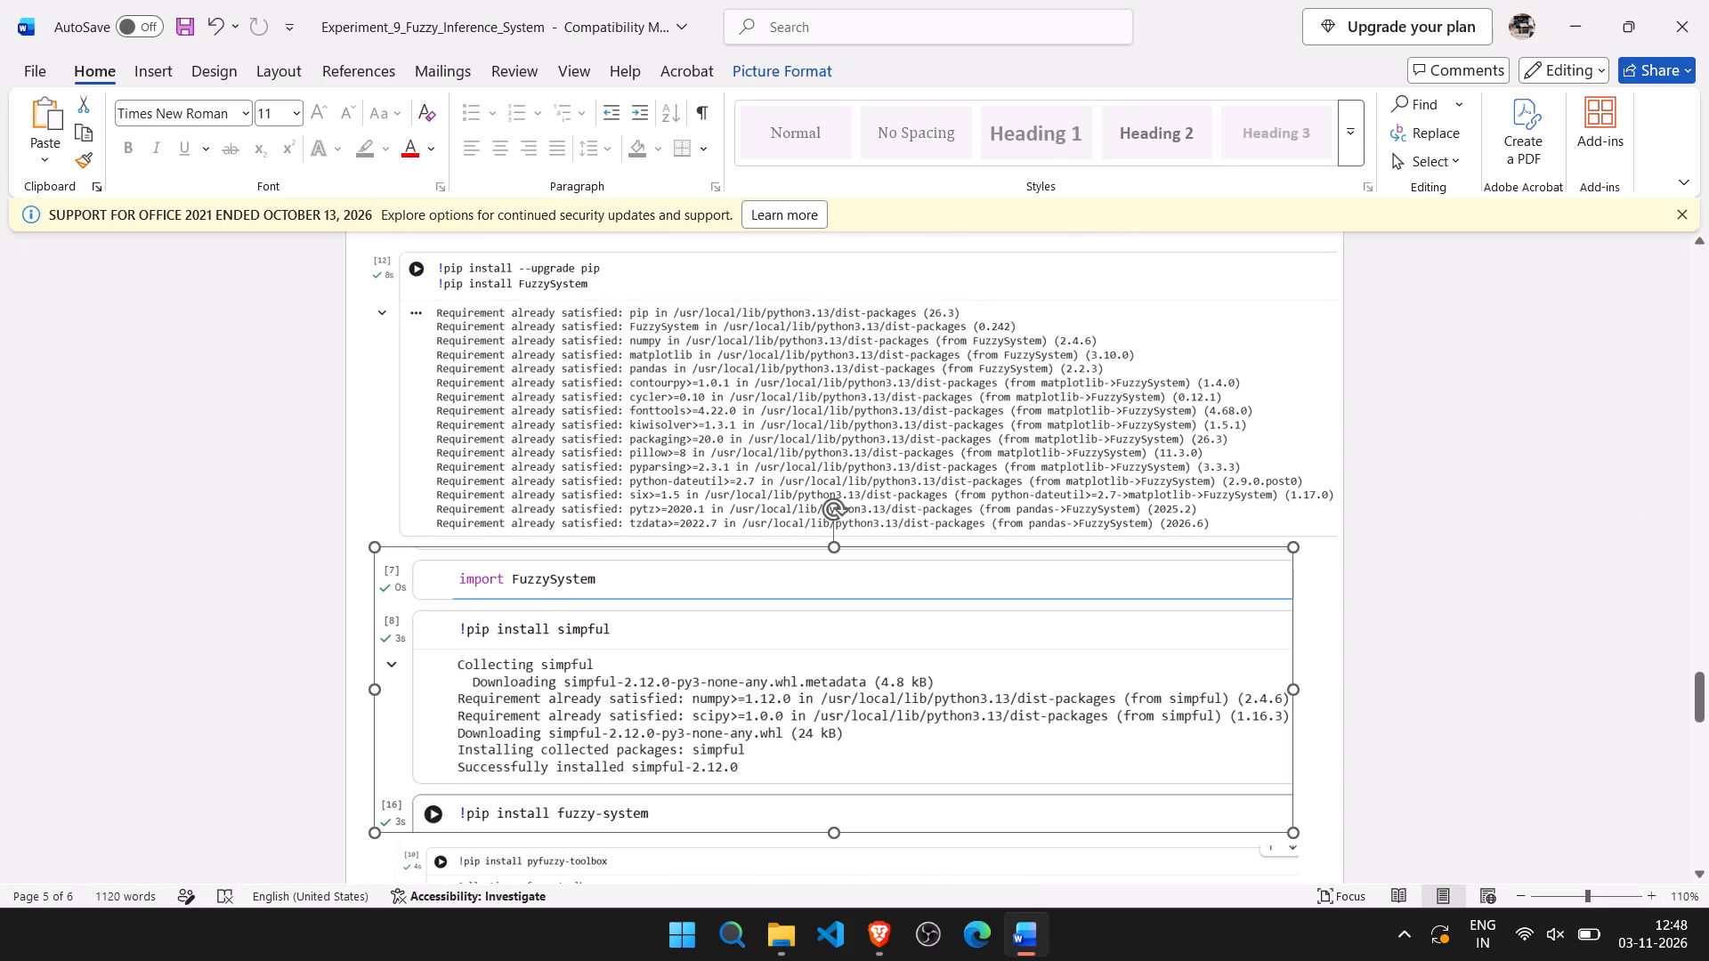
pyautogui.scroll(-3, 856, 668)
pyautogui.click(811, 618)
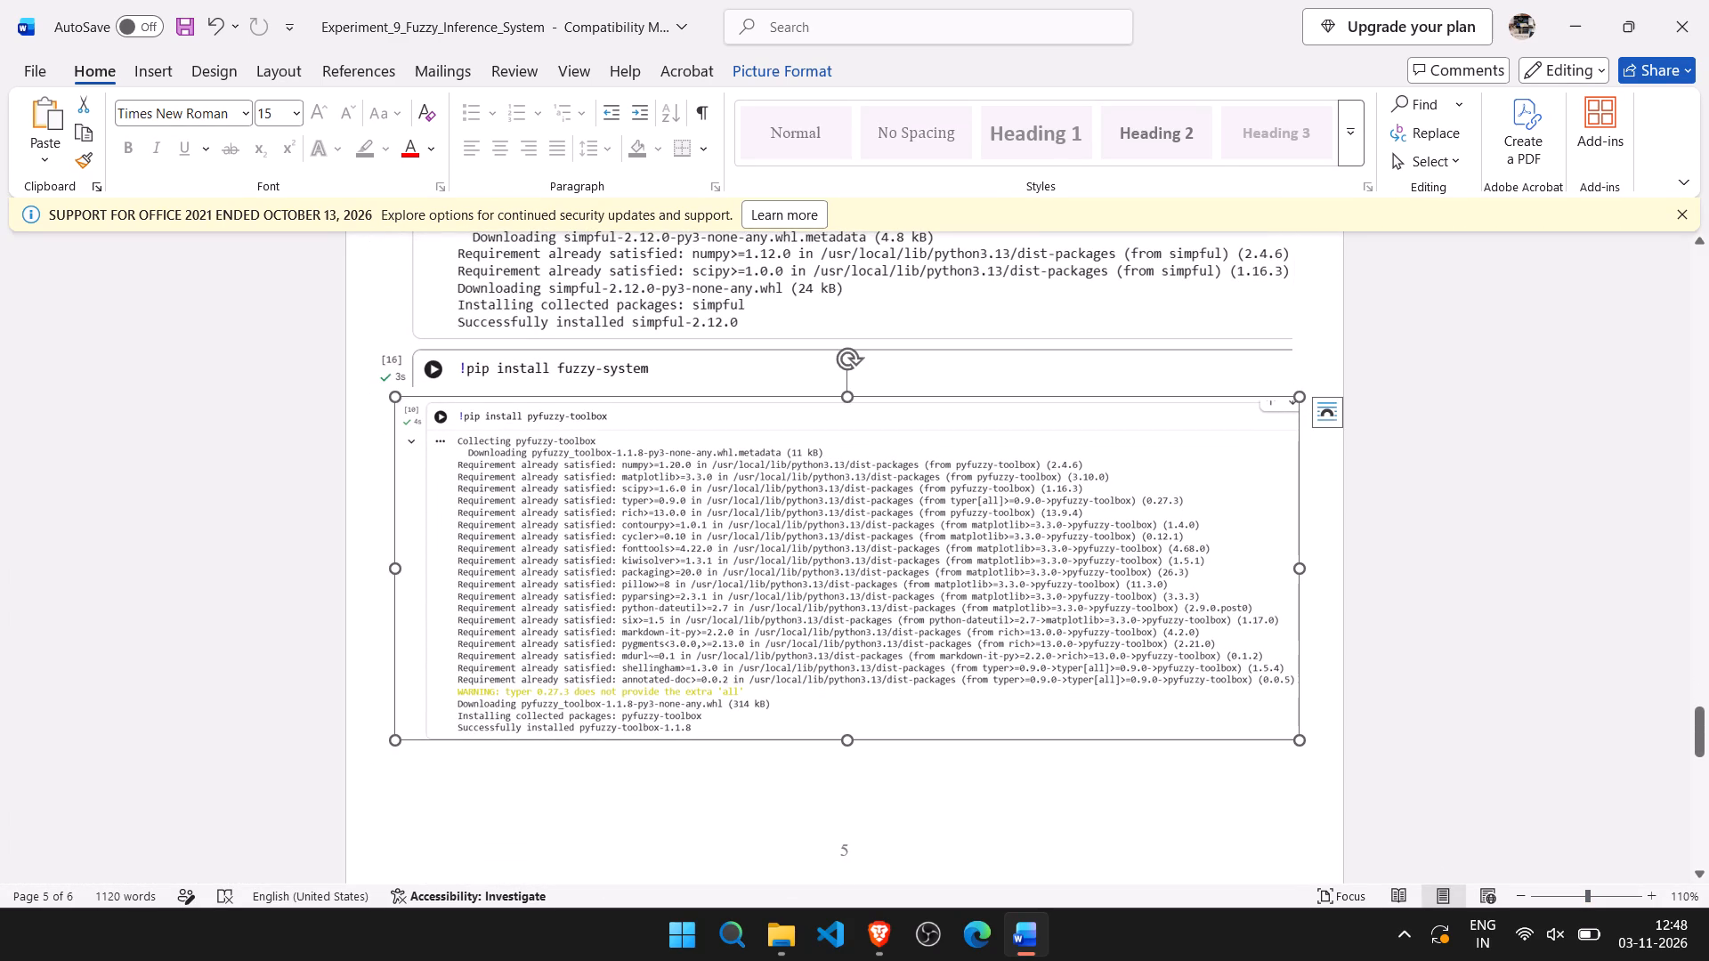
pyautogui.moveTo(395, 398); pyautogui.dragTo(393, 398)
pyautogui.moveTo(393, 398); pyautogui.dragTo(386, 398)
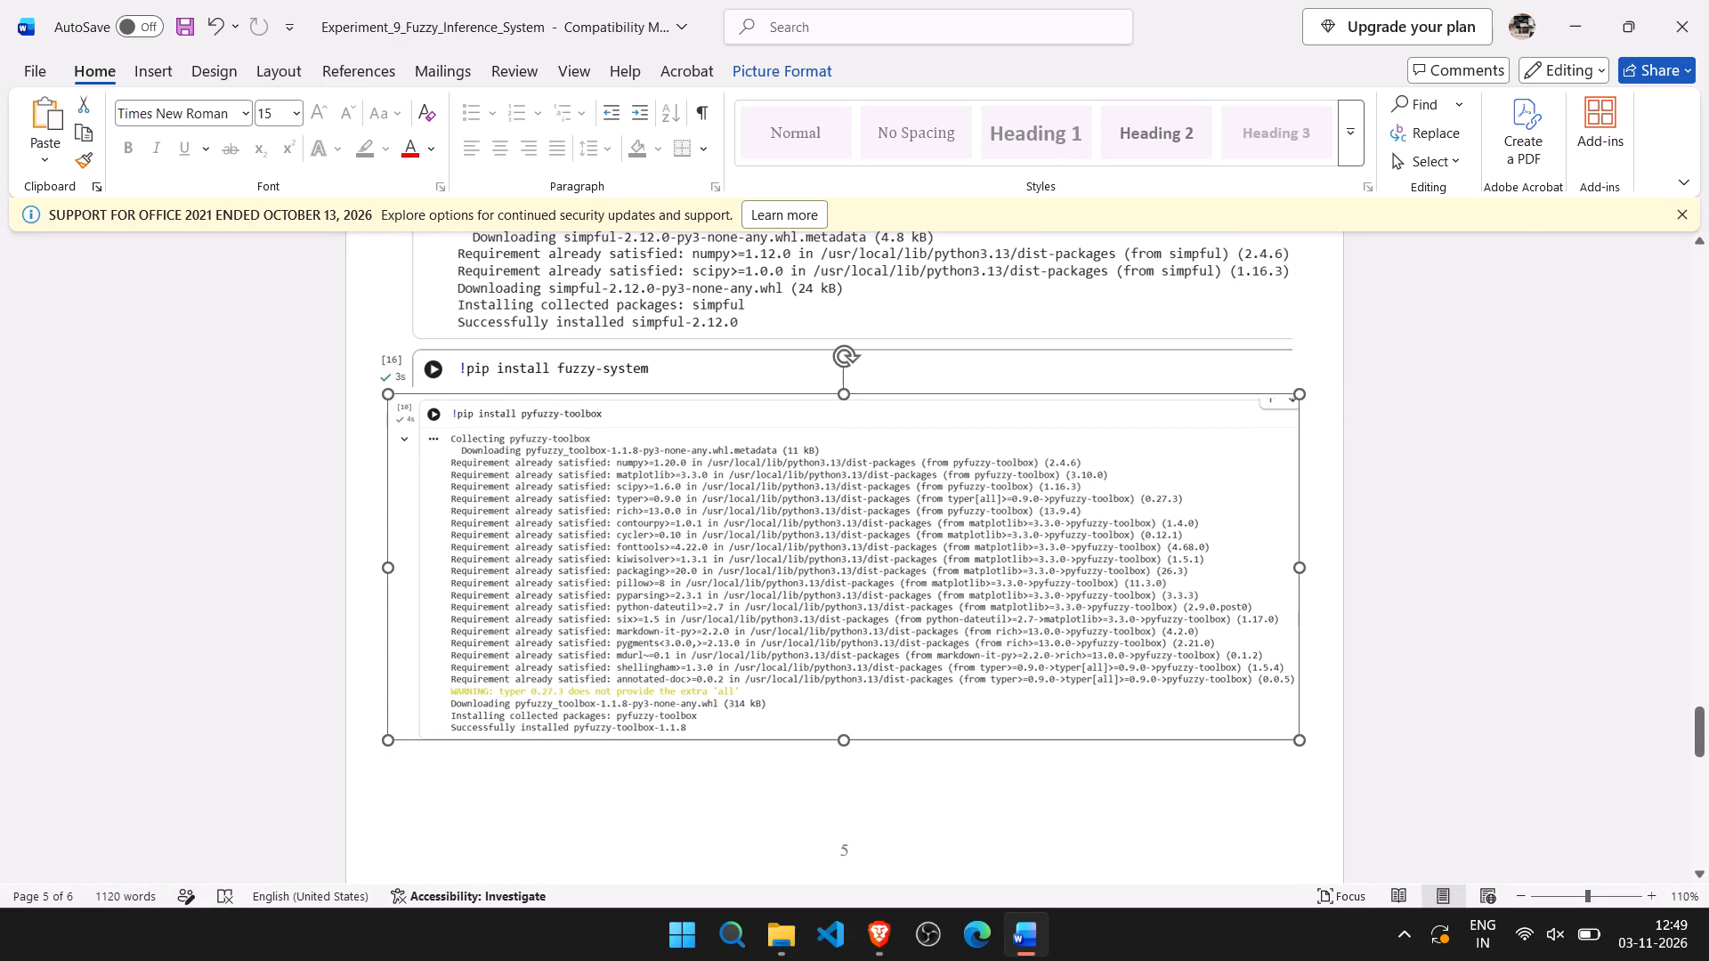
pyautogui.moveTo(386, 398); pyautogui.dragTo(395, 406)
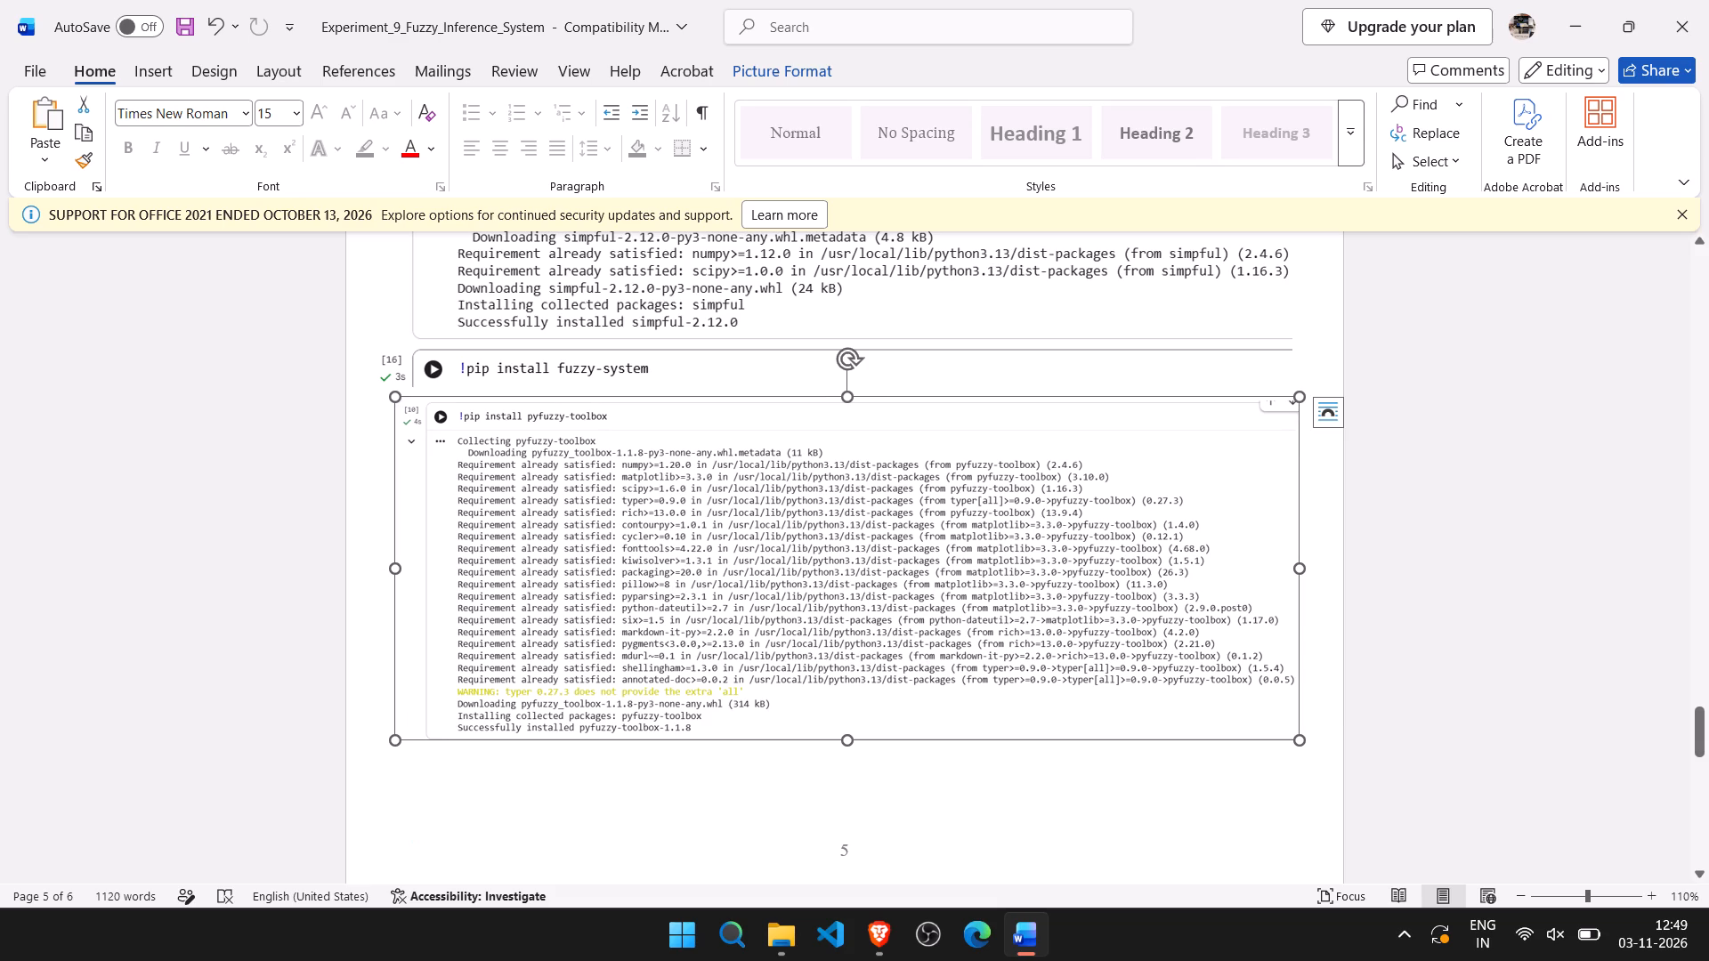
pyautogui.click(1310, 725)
# Copy the entire code of the Colab MamdaniSystem cell and paste it into the Word report below the pyfuzzy-toolbox screenshot.
pyautogui.scroll(-1, 1281, 699)
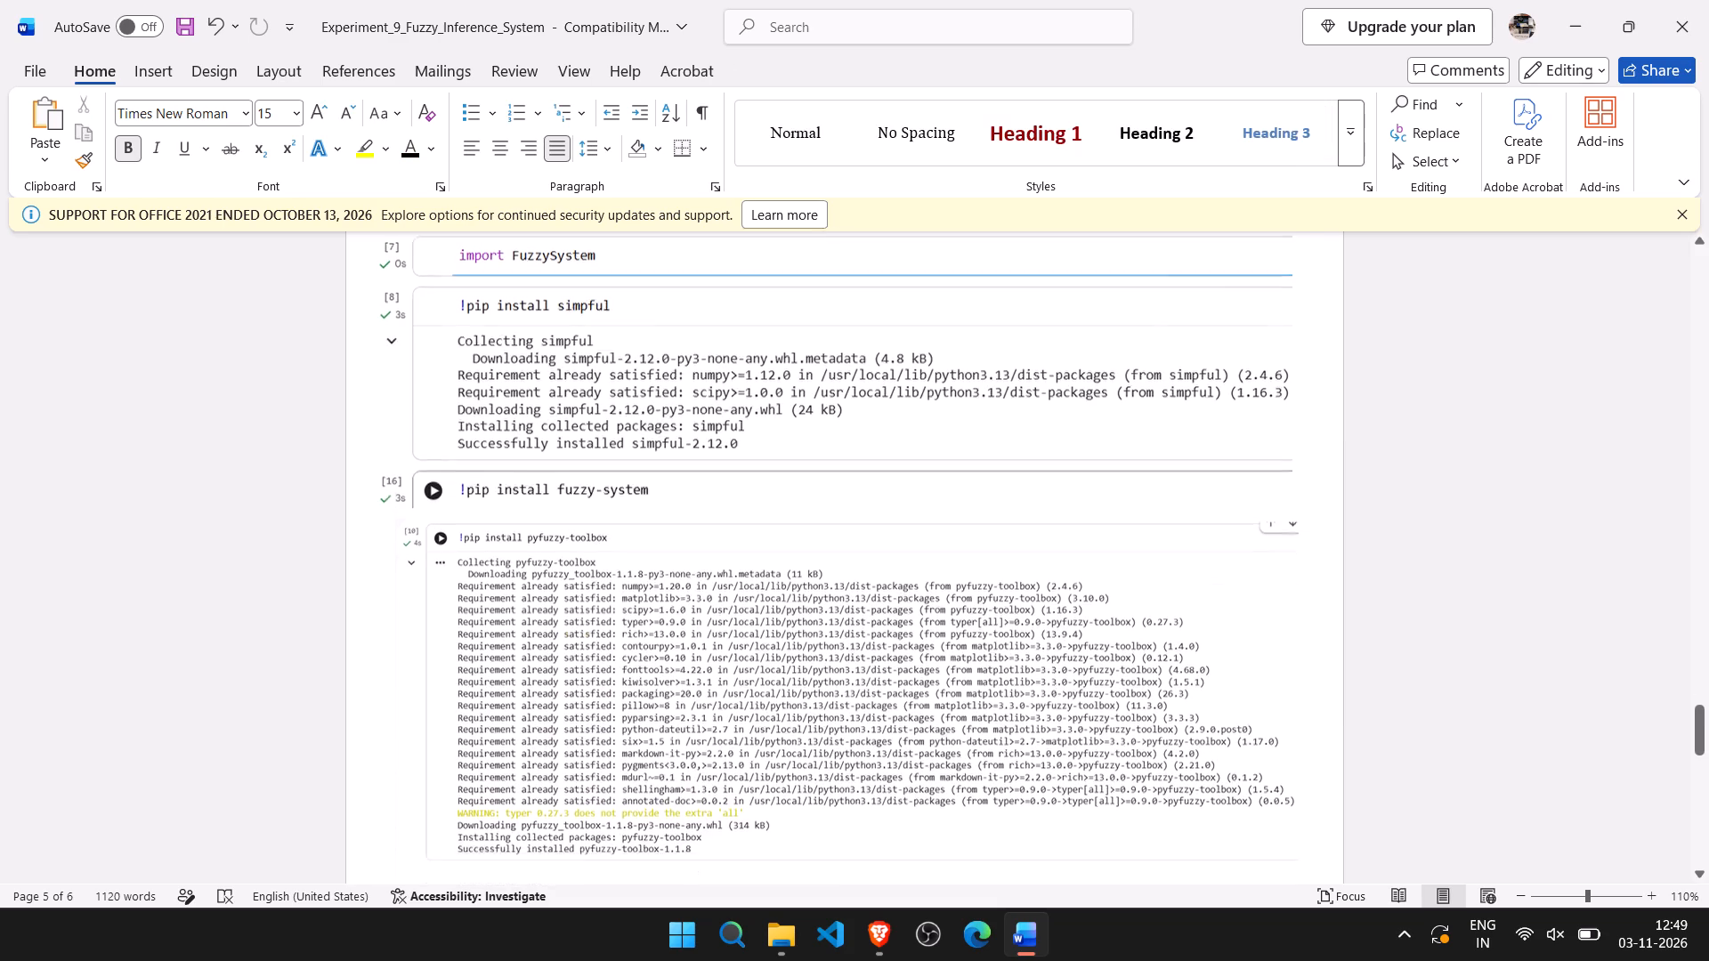
pyautogui.scroll(-1, 1281, 699)
pyautogui.click(463, 295)
pyautogui.scroll(1, 463, 295)
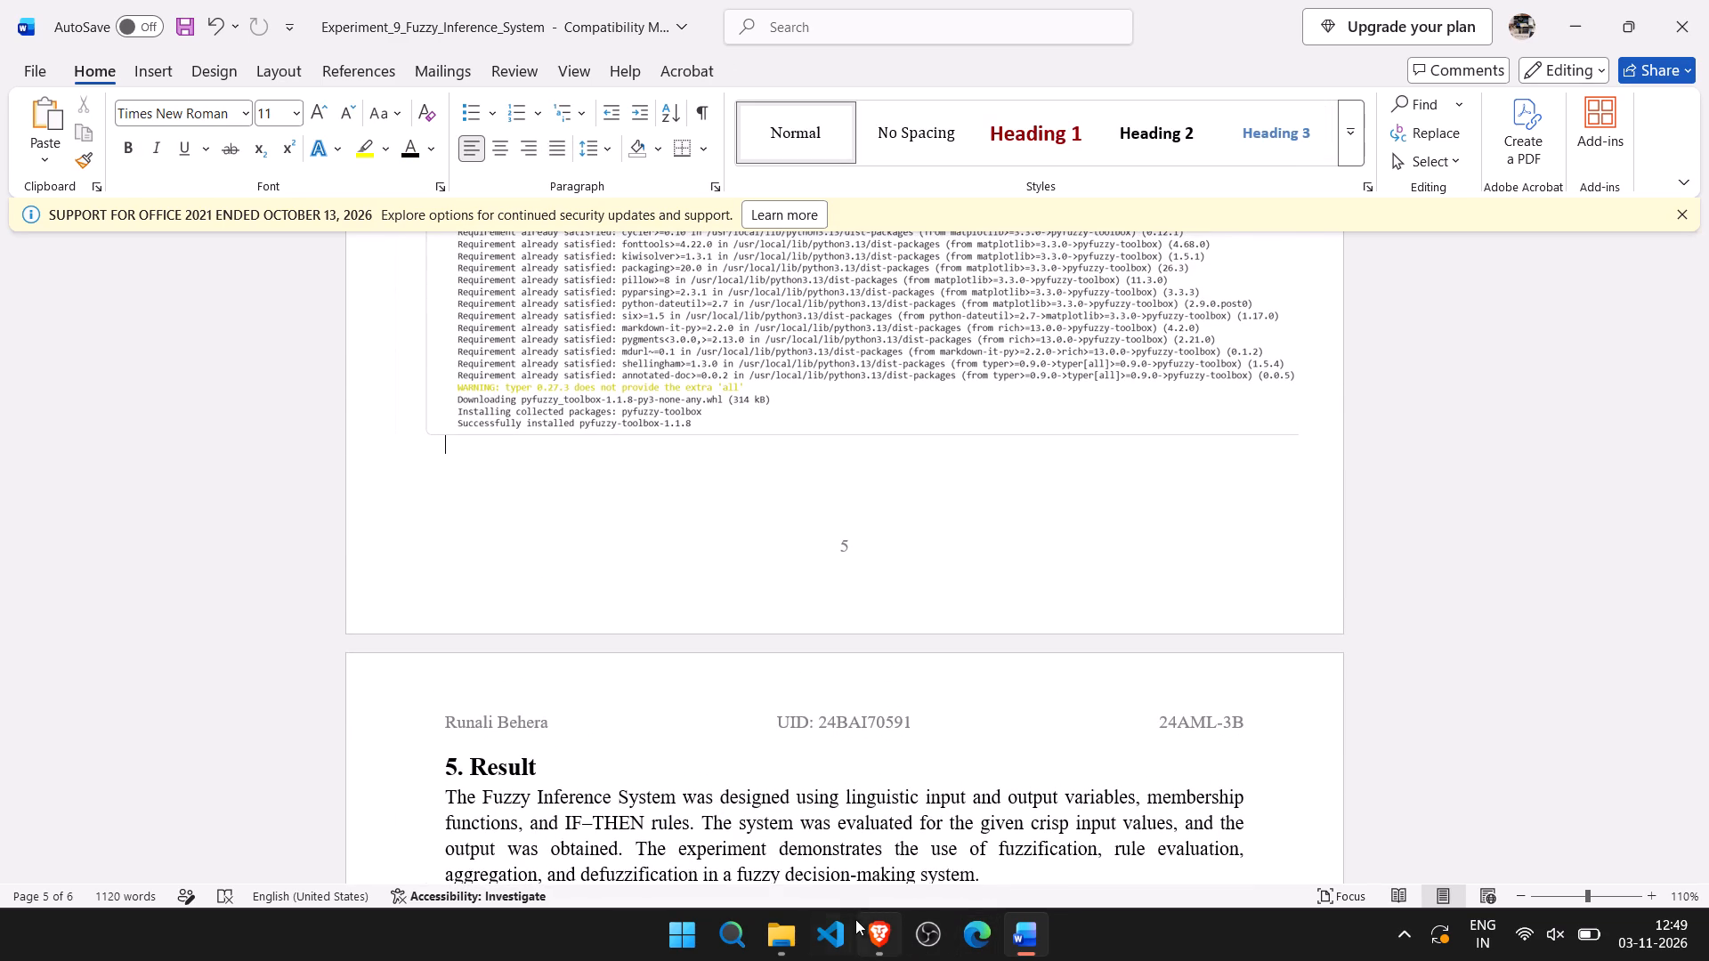
pyautogui.click(860, 796)
pyautogui.scroll(-1, 746, 610)
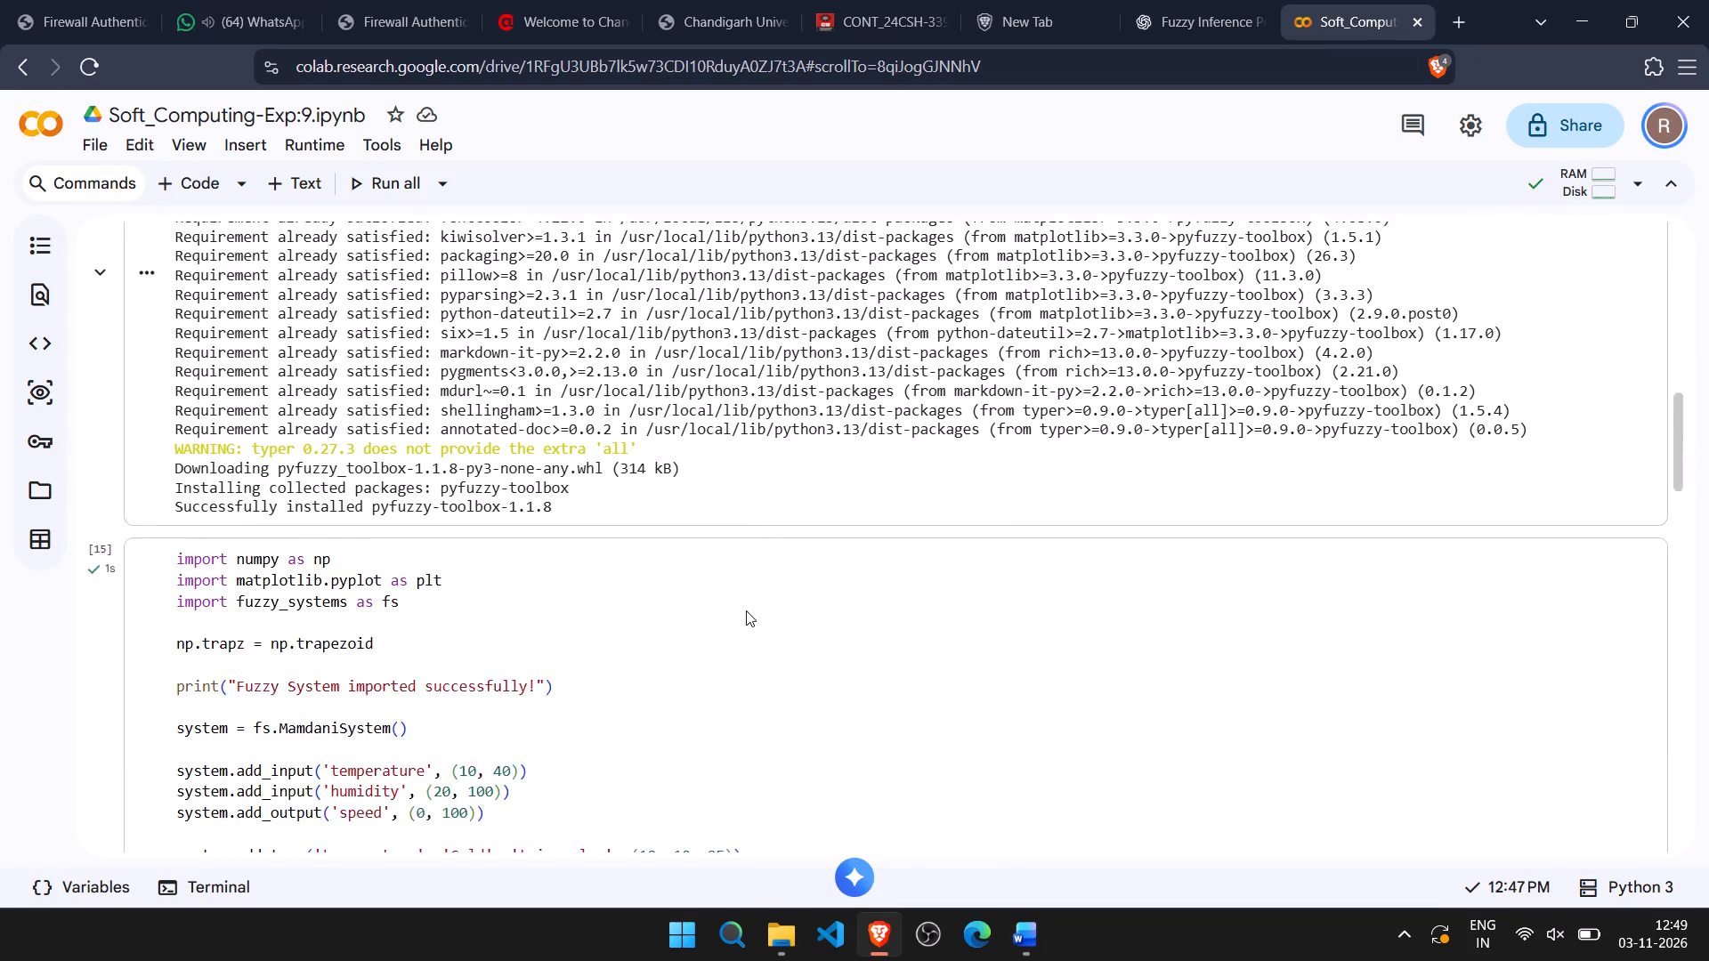
pyautogui.scroll(-2, 746, 610)
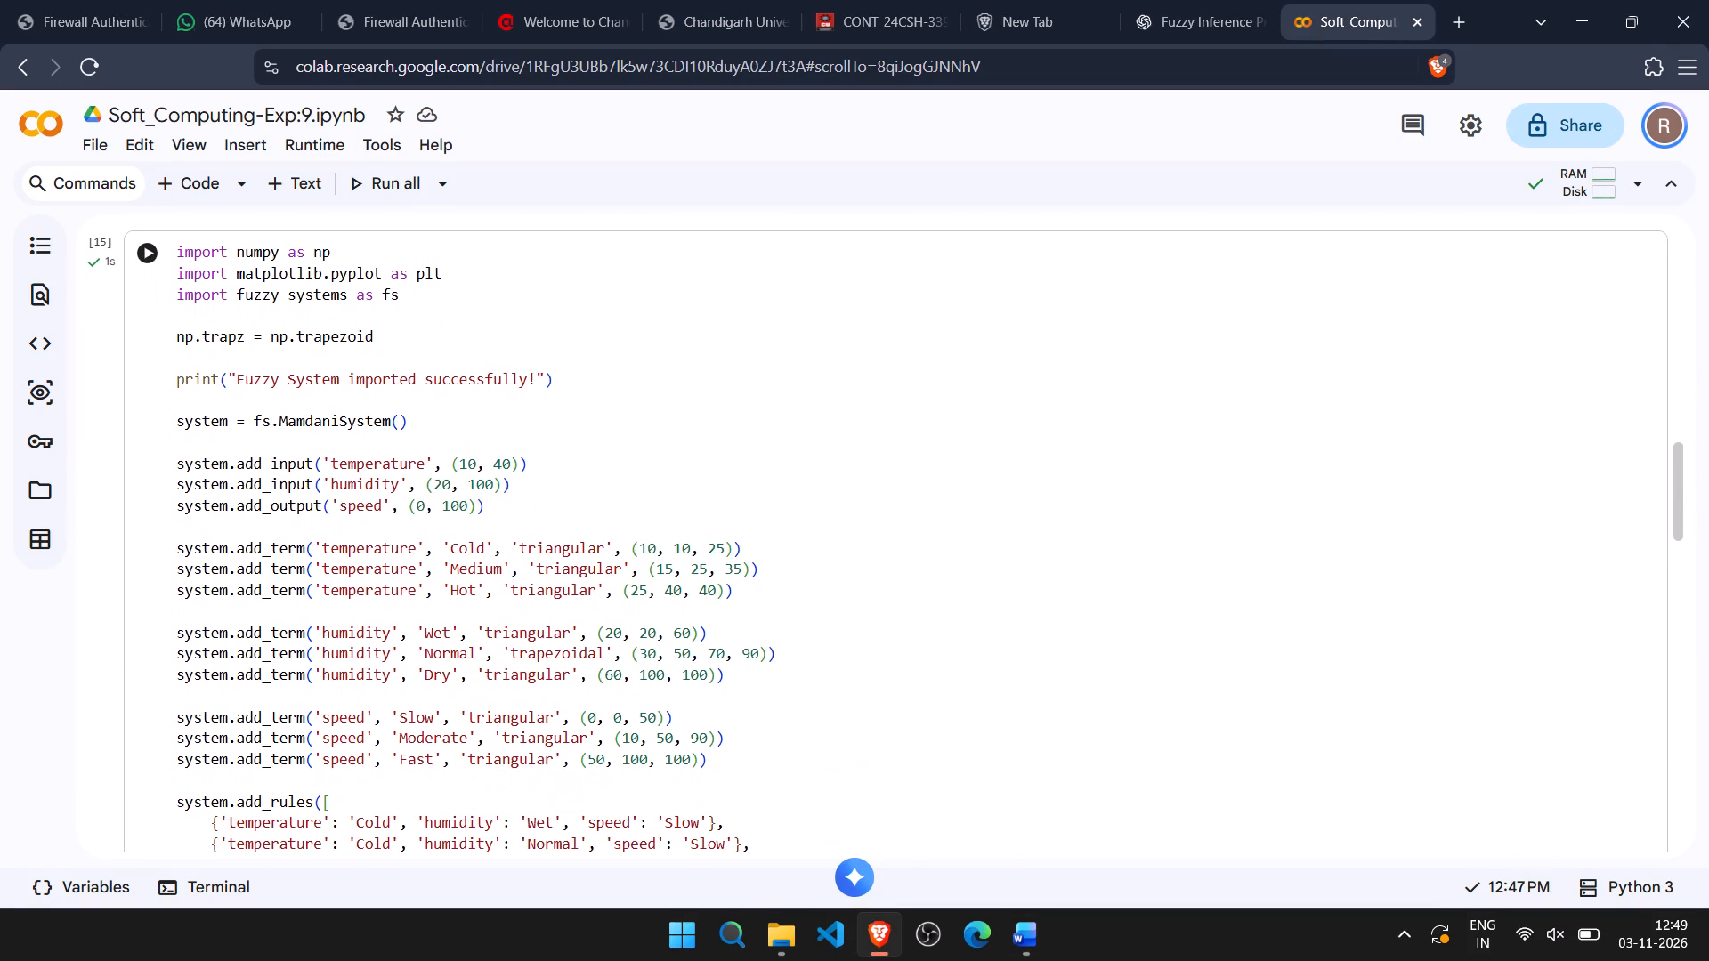
pyautogui.scroll(-1, 746, 610)
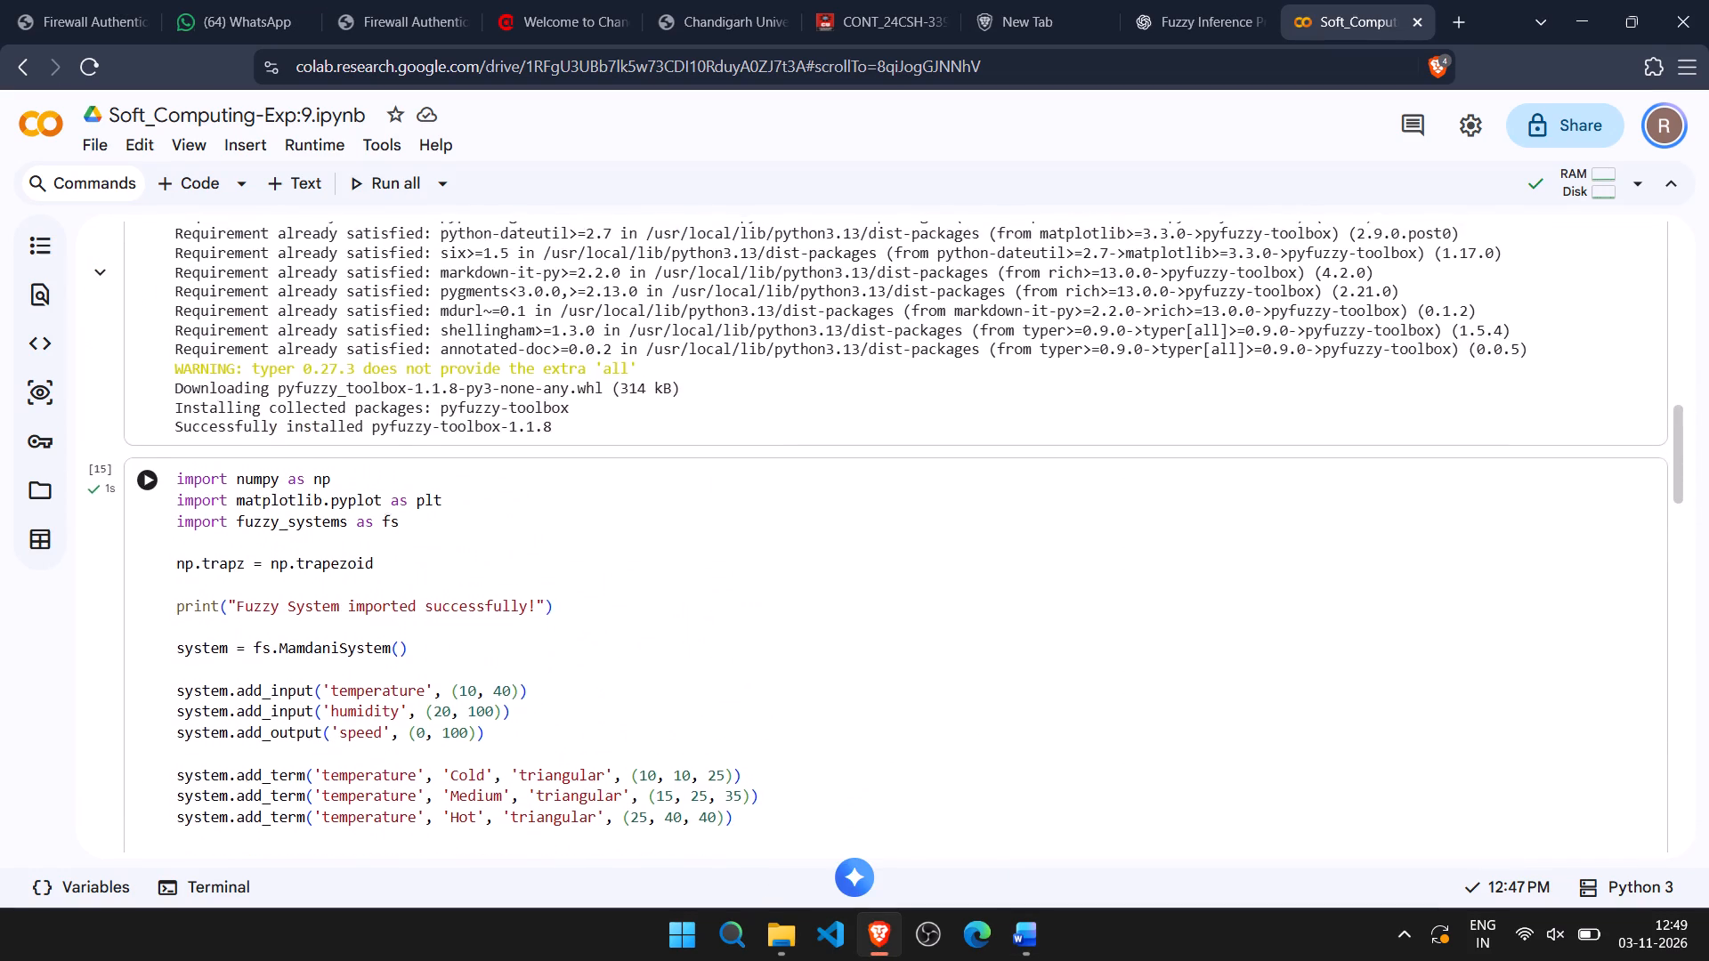
pyautogui.scroll(-1, 746, 610)
pyautogui.click(185, 298)
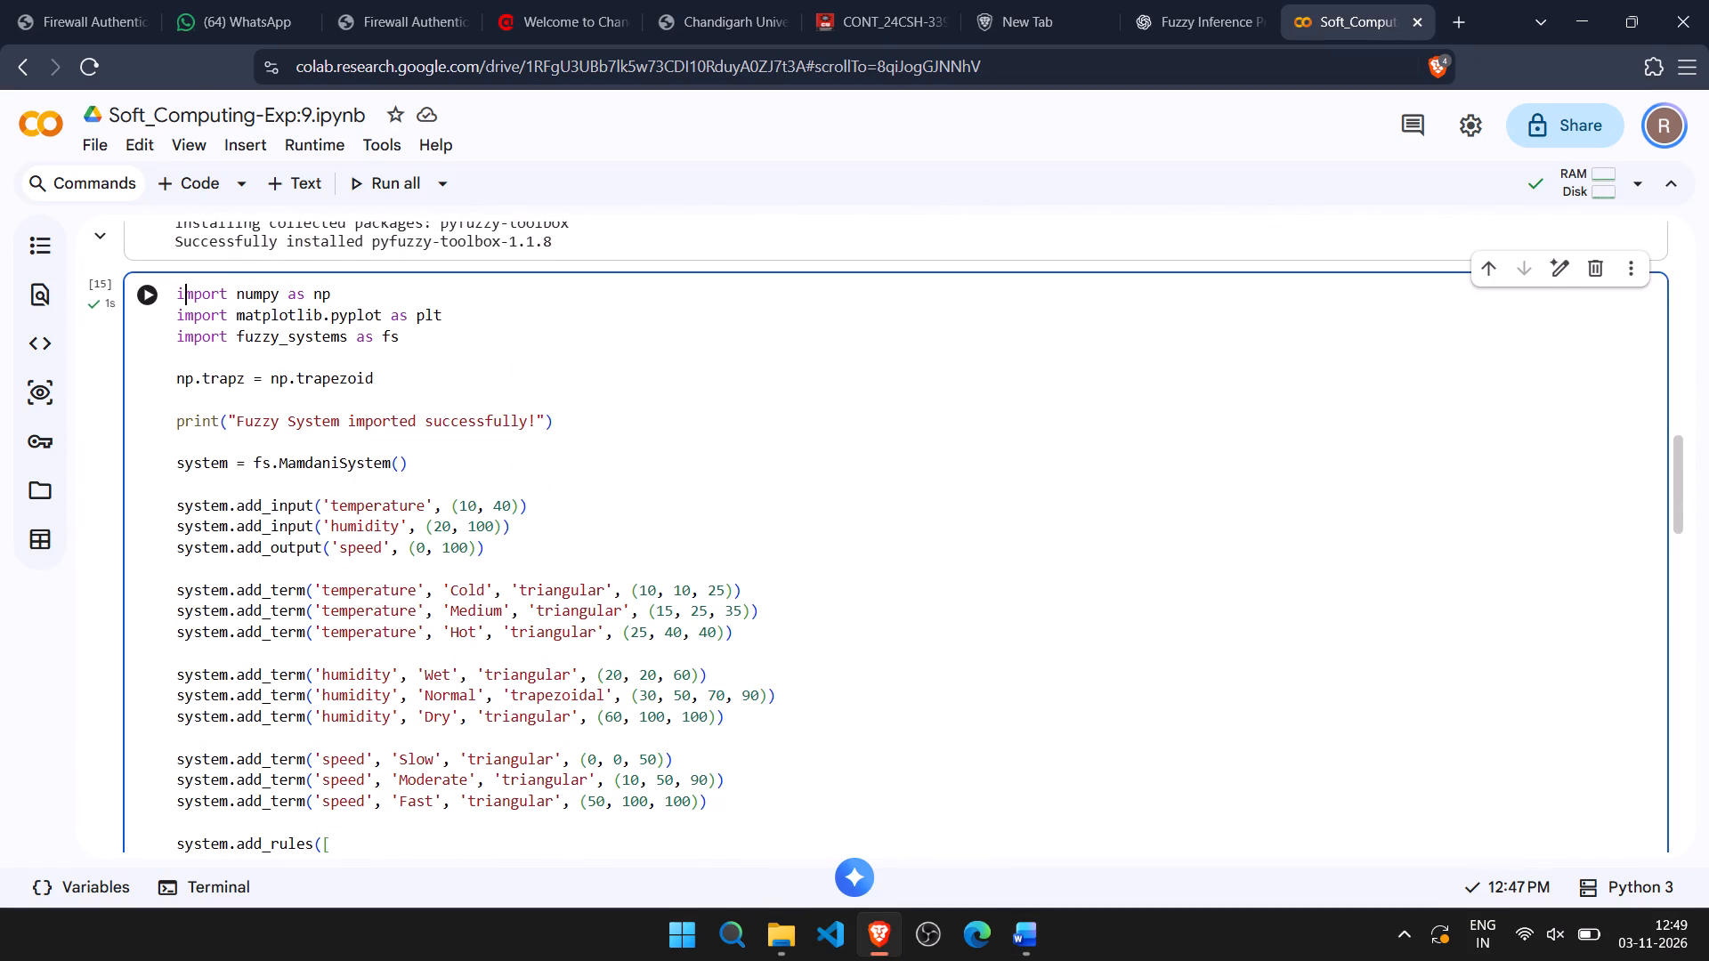
pyautogui.click(178, 293)
pyautogui.hotkey('ctrl', 'a')
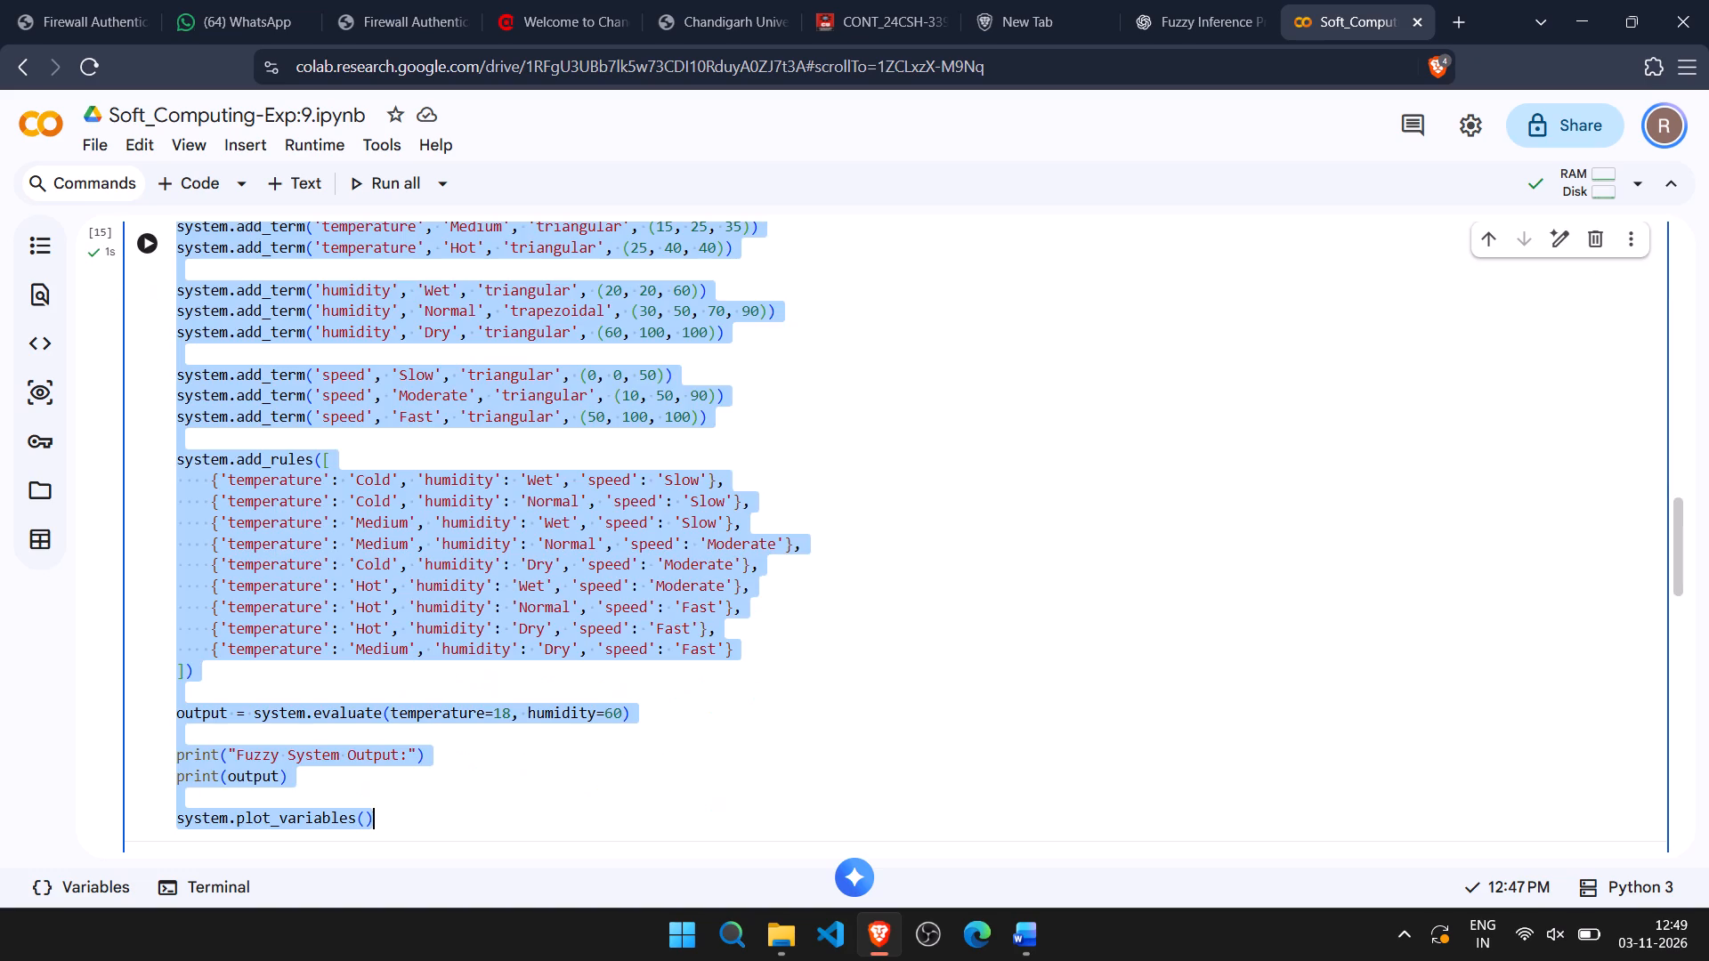
pyautogui.hotkey('ctrl', 'c')
pyautogui.hotkey('ctrl', 'c')
pyautogui.hotkey('ctrl', 'c')
pyautogui.hotkey('ctrl', 'c')
pyautogui.click(999, 844)
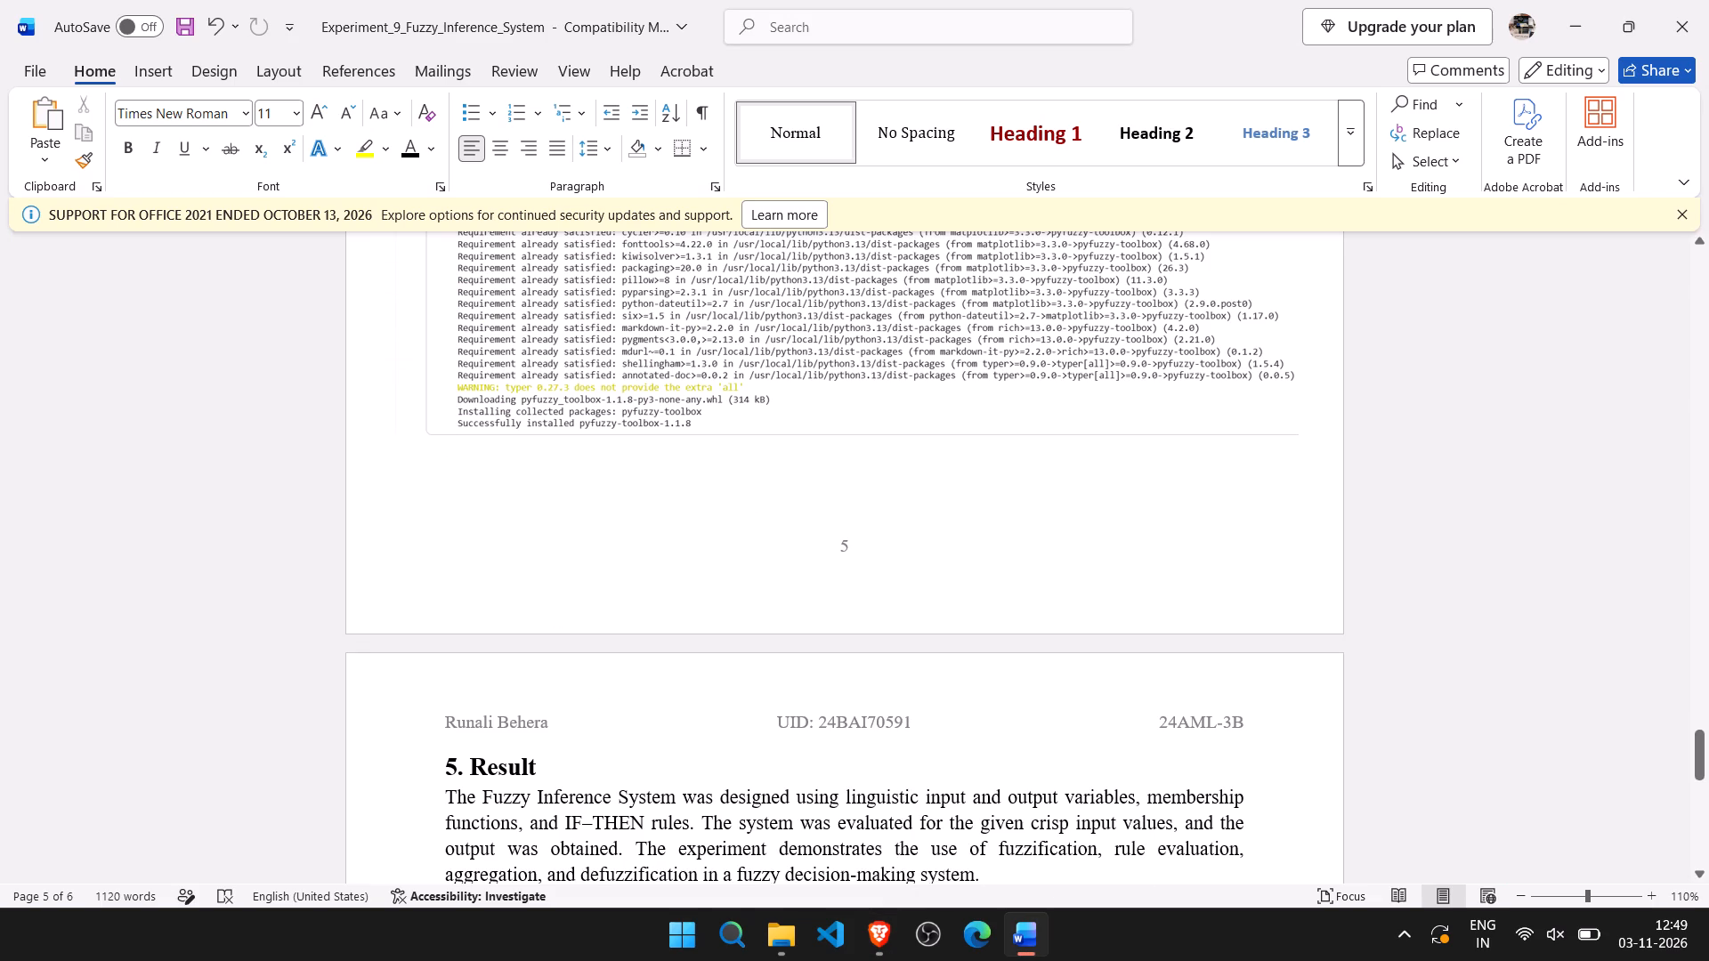
pyautogui.hotkey('ctrl', 'v')
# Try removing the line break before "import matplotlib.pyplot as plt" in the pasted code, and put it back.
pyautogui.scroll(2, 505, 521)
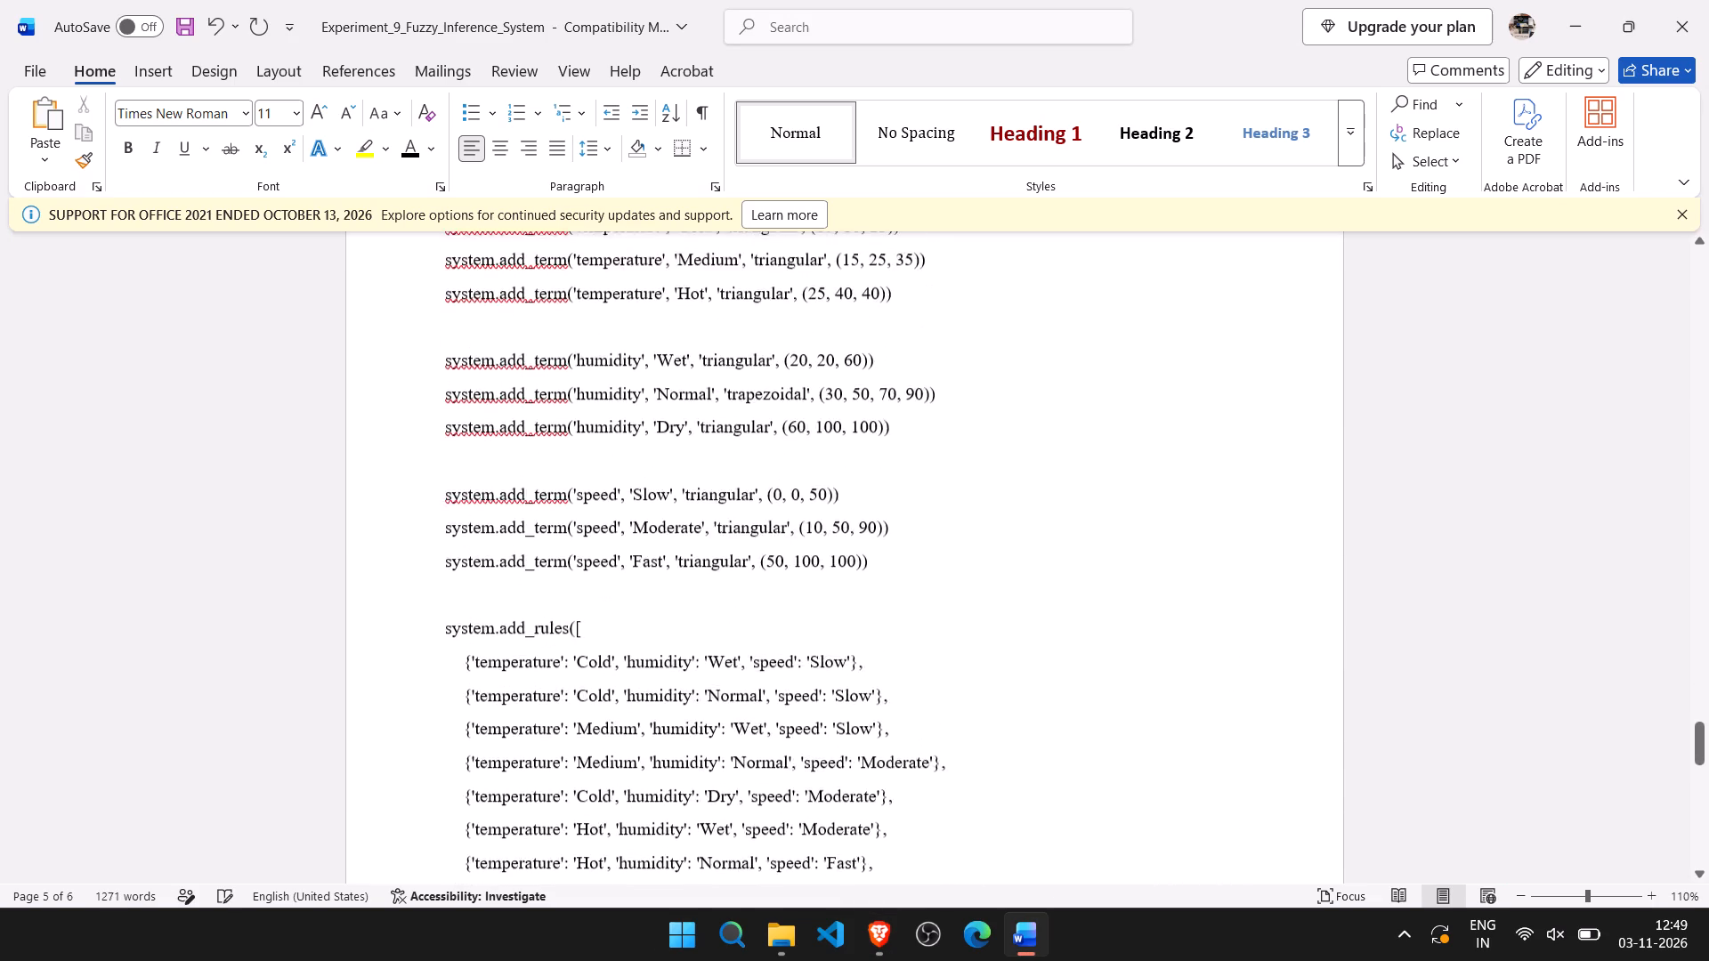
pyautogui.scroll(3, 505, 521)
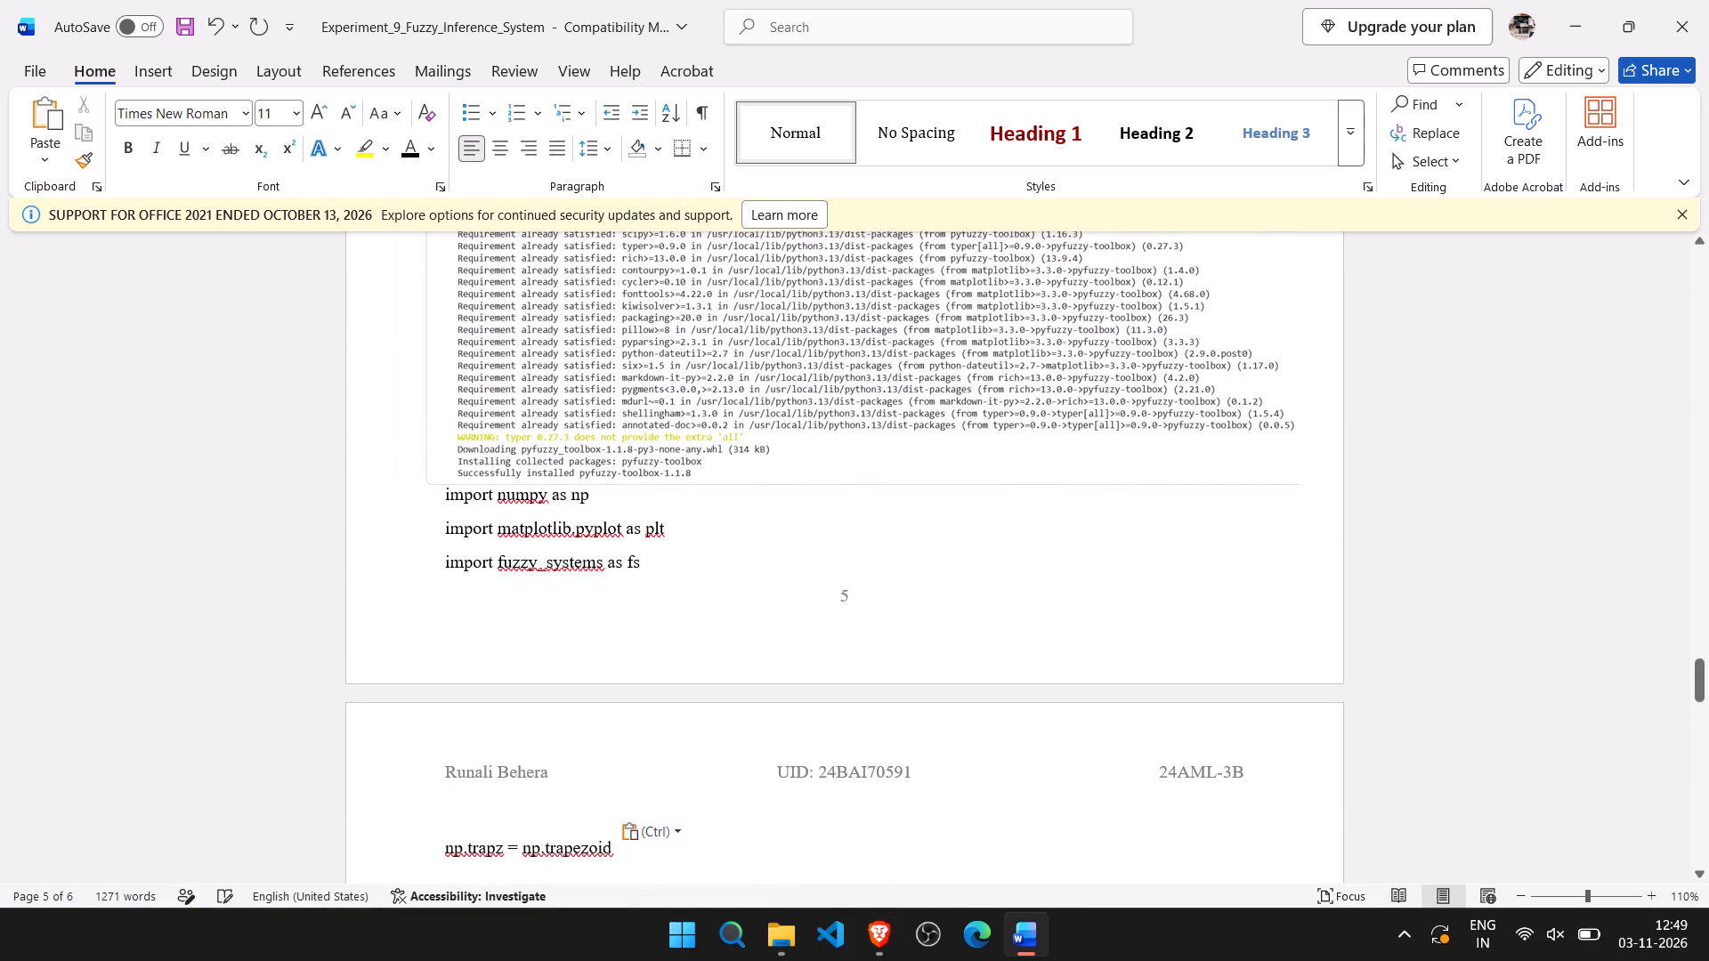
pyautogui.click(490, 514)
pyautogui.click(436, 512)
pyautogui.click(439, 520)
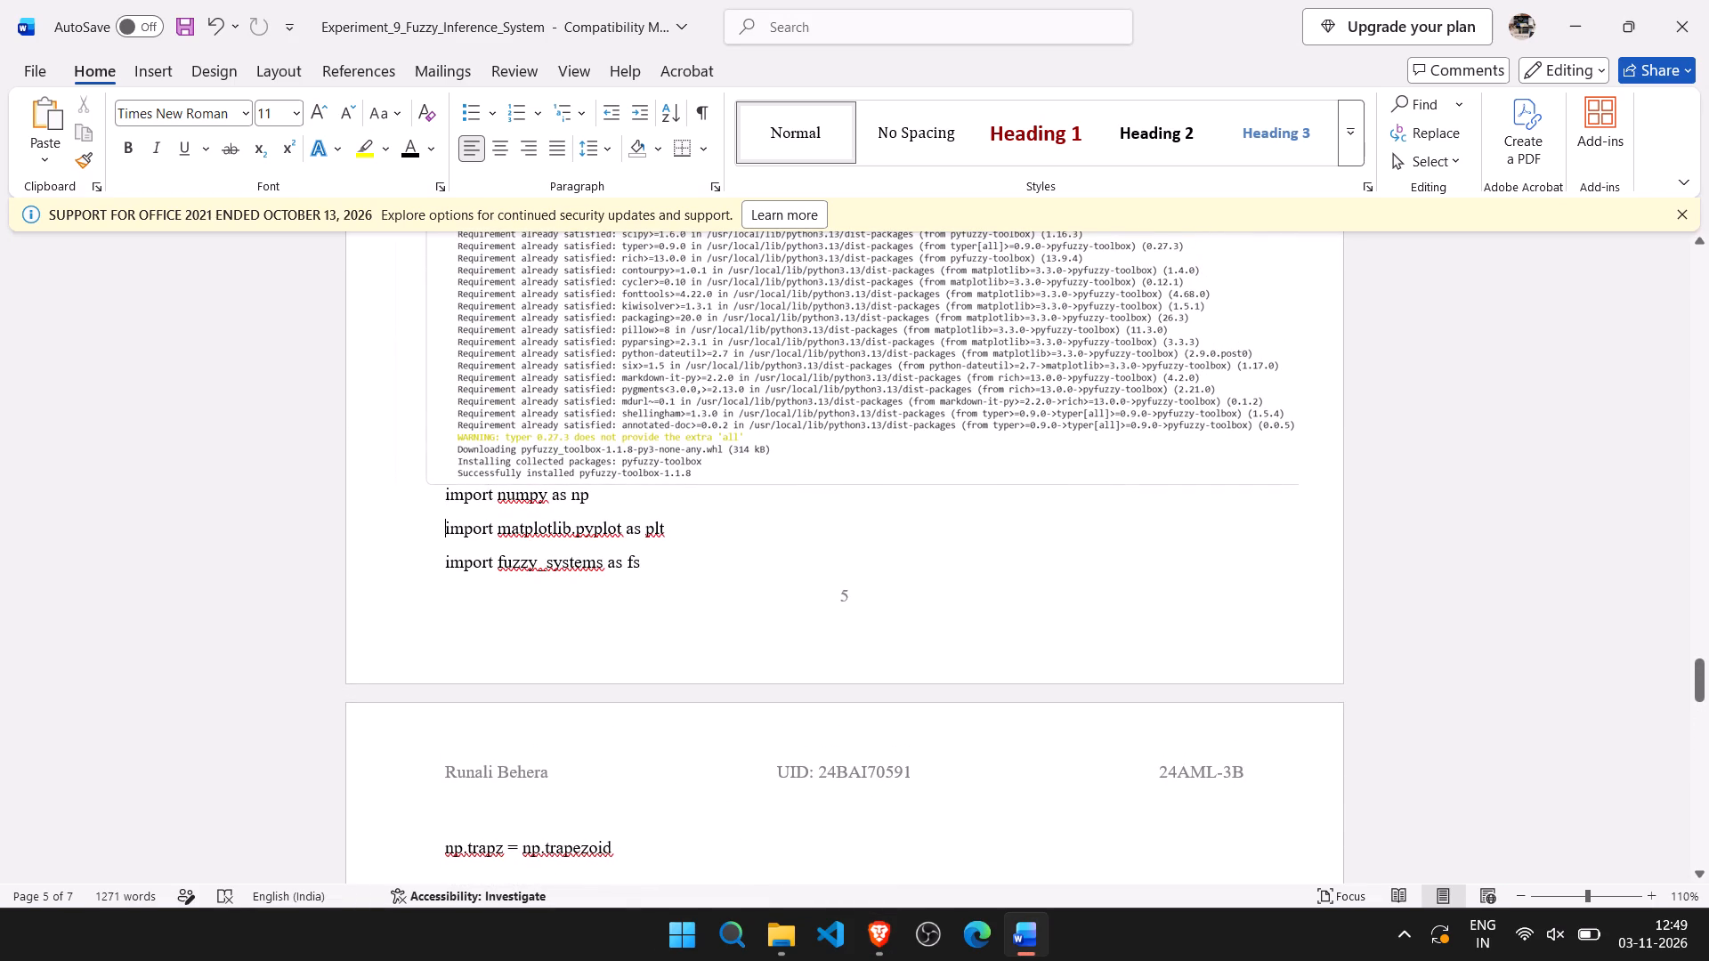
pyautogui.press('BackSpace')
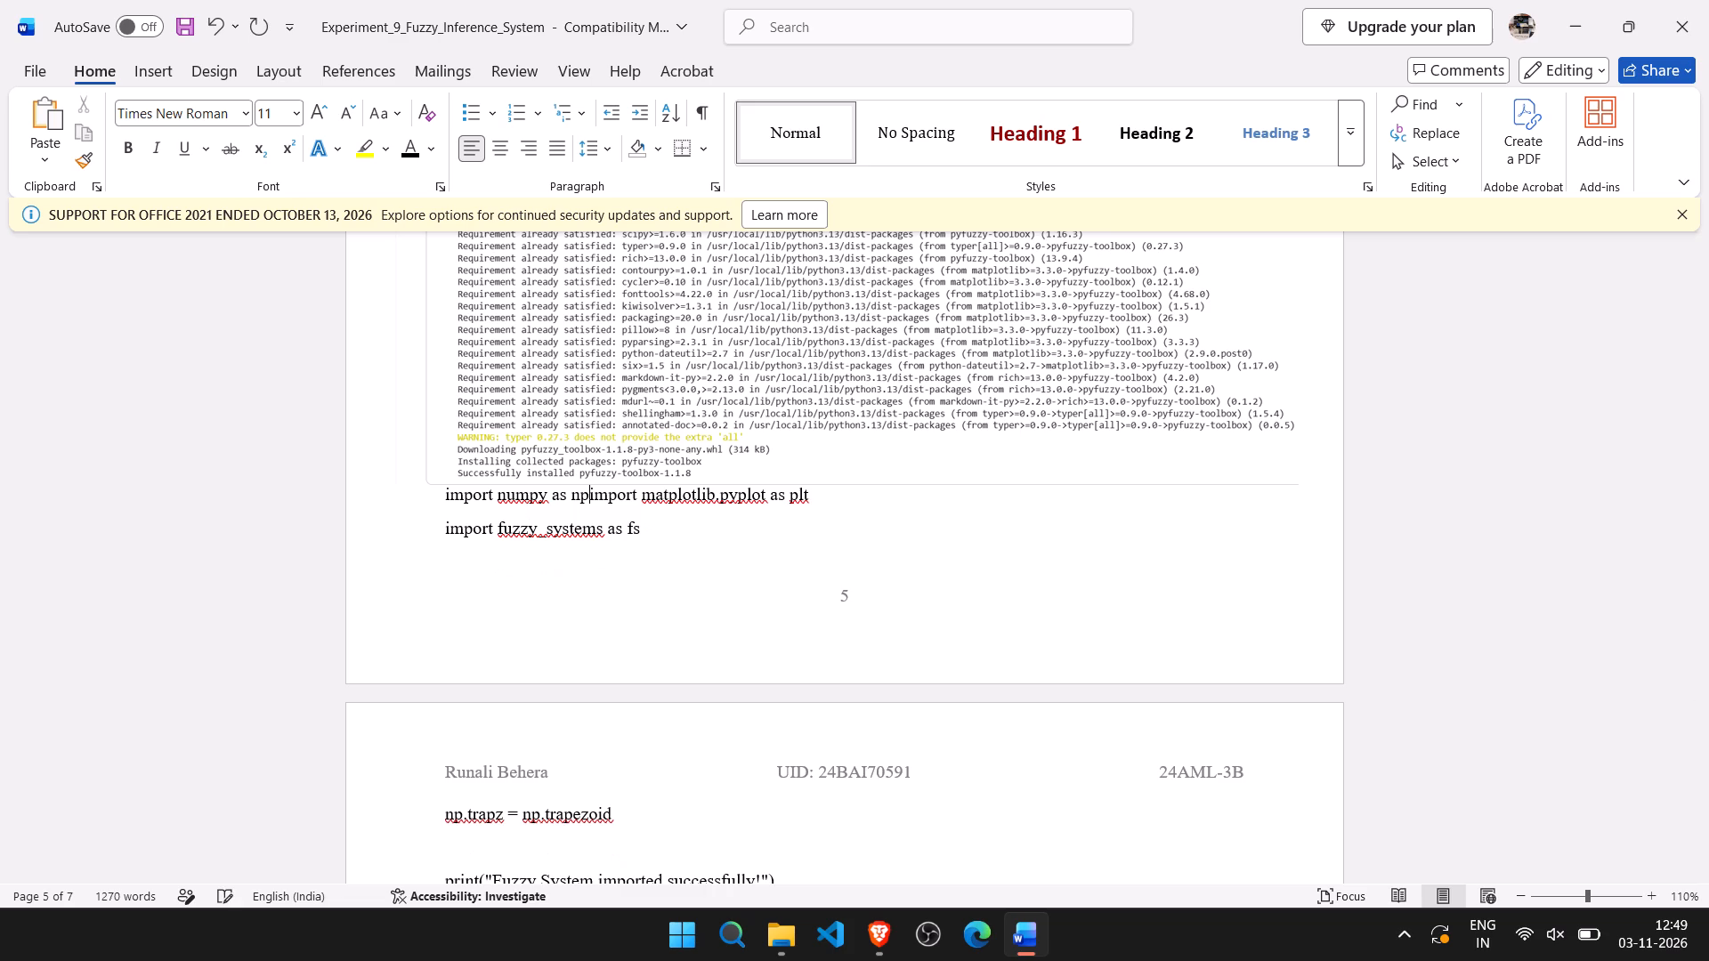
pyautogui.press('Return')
# Remove the space after paragraphs throughout the pasted MamdaniSystem code, from "import numpy as np" to "system.plot_variables()".
pyautogui.scroll(-1, 439, 522)
pyautogui.scroll(1, 439, 522)
pyautogui.moveTo(445, 562); pyautogui.dragTo(597, 900)
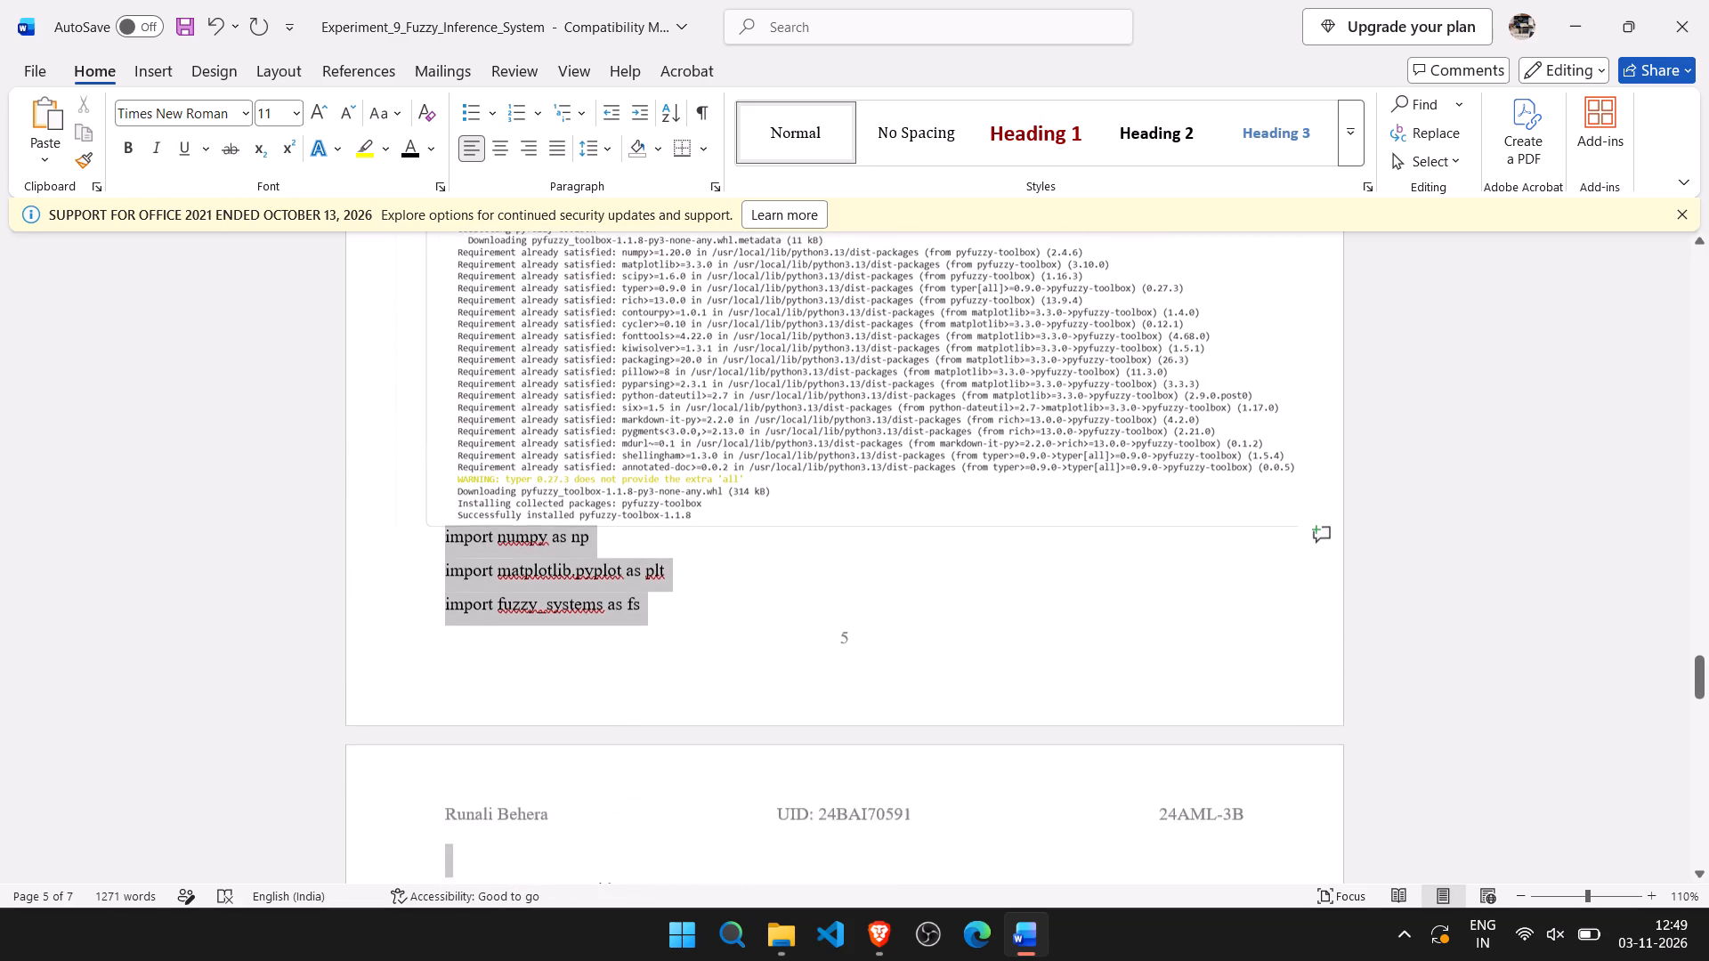
pyautogui.moveTo(597, 900); pyautogui.dragTo(611, 887)
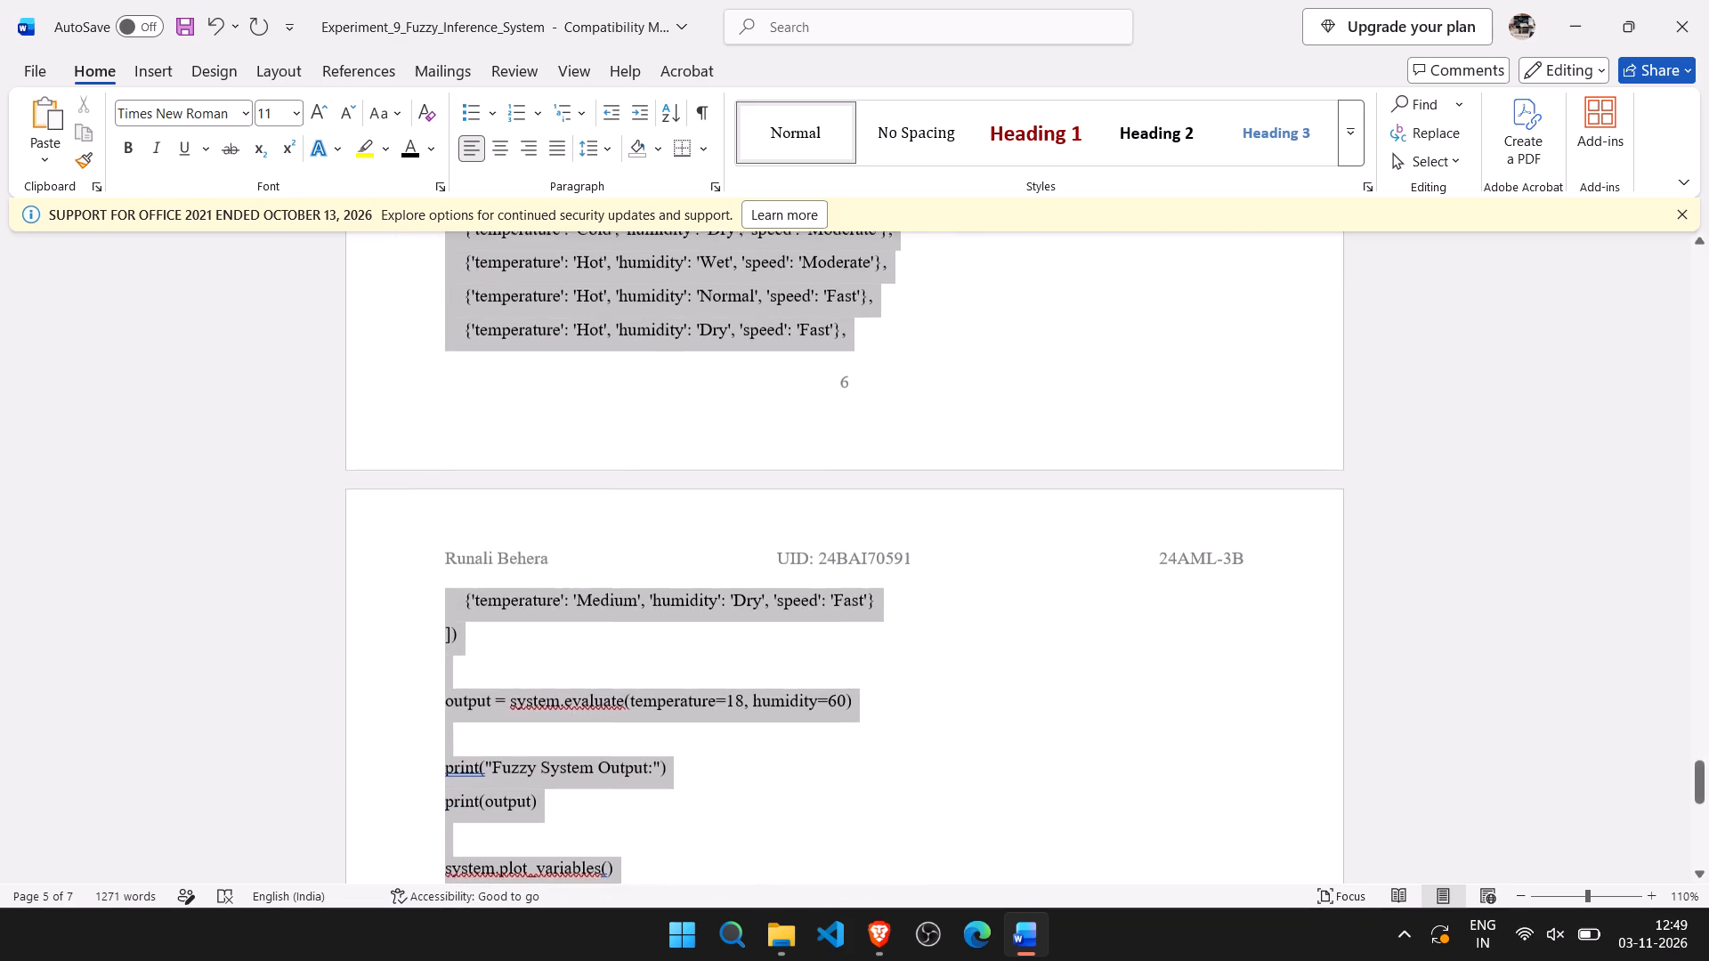
pyautogui.moveTo(611, 887); pyautogui.dragTo(625, 687)
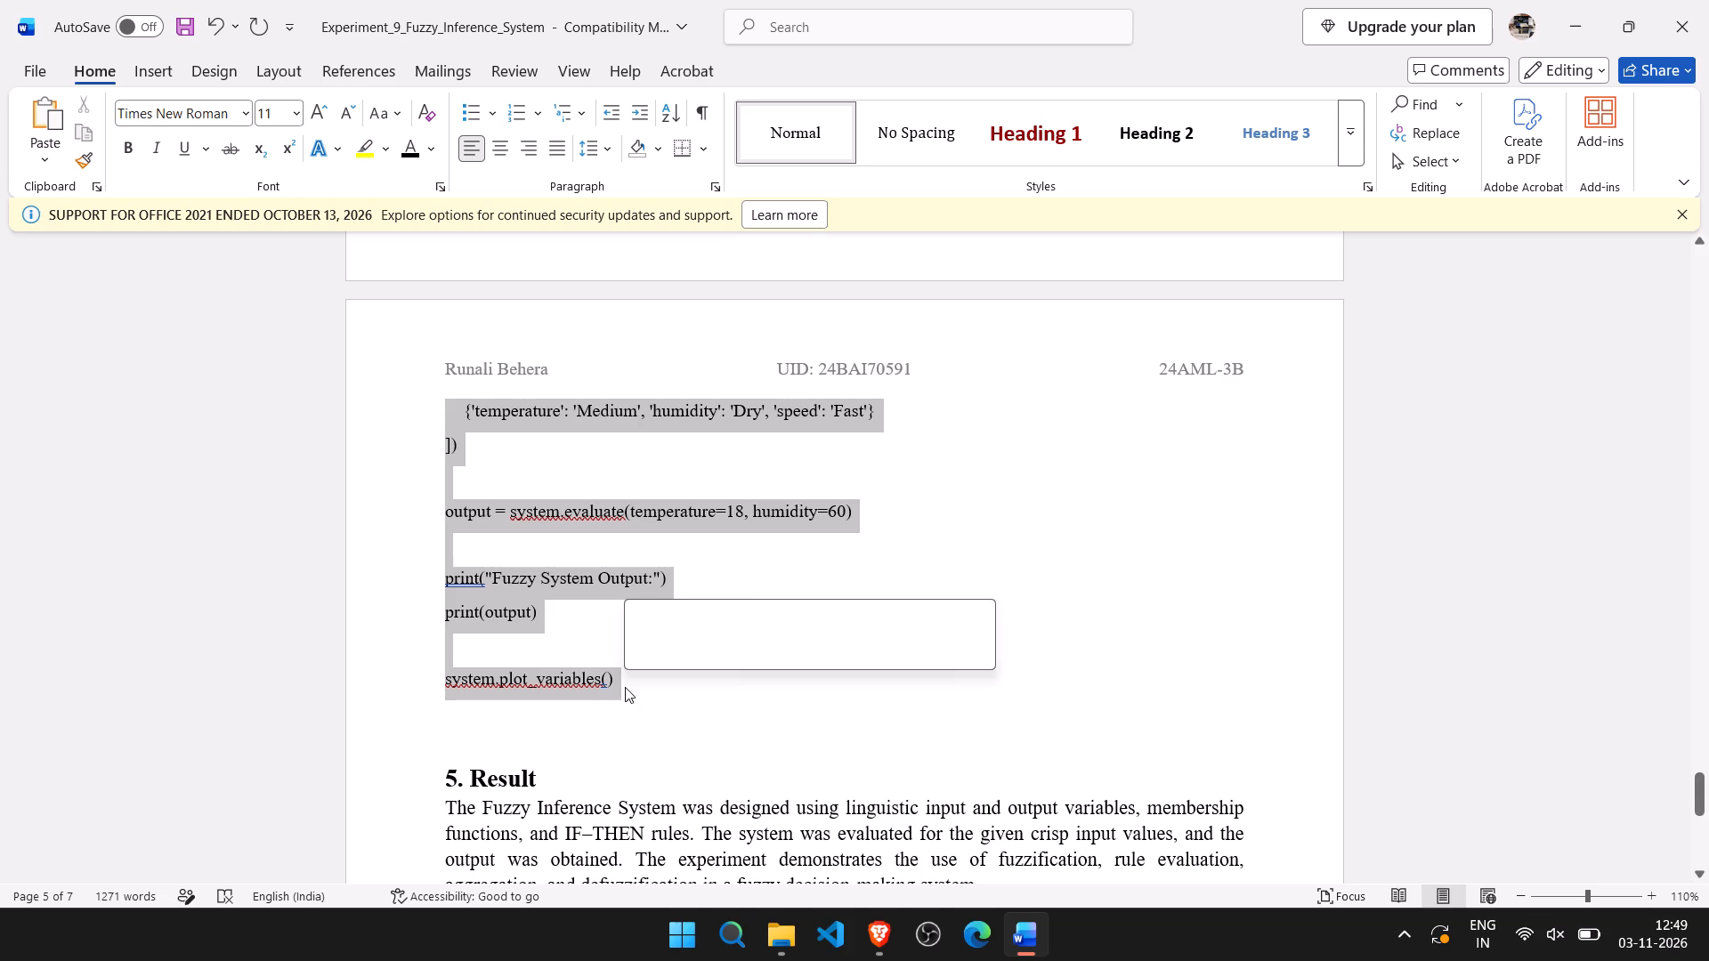
pyautogui.click(656, 151)
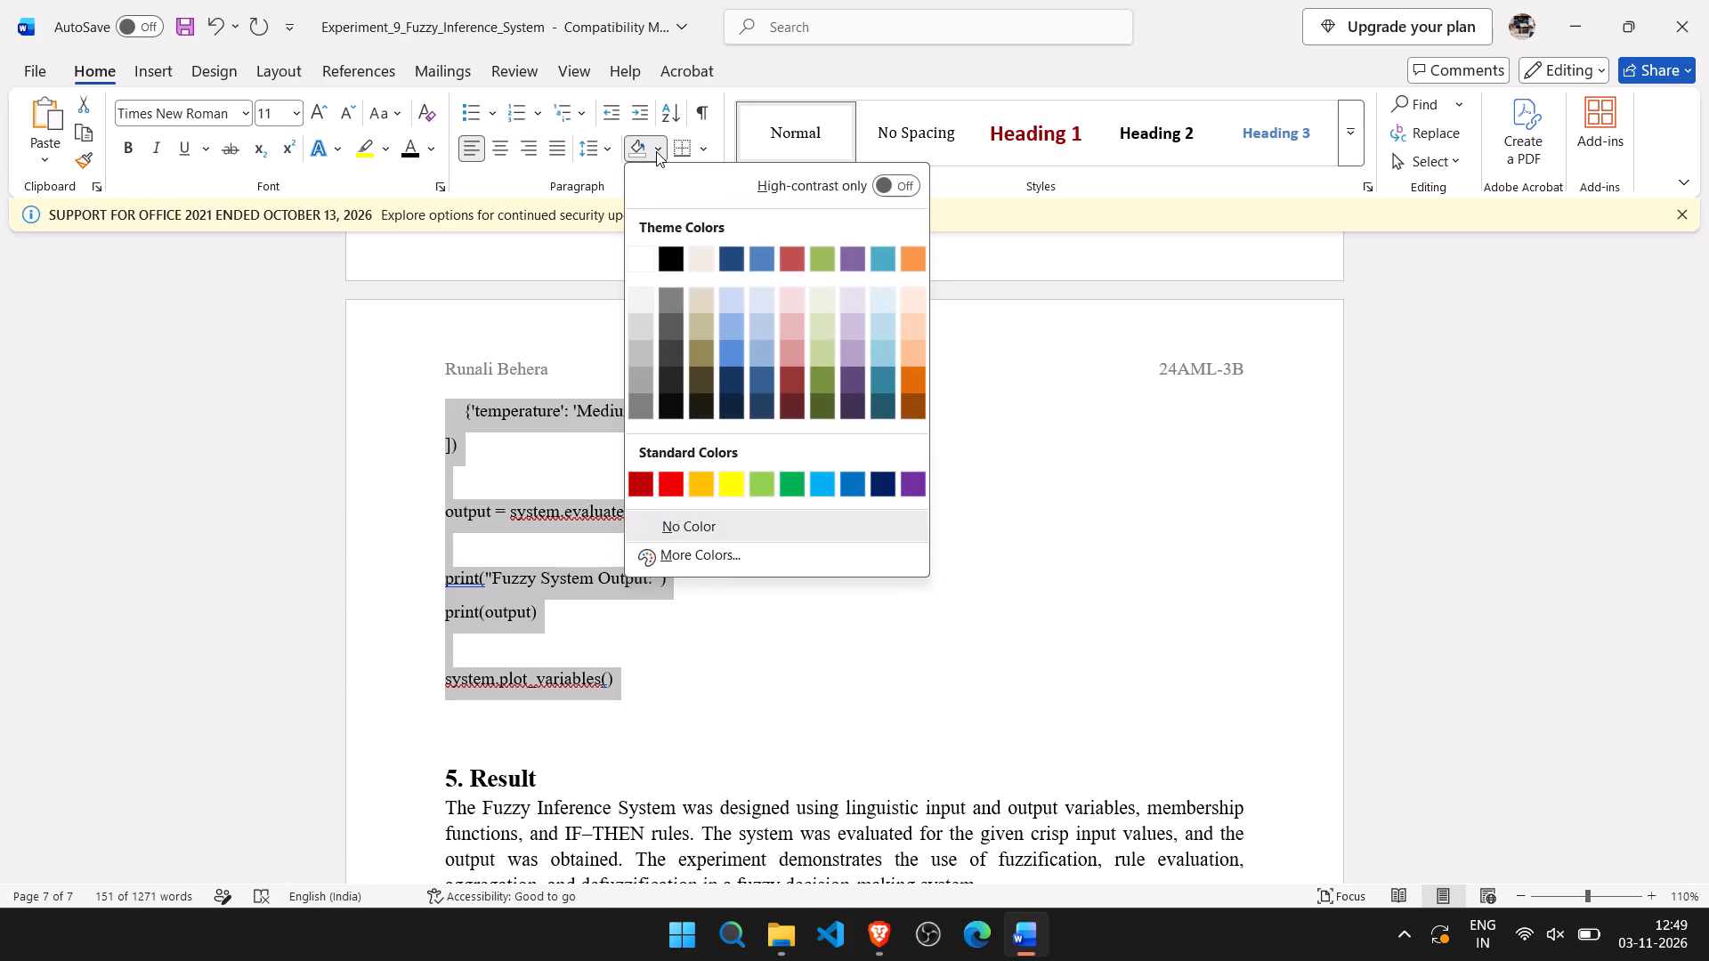
pyautogui.click(610, 147)
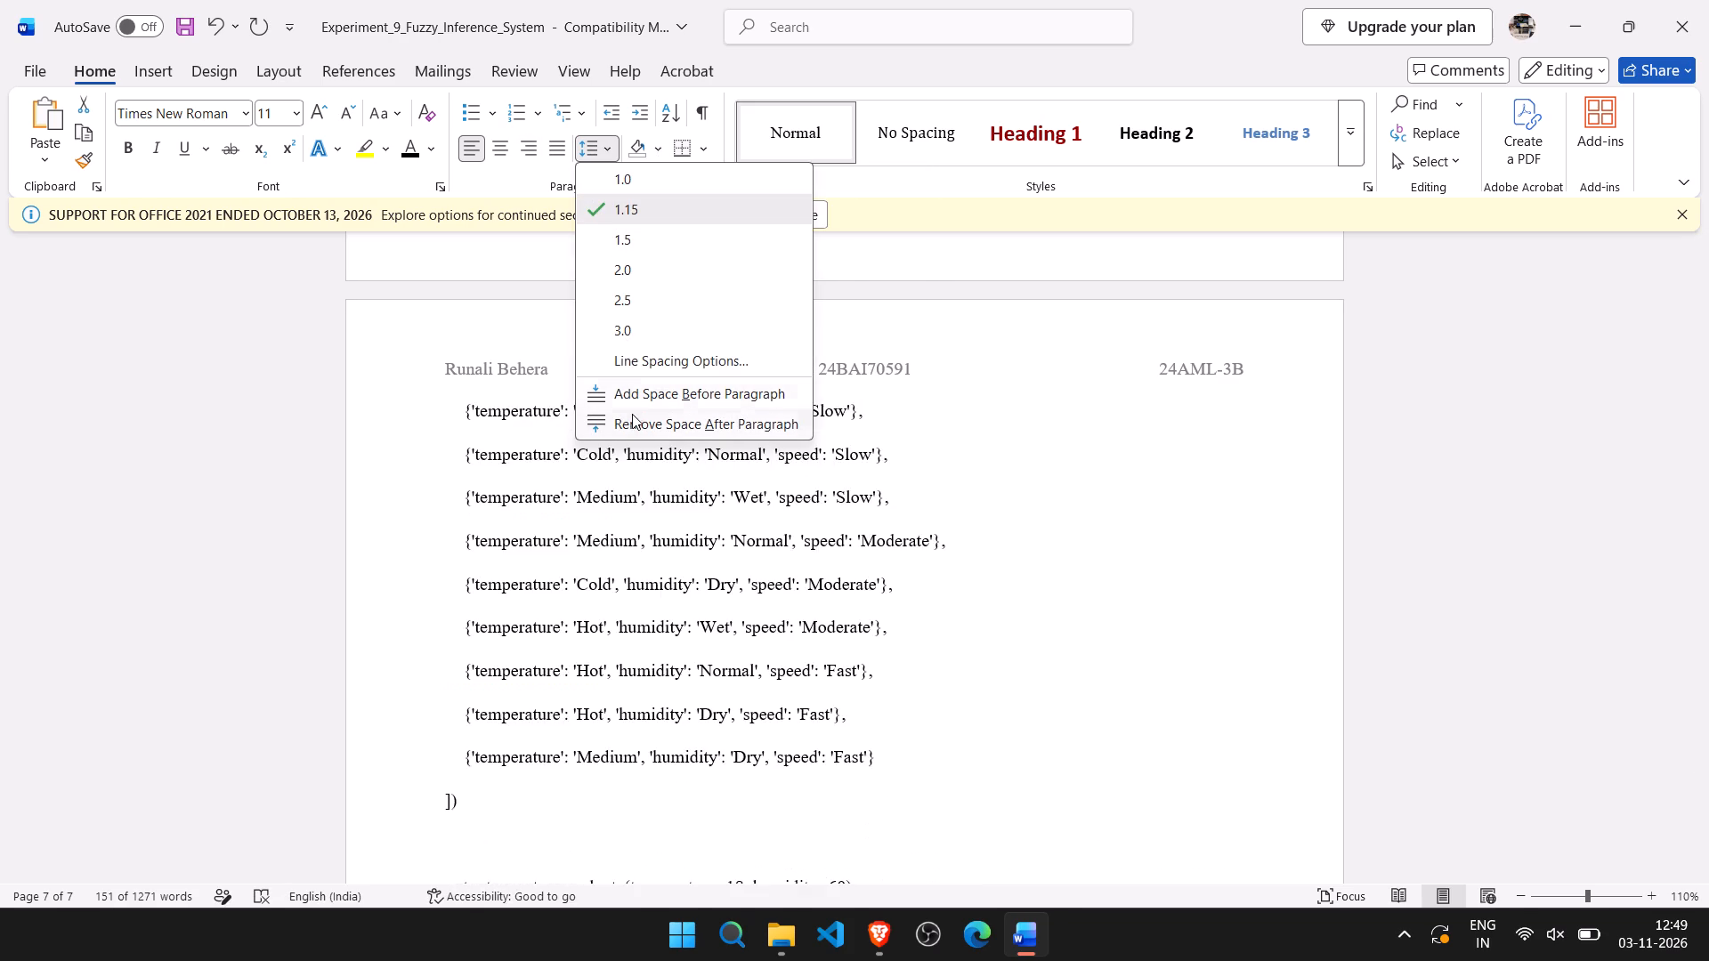
pyautogui.click(632, 415)
pyautogui.scroll(2, 632, 415)
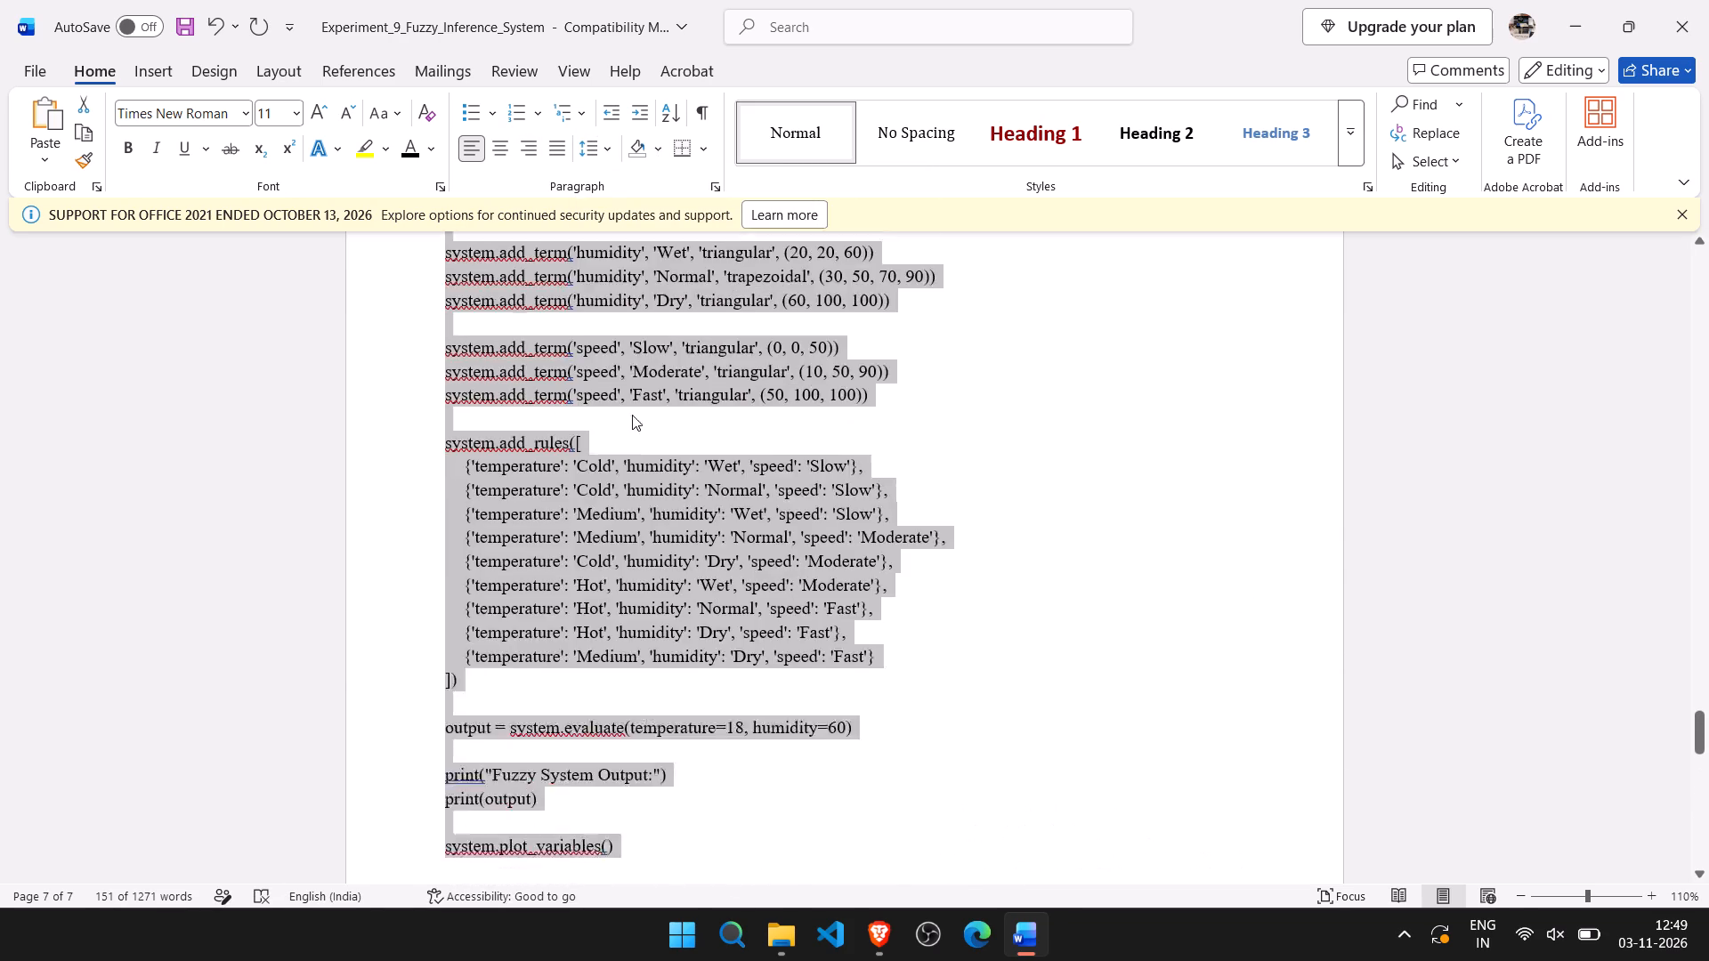
pyautogui.scroll(3, 632, 415)
pyautogui.scroll(-1, 632, 415)
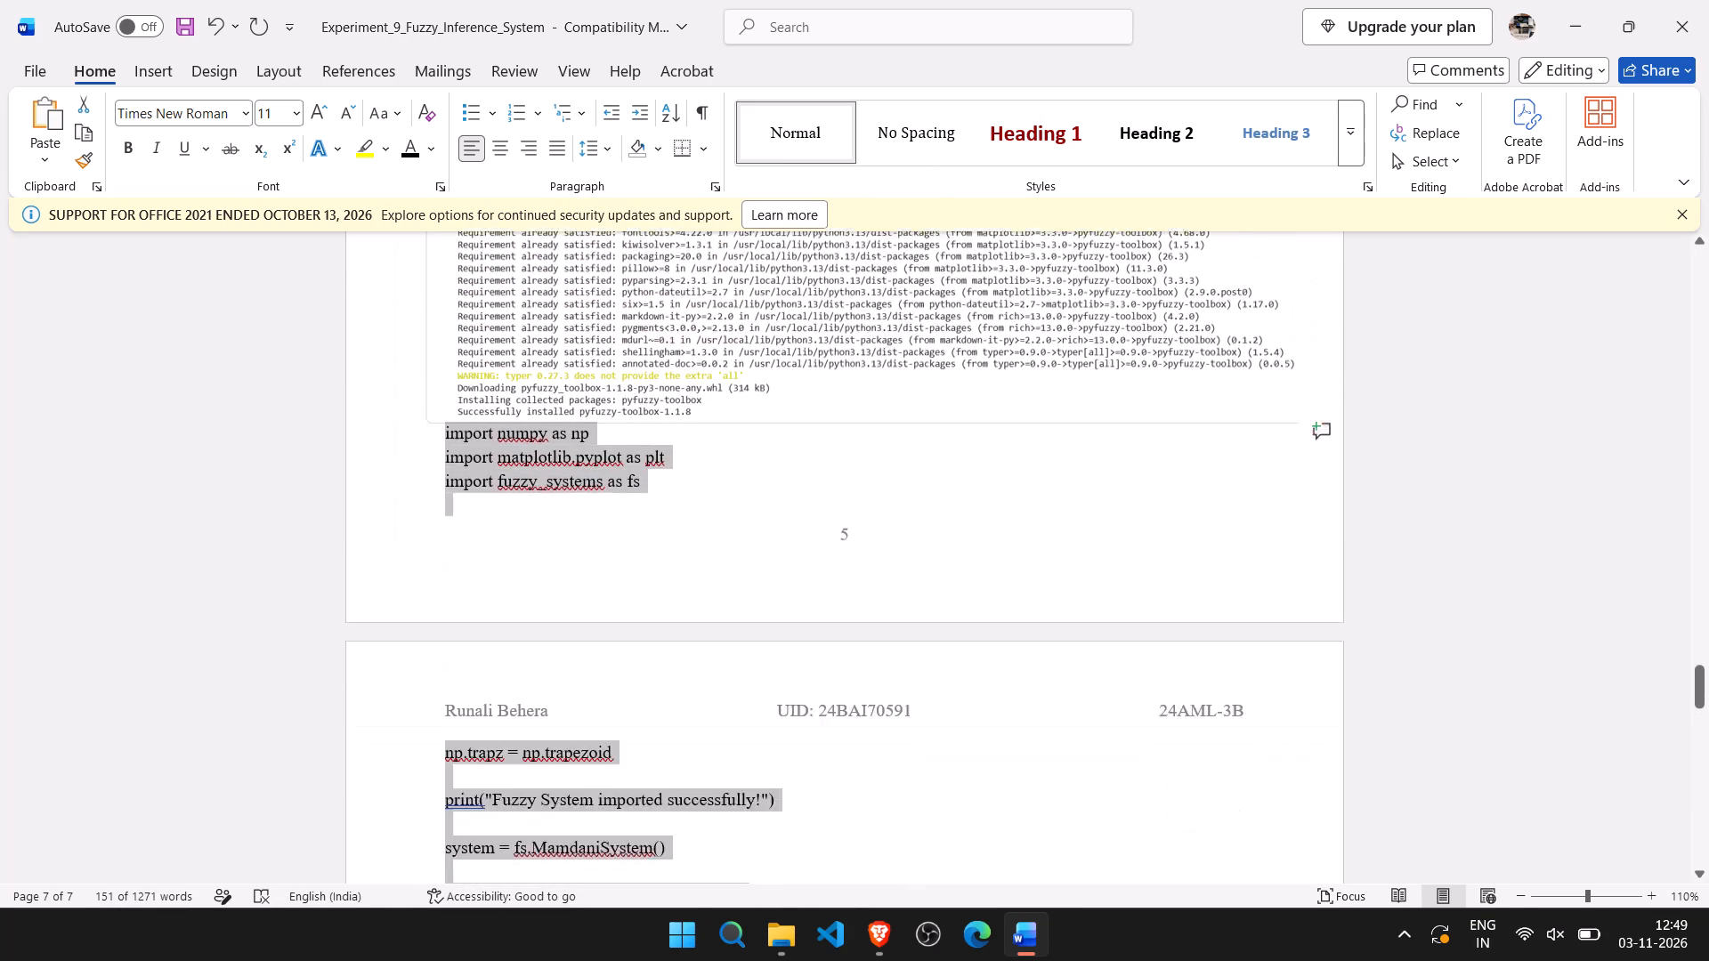
pyautogui.scroll(-1, 632, 415)
pyautogui.click(628, 415)
# Insert four blank lines before "import numpy as np" so the pasted code starts on the following page.
pyautogui.click(443, 316)
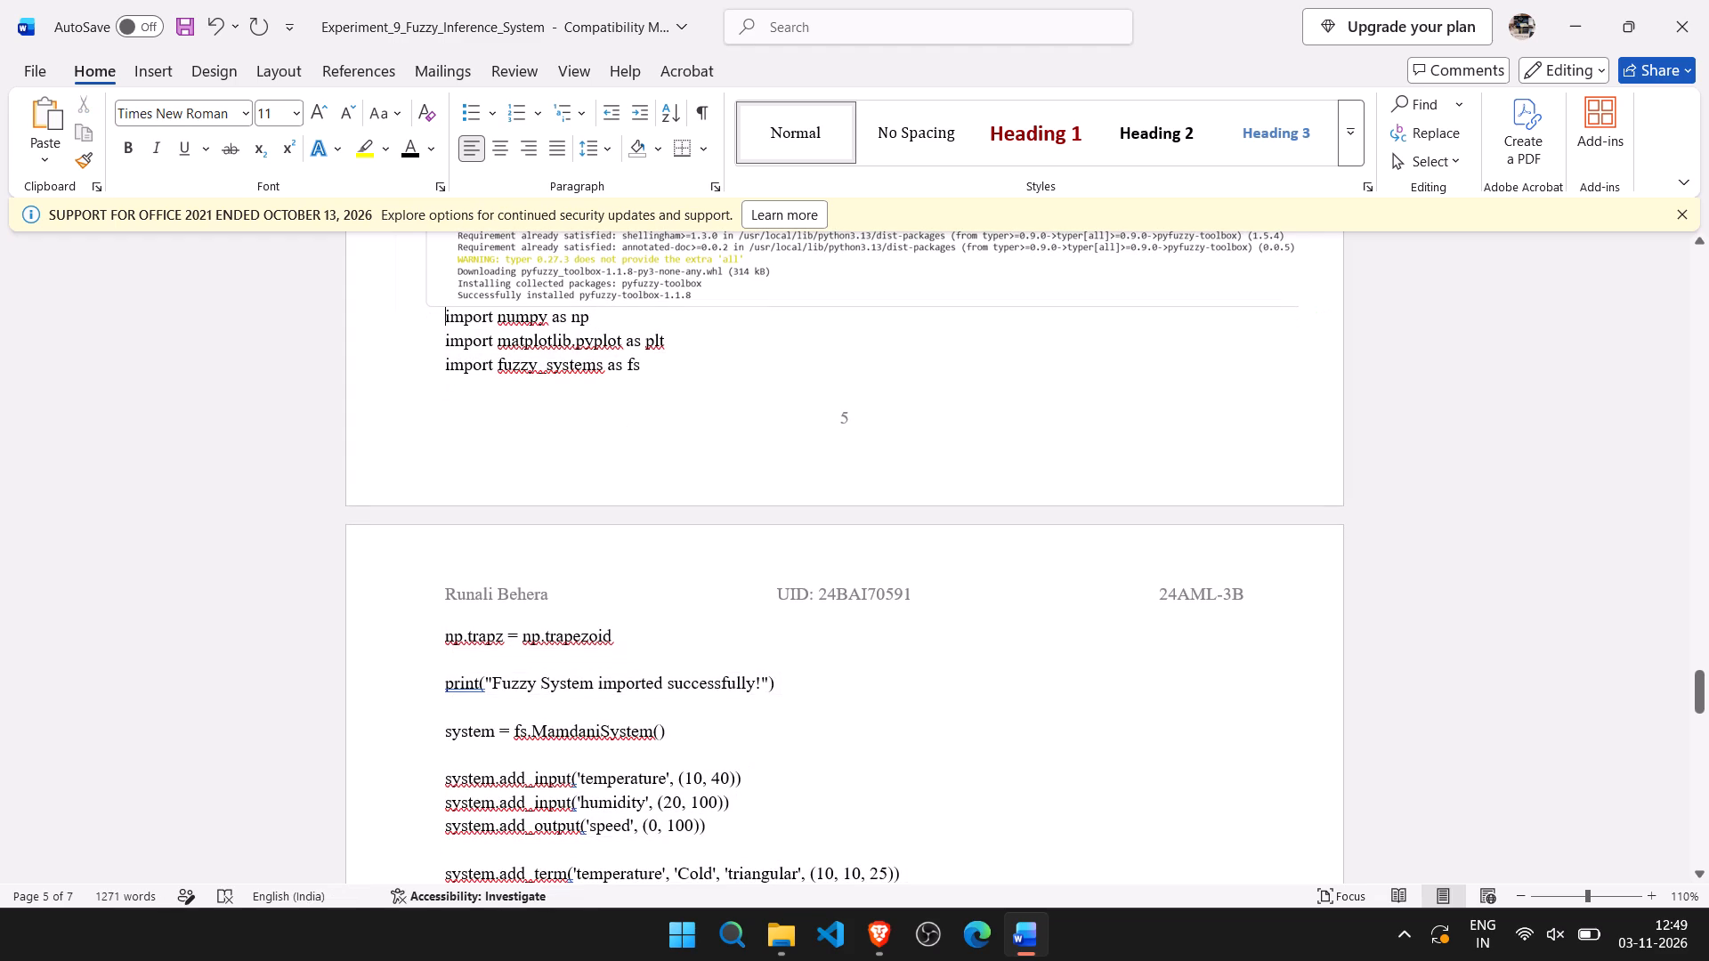
pyautogui.press('Return')
pyautogui.press('Return')
pyautogui.press('Return')
pyautogui.press('Return')
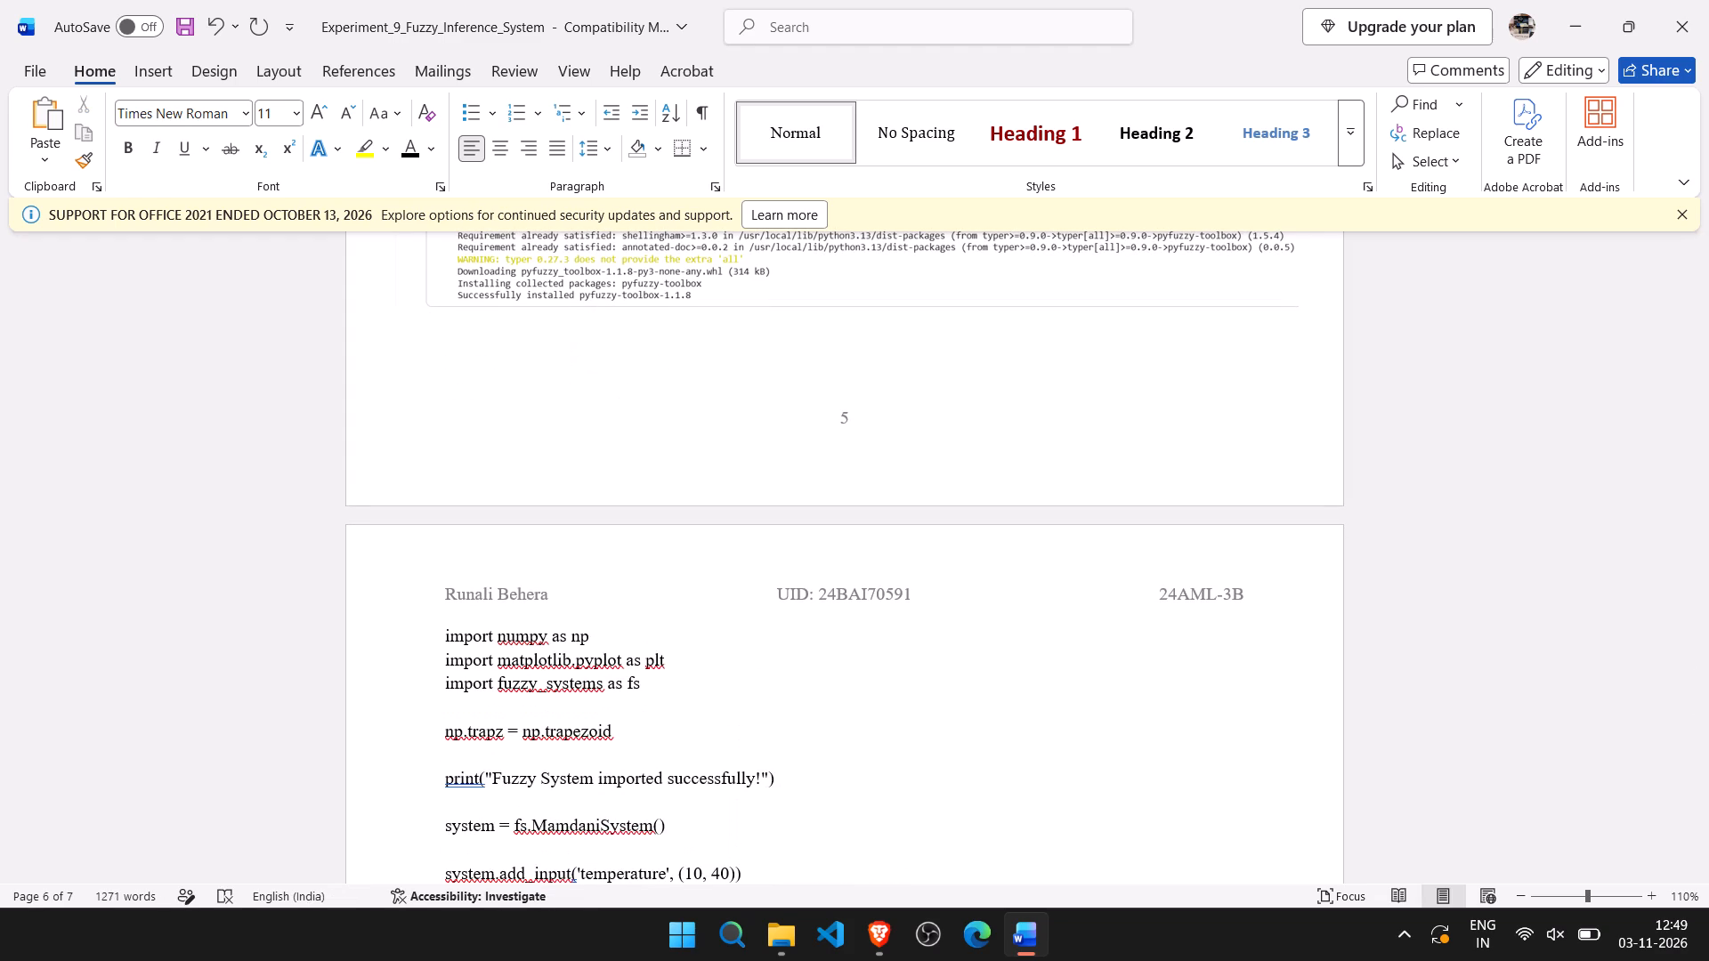
# Add three blank lines after "system.plot_variables()" at the end of the pasted code, above the Result section.
pyautogui.scroll(-4, 443, 316)
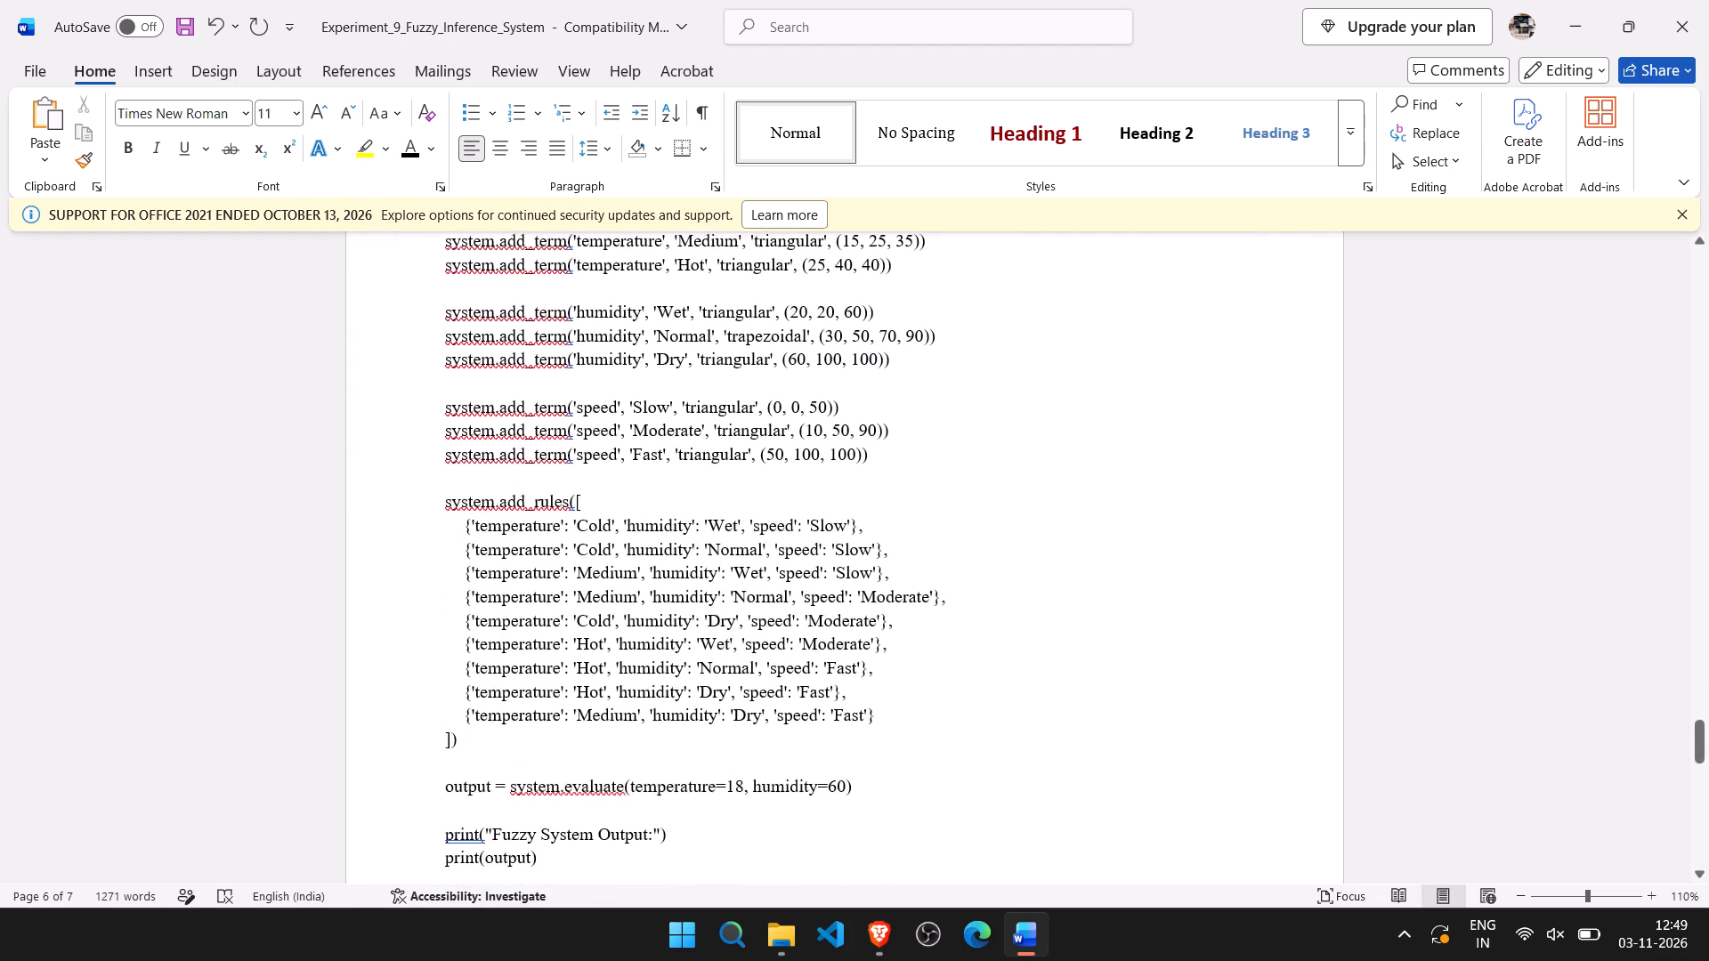
pyautogui.scroll(-1, 443, 316)
pyautogui.scroll(5, 443, 316)
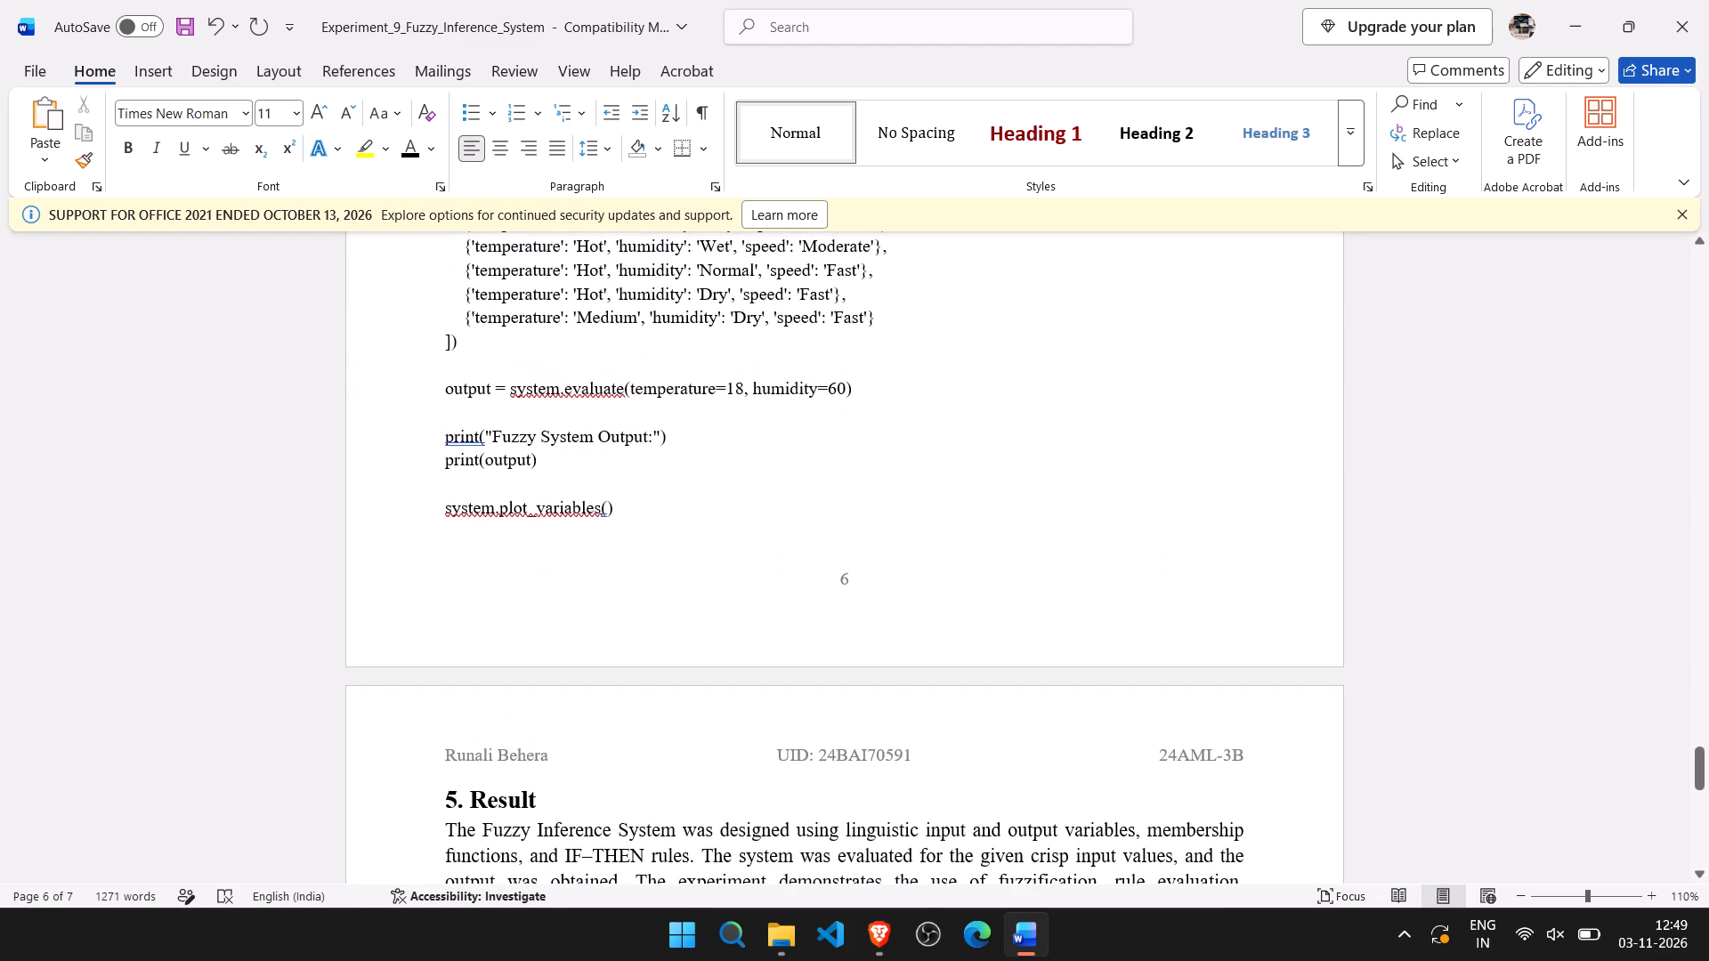
pyautogui.click(636, 508)
pyautogui.press('Return')
pyautogui.press('Return')
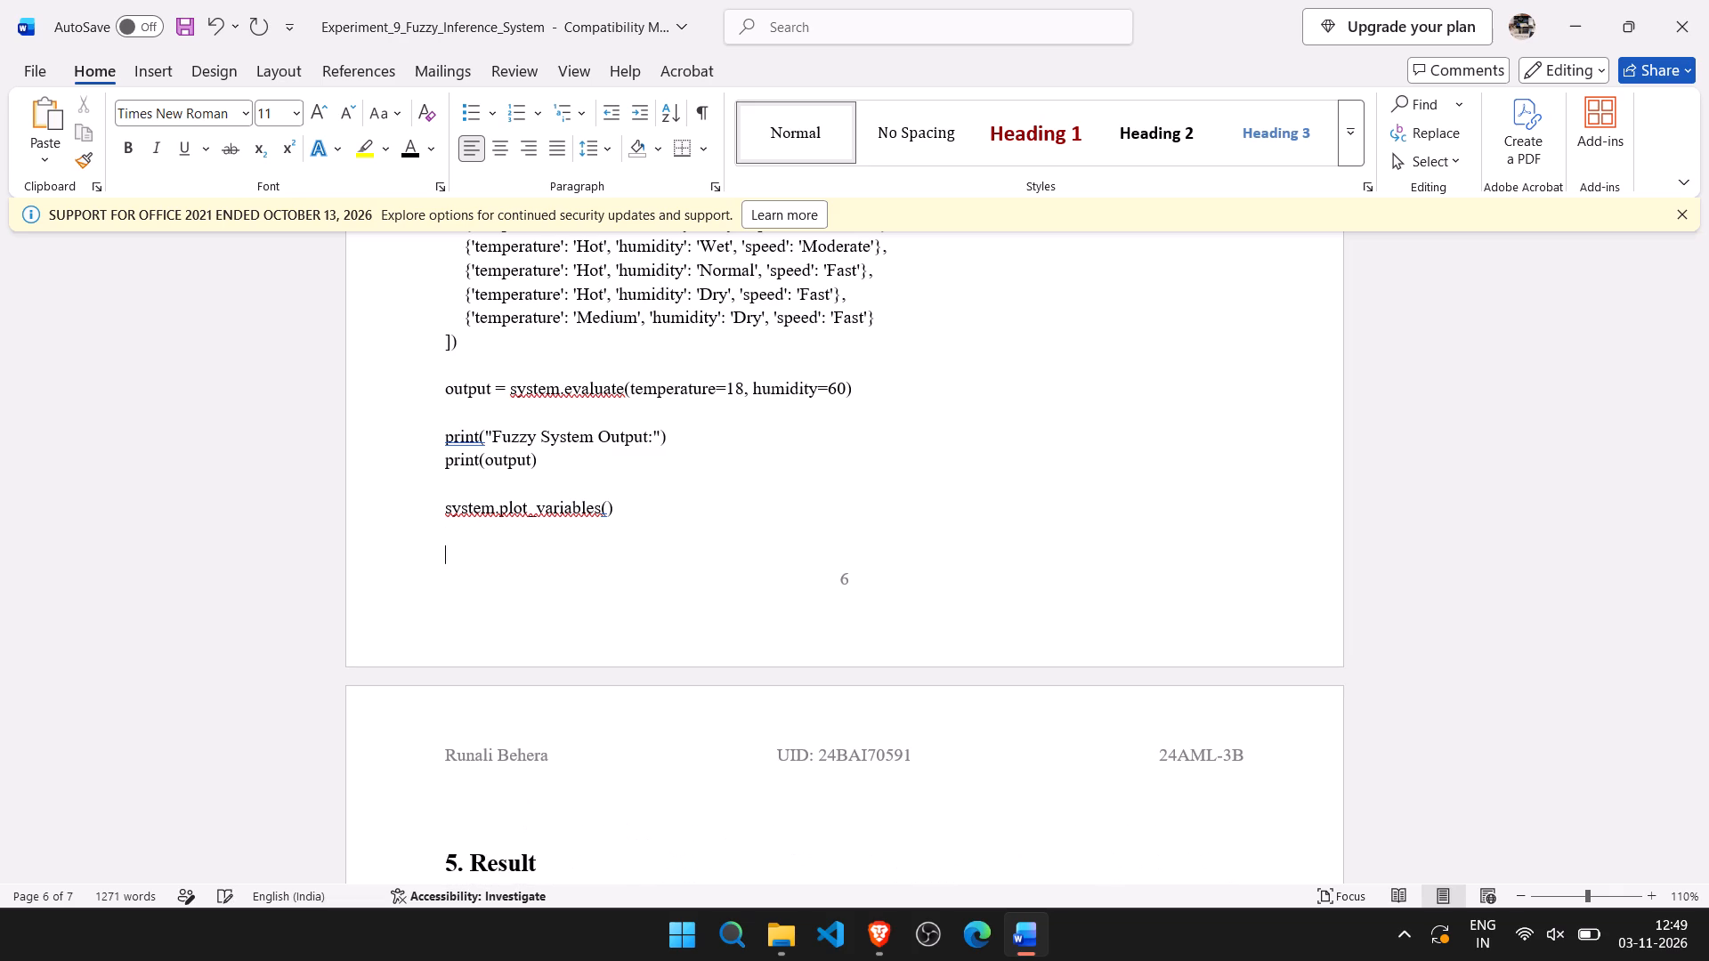
pyautogui.press('Return')
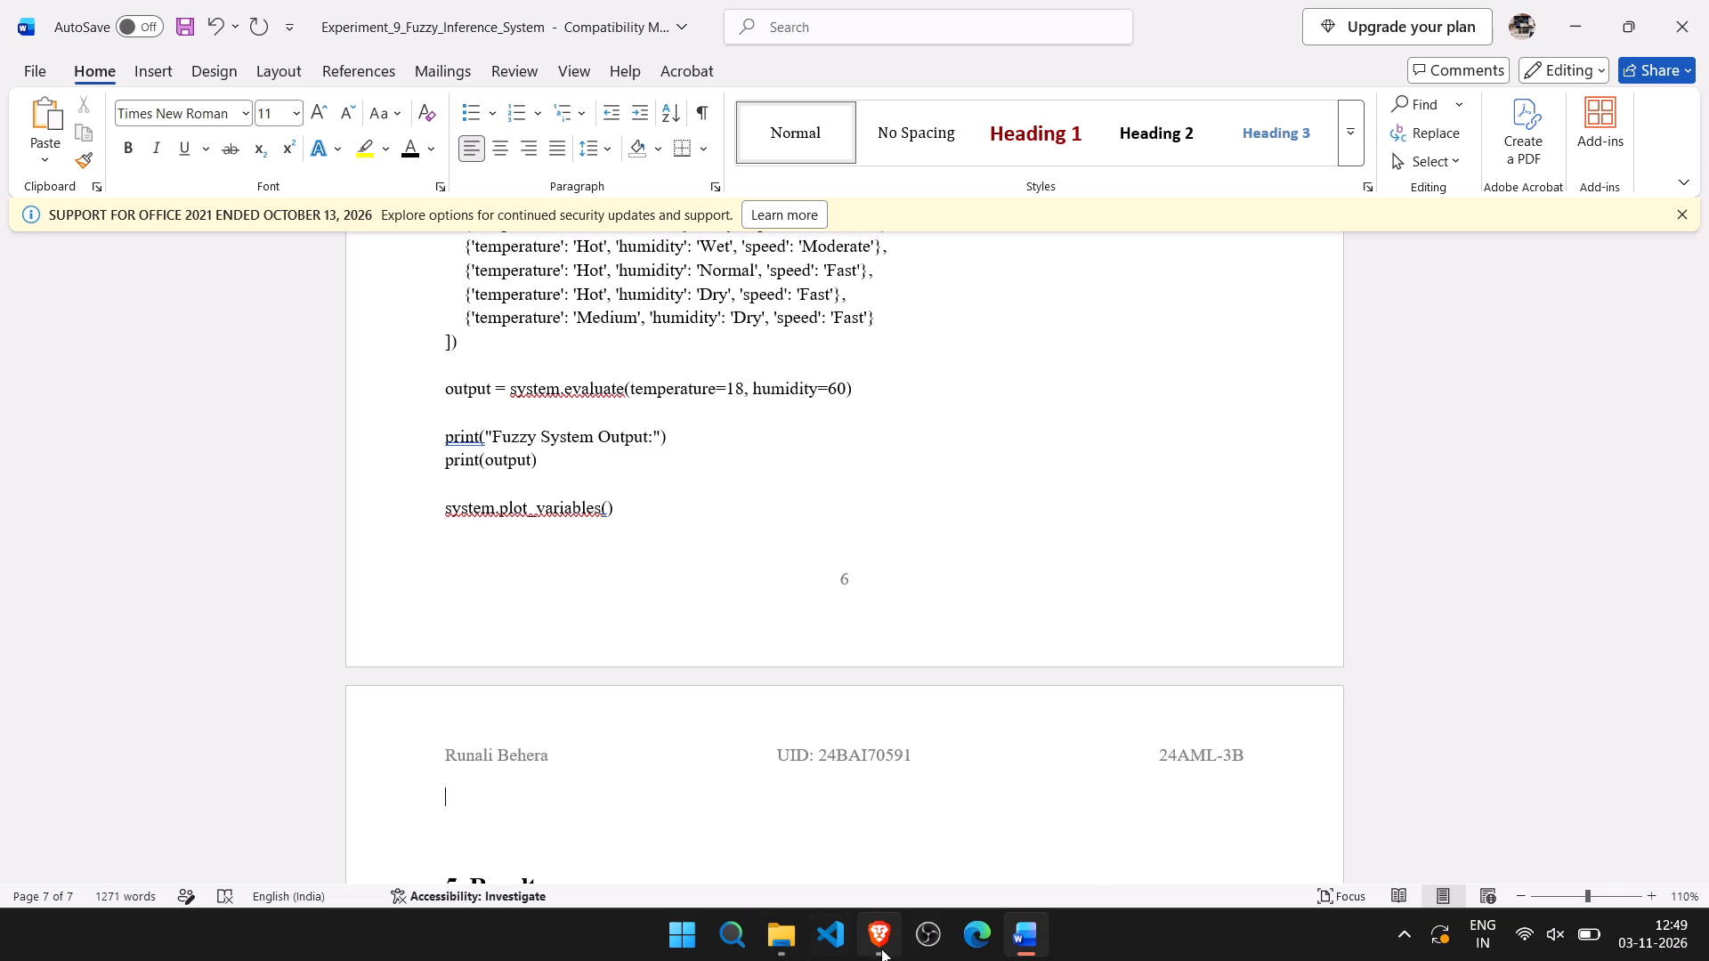
# Capture the Colab cell's printed output with the temperature membership plot and paste it into the Word report above the Result heading.
pyautogui.click(862, 836)
pyautogui.click(778, 697)
pyautogui.scroll(-1, 778, 697)
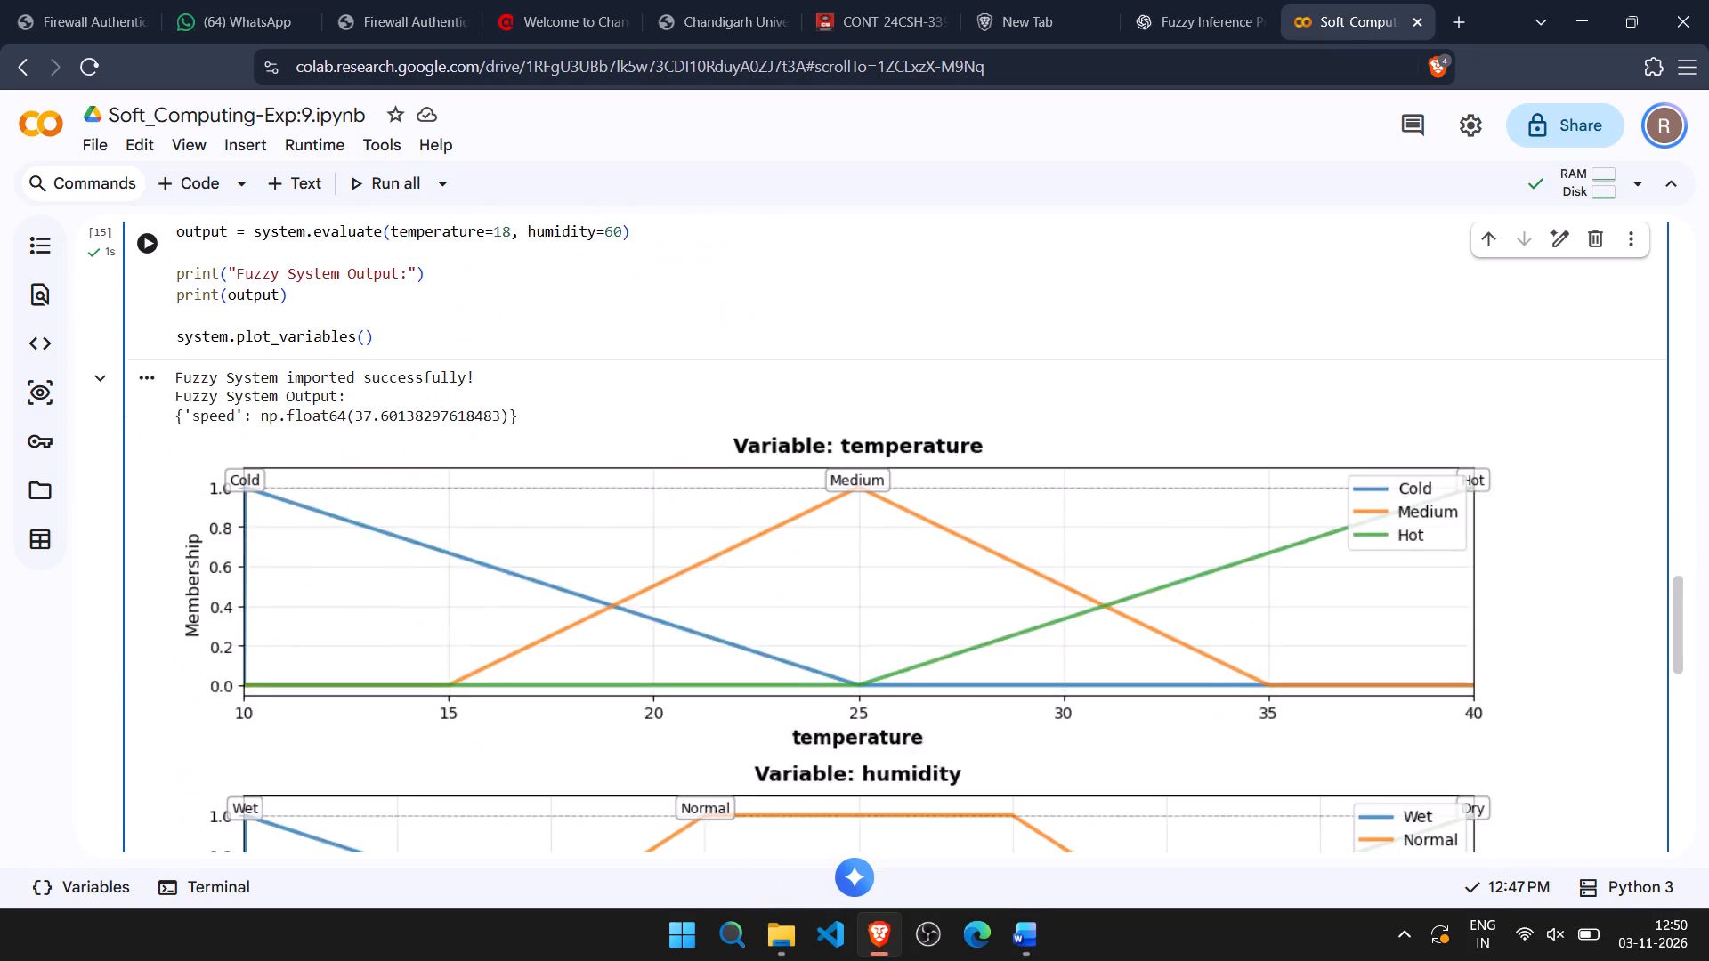
pyautogui.scroll(-2, 778, 697)
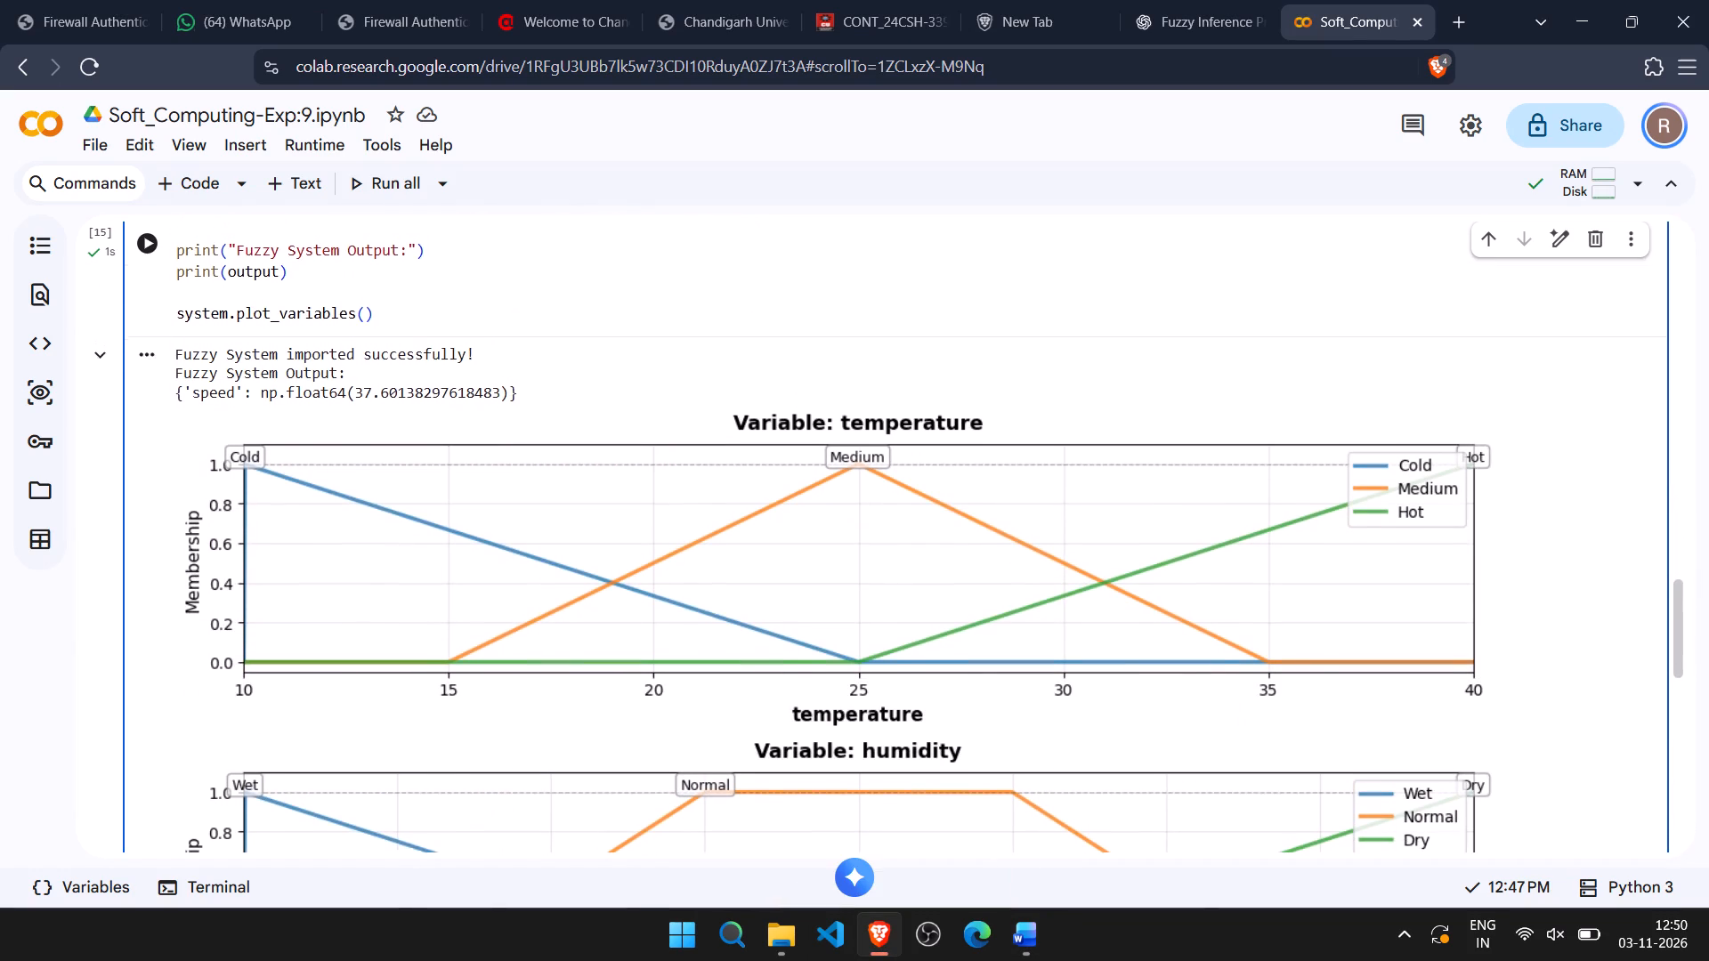
pyautogui.scroll(-2, 778, 697)
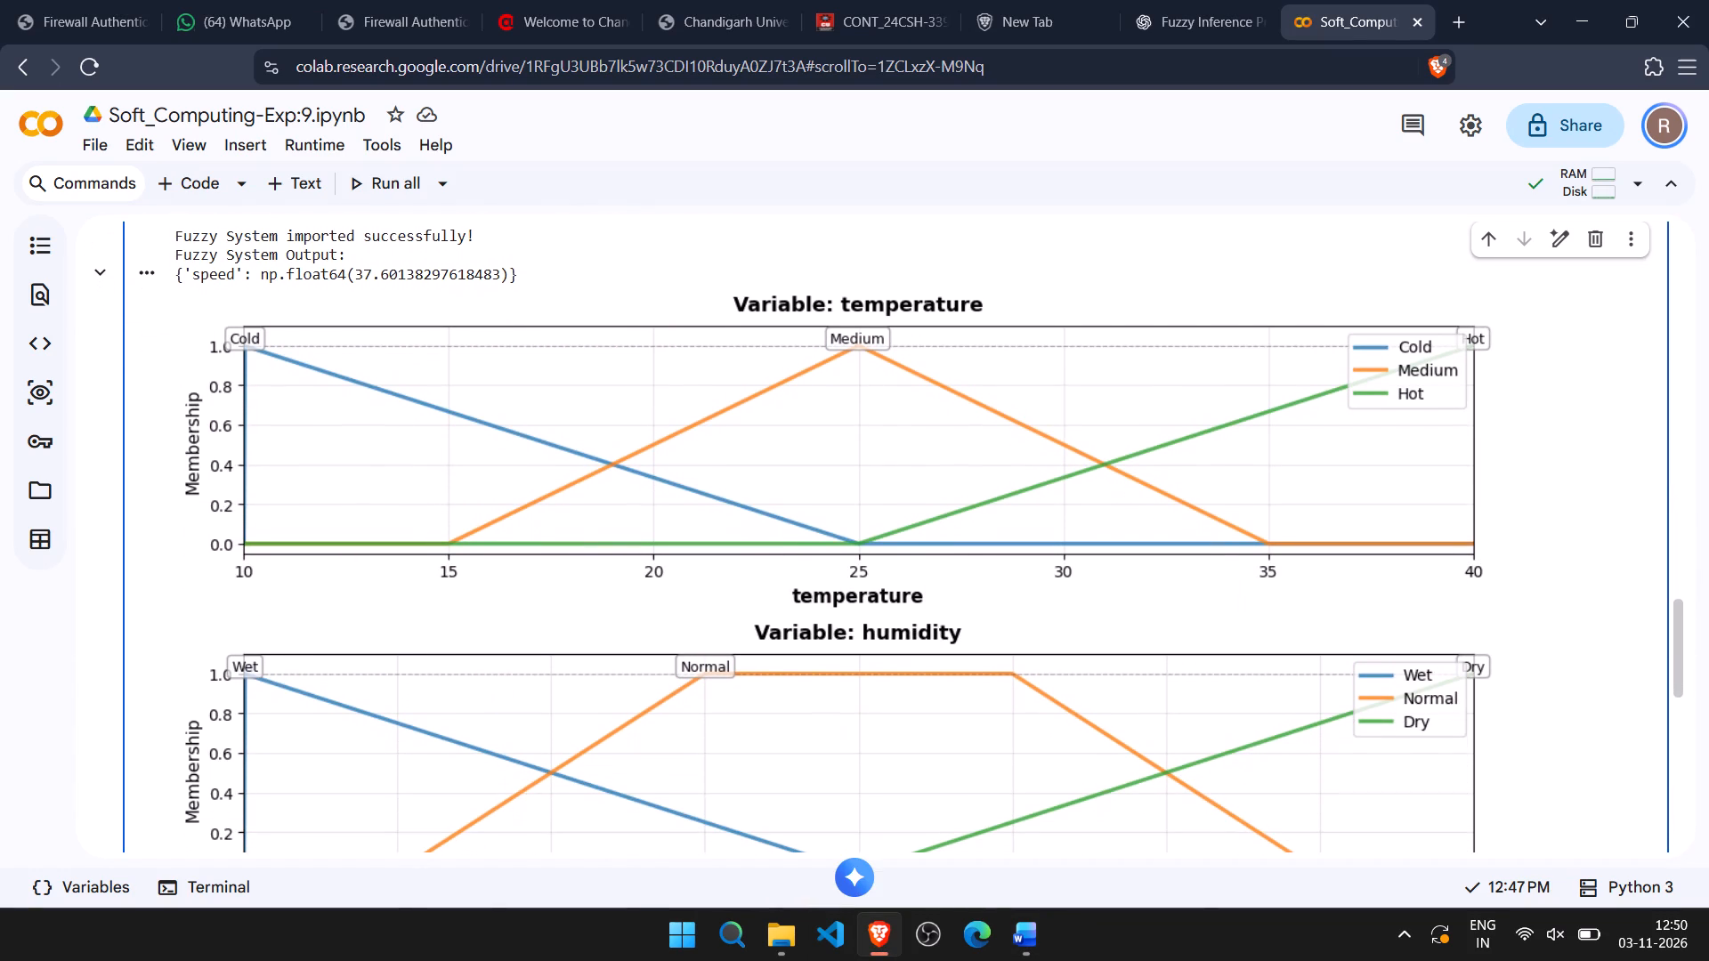
pyautogui.press('Print')
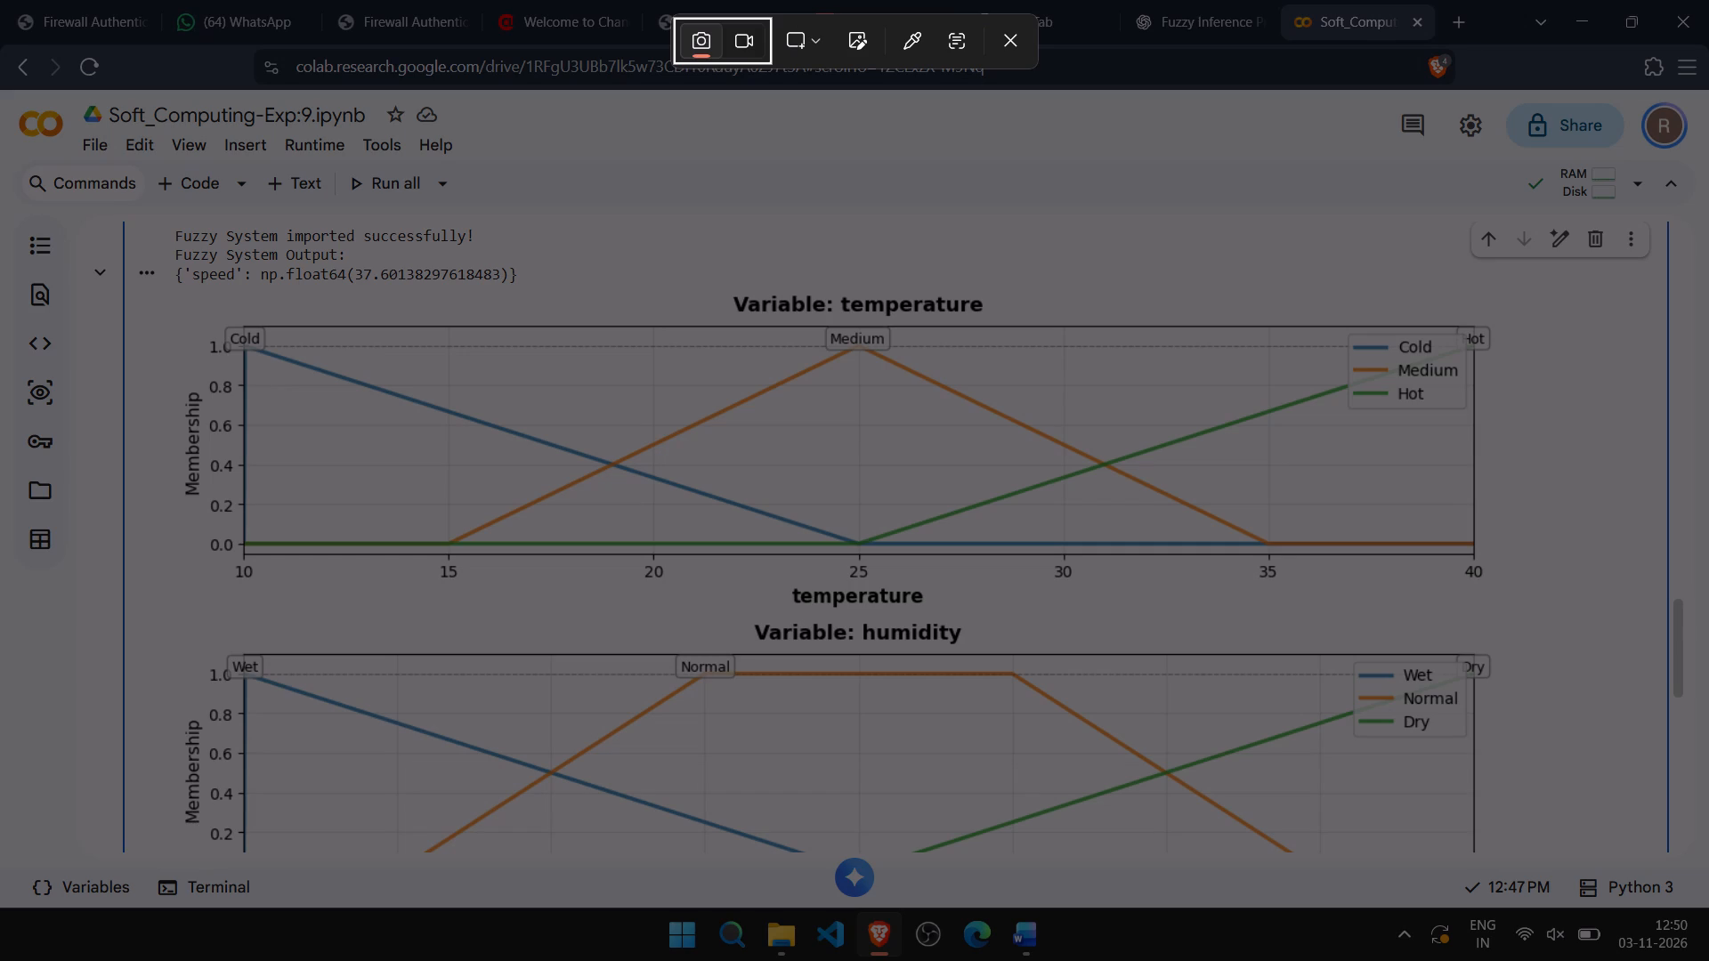
pyautogui.moveTo(112, 219); pyautogui.dragTo(1483, 704)
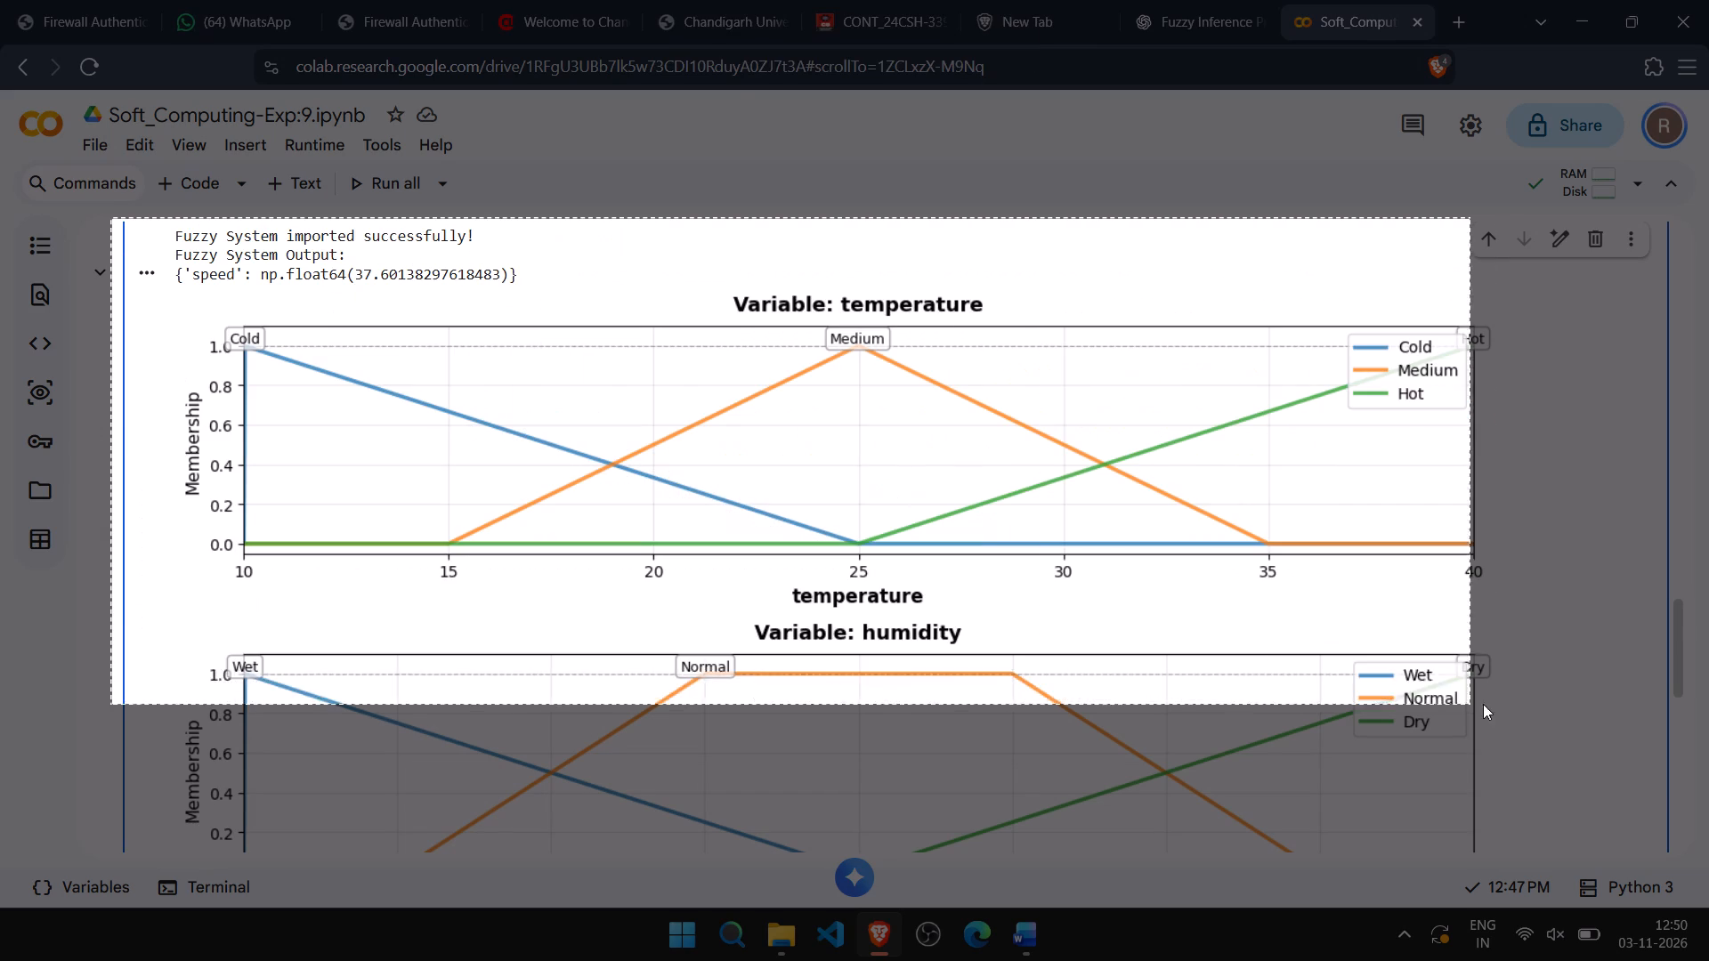
pyautogui.moveTo(1483, 704); pyautogui.dragTo(1535, 618)
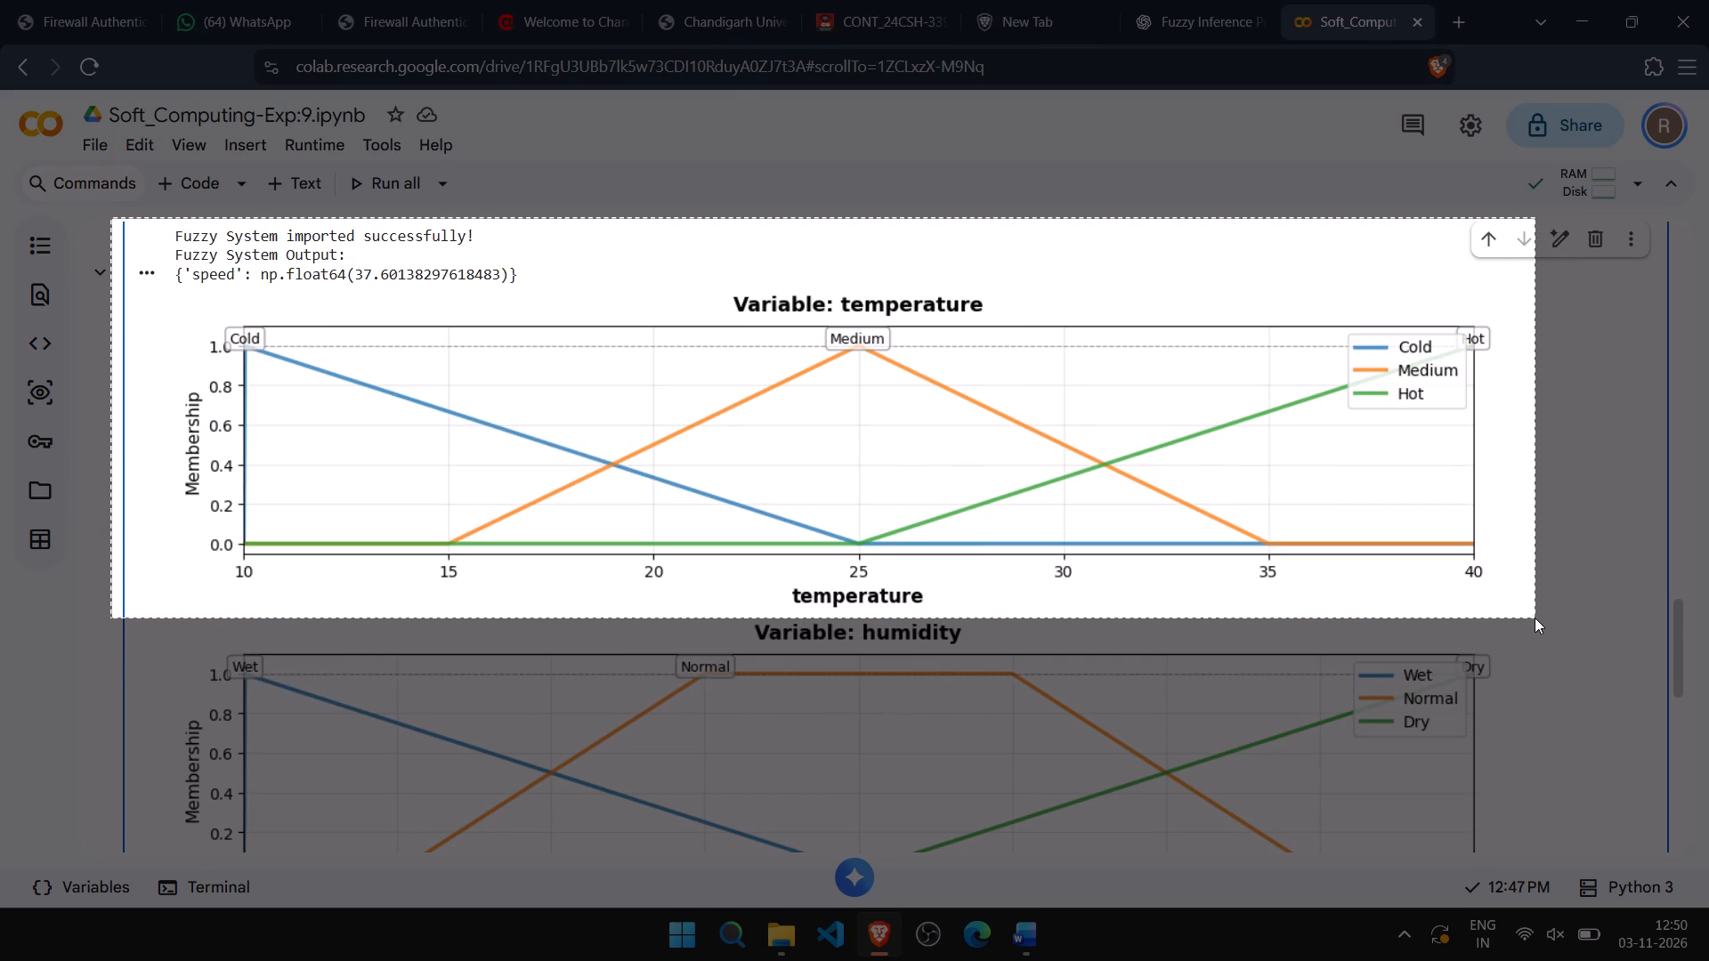
pyautogui.moveTo(1535, 618); pyautogui.dragTo(1533, 613)
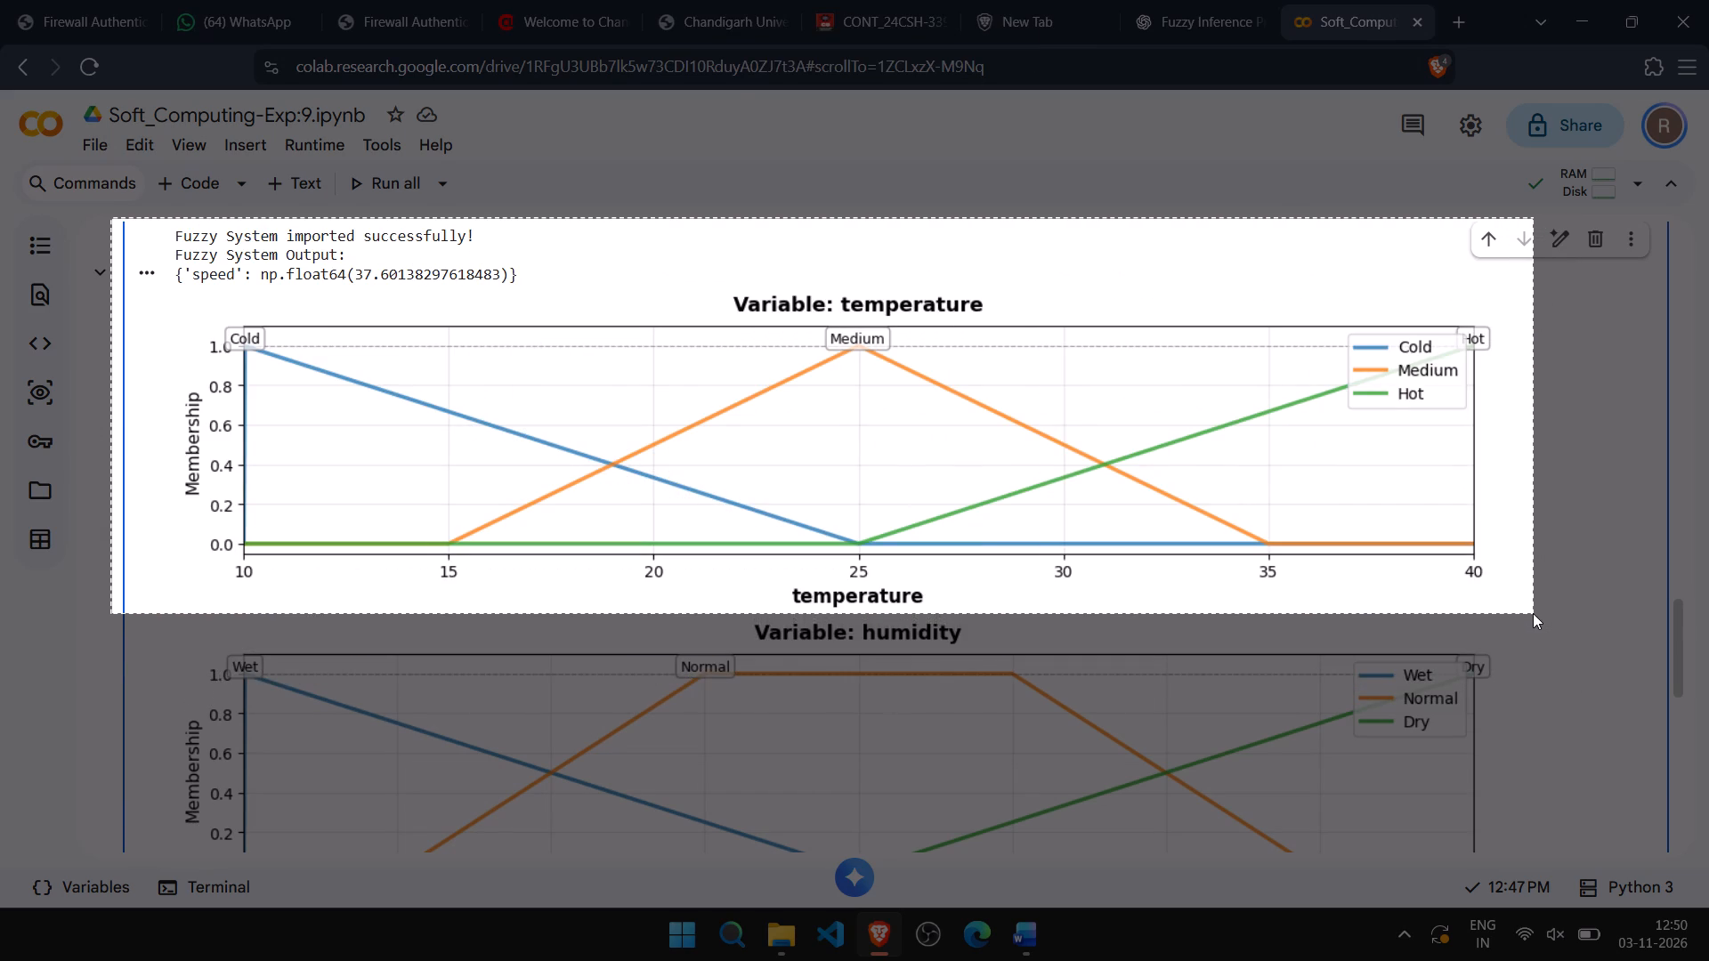
pyautogui.moveTo(1533, 613); pyautogui.dragTo(1534, 614)
pyautogui.click(1016, 933)
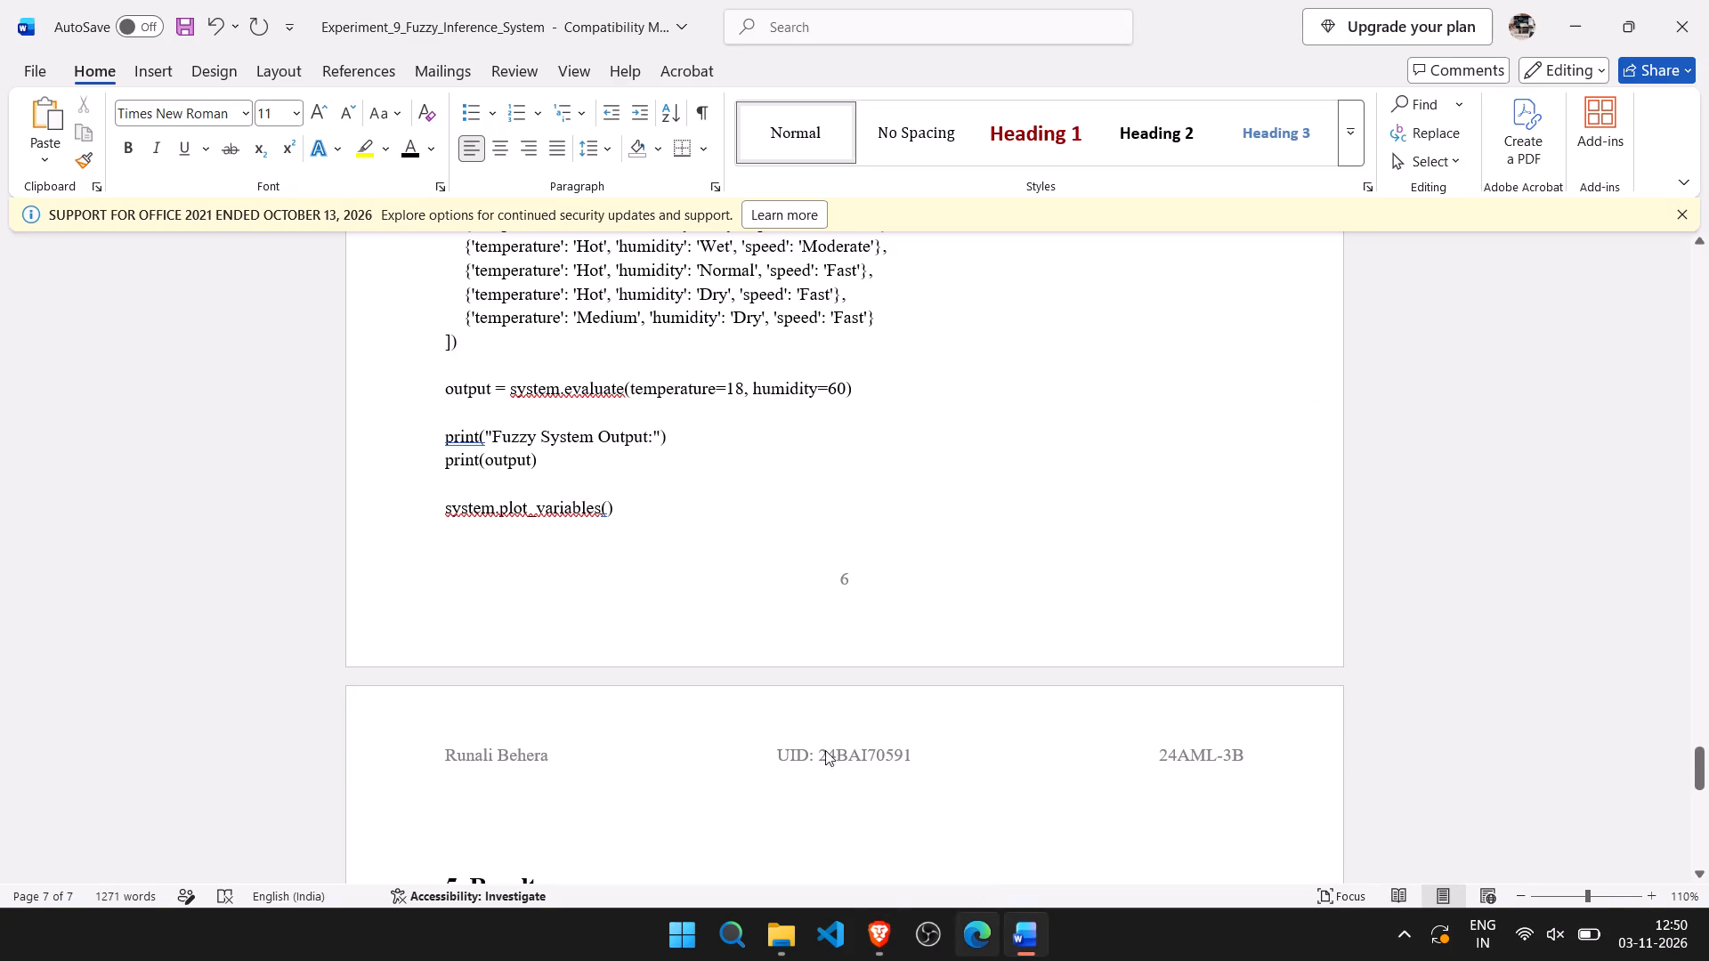
pyautogui.scroll(-1, 749, 720)
pyautogui.hotkey('ctrl', 'v')
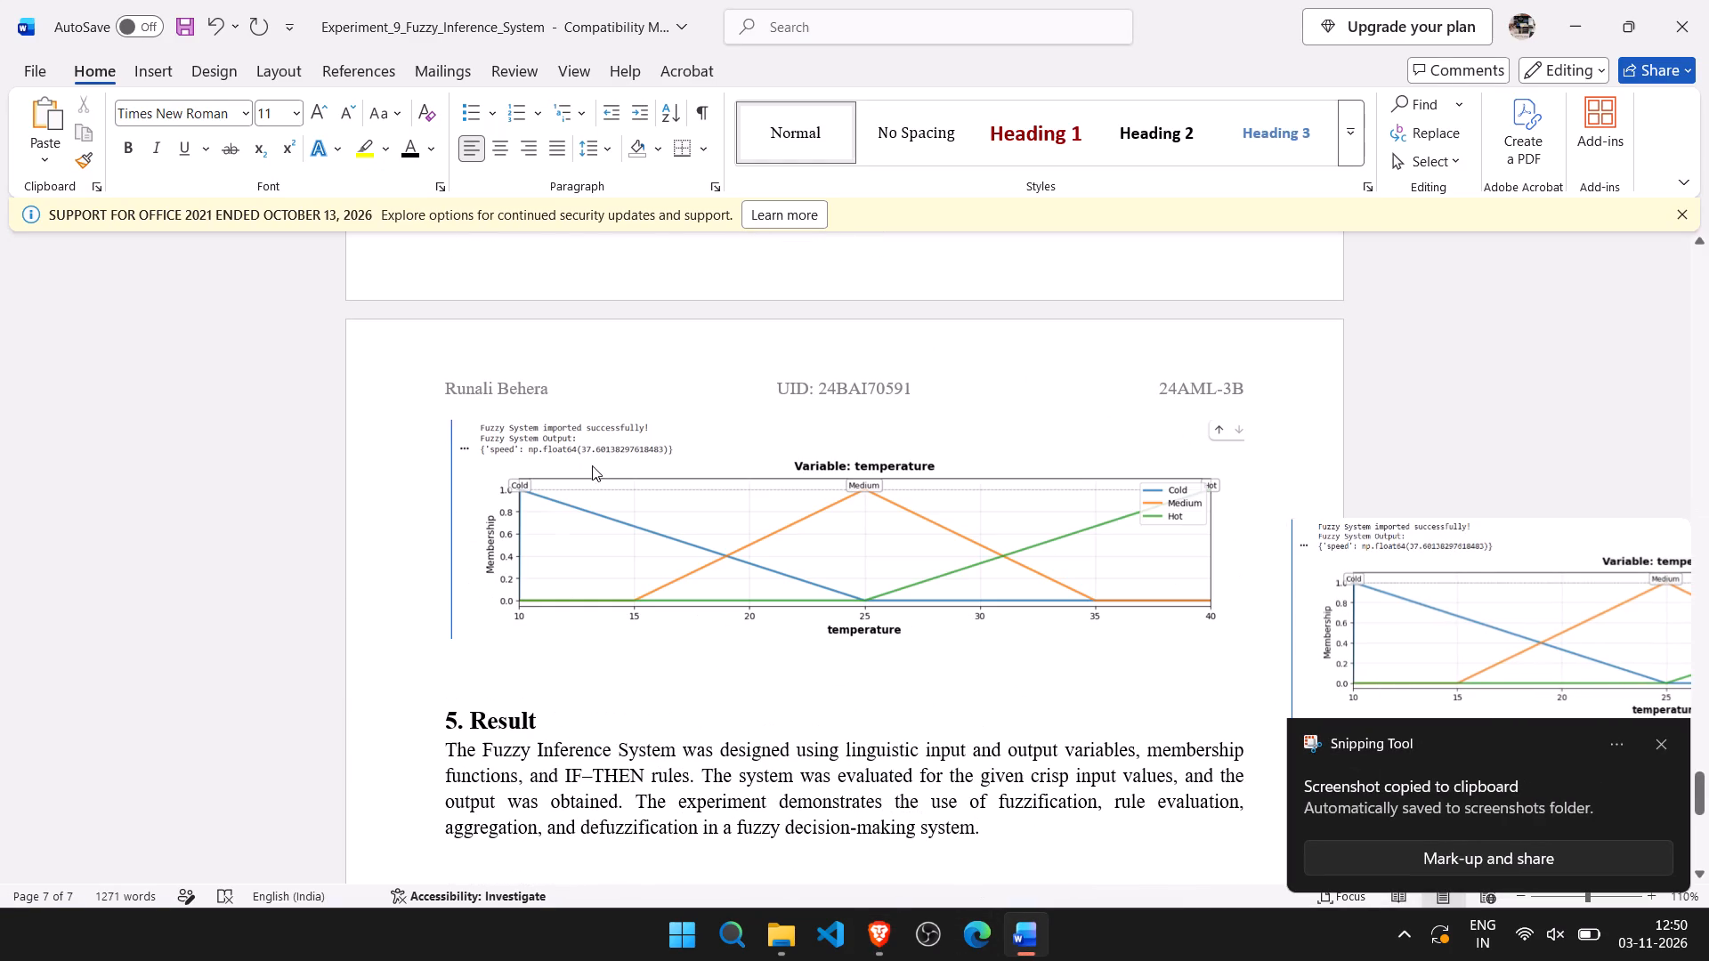
# Enlarge the pasted temperature plot screenshot slightly by stretching its upper-left corner outward.
pyautogui.click(644, 547)
pyautogui.moveTo(440, 417); pyautogui.dragTo(387, 395)
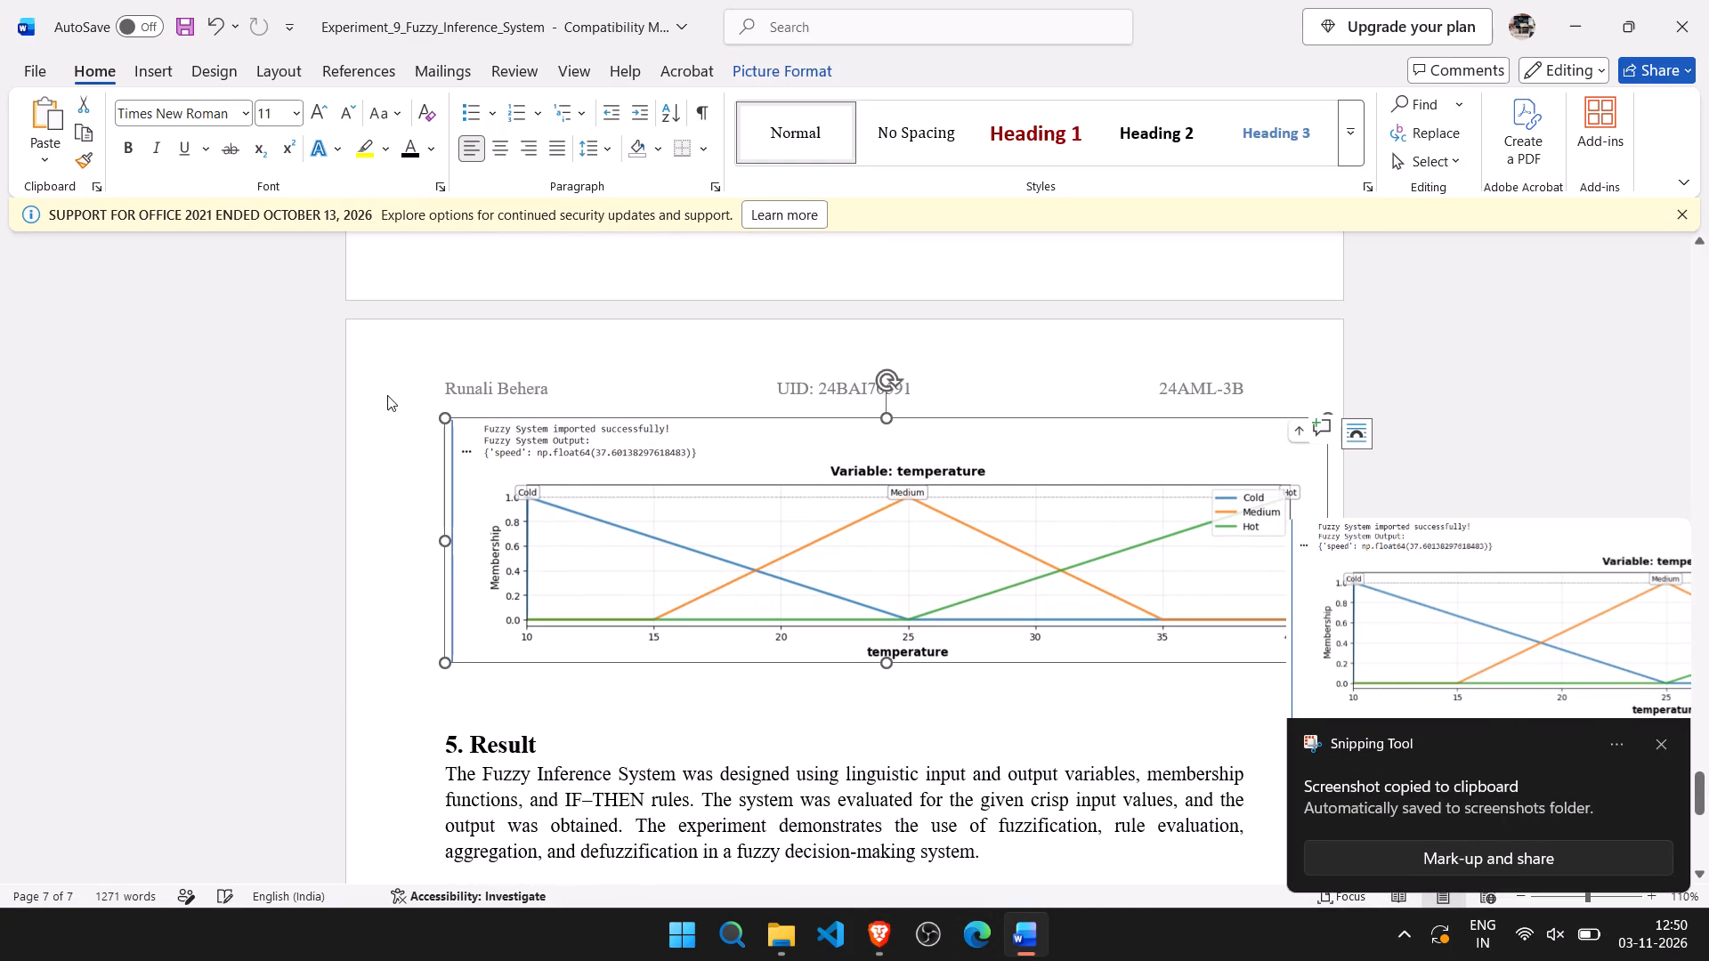
# Set the temperature plot screenshot's text wrapping to Top and Bottom and shift it left into the page margin.
pyautogui.click(1359, 438)
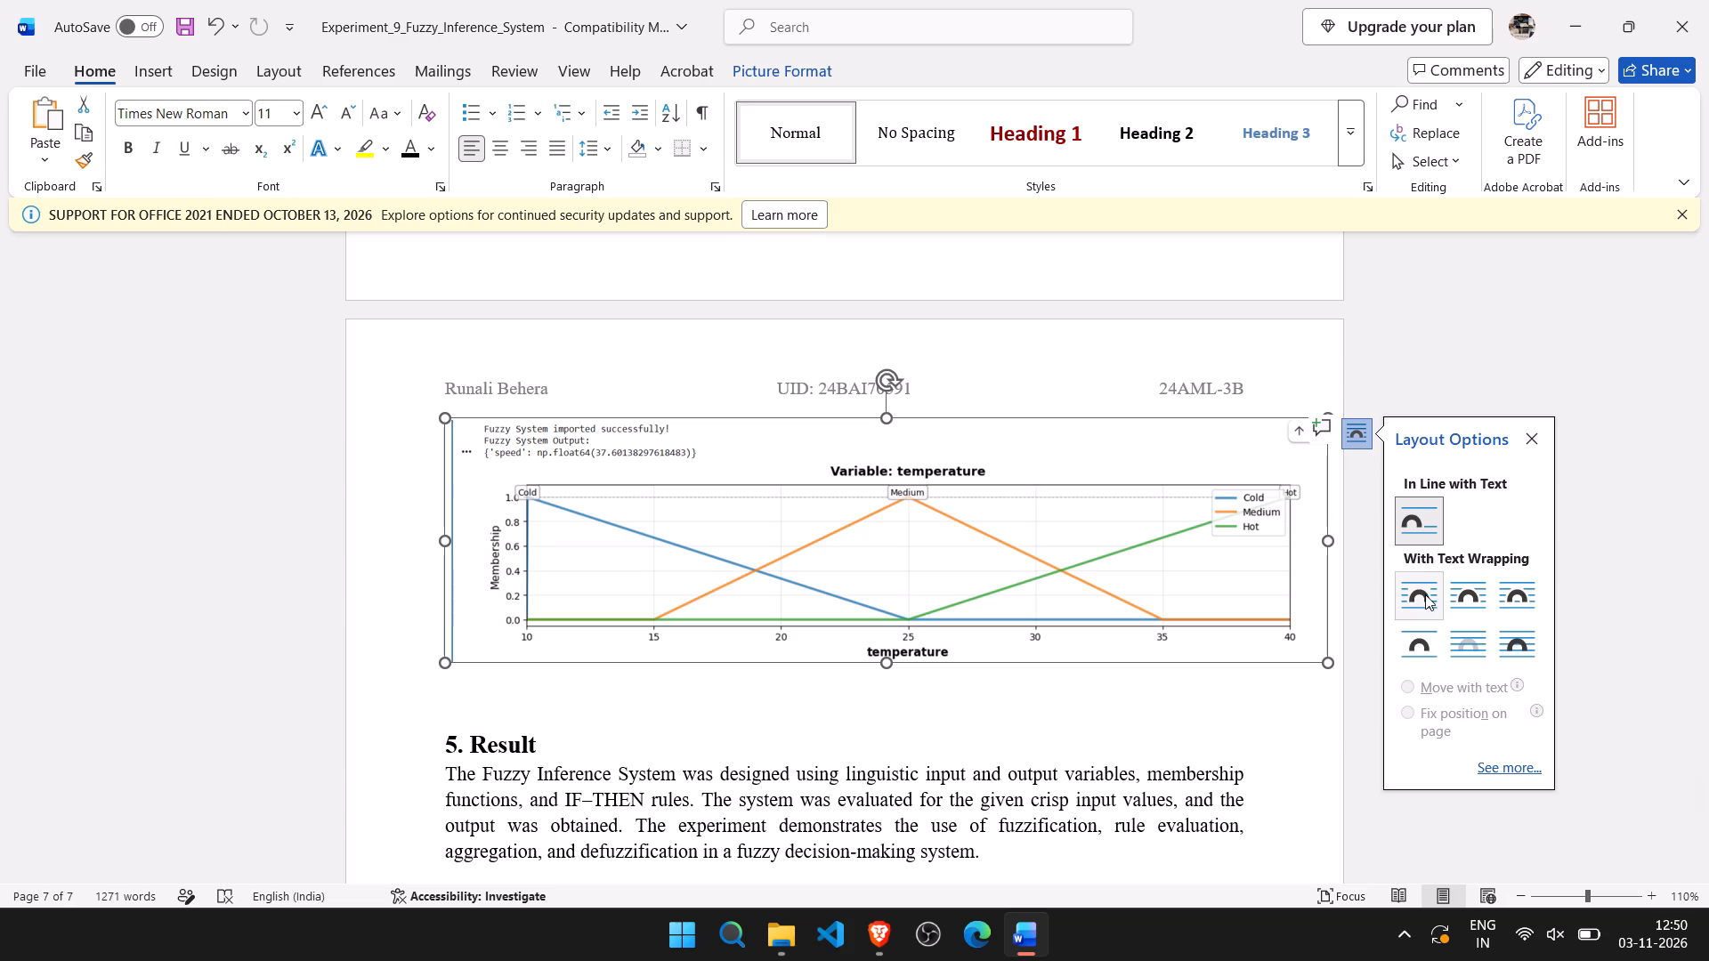
pyautogui.click(1417, 639)
pyautogui.moveTo(1155, 561); pyautogui.dragTo(1045, 553)
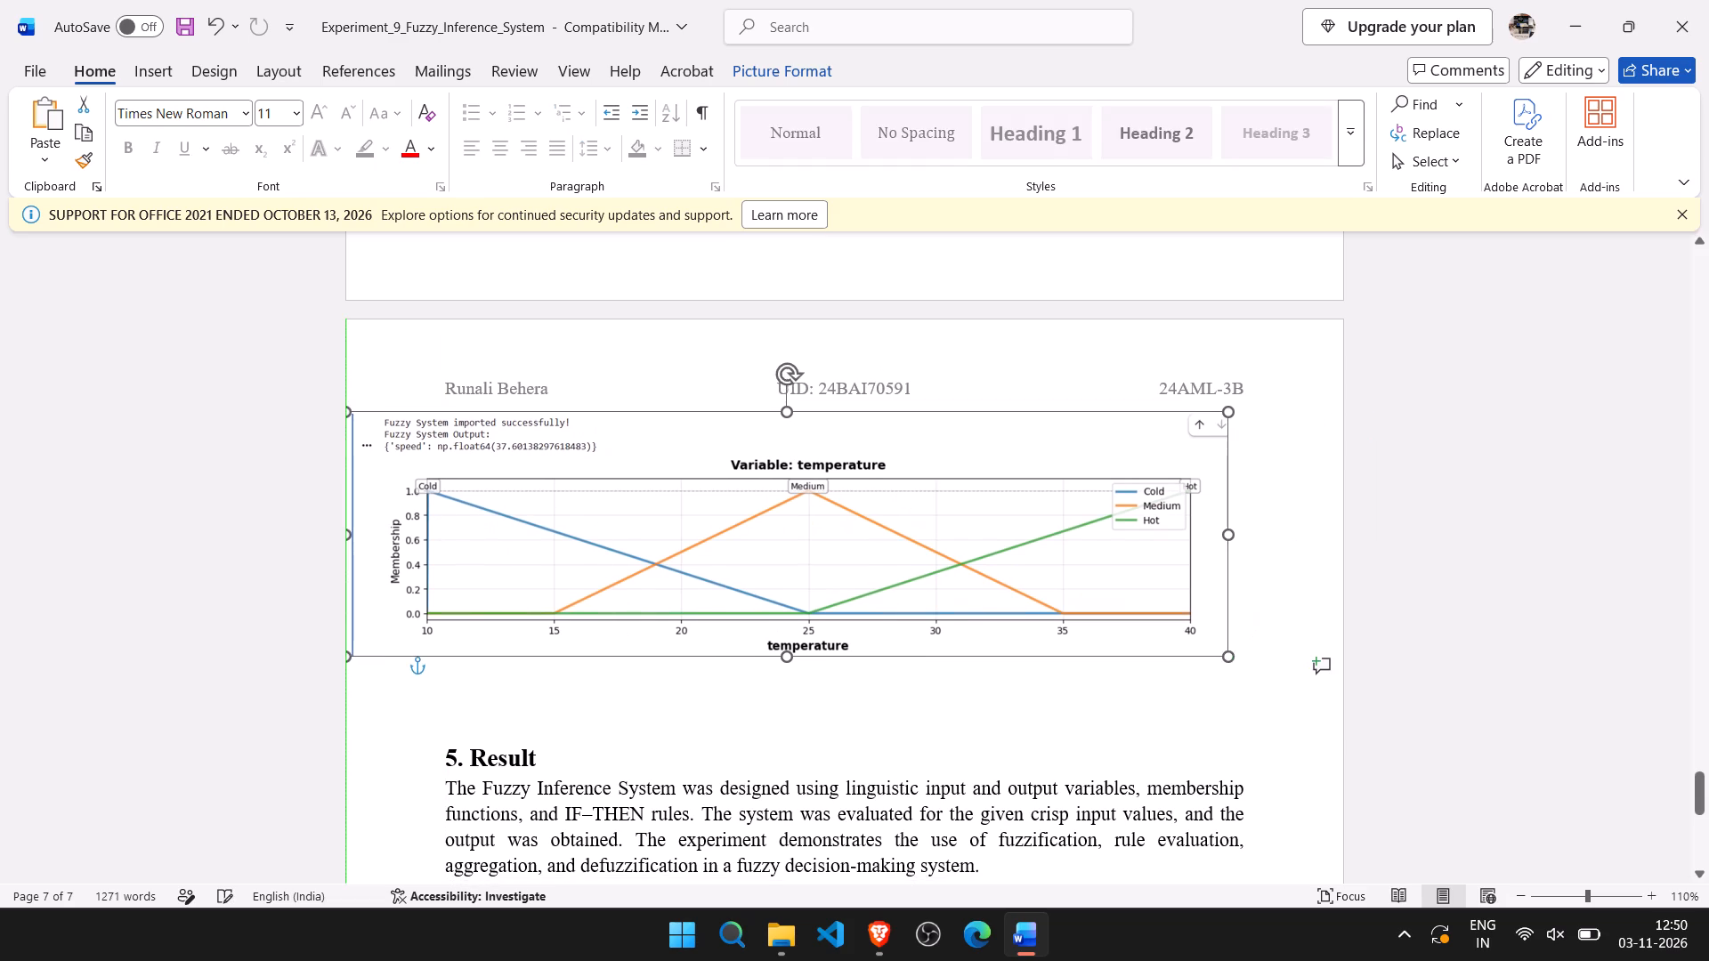
pyautogui.moveTo(1045, 553); pyautogui.dragTo(1074, 559)
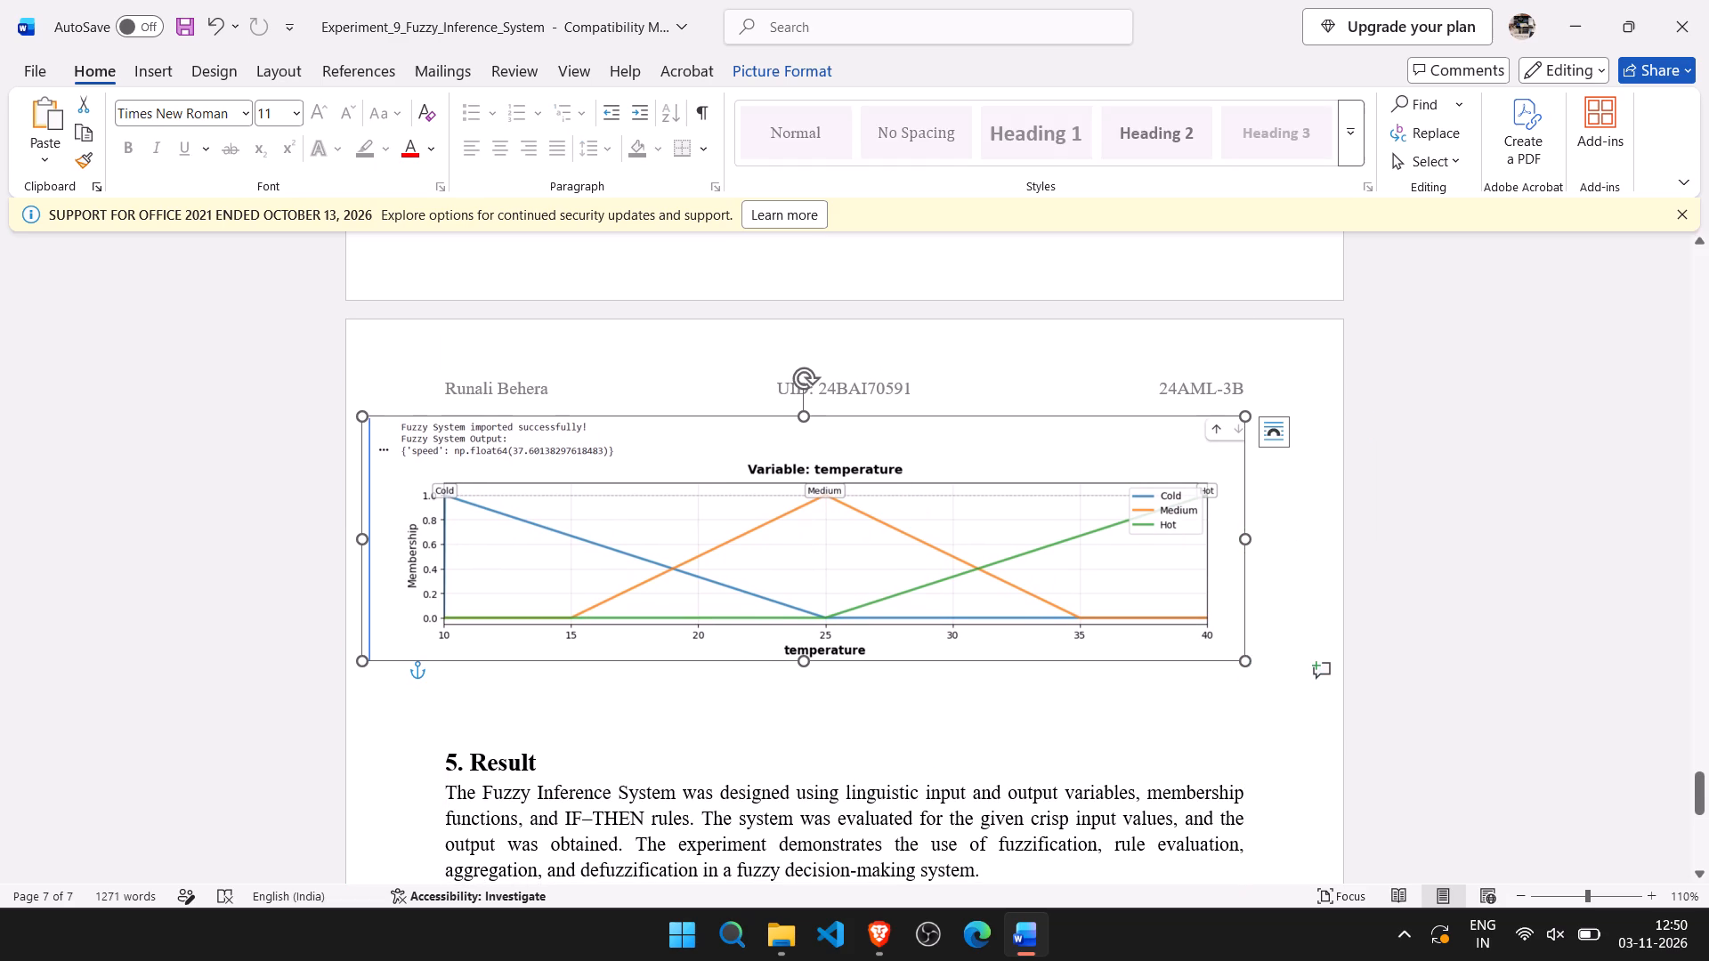
# Enlarge the temperature plot screenshot from its lower-right corner until it nearly reaches the page's right edge.
pyautogui.moveTo(1243, 659); pyautogui.dragTo(1276, 670)
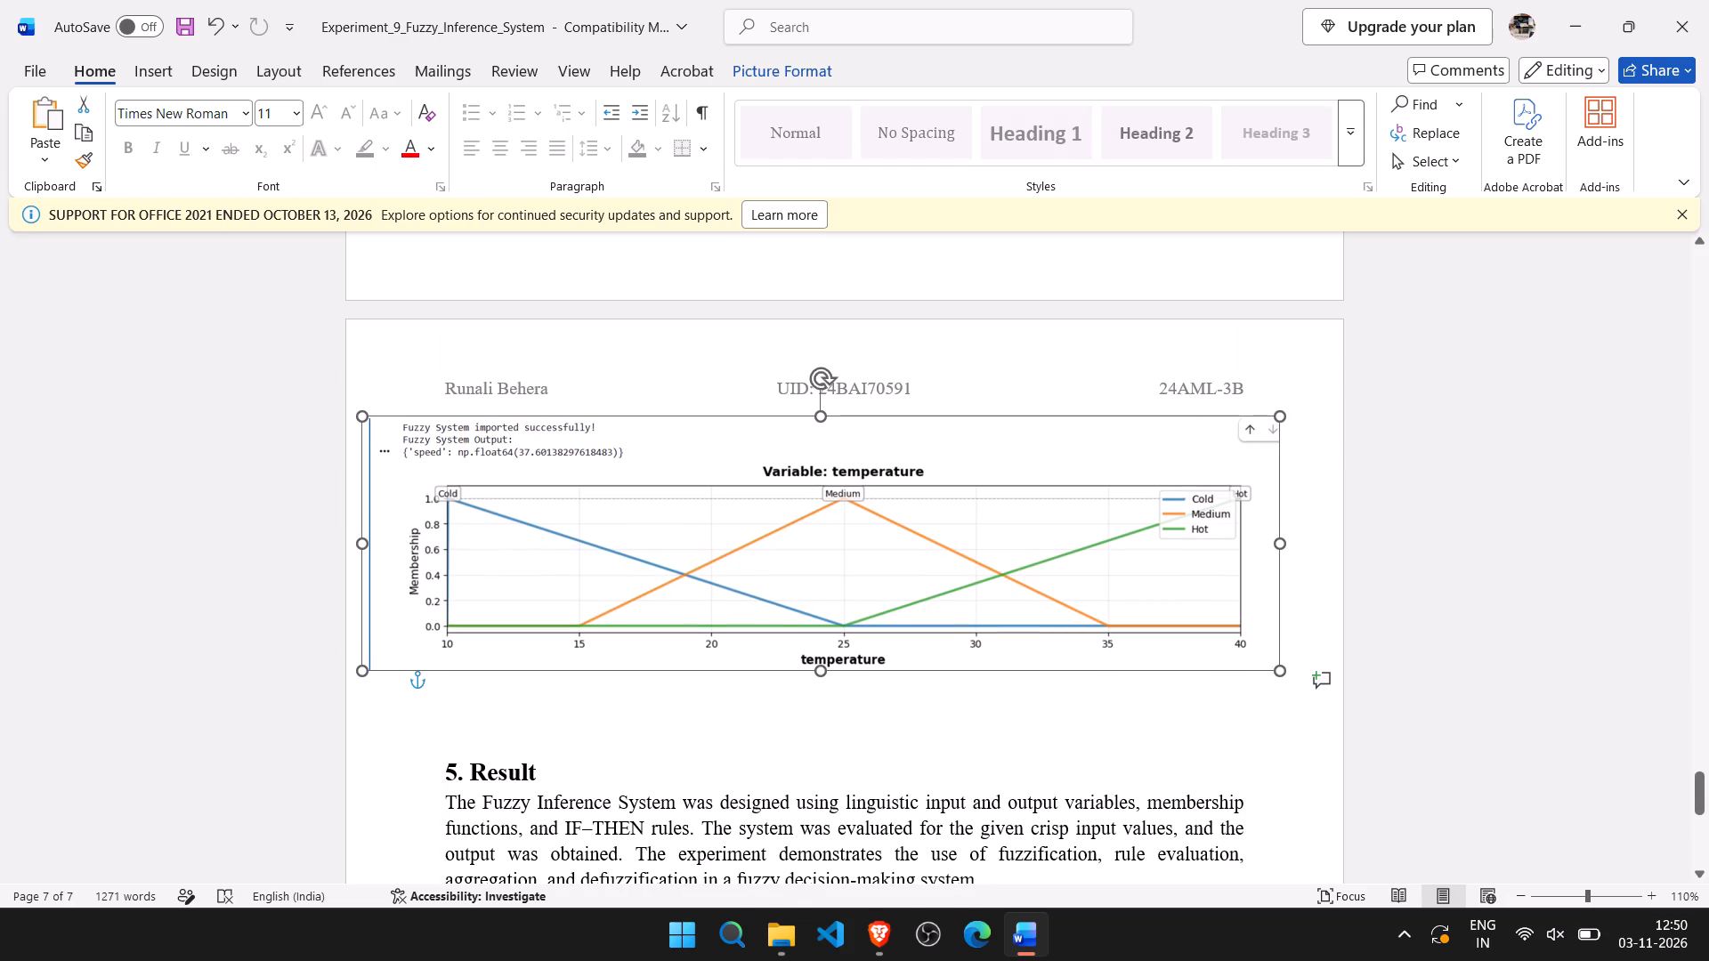
pyautogui.moveTo(1276, 670); pyautogui.dragTo(1295, 684)
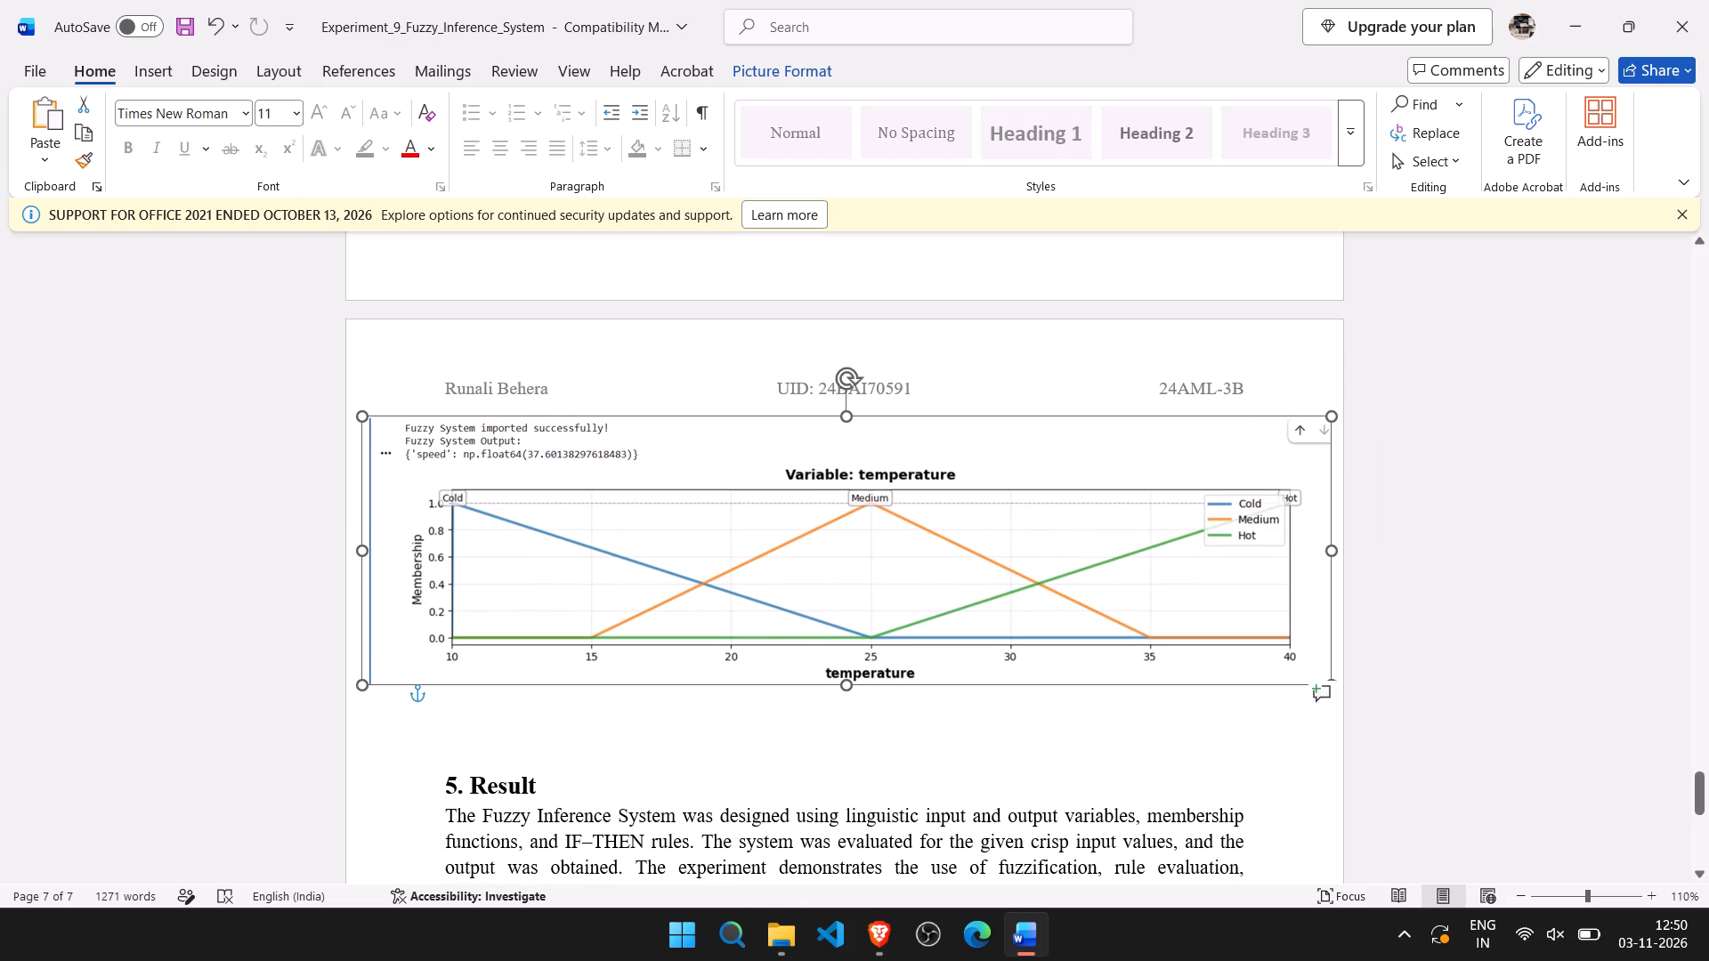
pyautogui.moveTo(1295, 684); pyautogui.dragTo(1293, 684)
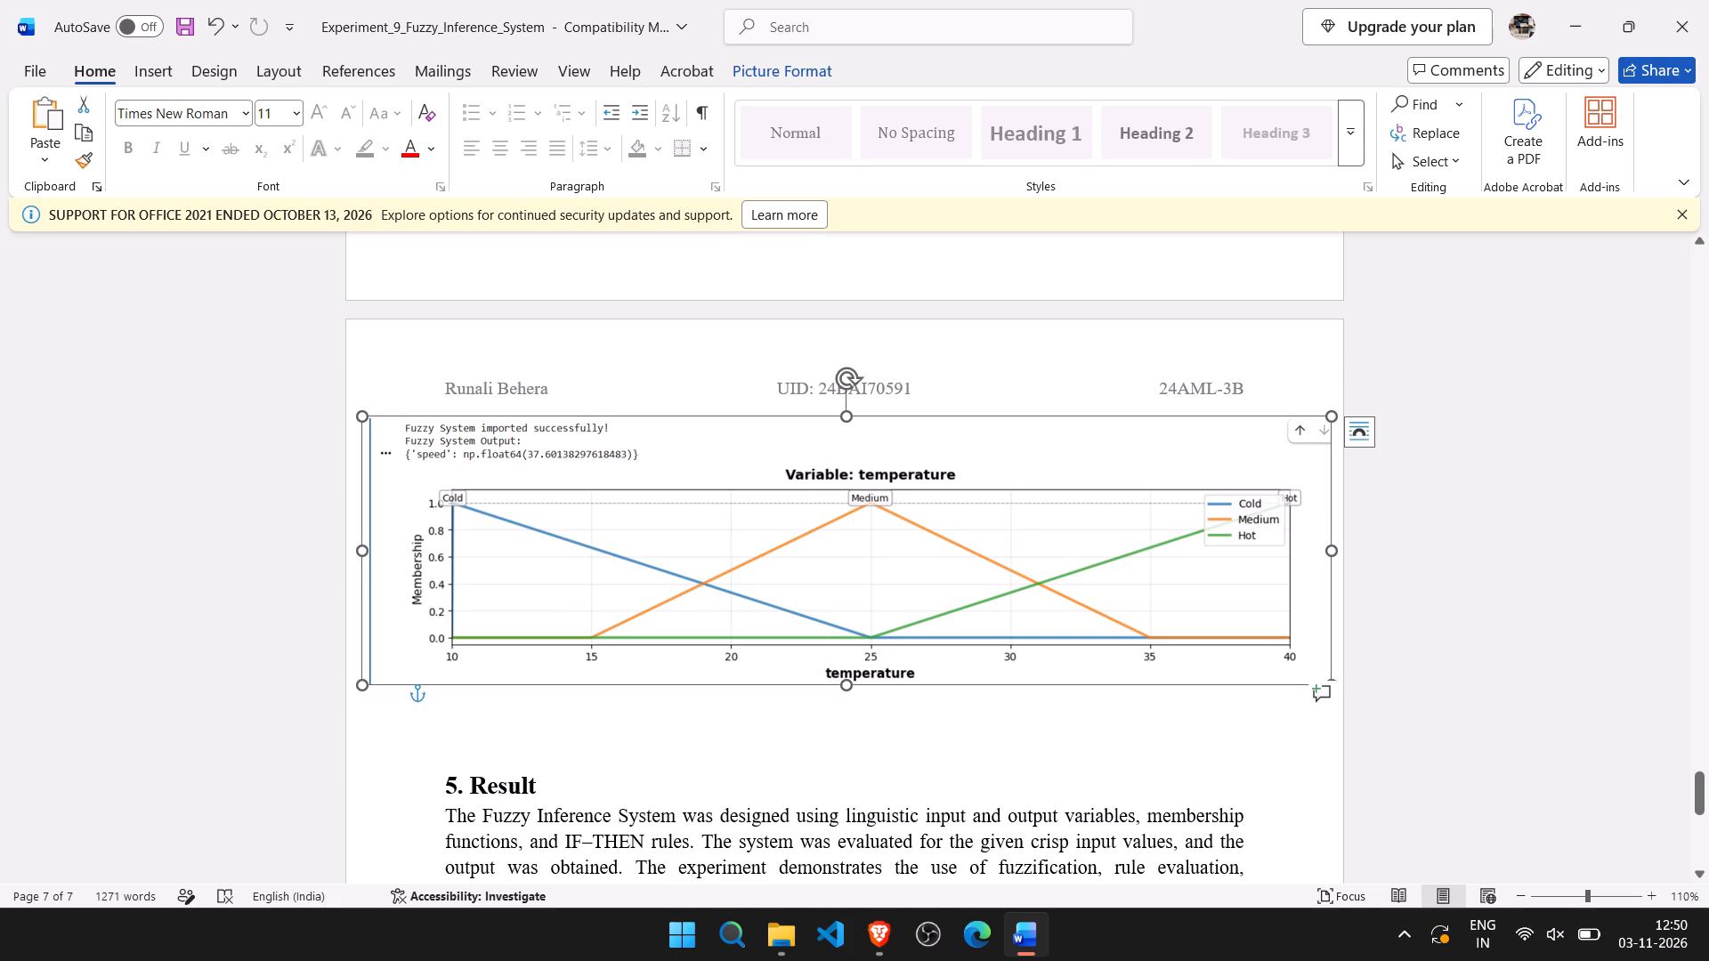
pyautogui.click(1336, 663)
# Capture the humidity membership plot from the Colab output and paste it into the Word report below the temperature plot.
pyautogui.click(490, 727)
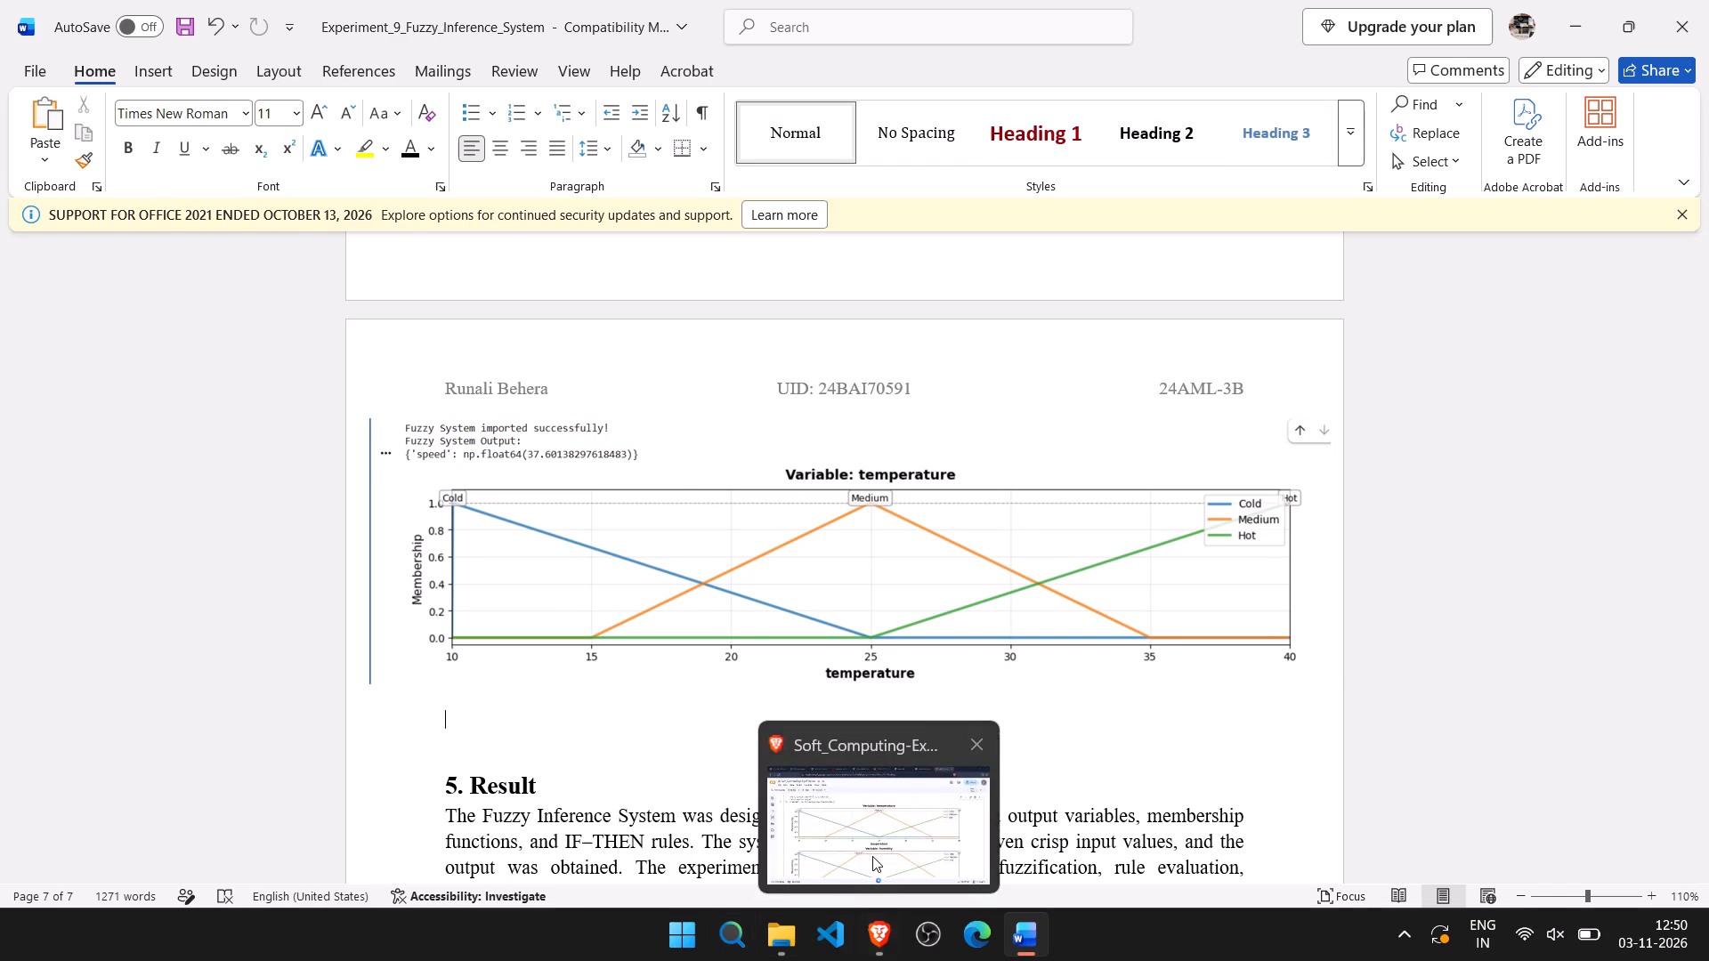
pyautogui.click(871, 851)
pyautogui.scroll(-2, 792, 678)
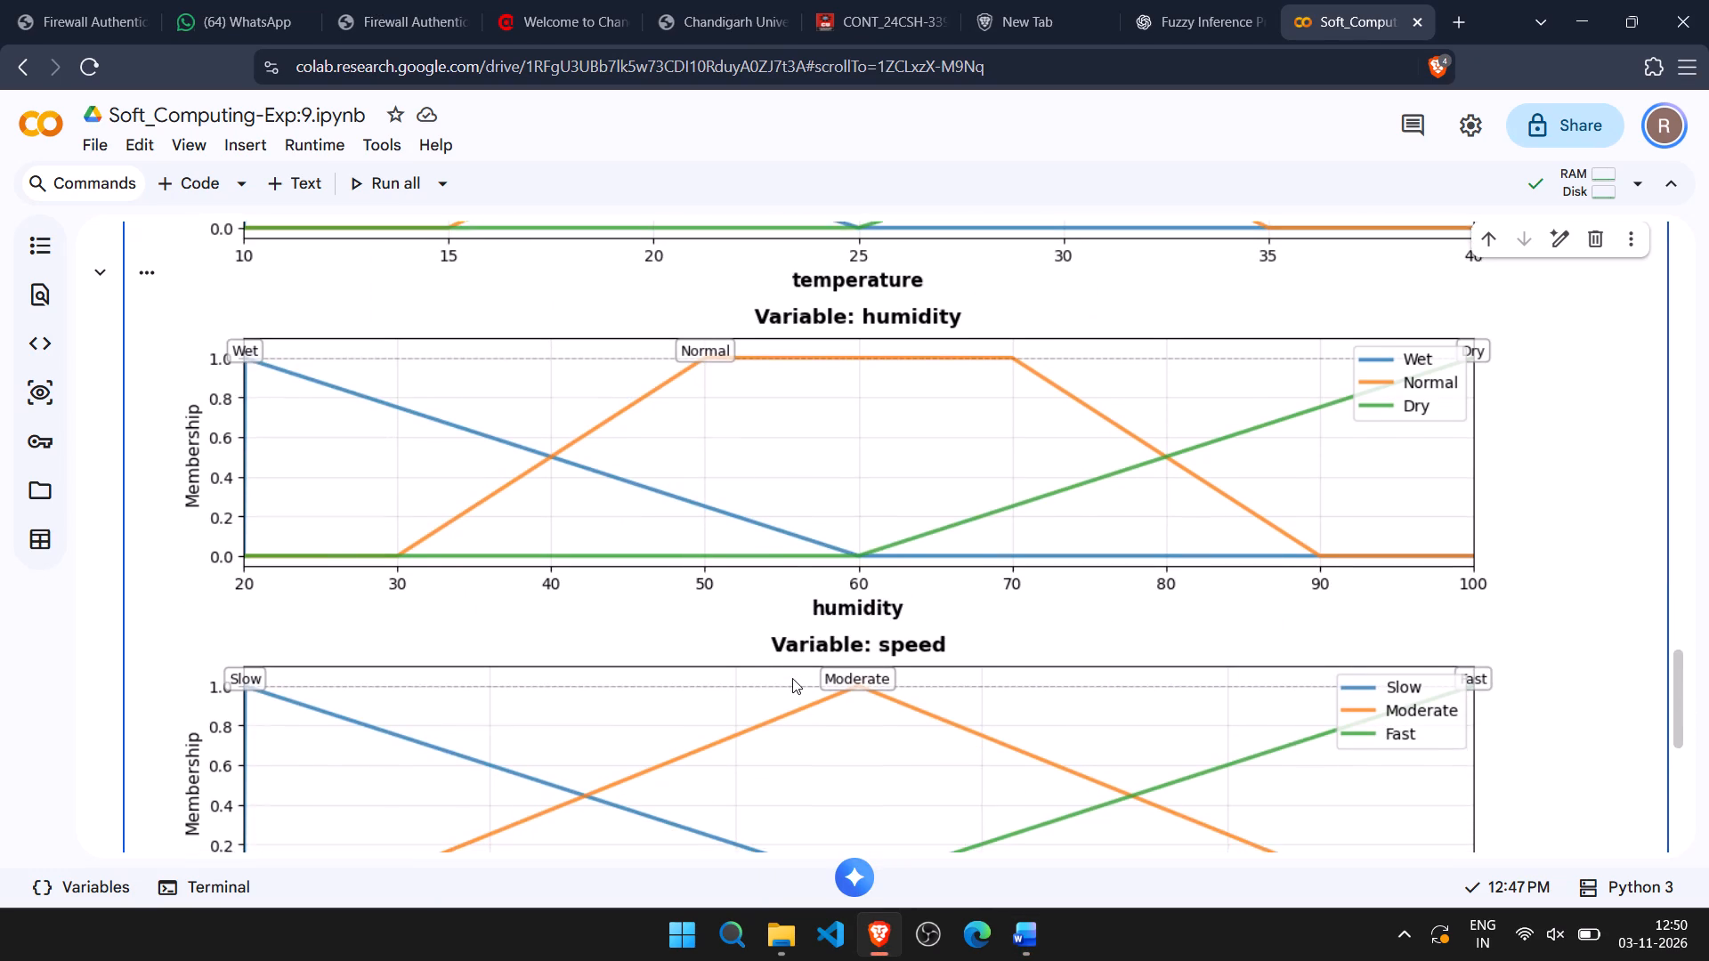
pyautogui.scroll(-1, 792, 678)
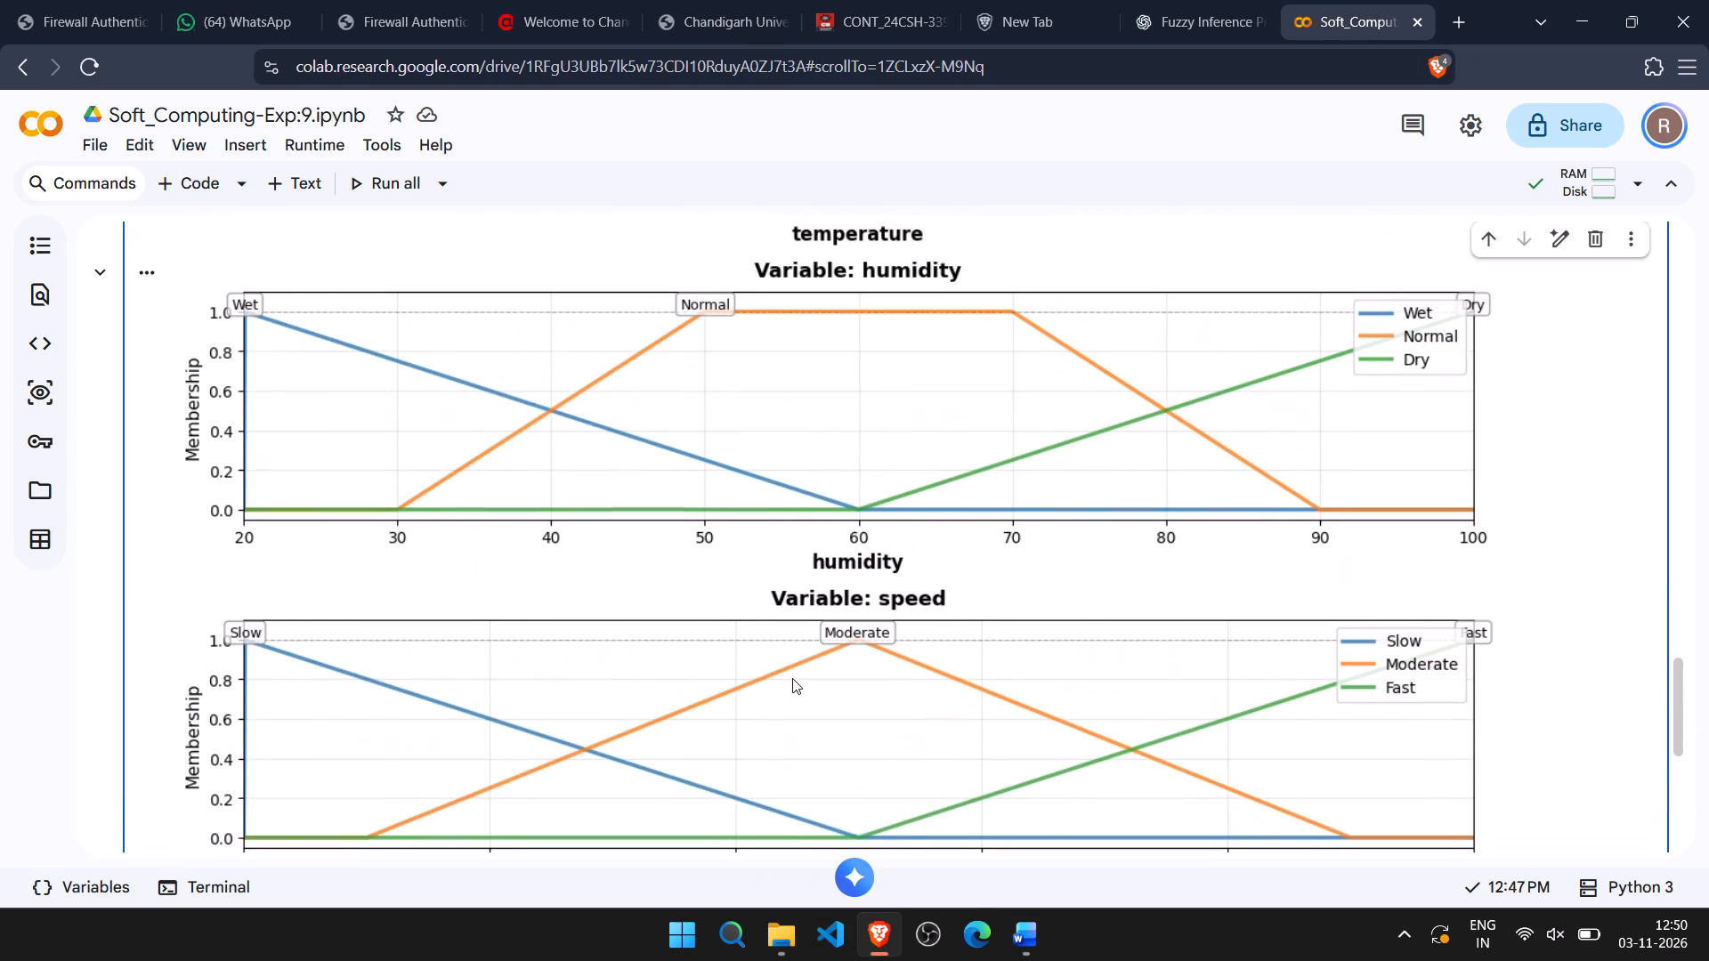
pyautogui.press('Print')
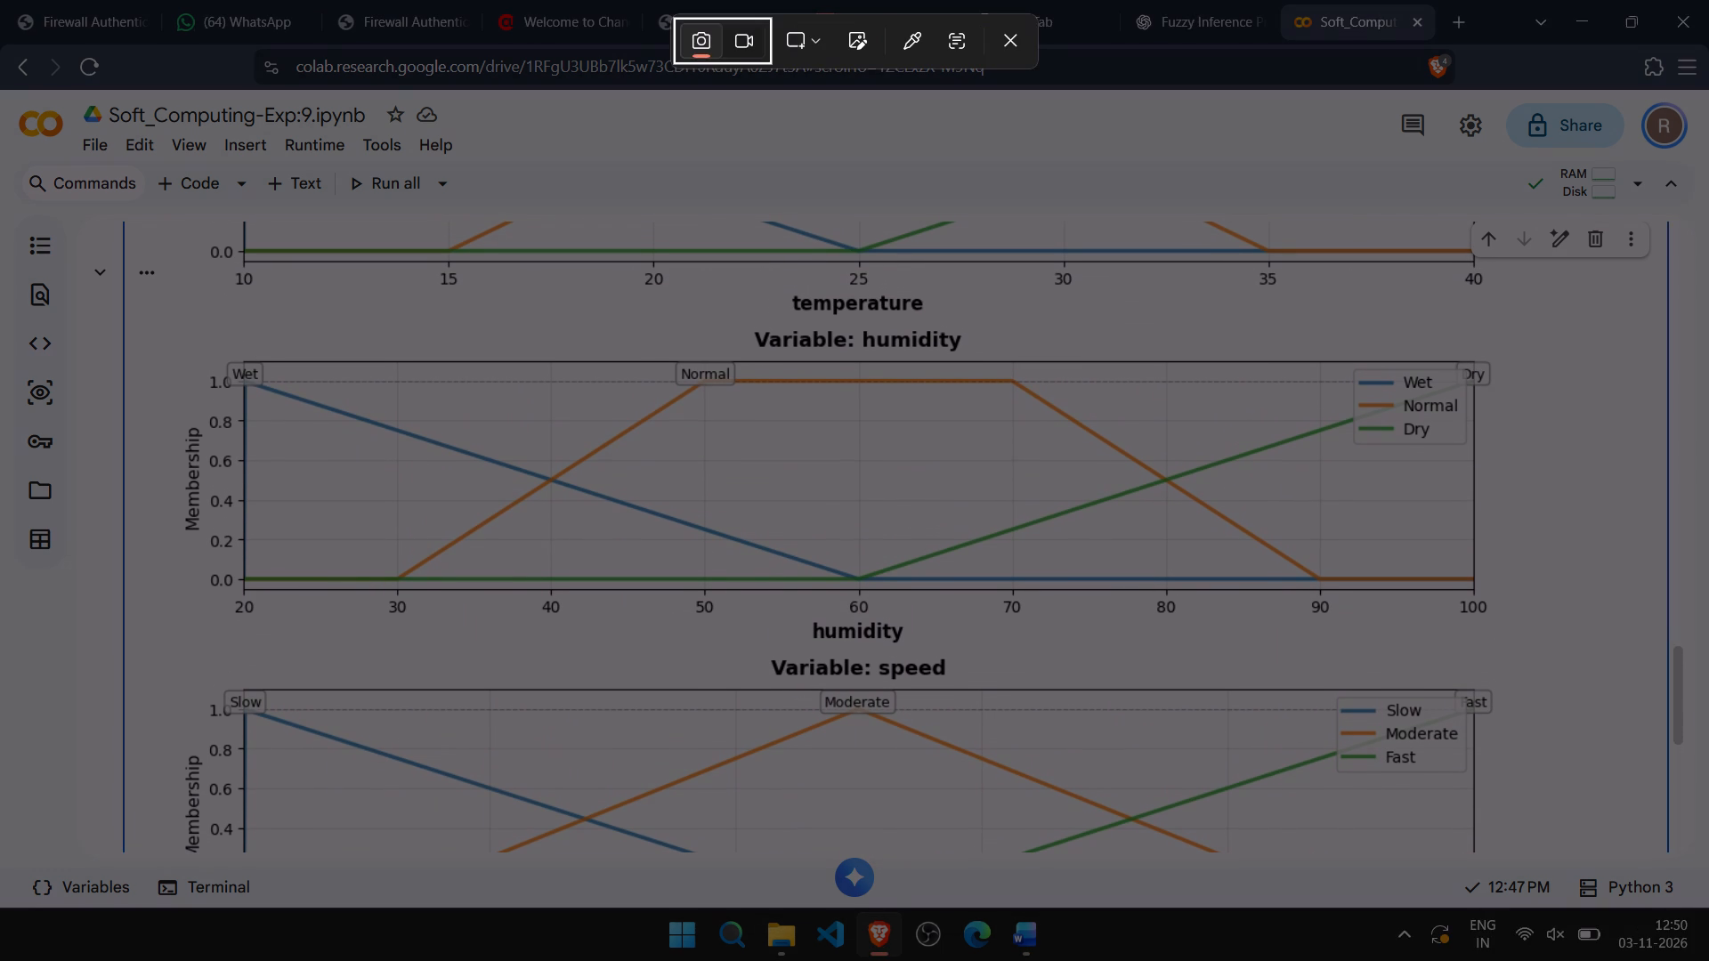
pyautogui.moveTo(166, 324); pyautogui.dragTo(1081, 655)
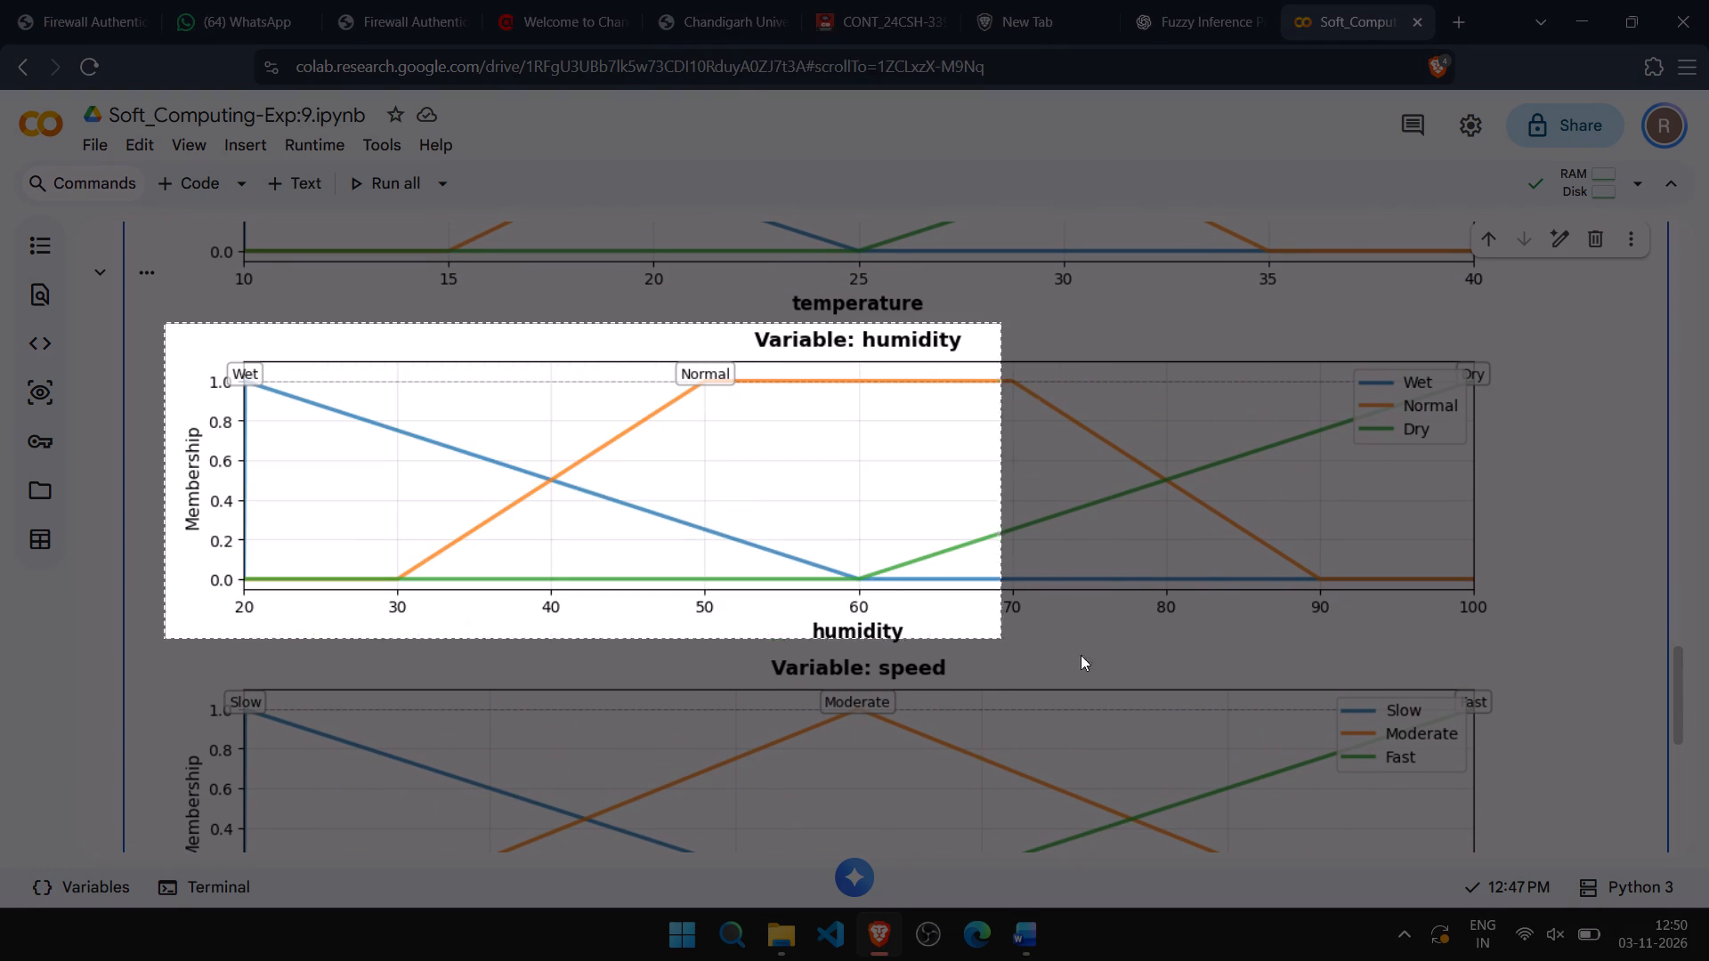
pyautogui.moveTo(1081, 655); pyautogui.dragTo(1499, 653)
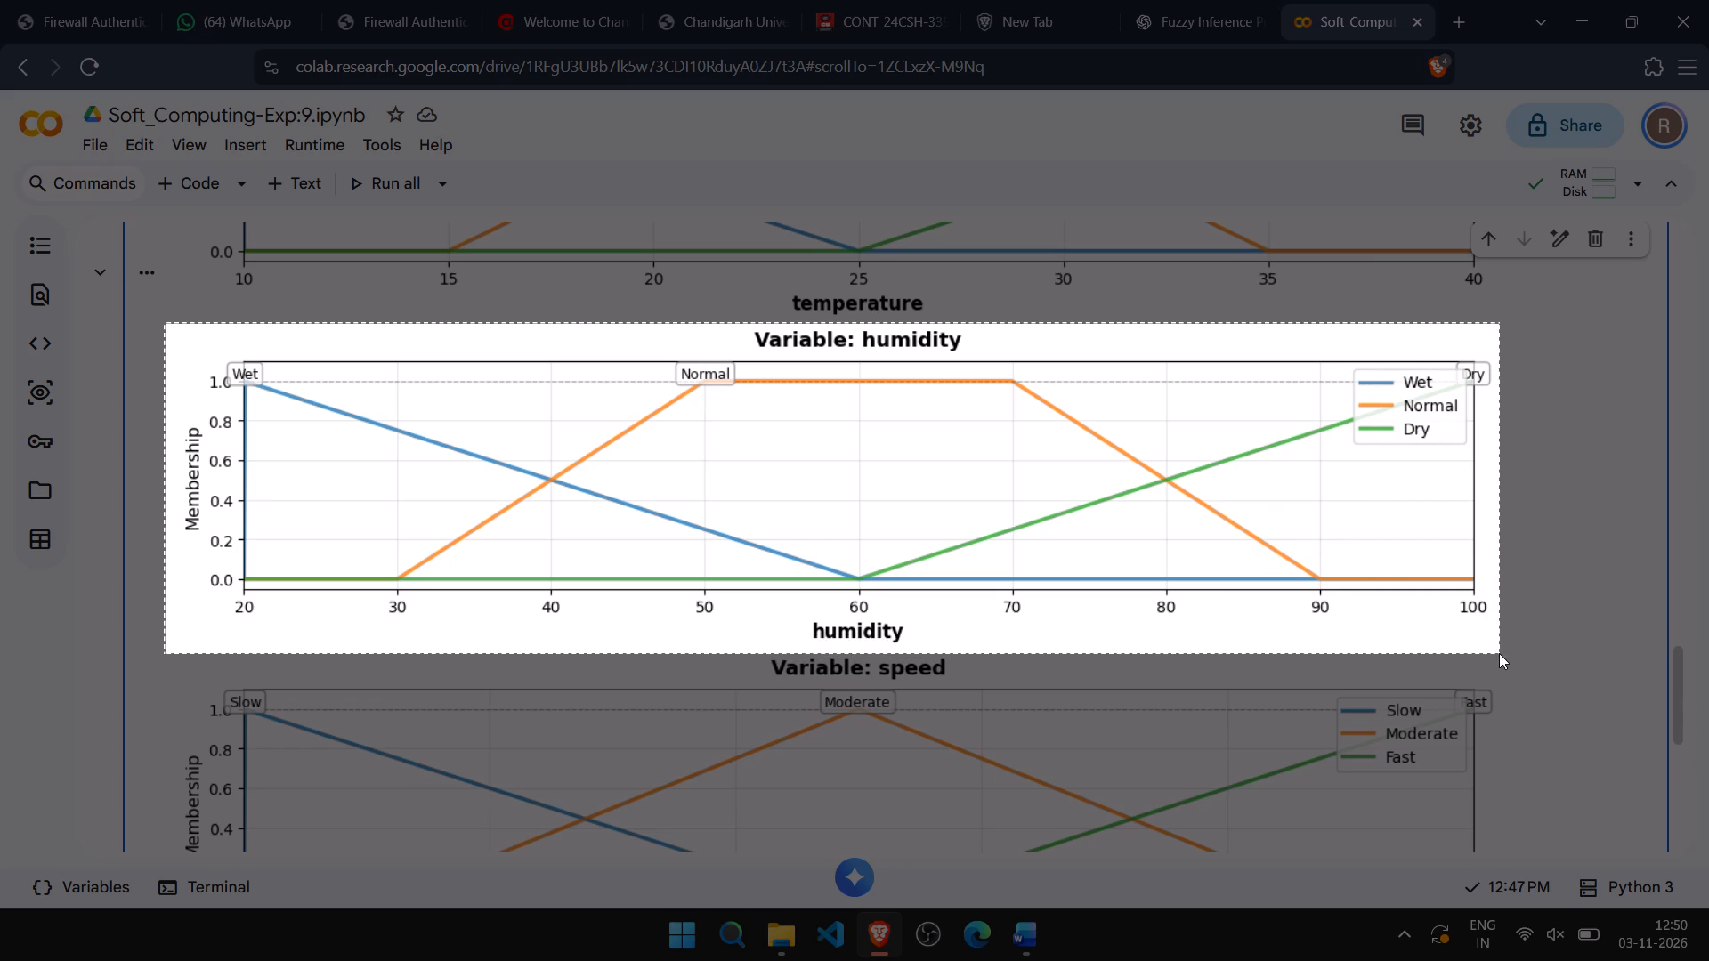
pyautogui.moveTo(1499, 653); pyautogui.dragTo(1500, 653)
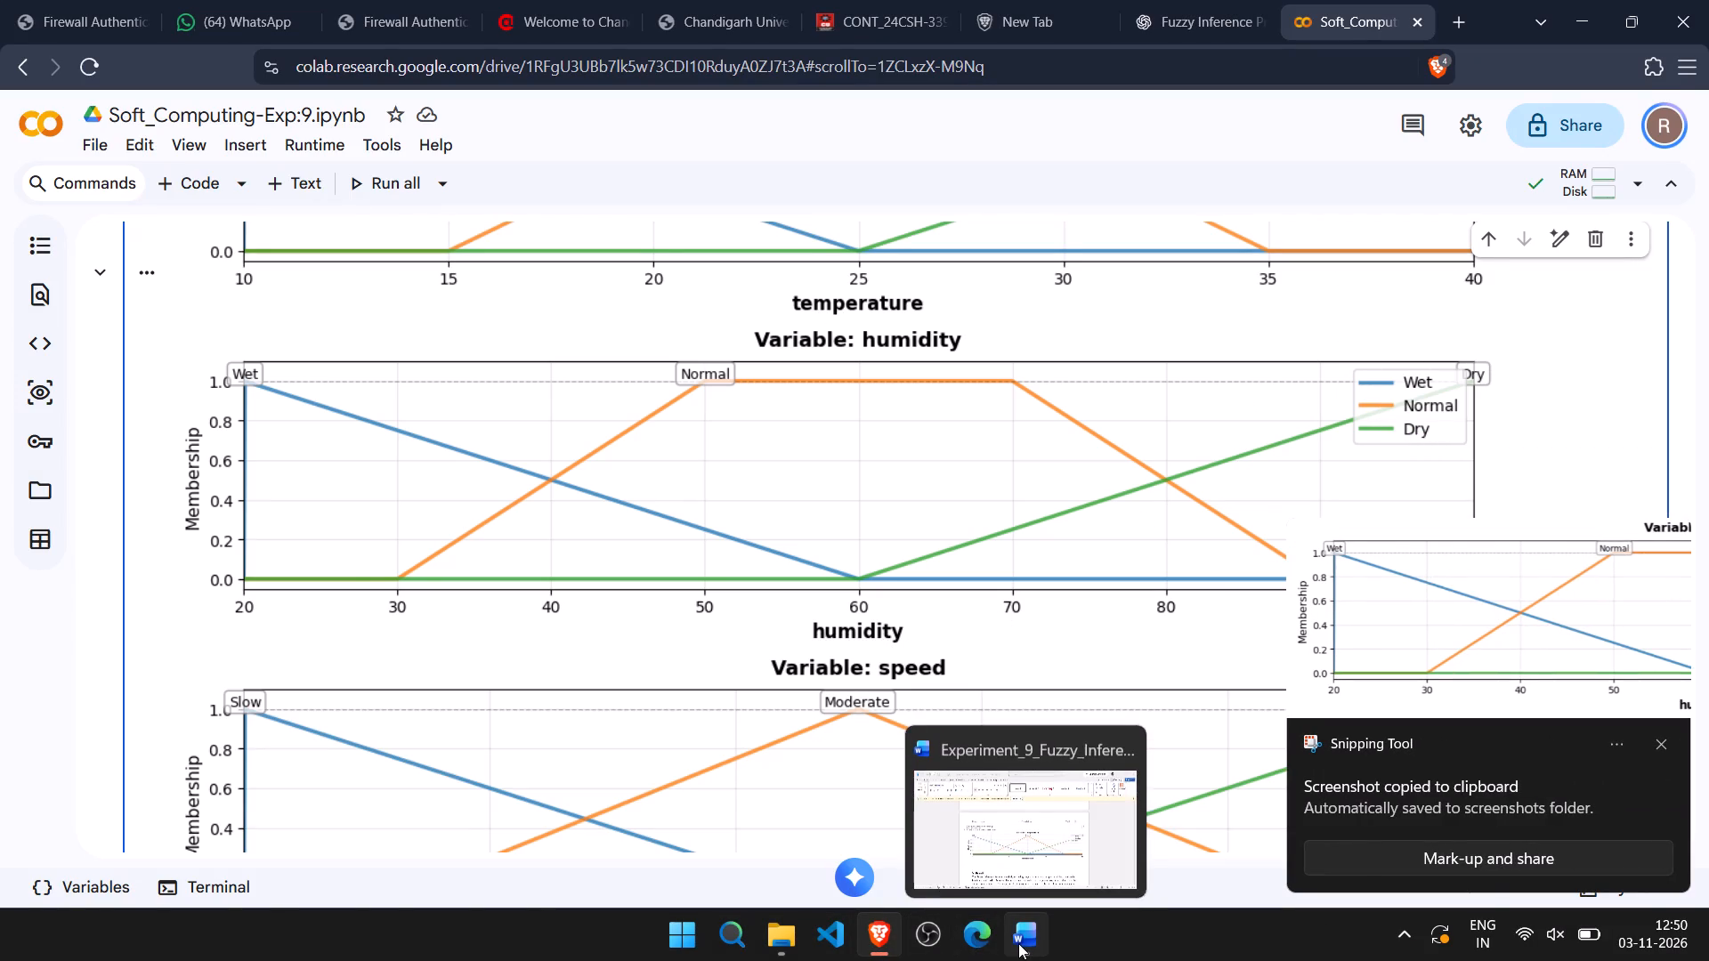
pyautogui.click(1011, 865)
pyautogui.hotkey('ctrl', 'v')
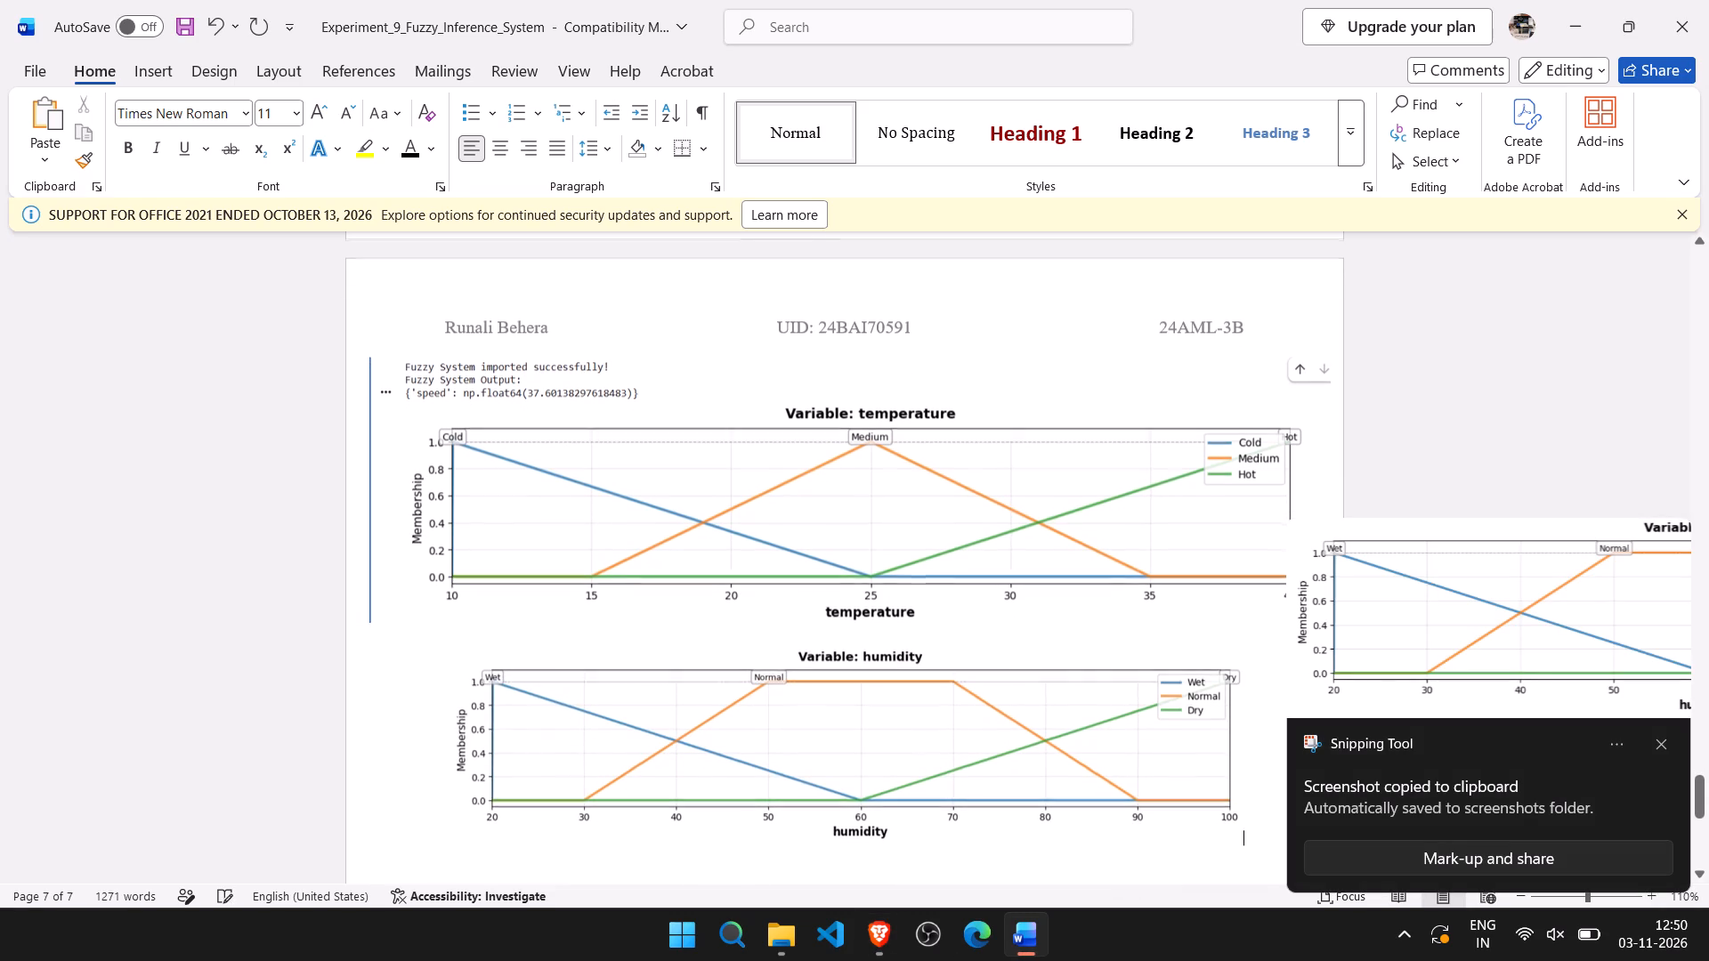
# Enlarge the pasted humidity plot screenshot from its lower-right corner so it extends slightly past the right text margin.
pyautogui.rightClick(784, 745)
pyautogui.scroll(-1, 784, 745)
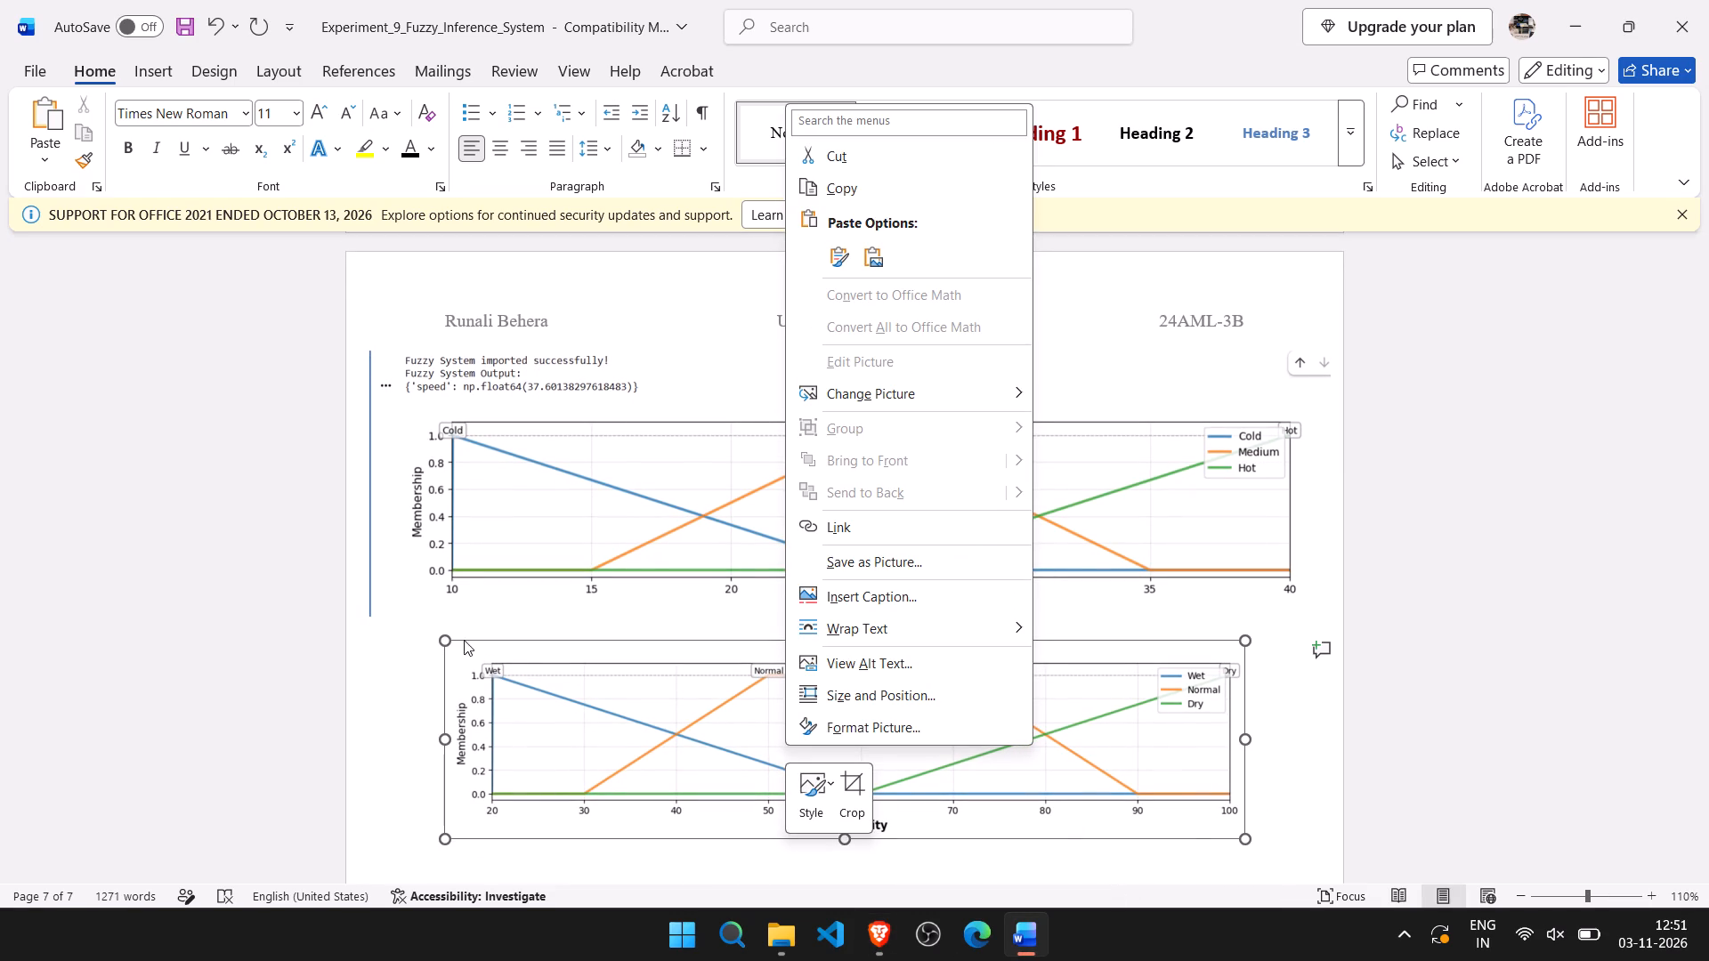
pyautogui.click(1243, 832)
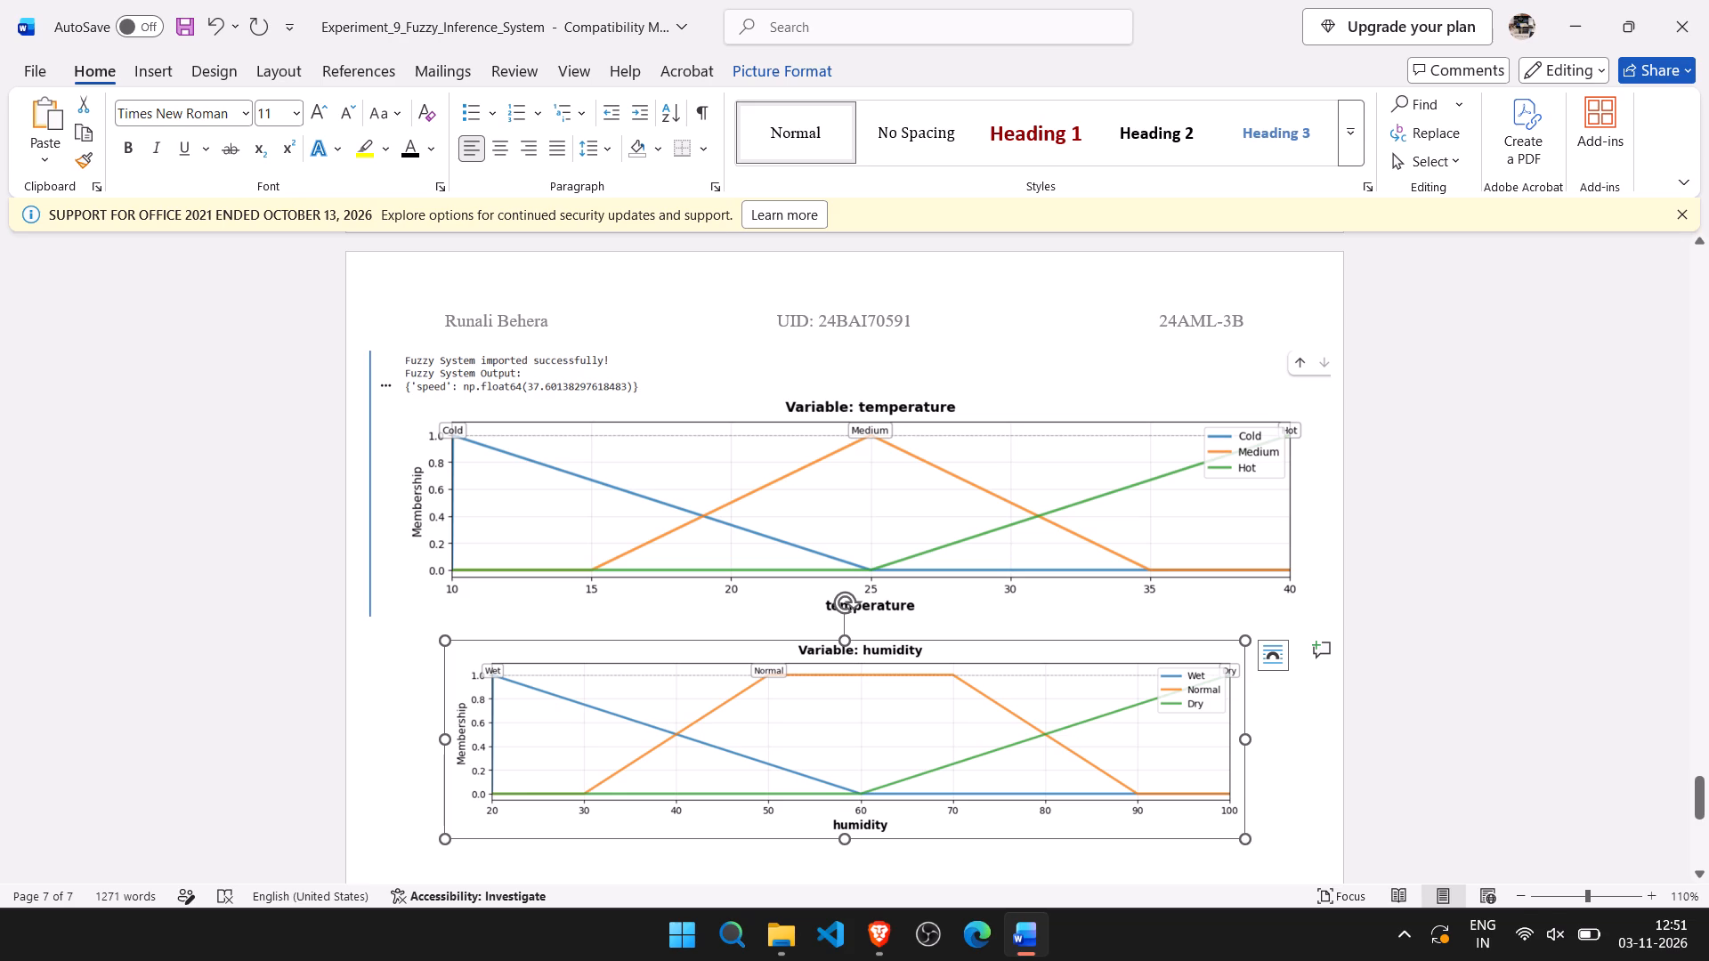
pyautogui.moveTo(1246, 837); pyautogui.dragTo(1216, 830)
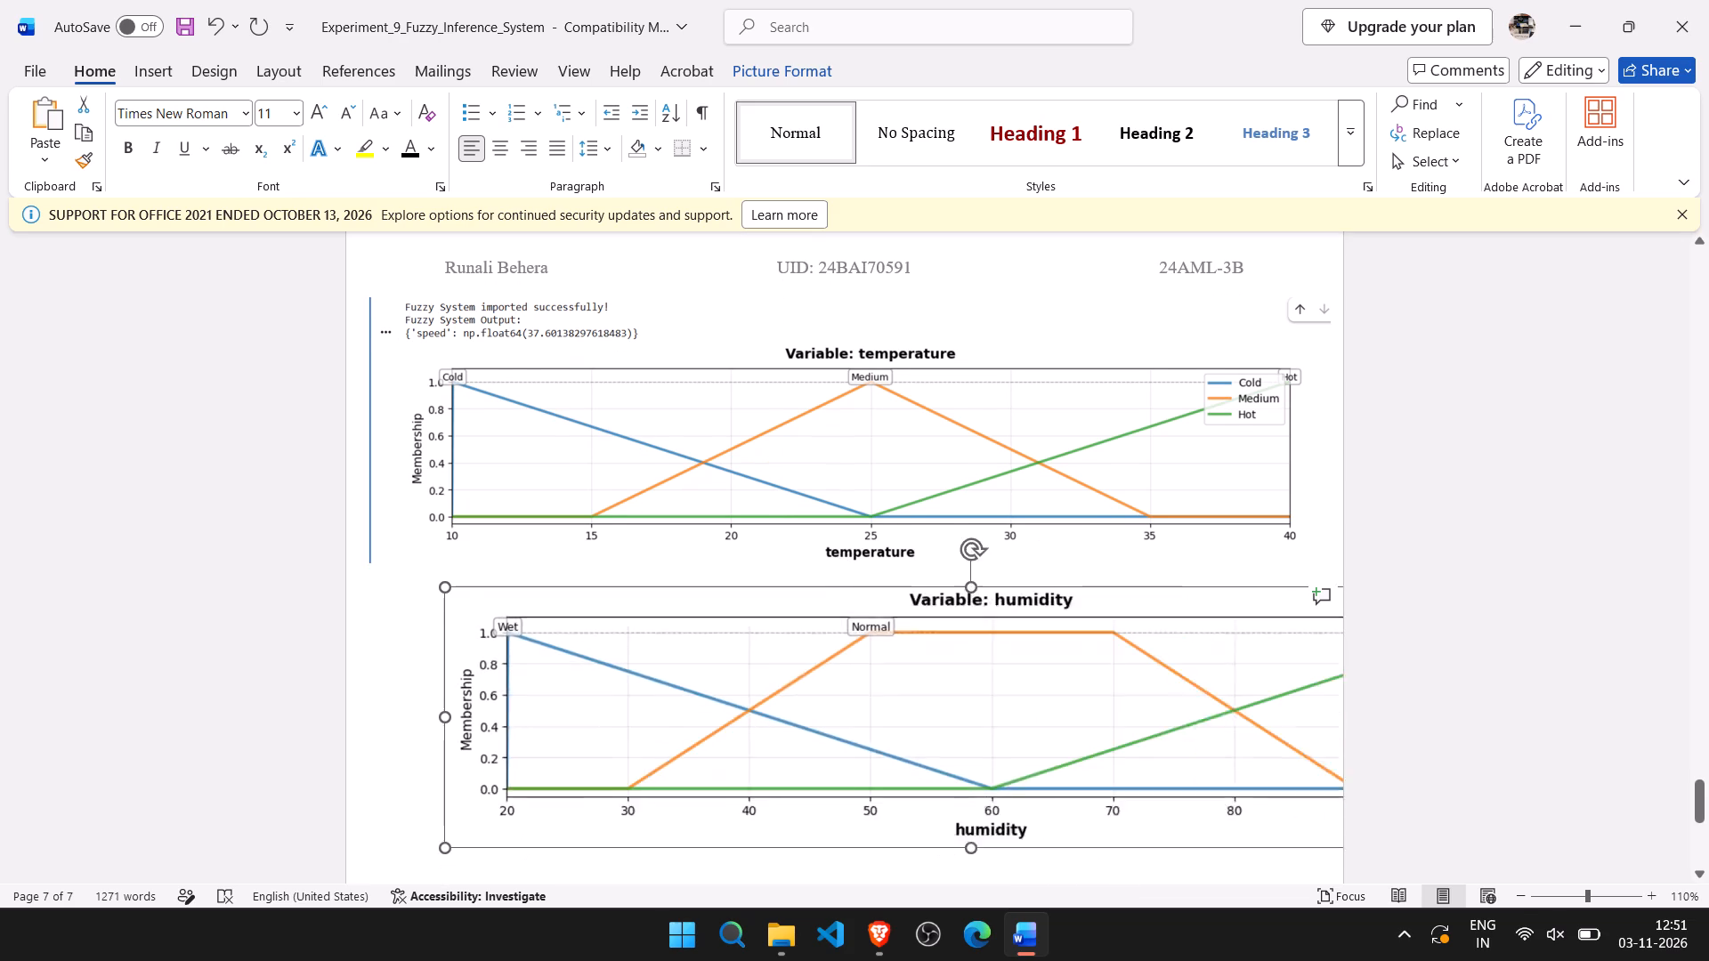
pyautogui.moveTo(1216, 830); pyautogui.dragTo(1171, 802)
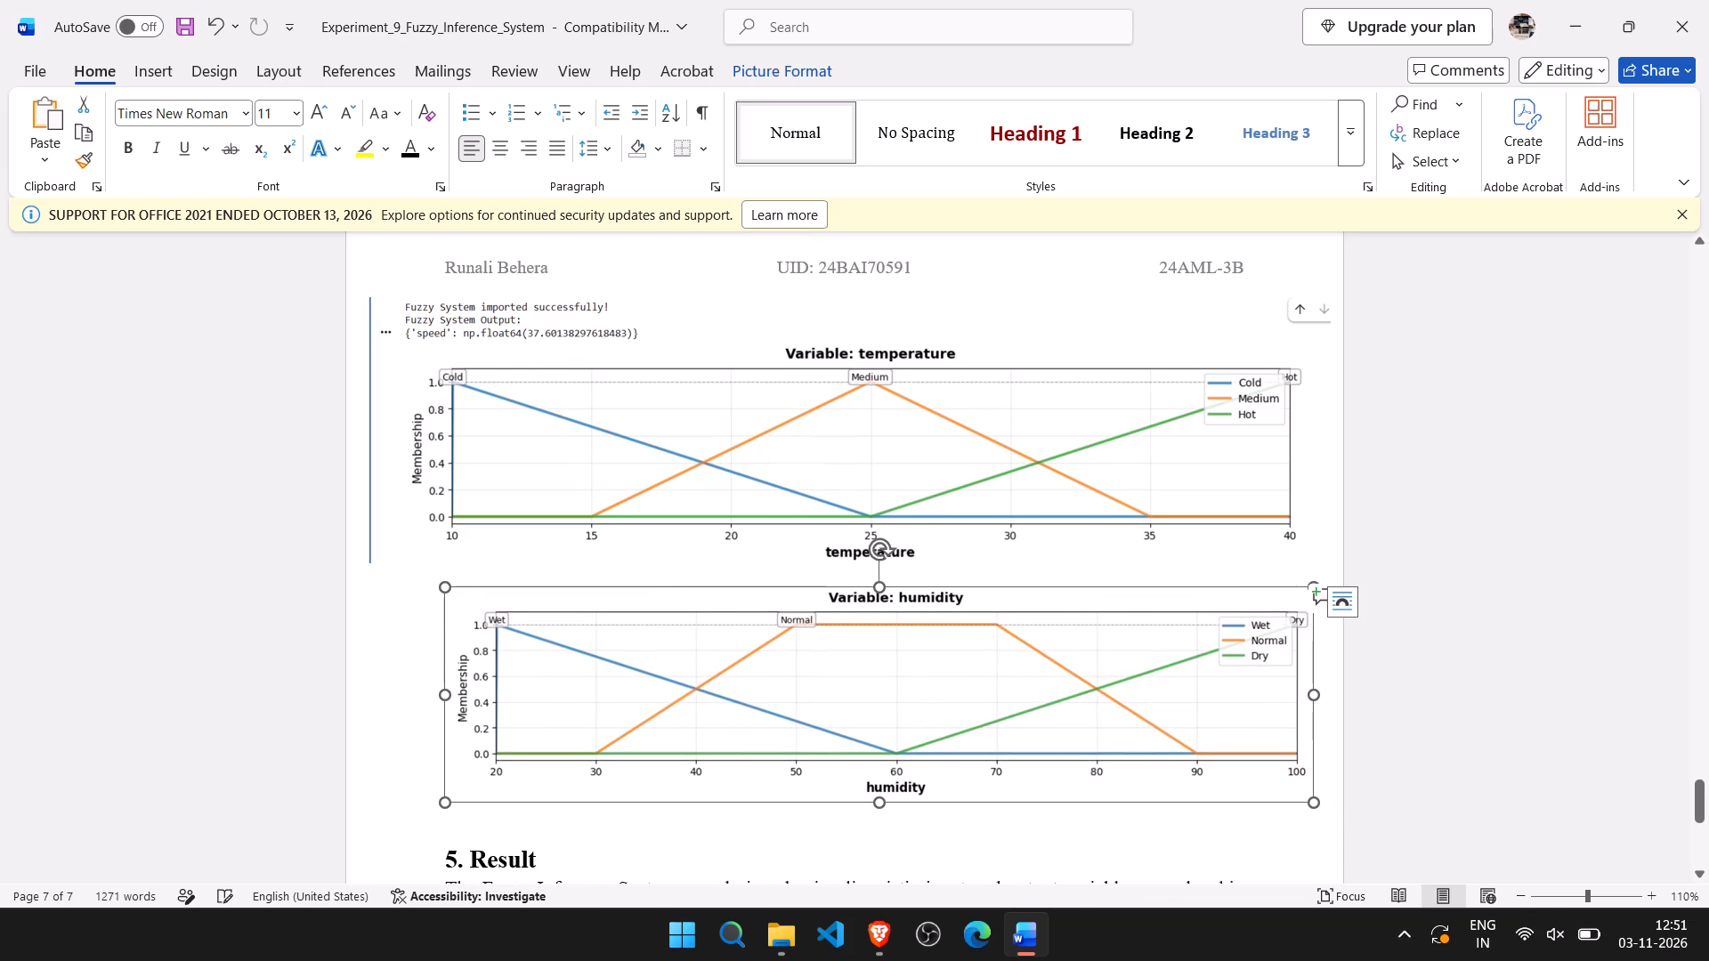
# Set the humidity plot screenshot's text wrapping to Top and Bottom and shift it left into the page margin.
pyautogui.click(1329, 608)
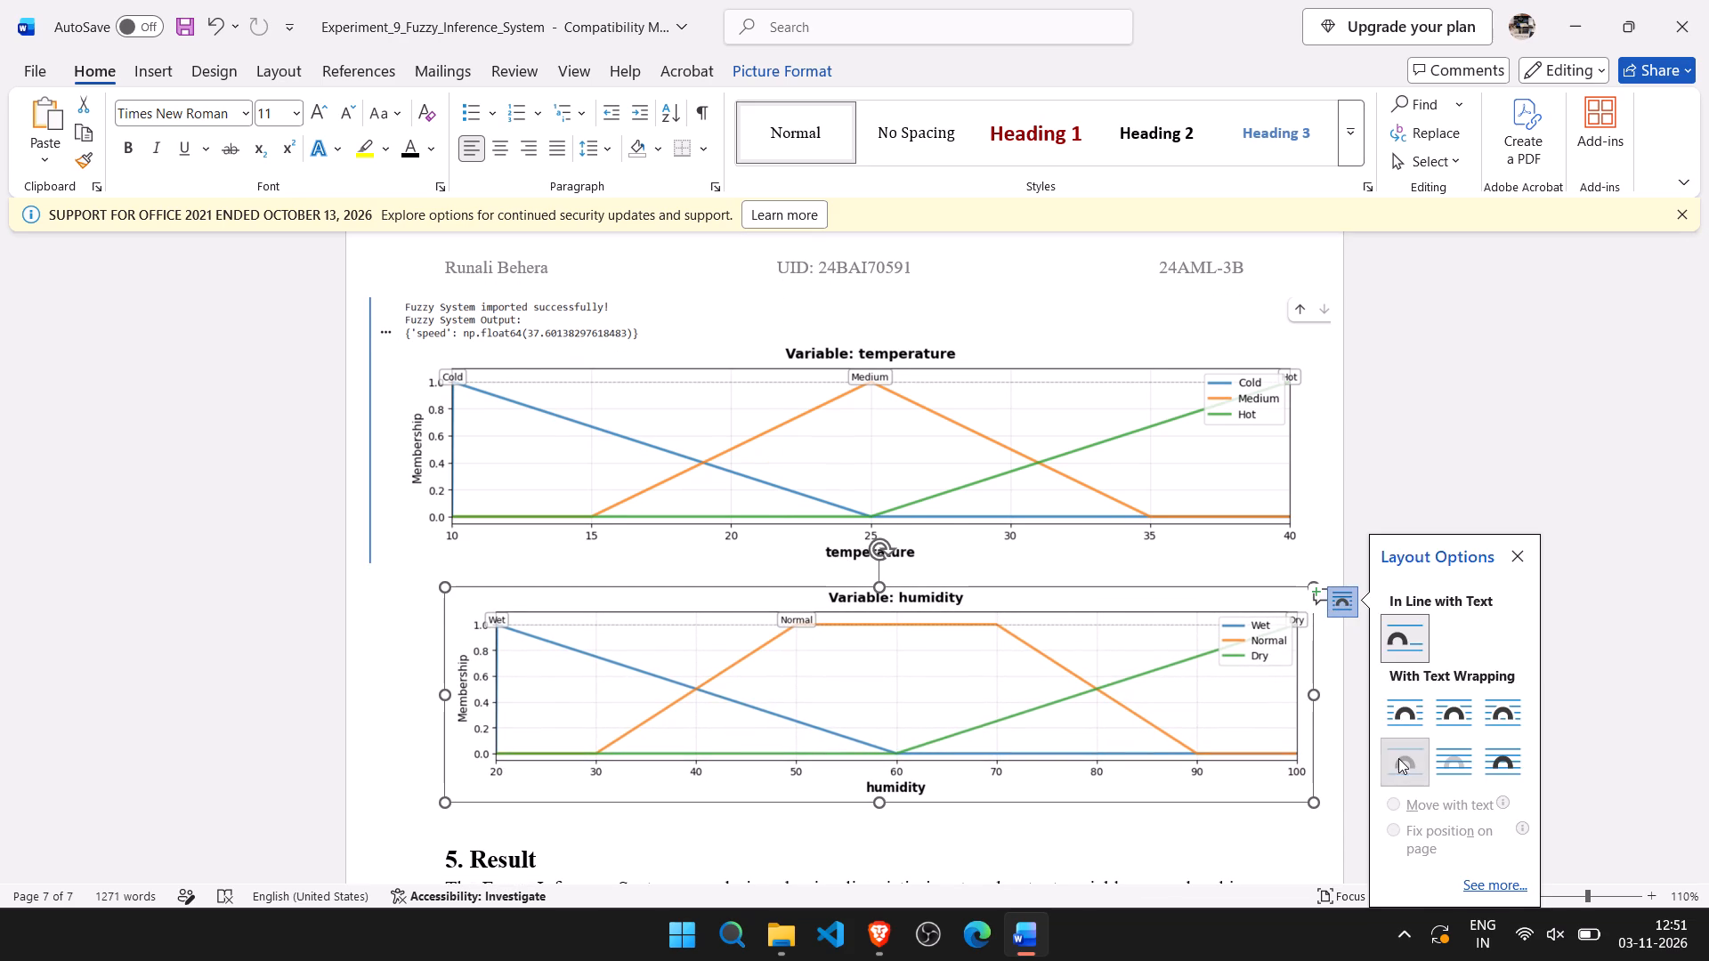
pyautogui.click(1398, 758)
pyautogui.moveTo(1089, 672); pyautogui.dragTo(1006, 674)
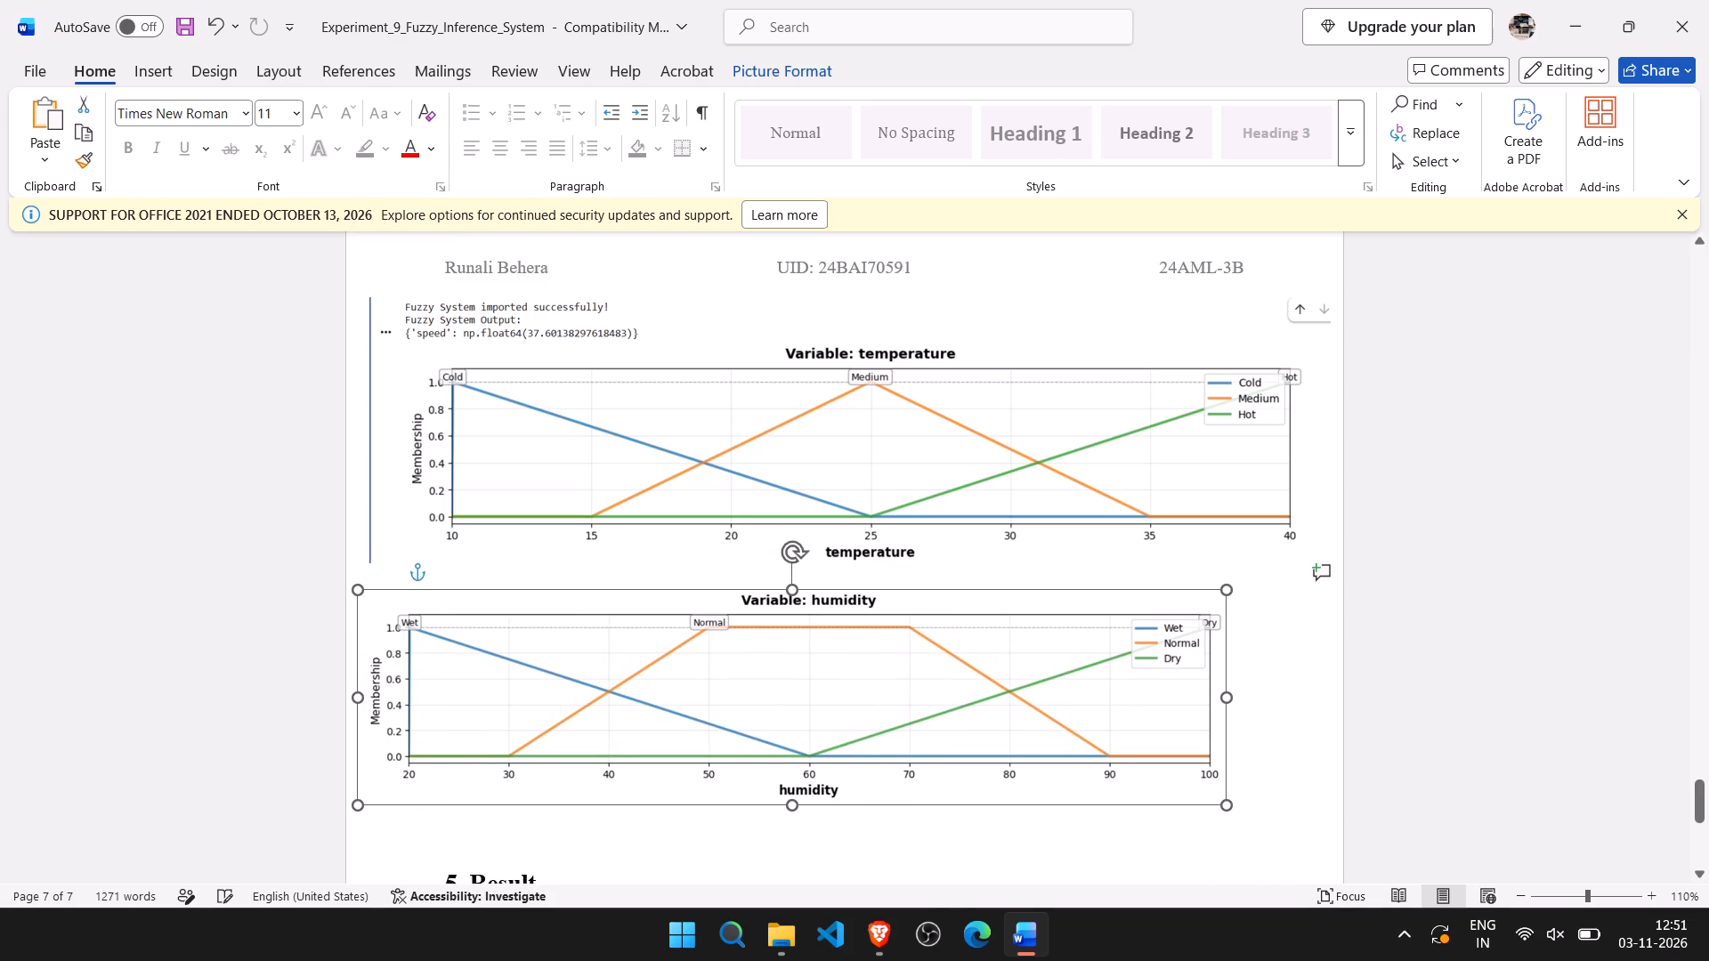
pyautogui.moveTo(1006, 674); pyautogui.dragTo(1005, 674)
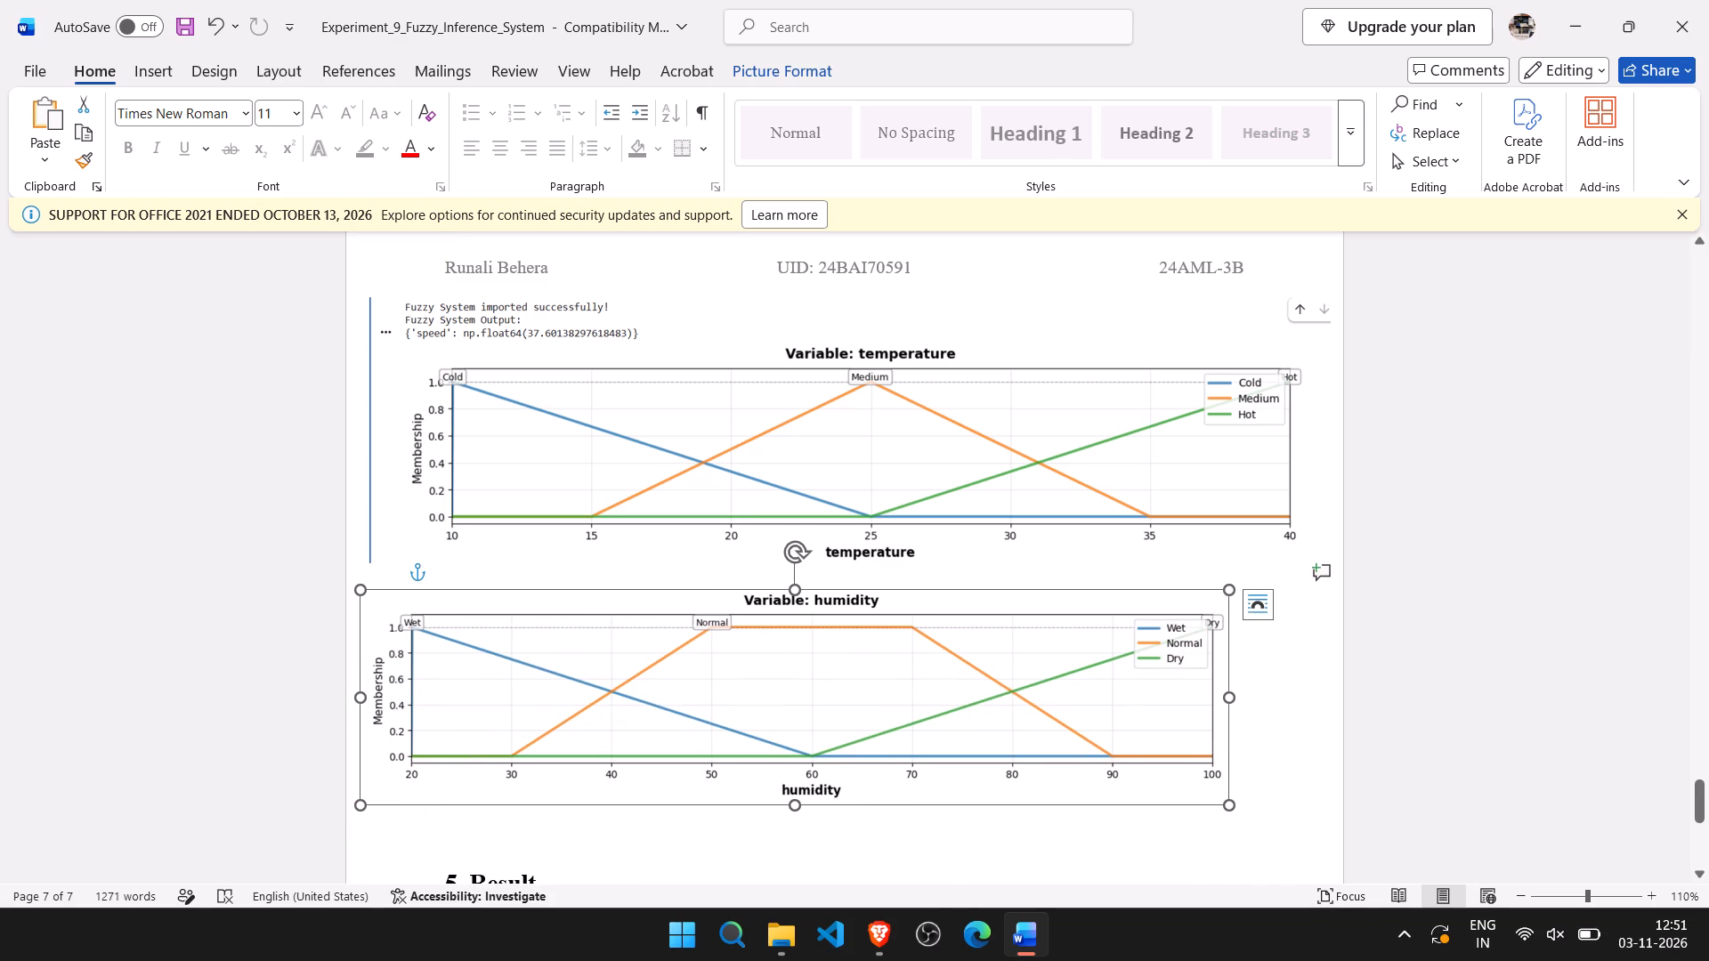
# Enlarge the humidity plot screenshot from its lower-right corner until it nearly reaches the page's right edge.
pyautogui.moveTo(1227, 804); pyautogui.dragTo(1256, 820)
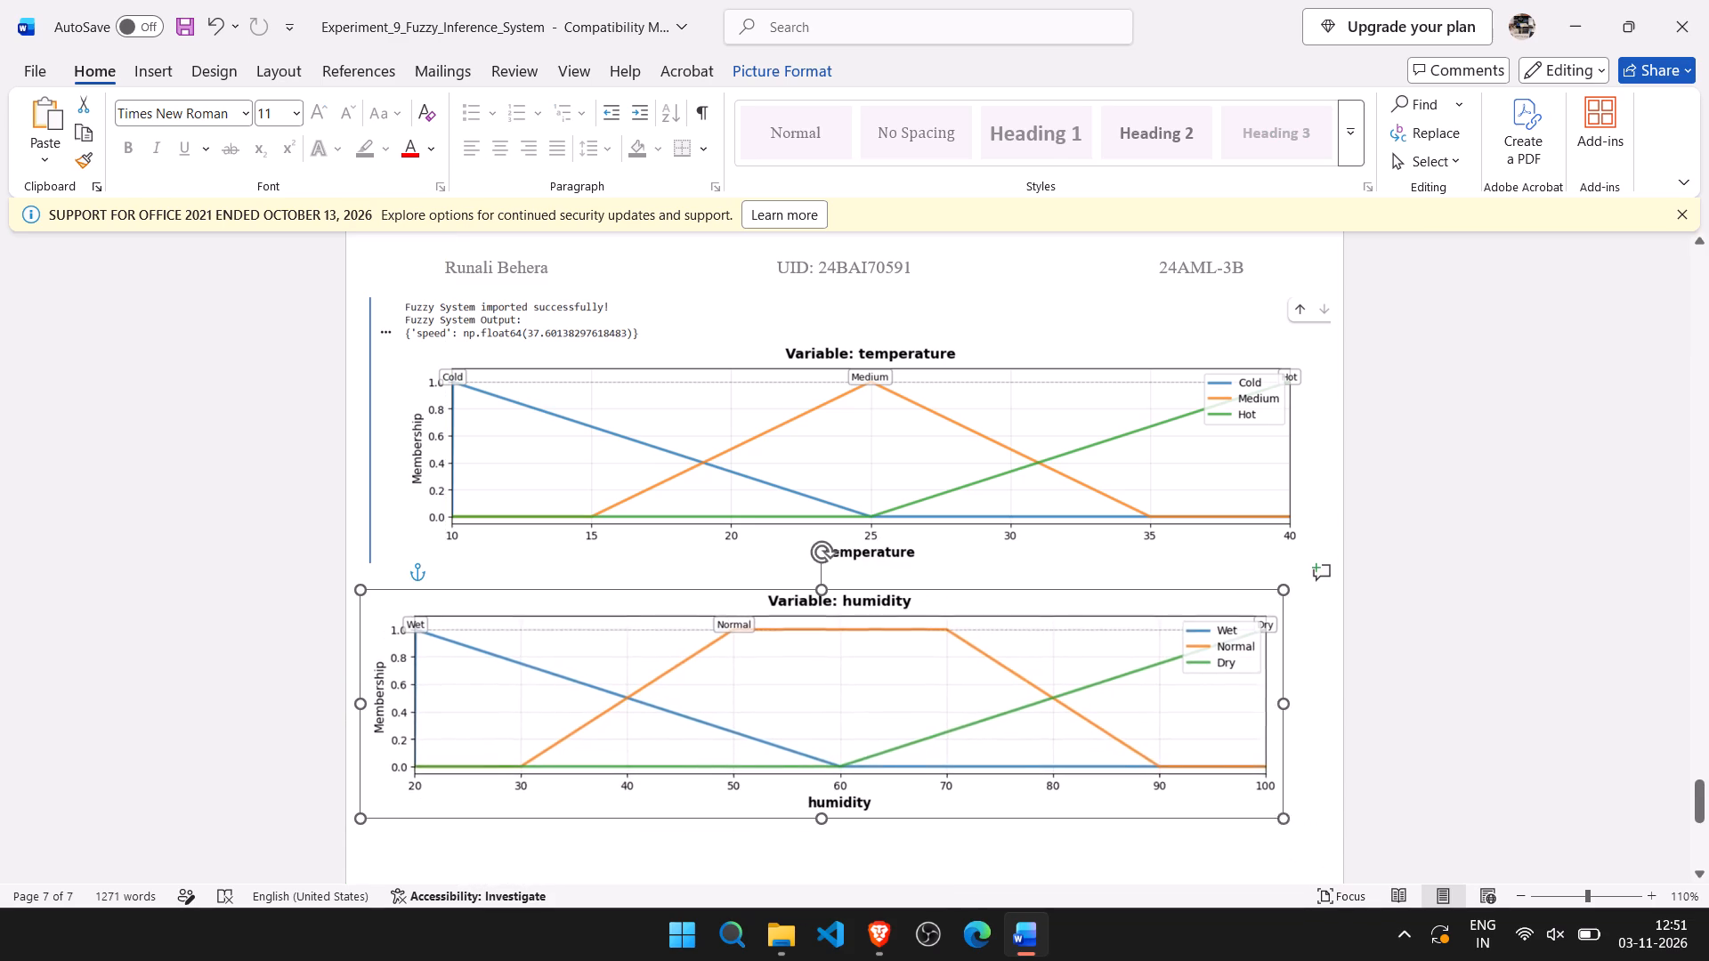
pyautogui.moveTo(1256, 820); pyautogui.dragTo(1268, 826)
pyautogui.click(1167, 812)
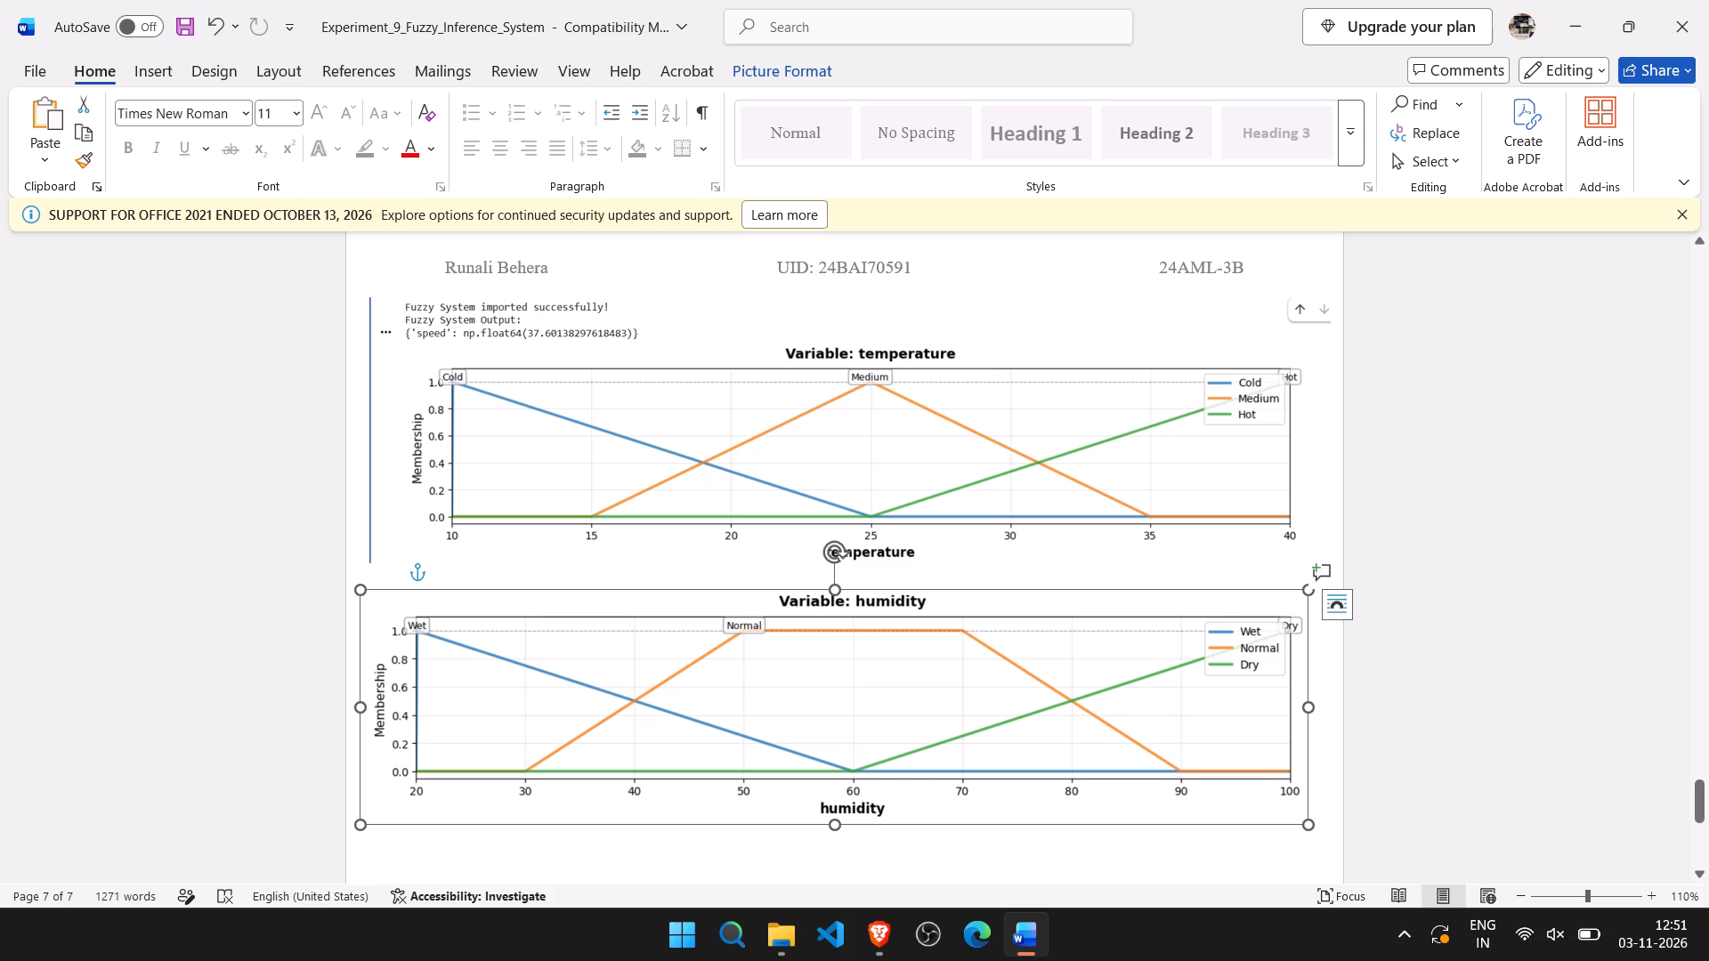
pyautogui.click(1323, 826)
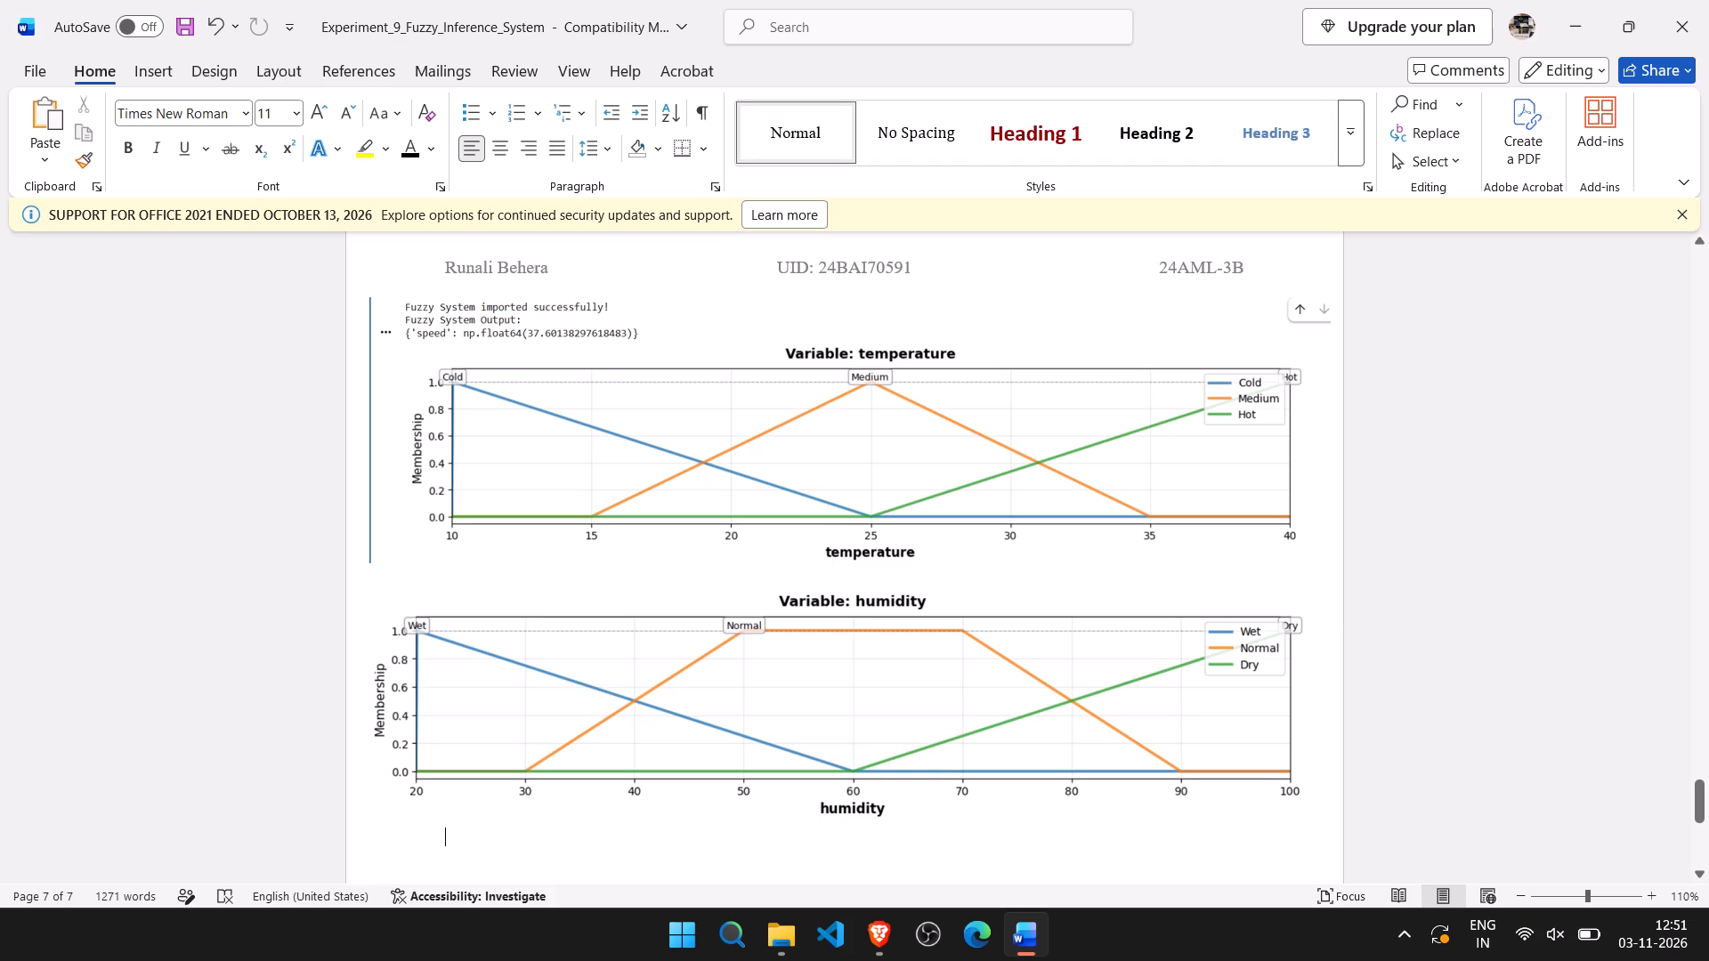
pyautogui.click(1319, 805)
# Capture the speed membership plot from the Colab output and paste it into the Word report between the humidity plot and the Result heading.
pyautogui.scroll(-1, 1076, 759)
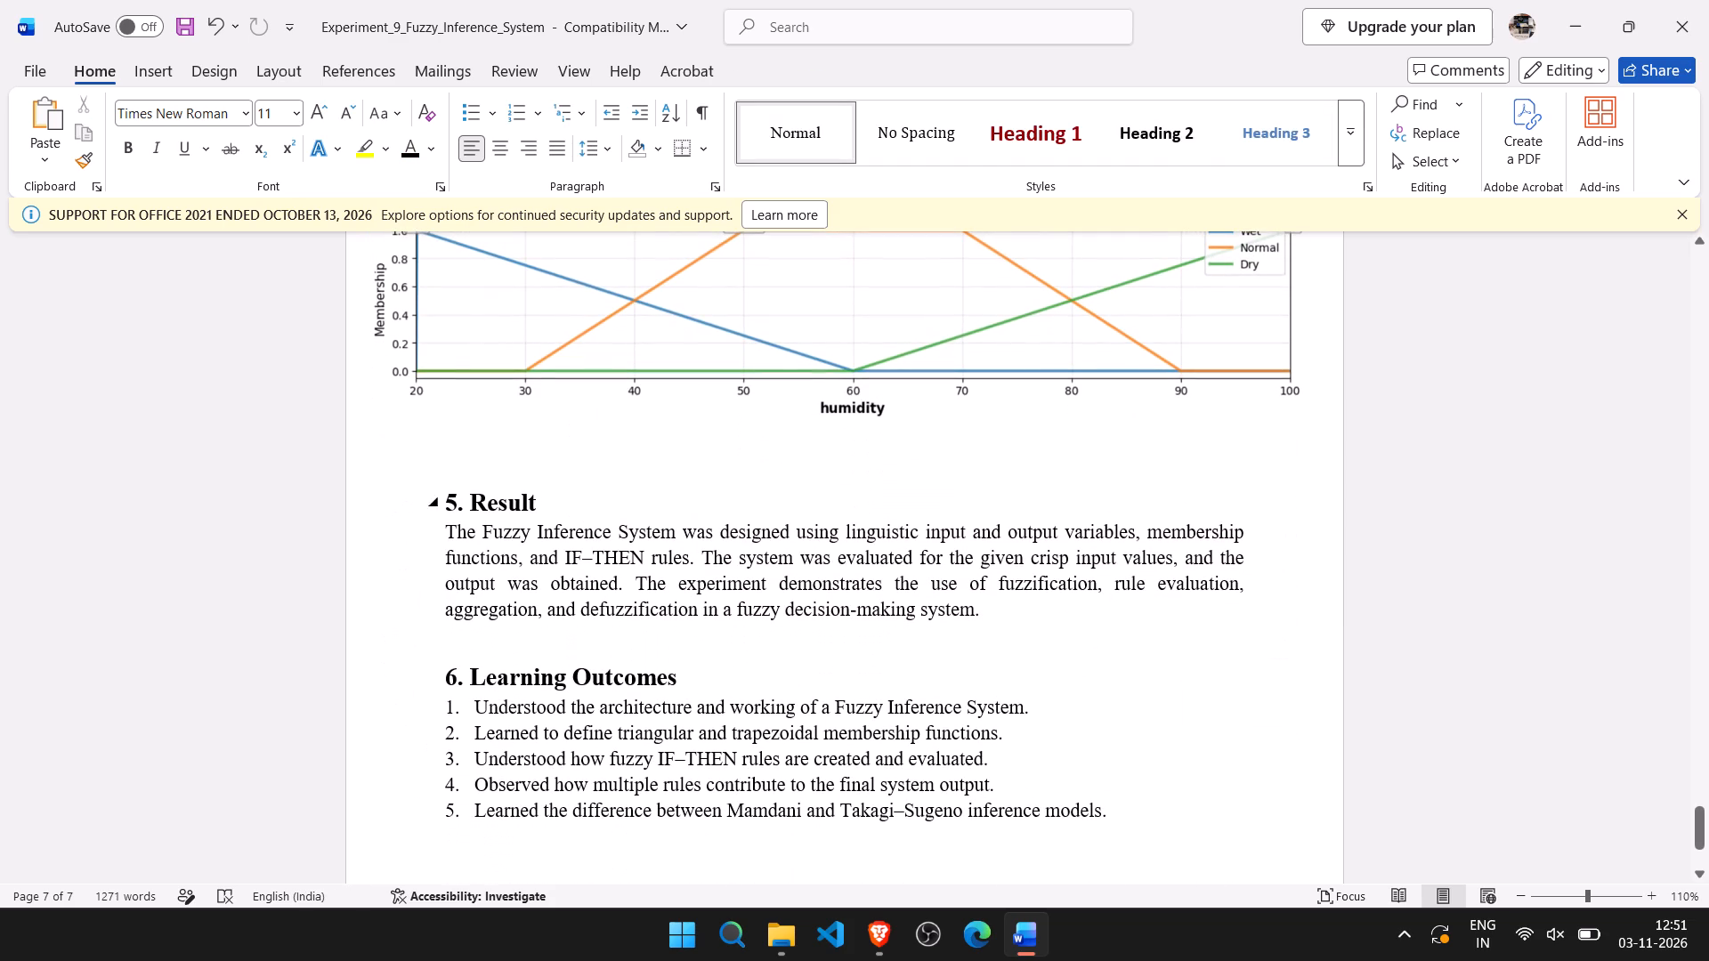
pyautogui.click(430, 448)
pyautogui.click(661, 506)
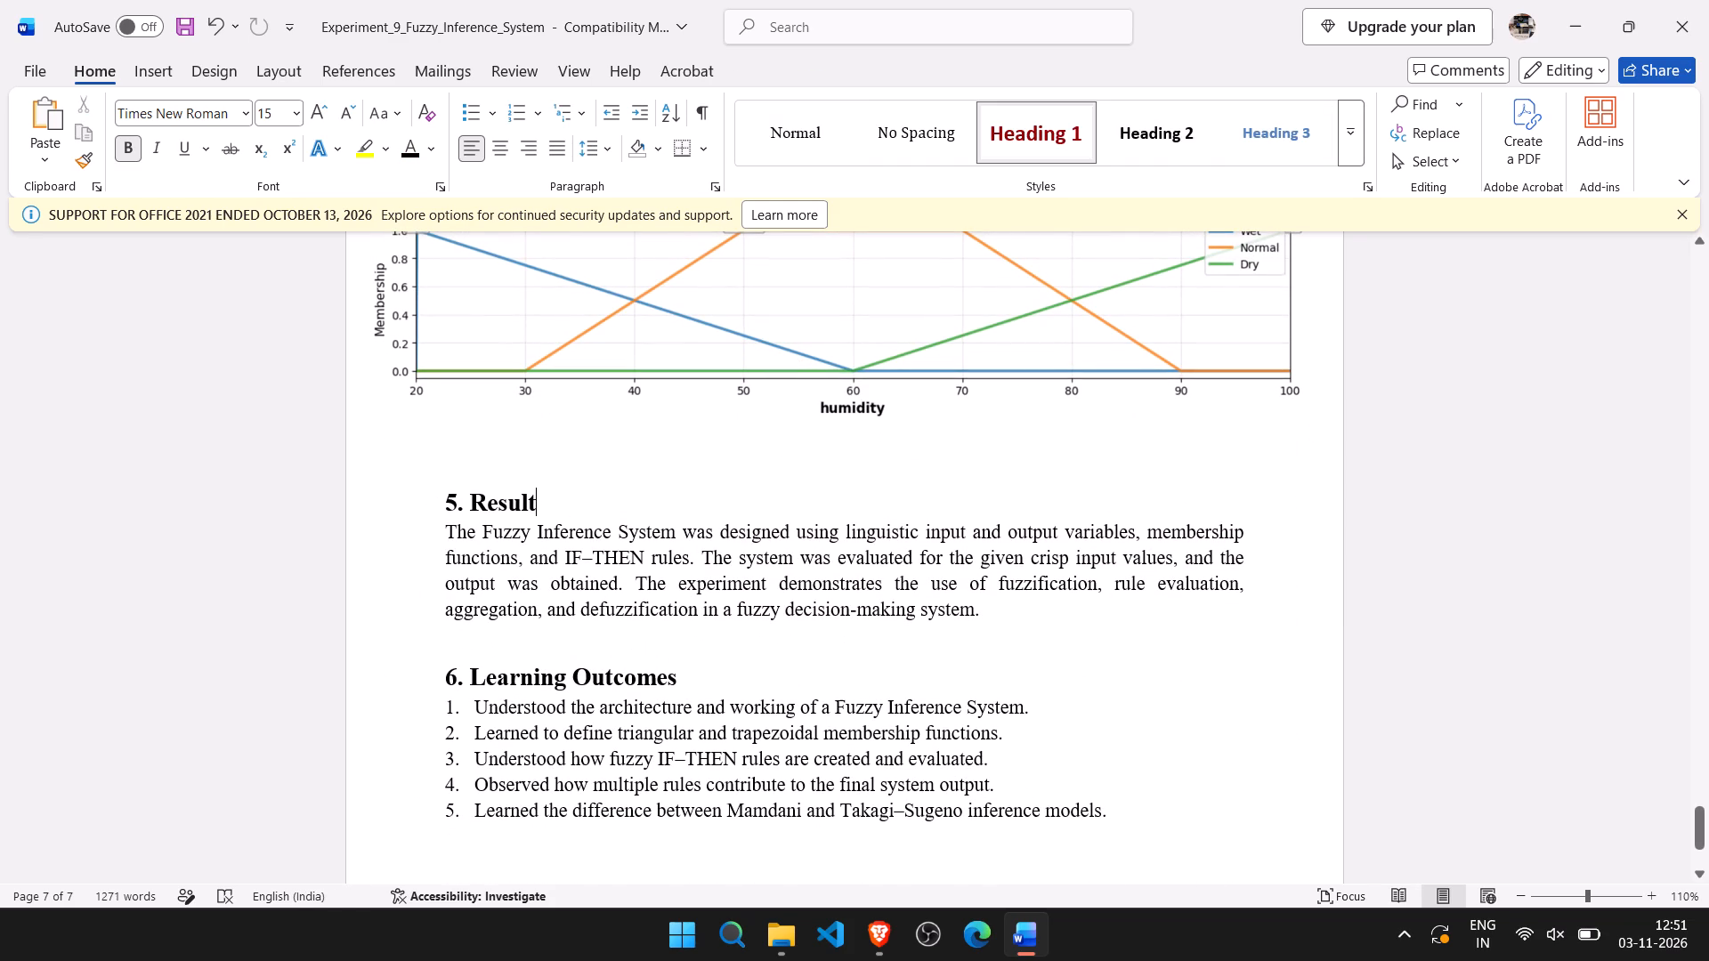
pyautogui.click(463, 440)
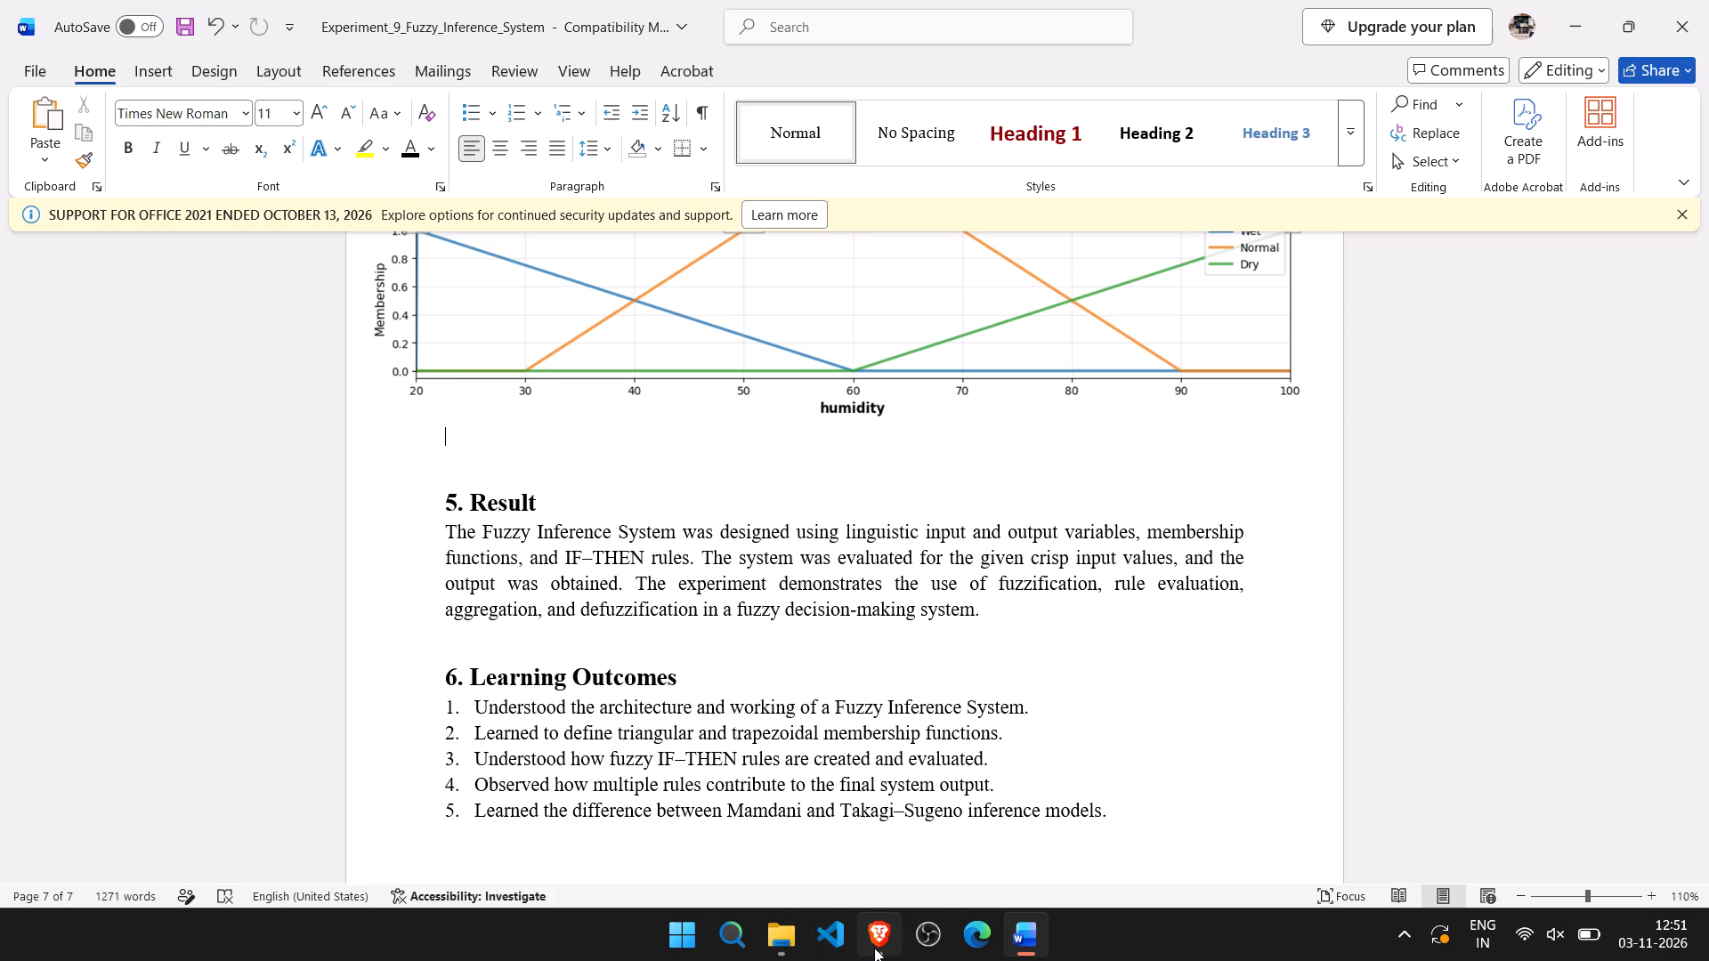
pyautogui.click(889, 845)
pyautogui.scroll(-1, 848, 741)
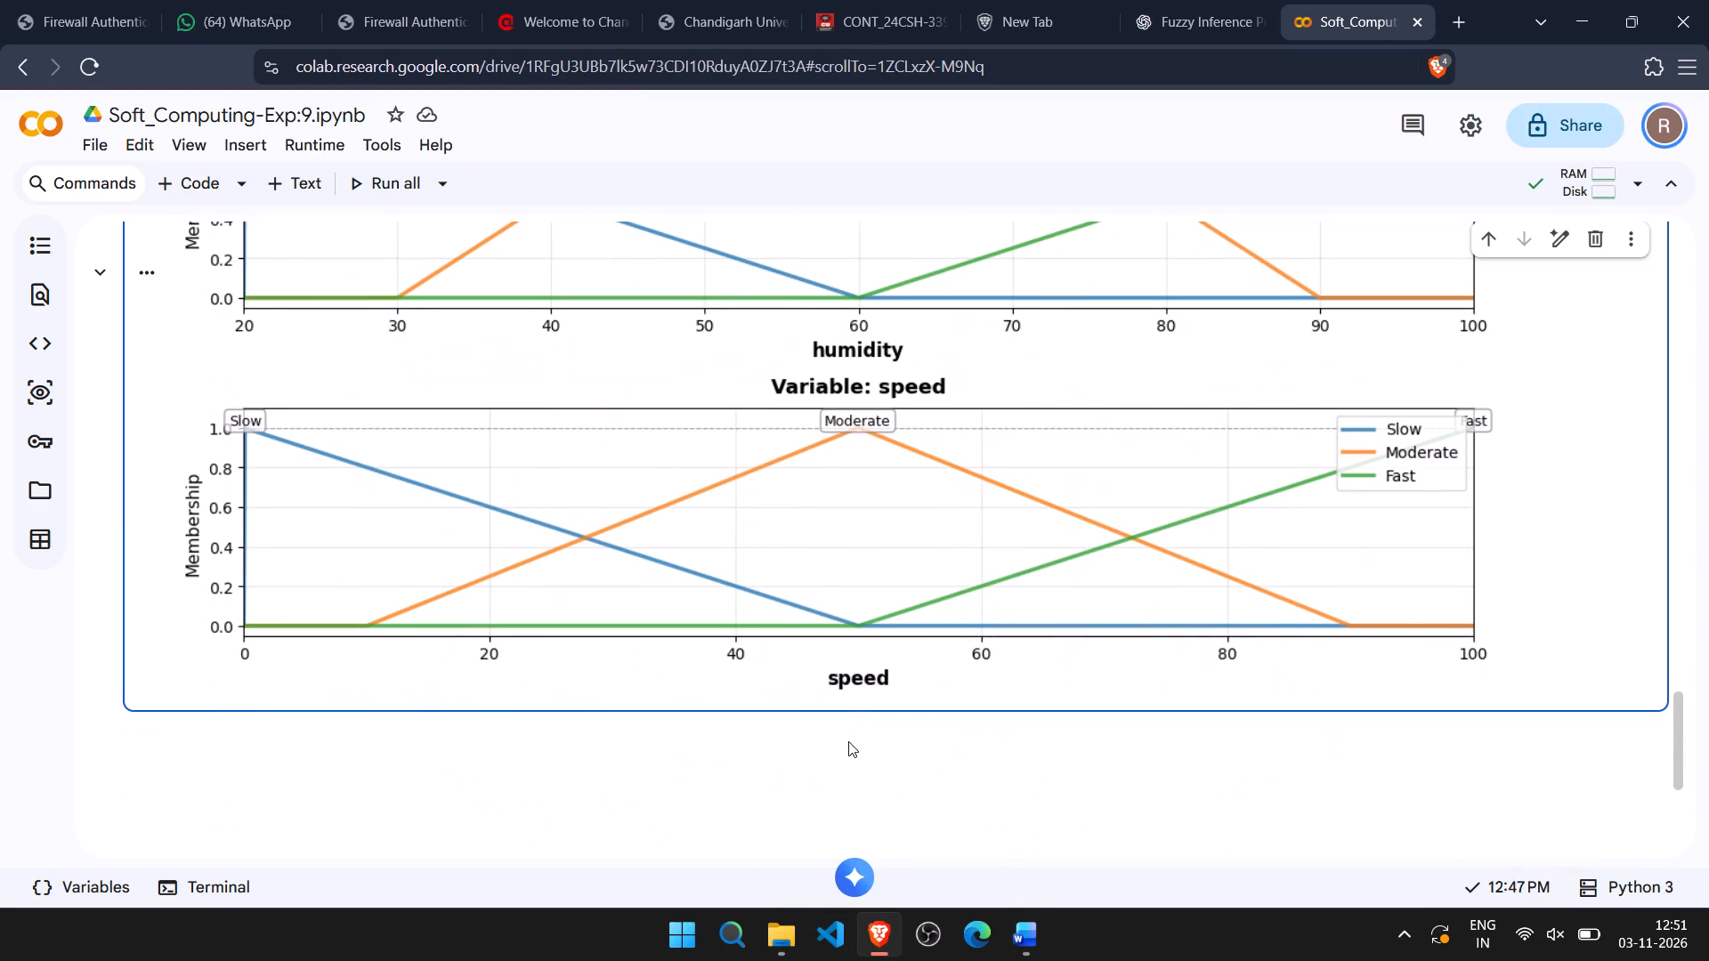
pyautogui.scroll(-1, 848, 741)
pyautogui.press('Print')
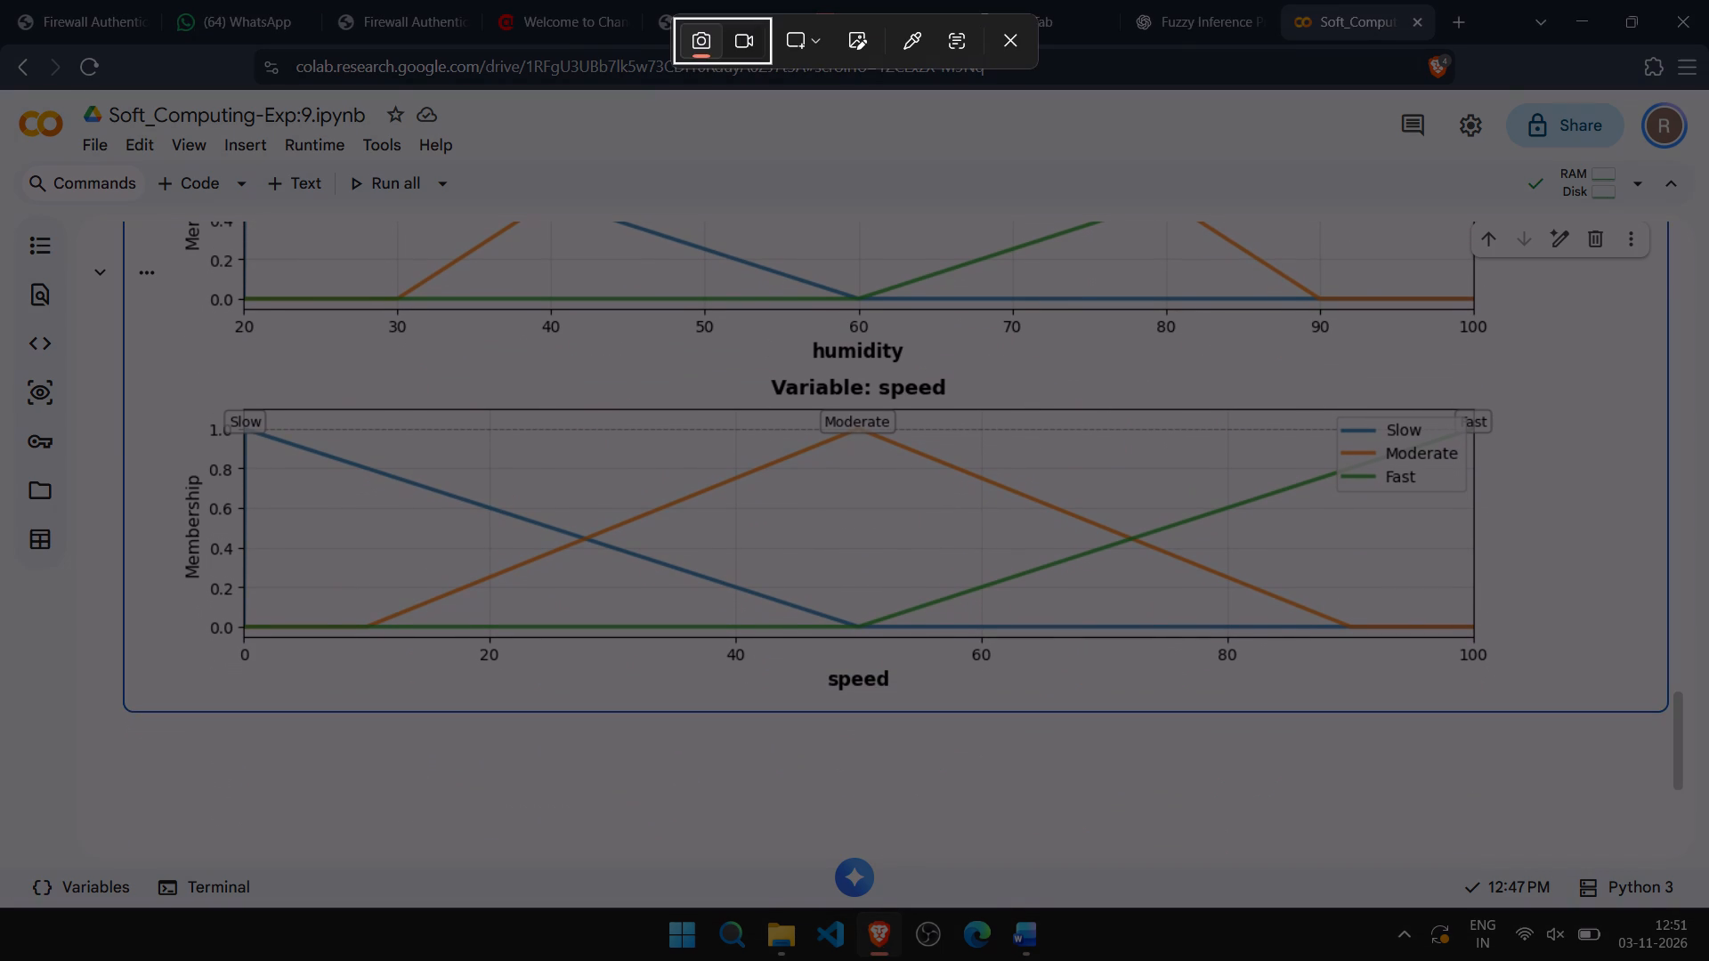
pyautogui.moveTo(176, 377); pyautogui.dragTo(1532, 715)
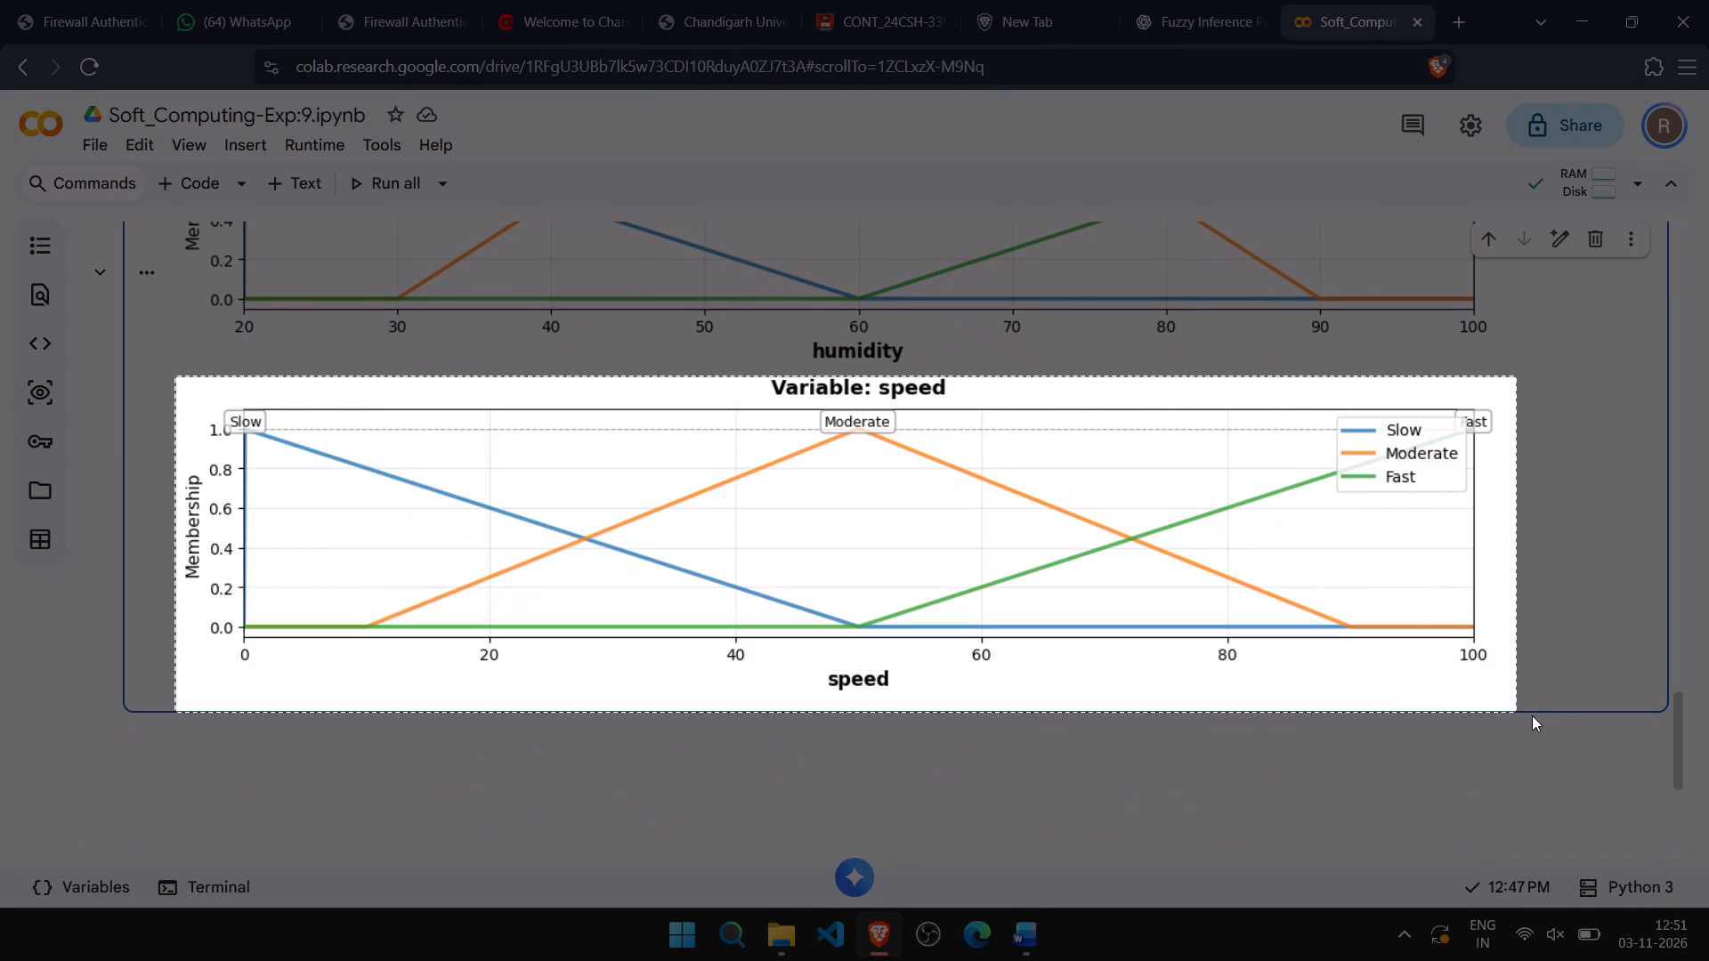
pyautogui.moveTo(1532, 715); pyautogui.dragTo(1556, 708)
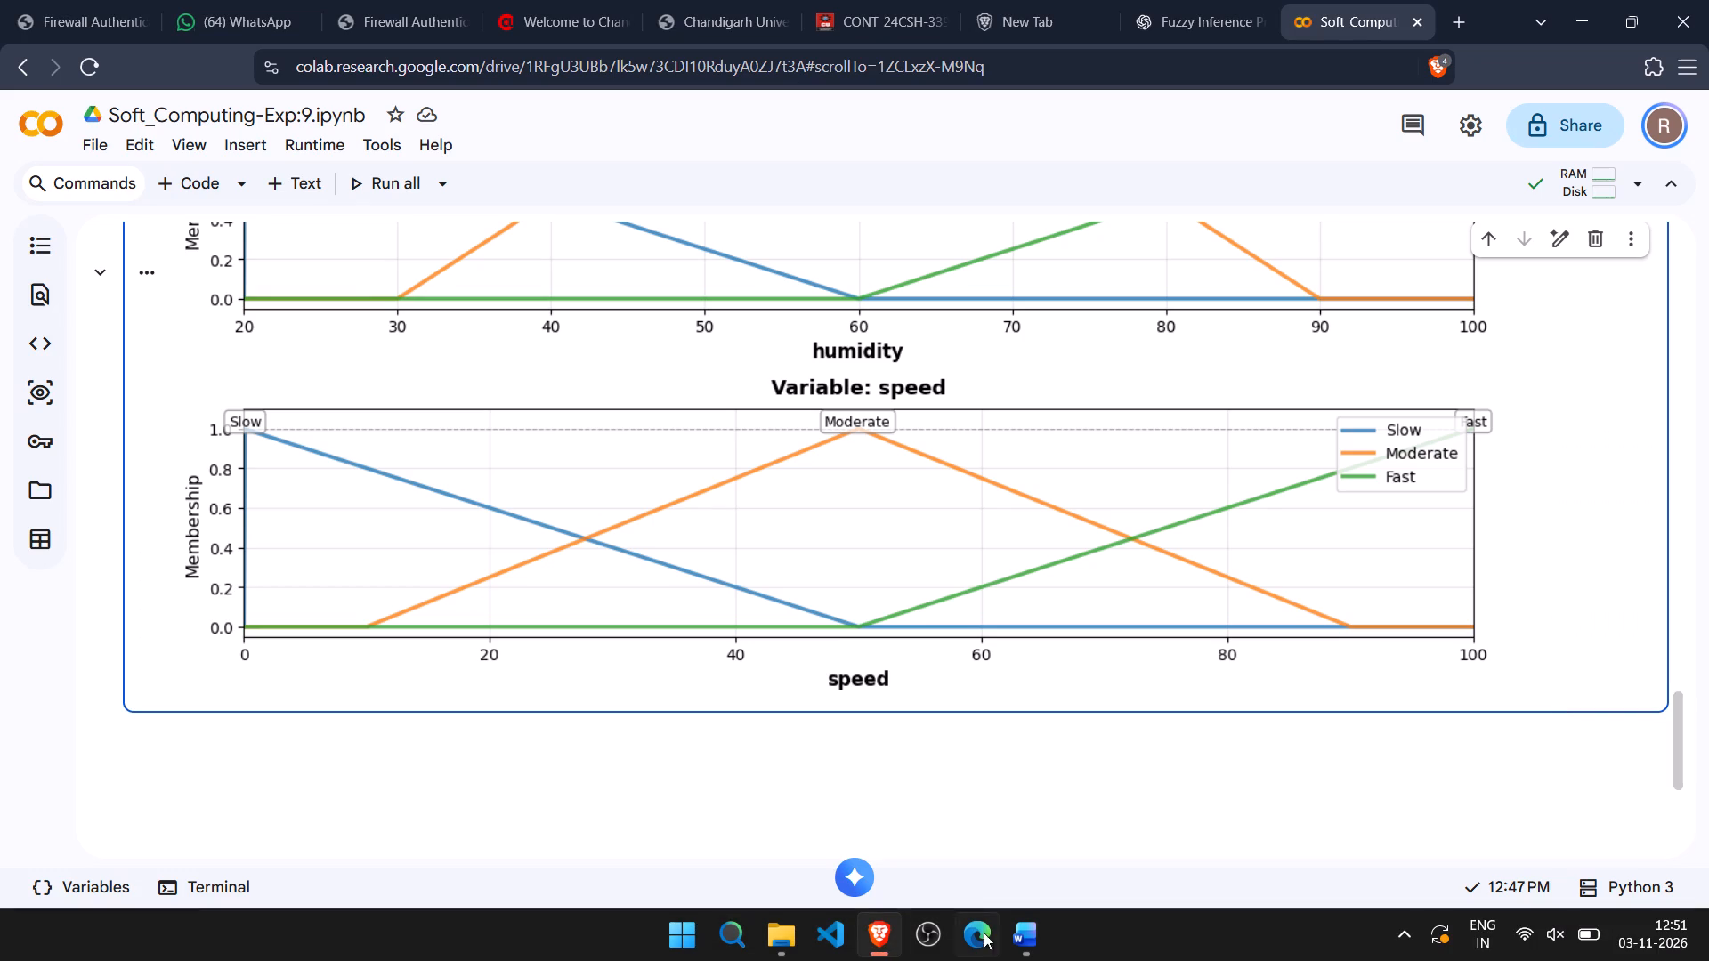
pyautogui.click(872, 835)
pyautogui.click(1025, 938)
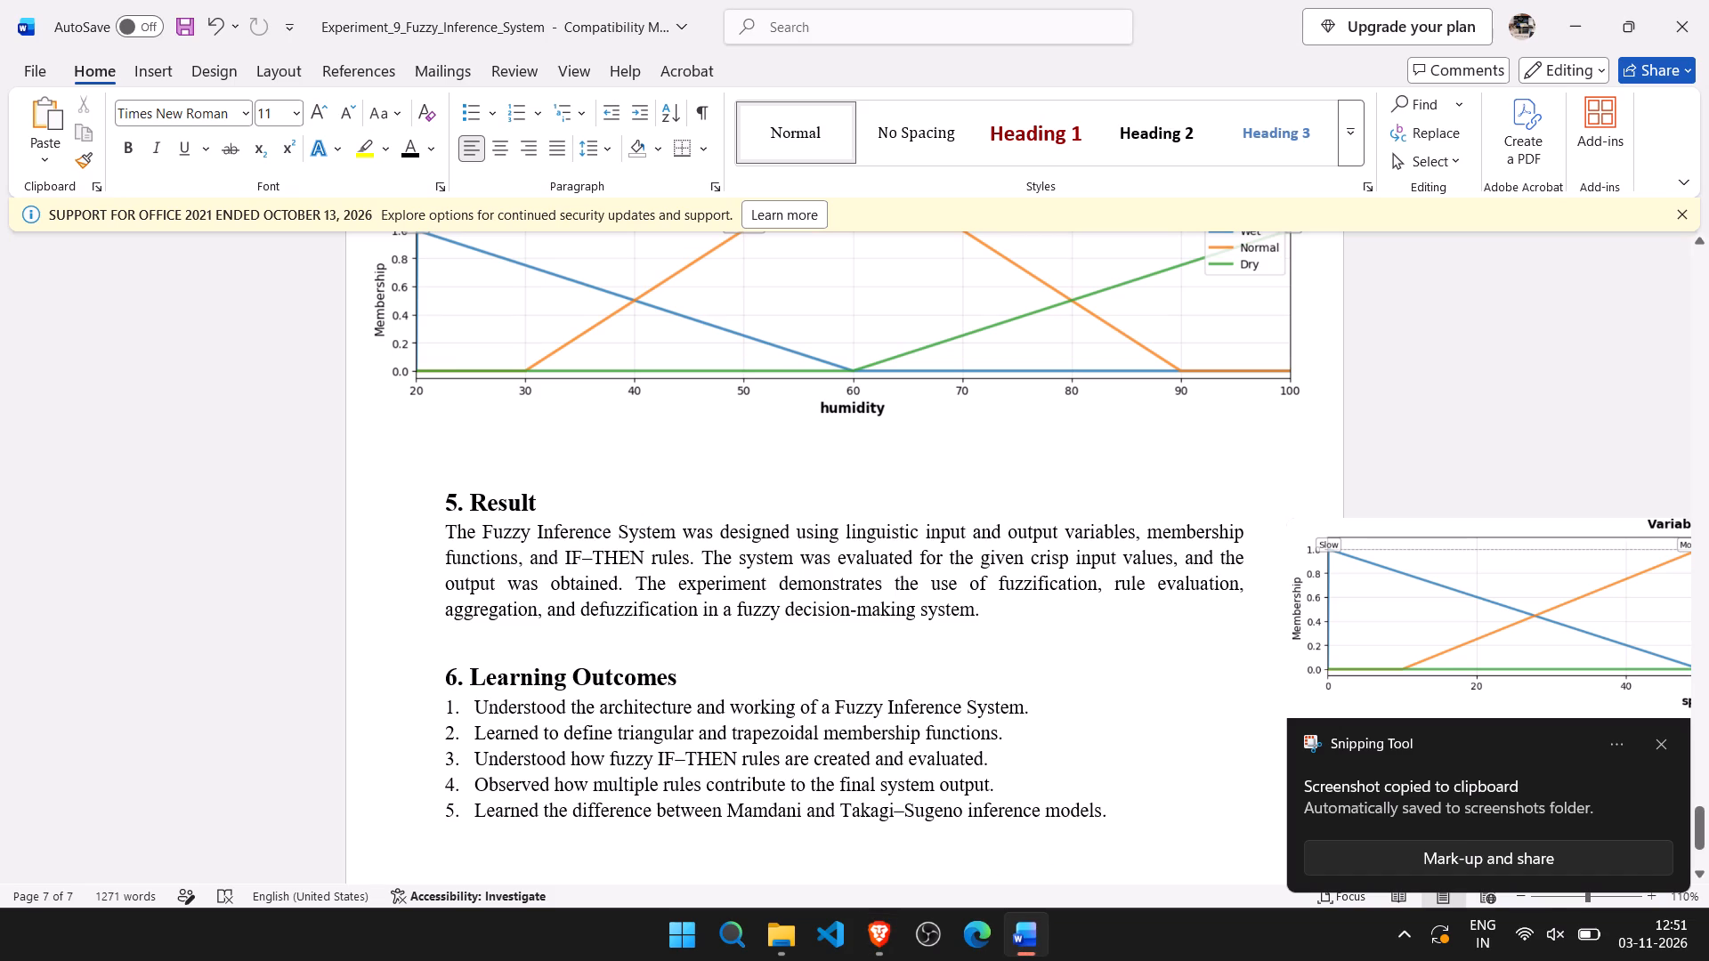
pyautogui.hotkey('ctrl', 'v')
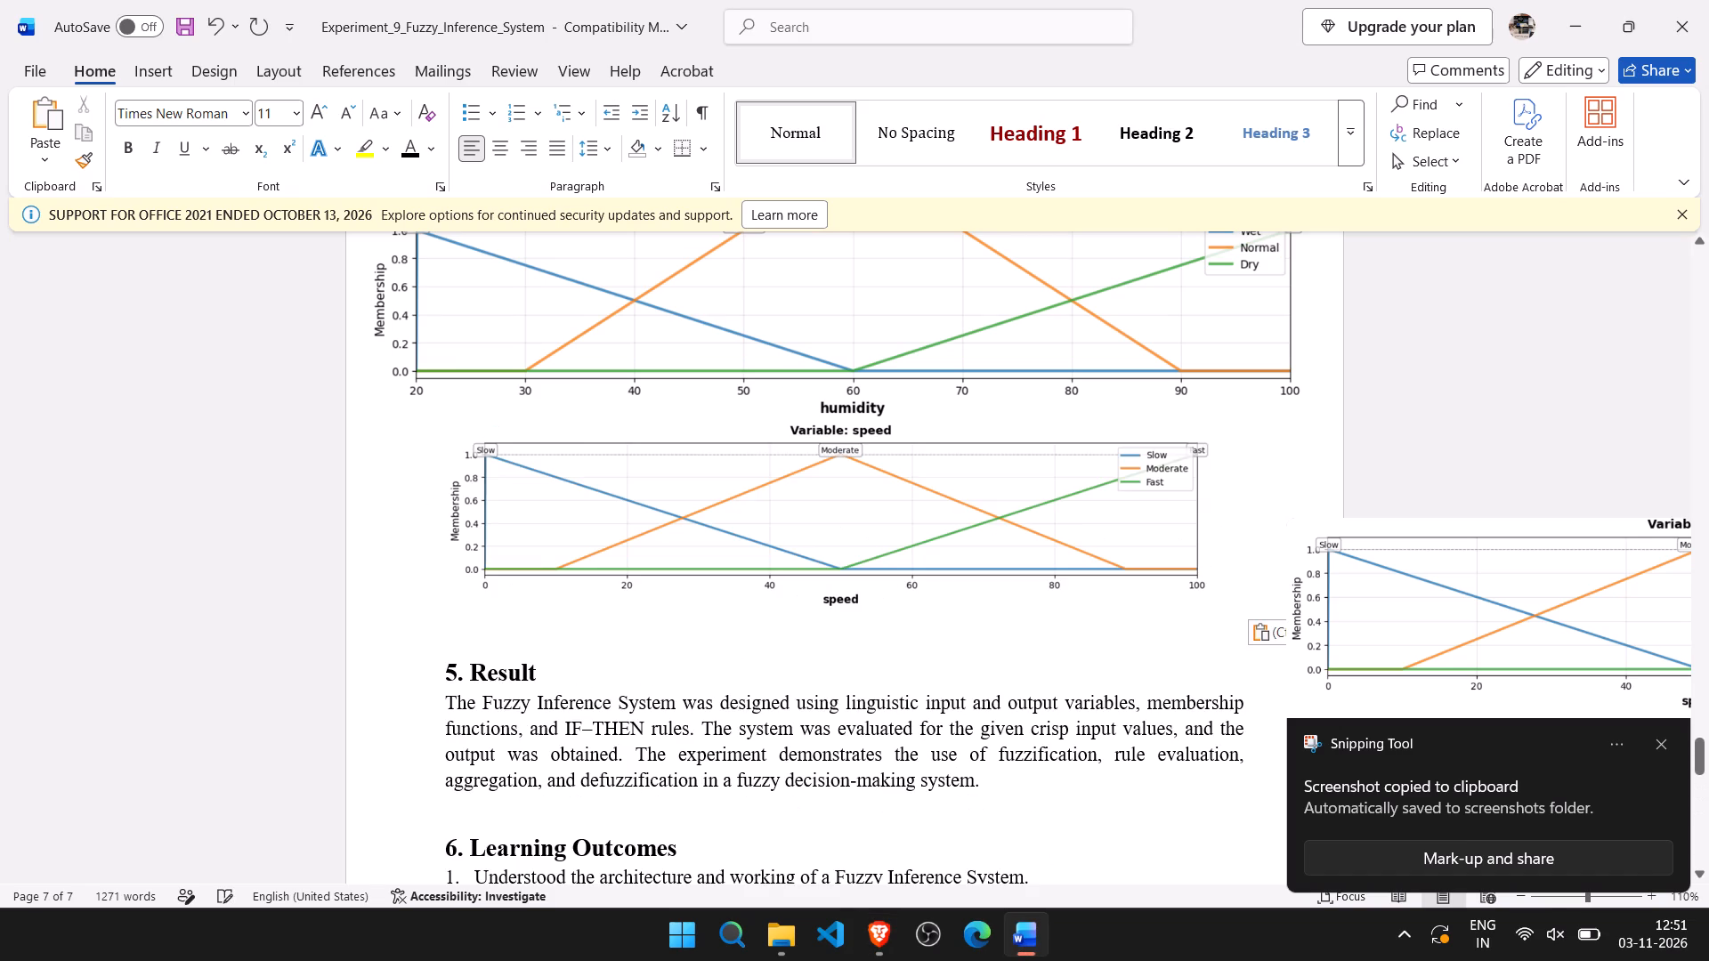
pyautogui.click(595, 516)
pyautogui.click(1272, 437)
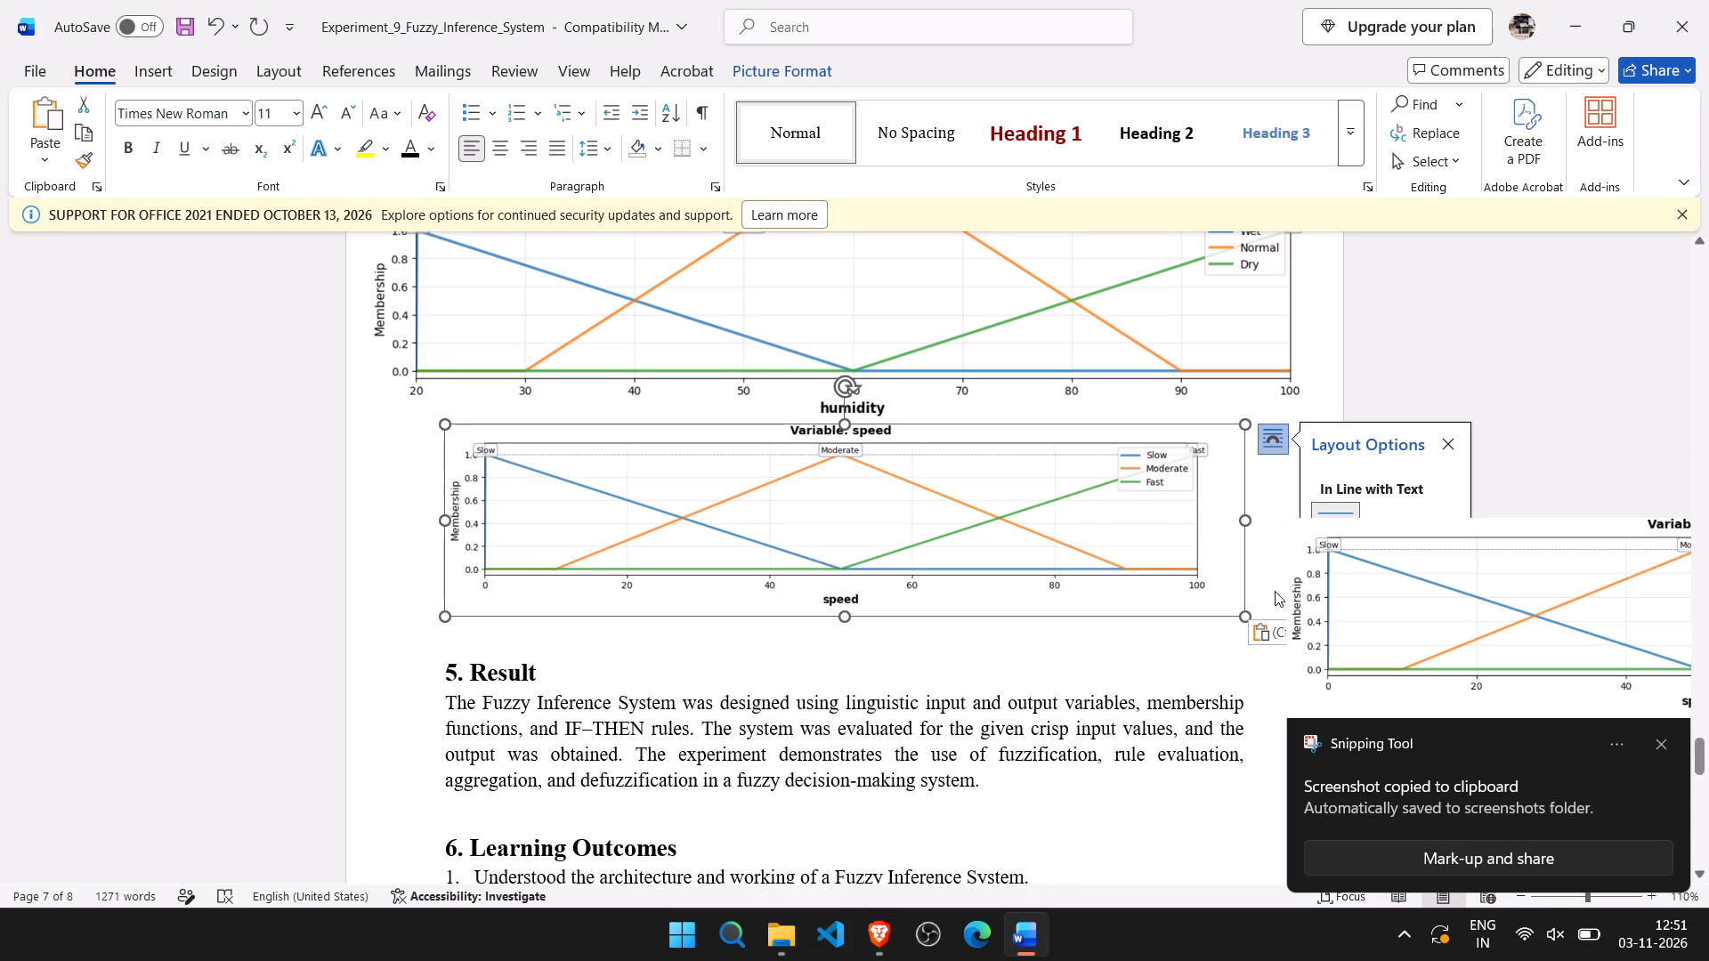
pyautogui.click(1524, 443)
# Set the speed plot screenshot's text wrapping to Top and Bottom and shift it left to the page's left edge.
pyautogui.click(1660, 744)
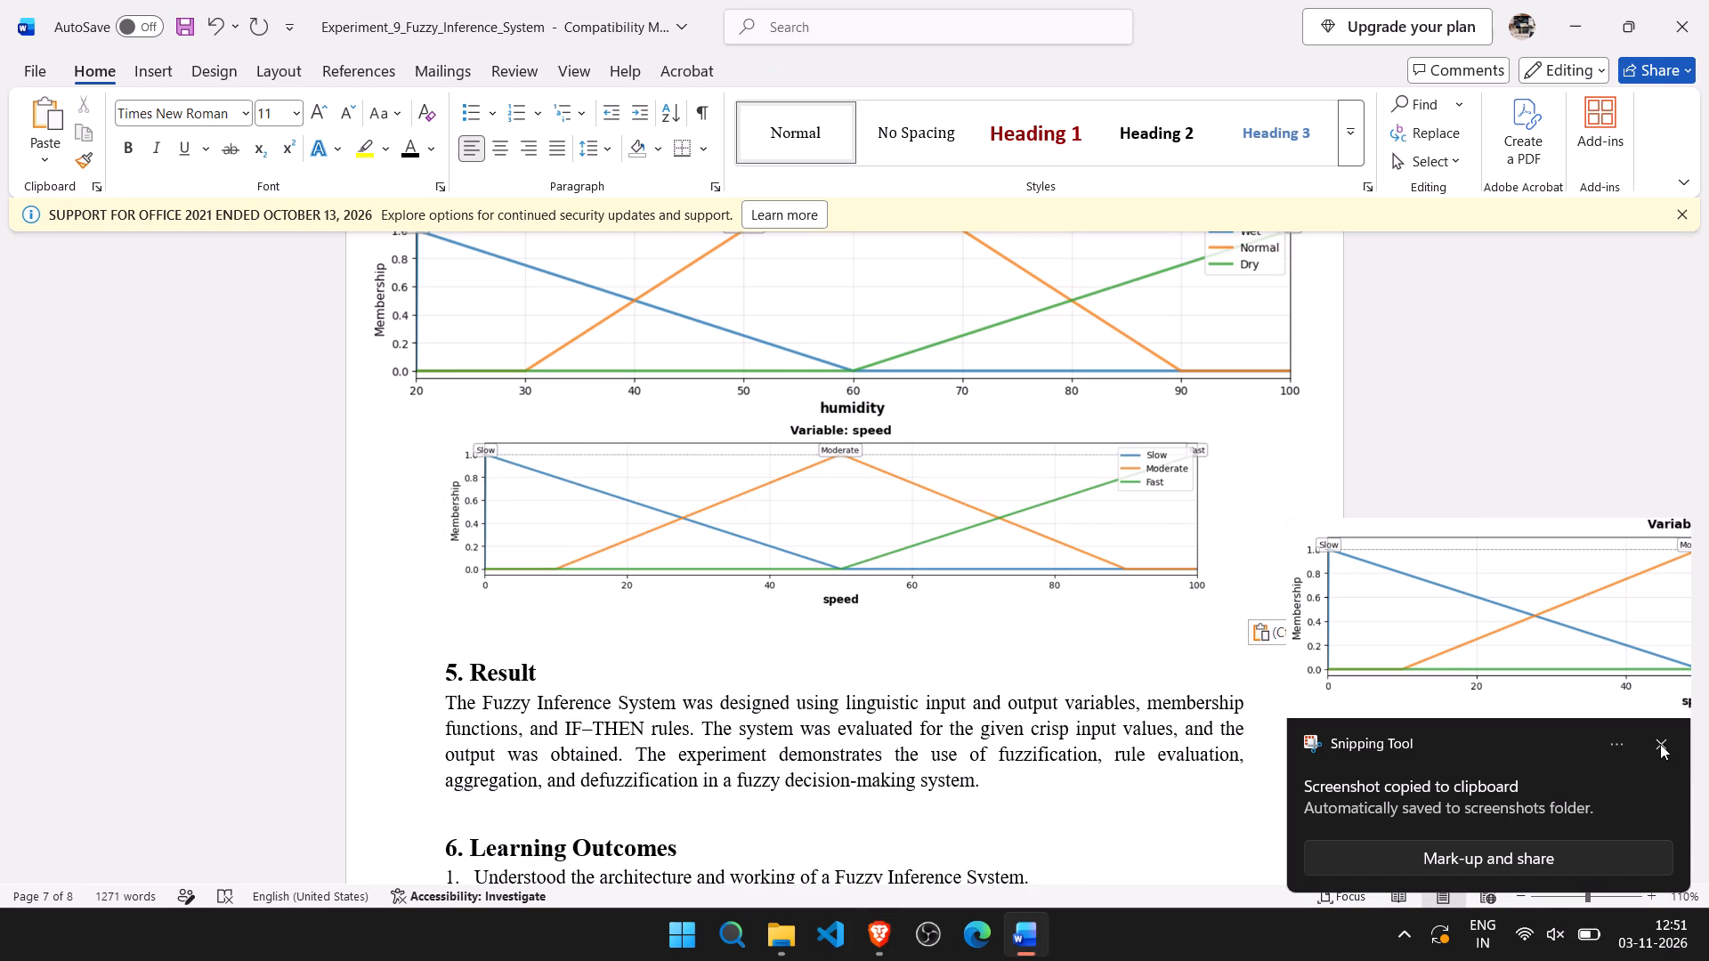
pyautogui.click(1146, 513)
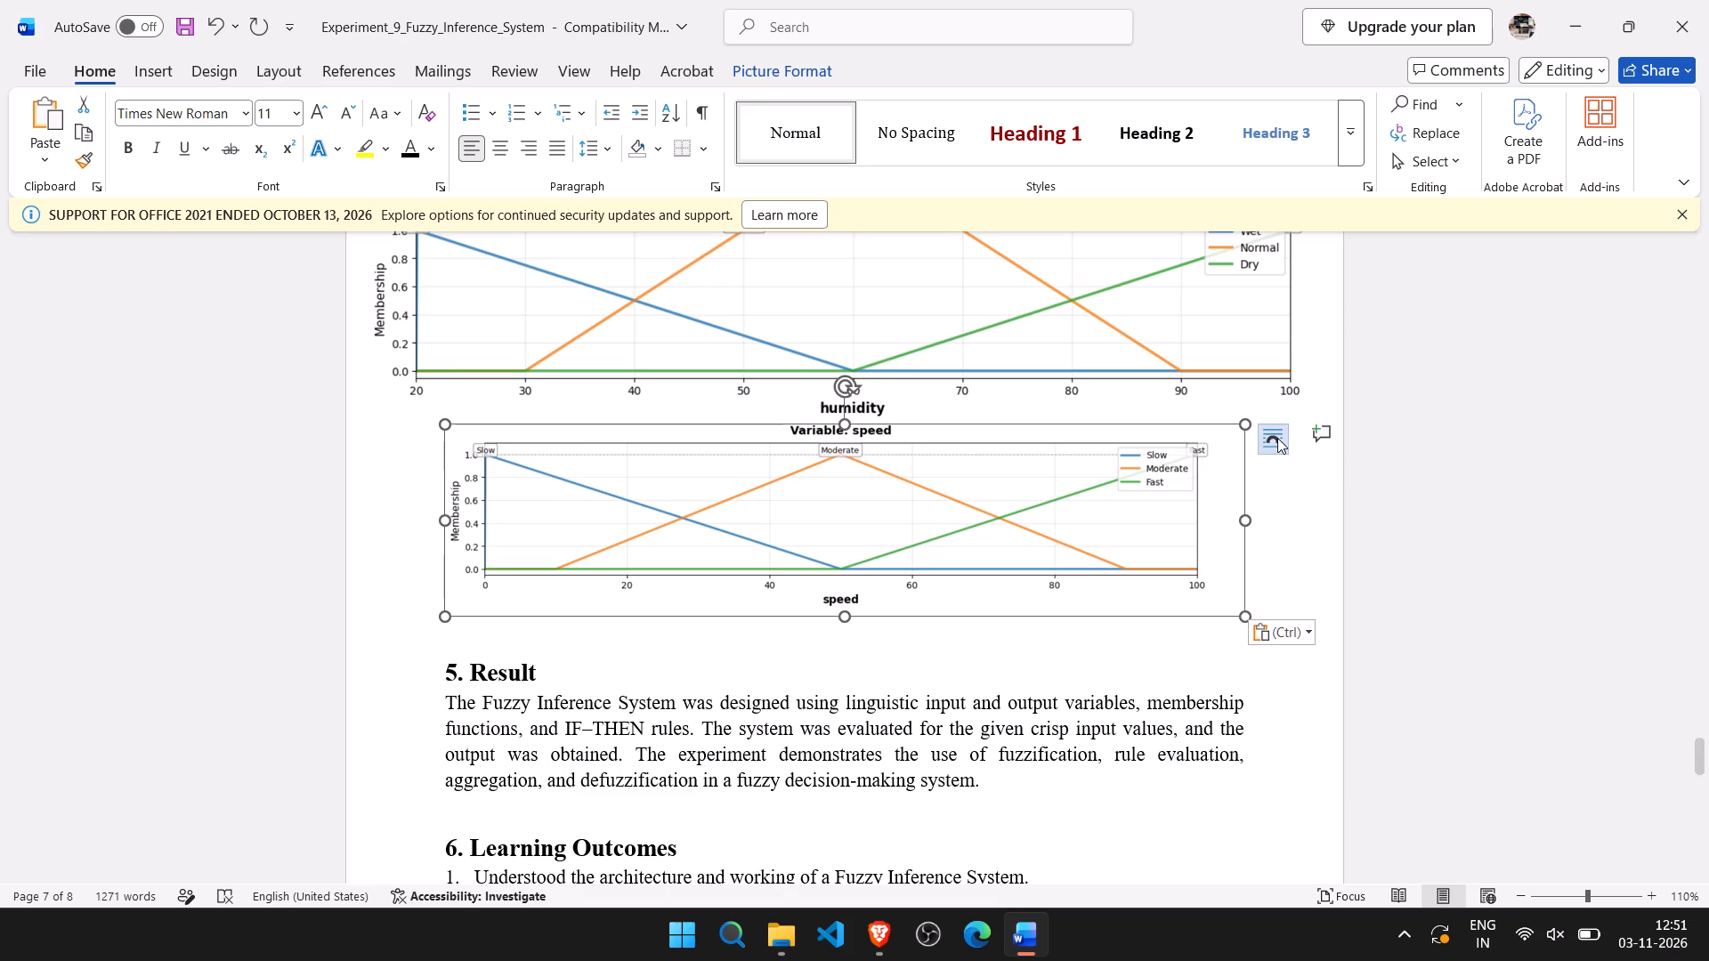
pyautogui.click(1277, 438)
pyautogui.click(1327, 641)
pyautogui.moveTo(1057, 529); pyautogui.dragTo(1007, 528)
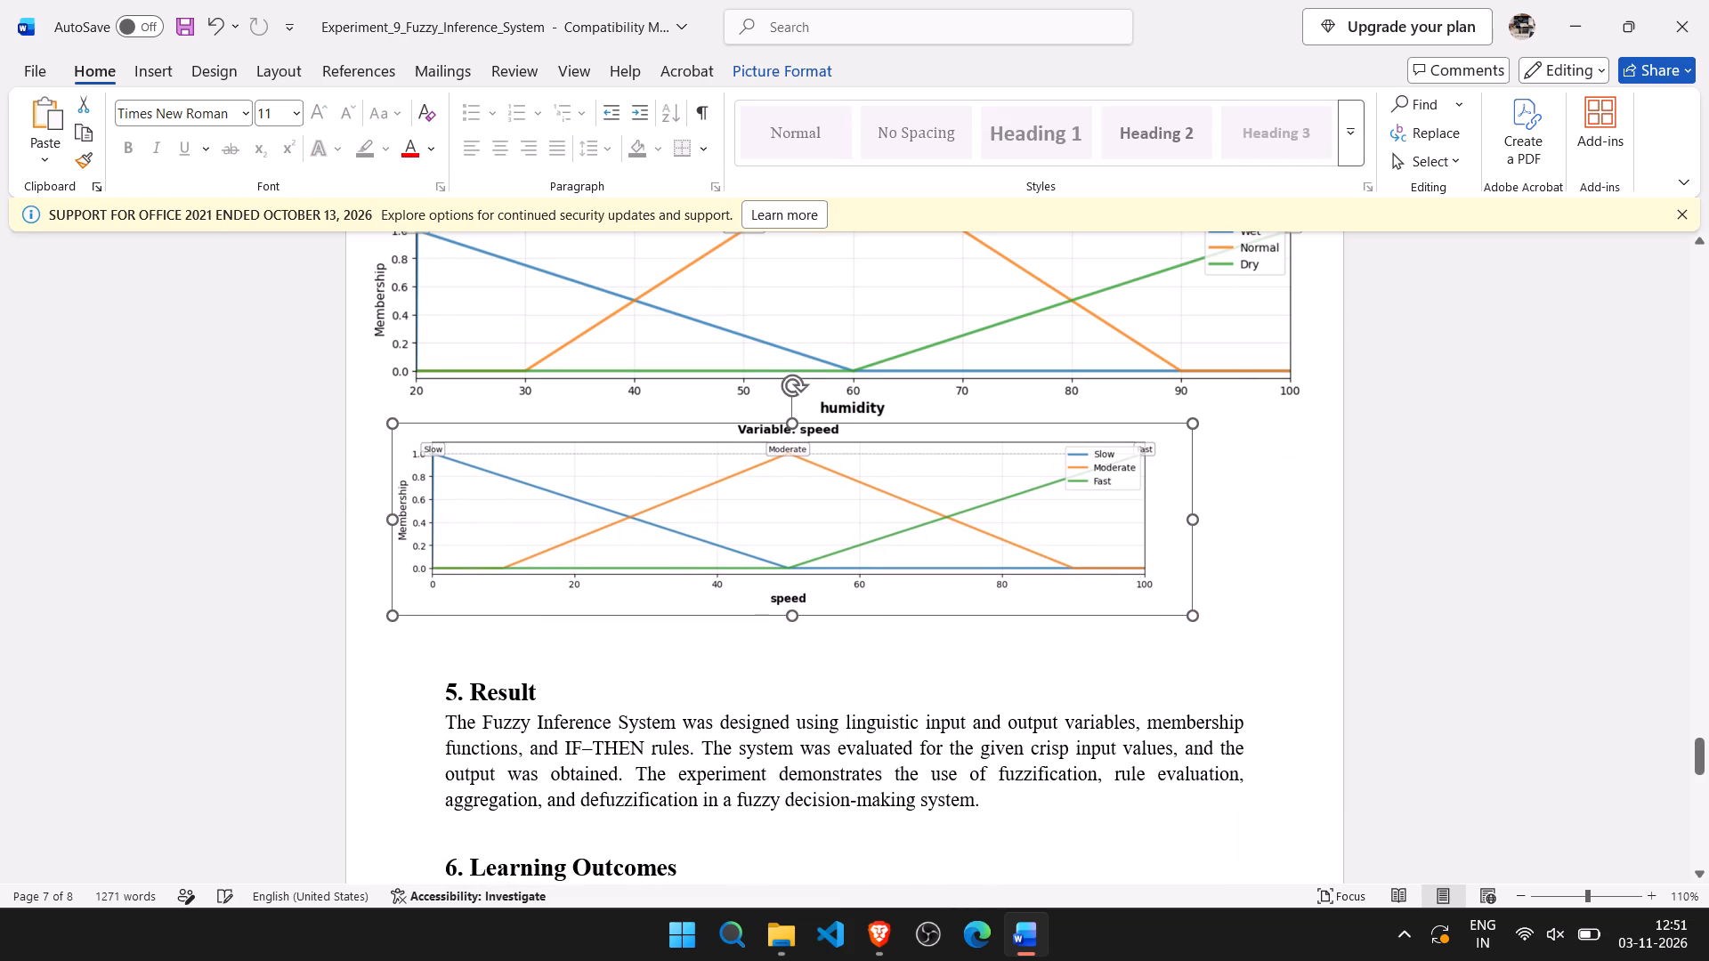
pyautogui.moveTo(1007, 528); pyautogui.dragTo(975, 520)
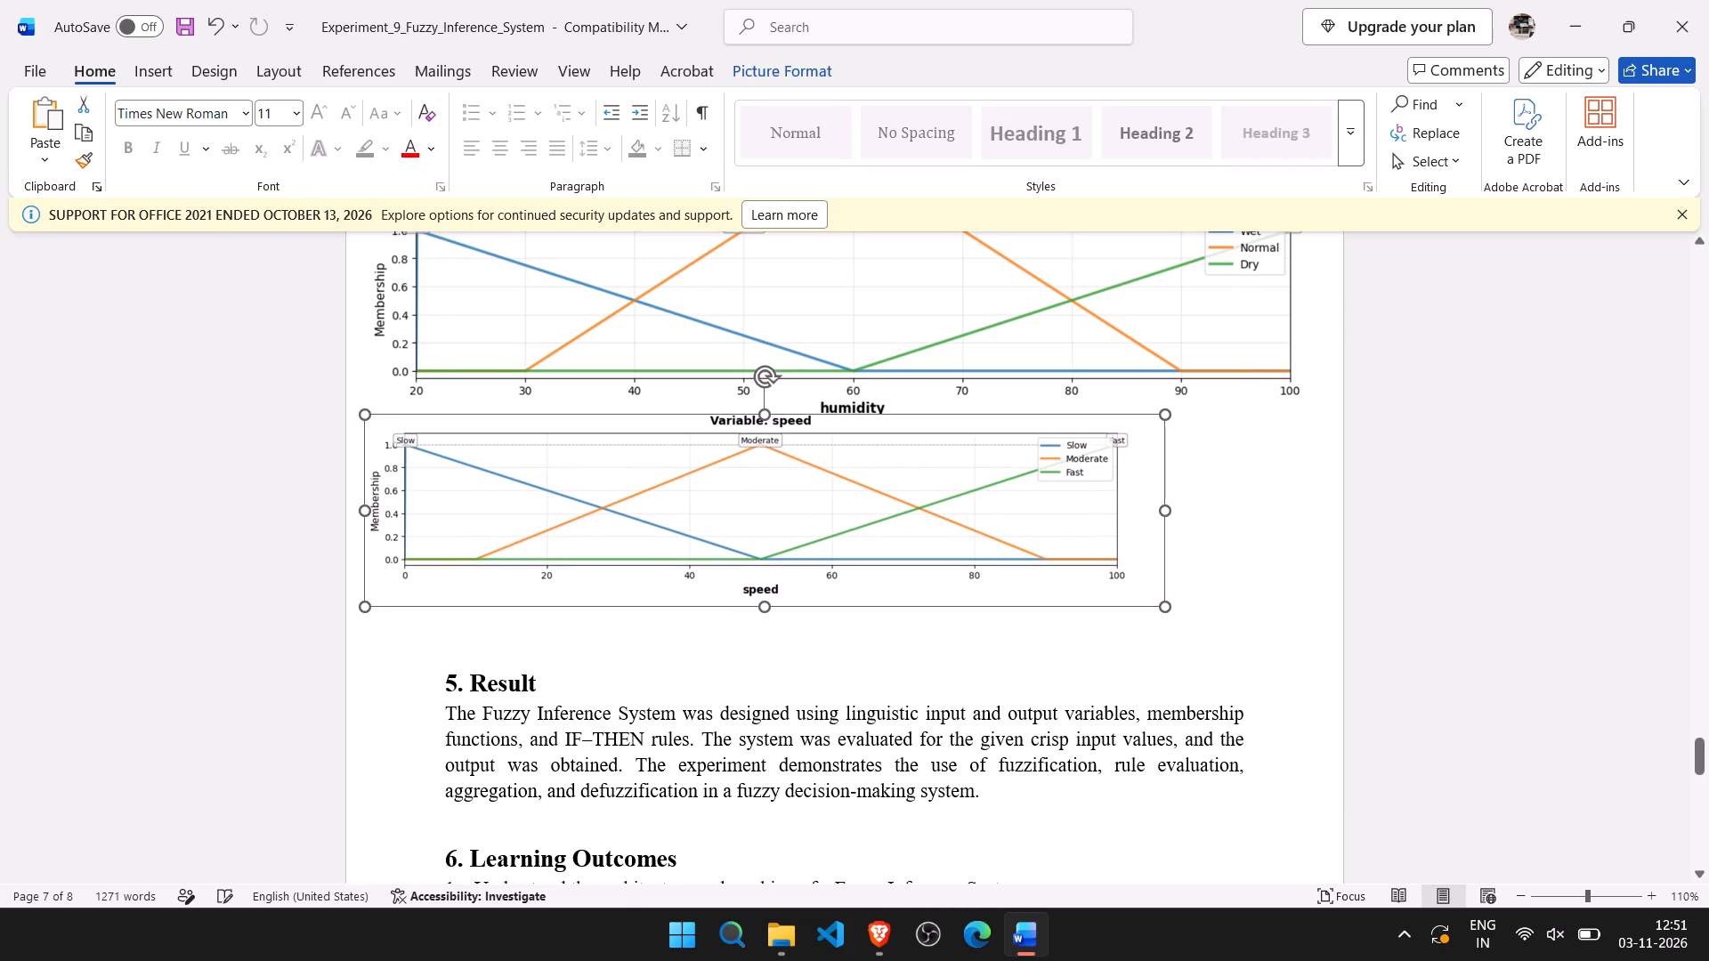
pyautogui.moveTo(975, 520); pyautogui.dragTo(961, 528)
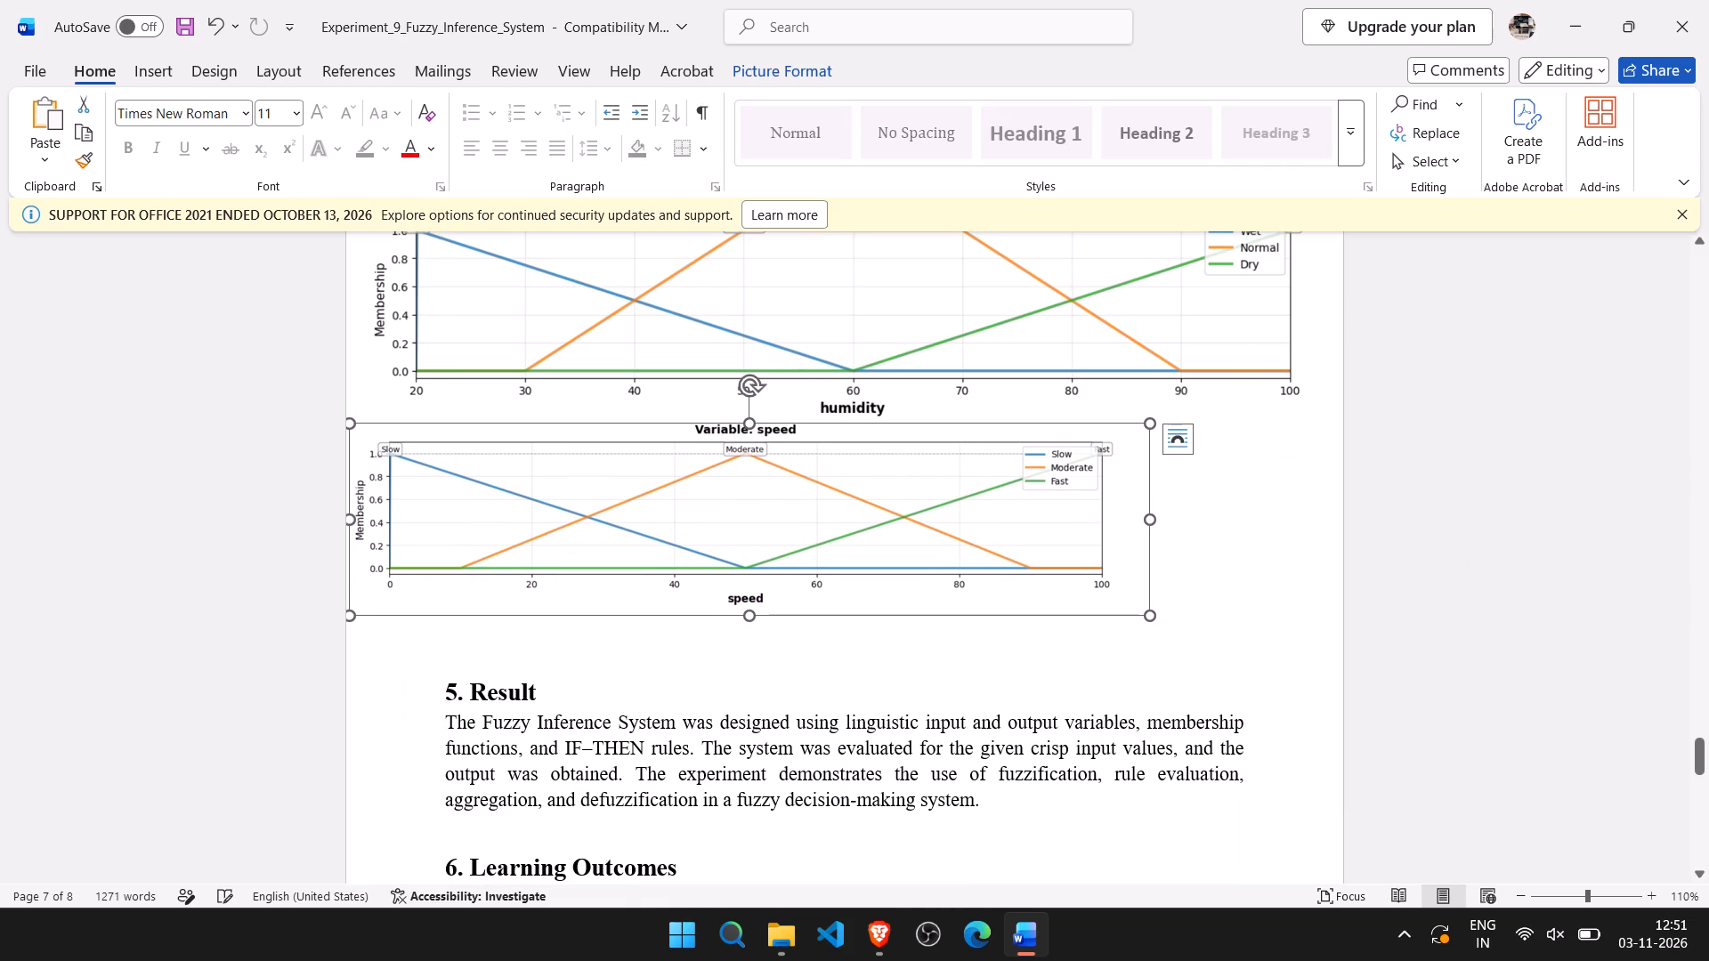
# Enlarge the speed plot screenshot from its lower-right corner until it nearly reaches the page's right edge.
pyautogui.moveTo(1151, 613); pyautogui.dragTo(1295, 659)
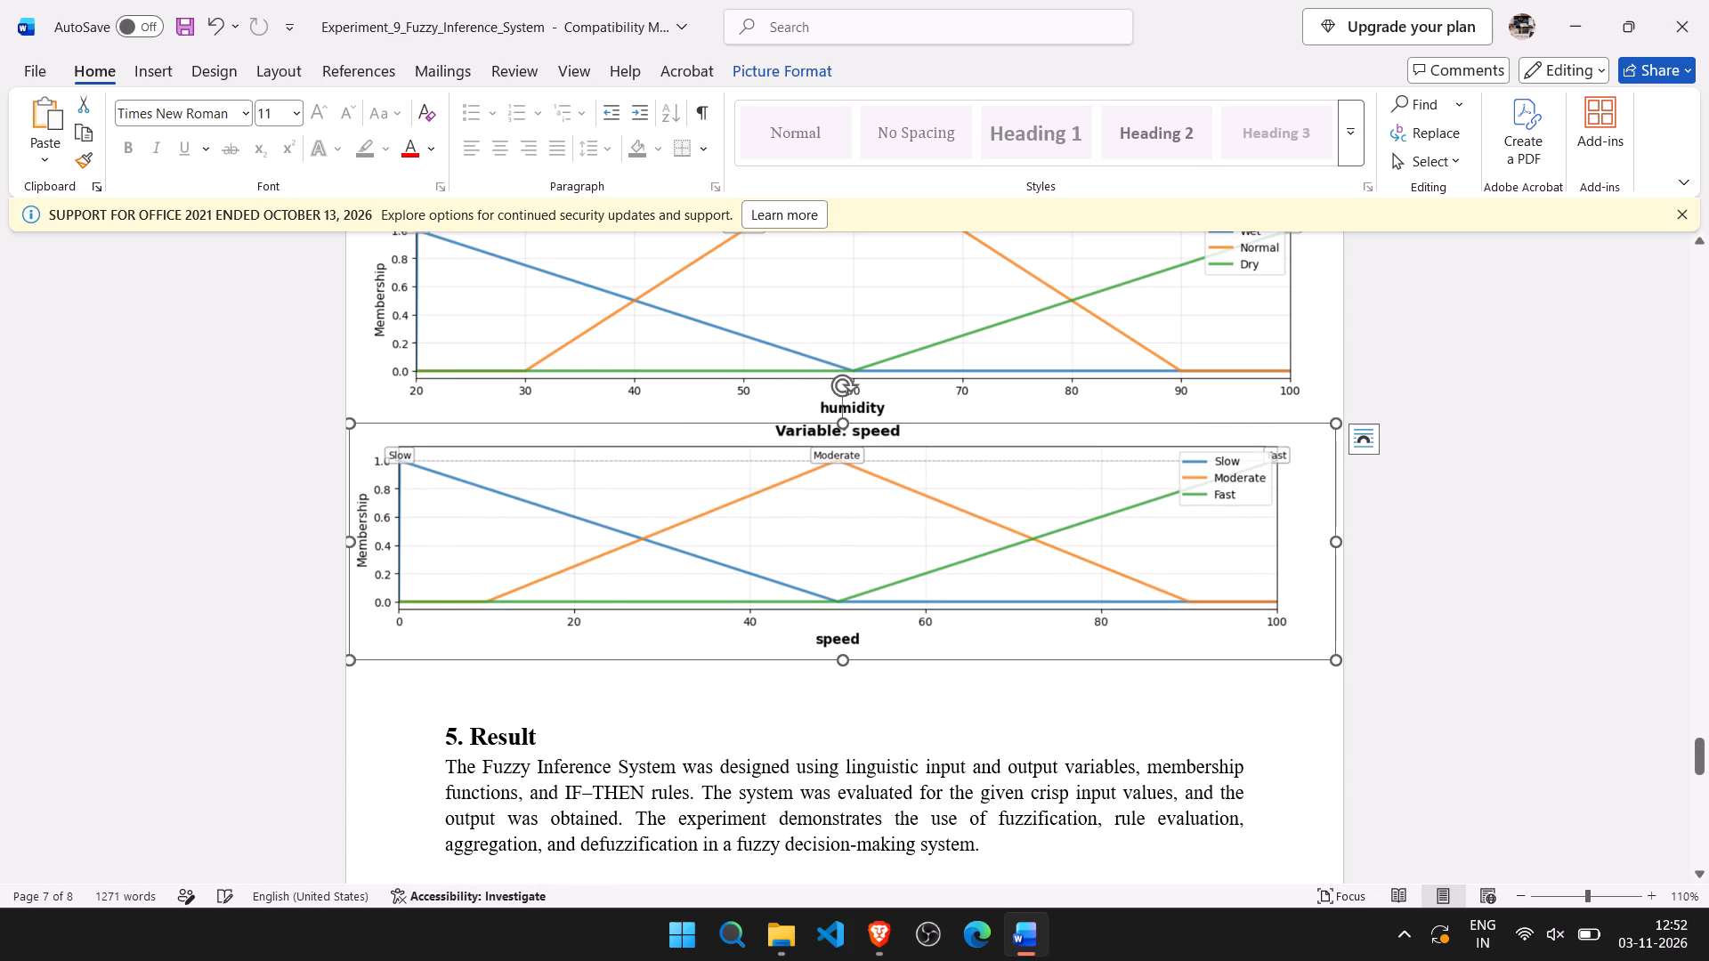
# Renumber the Result section heading below the speed plot as 6.
pyautogui.click(1081, 682)
pyautogui.scroll(1, 1081, 682)
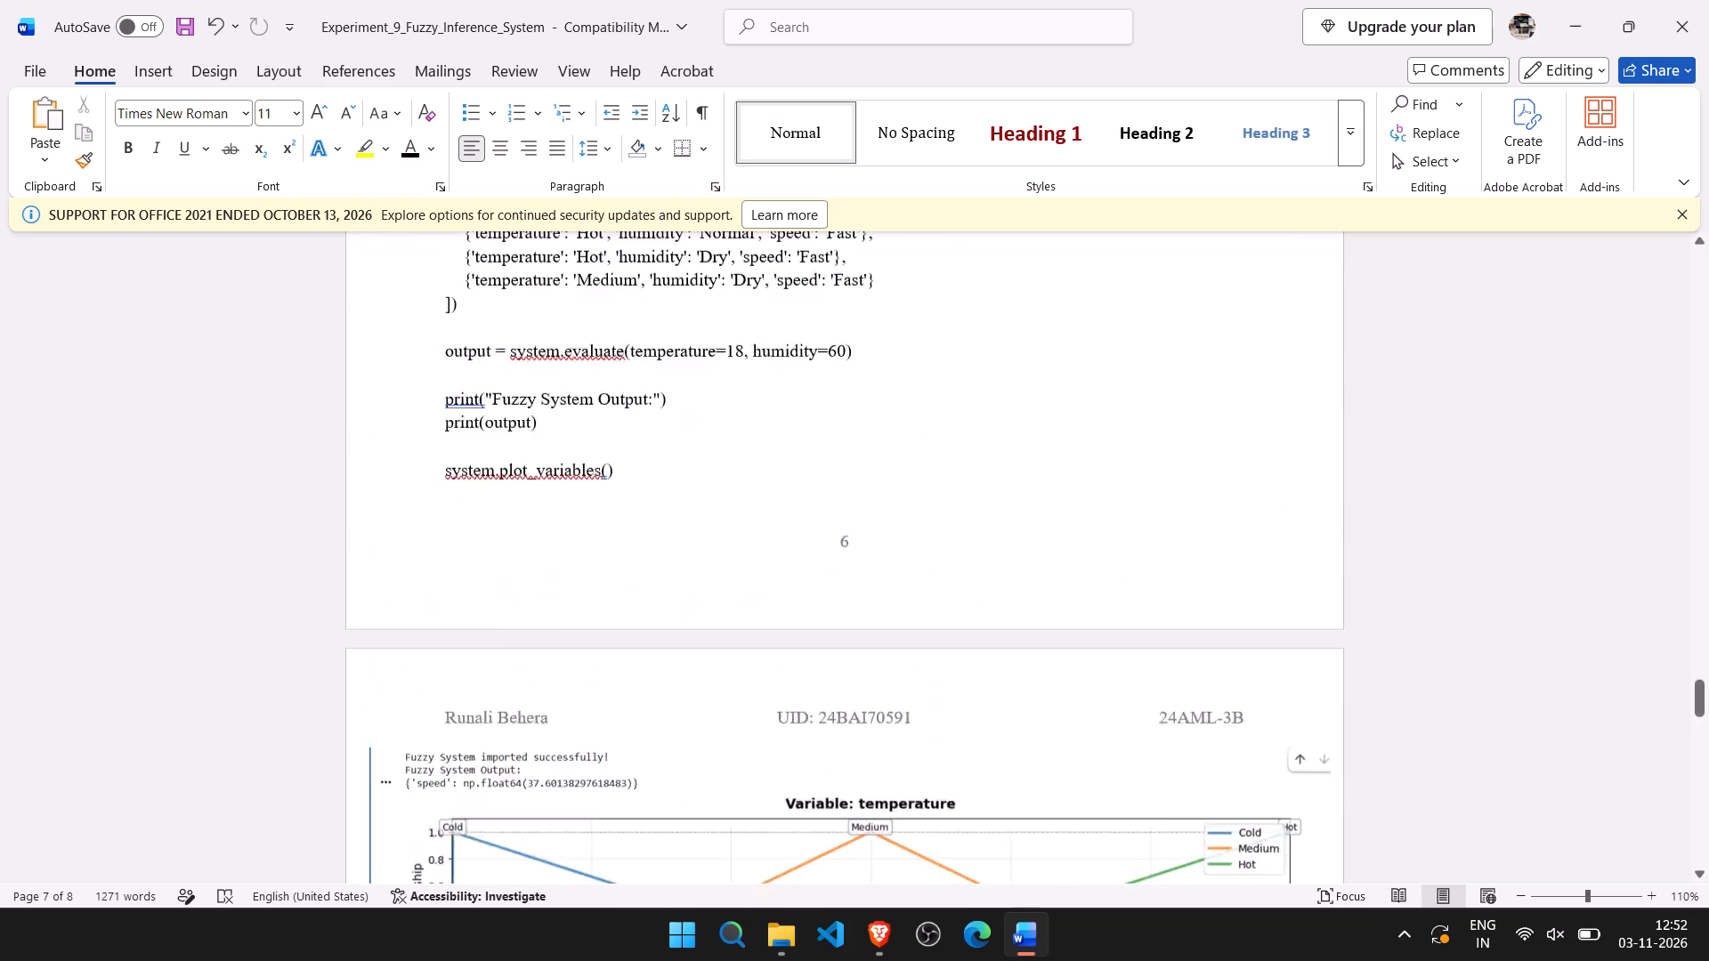
pyautogui.scroll(5, 1081, 682)
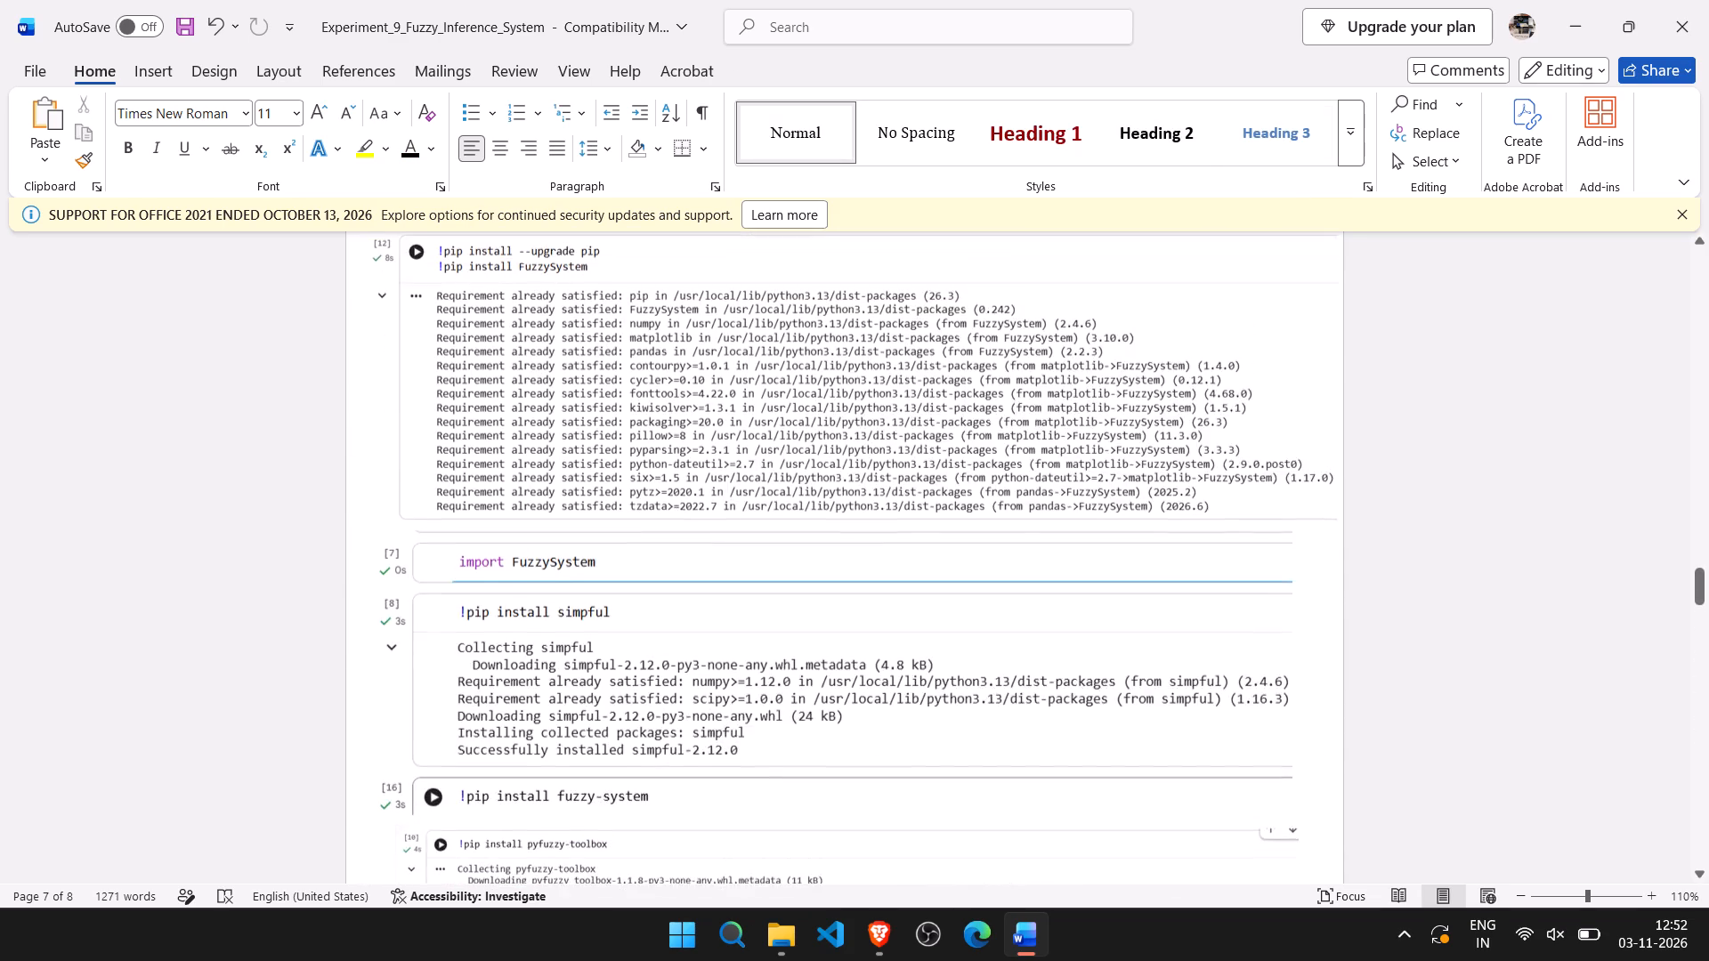
pyautogui.scroll(2, 1081, 682)
pyautogui.scroll(-4, 1081, 682)
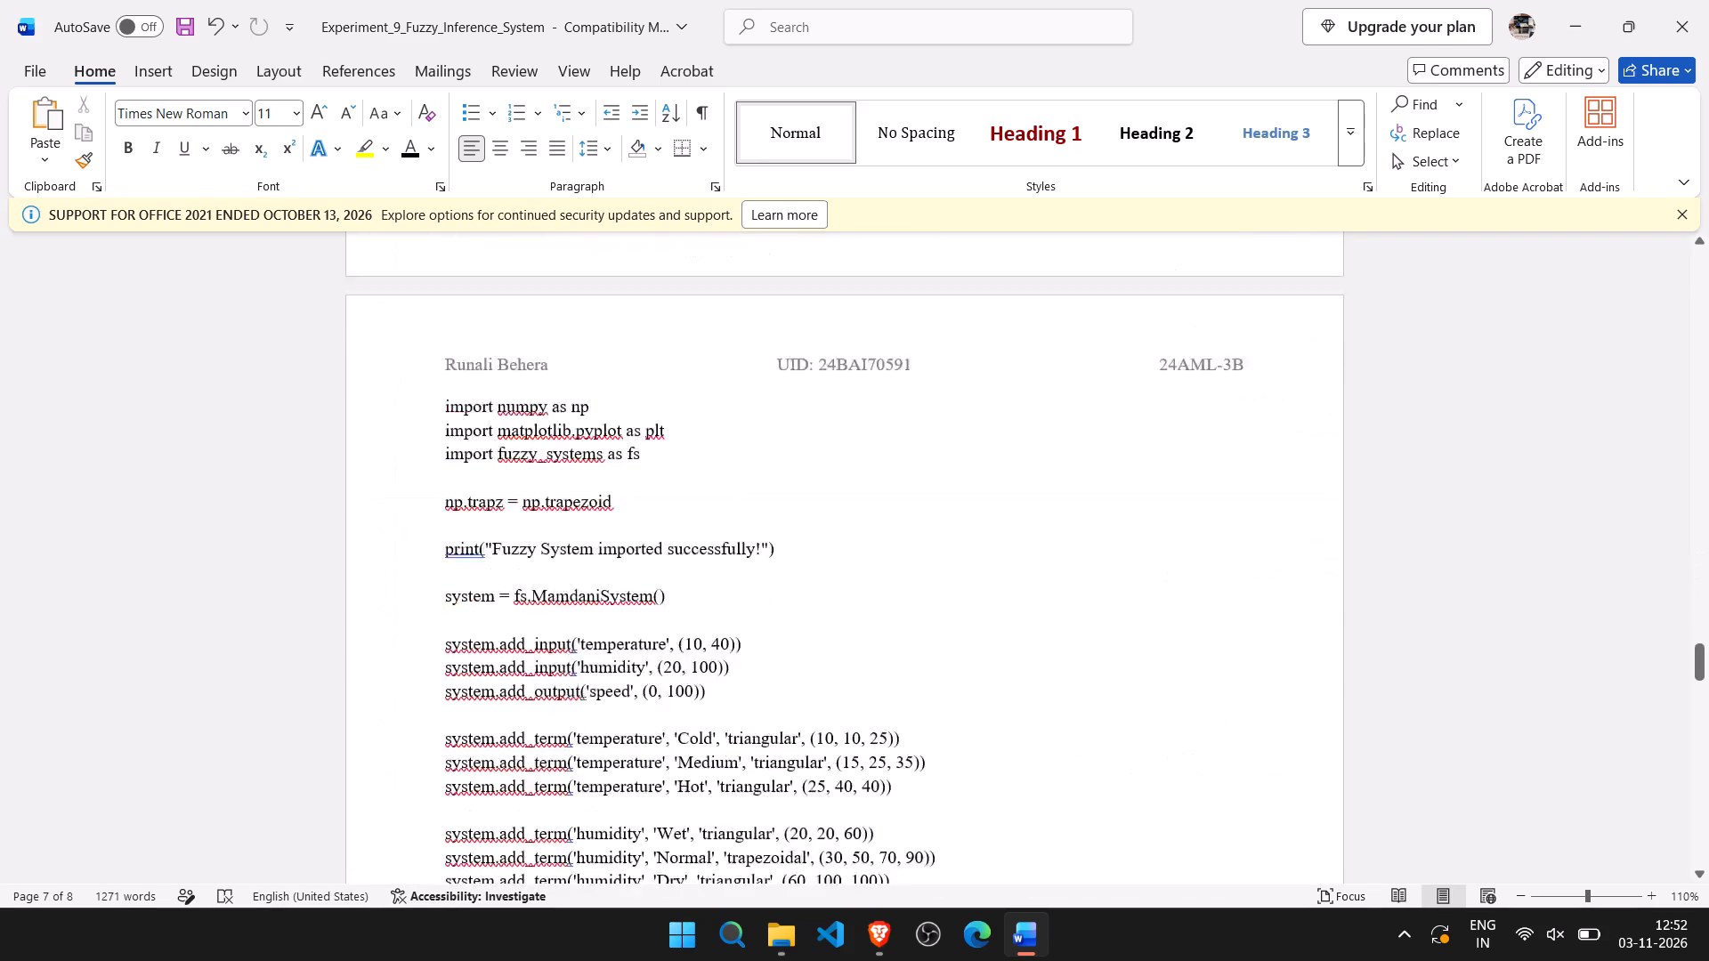
pyautogui.scroll(-6, 1081, 682)
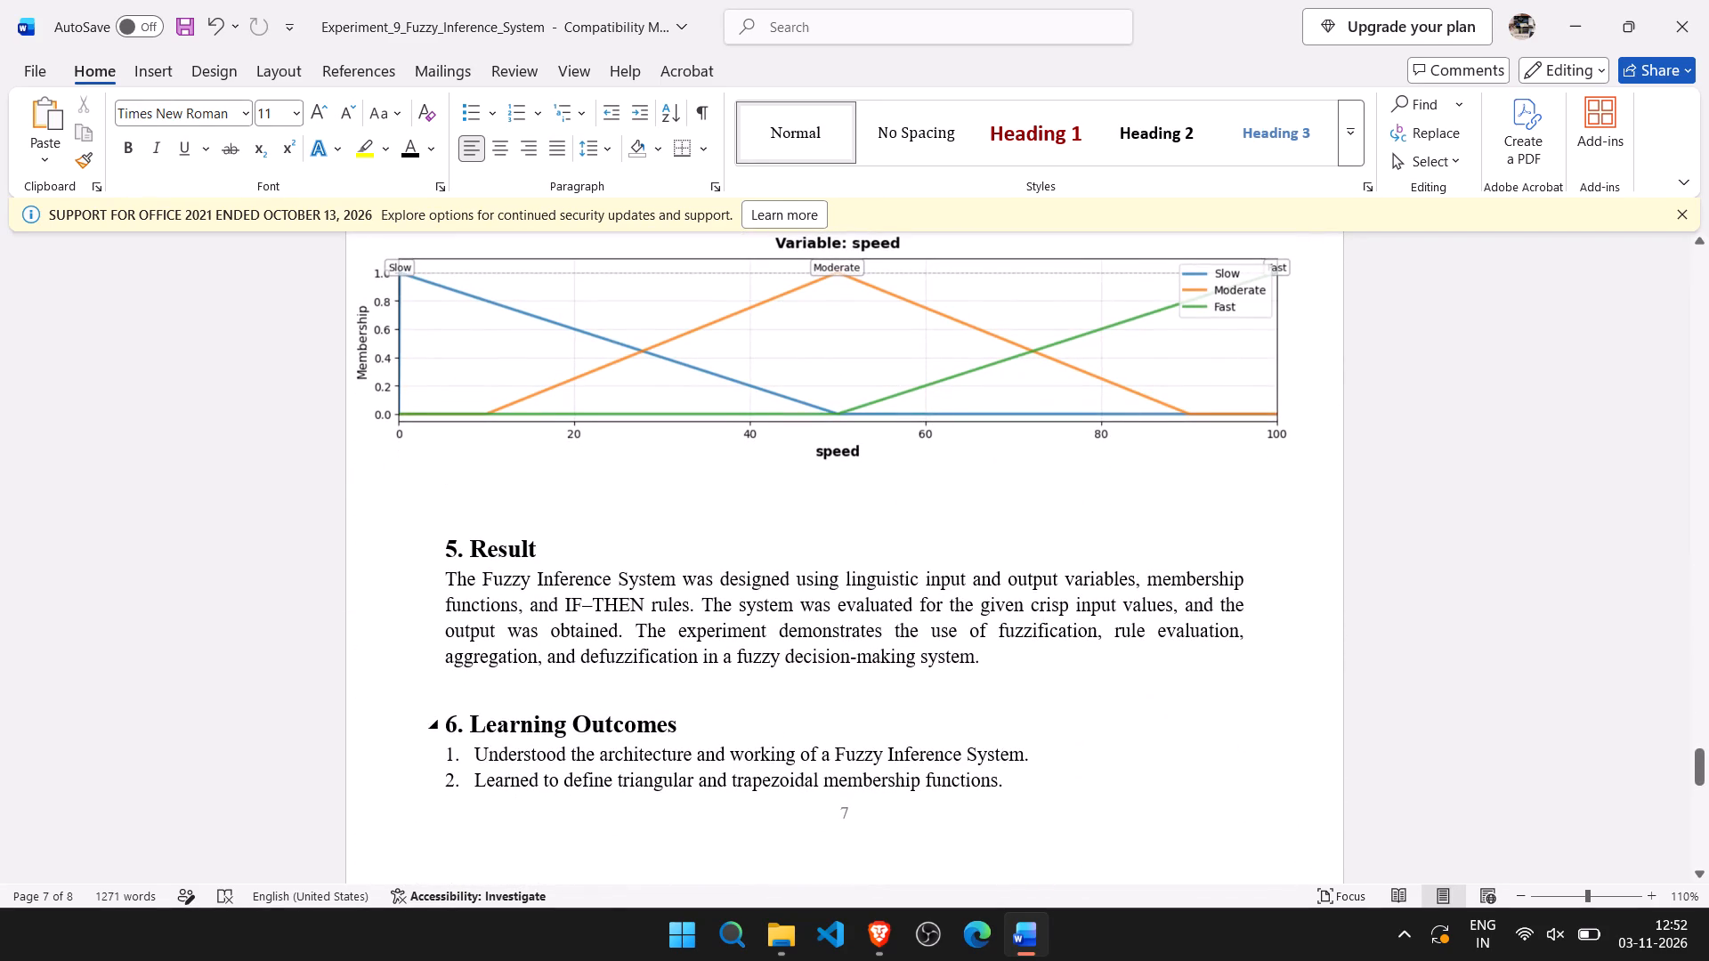
pyautogui.click(457, 559)
pyautogui.press('BackSpace')
pyautogui.press('6')
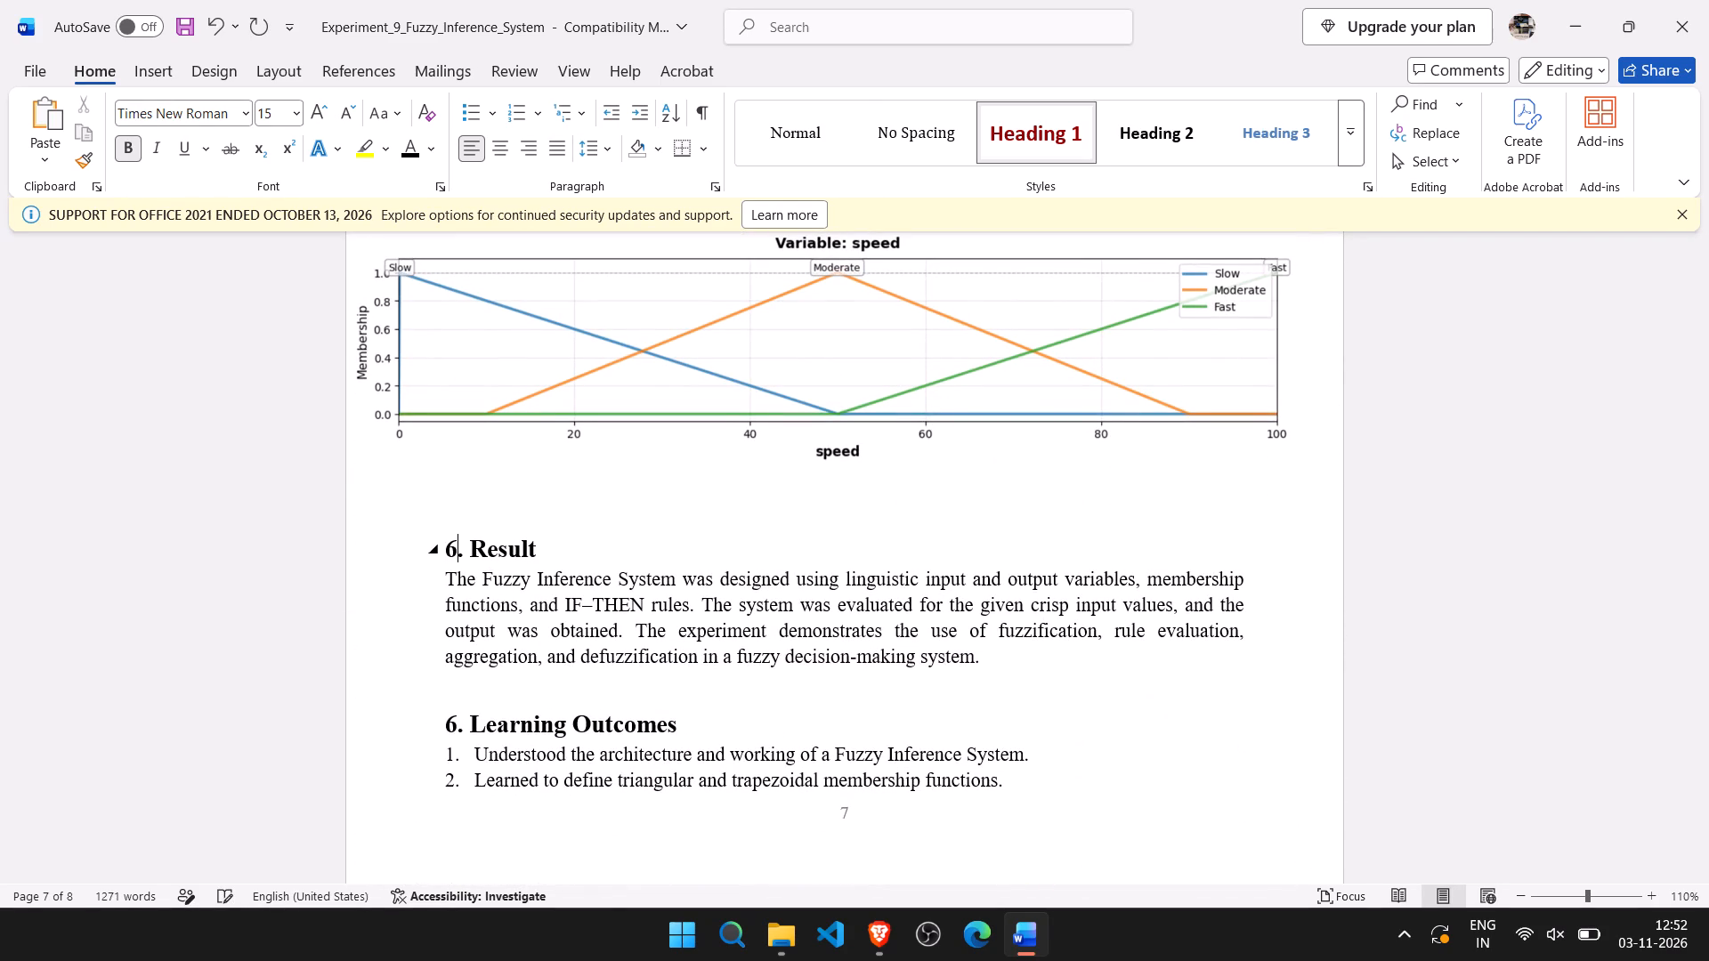
# Renumber the Learning Outcomes section heading as 7.
pyautogui.press('Right')
pyautogui.press('Down')
pyautogui.press('Down')
pyautogui.press('Down')
pyautogui.press('Down')
pyautogui.press('Down')
pyautogui.press('Down')
pyautogui.press('Up')
pyautogui.press('Left')
pyautogui.press('BackSpace')
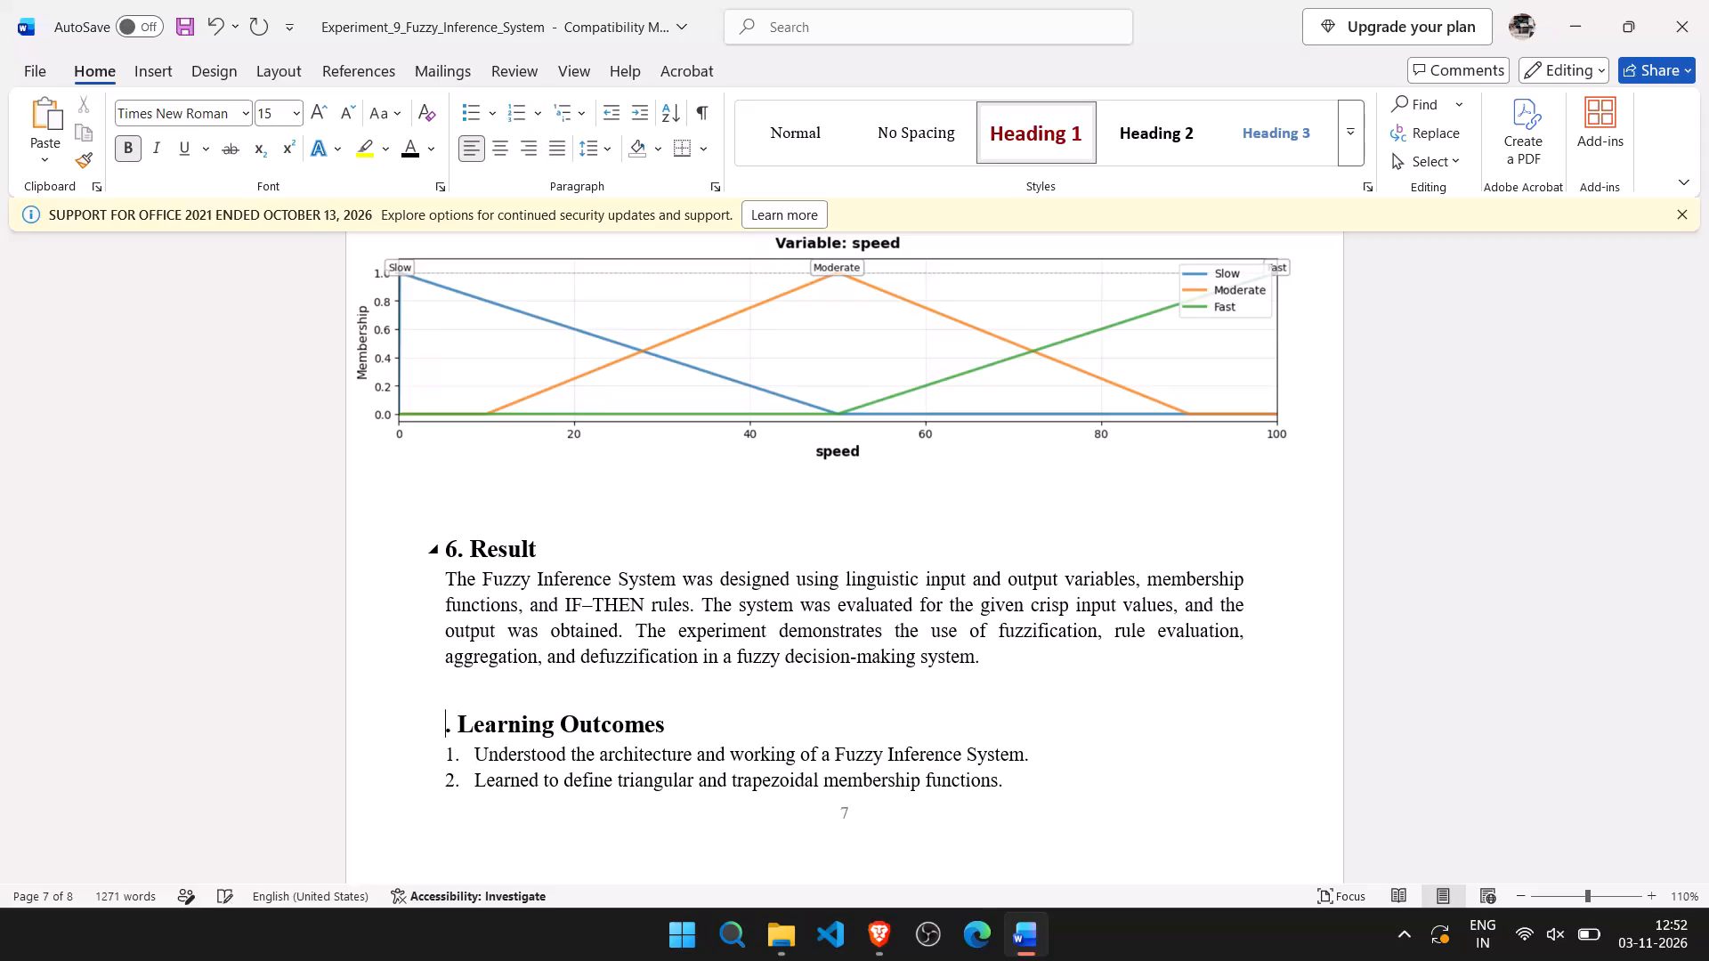
pyautogui.press('7')
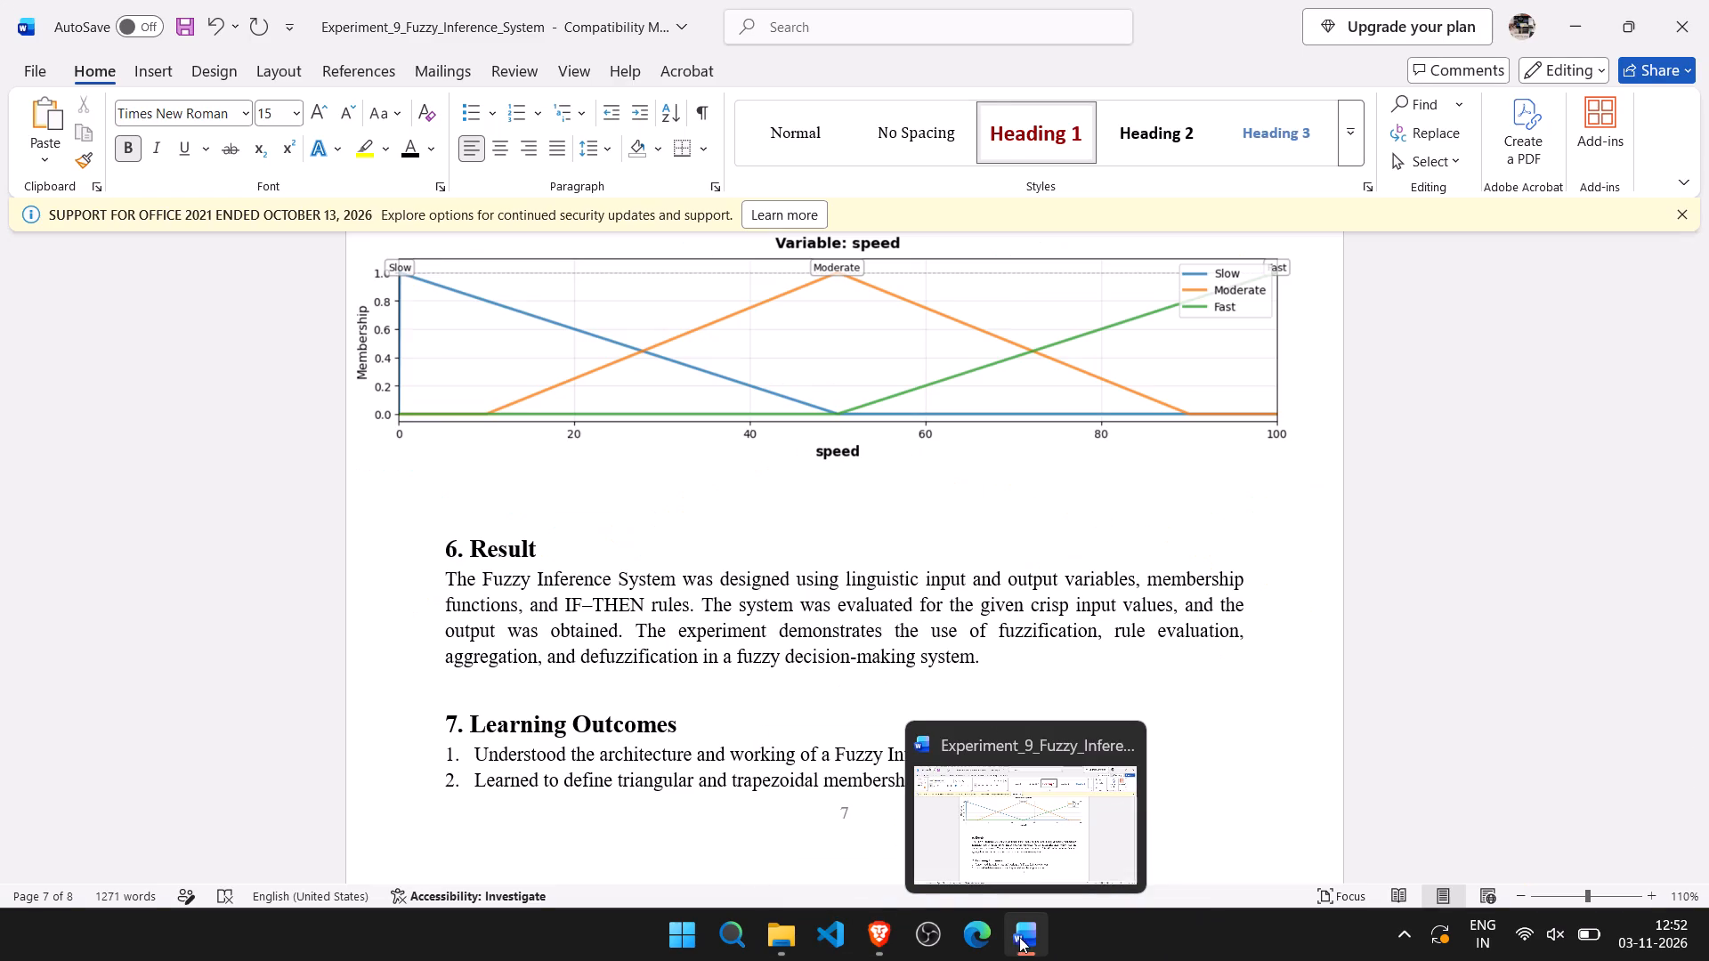
# Look back through the report and start a Save As to the Downloads folder.
pyautogui.scroll(5, 527, 569)
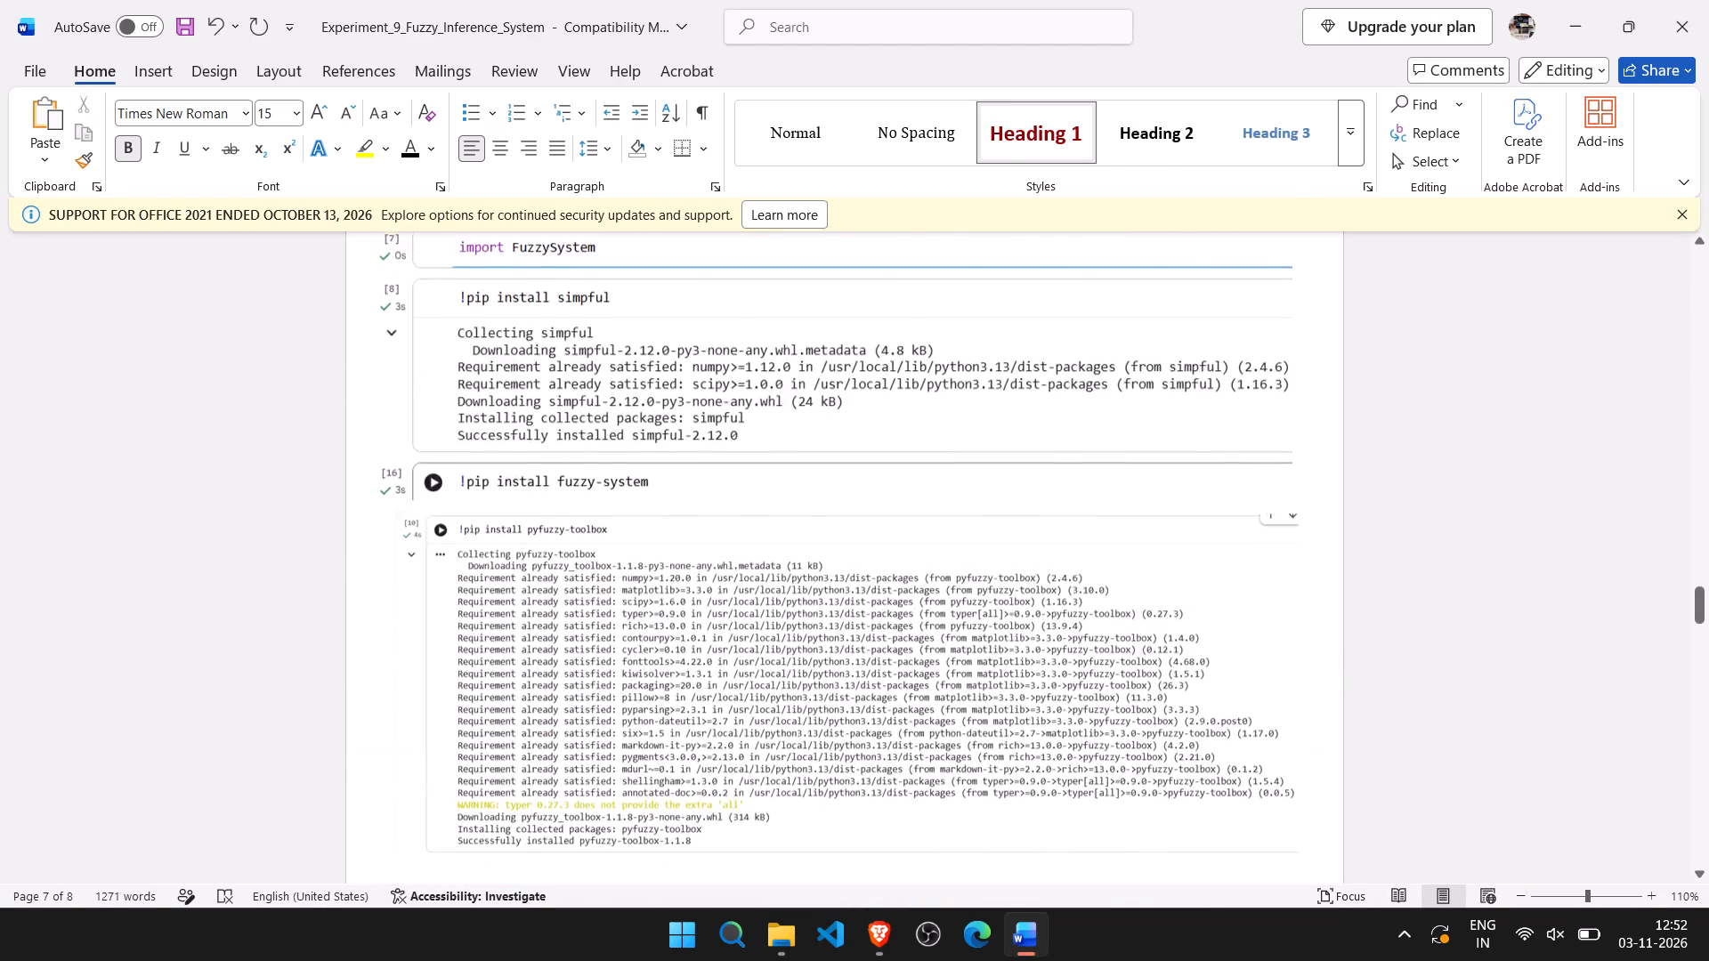
pyautogui.scroll(7, 527, 569)
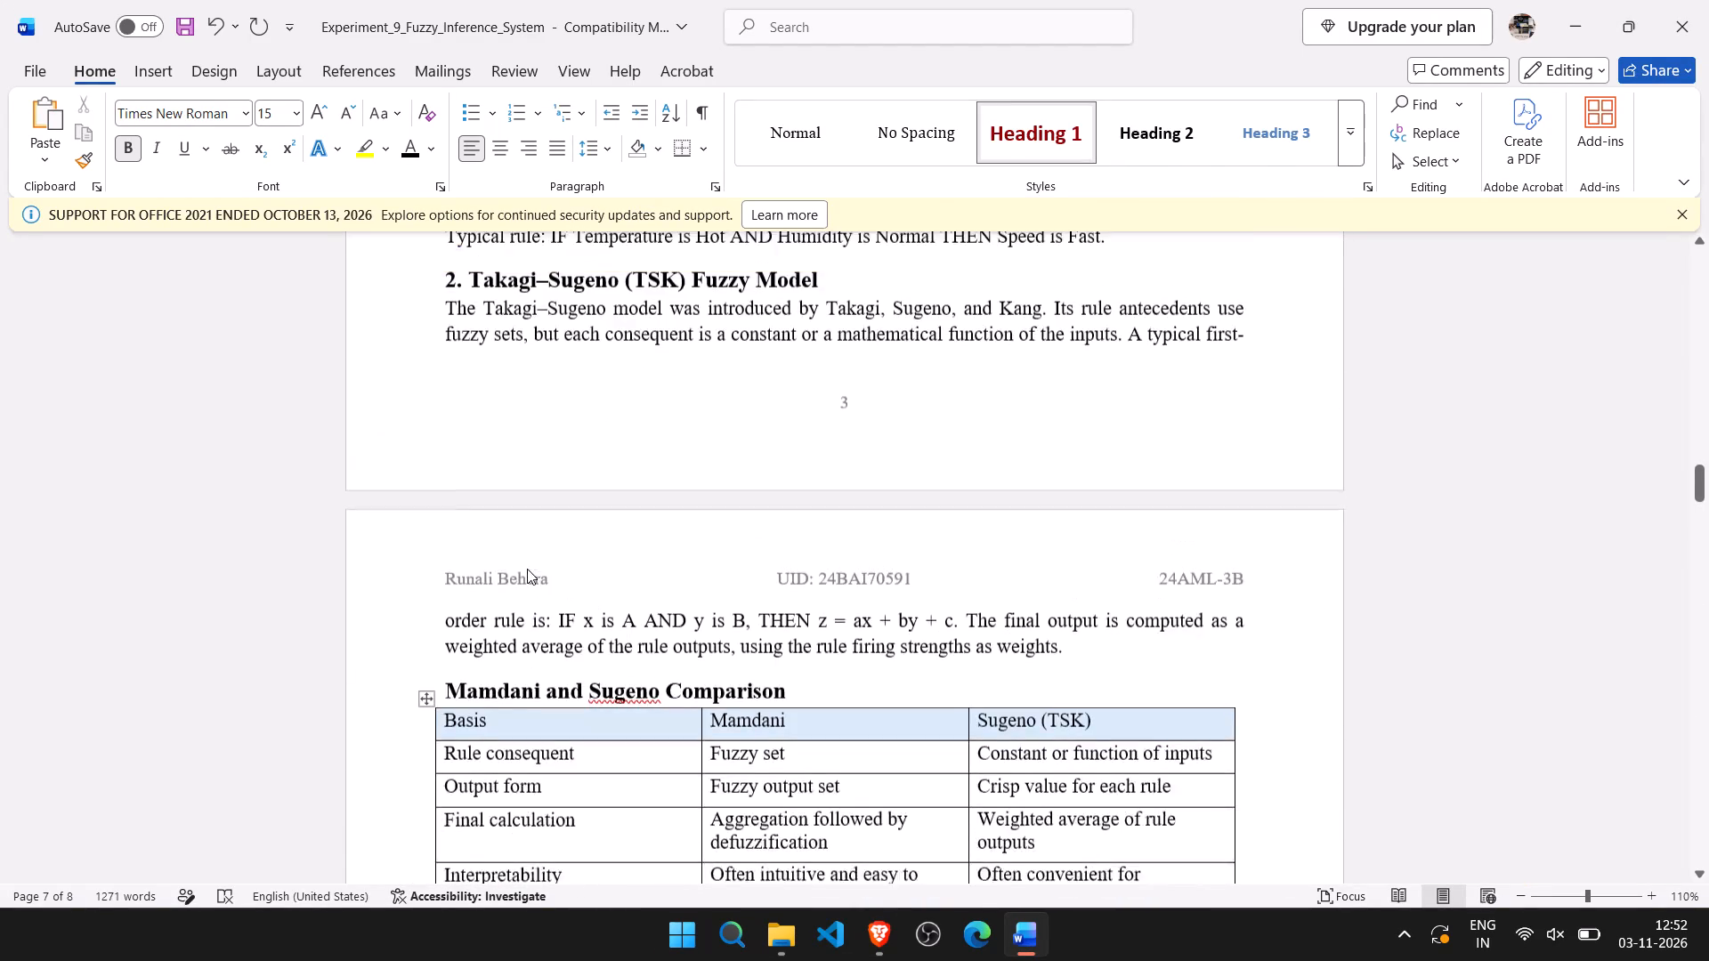
pyautogui.scroll(2, 527, 569)
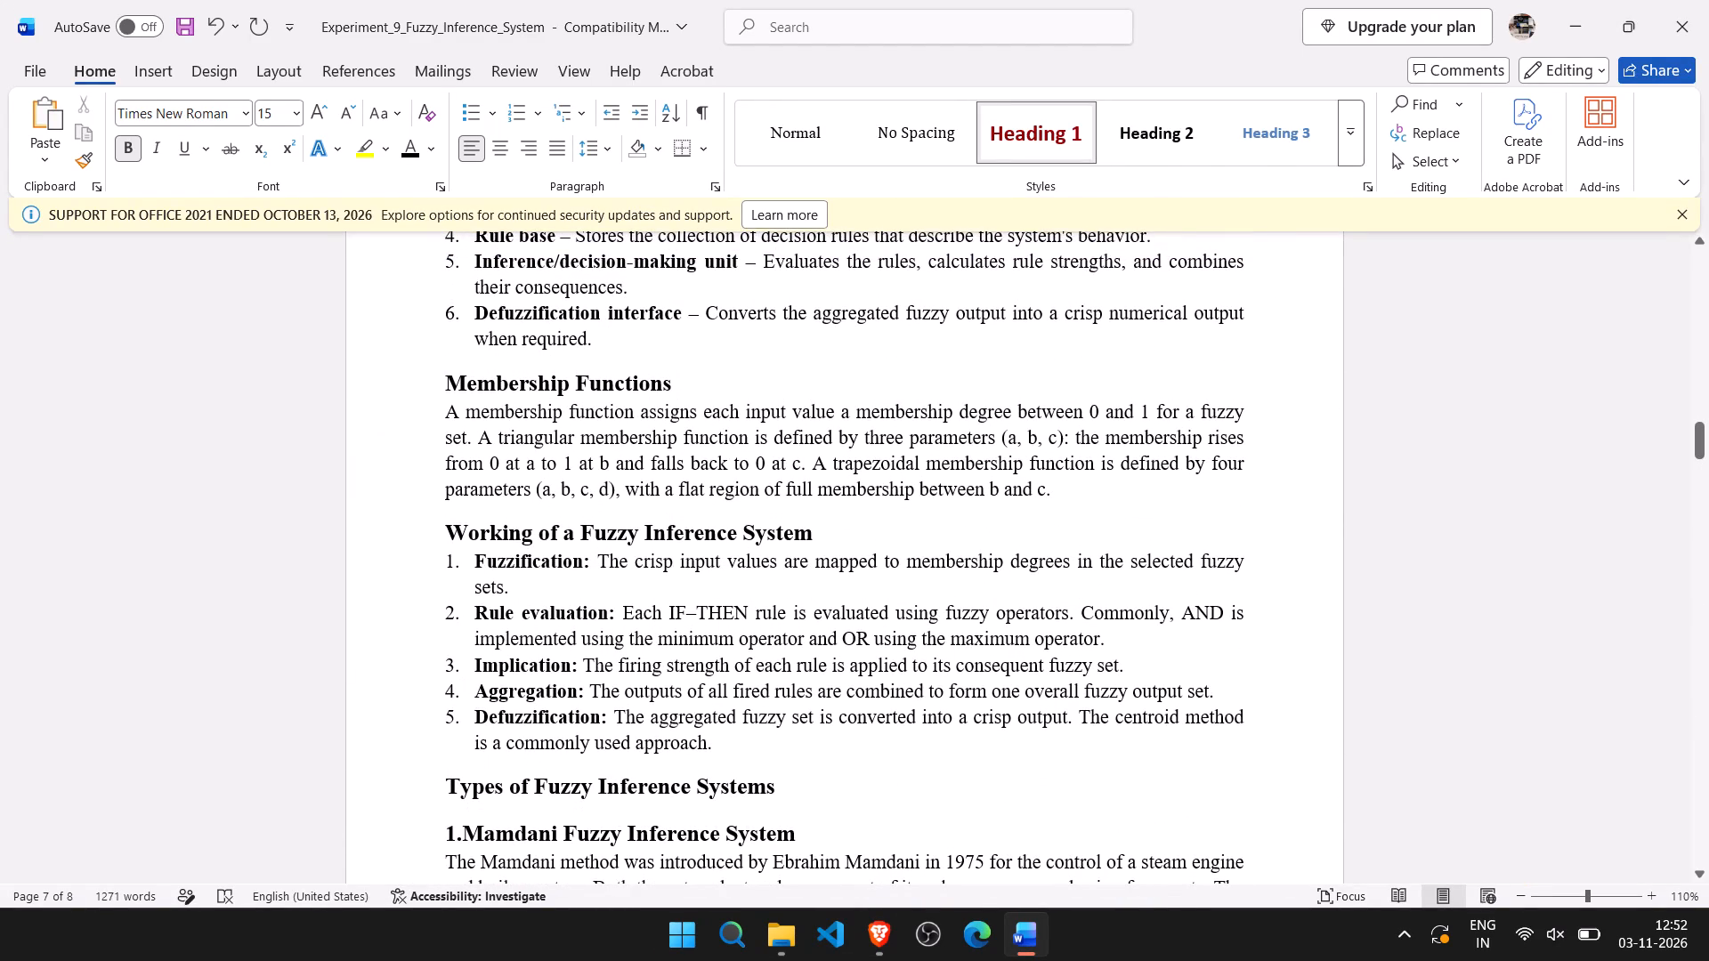
pyautogui.click(995, 731)
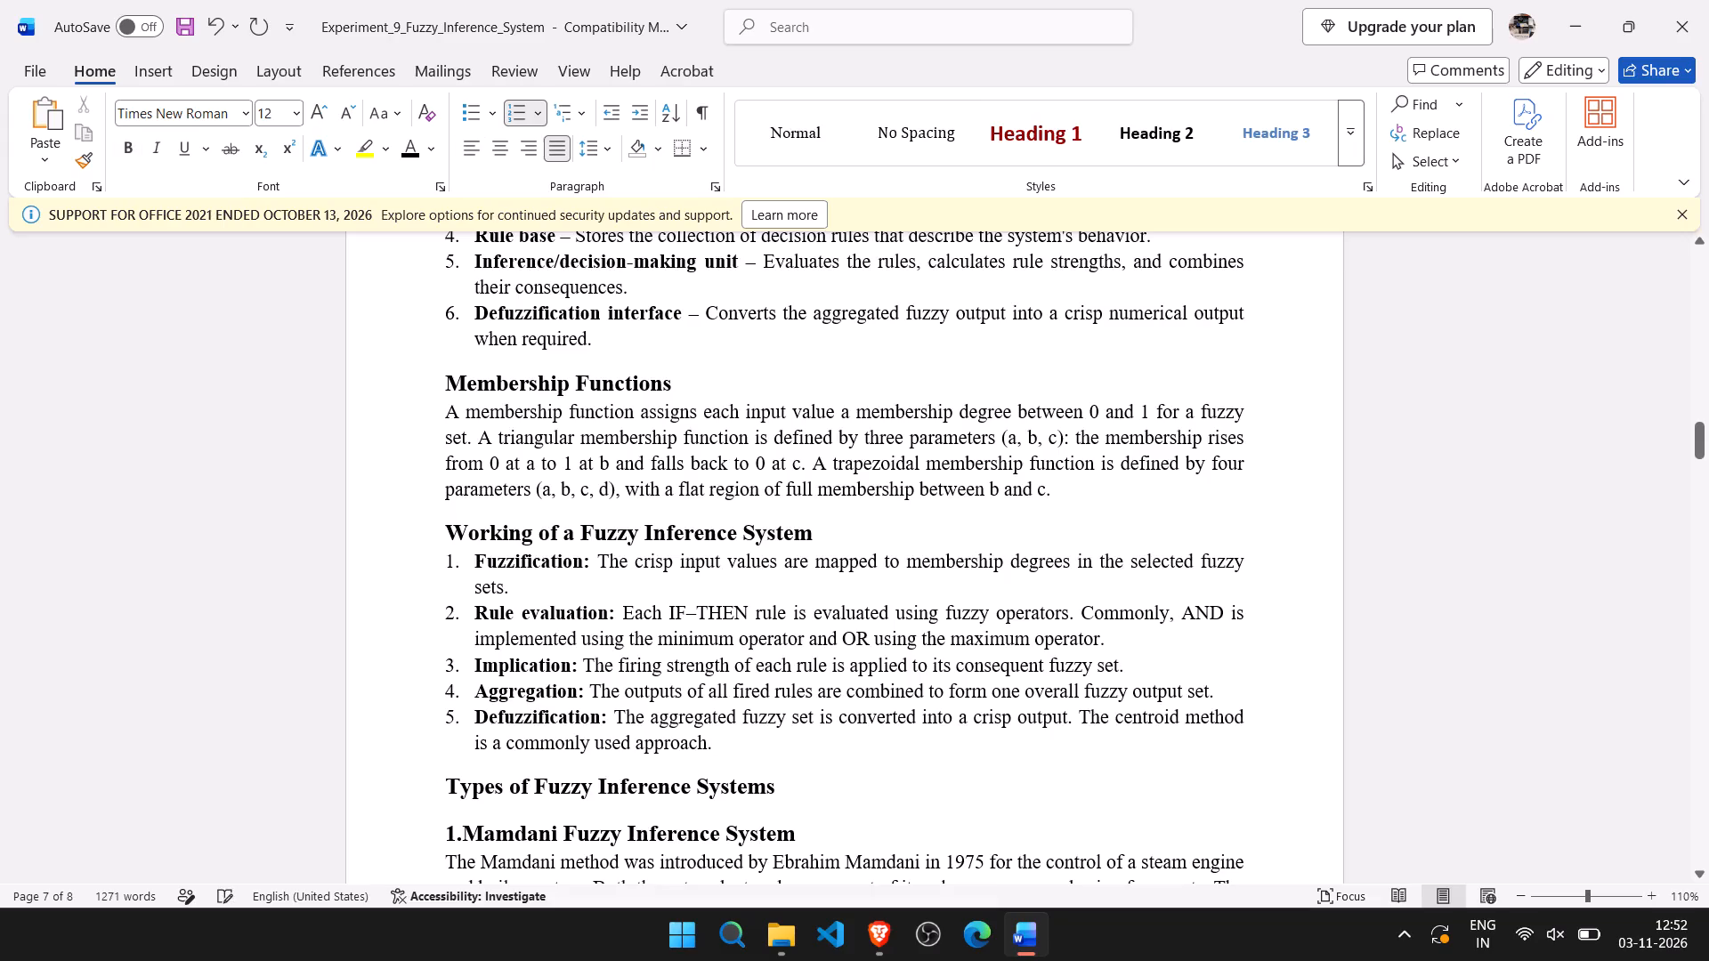
pyautogui.click(34, 65)
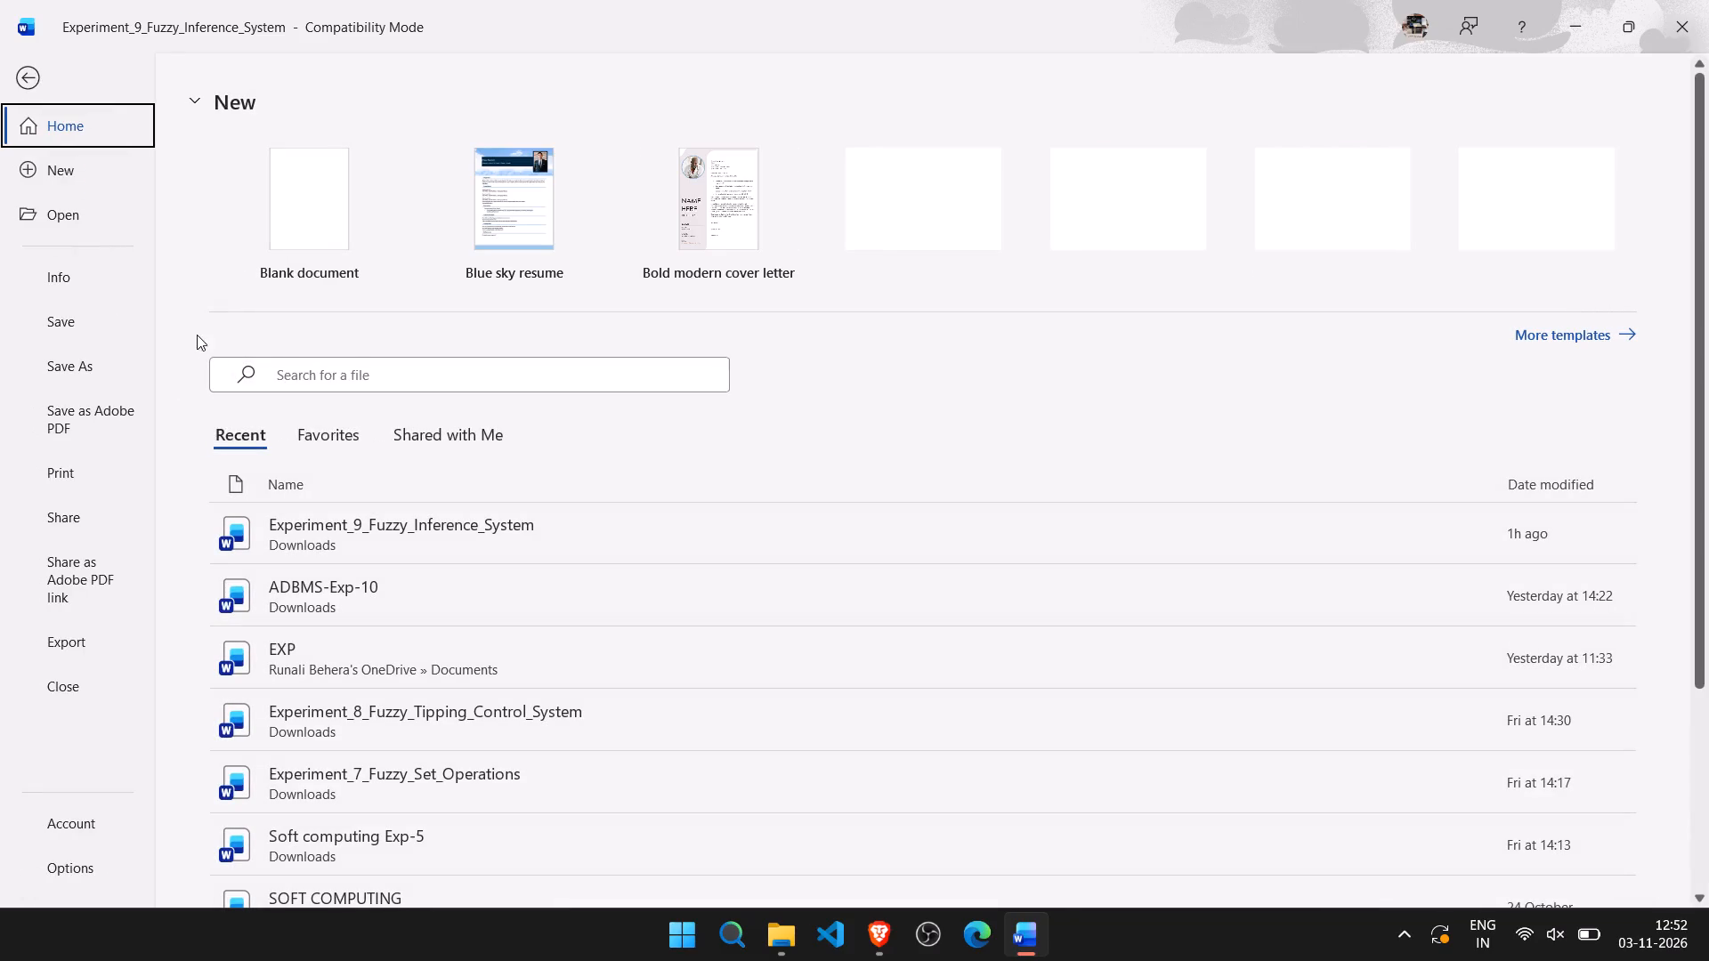
pyautogui.click(75, 360)
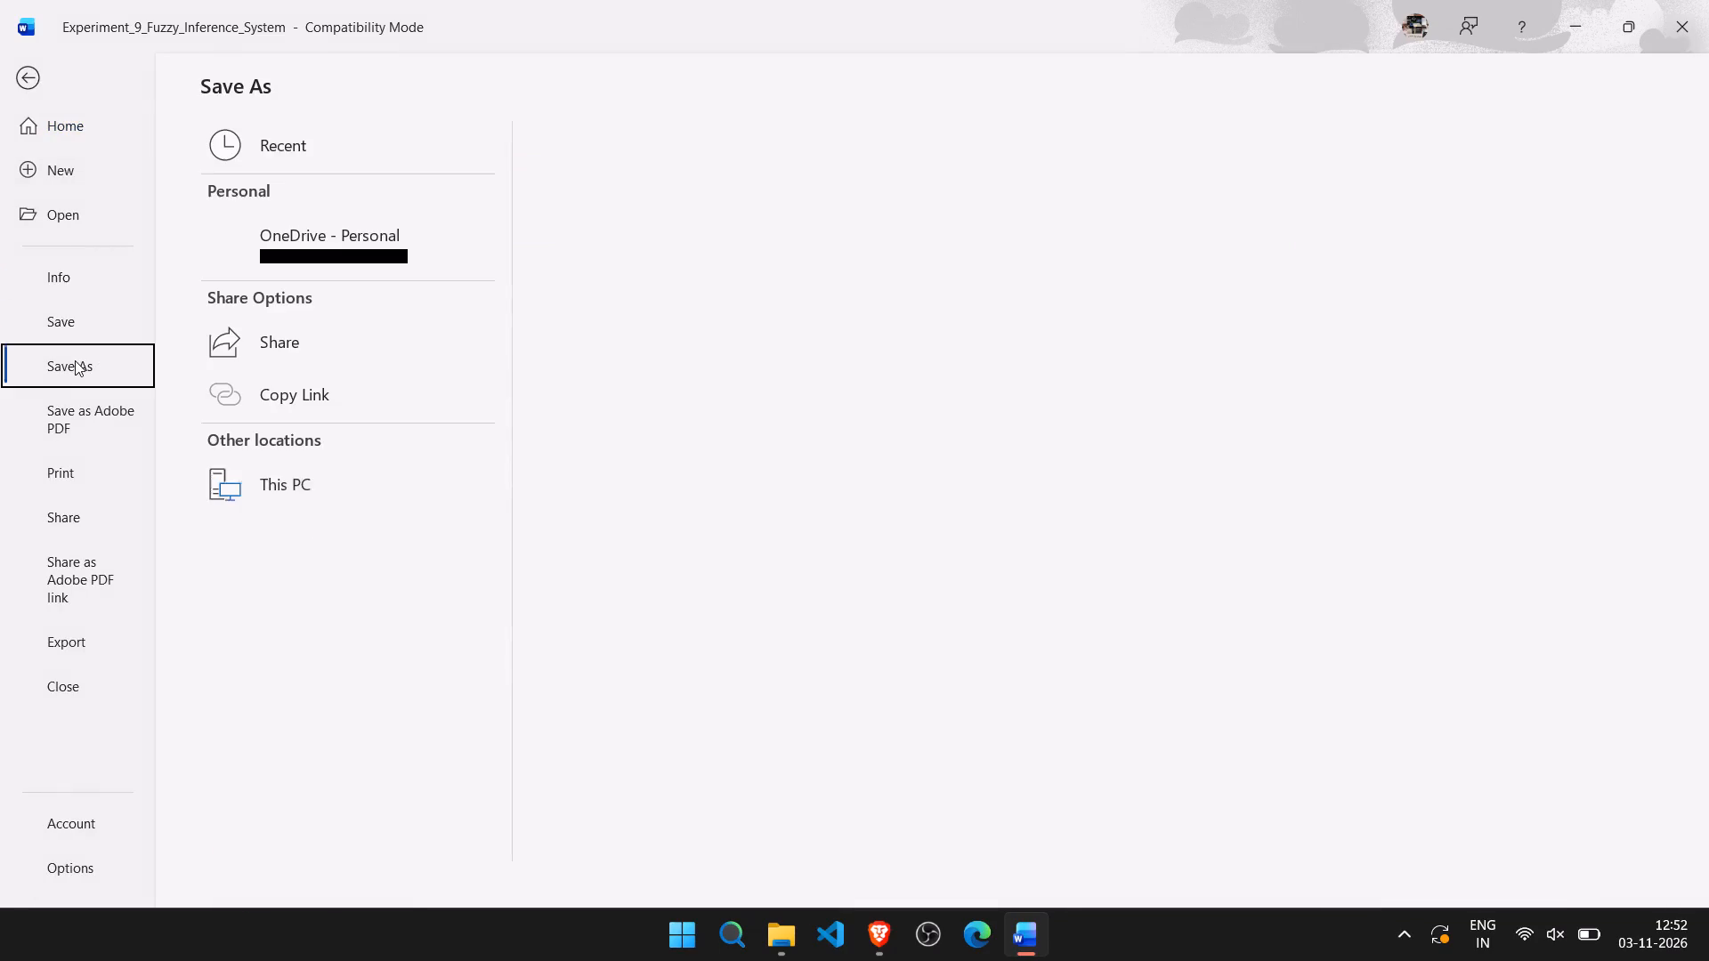
pyautogui.click(683, 252)
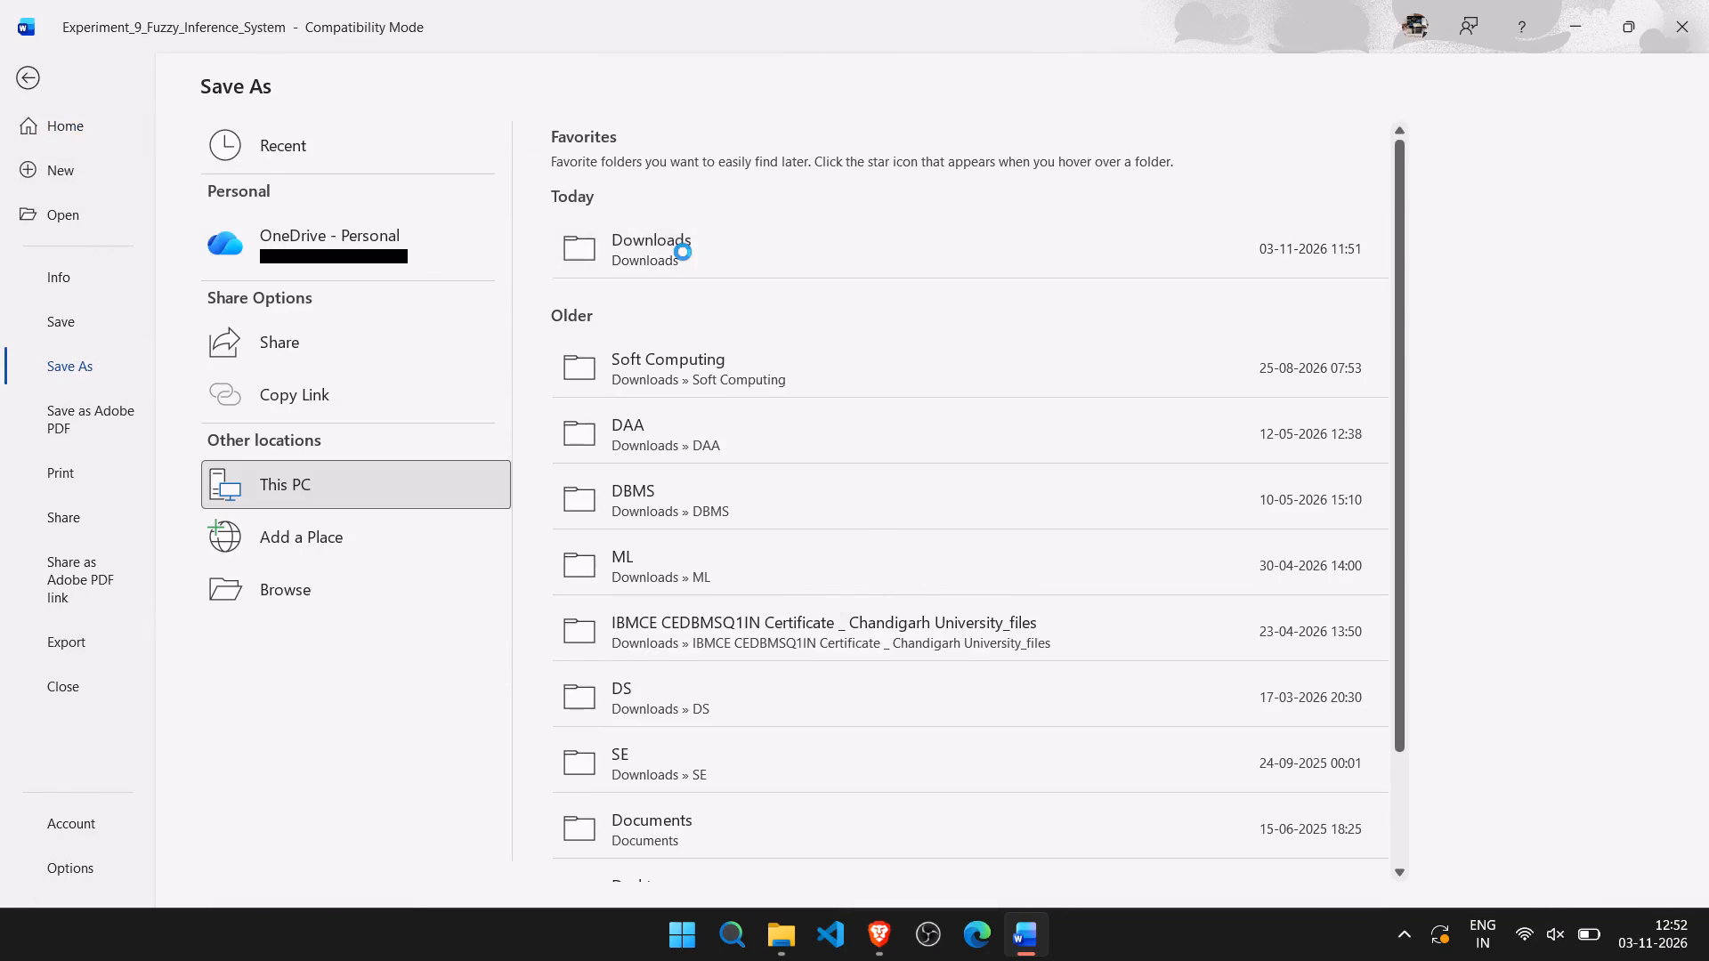
pyautogui.scroll(5, 134, 277)
pyautogui.click(124, 284)
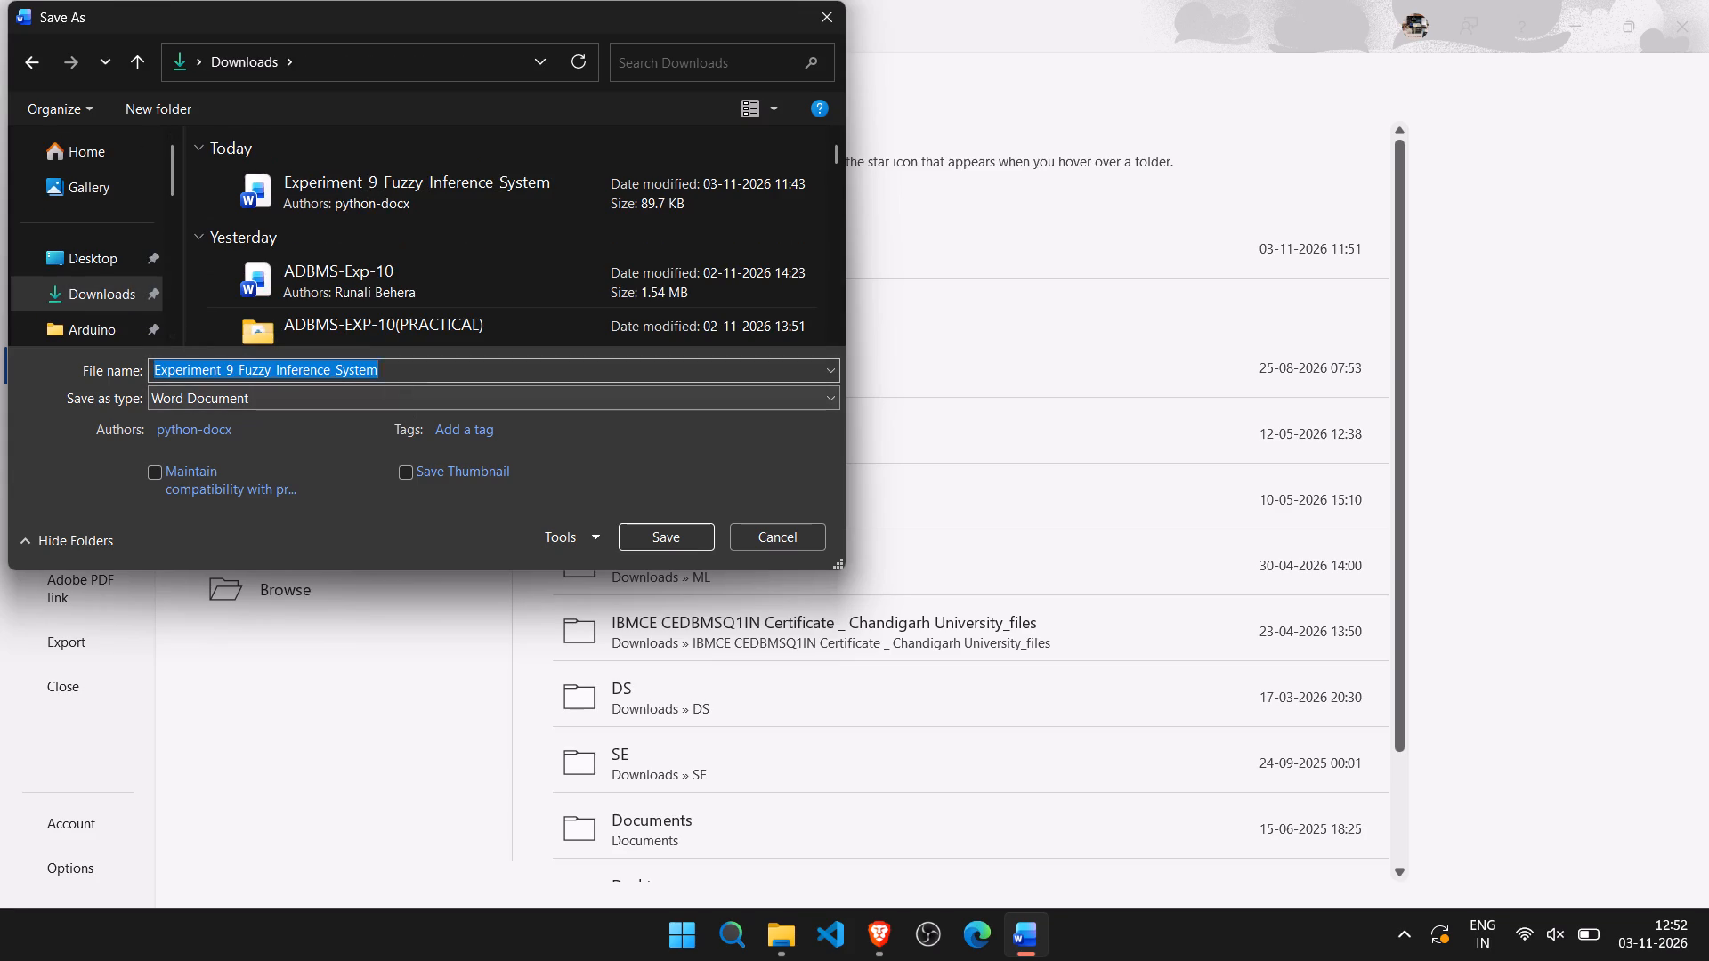
# Save the report as a PDF file named Soft-Computing Exp-9.
pyautogui.click(389, 369)
pyautogui.press('BackSpace')
pyautogui.write('Soft')
pyautogui.press('-')
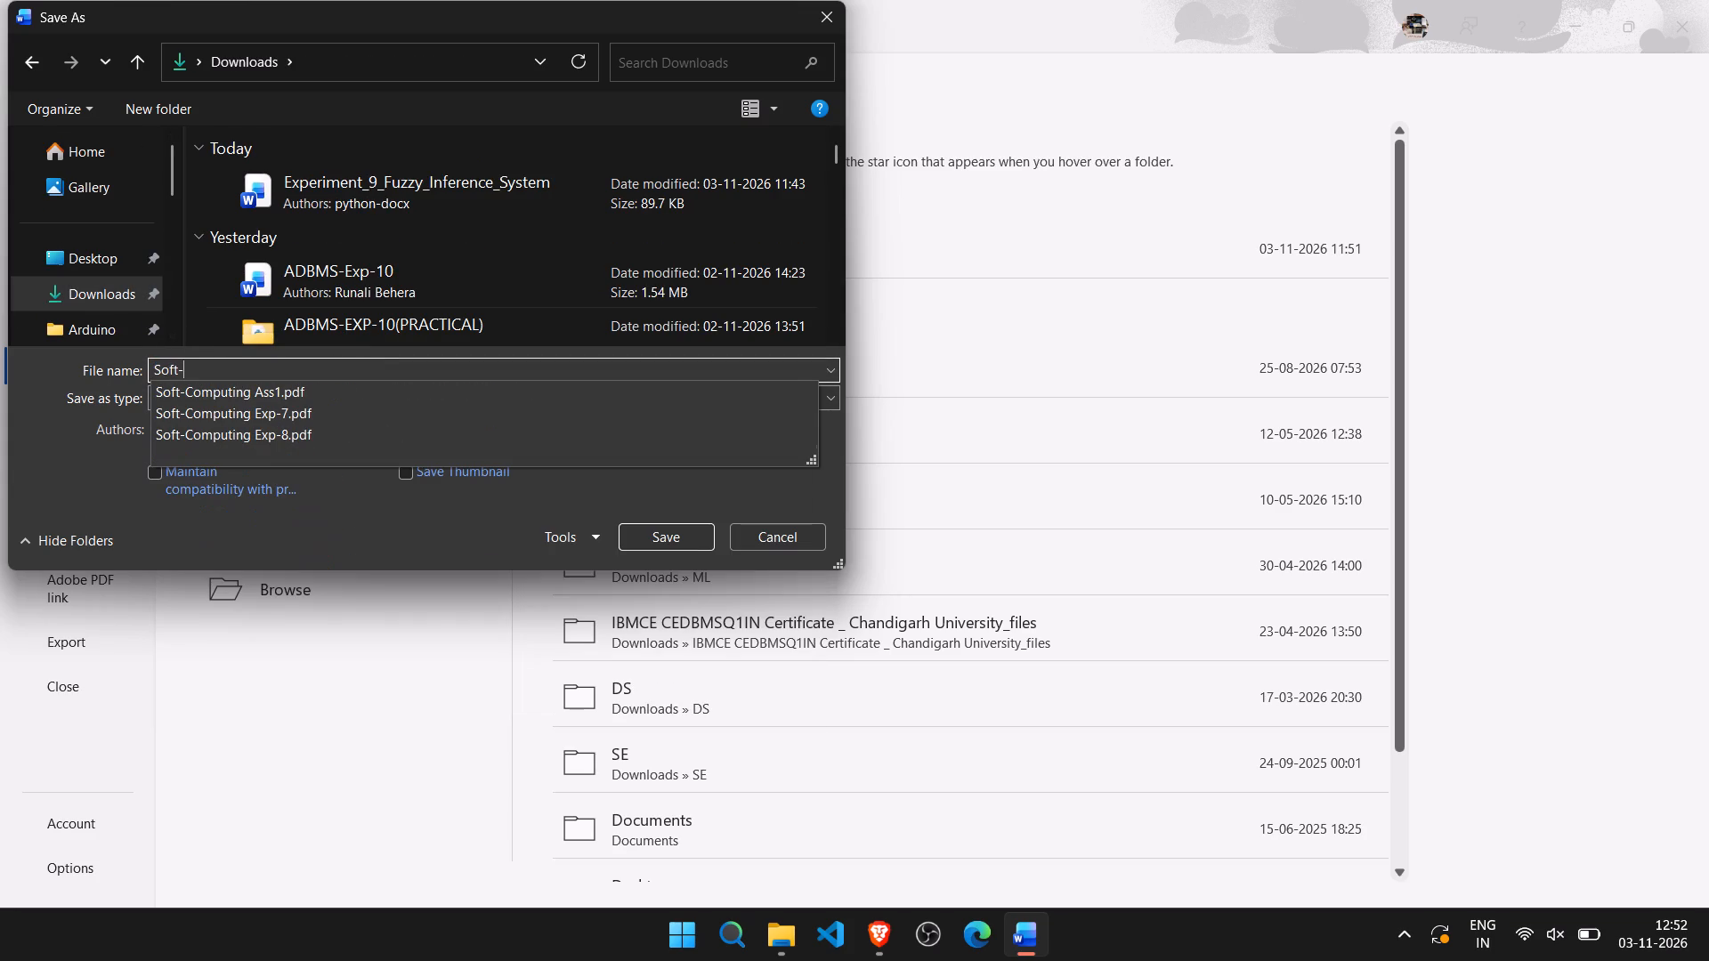
pyautogui.write('Com')
pyautogui.press('p')
pyautogui.write('uting')
pyautogui.press('space')
pyautogui.write('Exp')
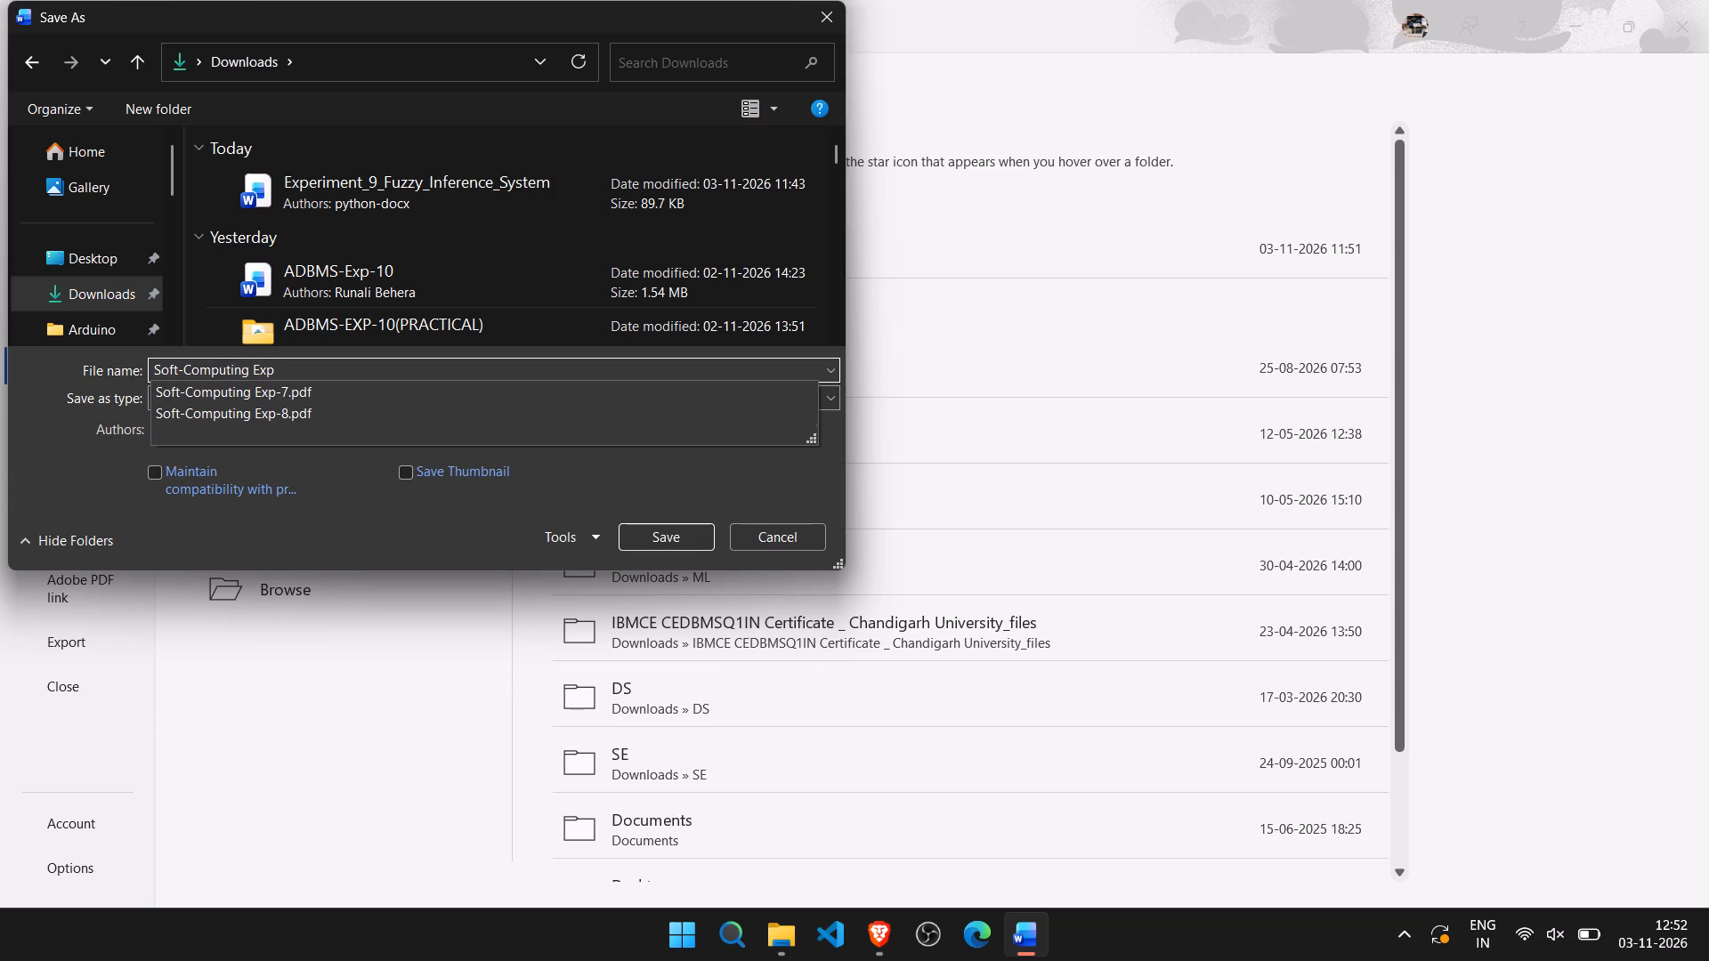
pyautogui.write('-9')
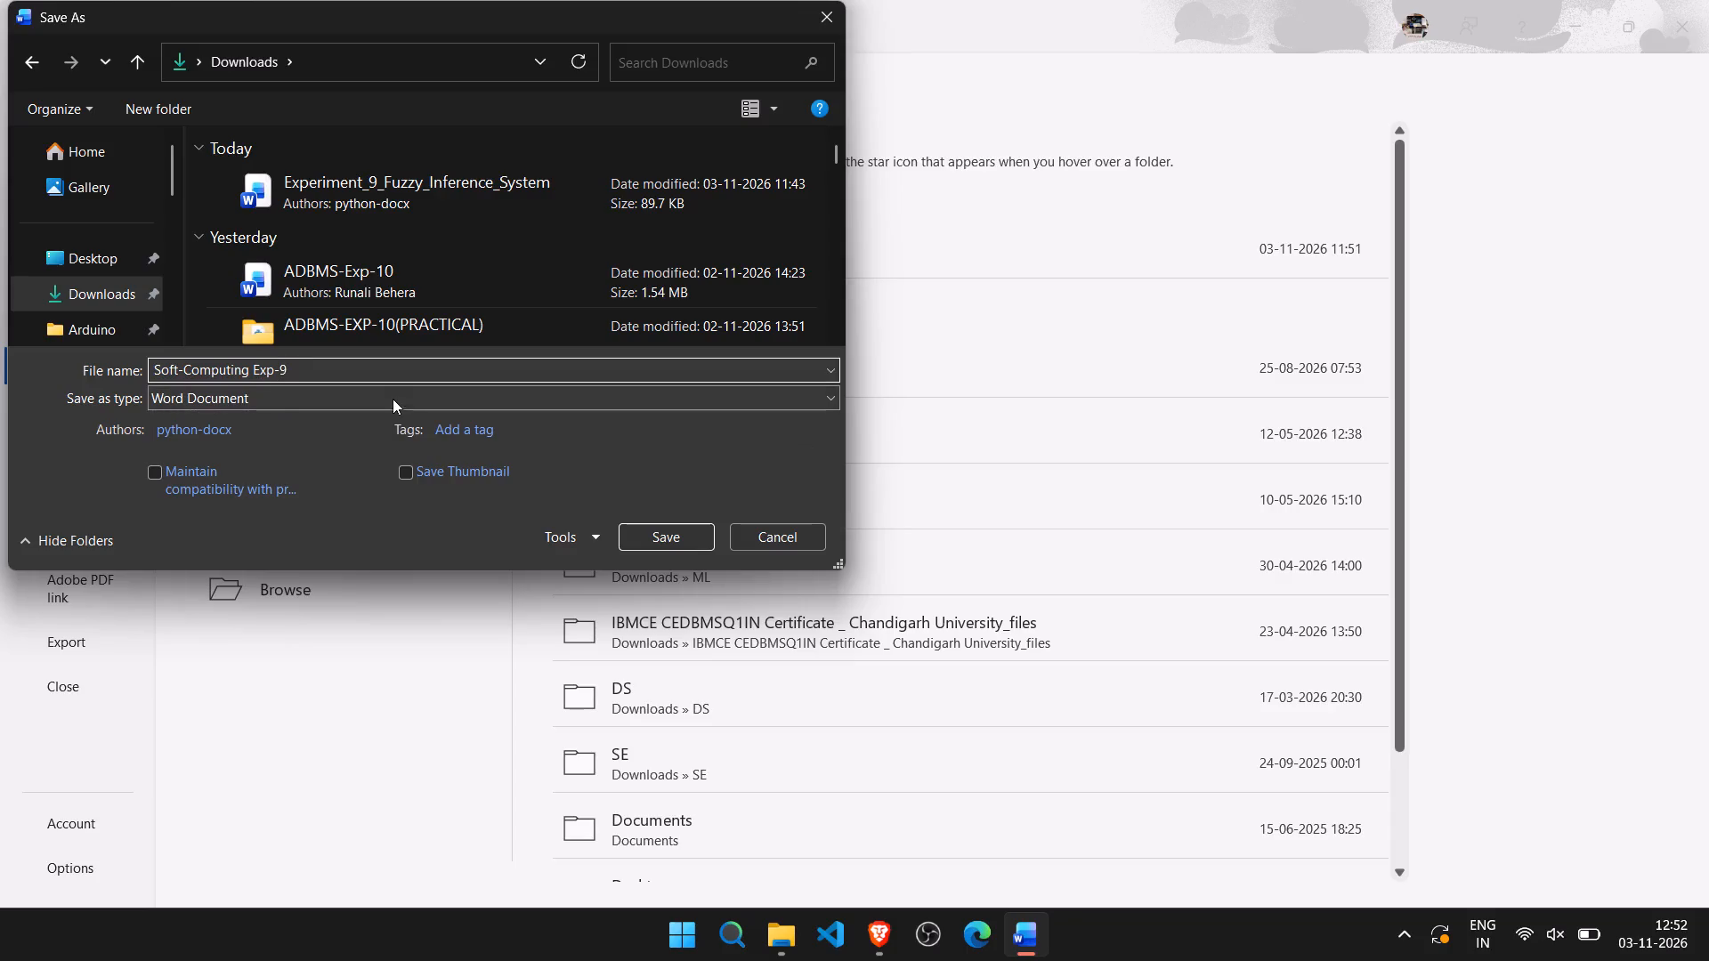
pyautogui.click(390, 403)
pyautogui.click(365, 531)
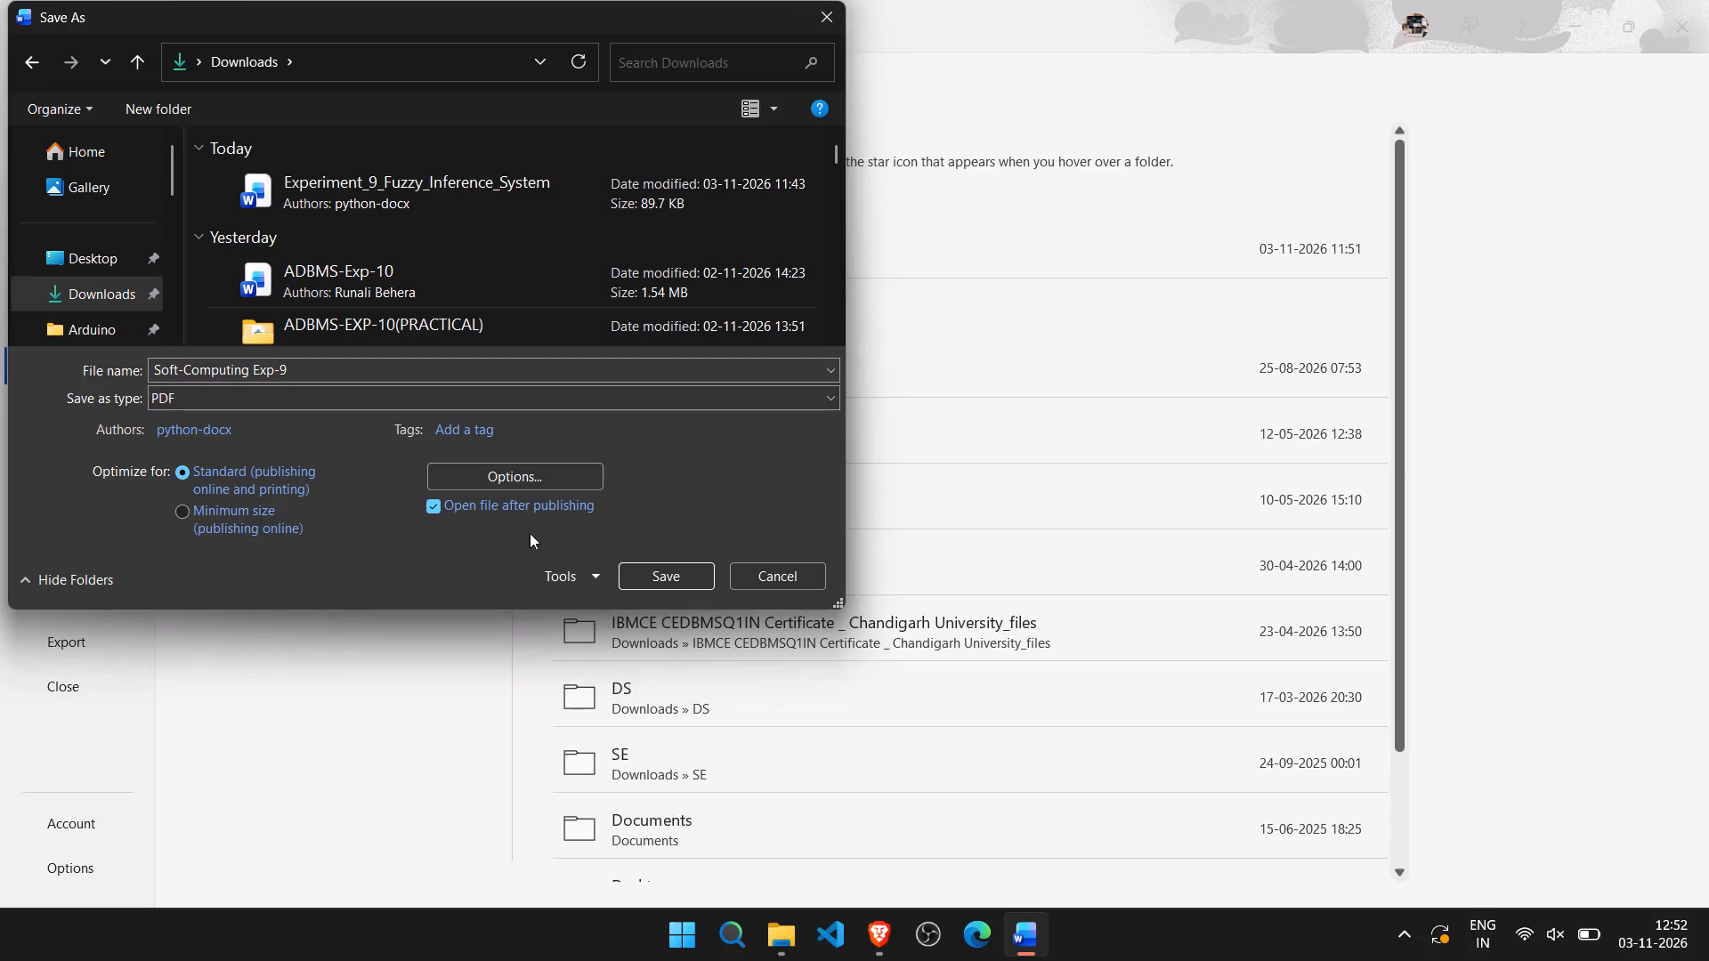
# Publish the report to the Downloads folder as the PDF Soft-Computing Exp-9, with the file opening after publishing.
pyautogui.click(639, 579)
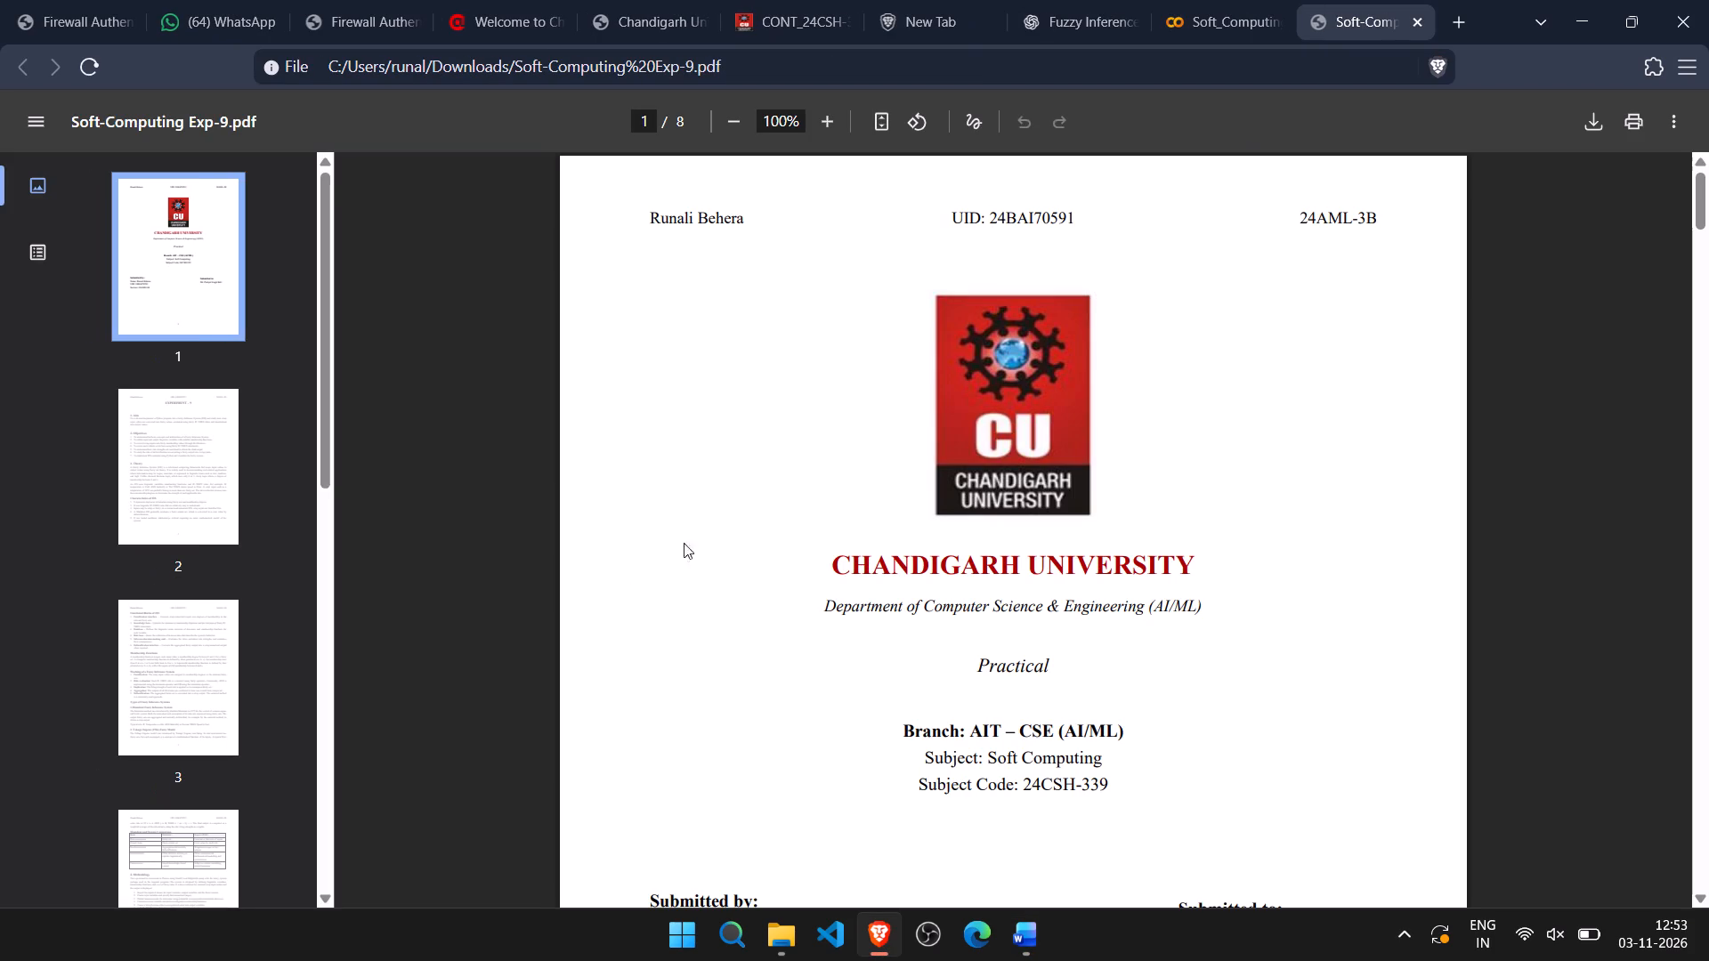
# Review the published PDF from the cover page through to Learning Outcomes, checking layout, section numbering, code and plots.
pyautogui.scroll(-3, 908, 567)
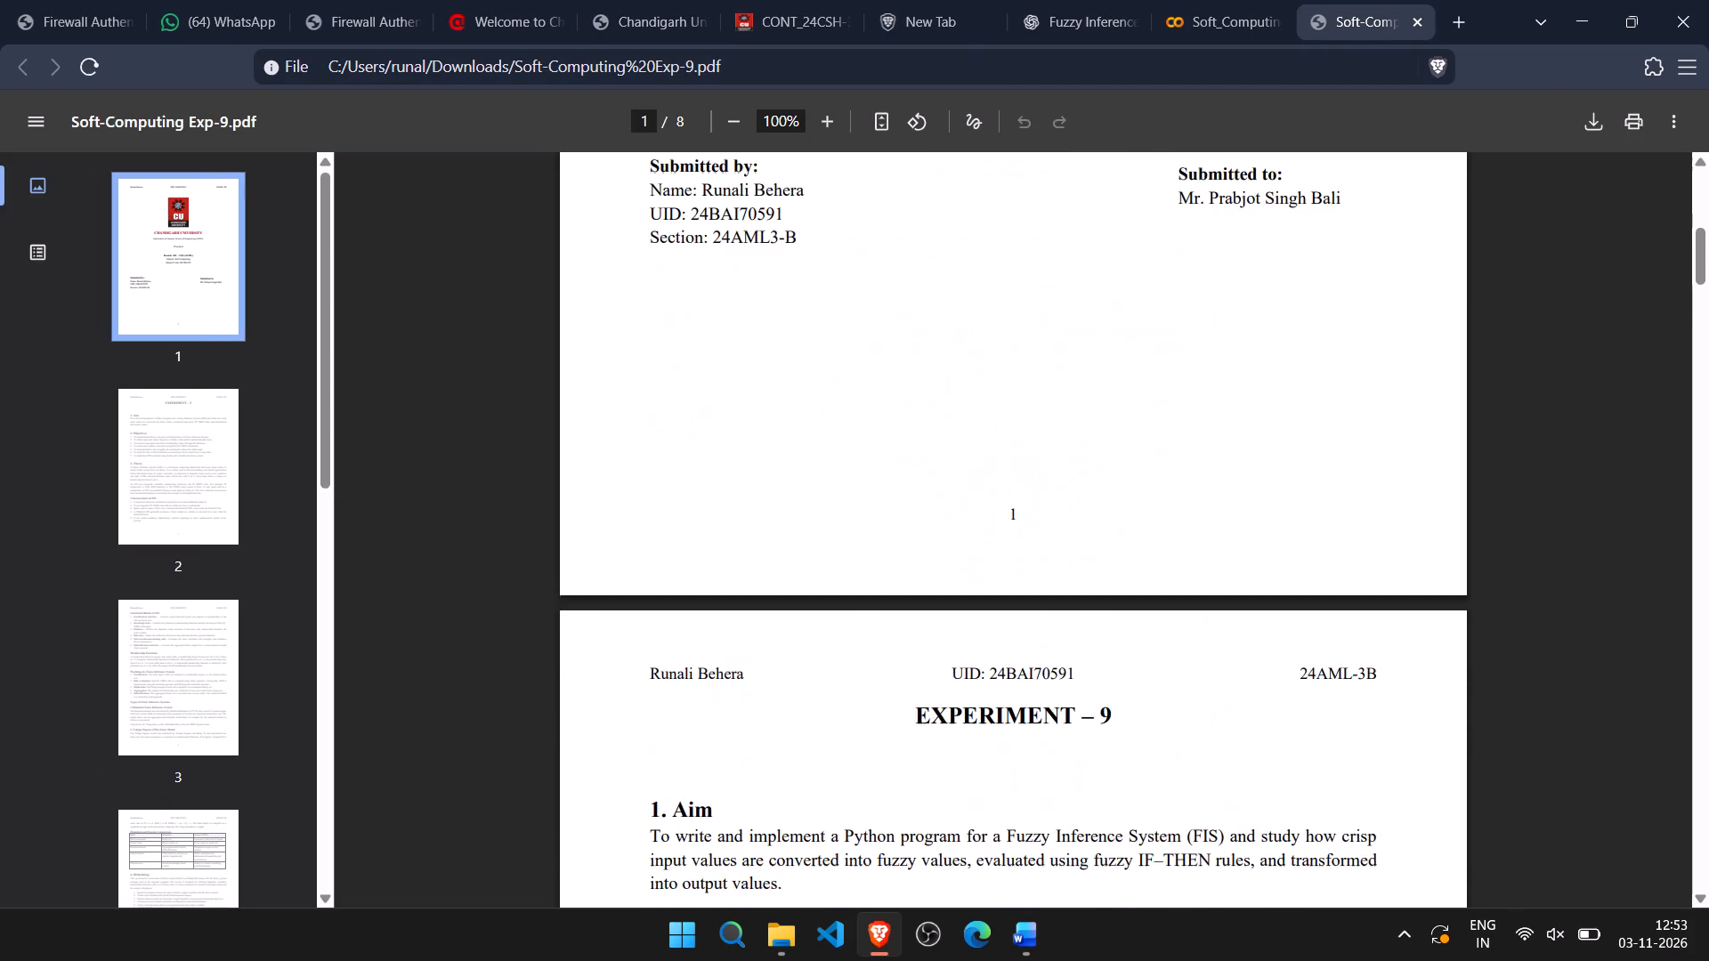
pyautogui.scroll(-4, 908, 567)
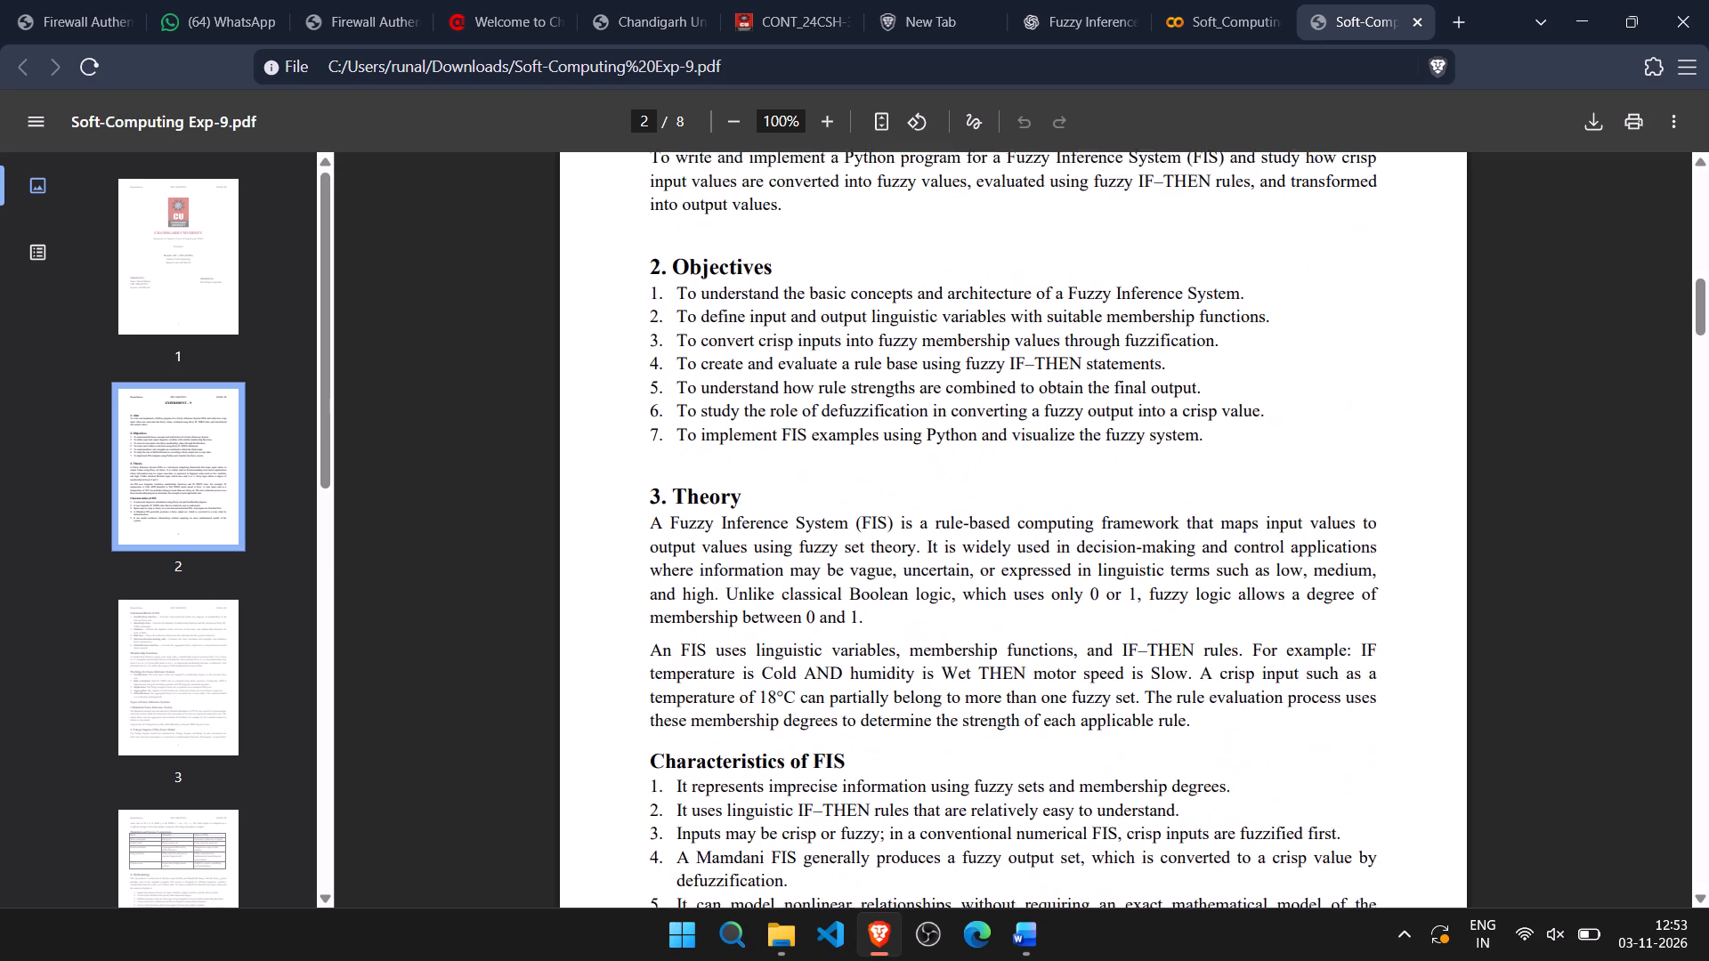
pyautogui.scroll(-4, 908, 567)
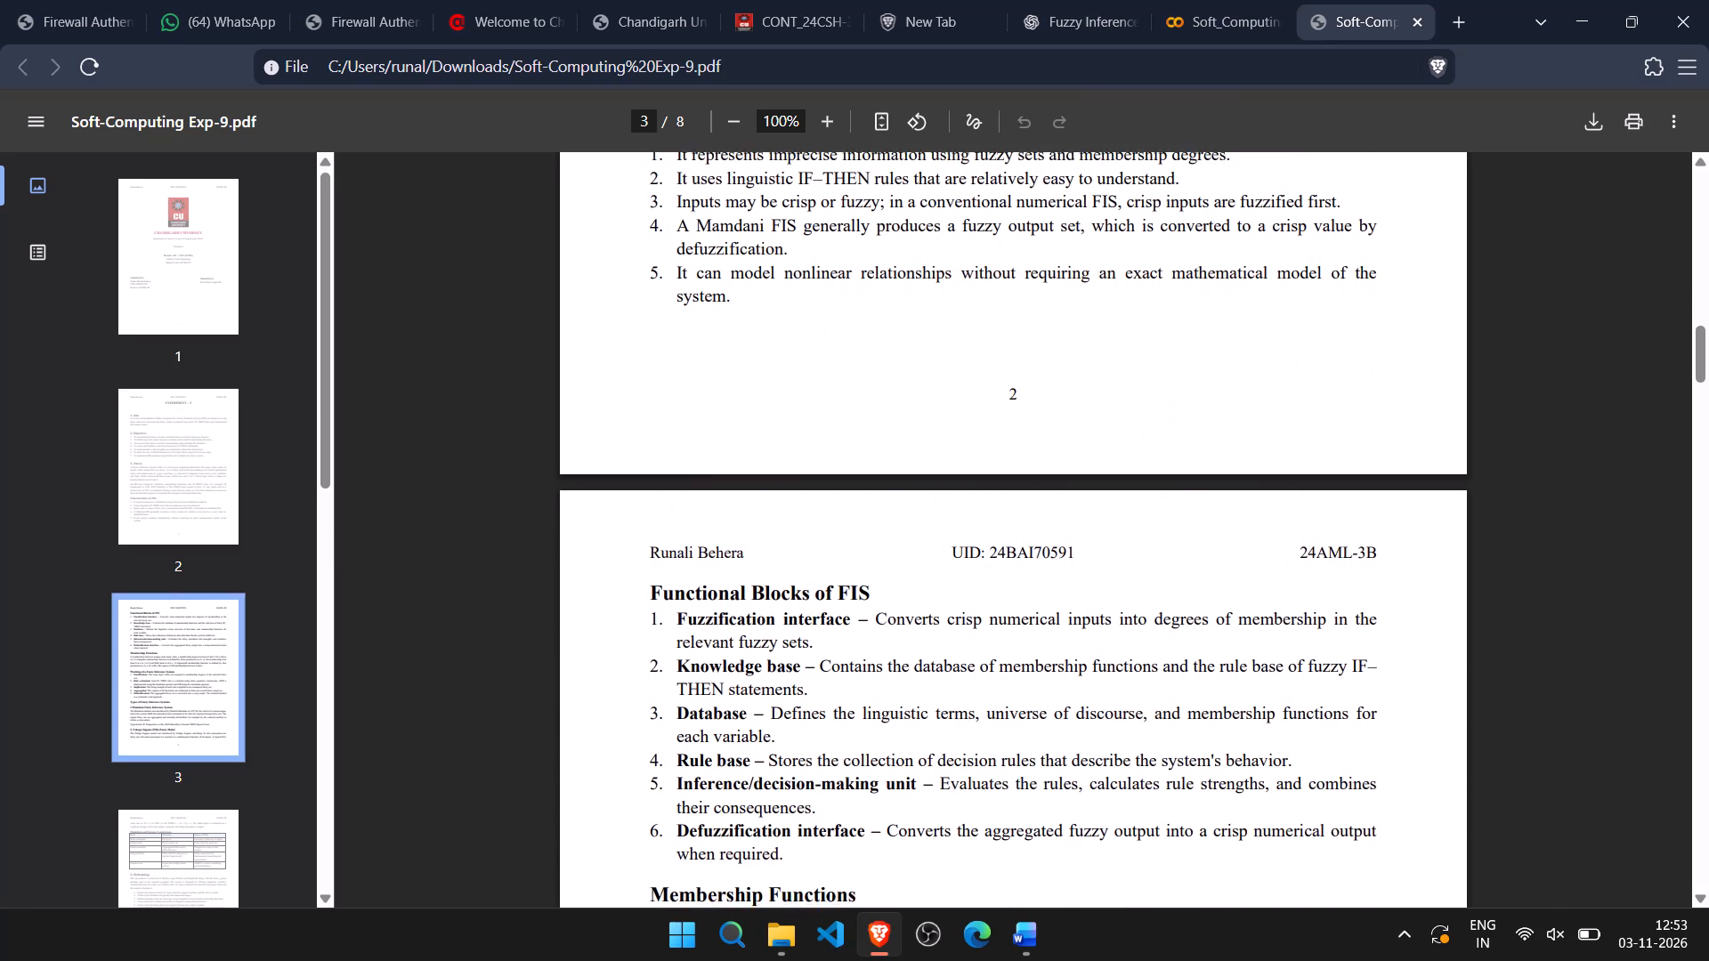
pyautogui.scroll(-3, 908, 567)
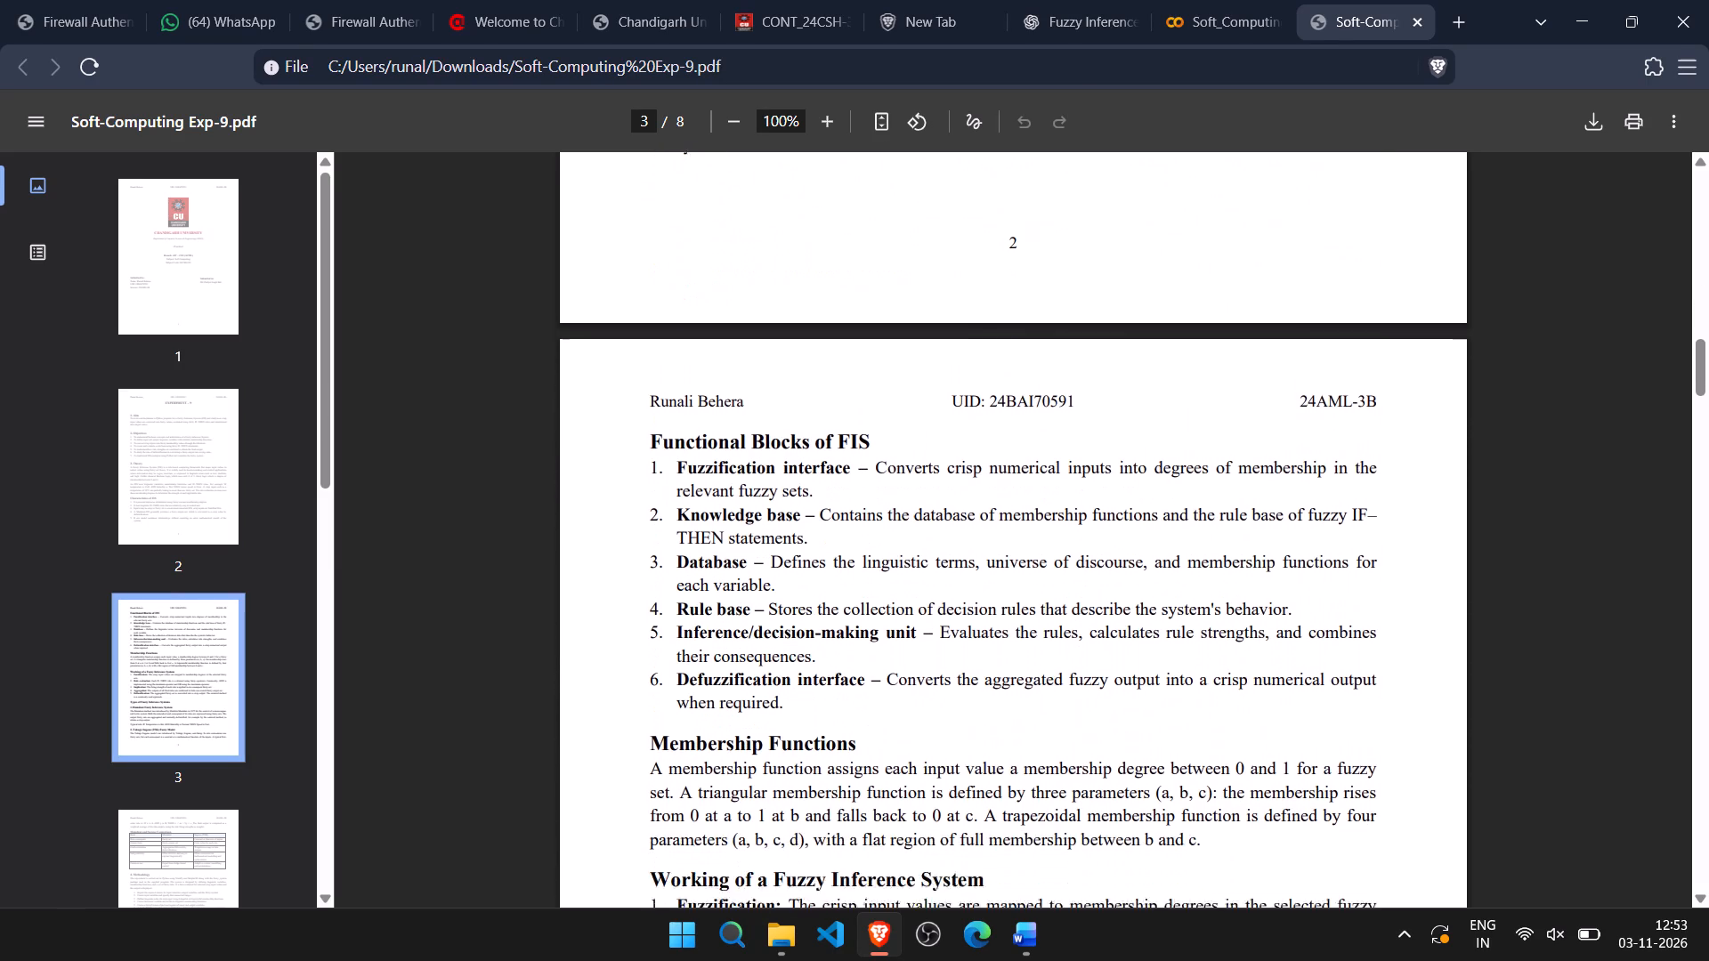
pyautogui.scroll(-4, 908, 567)
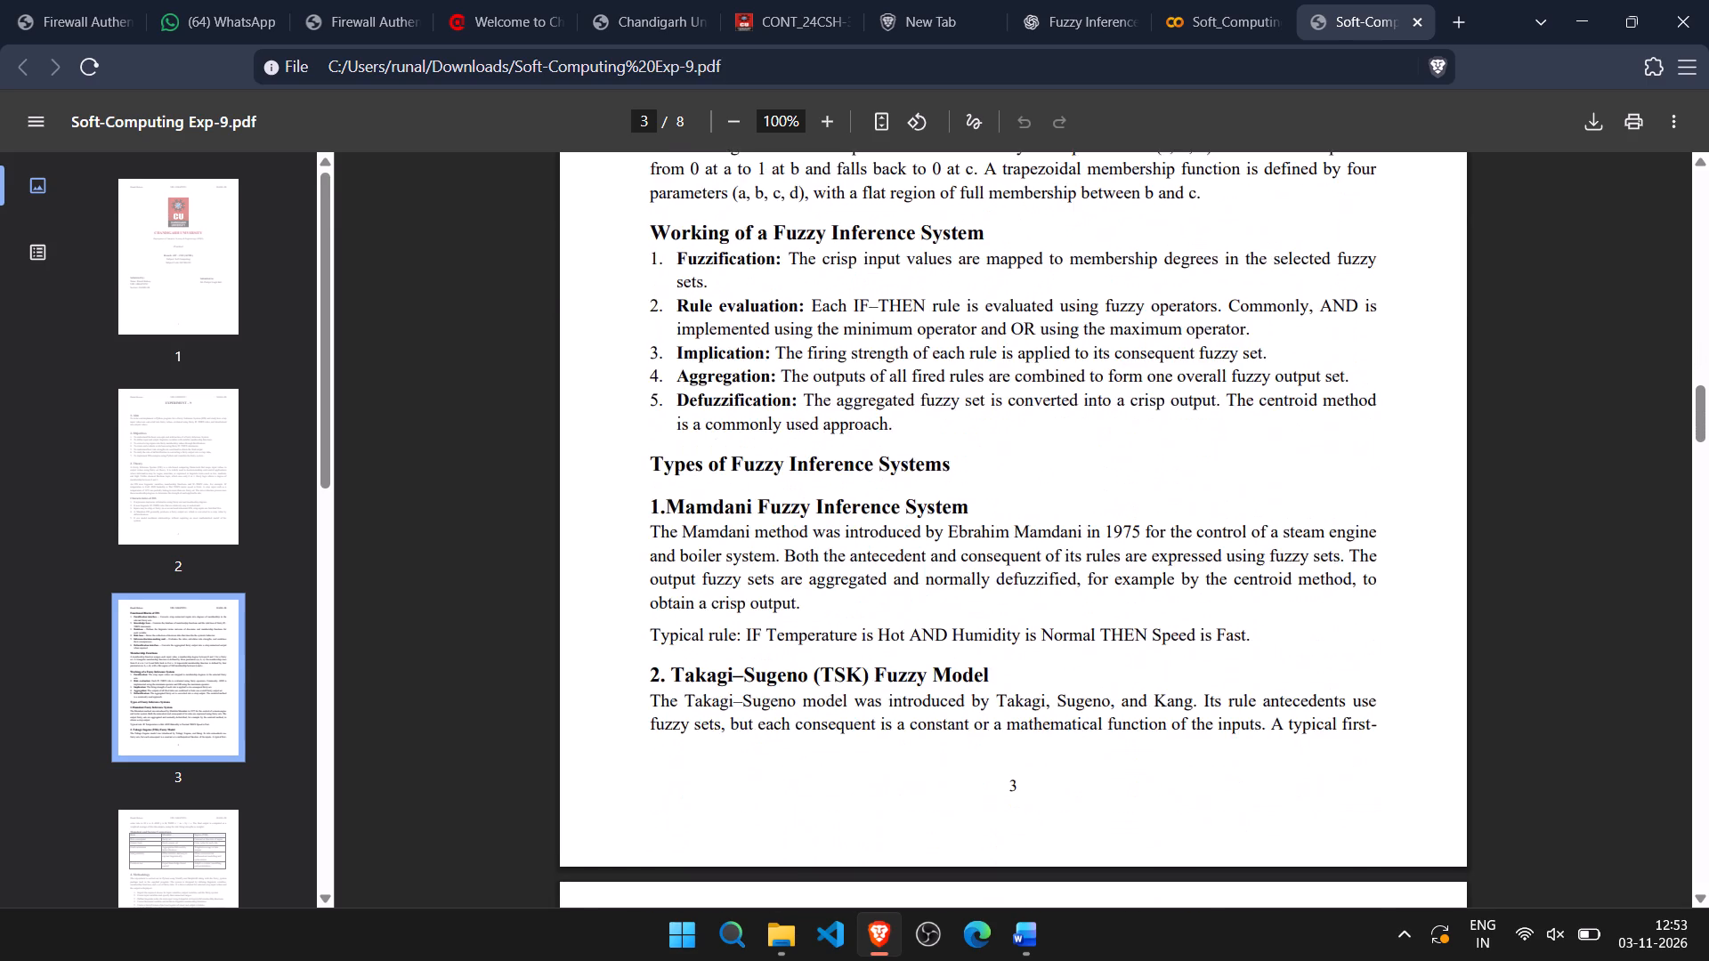
pyautogui.scroll(-4, 908, 567)
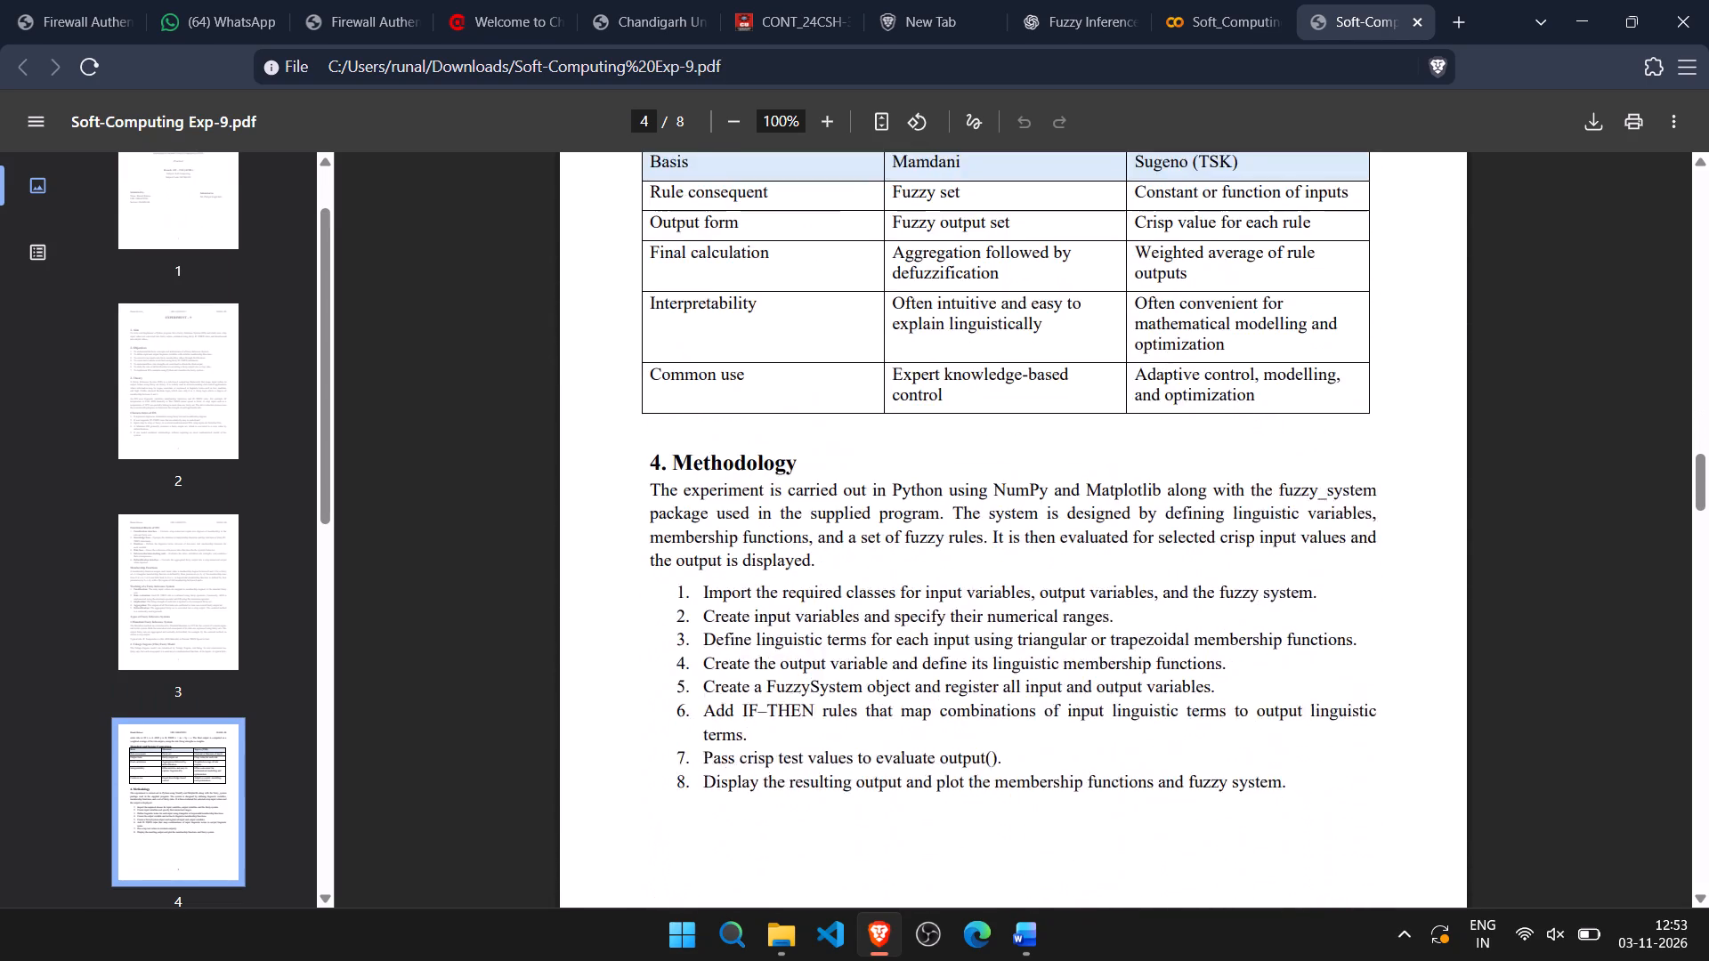
pyautogui.scroll(-4, 908, 567)
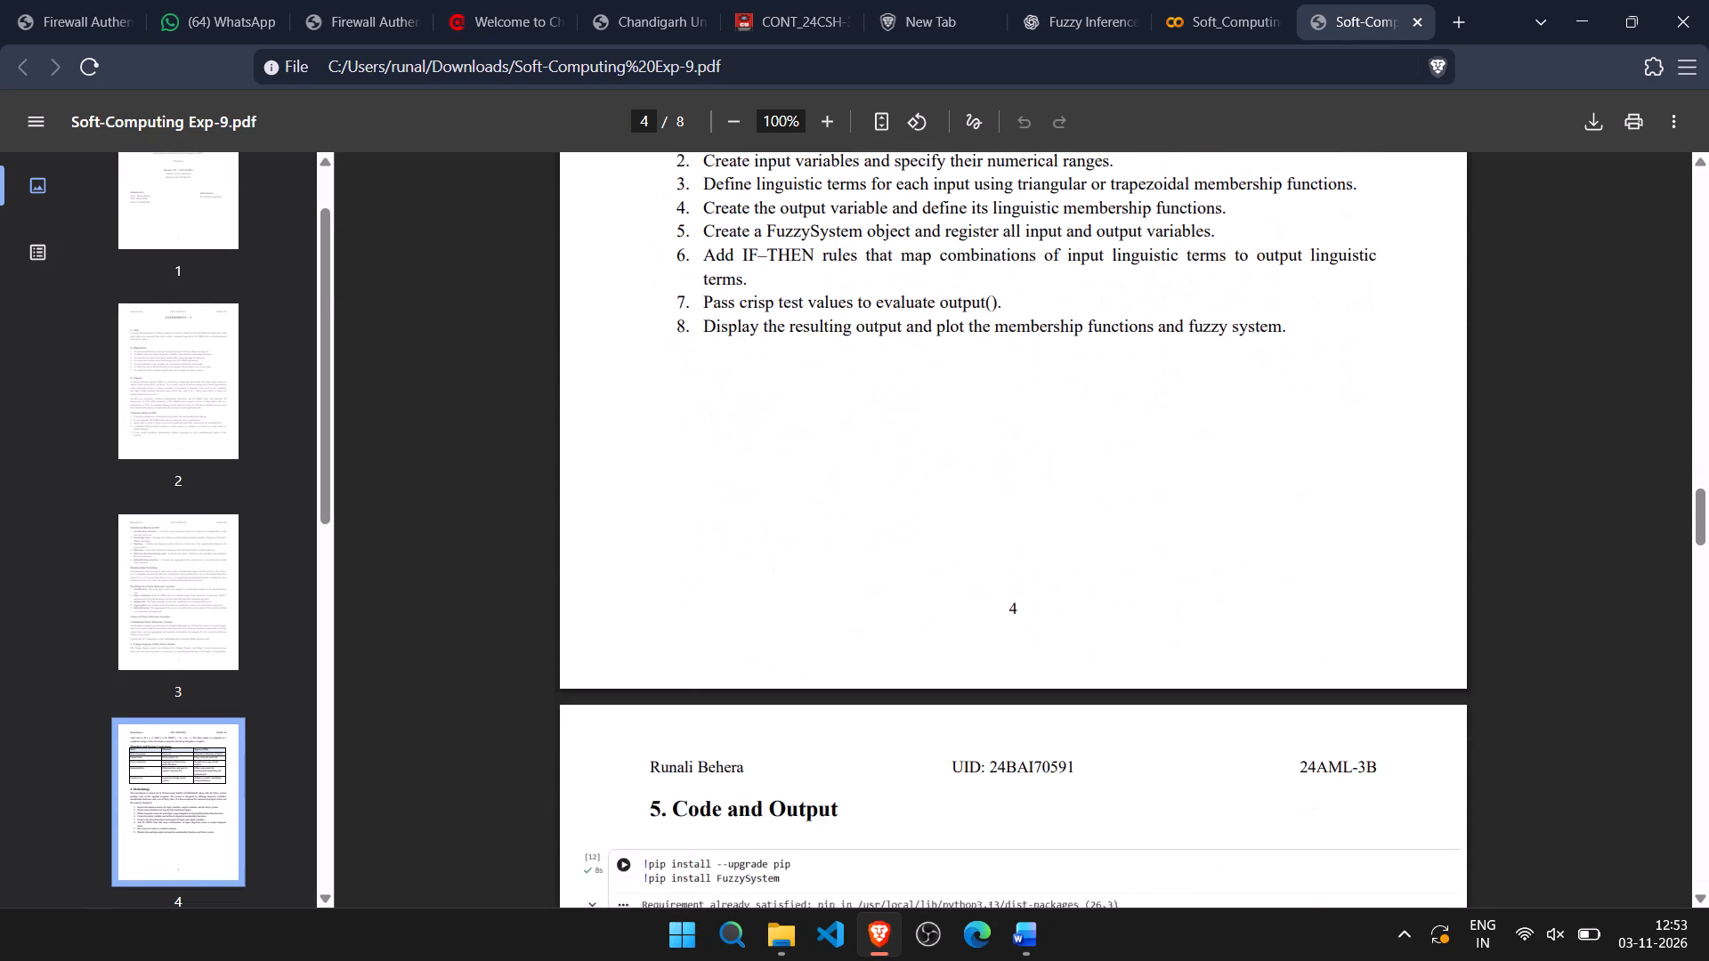
pyautogui.scroll(-5, 908, 567)
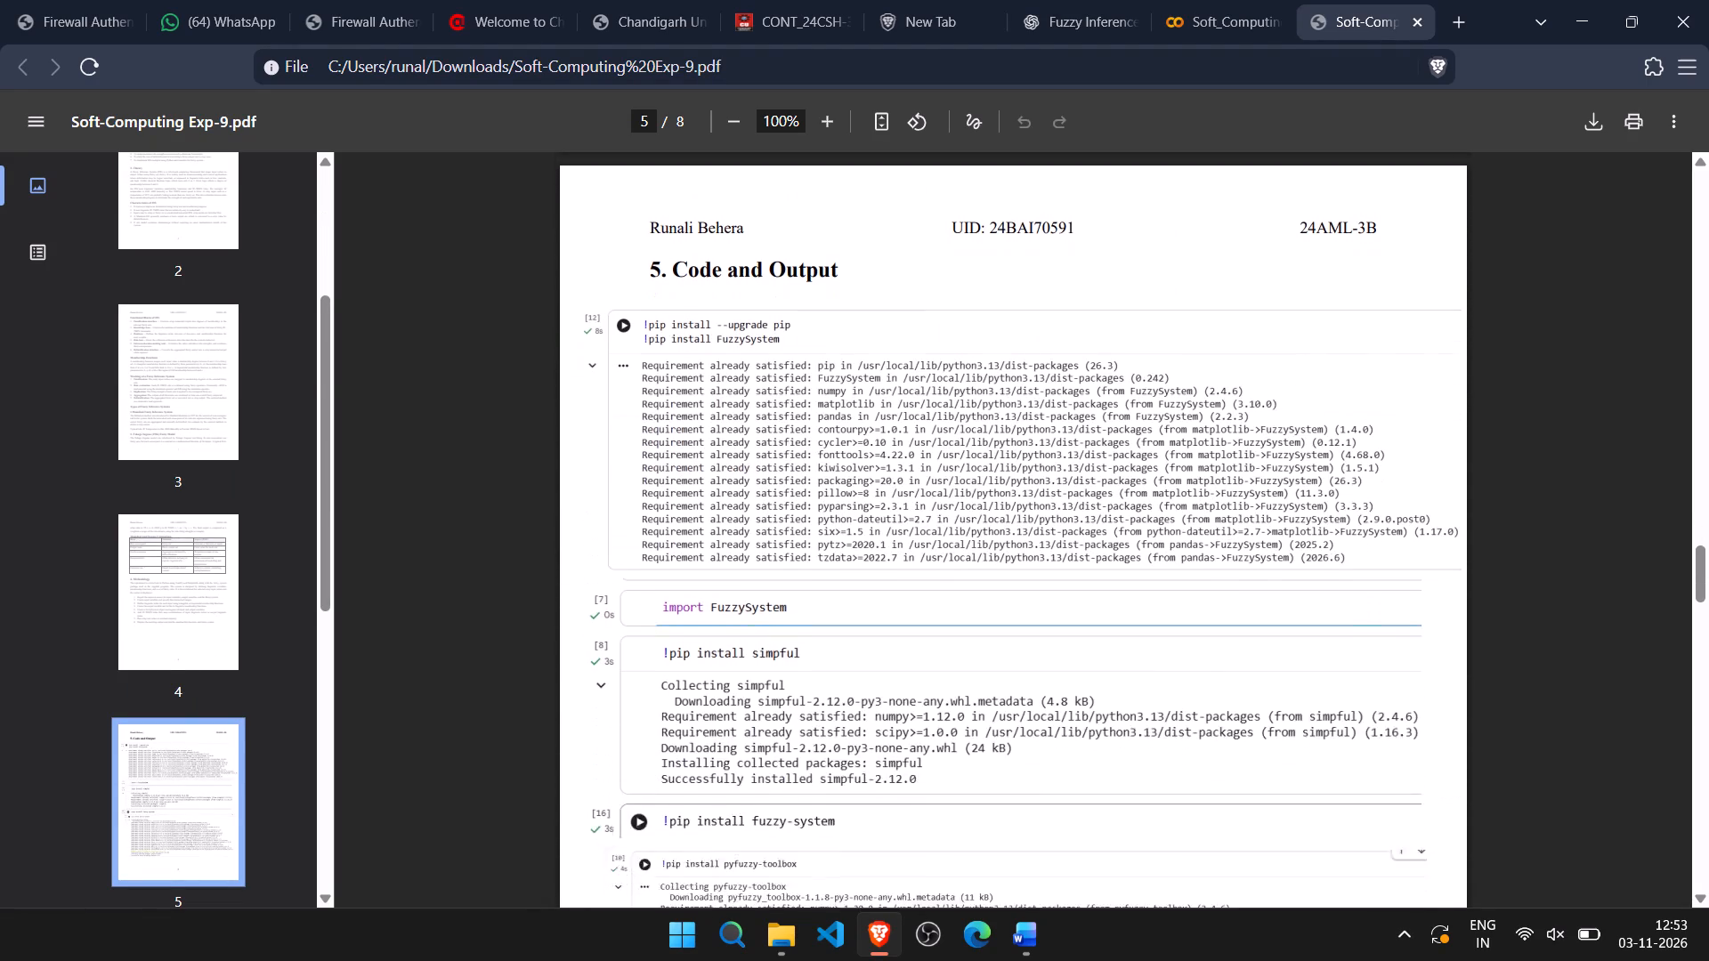
pyautogui.scroll(-5, 908, 567)
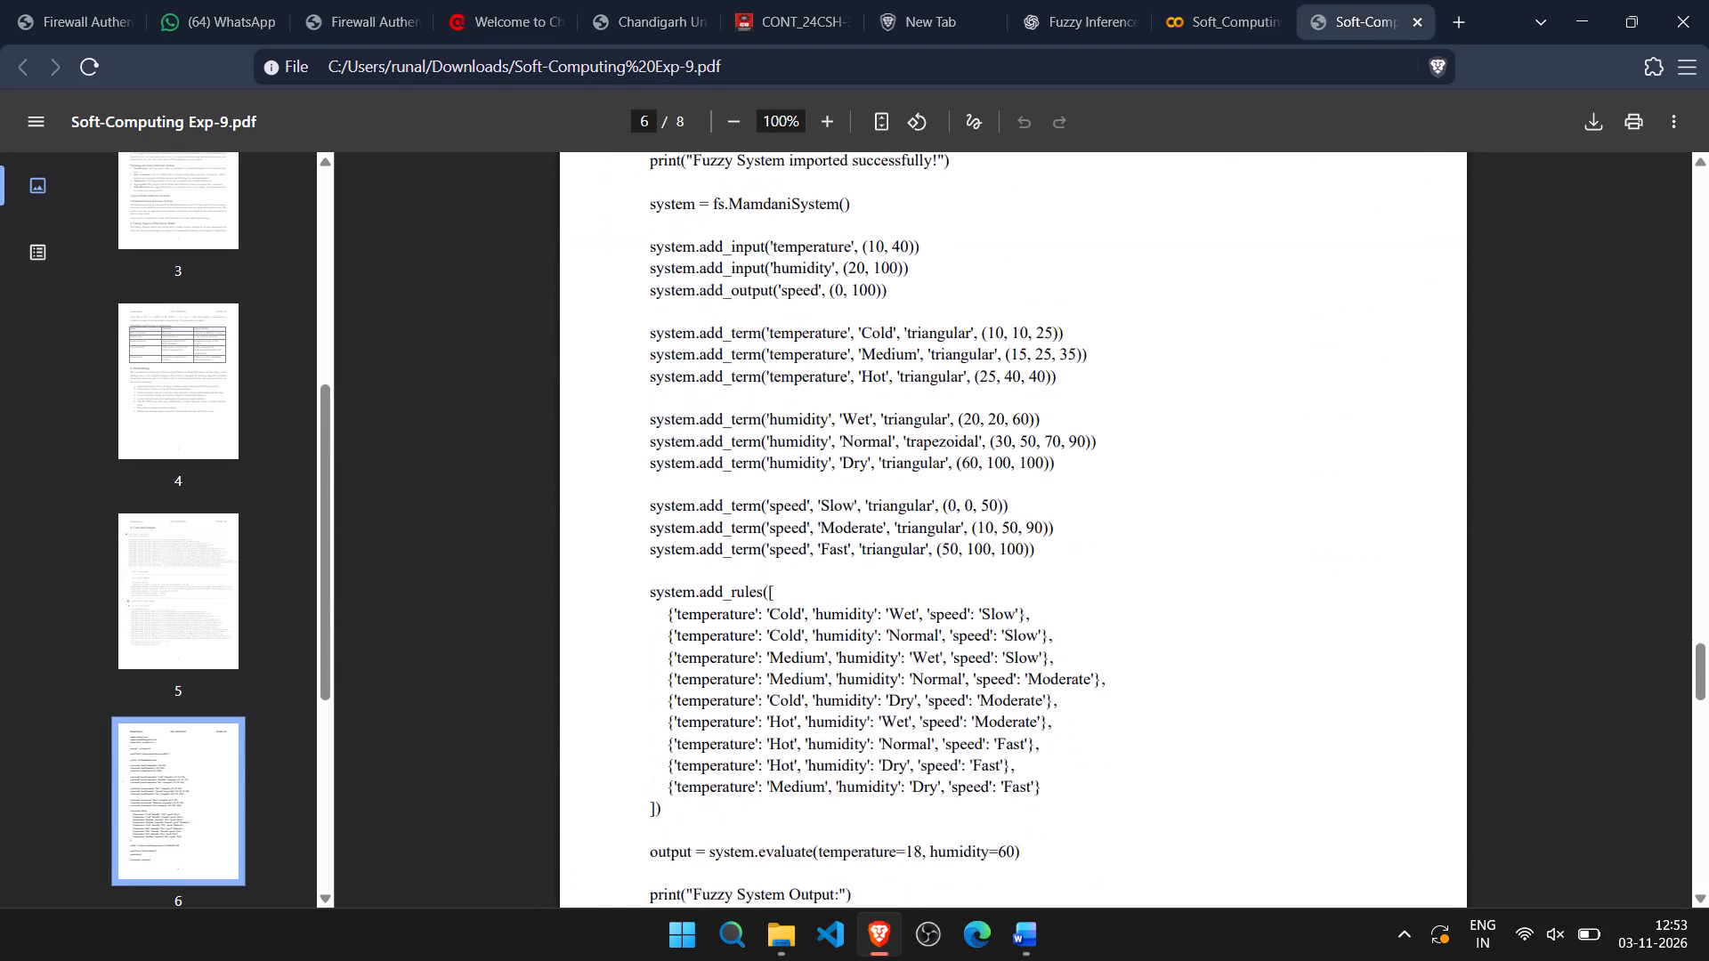
pyautogui.scroll(-3, 908, 567)
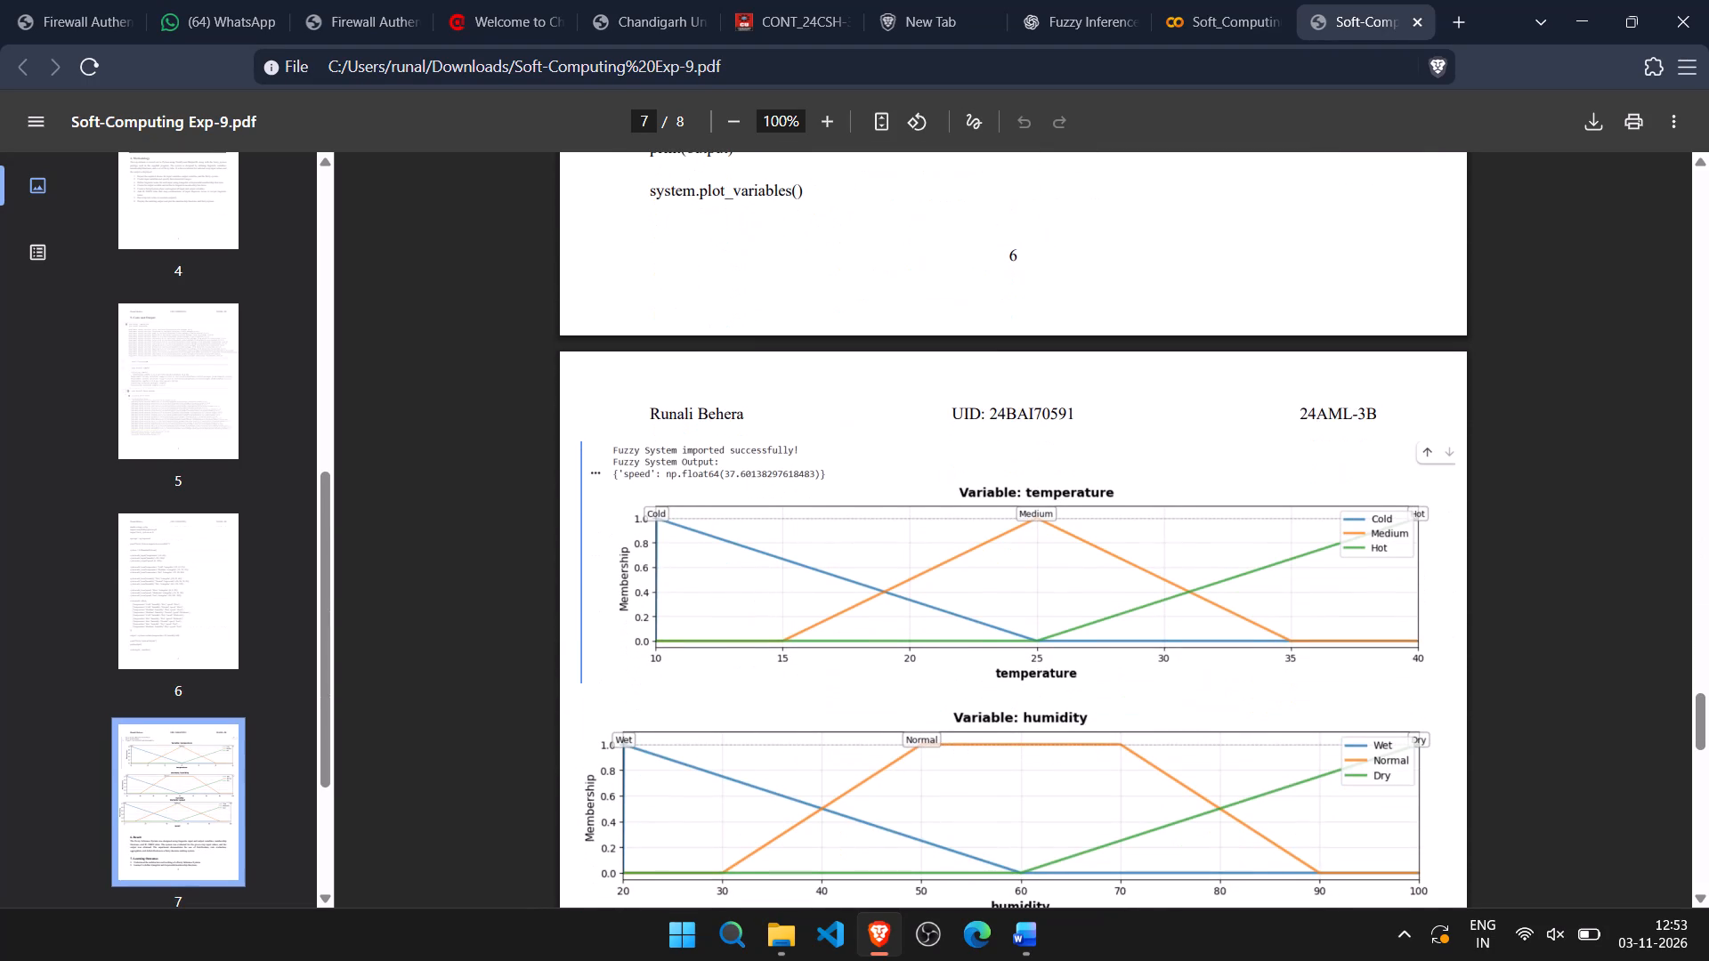
pyautogui.scroll(-4, 908, 567)
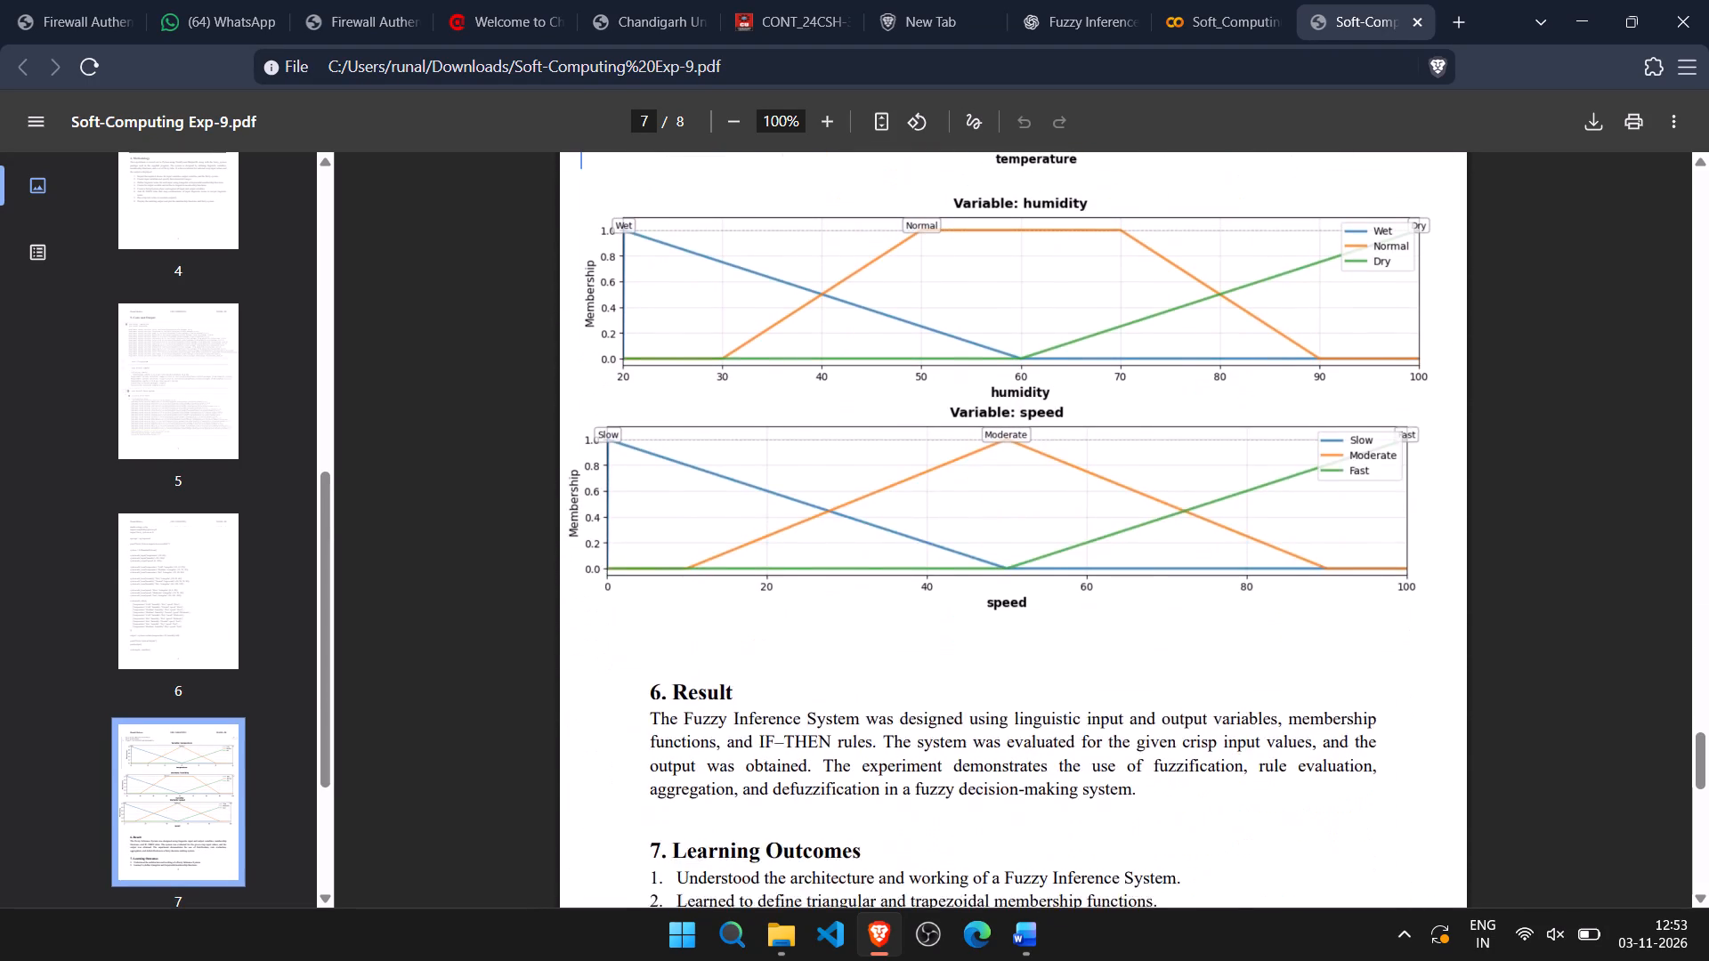
pyautogui.scroll(-5, 908, 567)
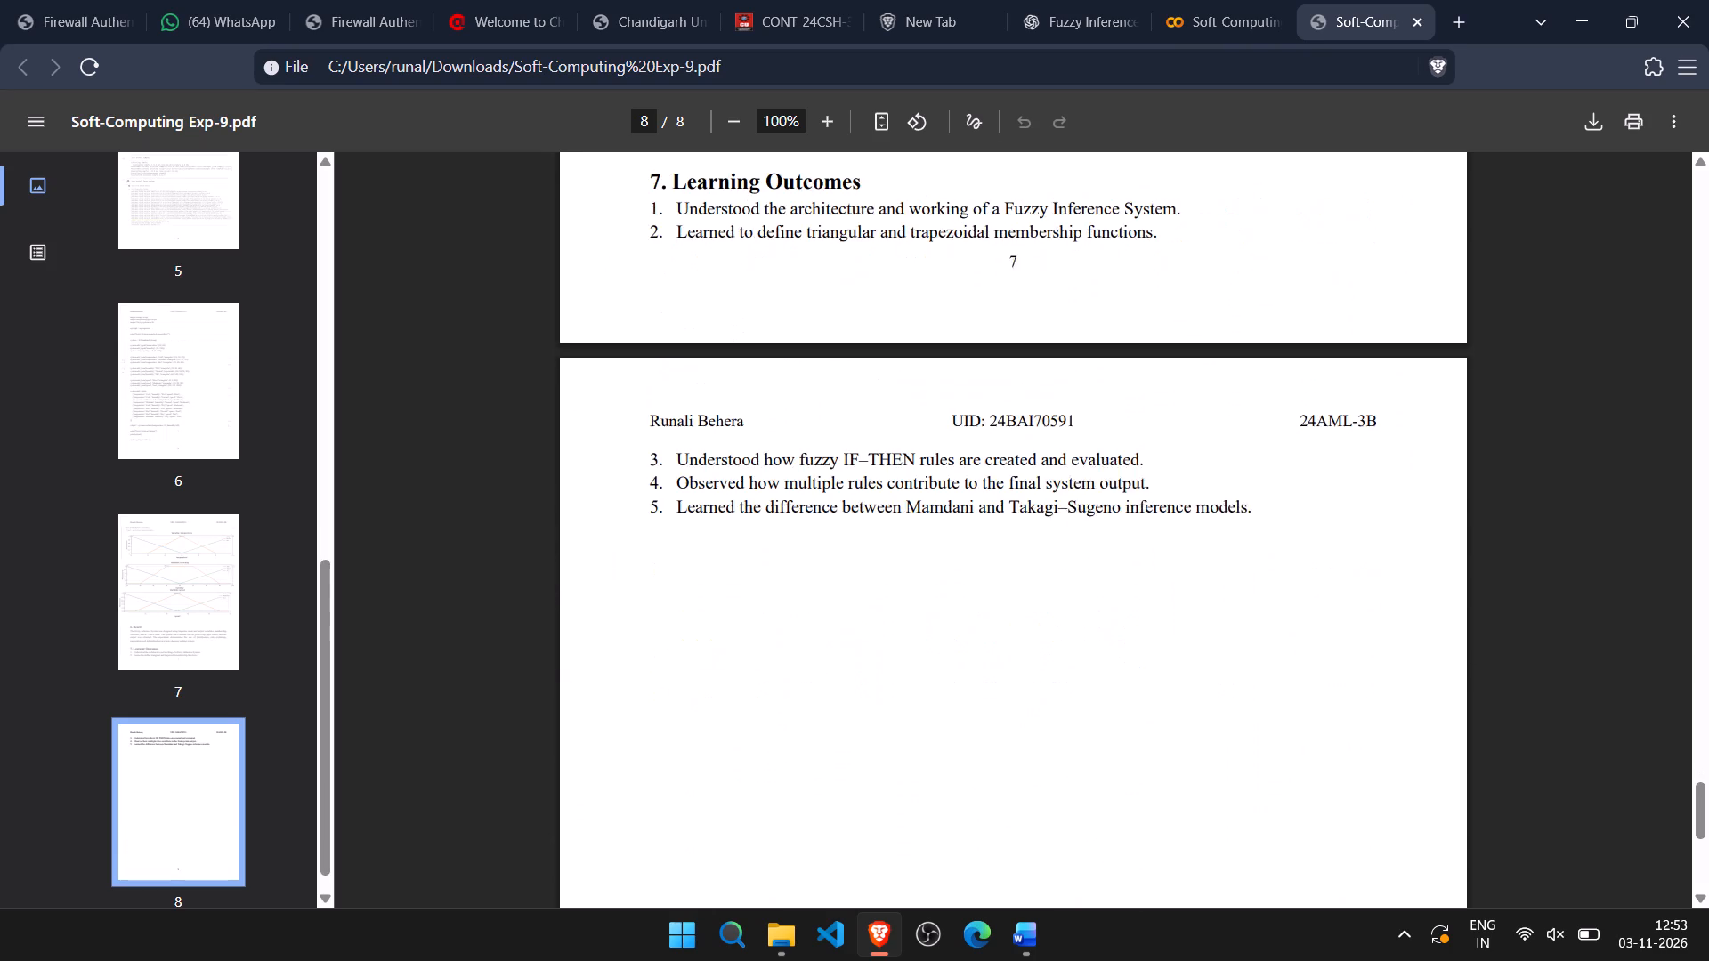
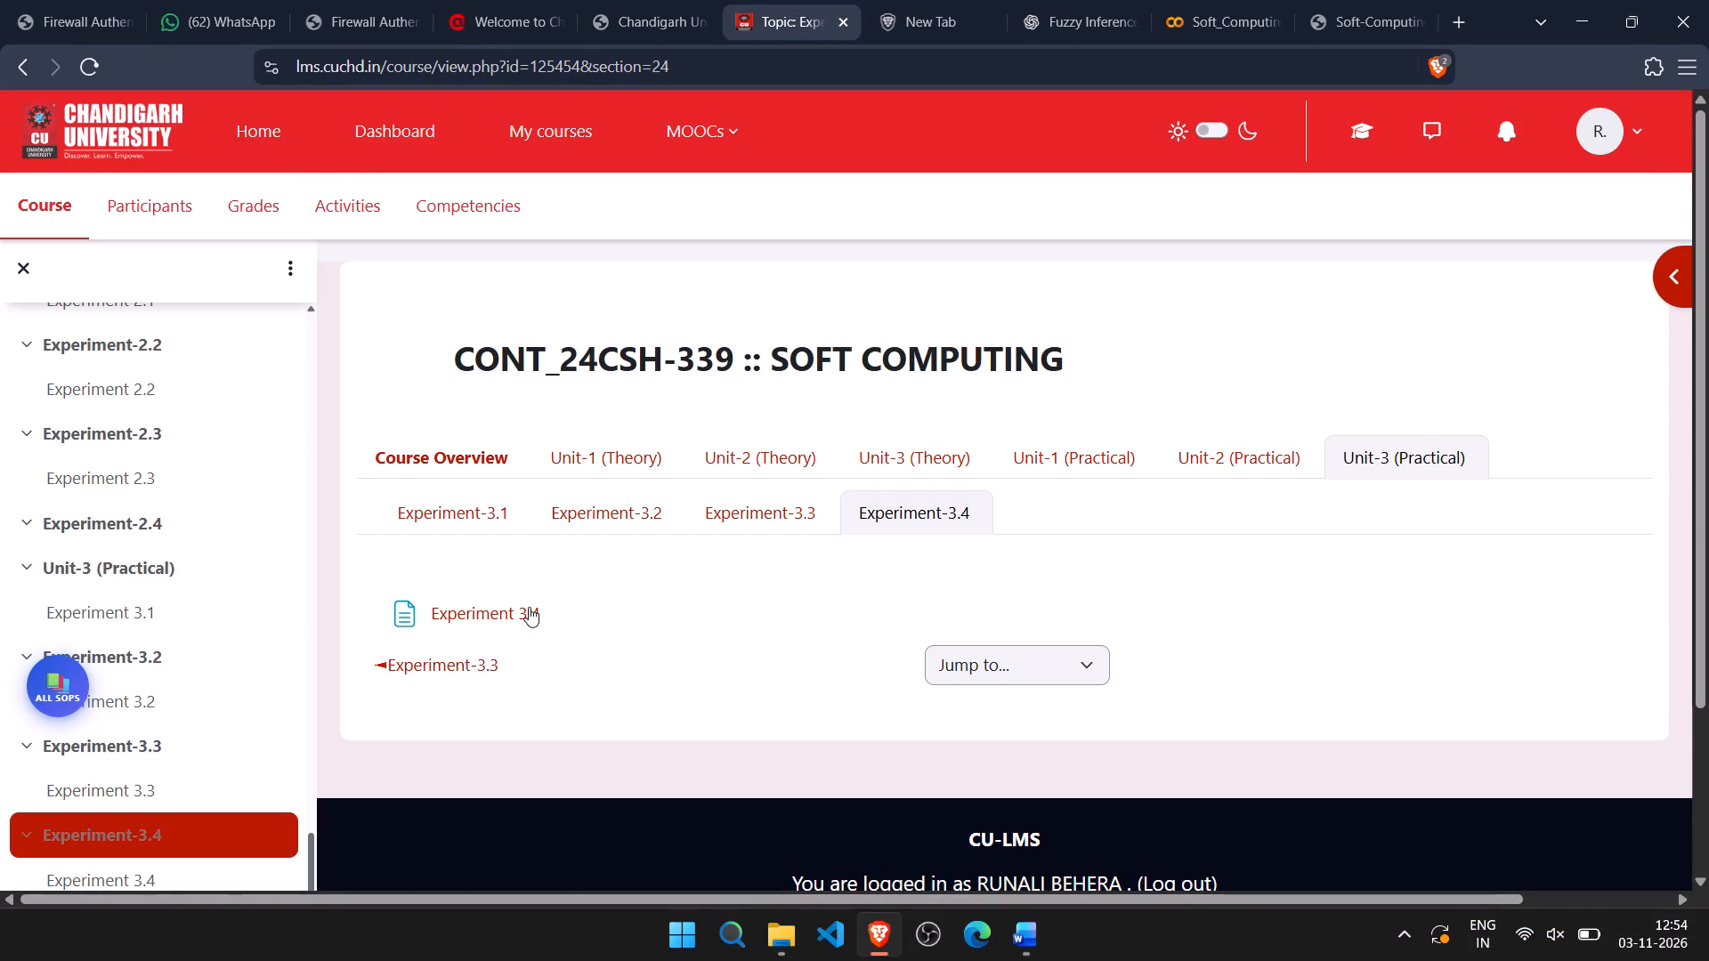
# Open the Experiment 3.4 page in the Unit-3 practical section of the Soft Computing course.
pyautogui.click(522, 607)
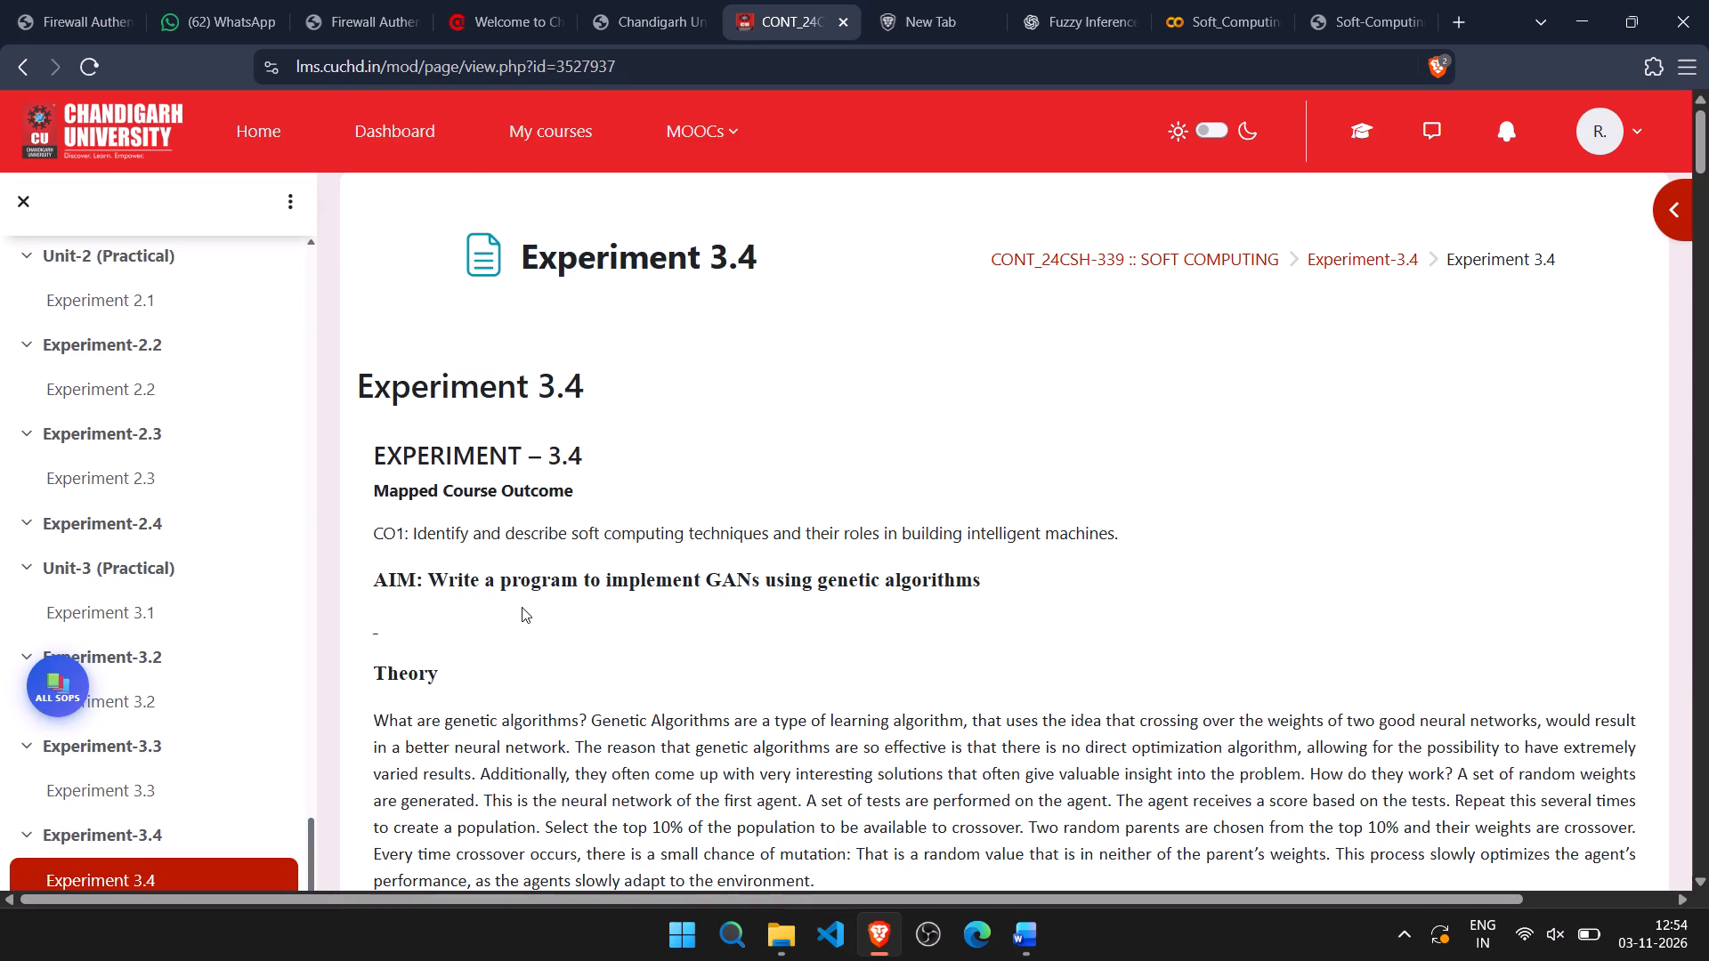
# Look through the Experiment 3.4 page, from the aim and theory down to the Python code and output screen.
pyautogui.scroll(-1, 522, 607)
pyautogui.scroll(-4, 467, 533)
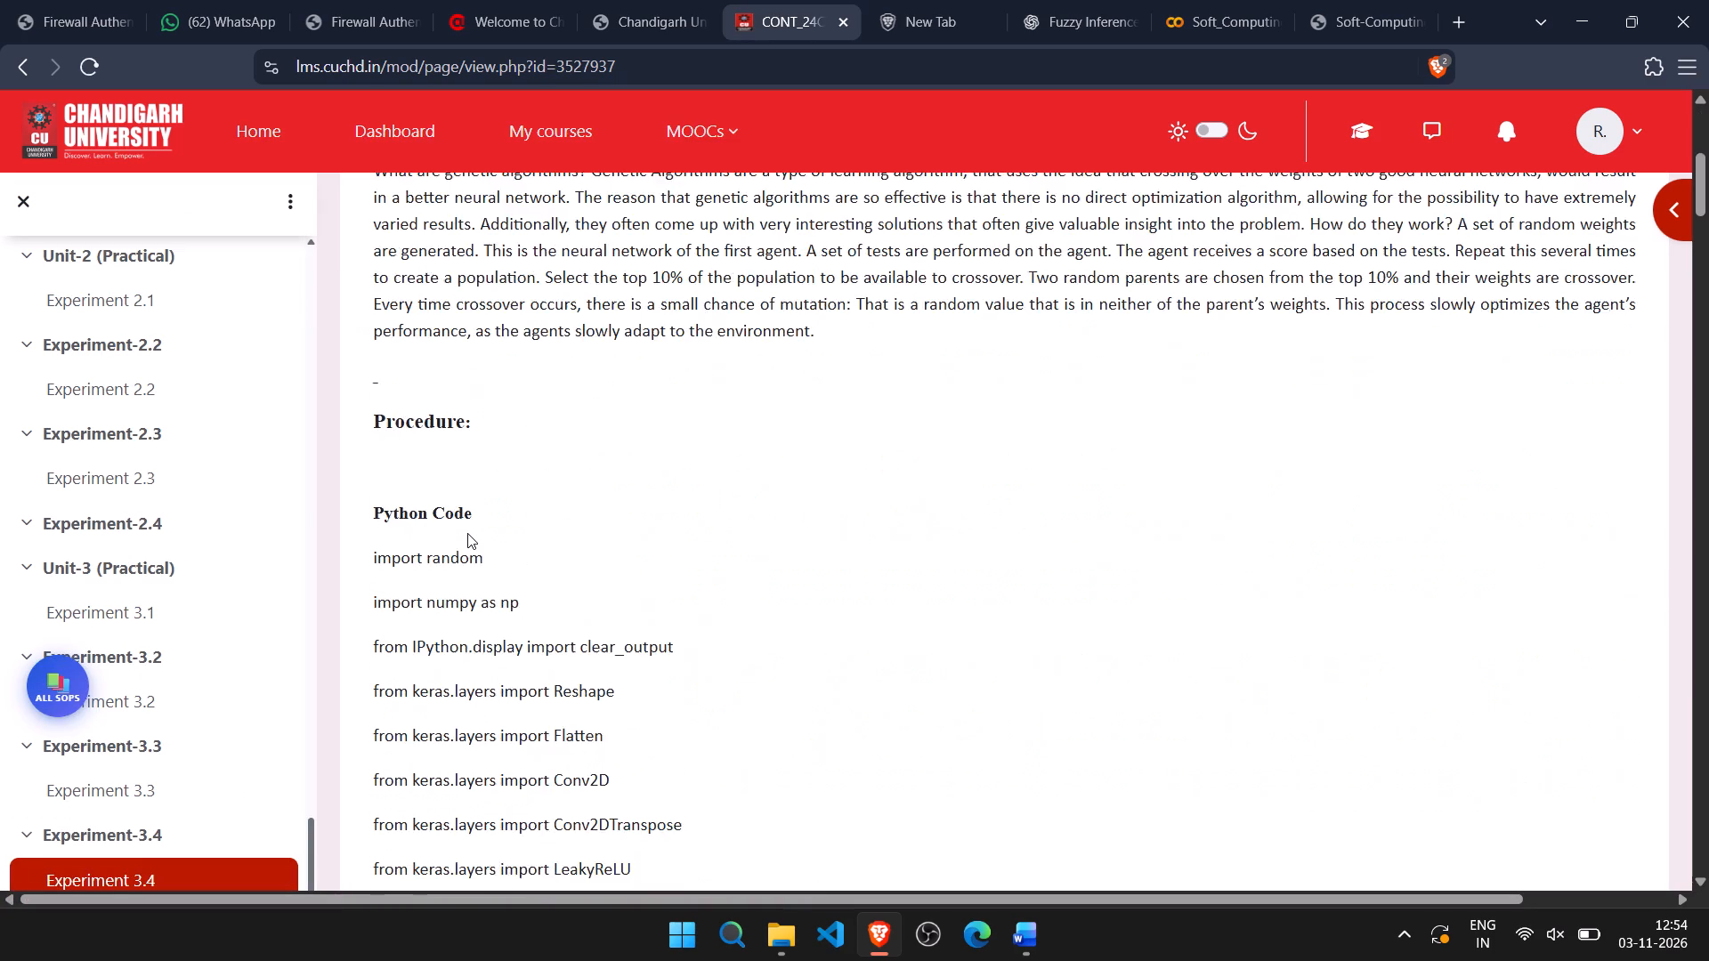
pyautogui.scroll(-20, 467, 533)
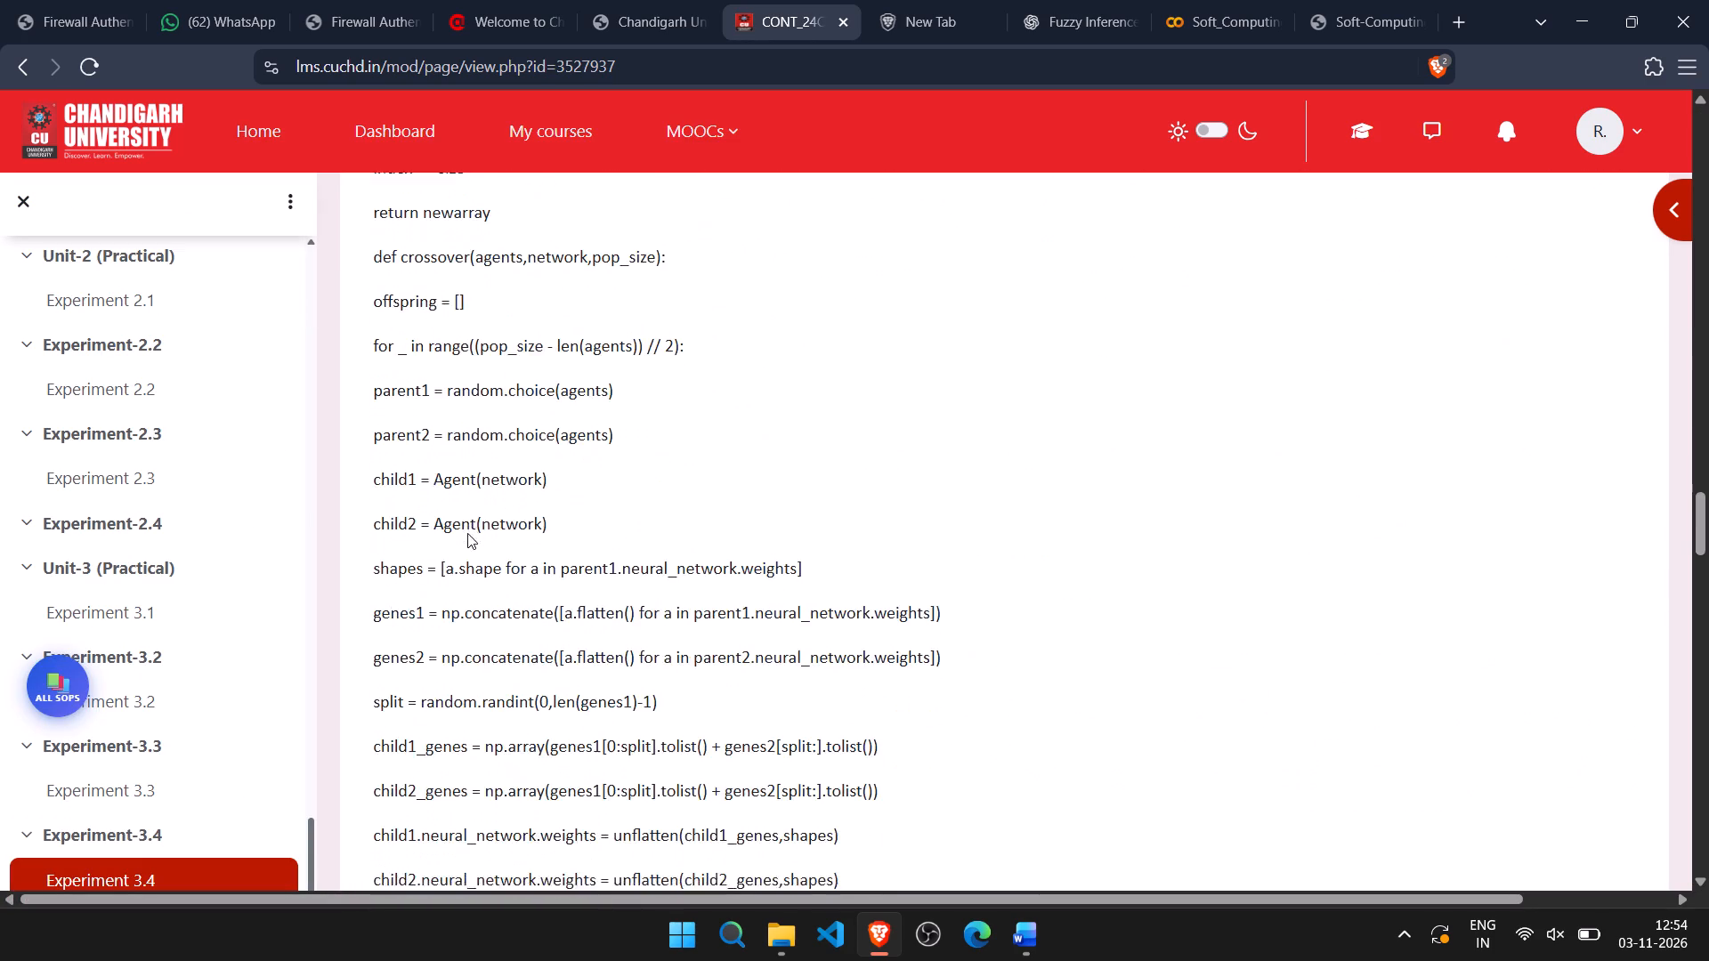
pyautogui.scroll(-9, 467, 533)
pyautogui.scroll(1, 467, 533)
pyautogui.scroll(-1, 467, 533)
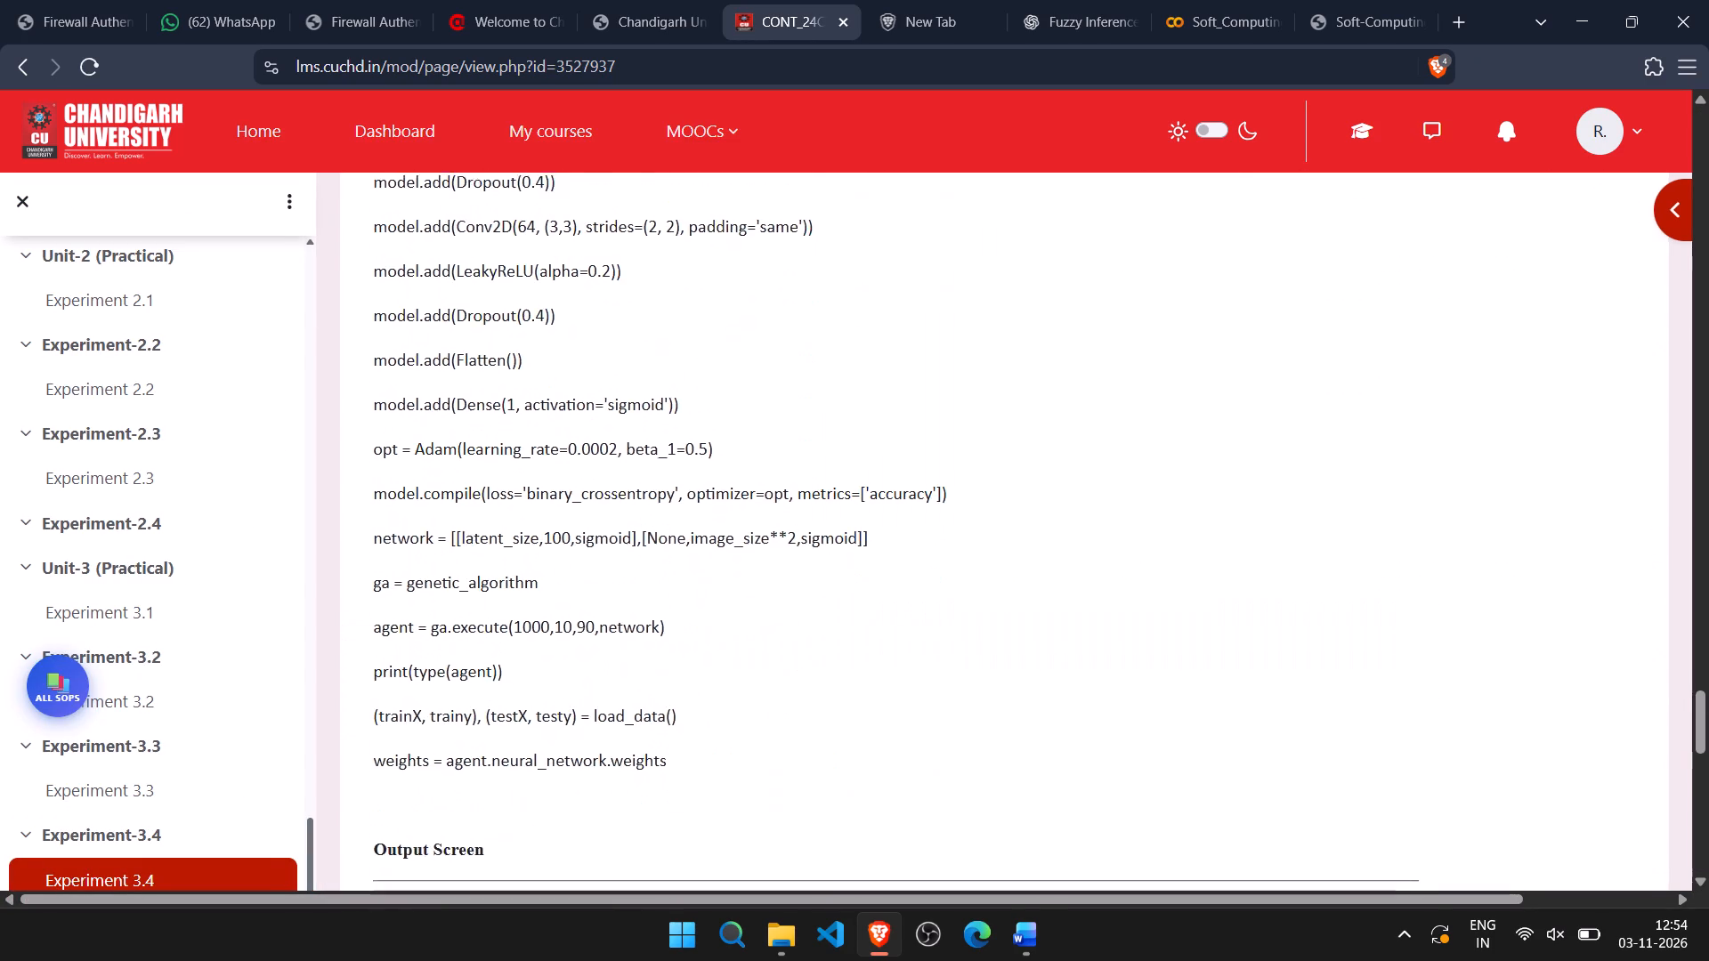
pyautogui.scroll(-1, 467, 533)
pyautogui.scroll(7, 467, 533)
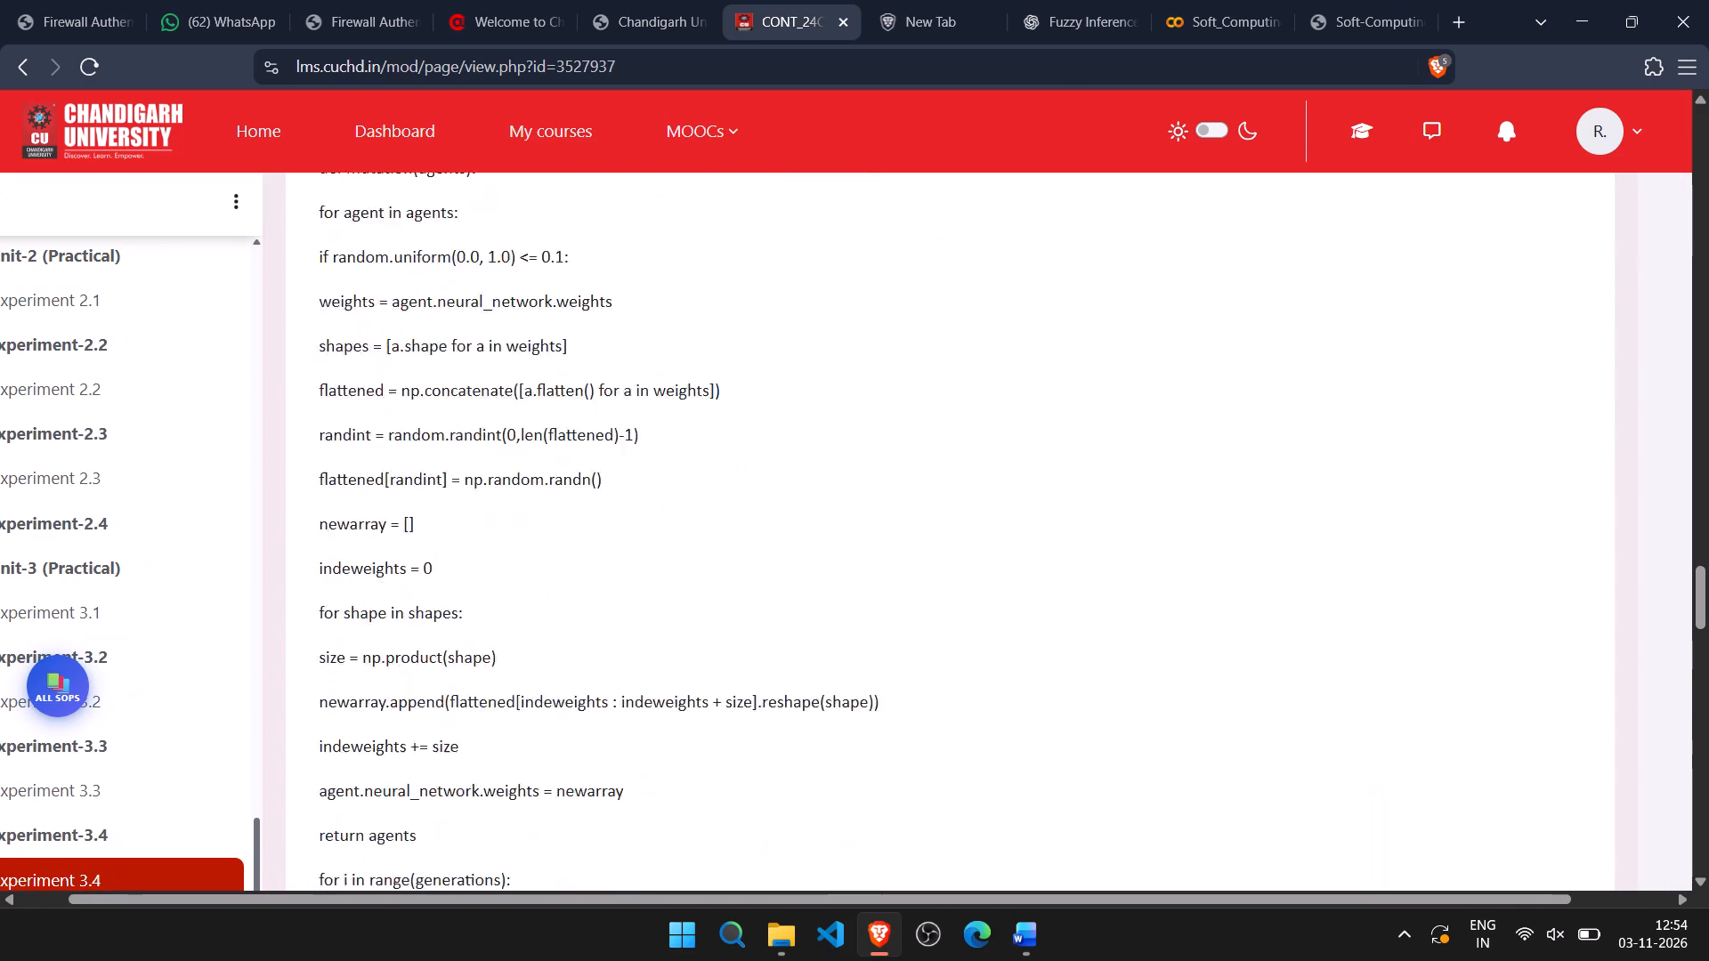